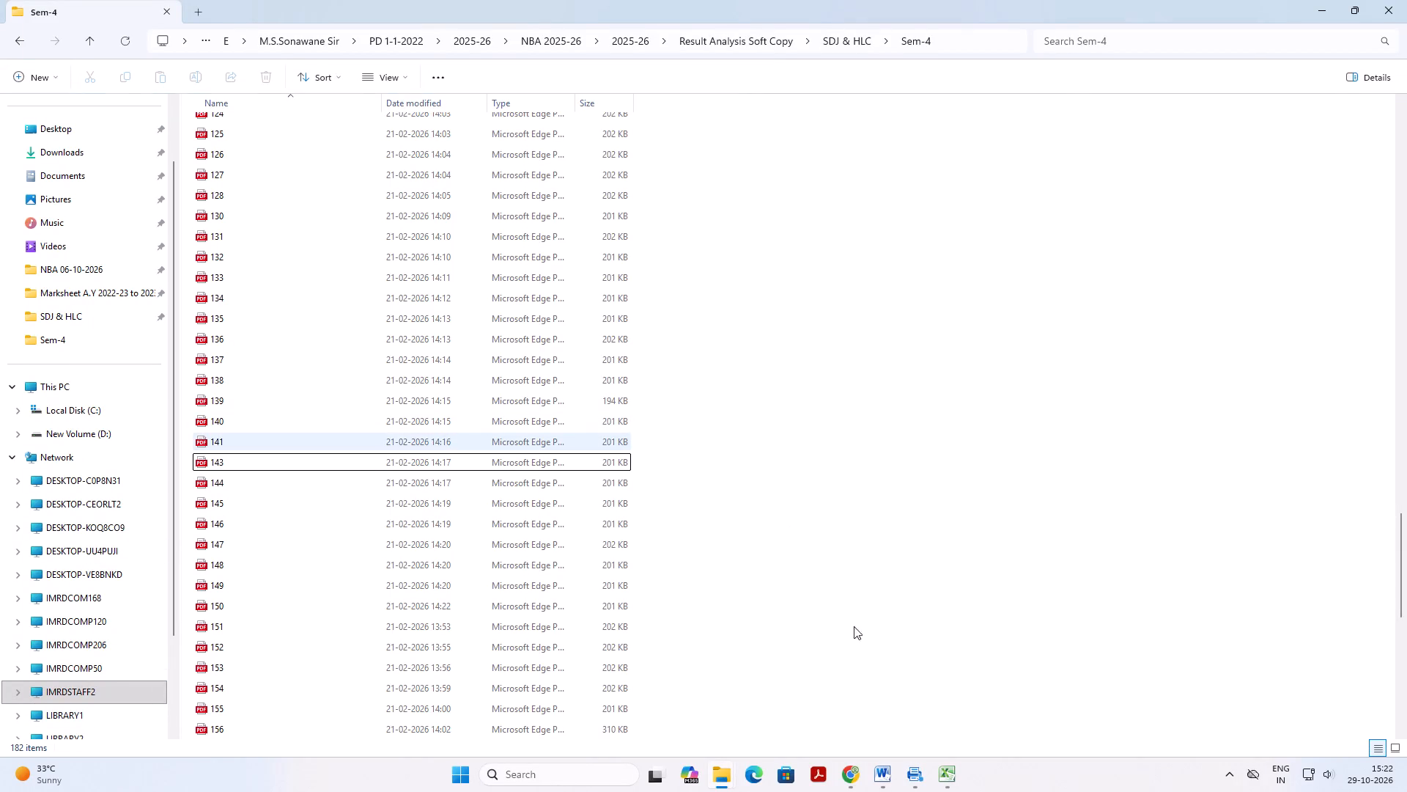
In the Sem4_PDF_vs_Excel_Check workbook, colour the text of entry 5 (files 142 and 143) green across all its columns.
click(947, 786)
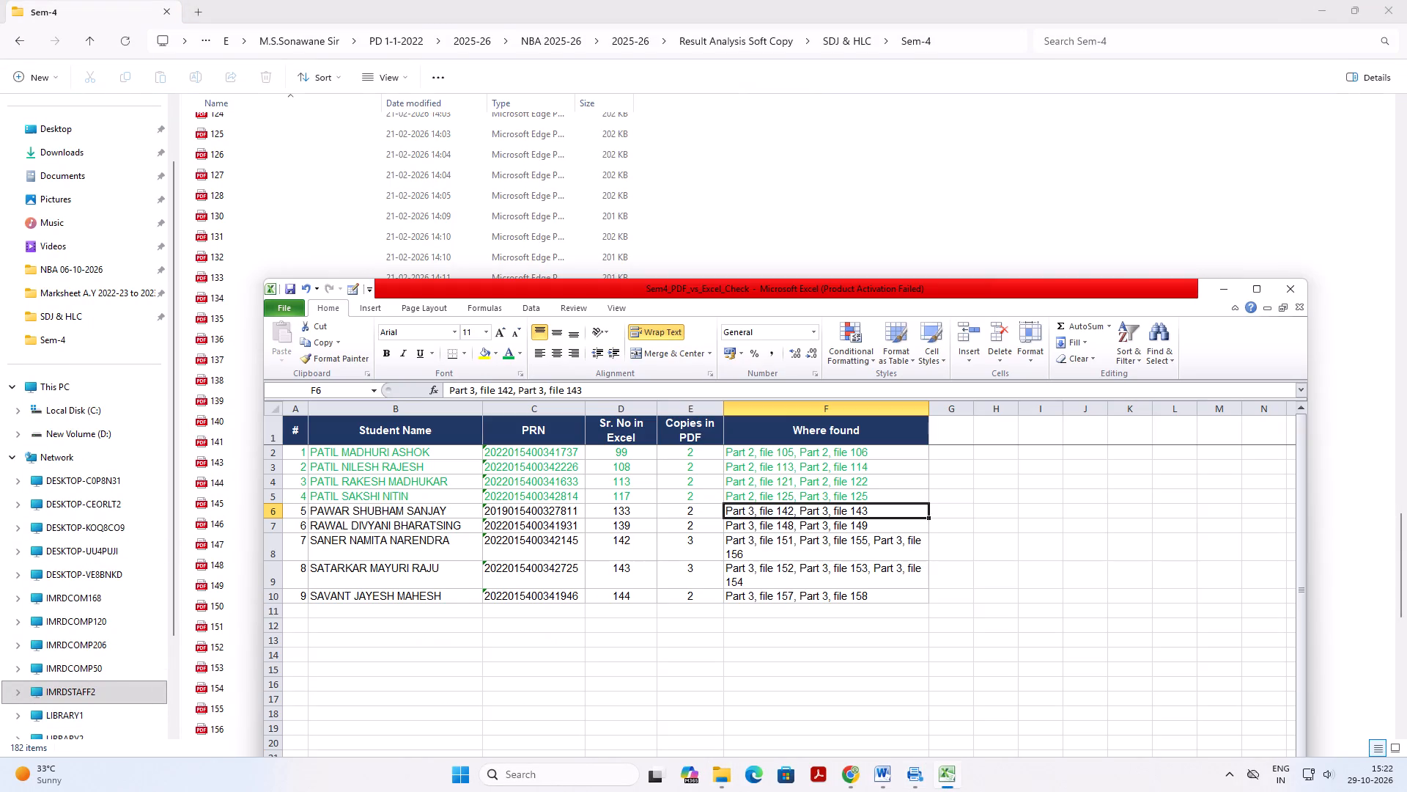
drag(304, 510, 613, 515)
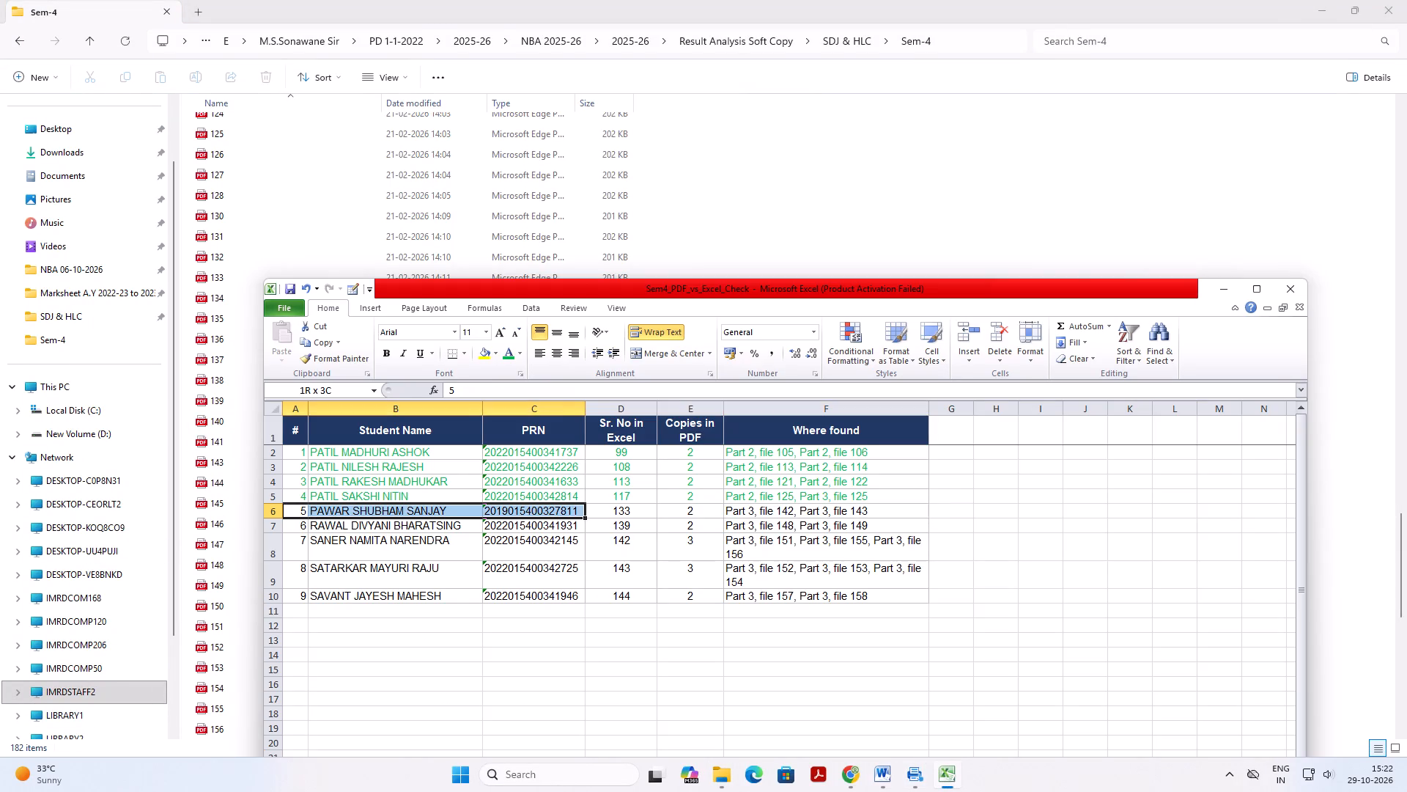
drag(613, 515, 810, 515)
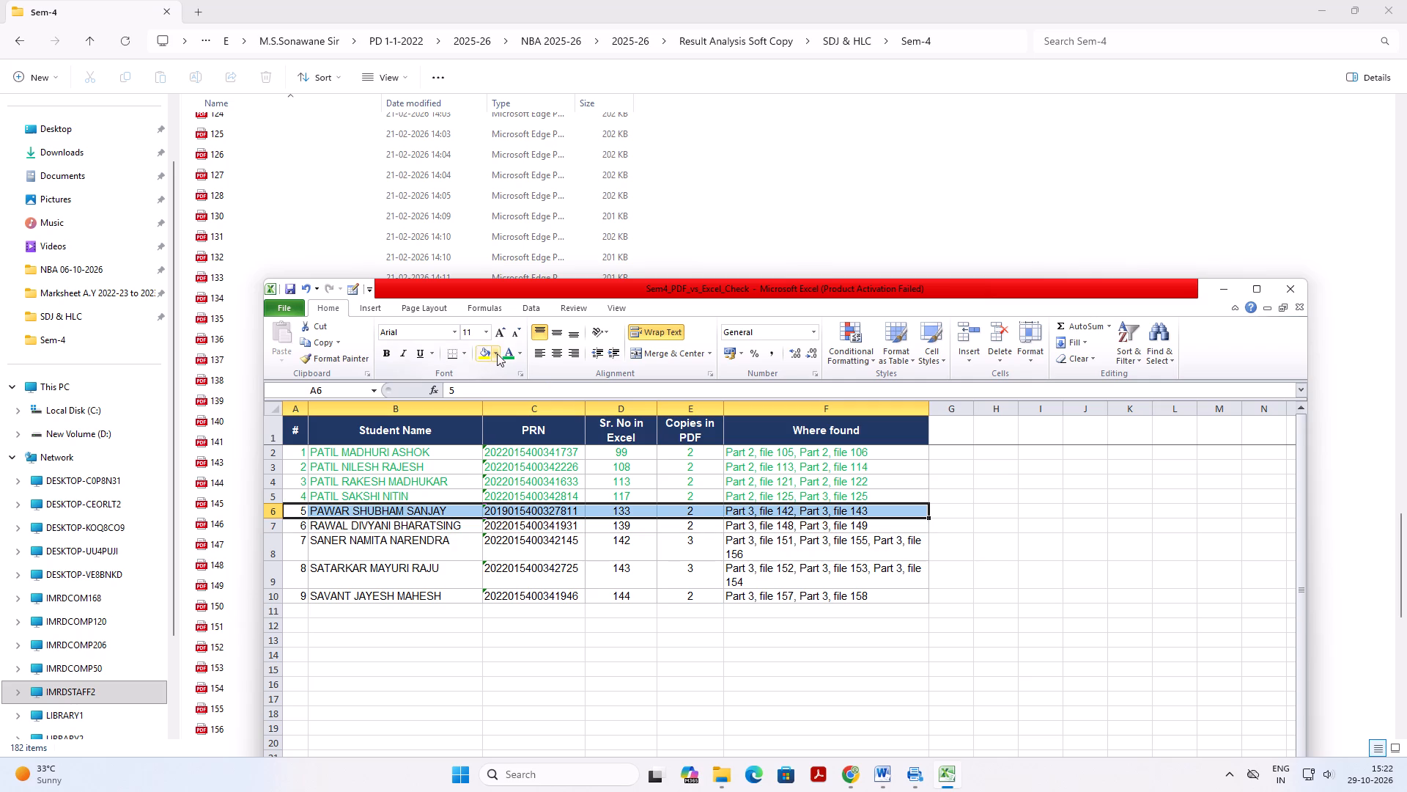
click(509, 353)
scroll(605, 527, down, 7)
scroll(601, 560, up, 5)
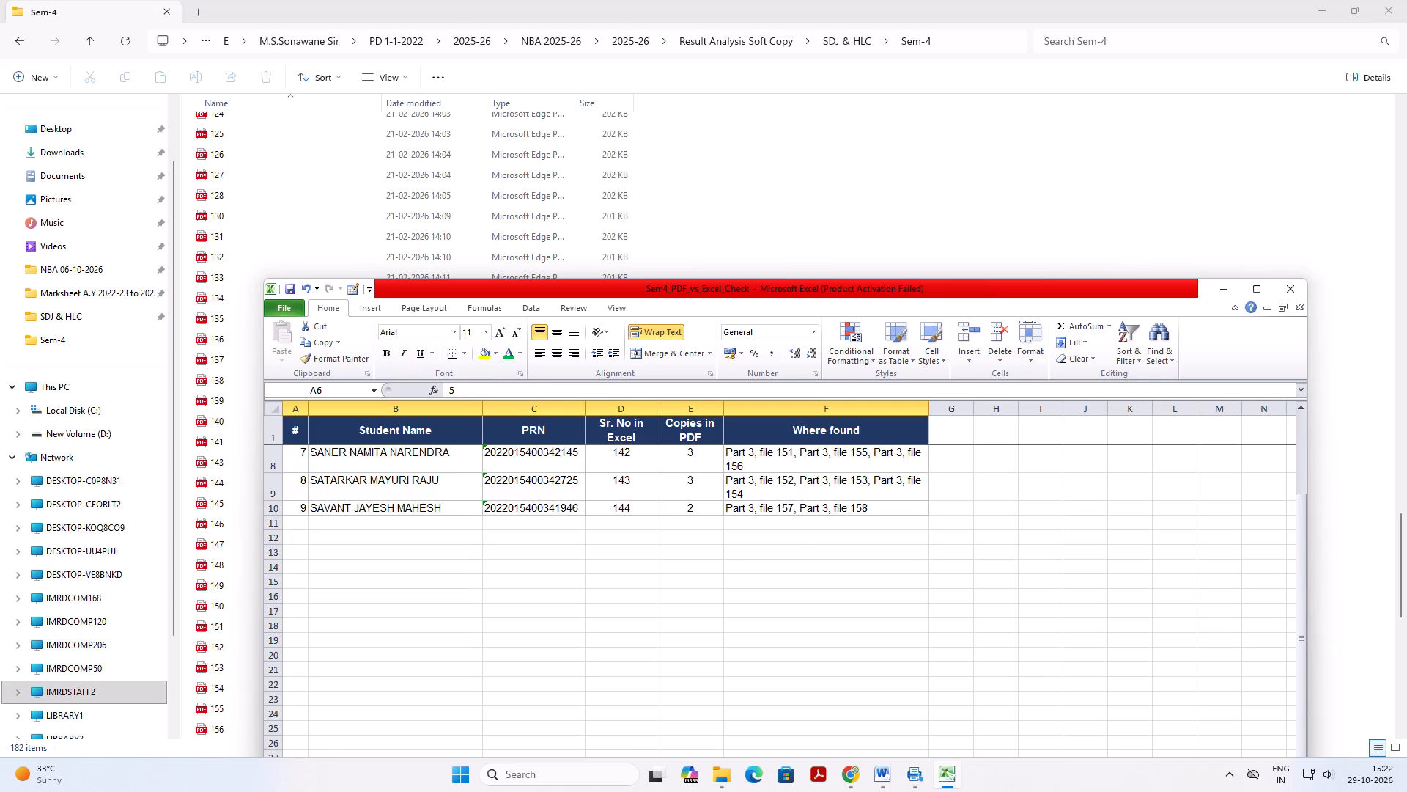
scroll(601, 560, up, 1)
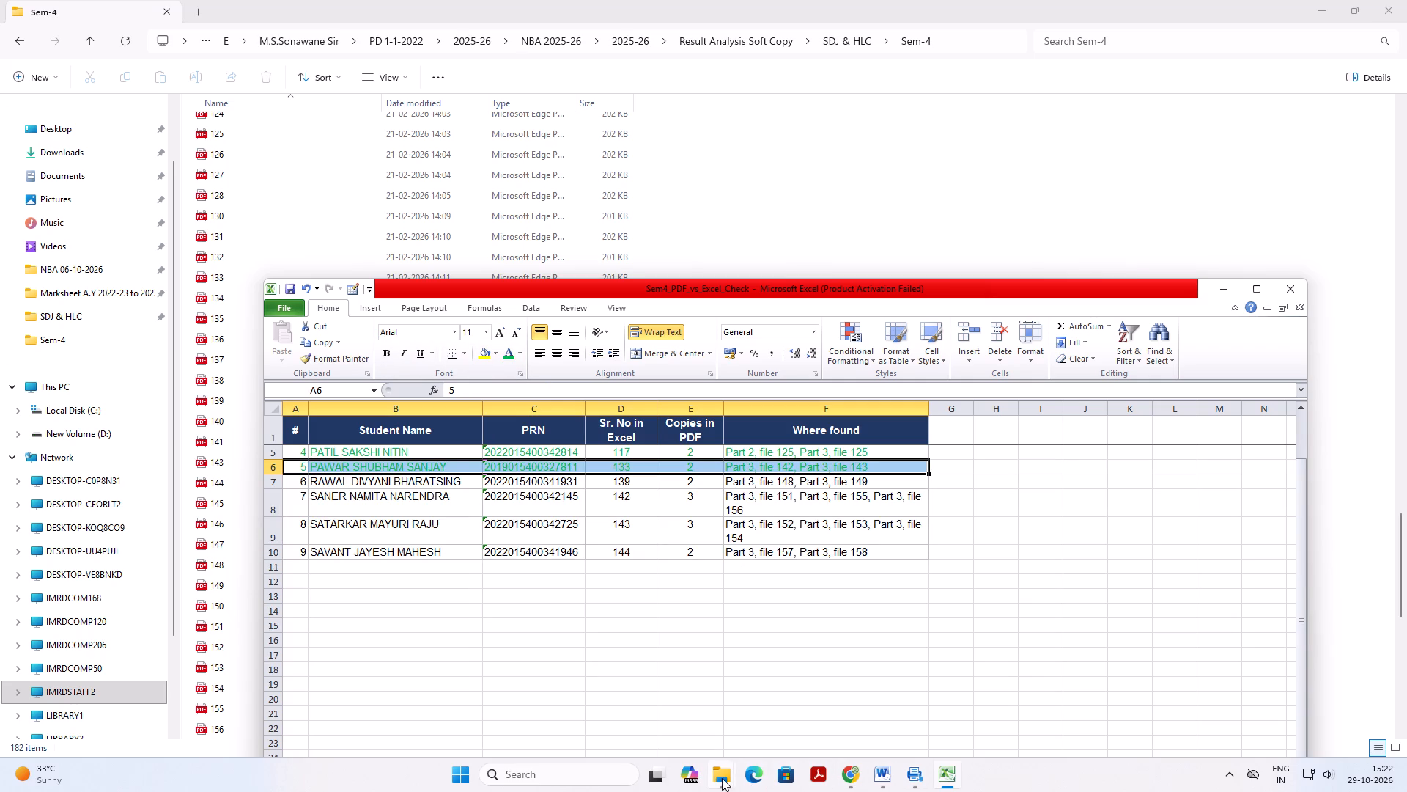
In the Sem-4 folder, open grade statements 148 and 149 in turn and compare their student details and marks.
click(879, 697)
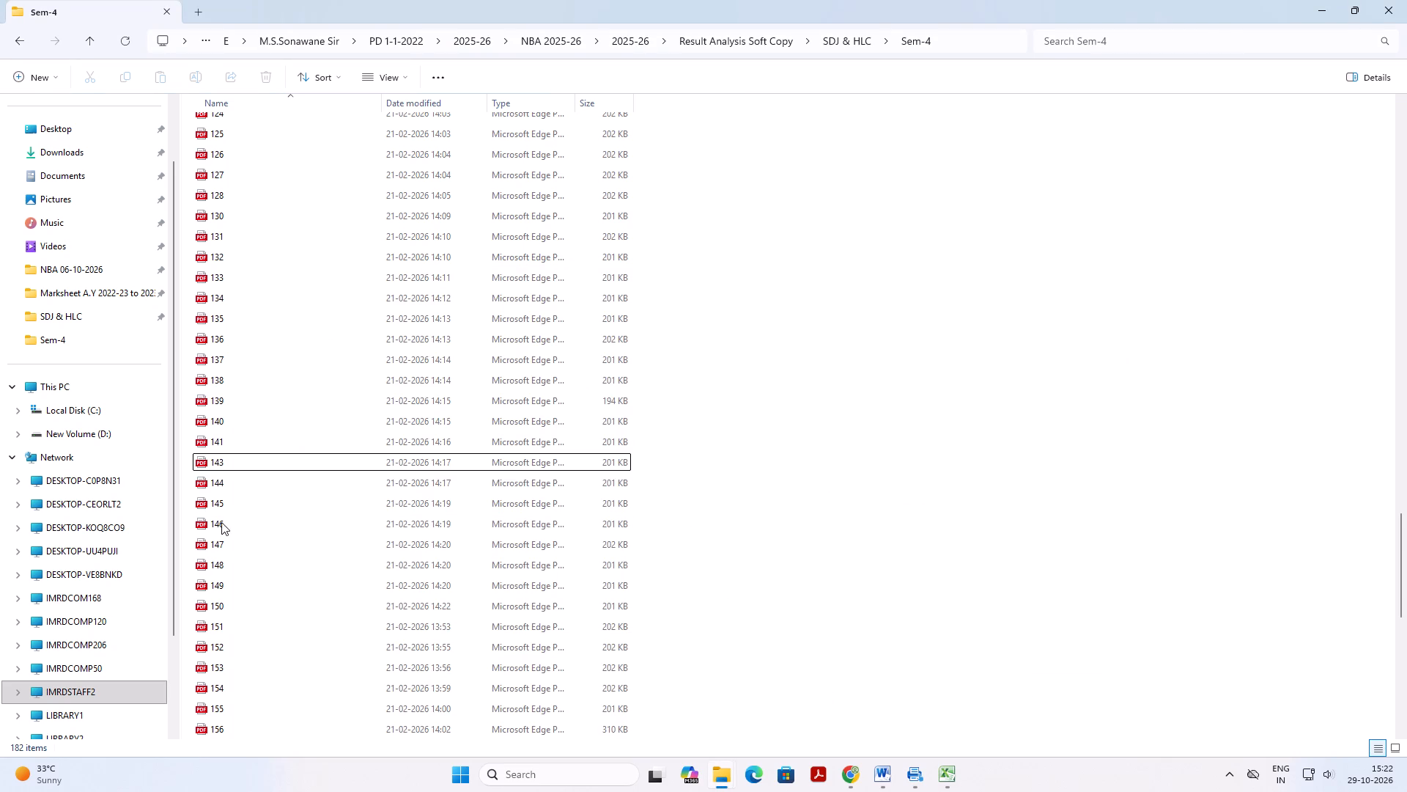
double_click(243, 557)
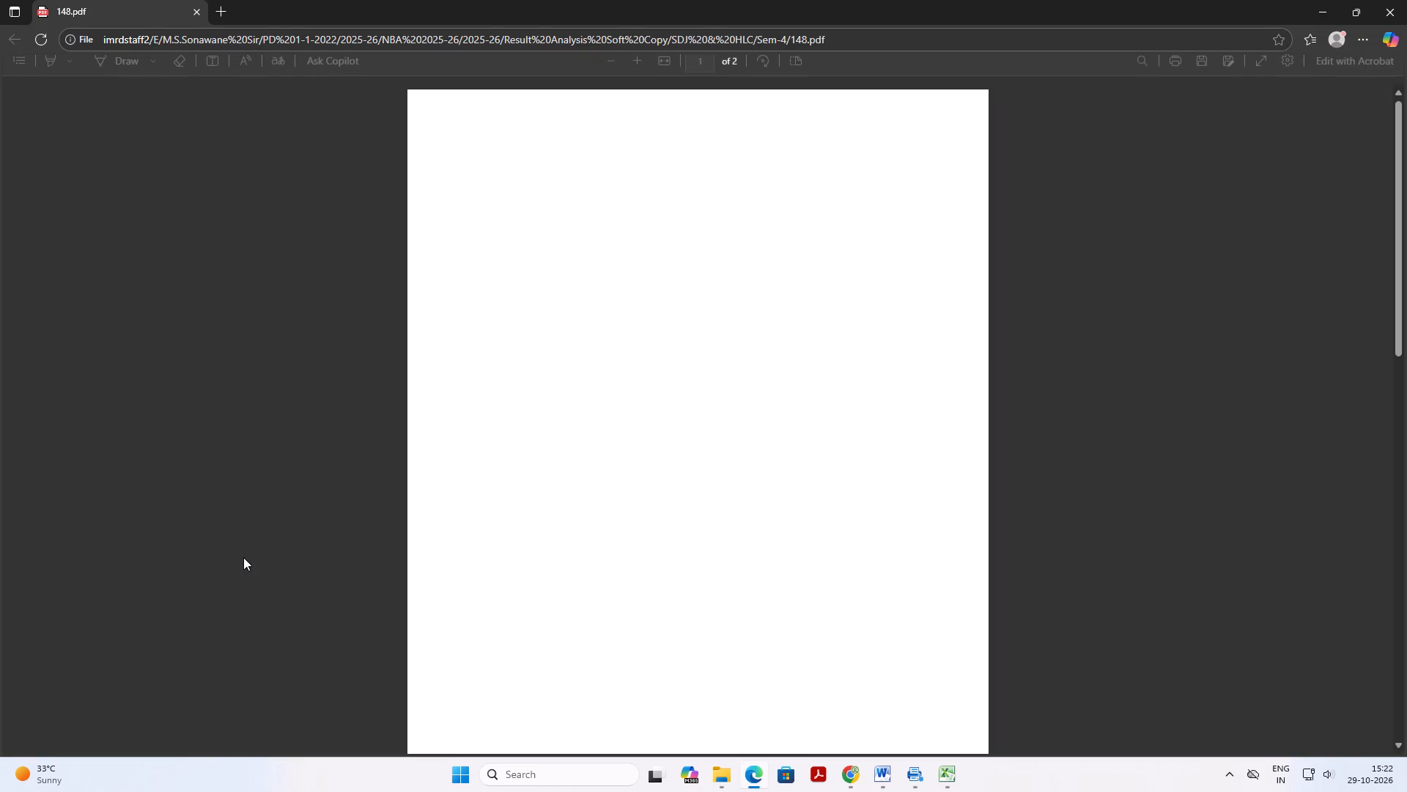
scroll(621, 537, down, 5)
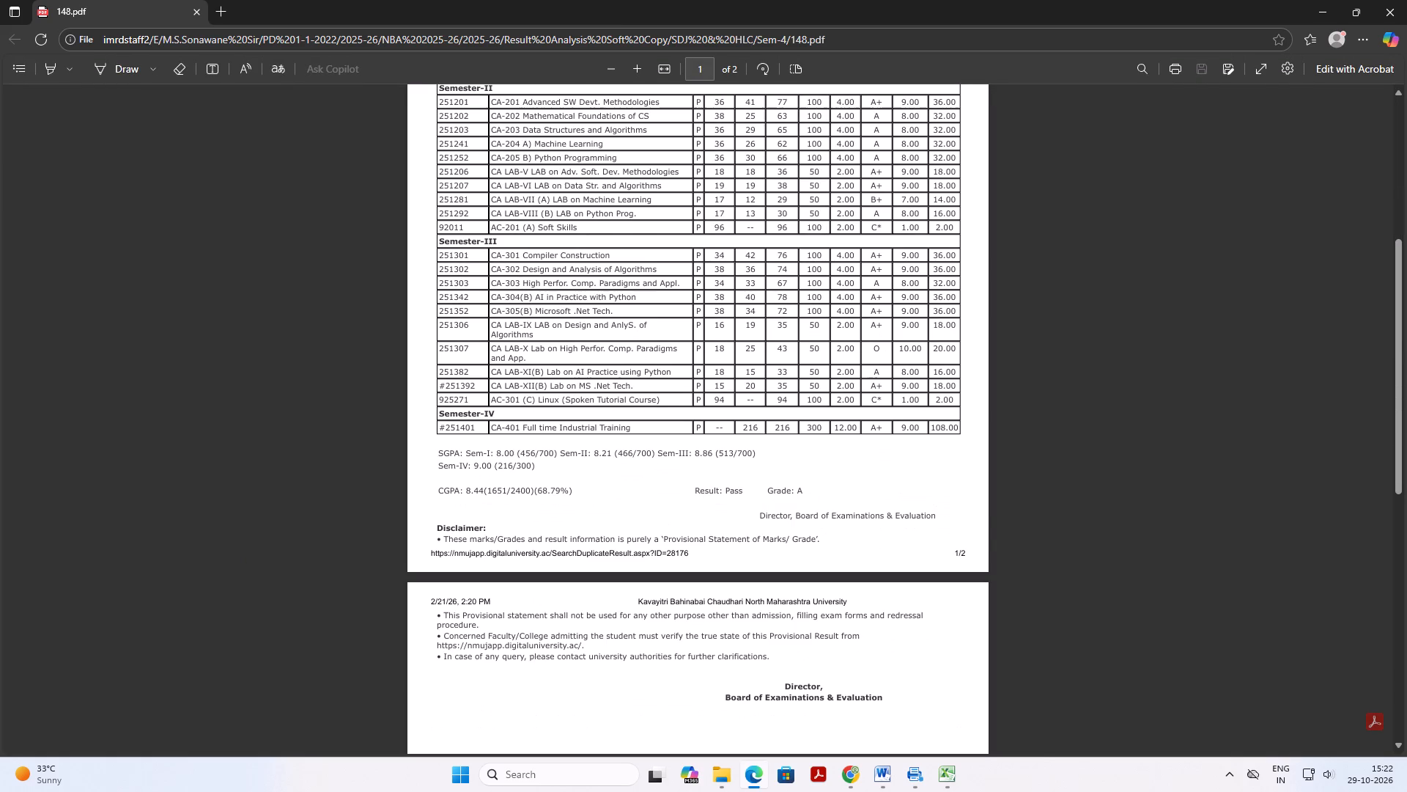
scroll(621, 537, up, 6)
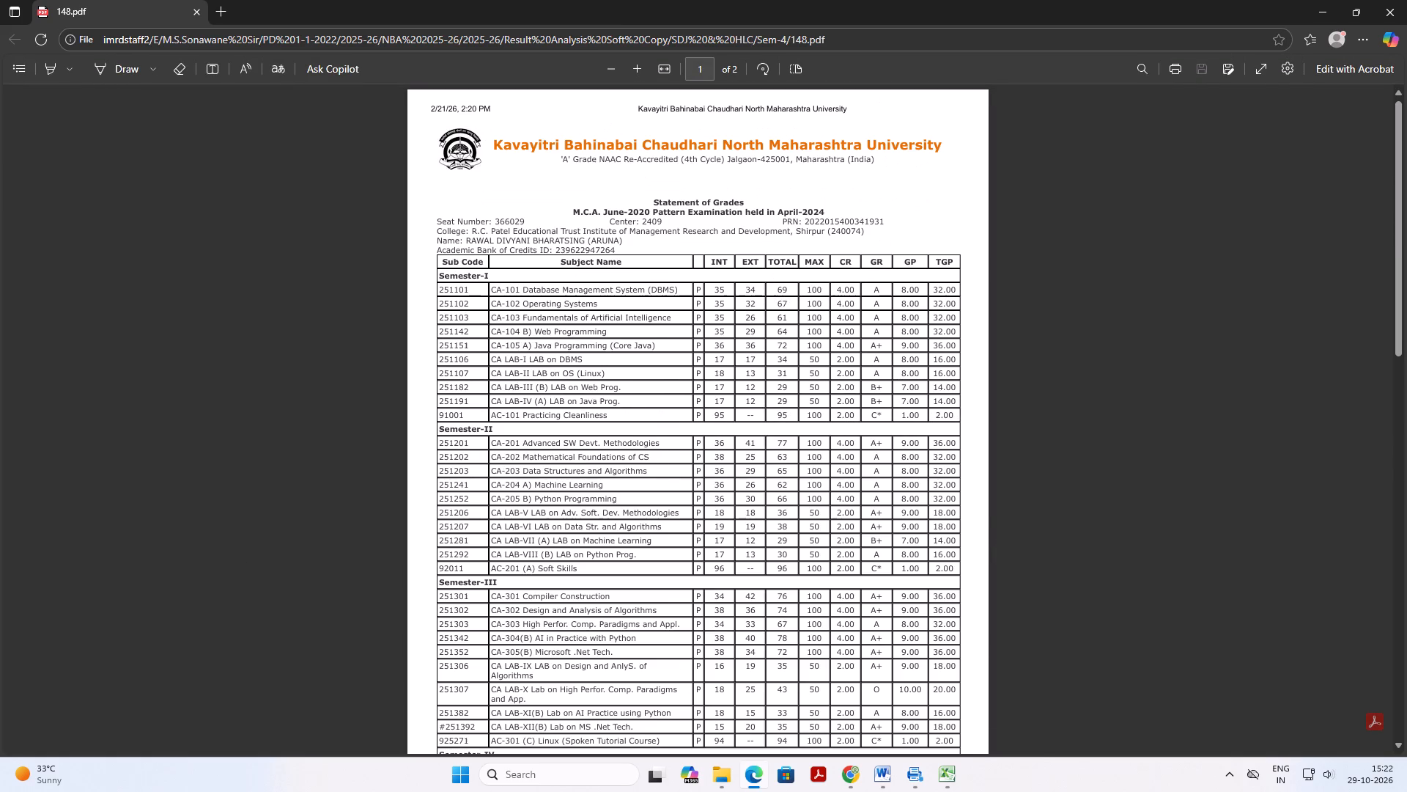
scroll(621, 537, down, 5)
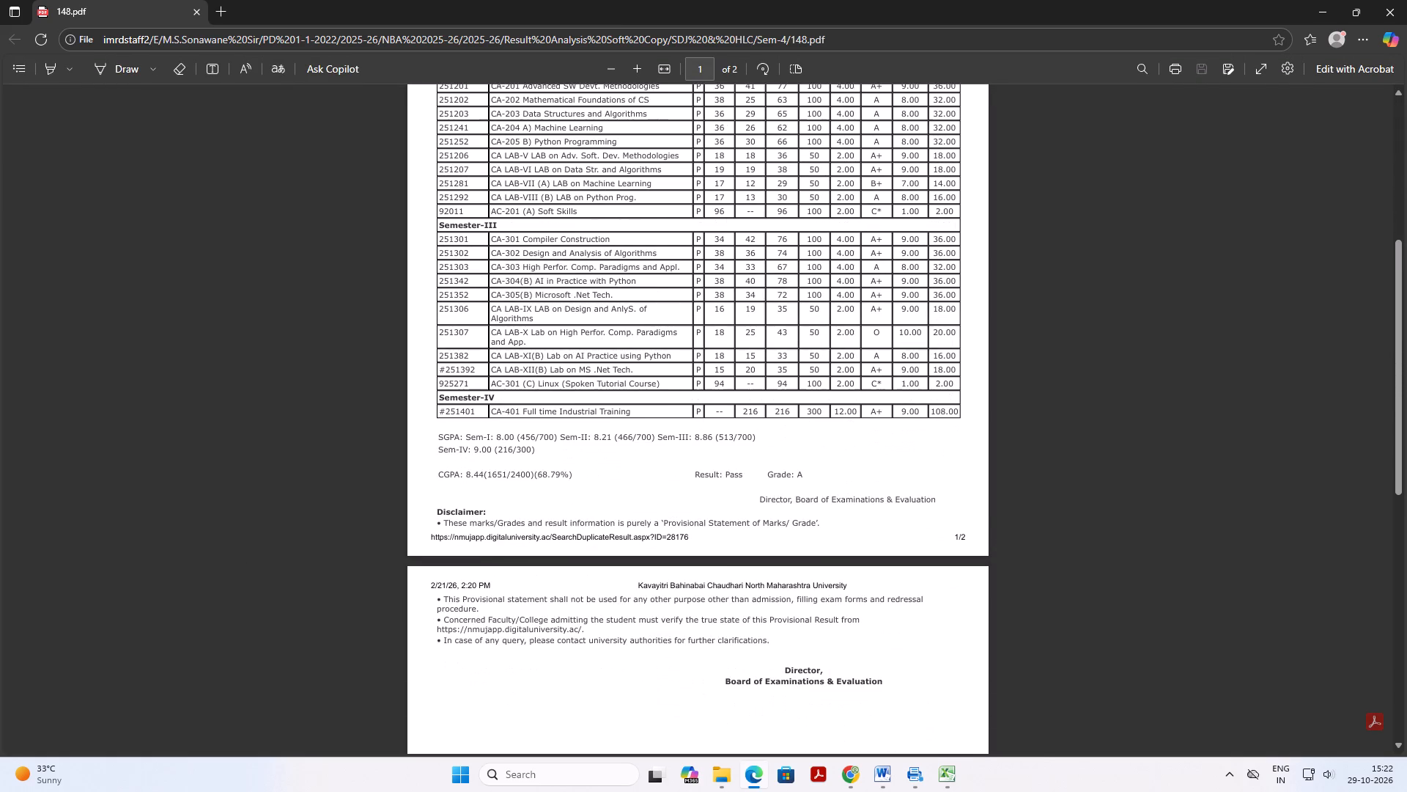
scroll(621, 537, down, 7)
click(1406, 0)
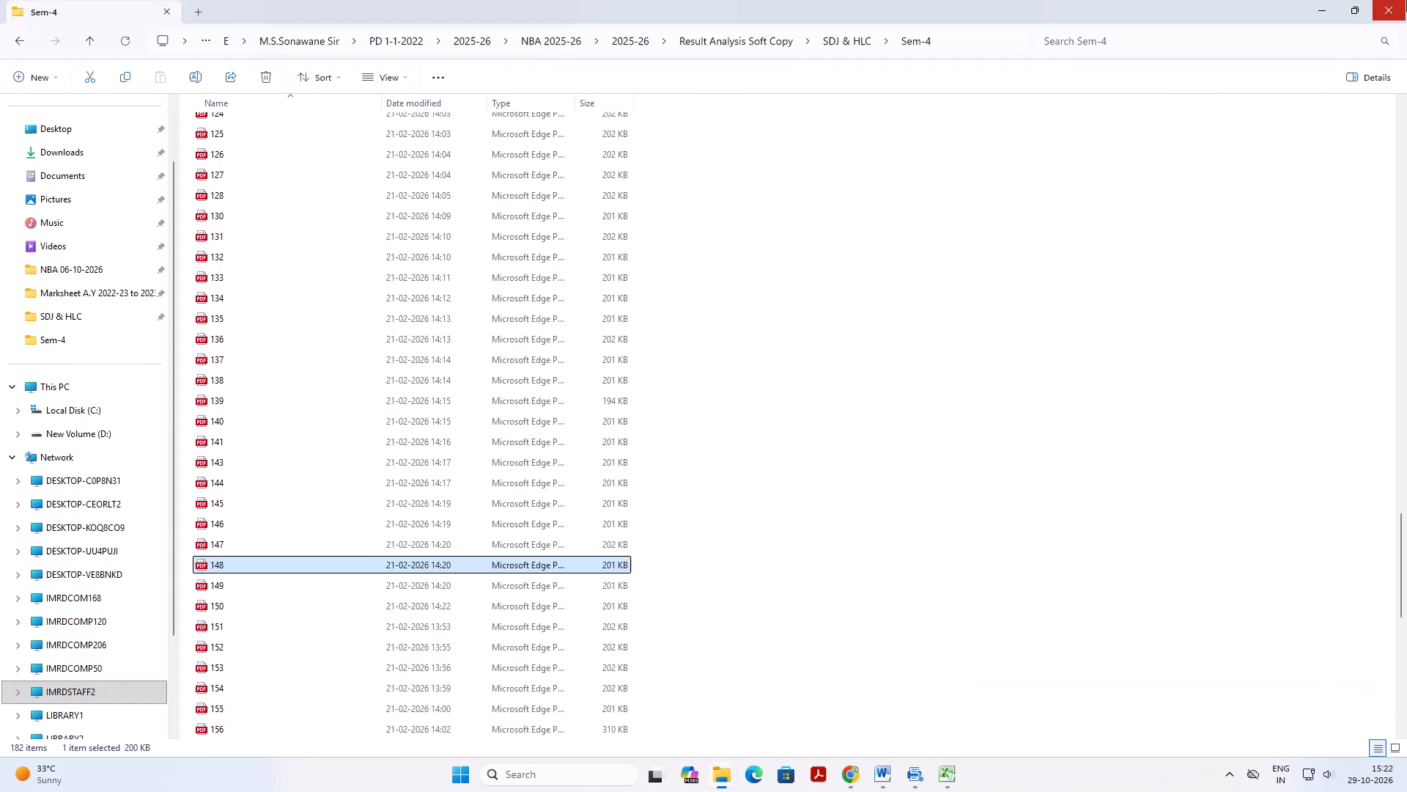
double_click(230, 590)
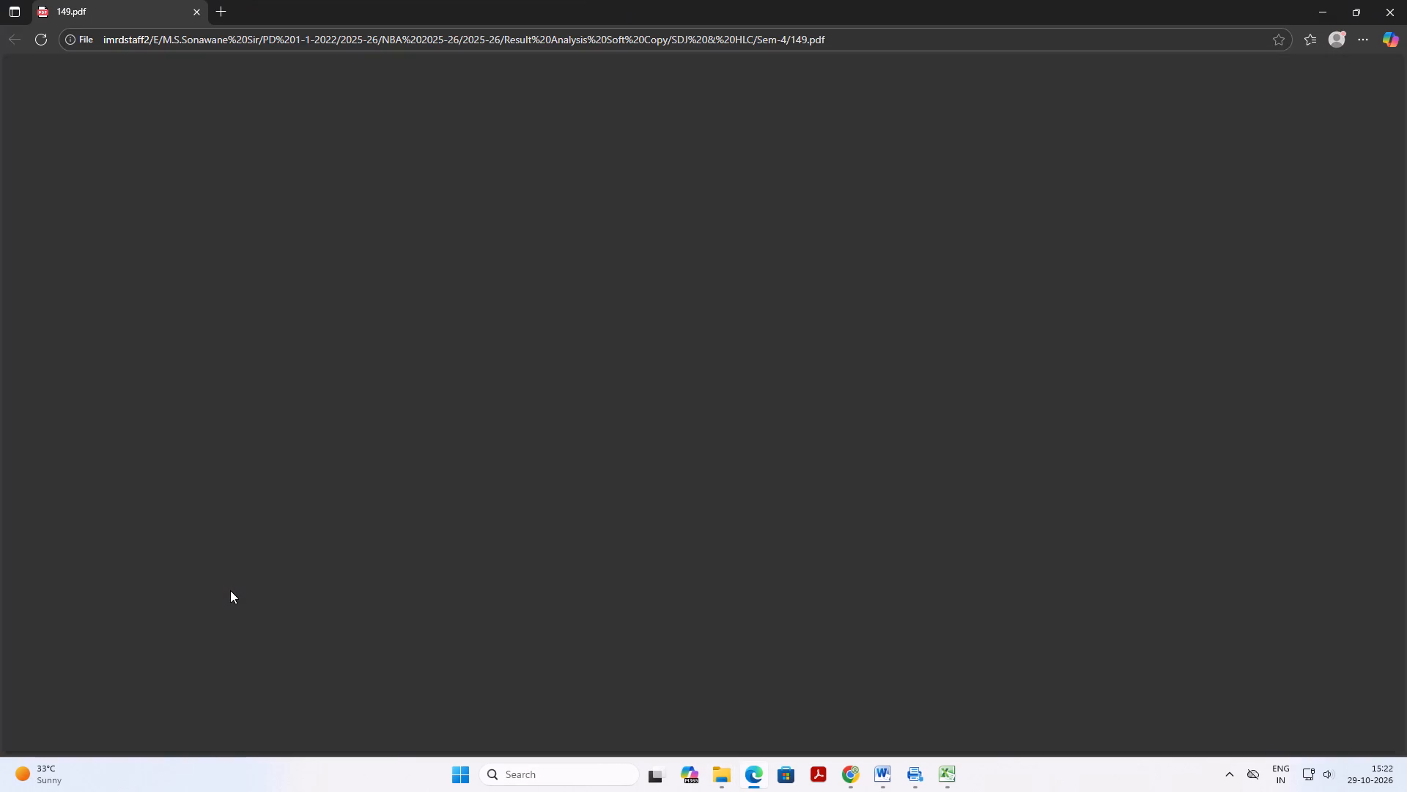
scroll(489, 509, down, 3)
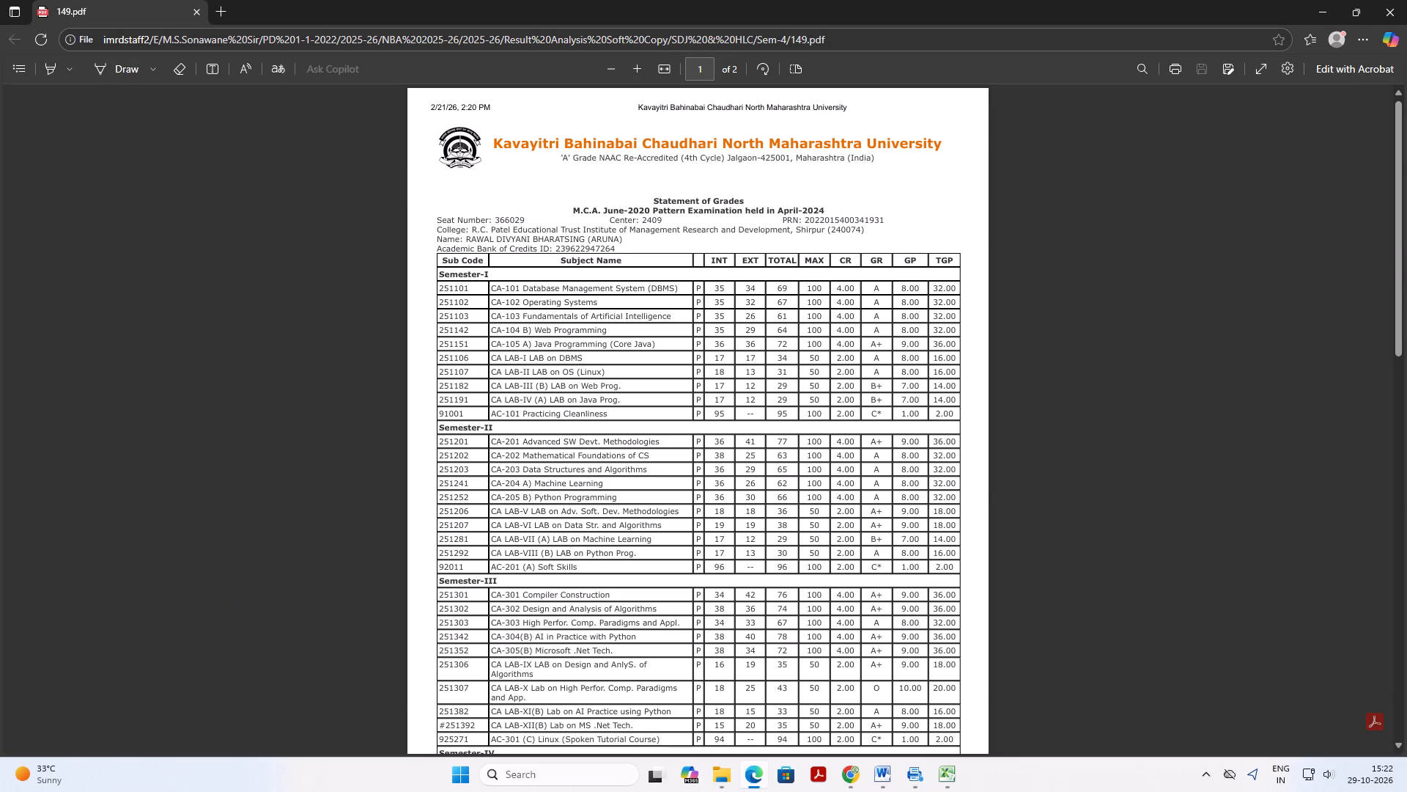
scroll(489, 509, down, 9)
scroll(489, 509, up, 12)
click(1406, 0)
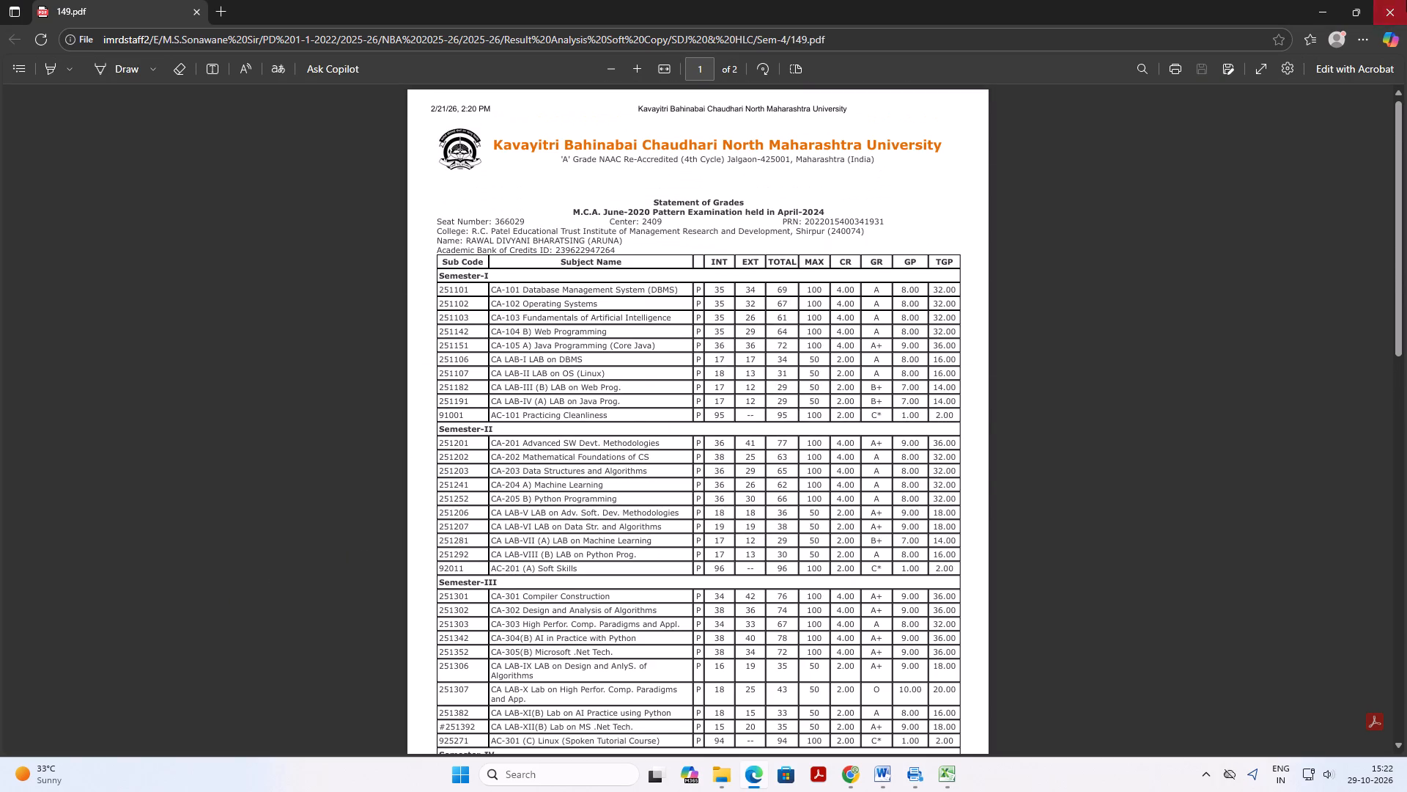
Permanently delete PDF file 148 from the Sem-4 folder.
click(254, 551)
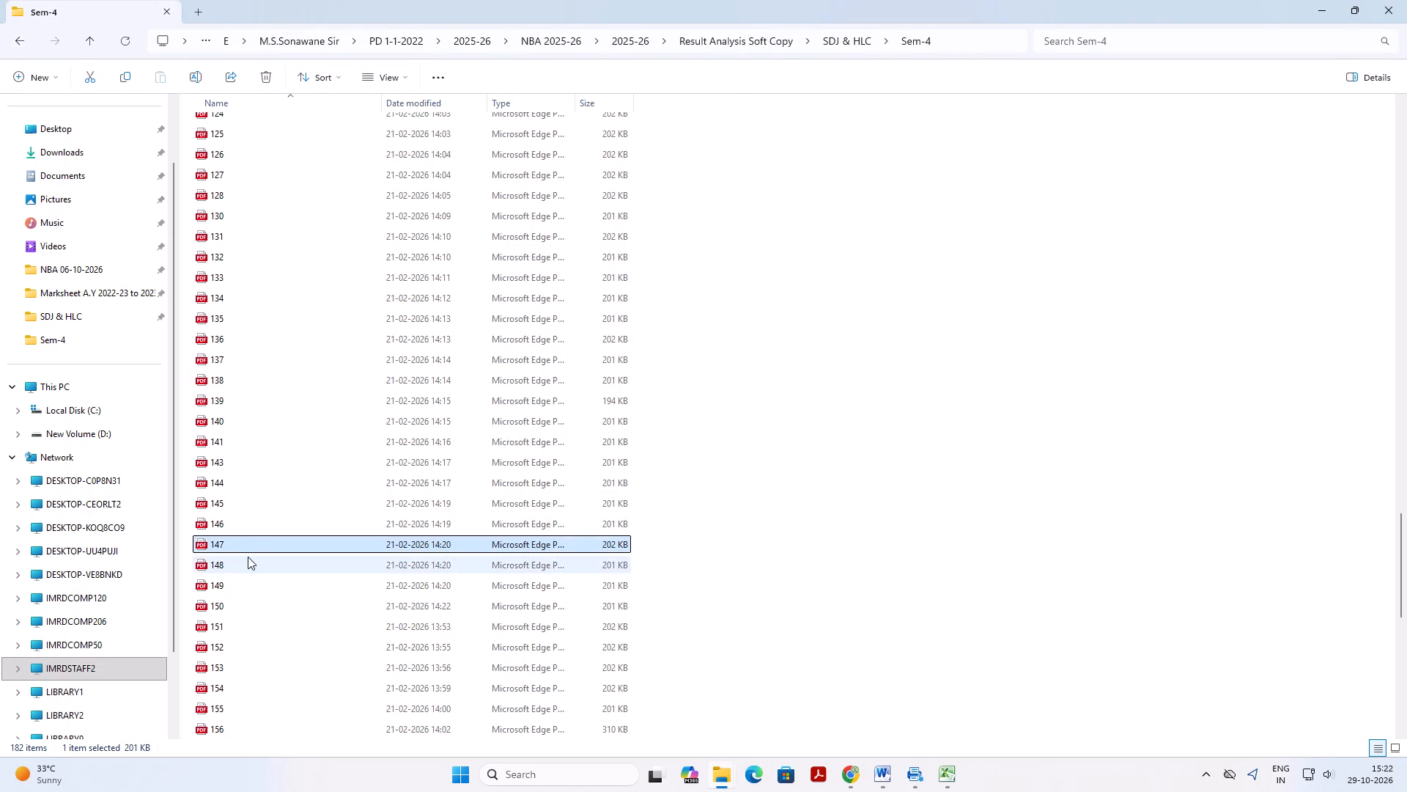
click(241, 560)
scroll(241, 560, up, 1)
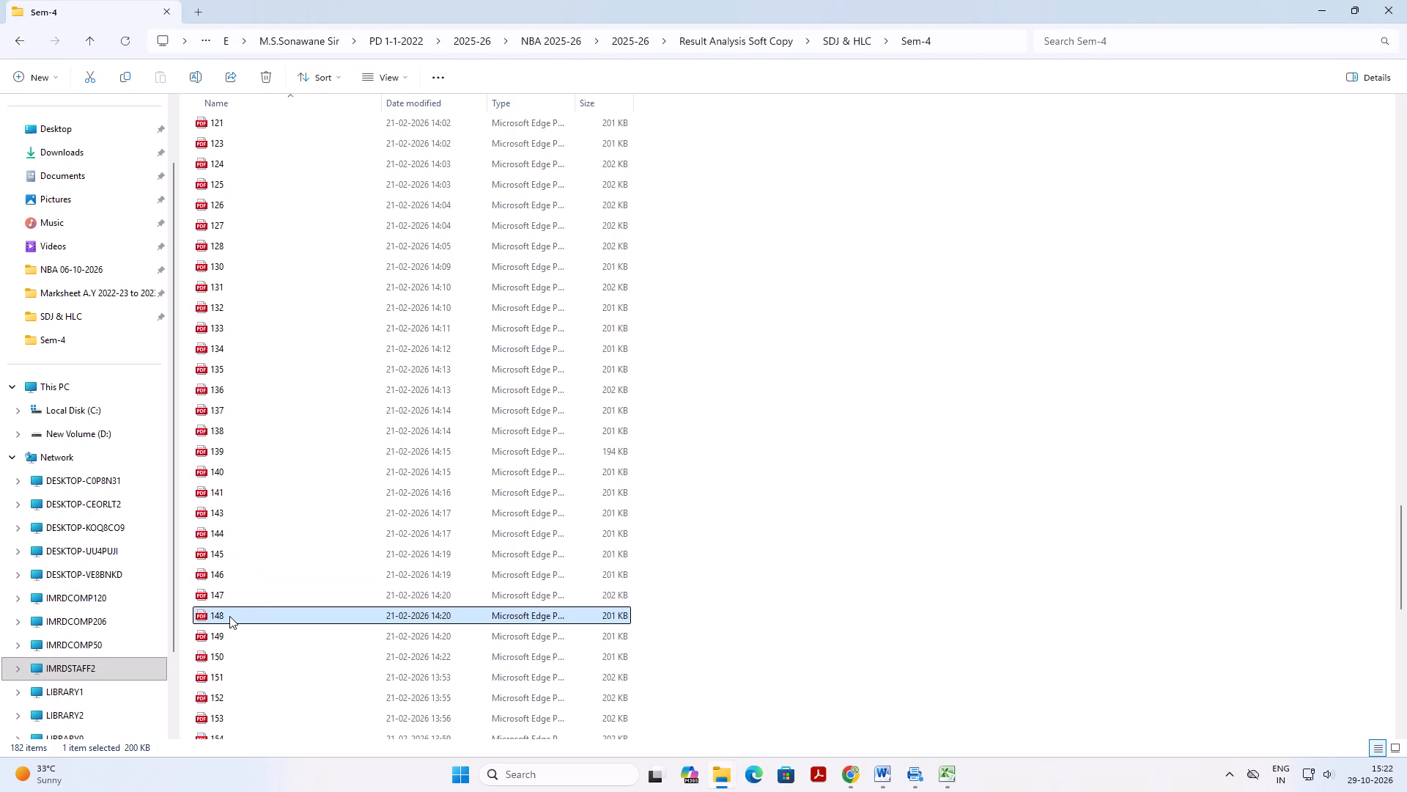
right_click(229, 616)
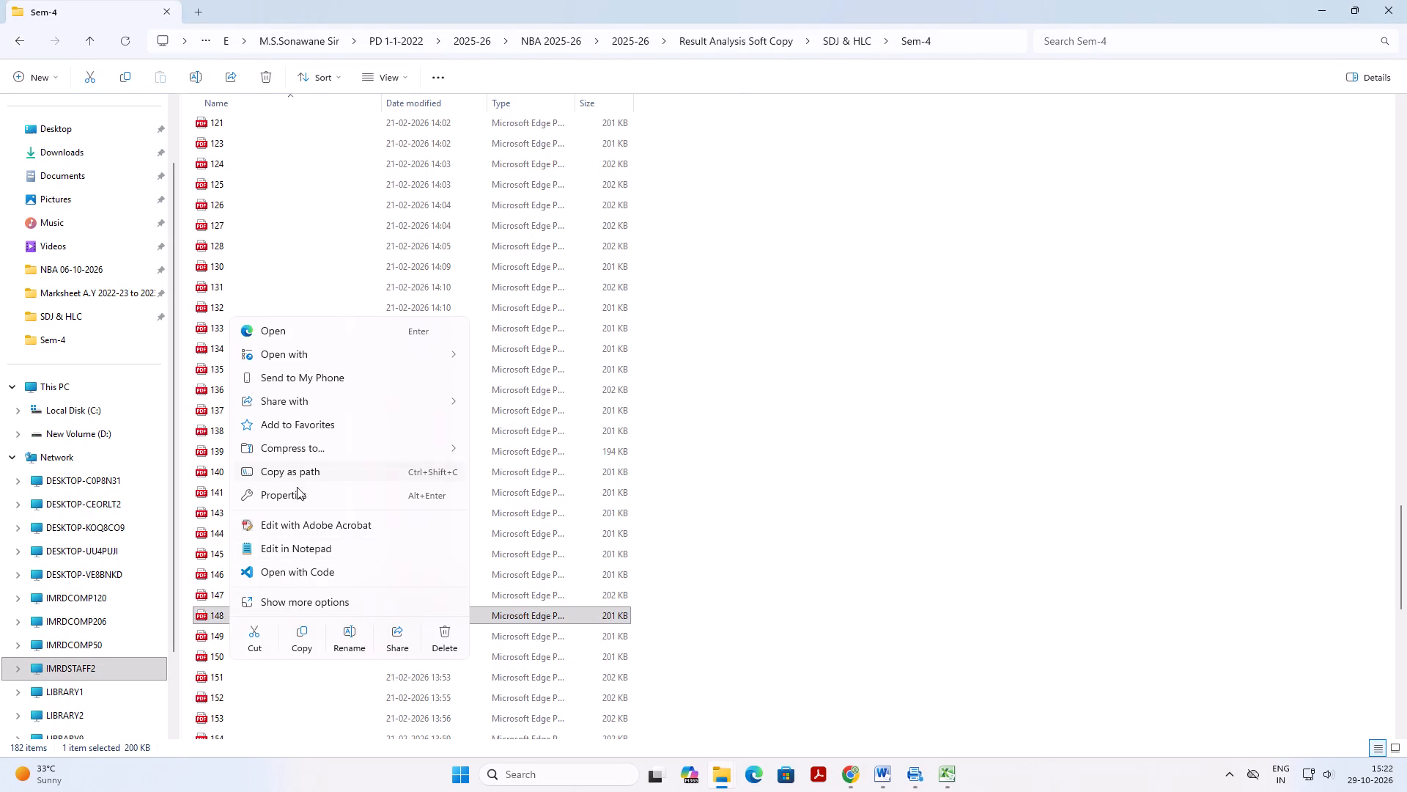
click(206, 619)
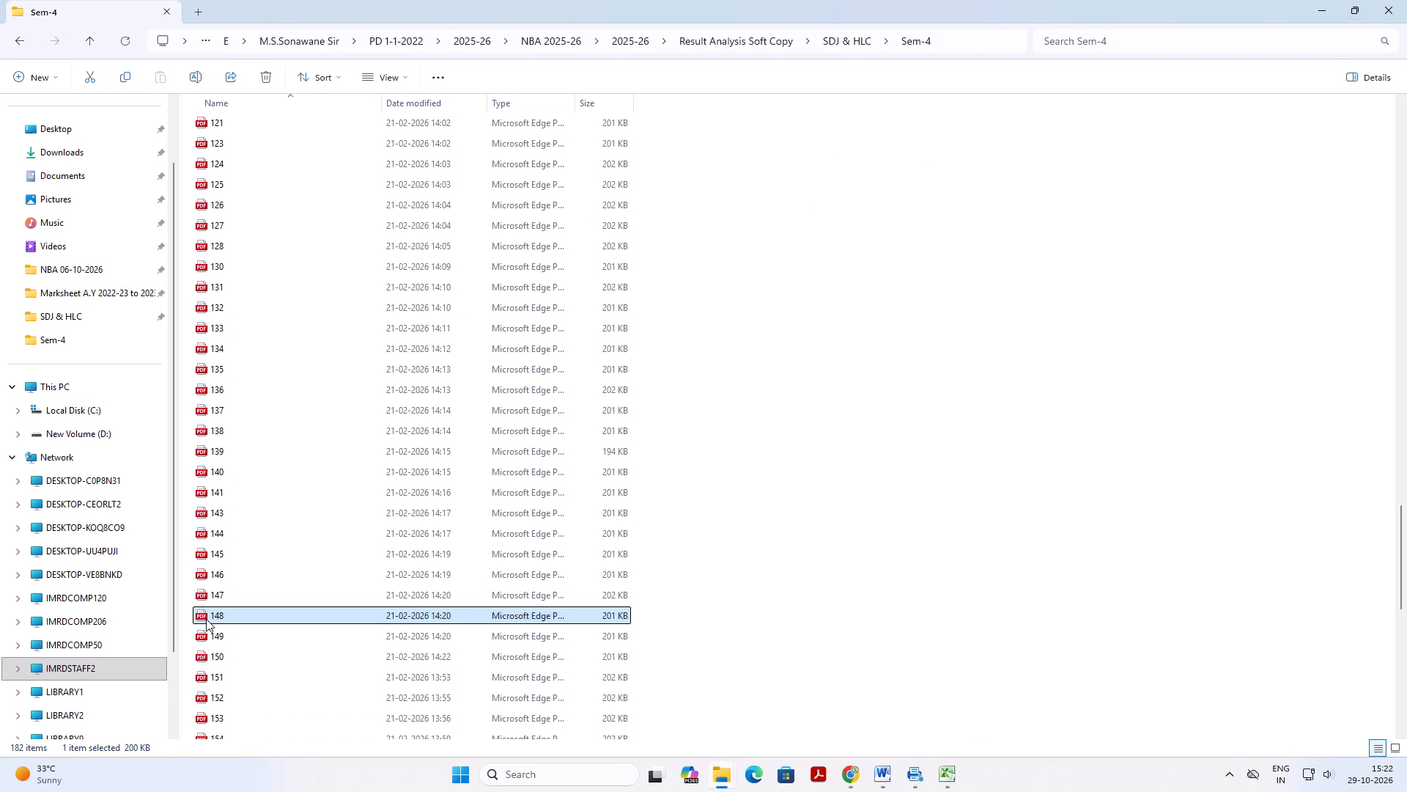
key(Delete)
click(766, 417)
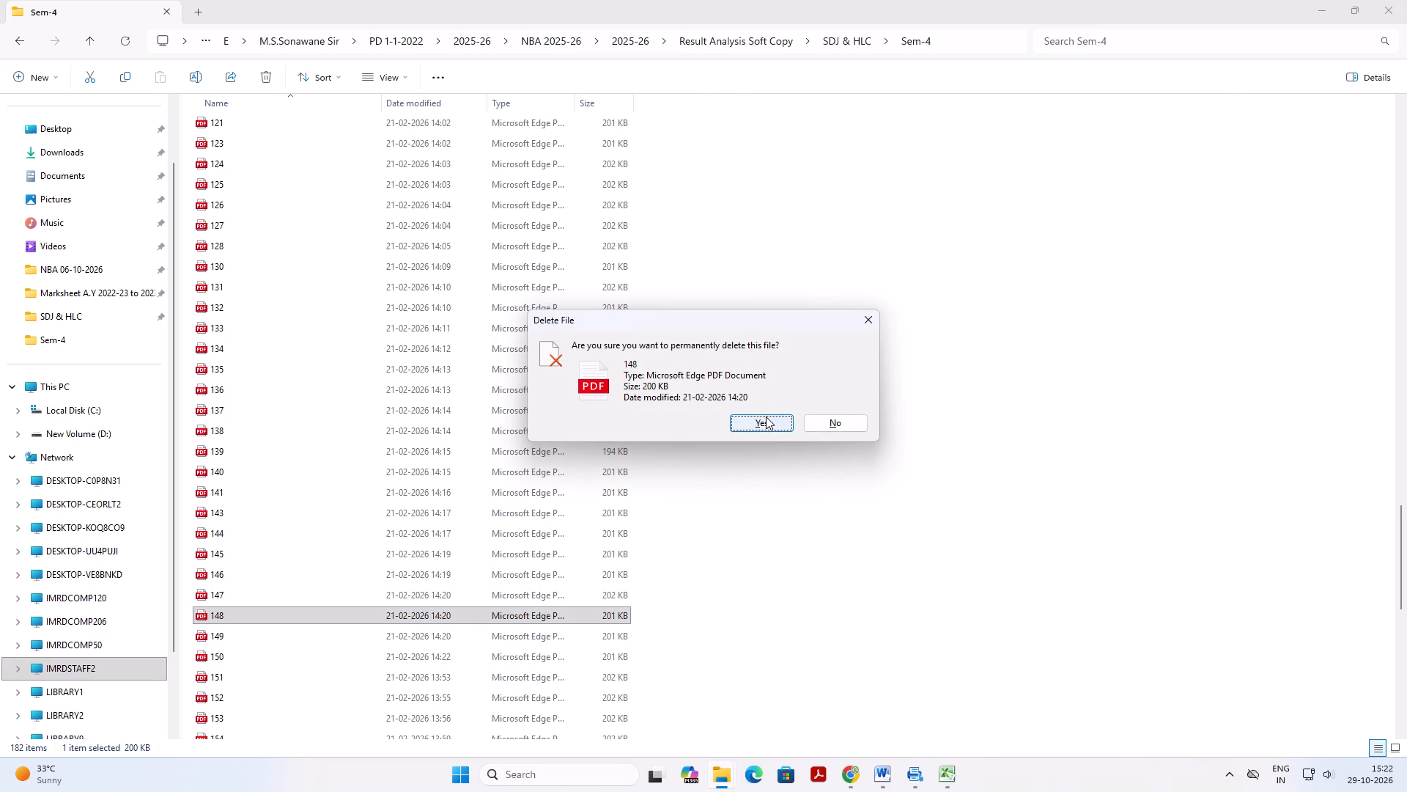
Back in the Excel check list, colour the text of entry 6 (files 148 and 149) green across all its columns.
click(934, 769)
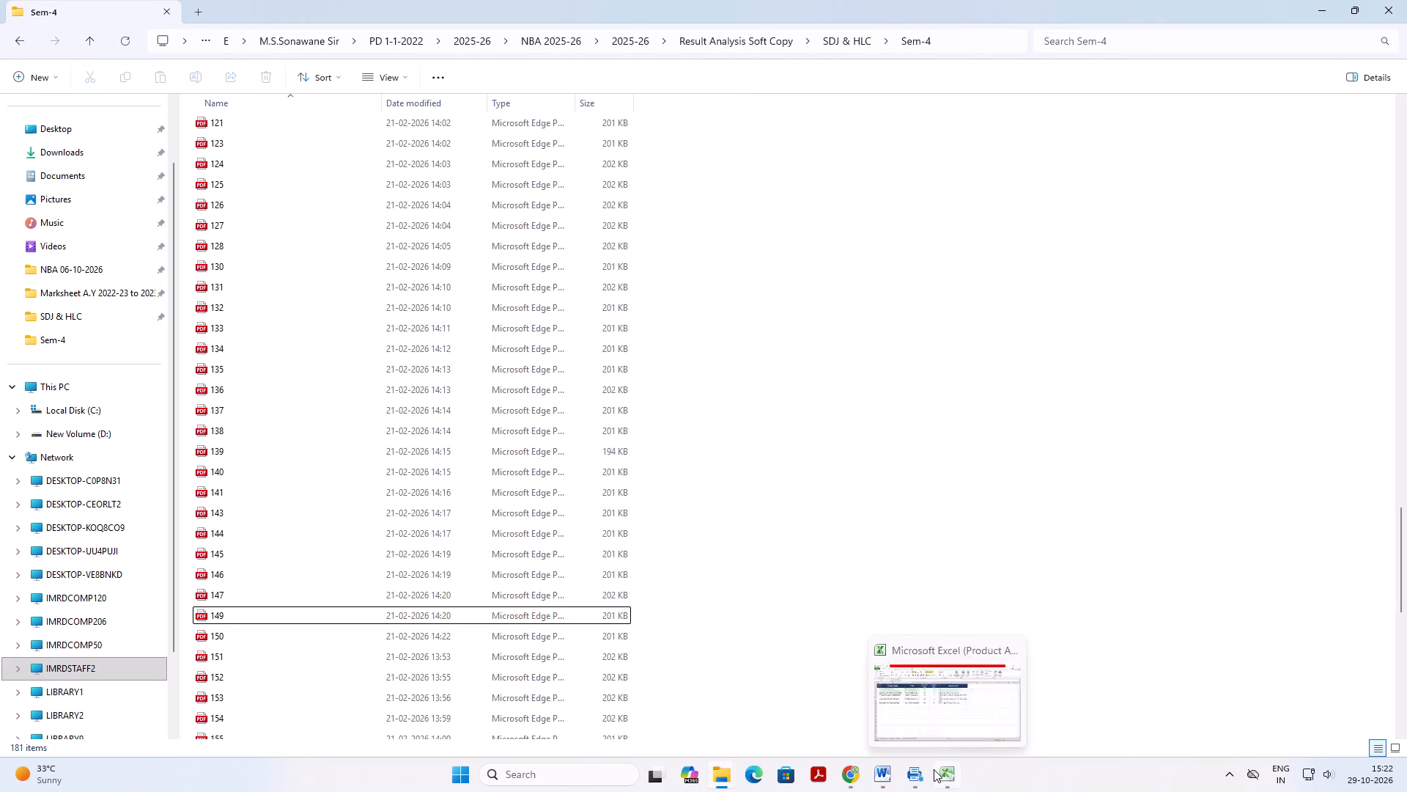
click(616, 606)
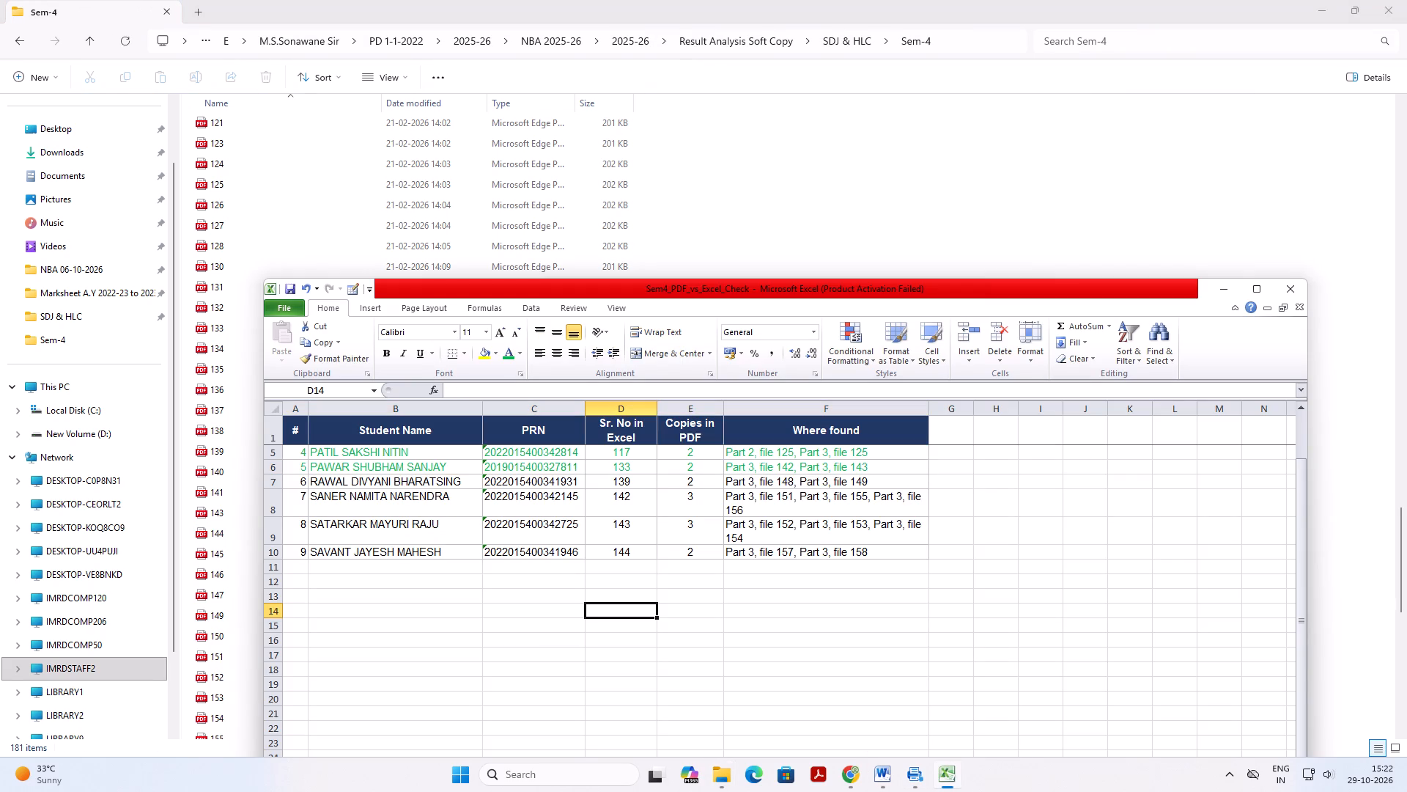
drag(291, 484, 794, 474)
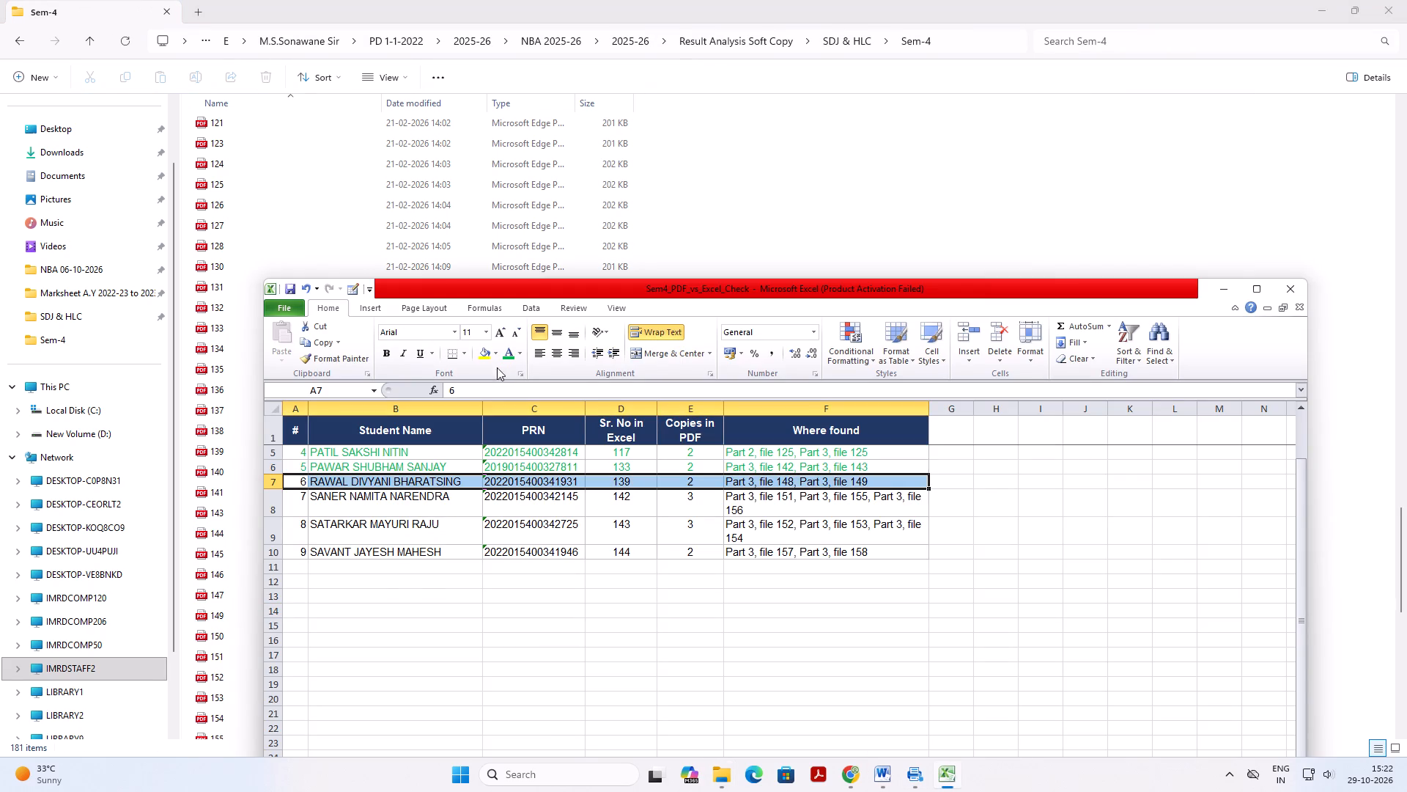
click(508, 357)
click(694, 538)
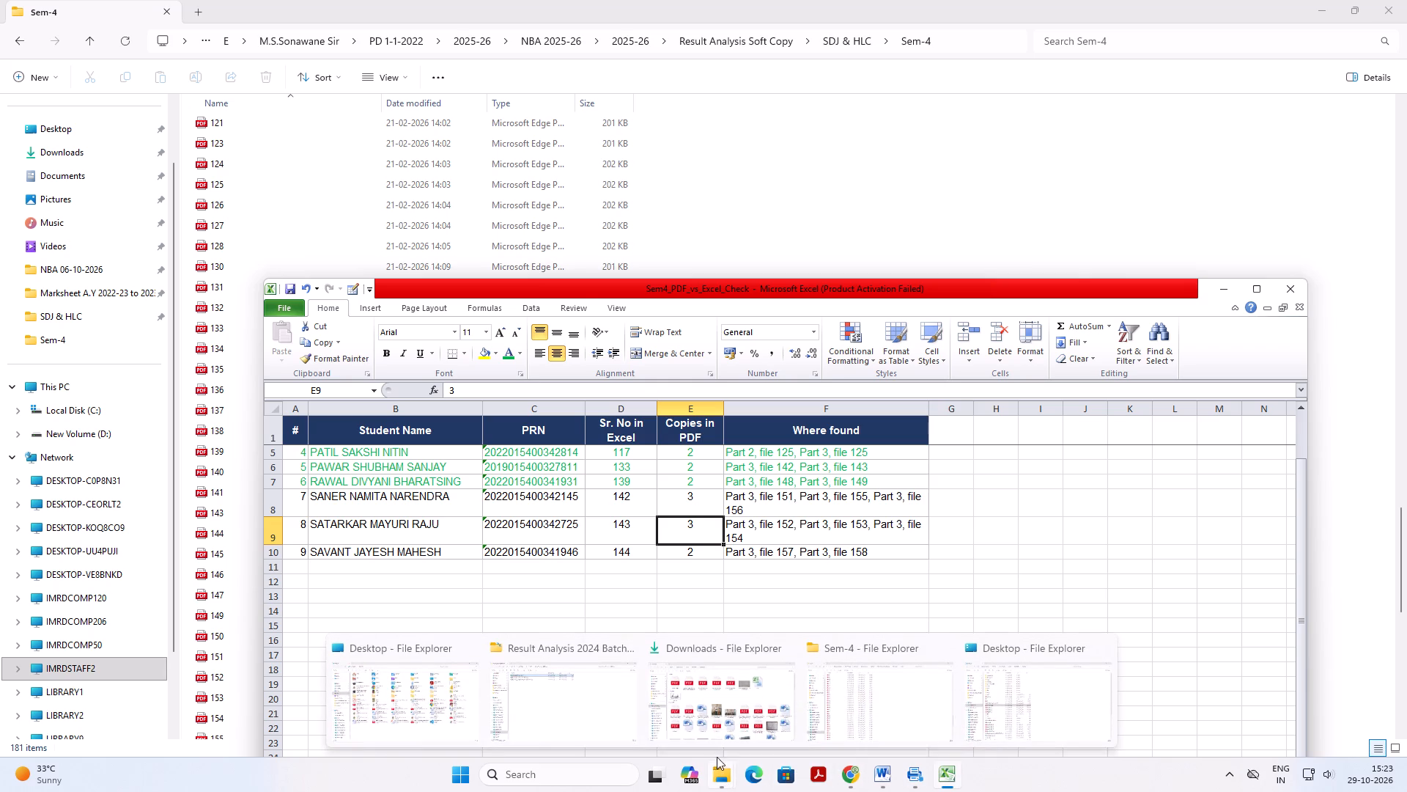
Return to the Sem-4 folder and examine the student details, marks and final result in grade statement 151.
click(865, 698)
double_click(257, 656)
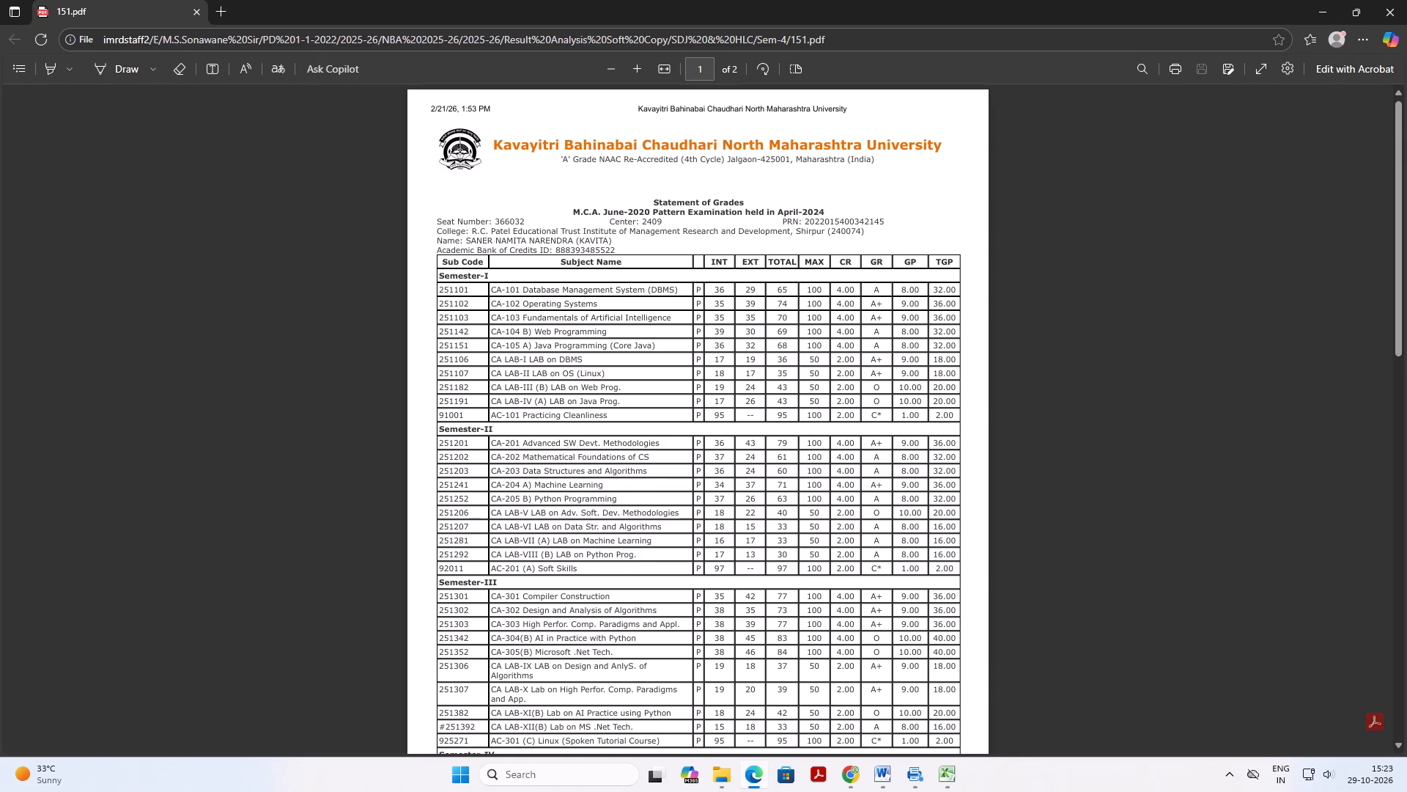
scroll(568, 567, down, 8)
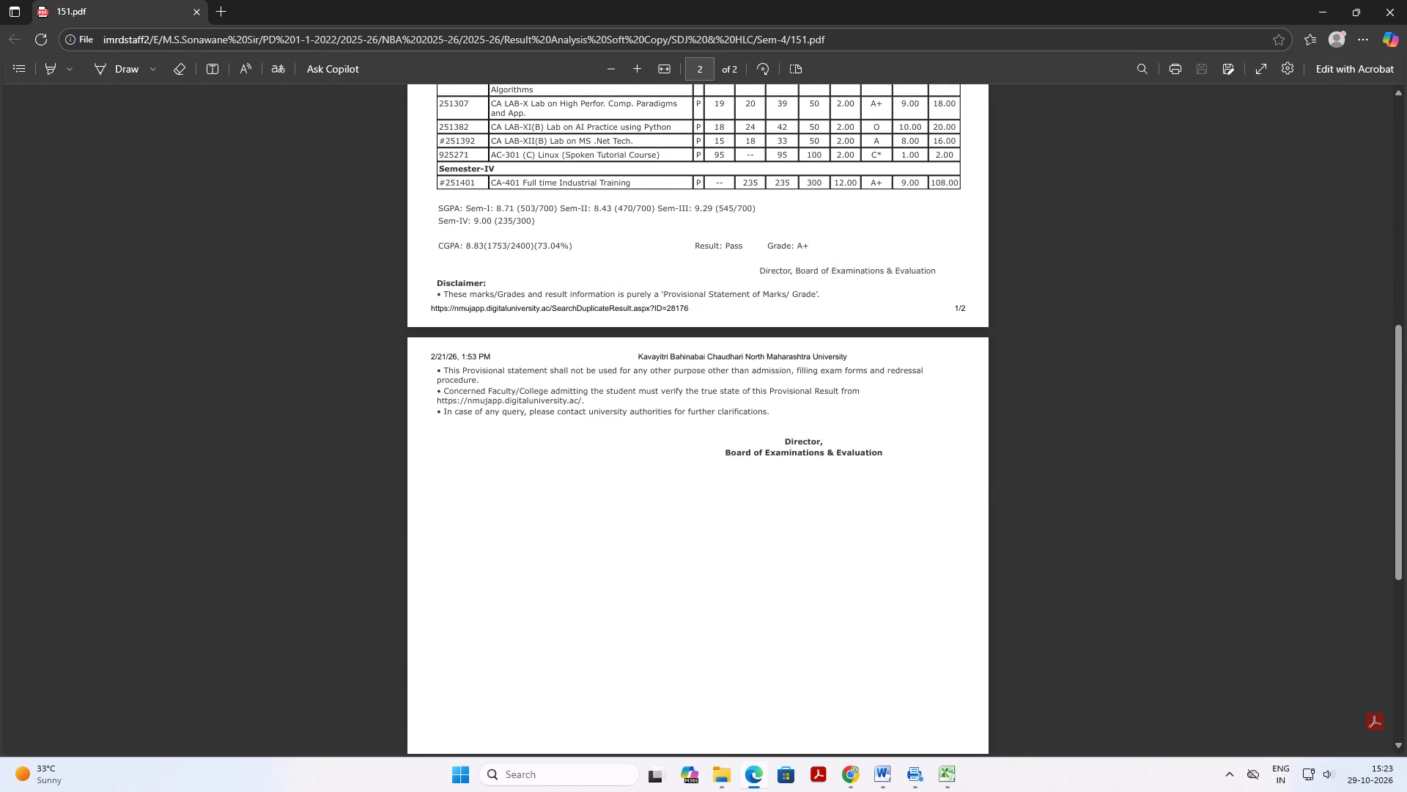
scroll(568, 567, up, 9)
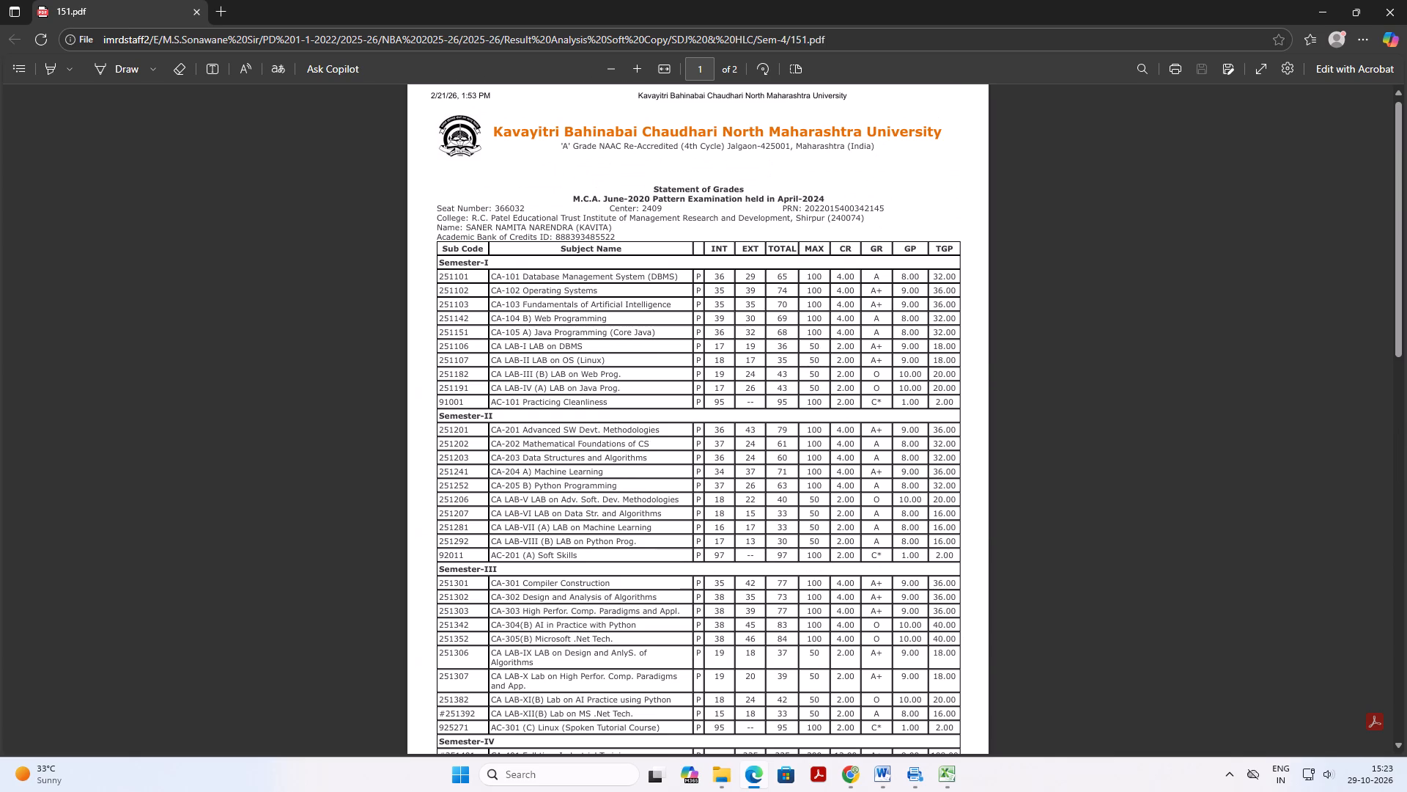
scroll(568, 567, down, 12)
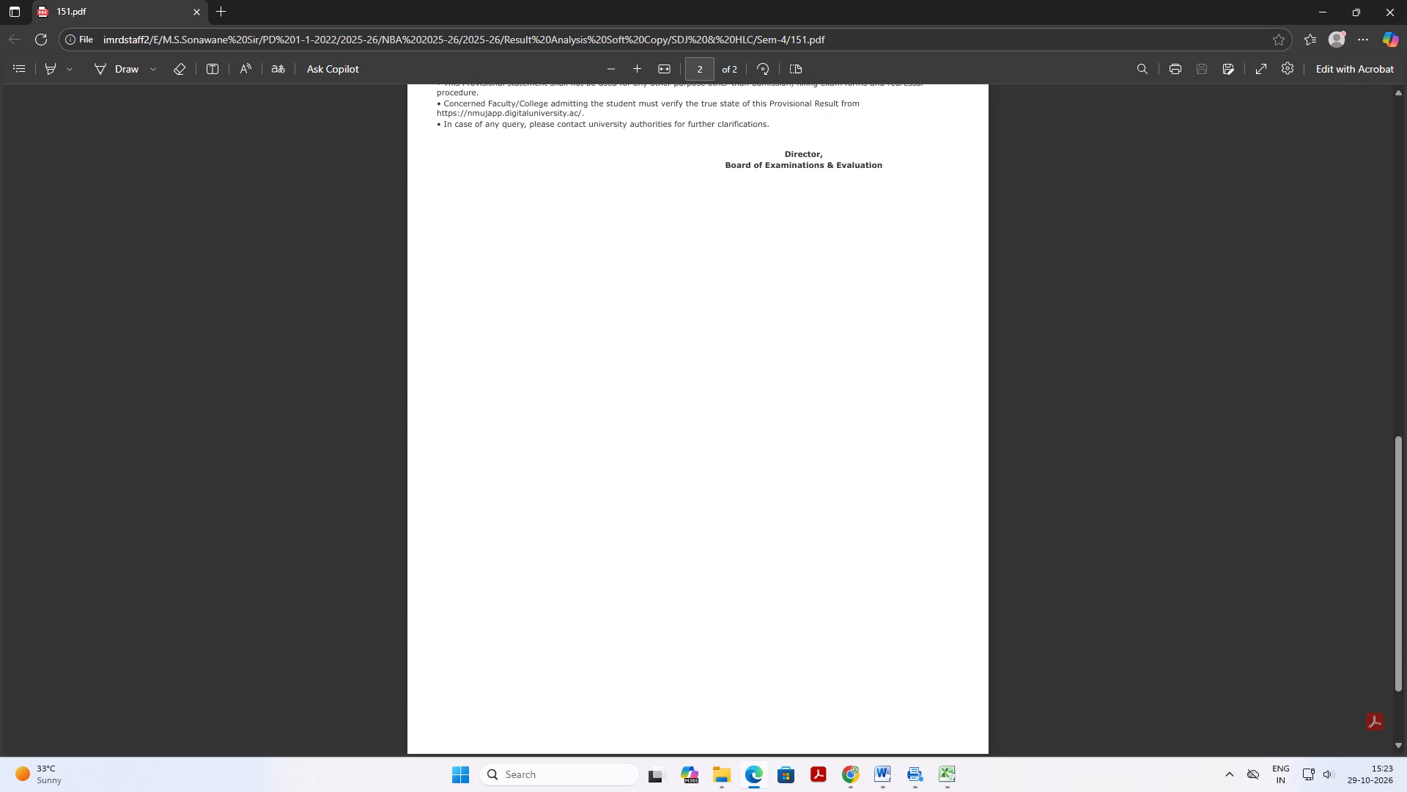
scroll(568, 567, up, 6)
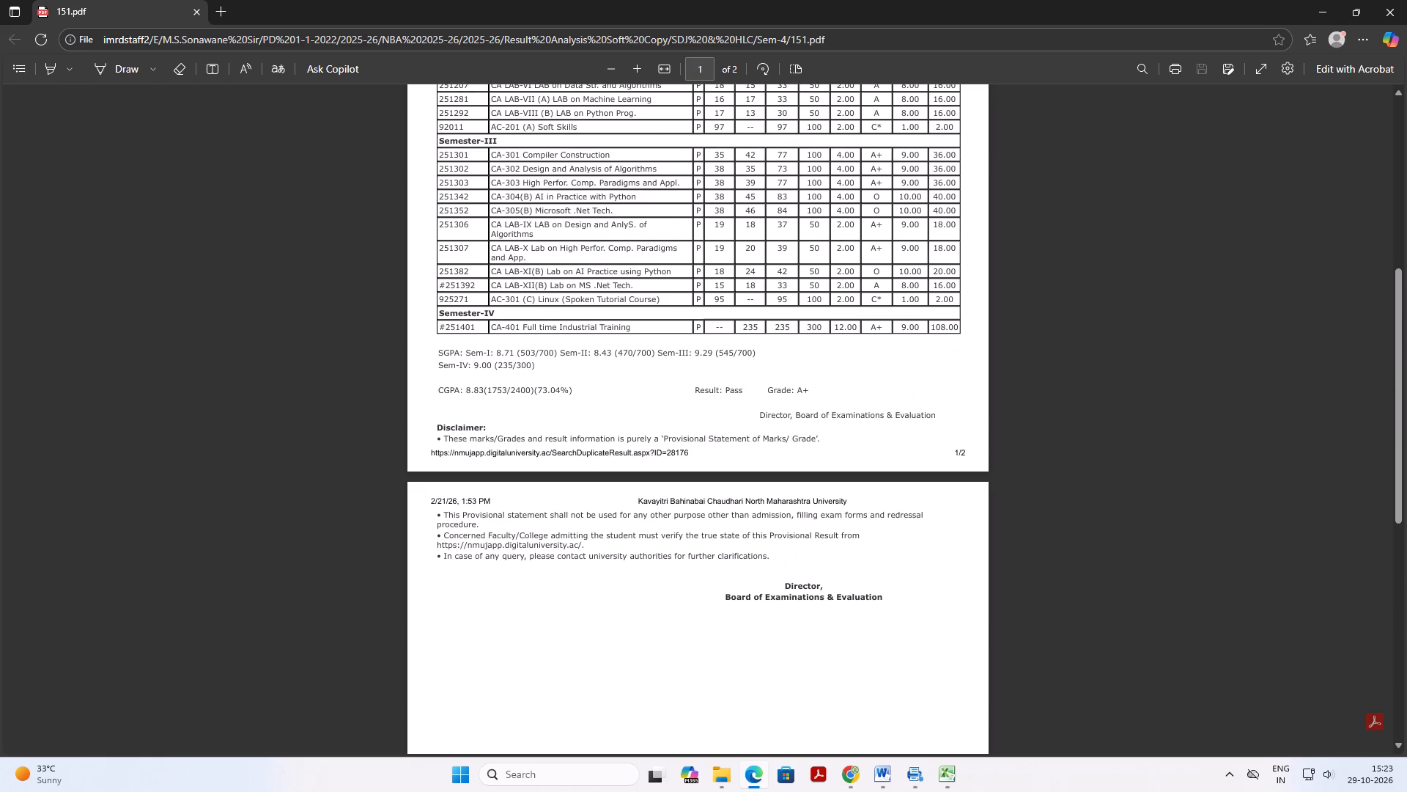
scroll(568, 567, up, 9)
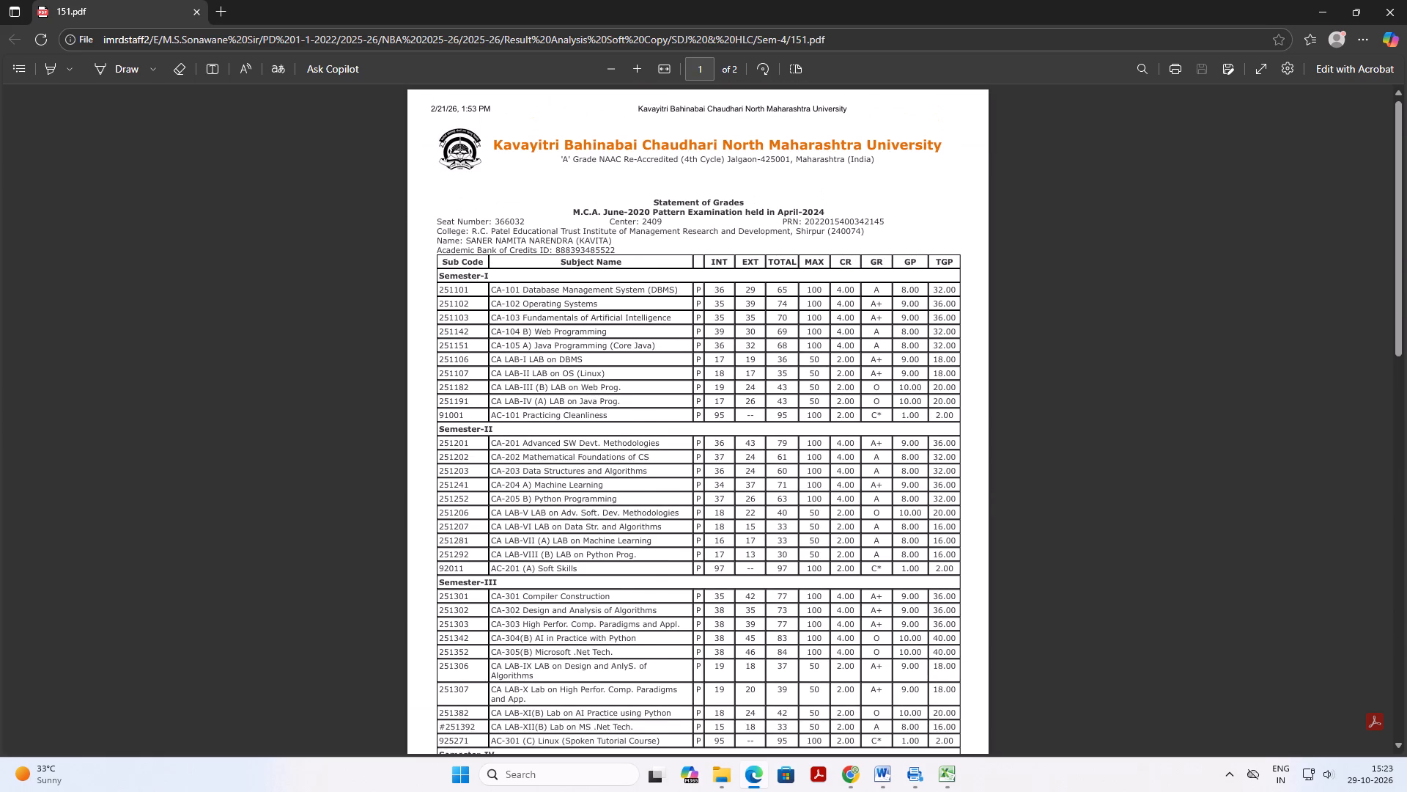
click(1406, 0)
Open grade statements 155, 151 and 156 in the Sem-4 folder and compare their student details and marks.
scroll(311, 672, down, 3)
double_click(273, 563)
click(1400, 12)
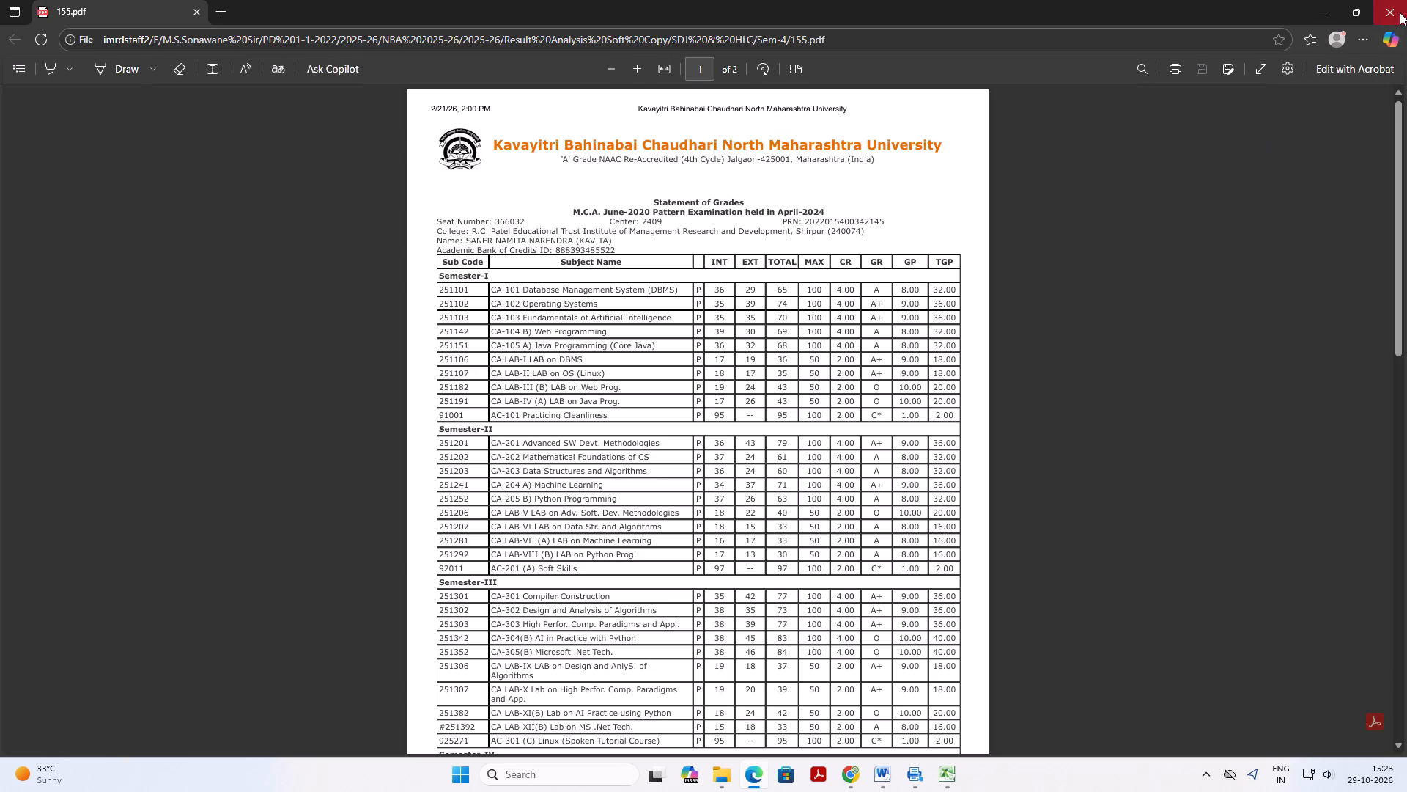
double_click(226, 484)
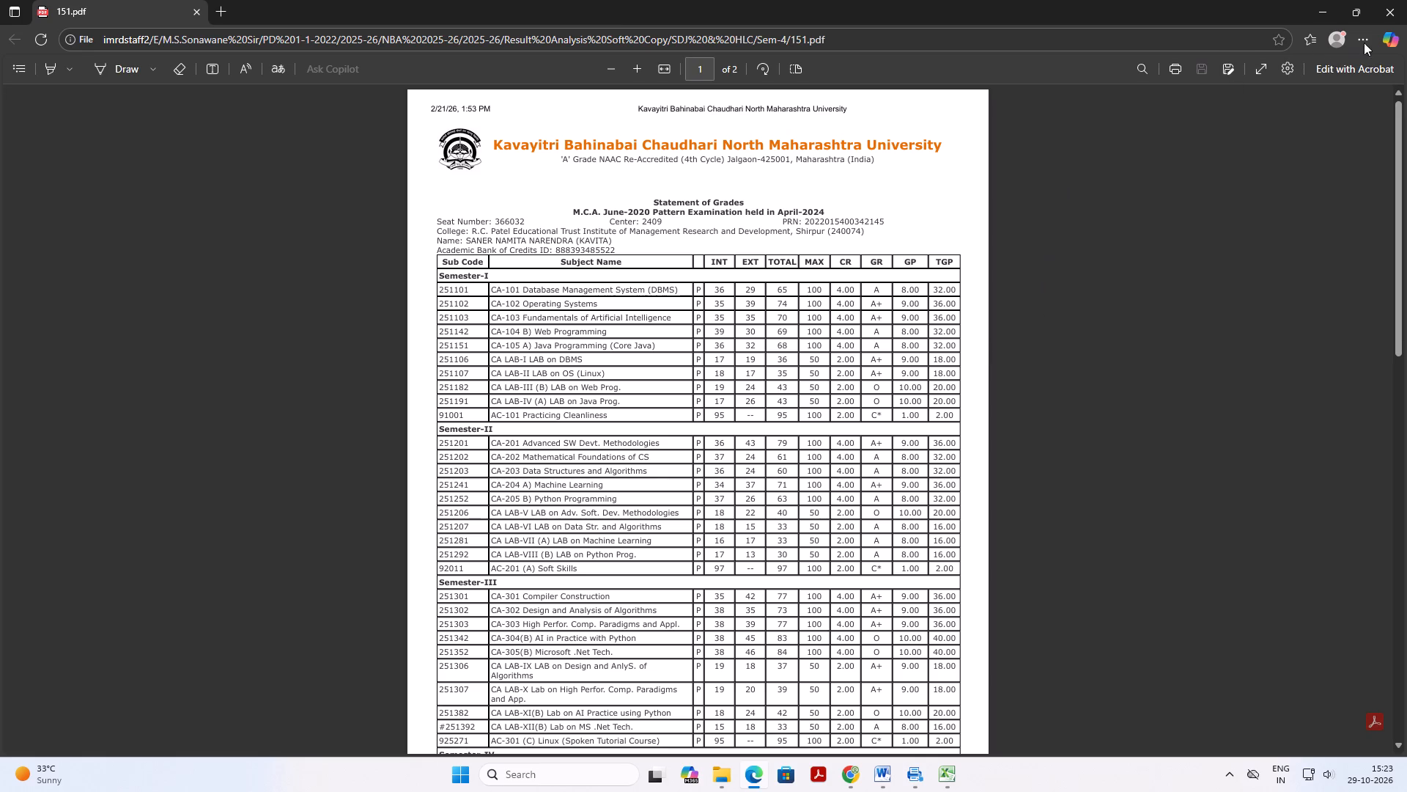
click(1406, 20)
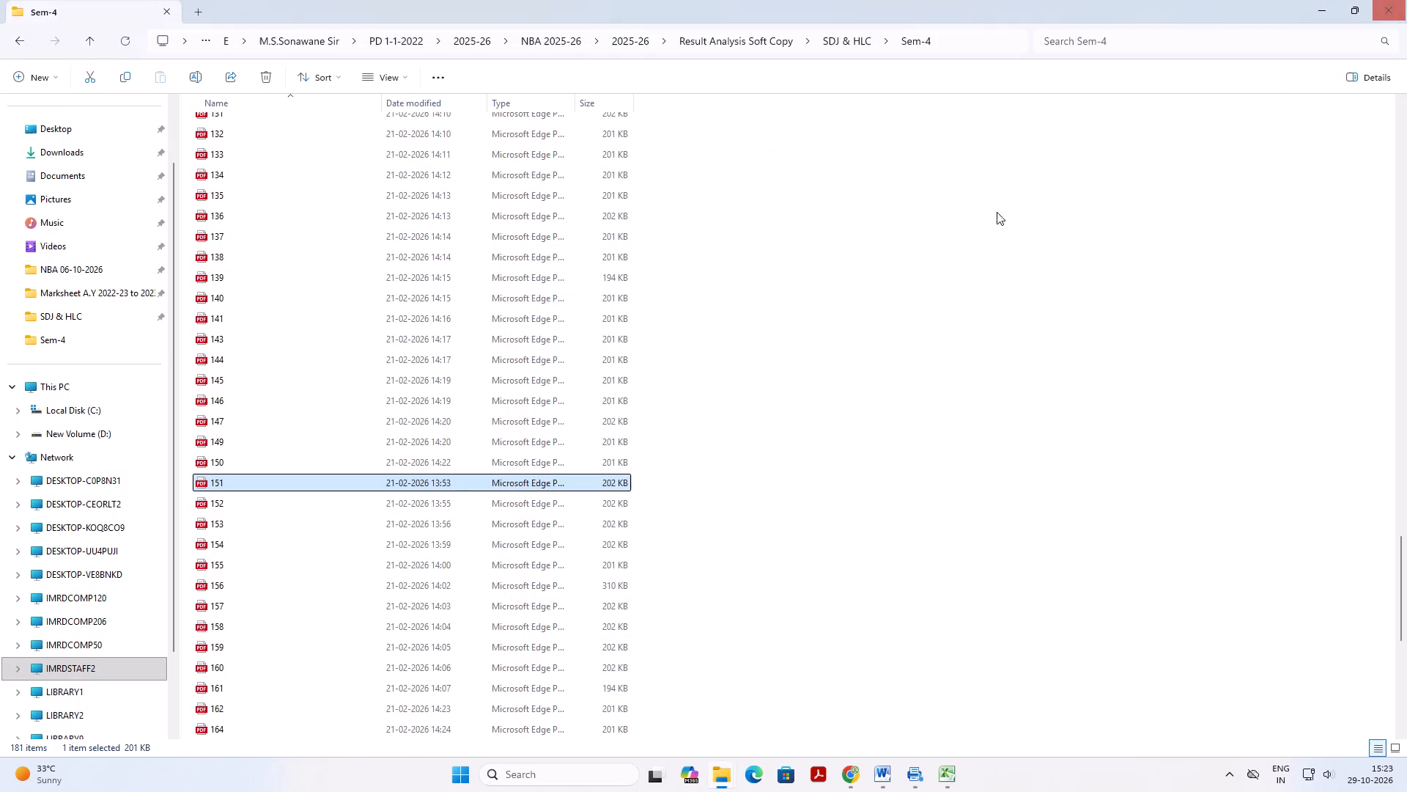
double_click(250, 585)
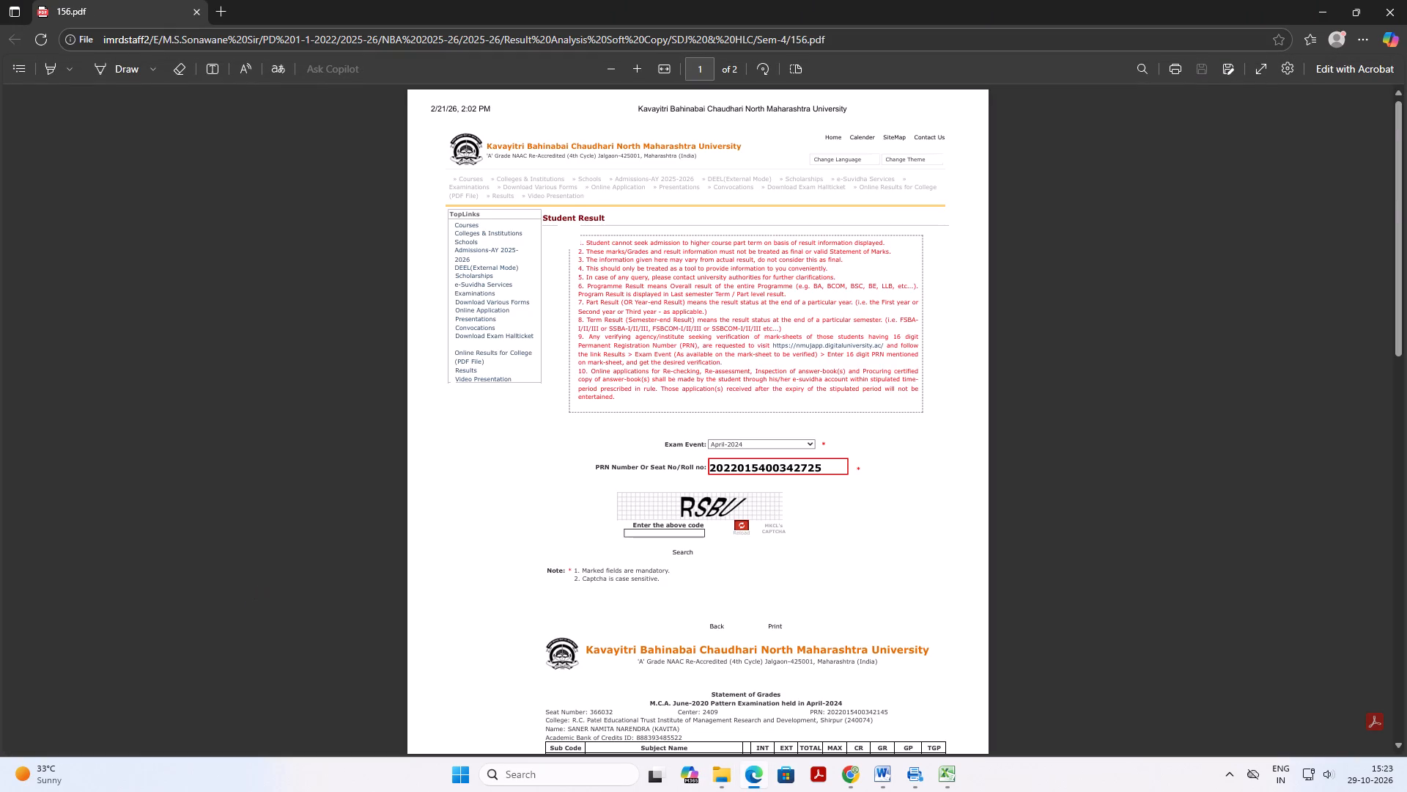
scroll(607, 560, down, 12)
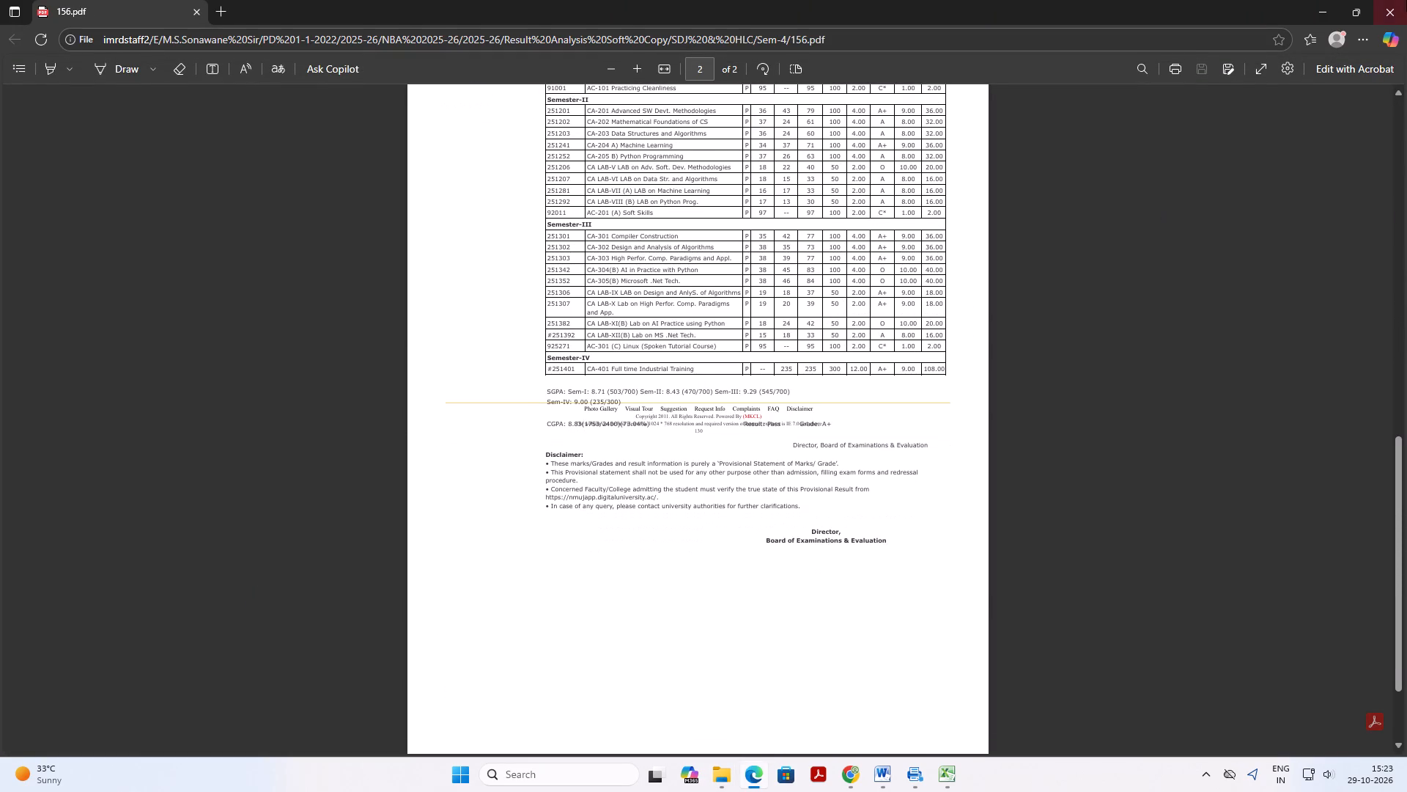
scroll(1049, 446, up, 5)
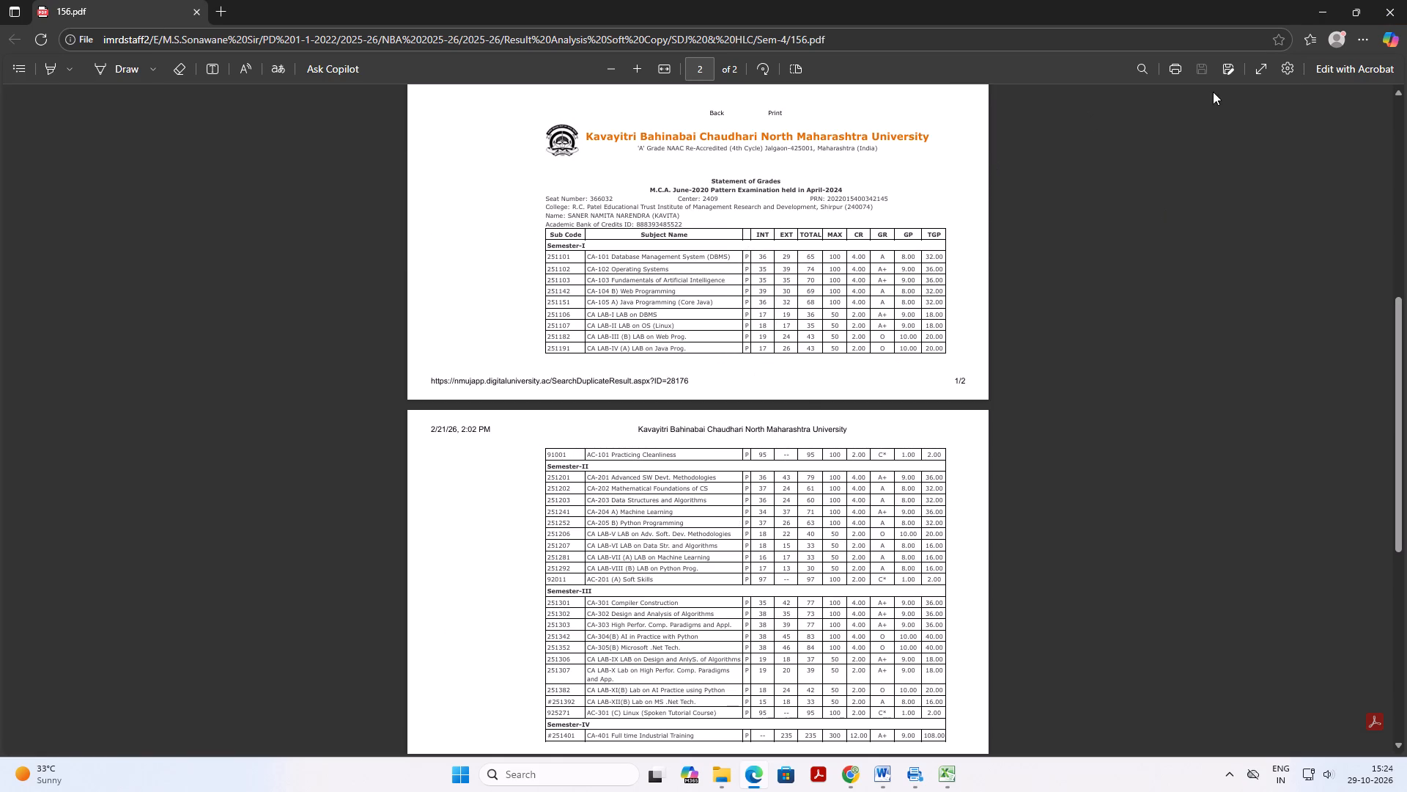
click(1406, 0)
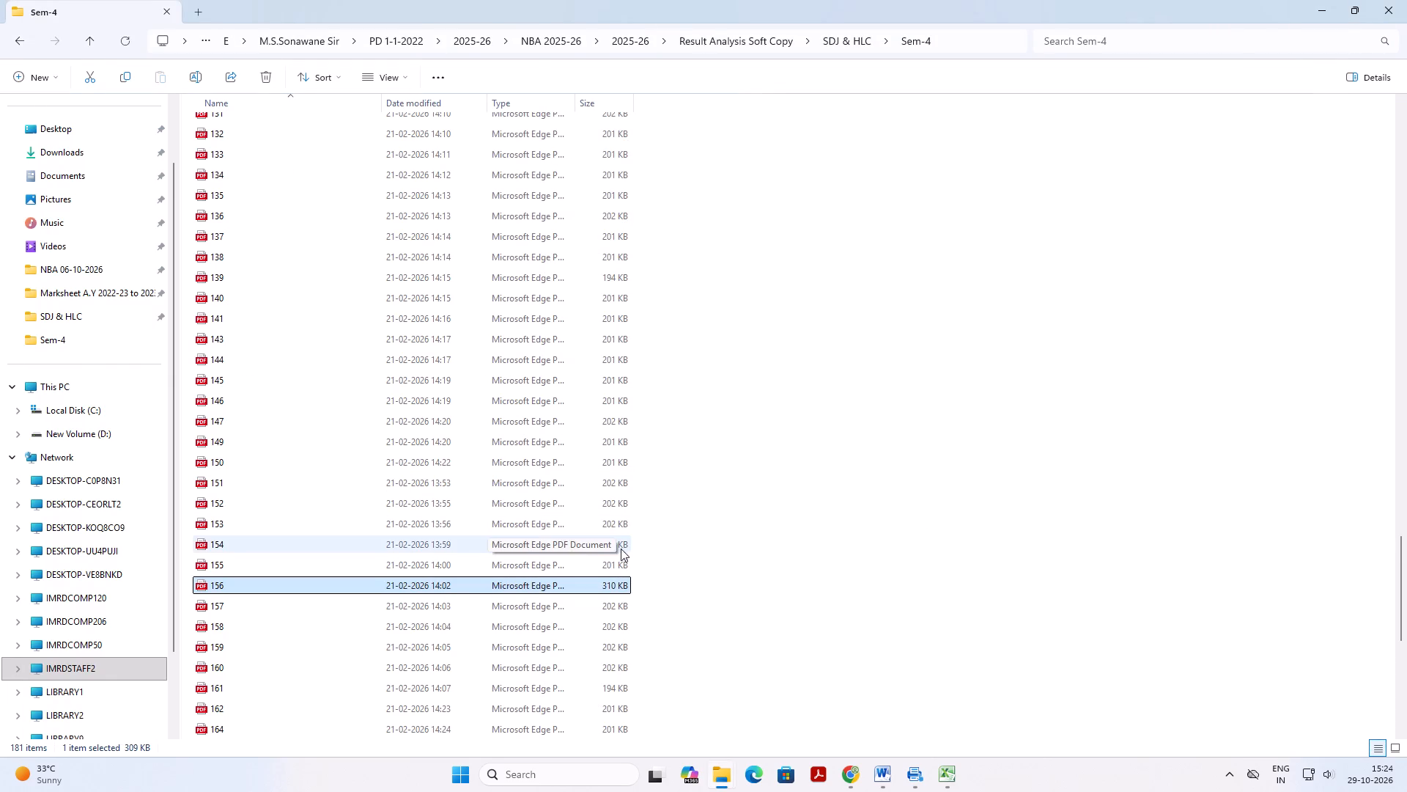
drag(637, 567, 569, 584)
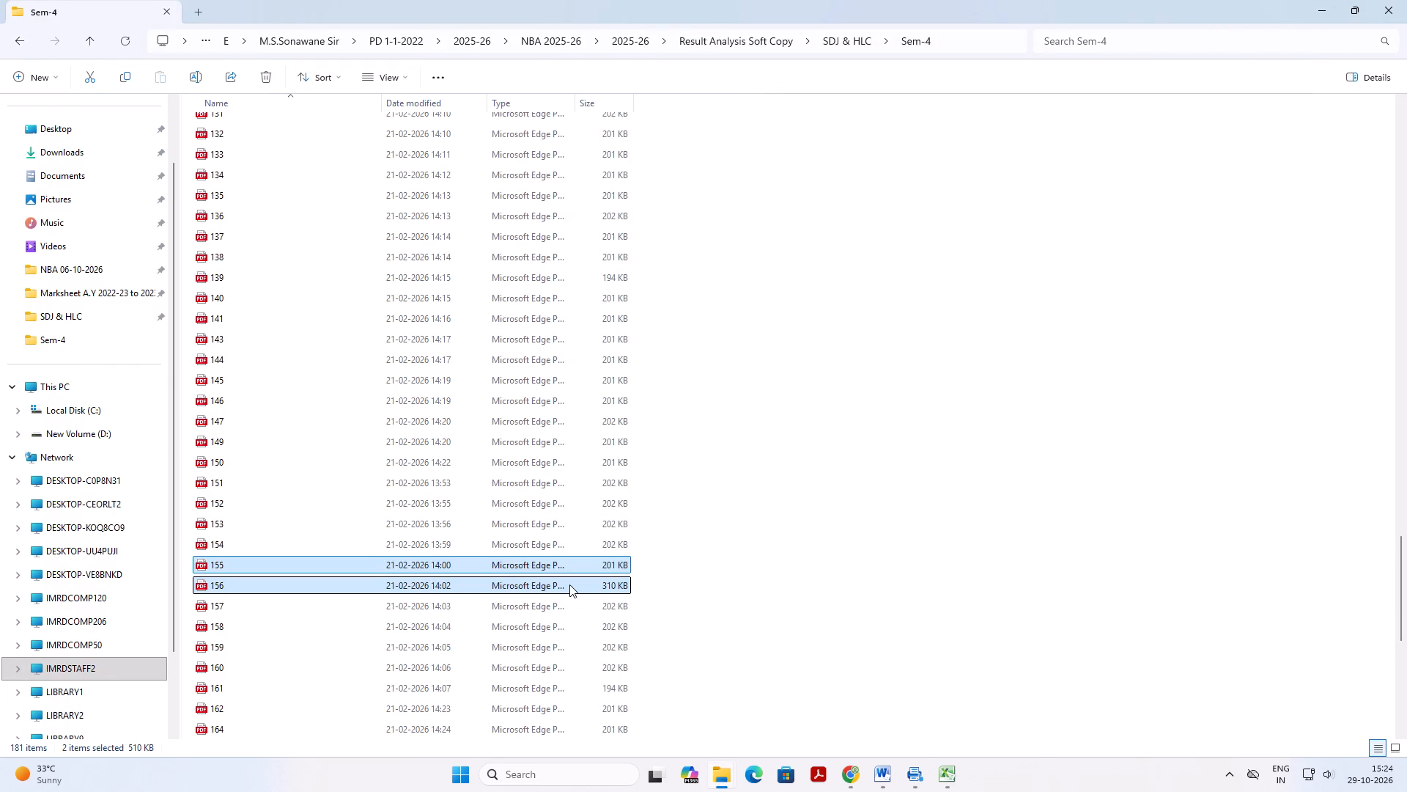
key(Delete)
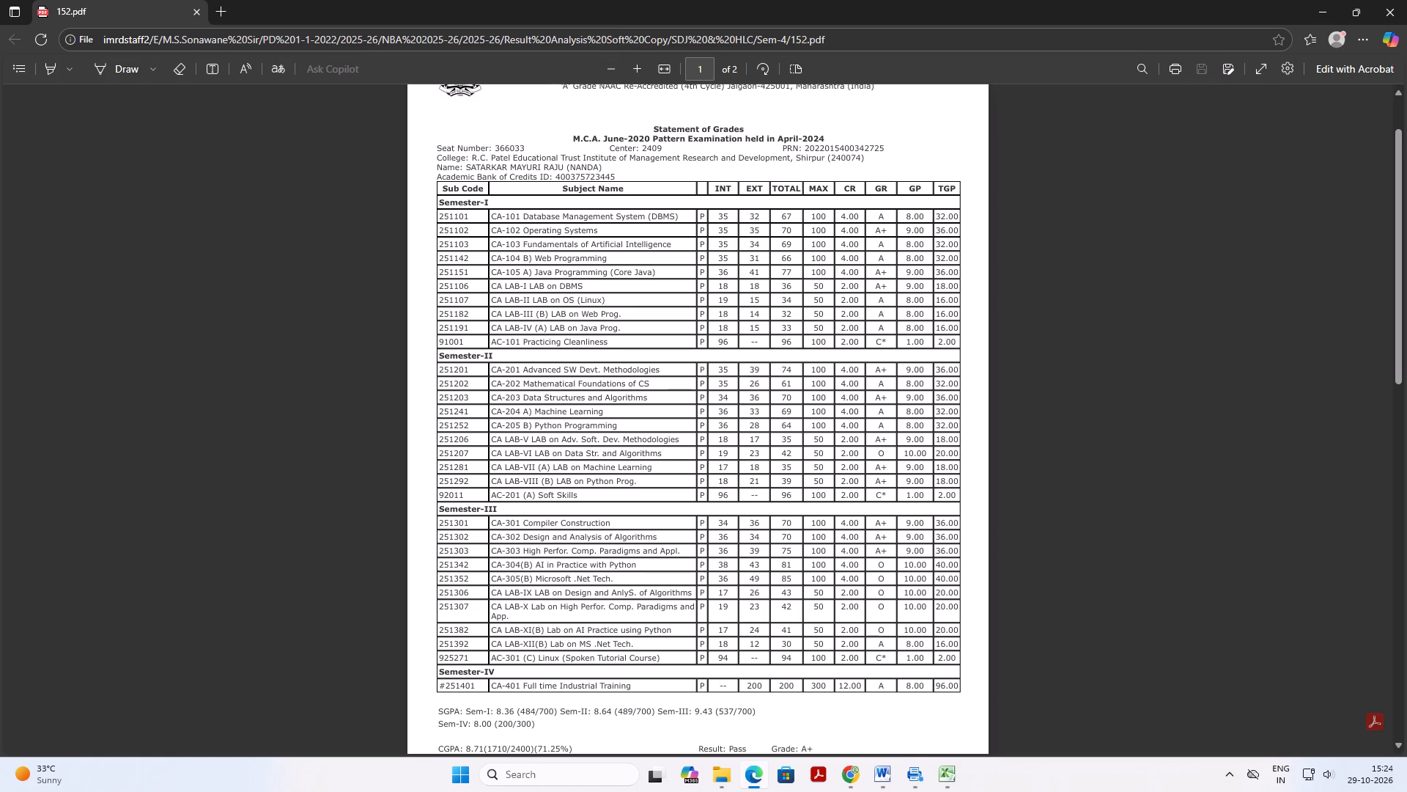
click(1383, 0)
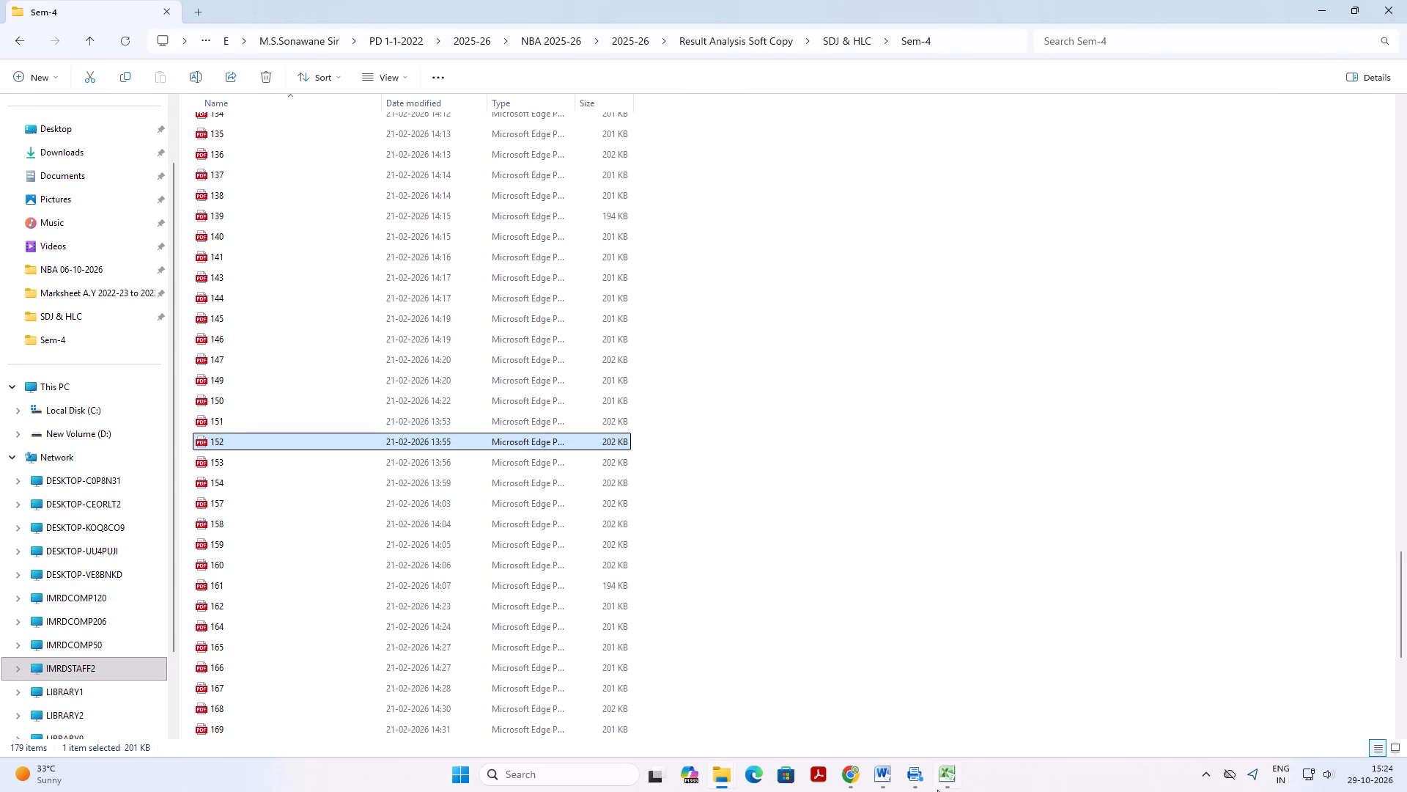
click(939, 780)
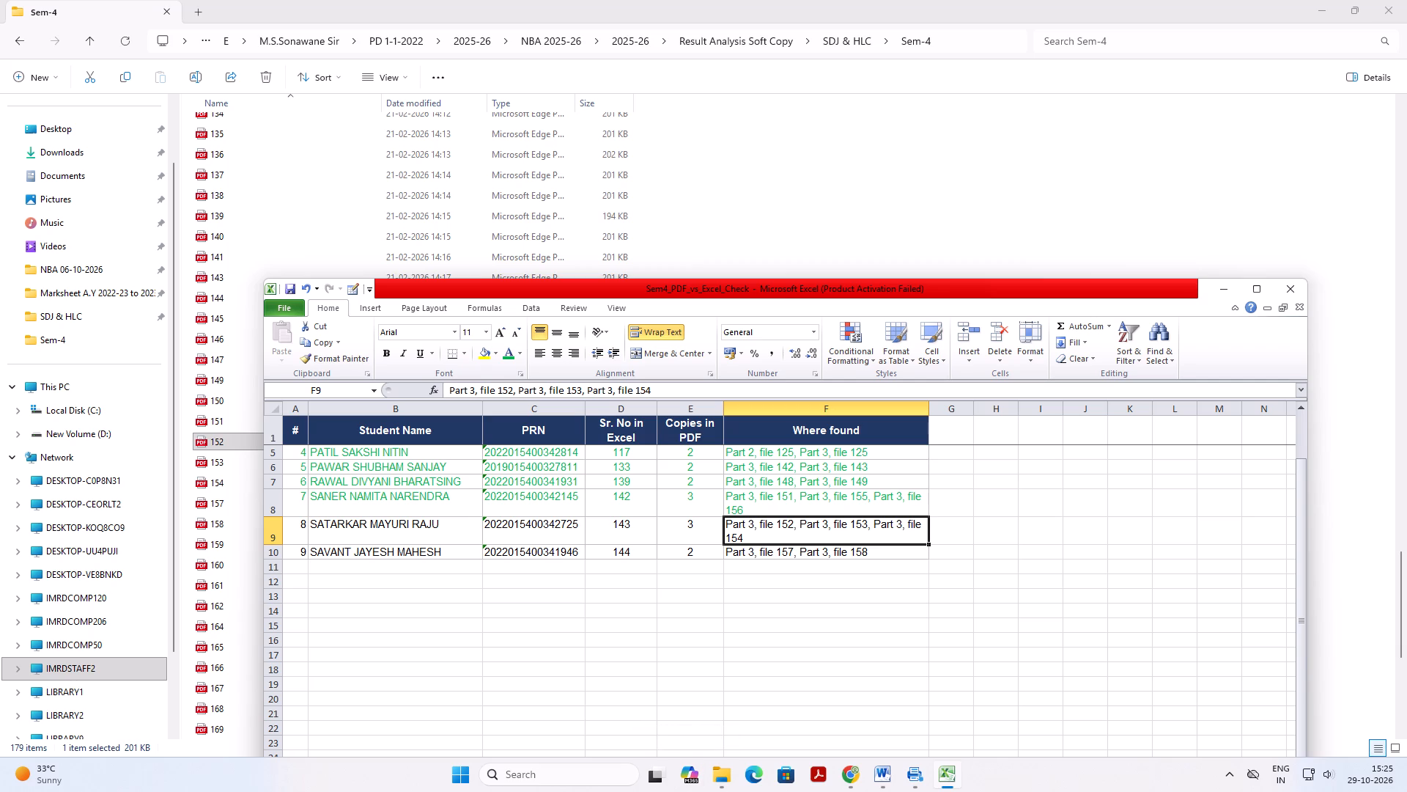
Back in the Sem-4 folder, permanently delete PDF files 153 and 154.
click(876, 691)
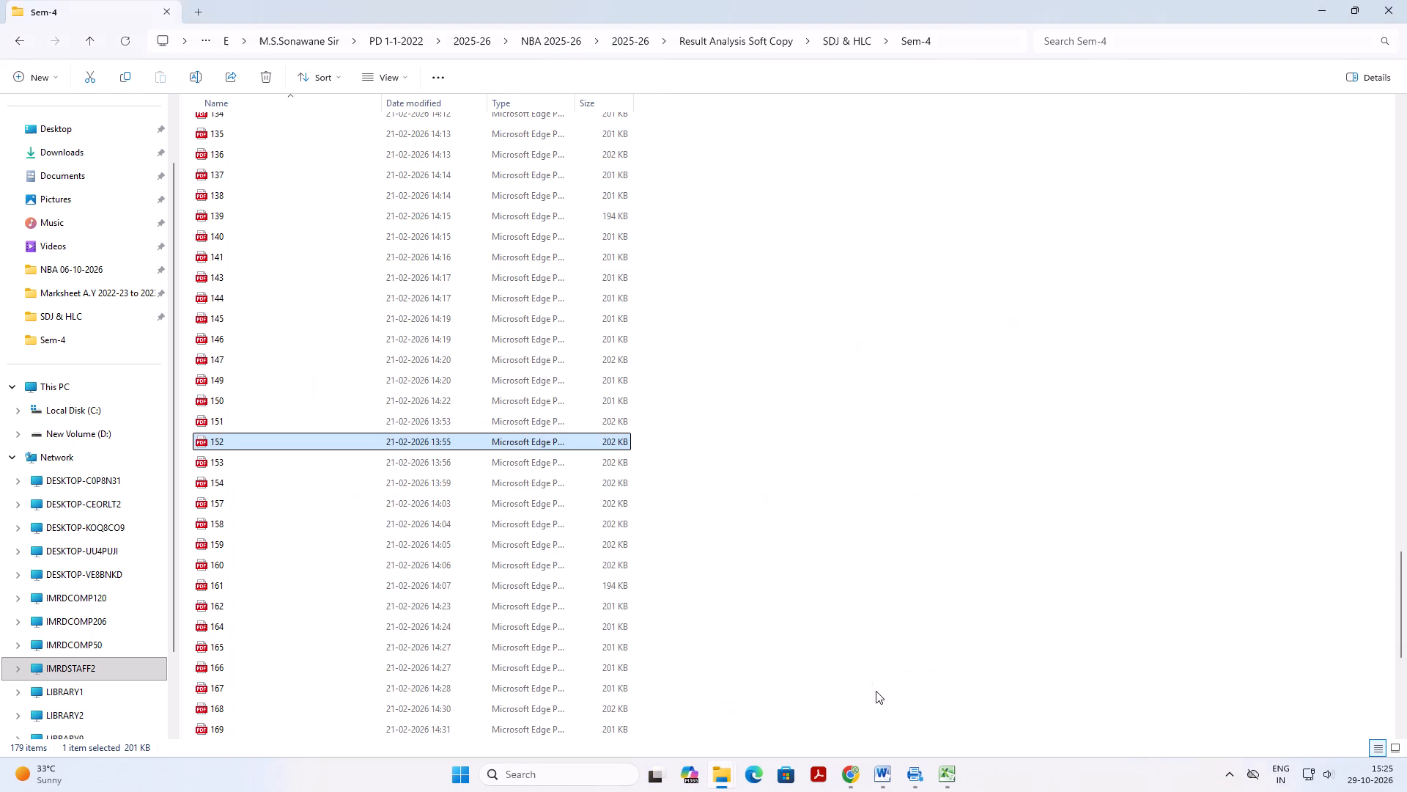
click(675, 464)
drag(651, 467, 650, 466)
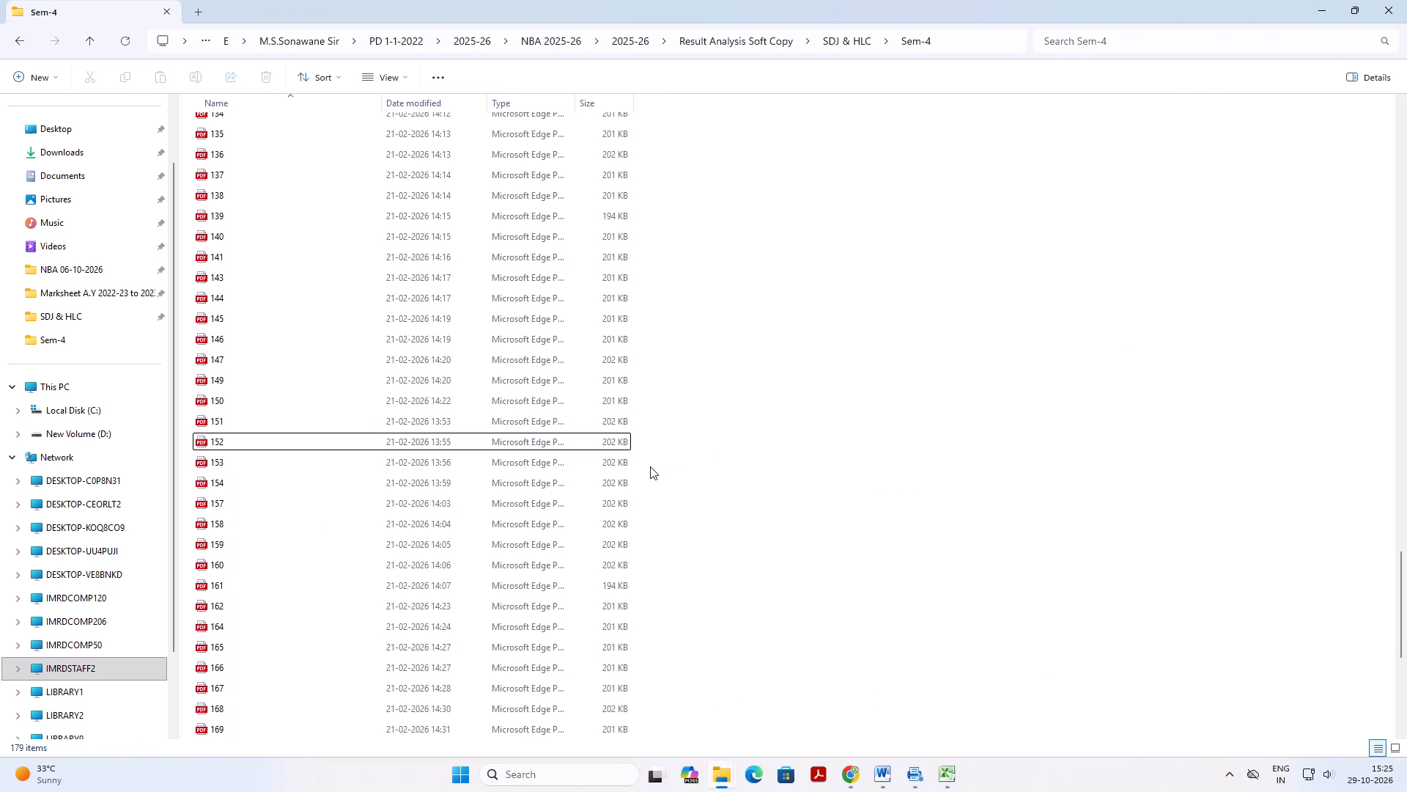
drag(650, 466, 564, 480)
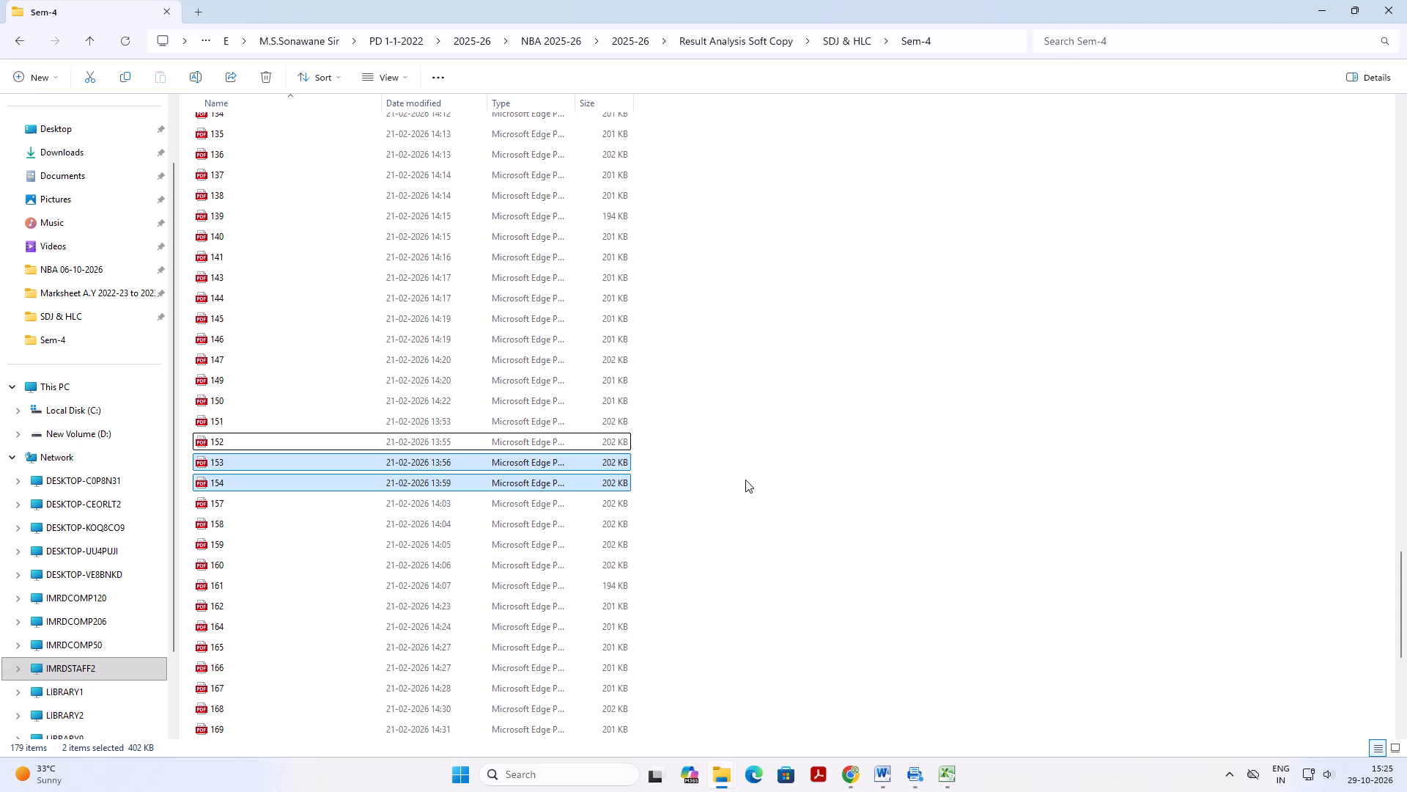
key(Delete)
click(767, 399)
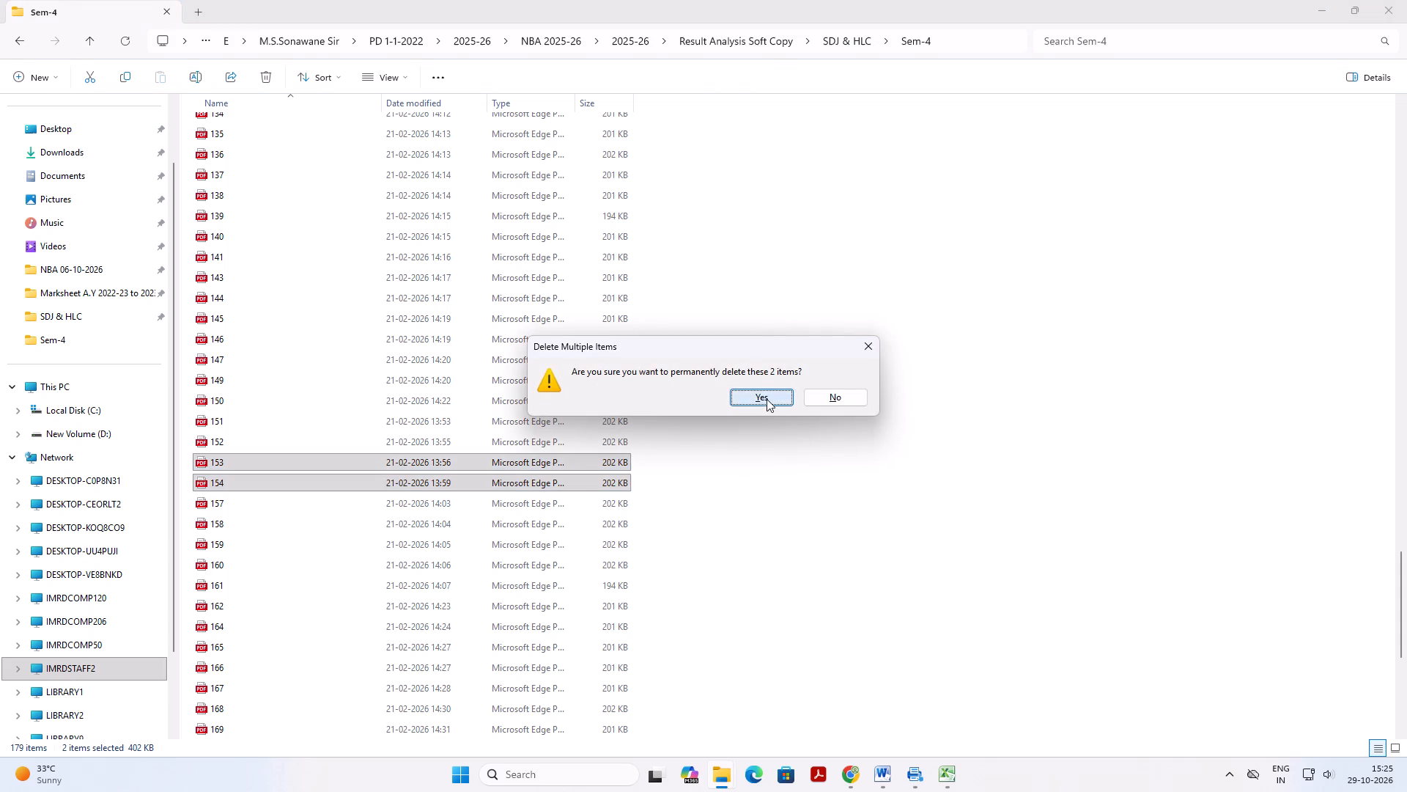
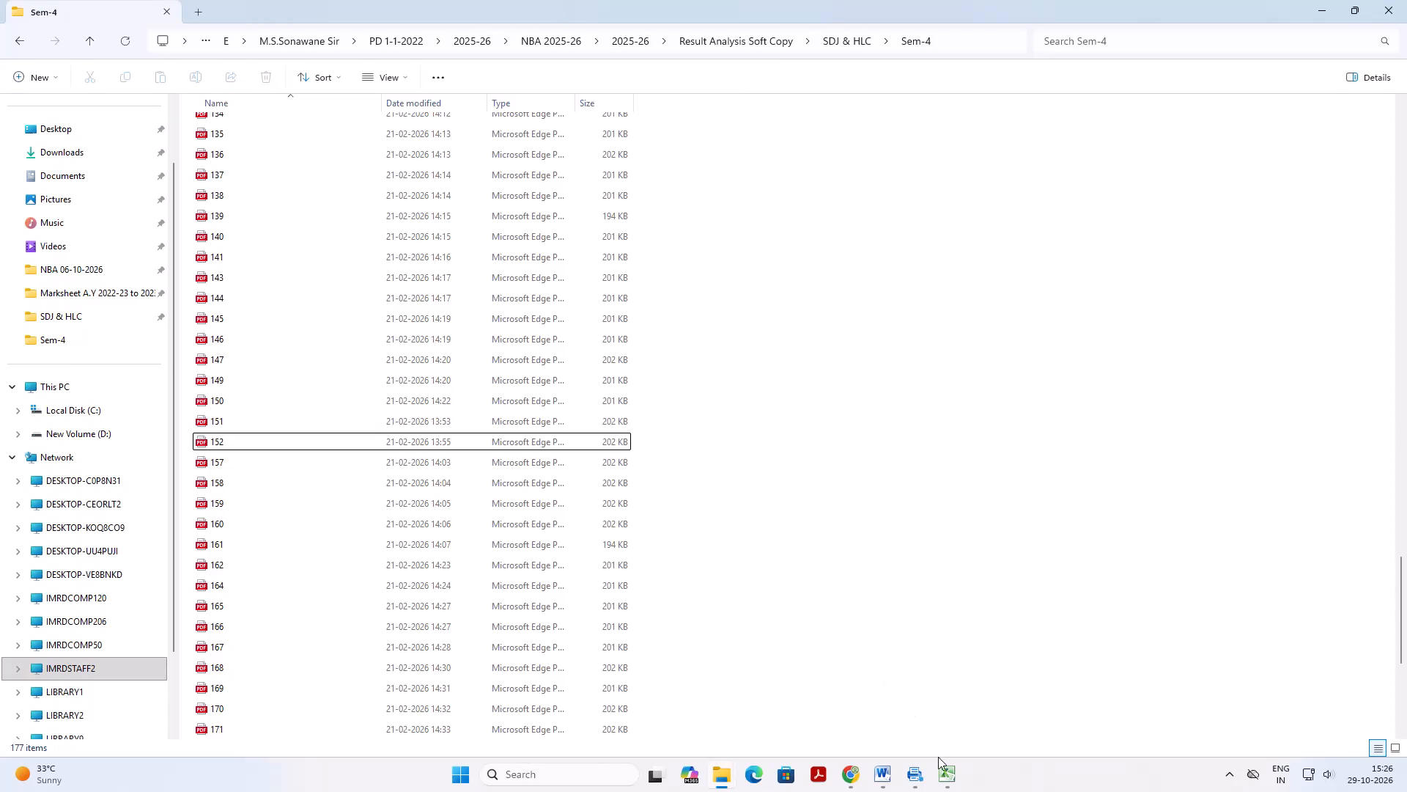
Review the remaining uncoloured entries in the Excel check list and look through the PDF files in the Sem-4 folder.
click(955, 786)
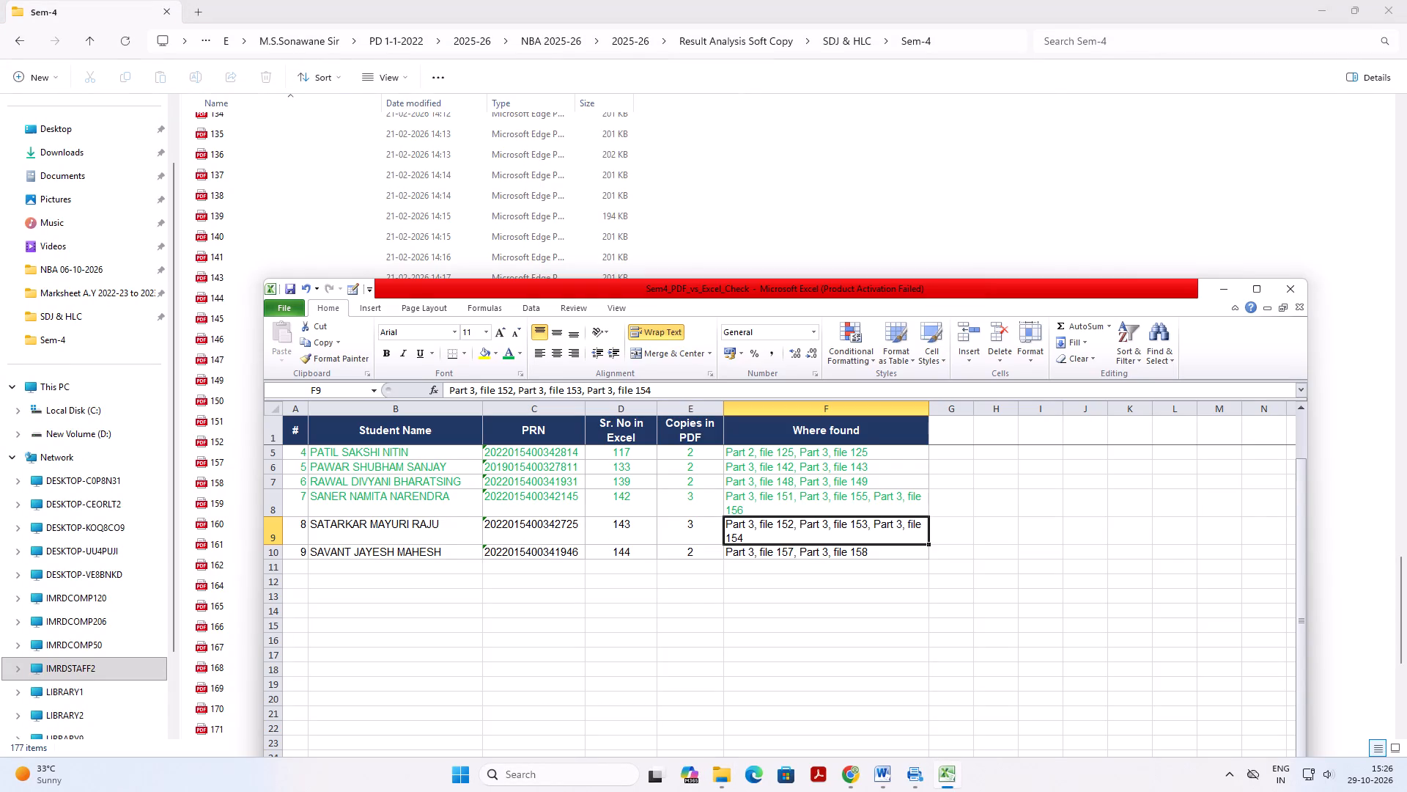
scroll(898, 550, up, 7)
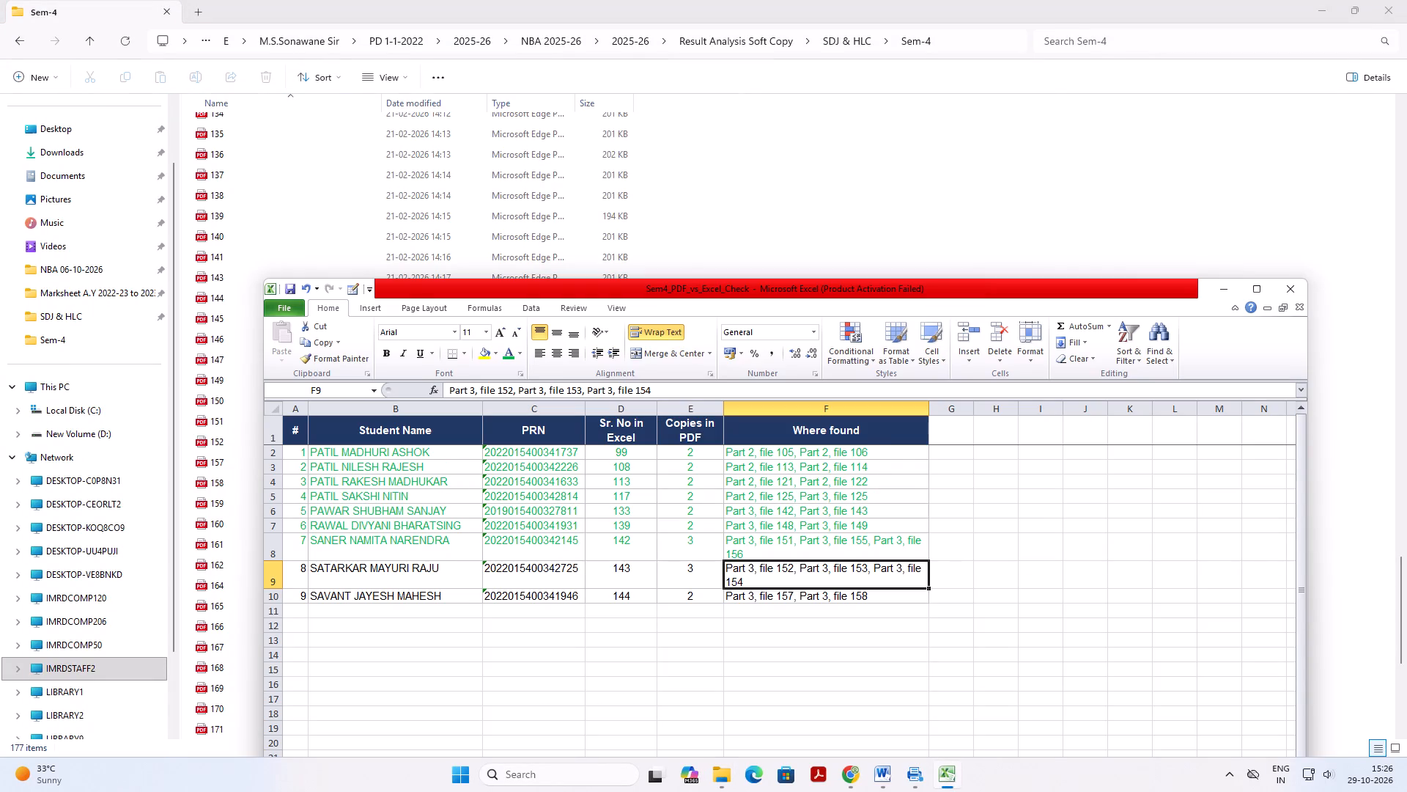
click(794, 535)
click(820, 562)
click(828, 593)
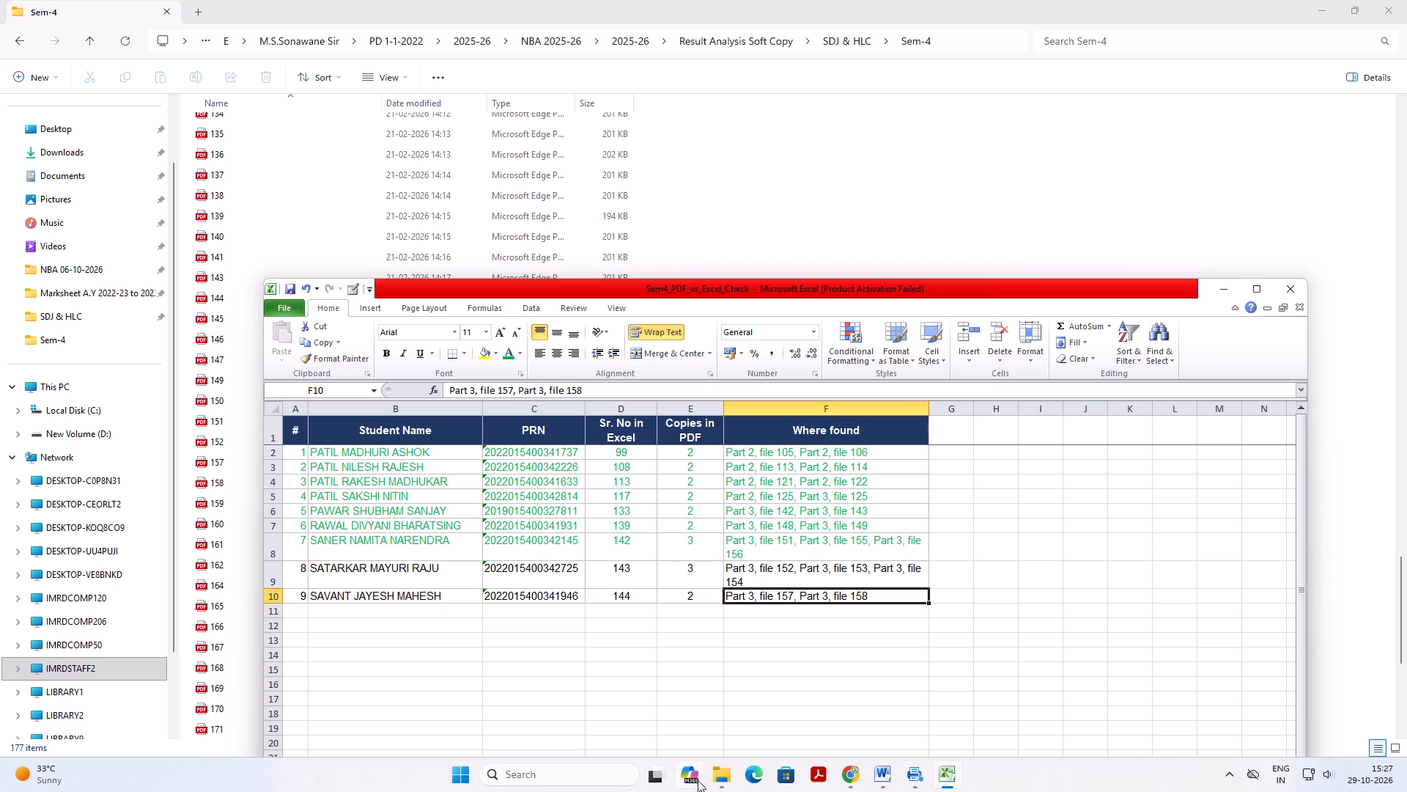
click(927, 680)
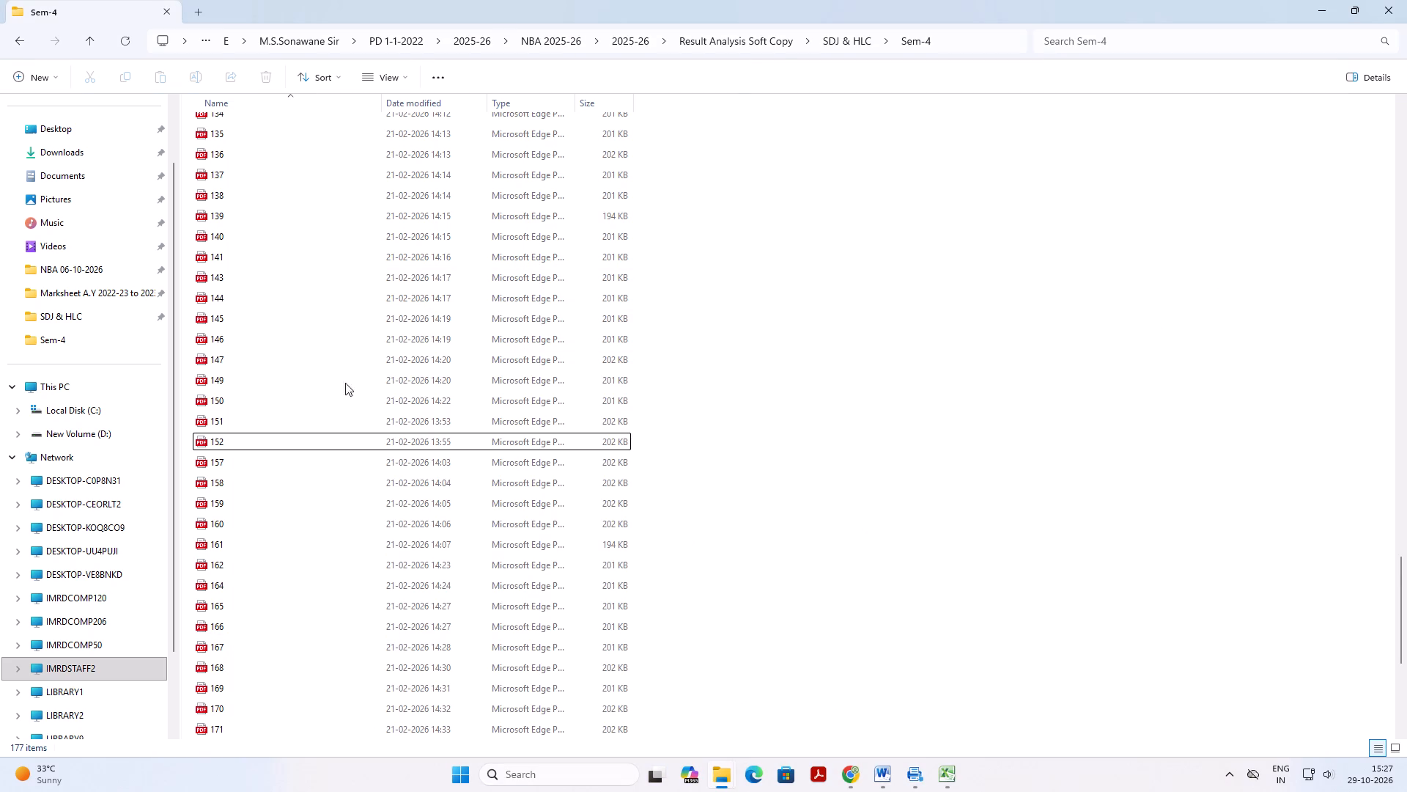
scroll(292, 343, down, 2)
scroll(315, 551, down, 2)
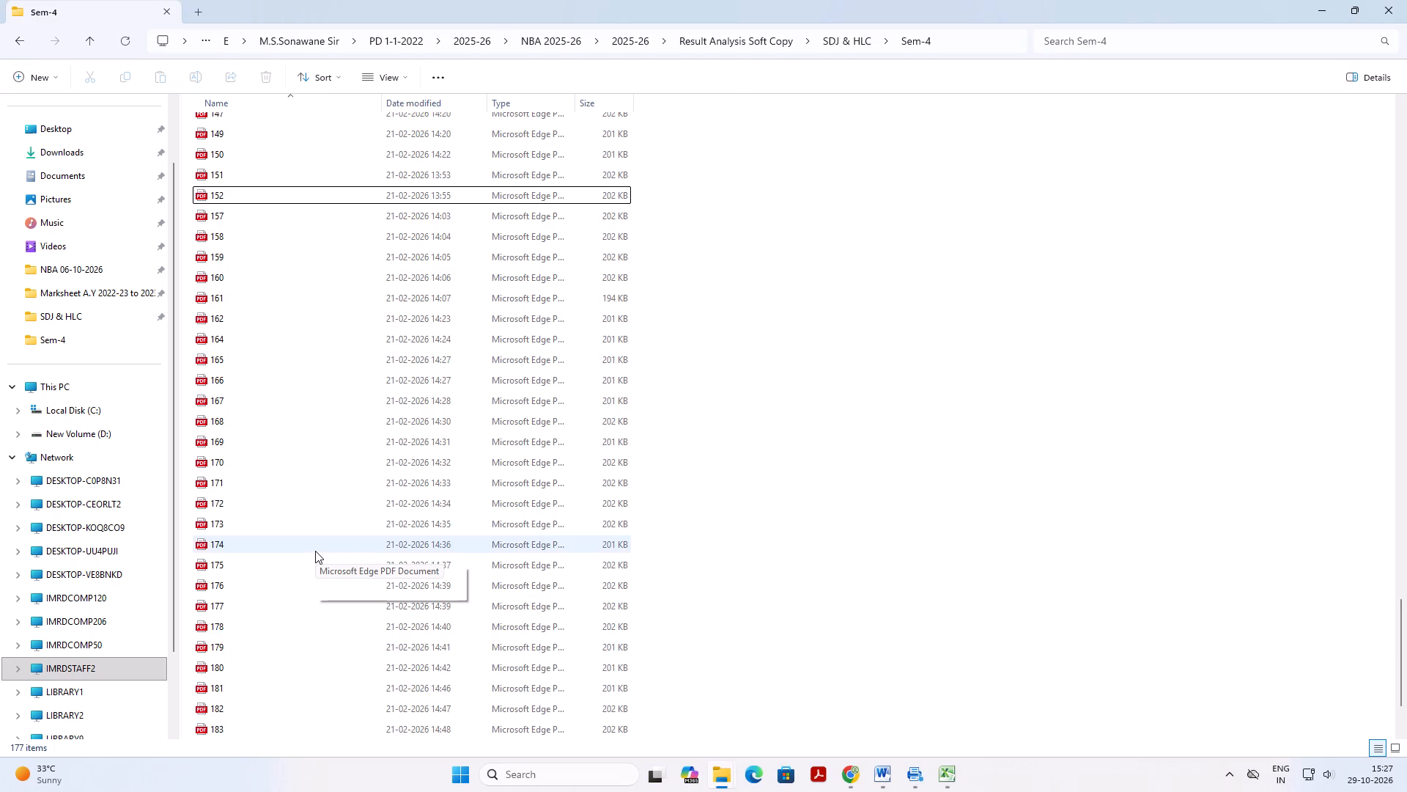
scroll(315, 551, down, 3)
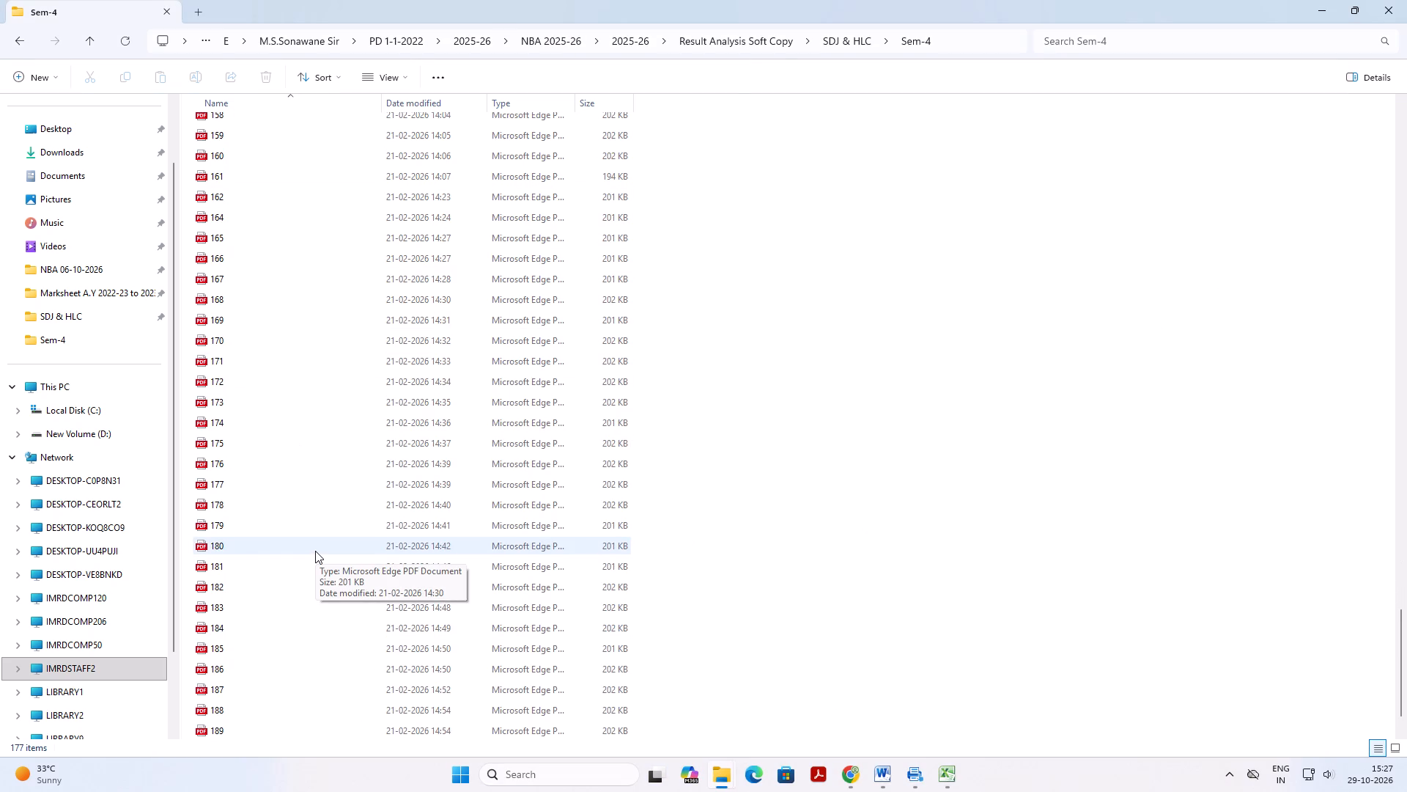
scroll(315, 551, down, 2)
Switch to the Excel check list and colour the text of entry 8 (files 152, 153 and 154) green across all its columns.
click(964, 708)
click(910, 638)
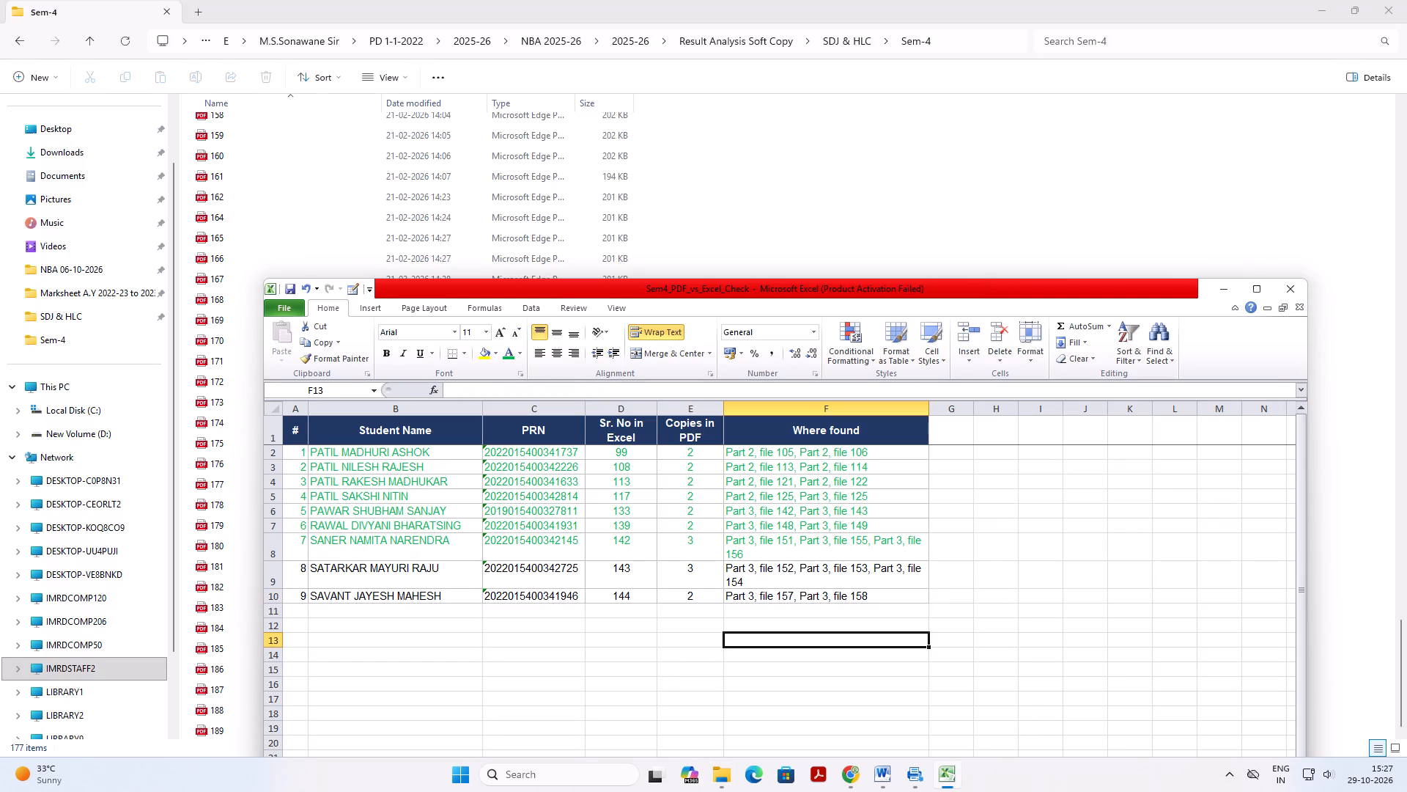
drag(307, 572, 532, 572)
click(734, 572)
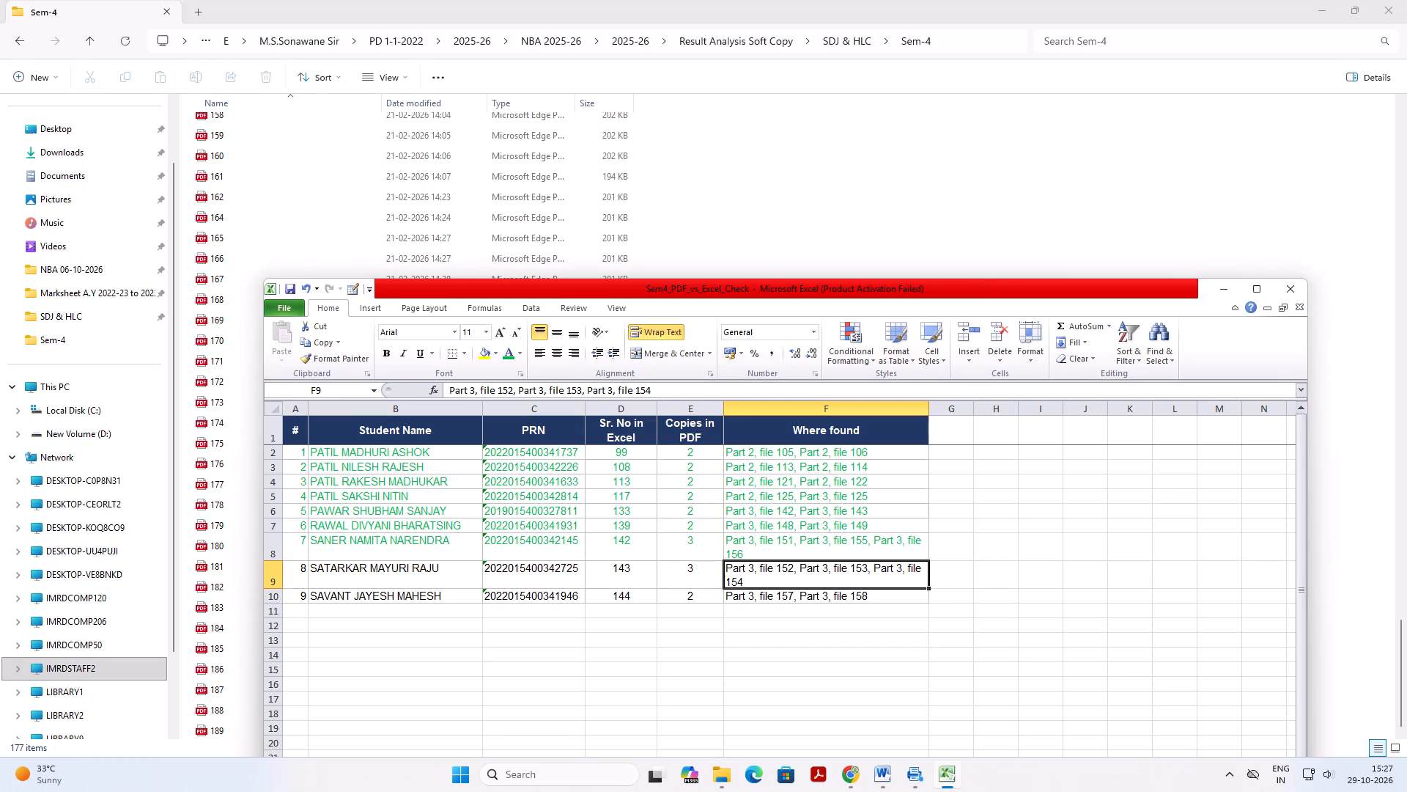
drag(306, 573, 763, 559)
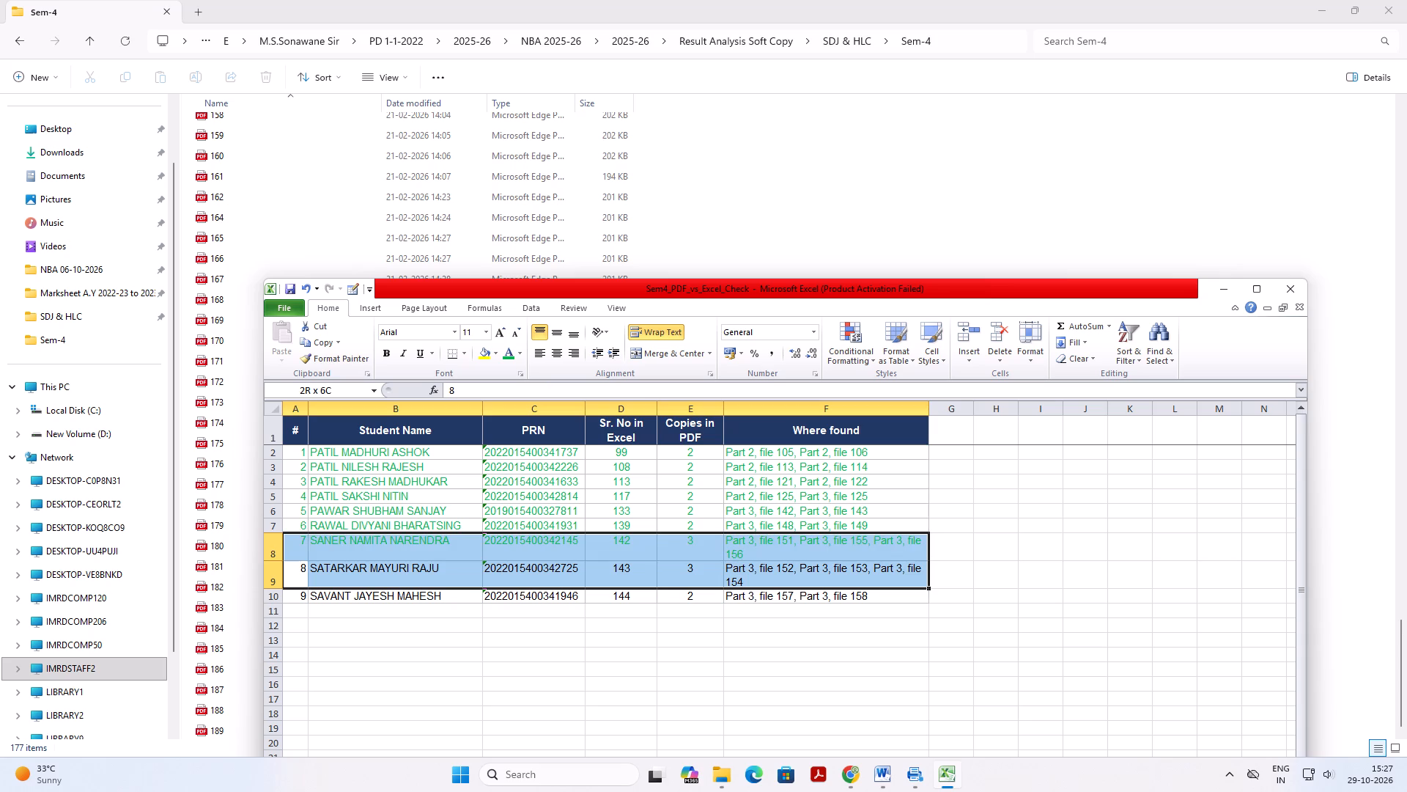
drag(763, 559, 767, 559)
click(778, 580)
drag(297, 576, 805, 568)
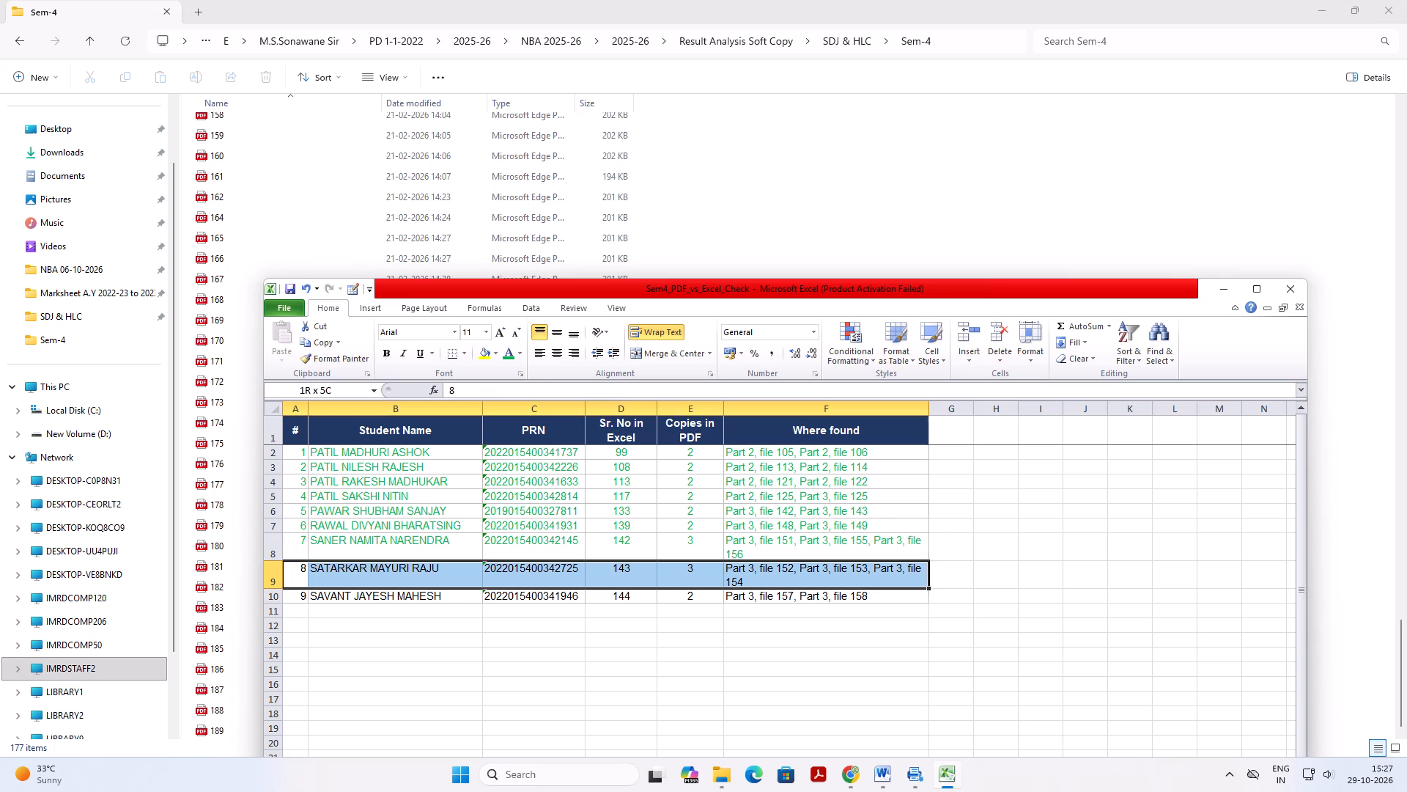
drag(805, 568, 813, 568)
click(506, 349)
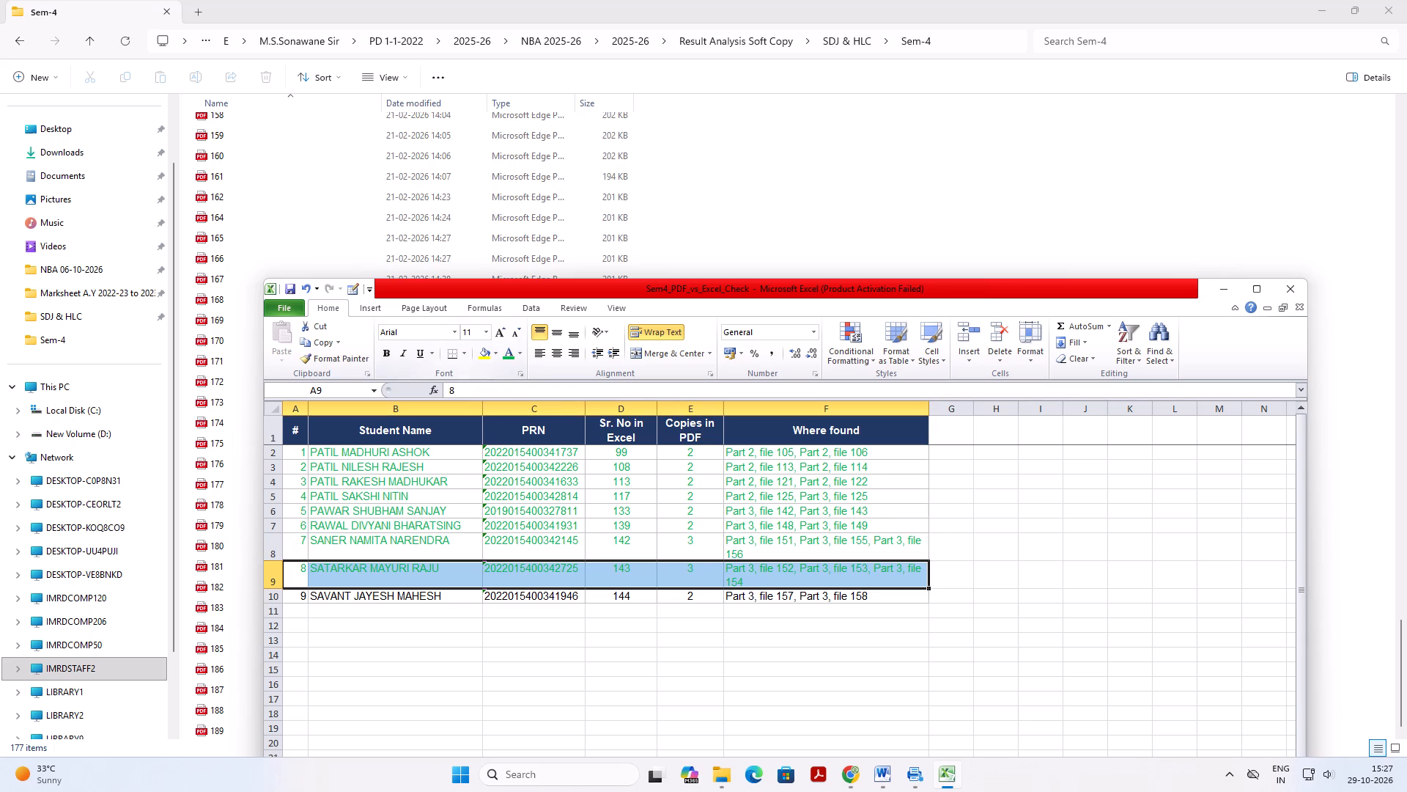
click(797, 579)
Compare the student details and marks in Sem-4 grade statements 157 and 158 against entry 9 of the Excel check list.
click(781, 606)
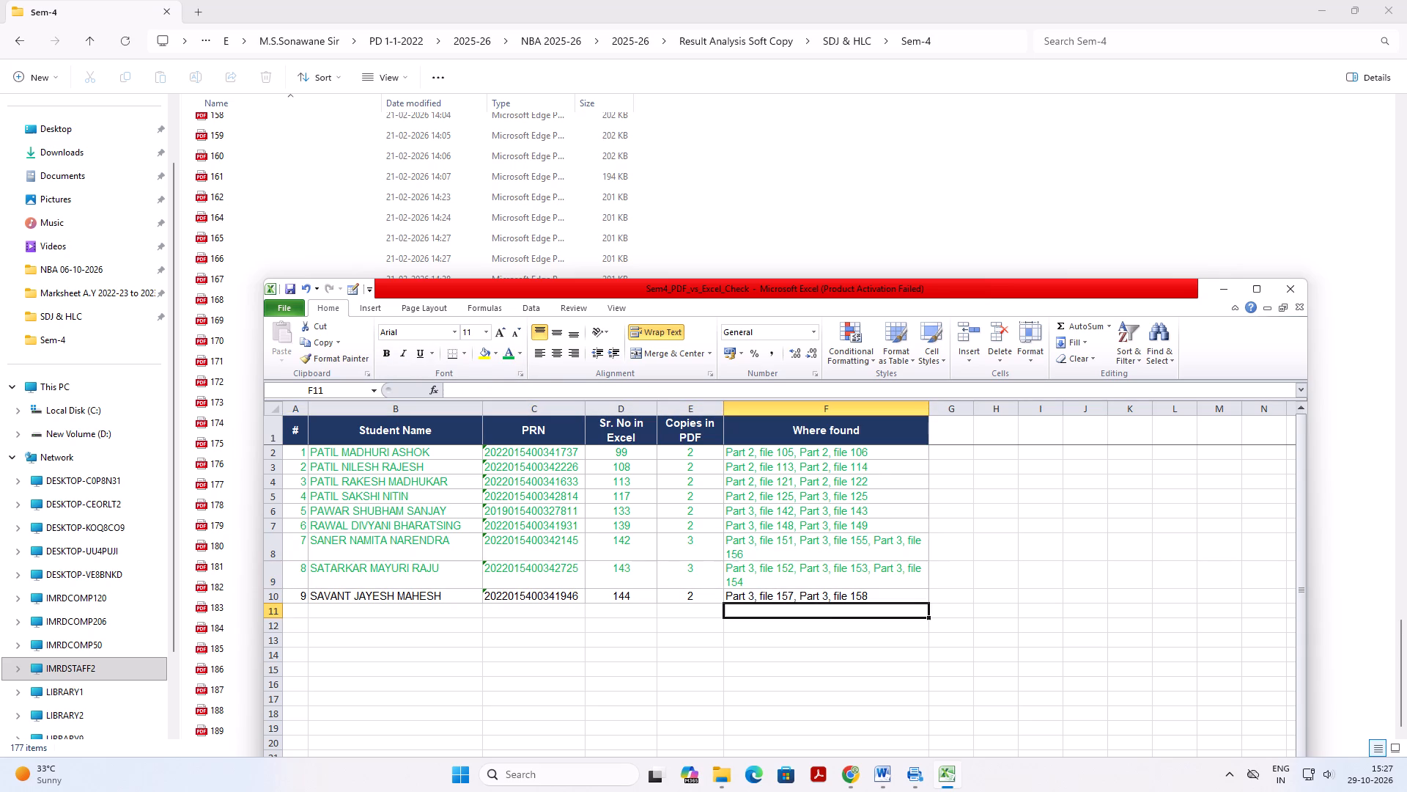
click(784, 587)
click(867, 590)
click(849, 594)
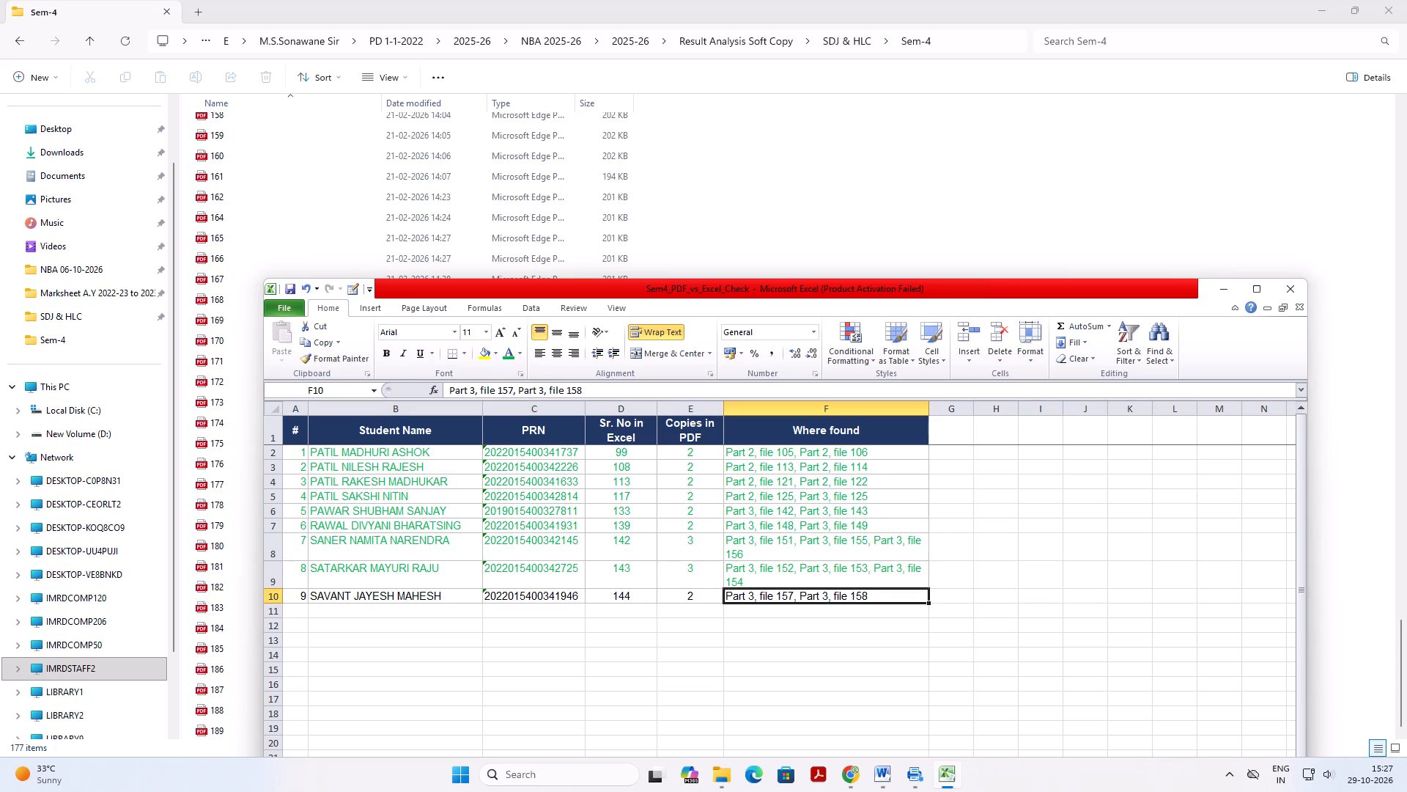
click(837, 690)
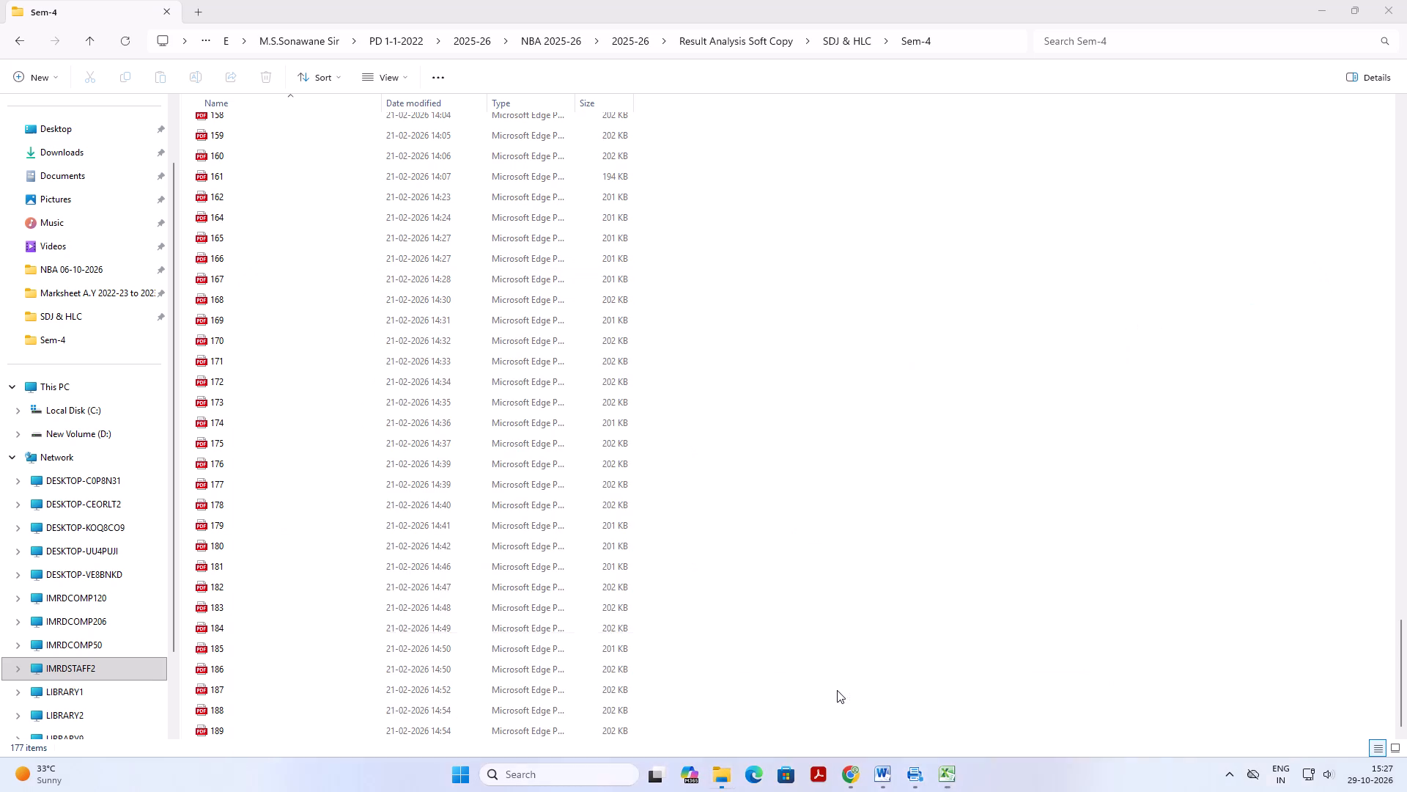
scroll(695, 617, down, 5)
scroll(327, 576, up, 4)
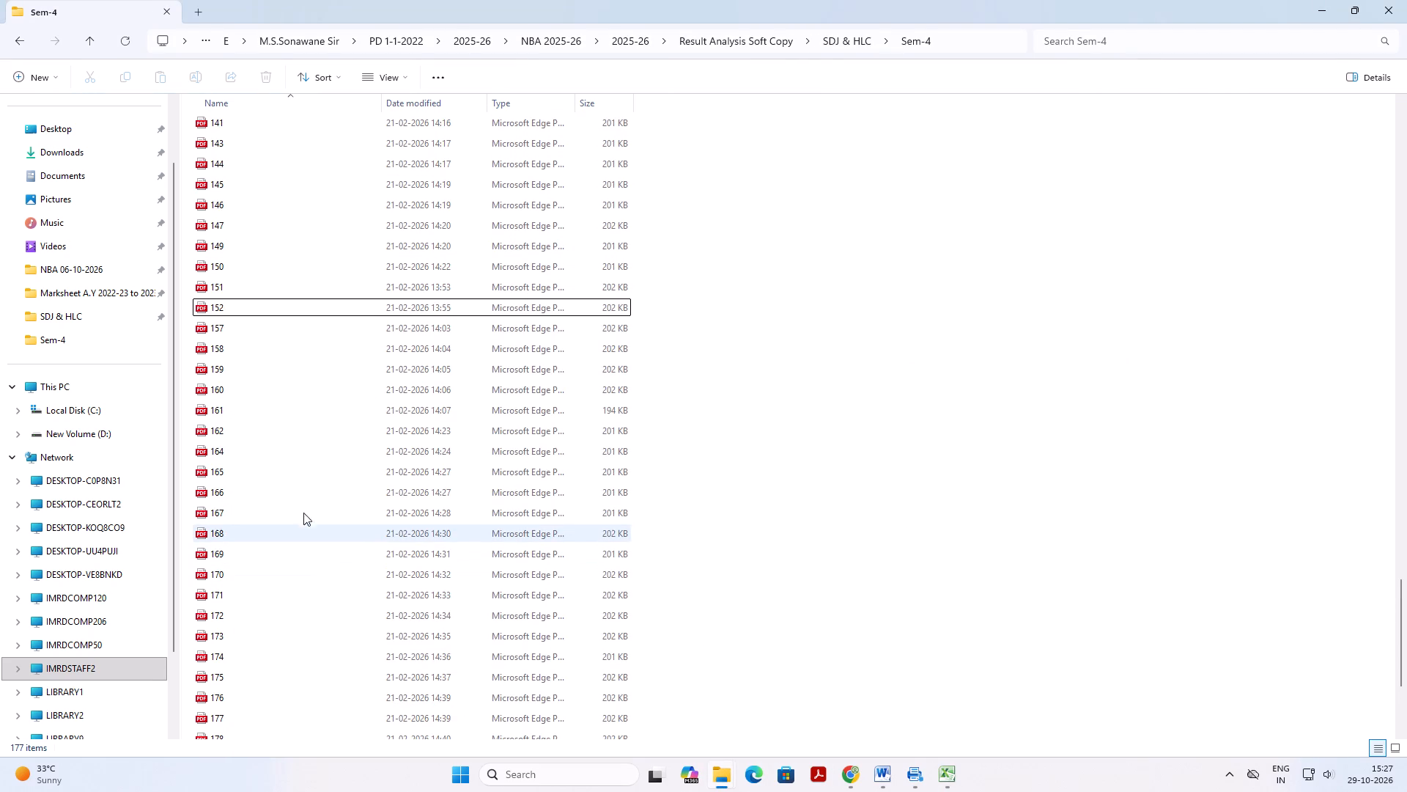
double_click(253, 327)
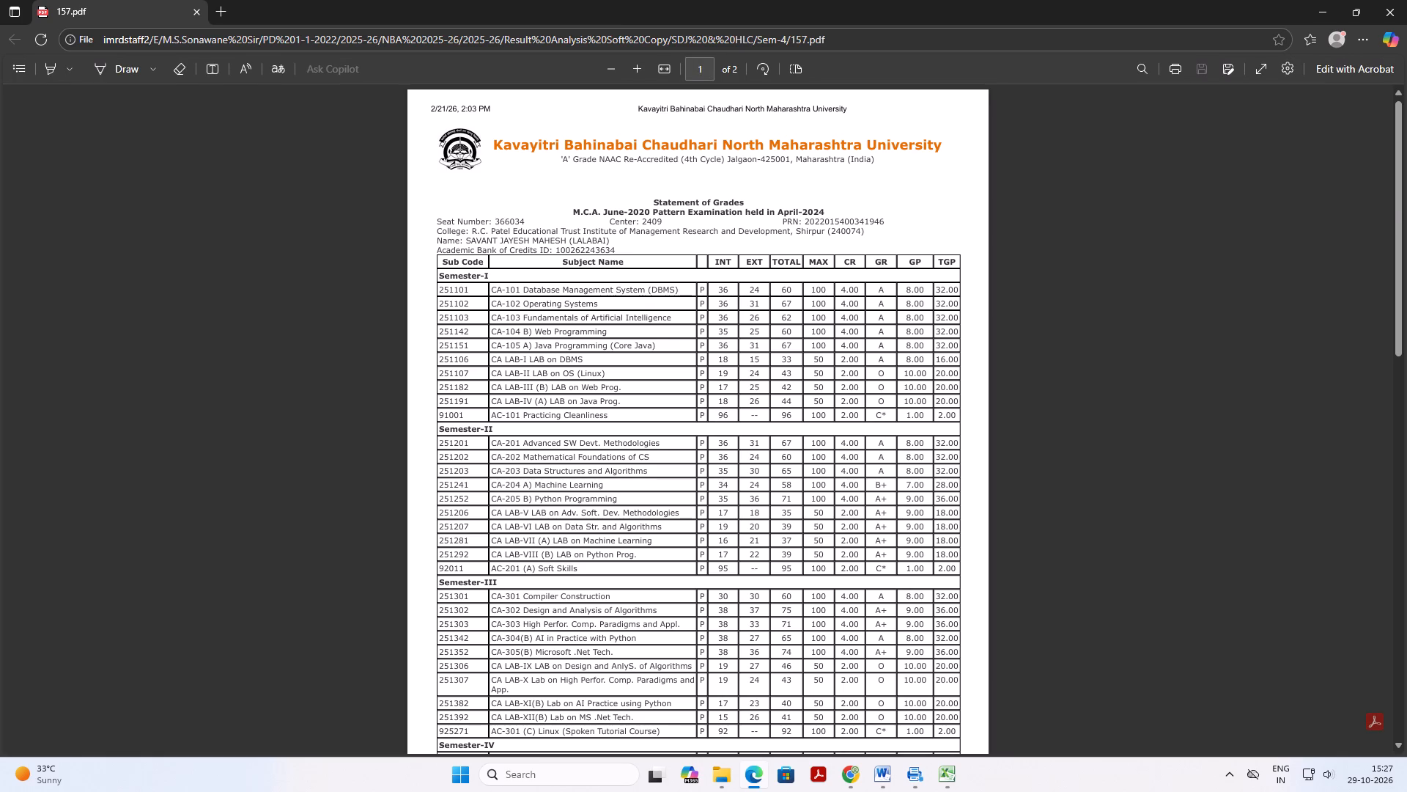
scroll(703, 422, down, 4)
scroll(783, 469, up, 5)
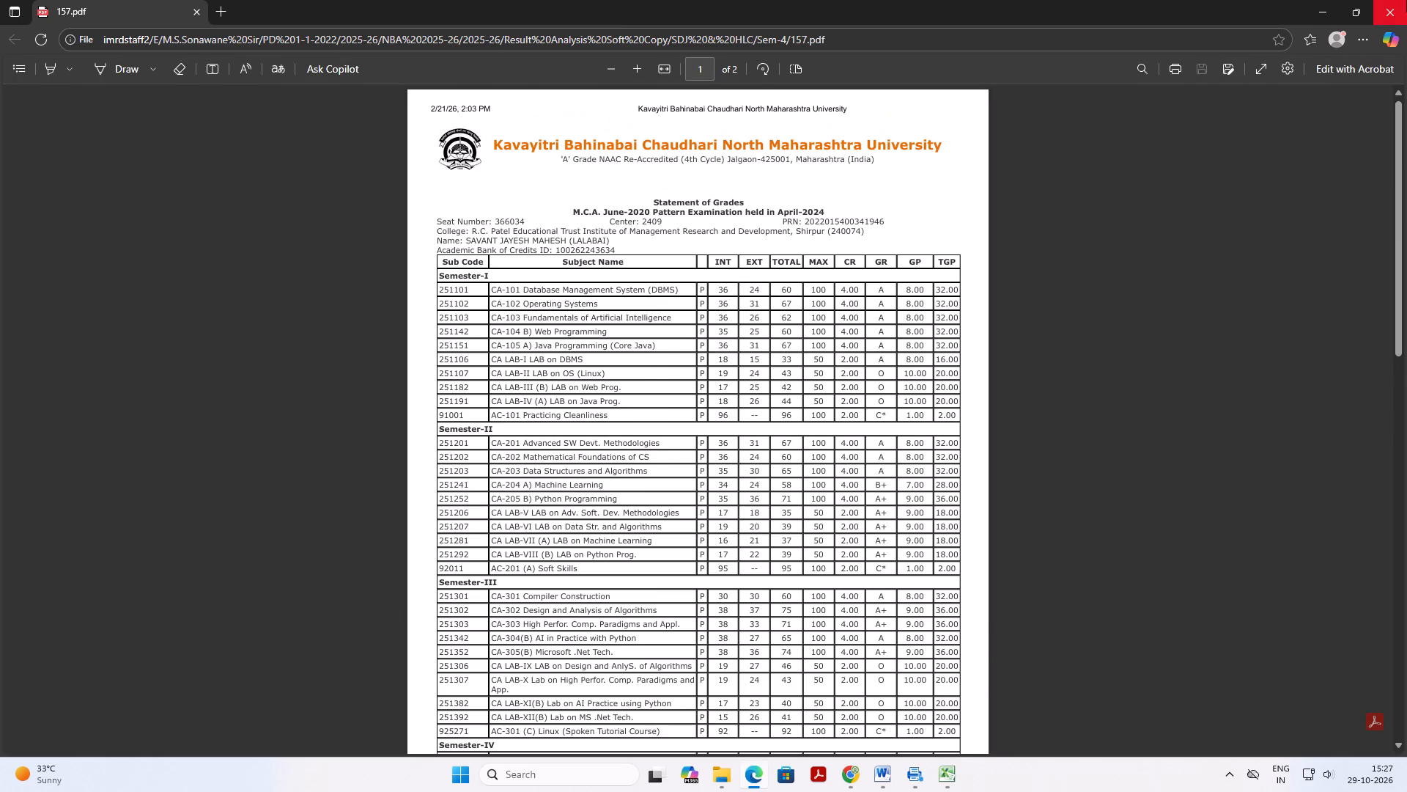
click(1406, 0)
click(215, 338)
double_click(226, 344)
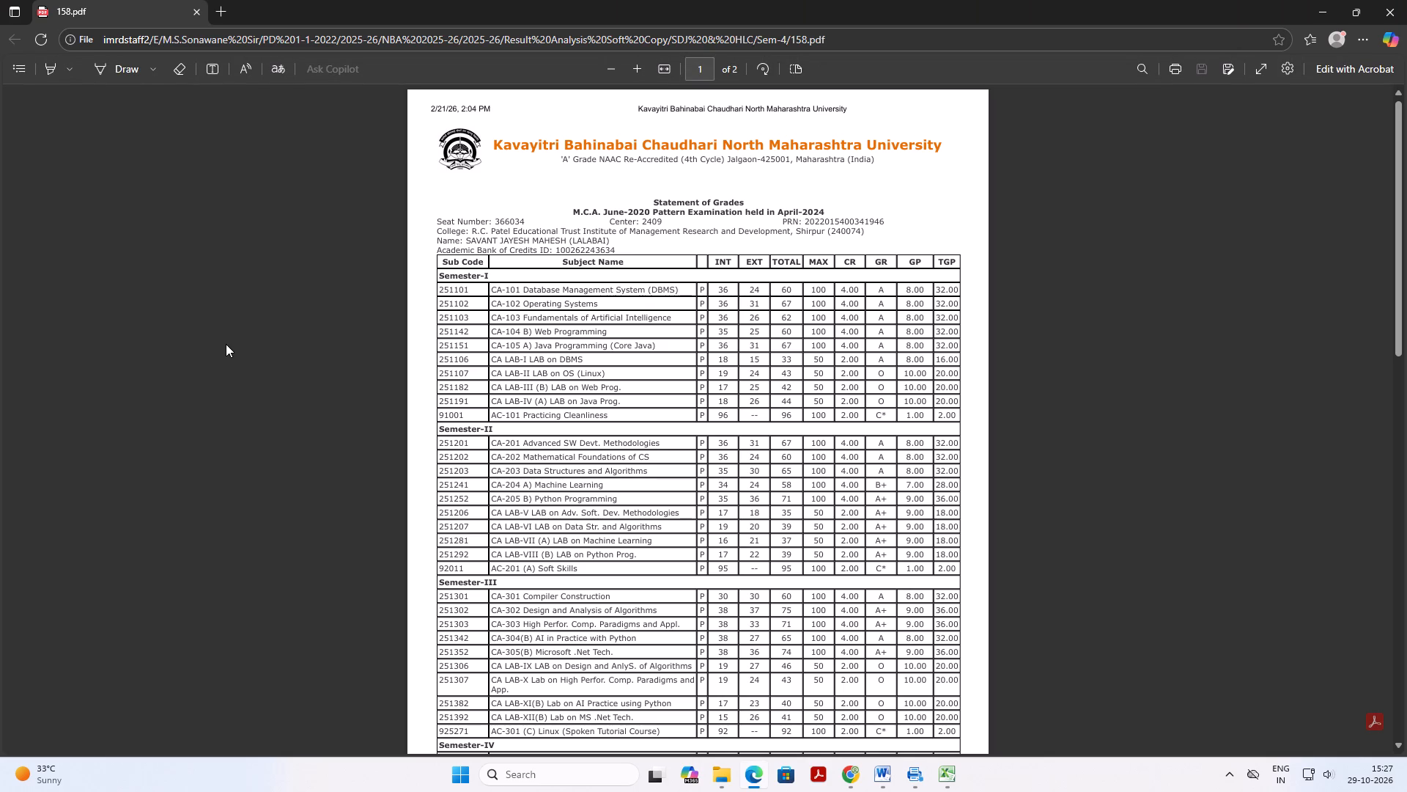
scroll(488, 455, down, 5)
scroll(624, 507, down, 5)
scroll(624, 507, up, 5)
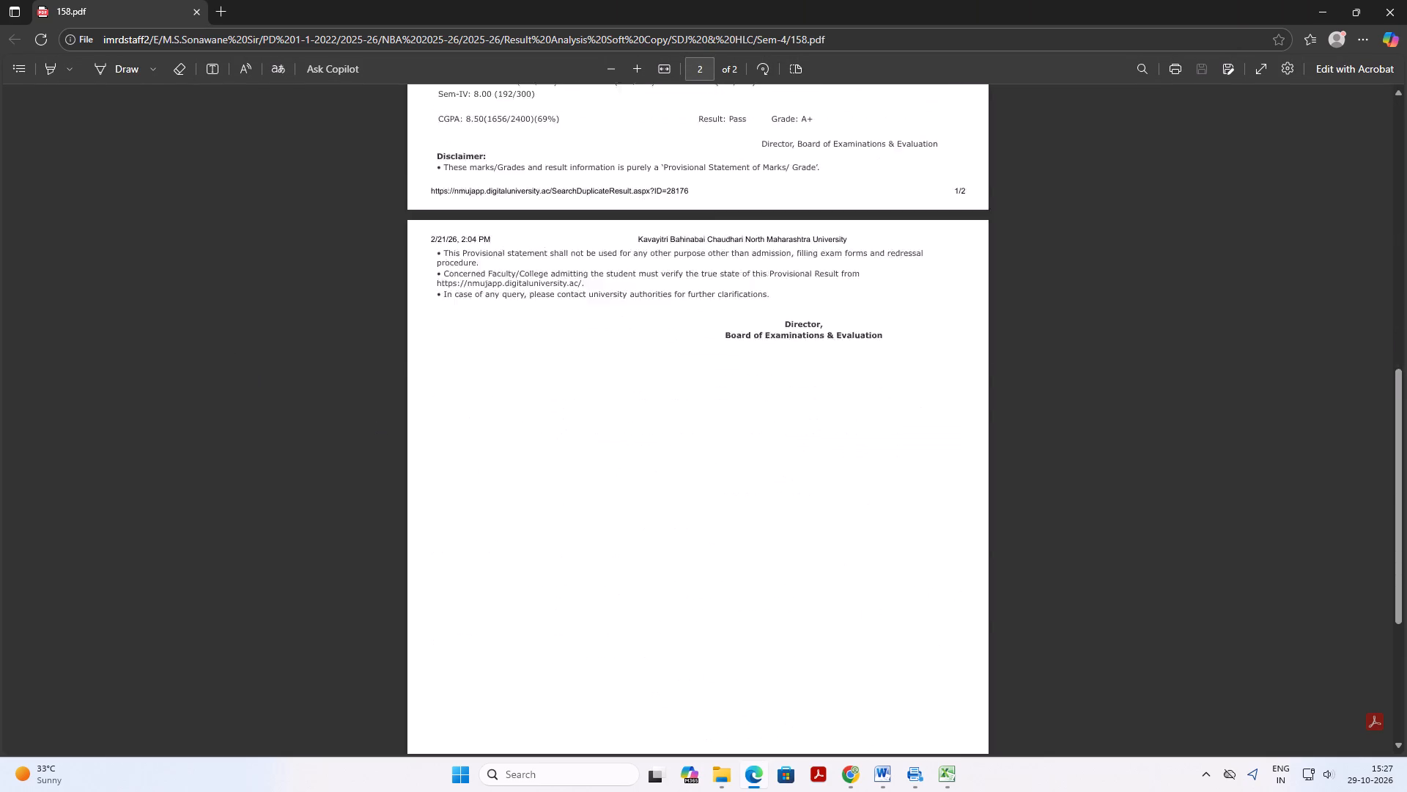
scroll(624, 507, up, 6)
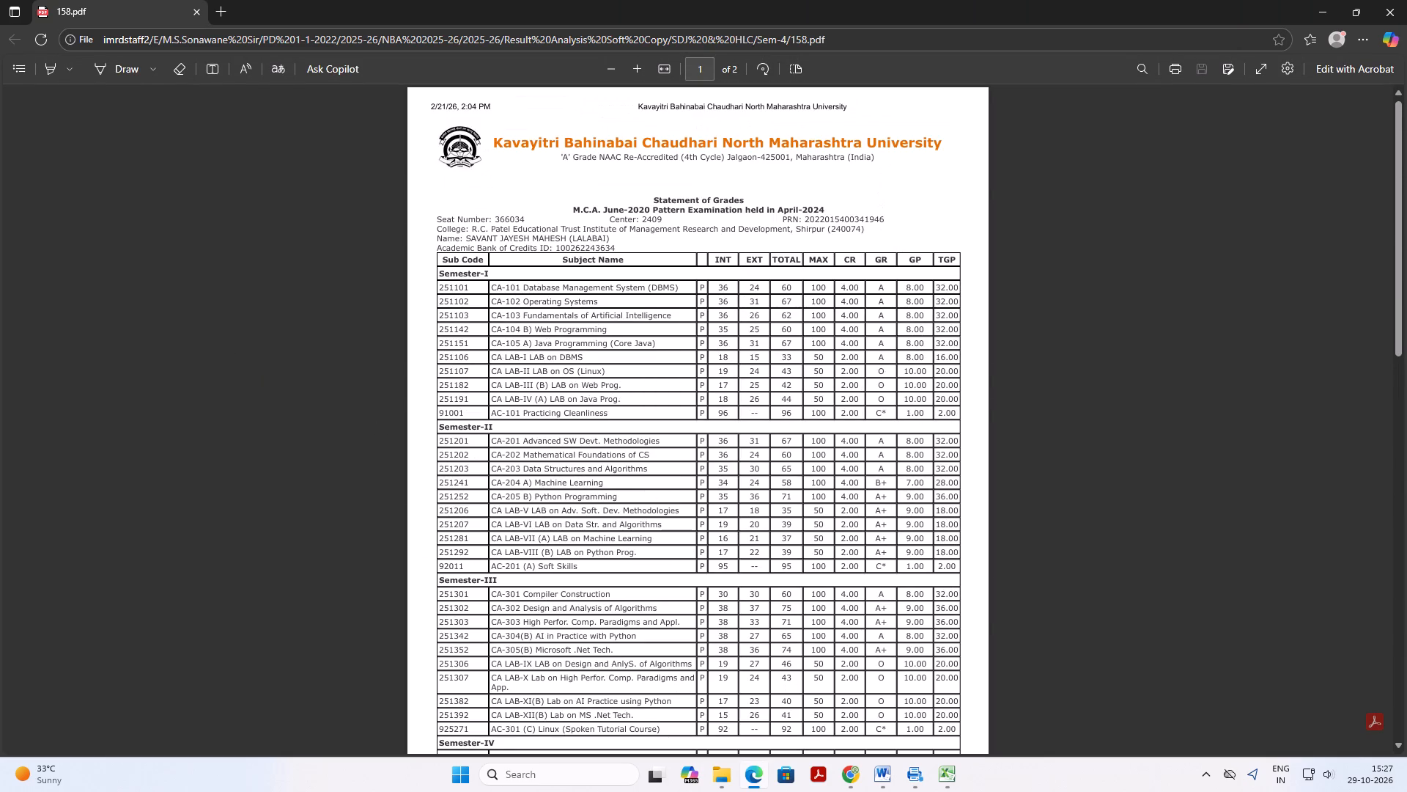
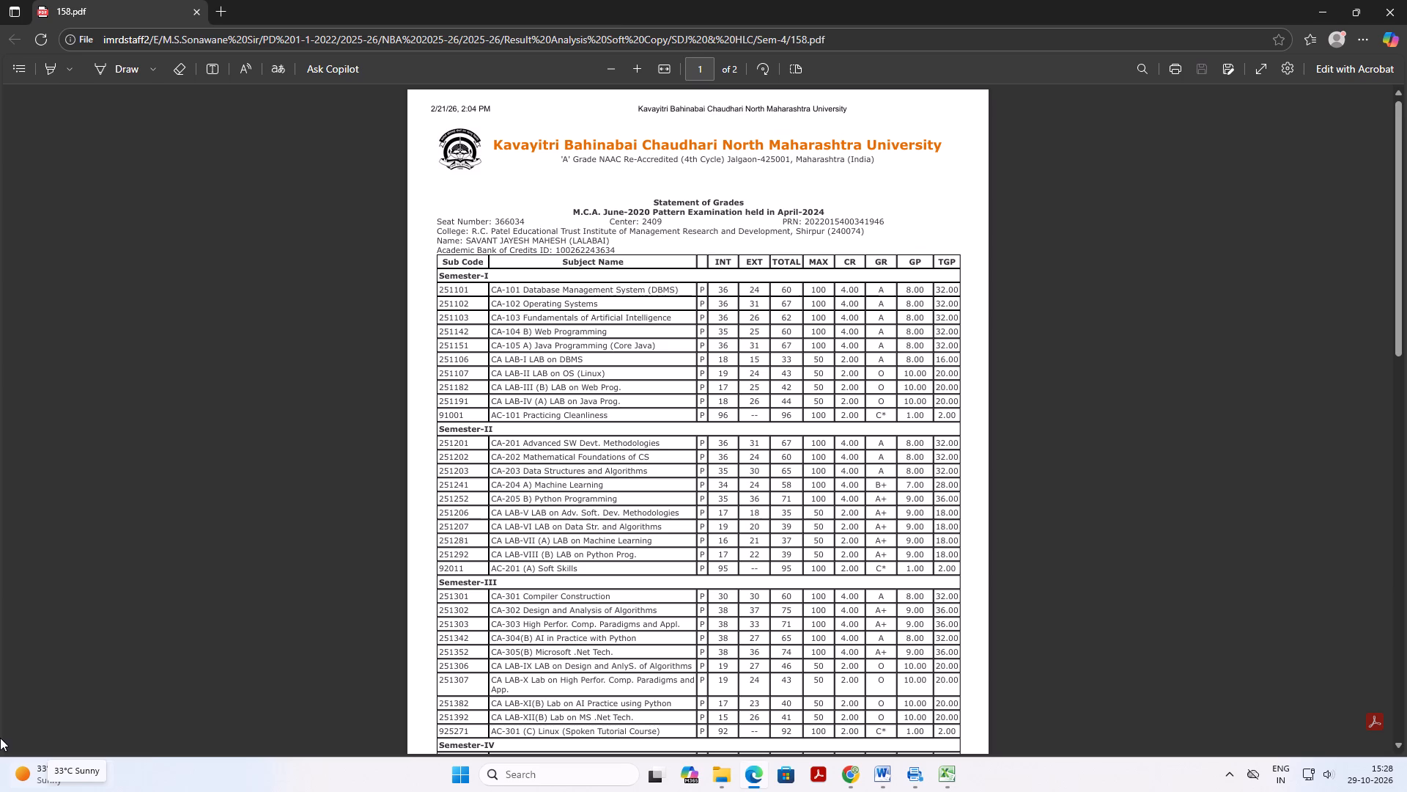
Examine the semester marks, SGPA and CGPA lines and the second page of grade statement 158.
scroll(133, 791, down, 5)
scroll(0, 791, down, 3)
scroll(570, 569, down, 6)
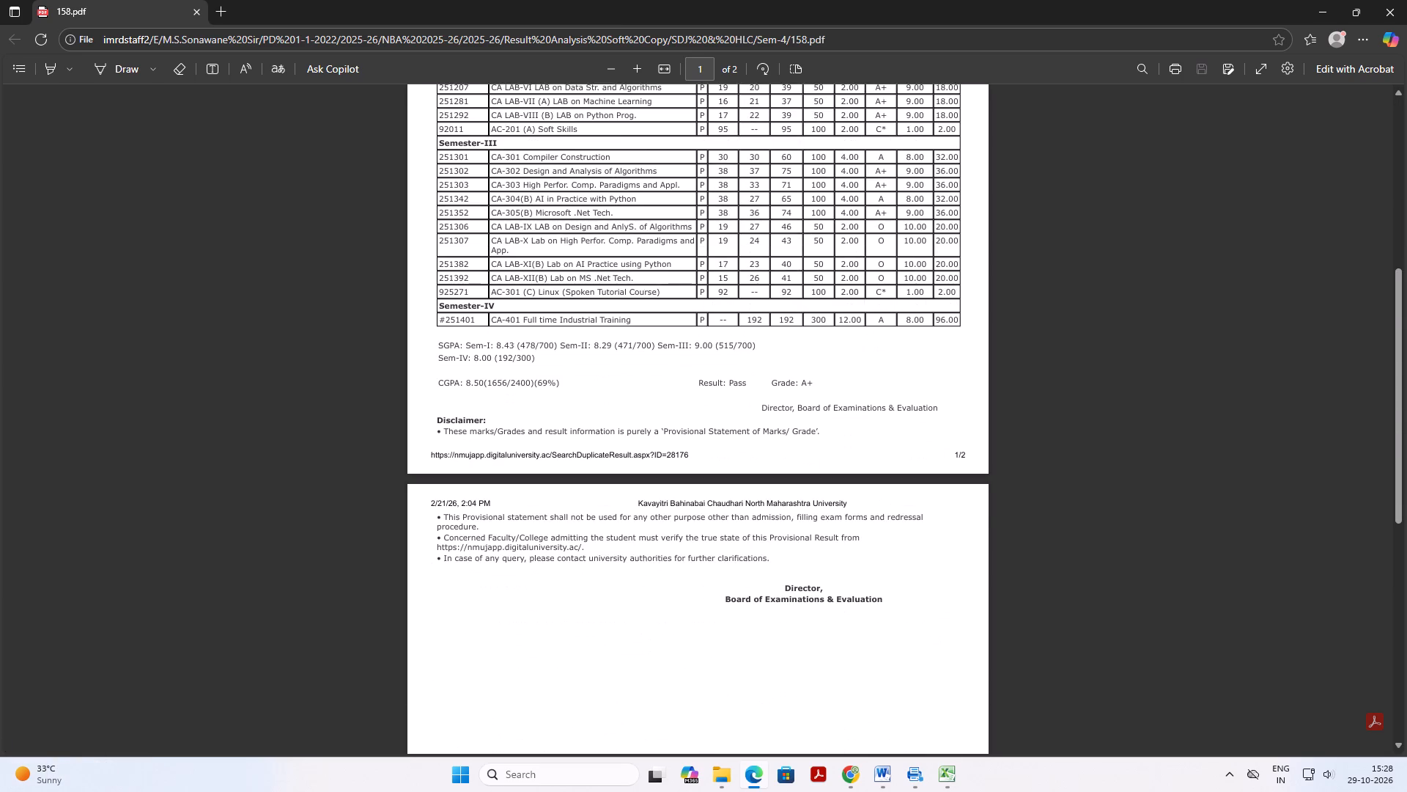
scroll(682, 532, down, 7)
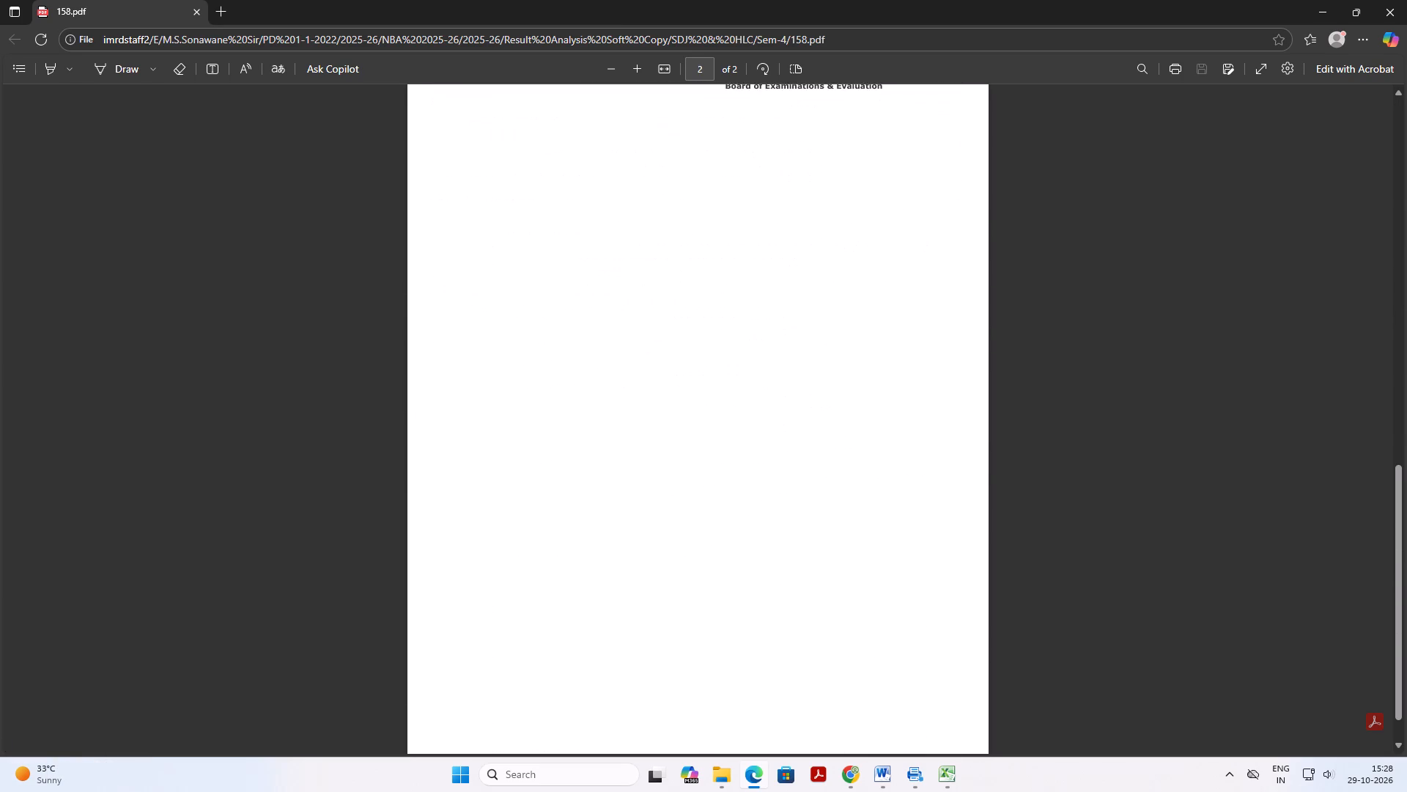
scroll(682, 532, up, 16)
scroll(682, 532, down, 9)
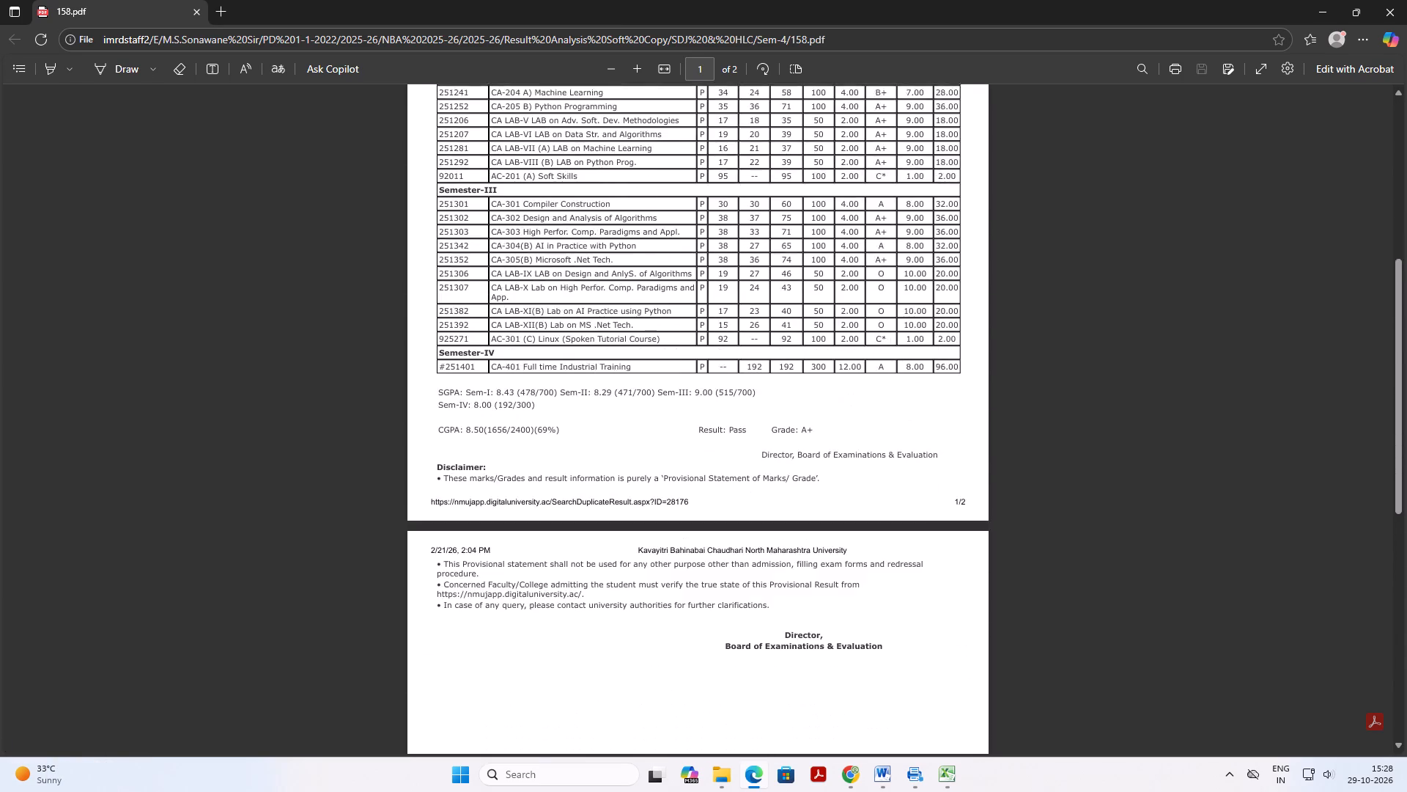
scroll(682, 532, up, 2)
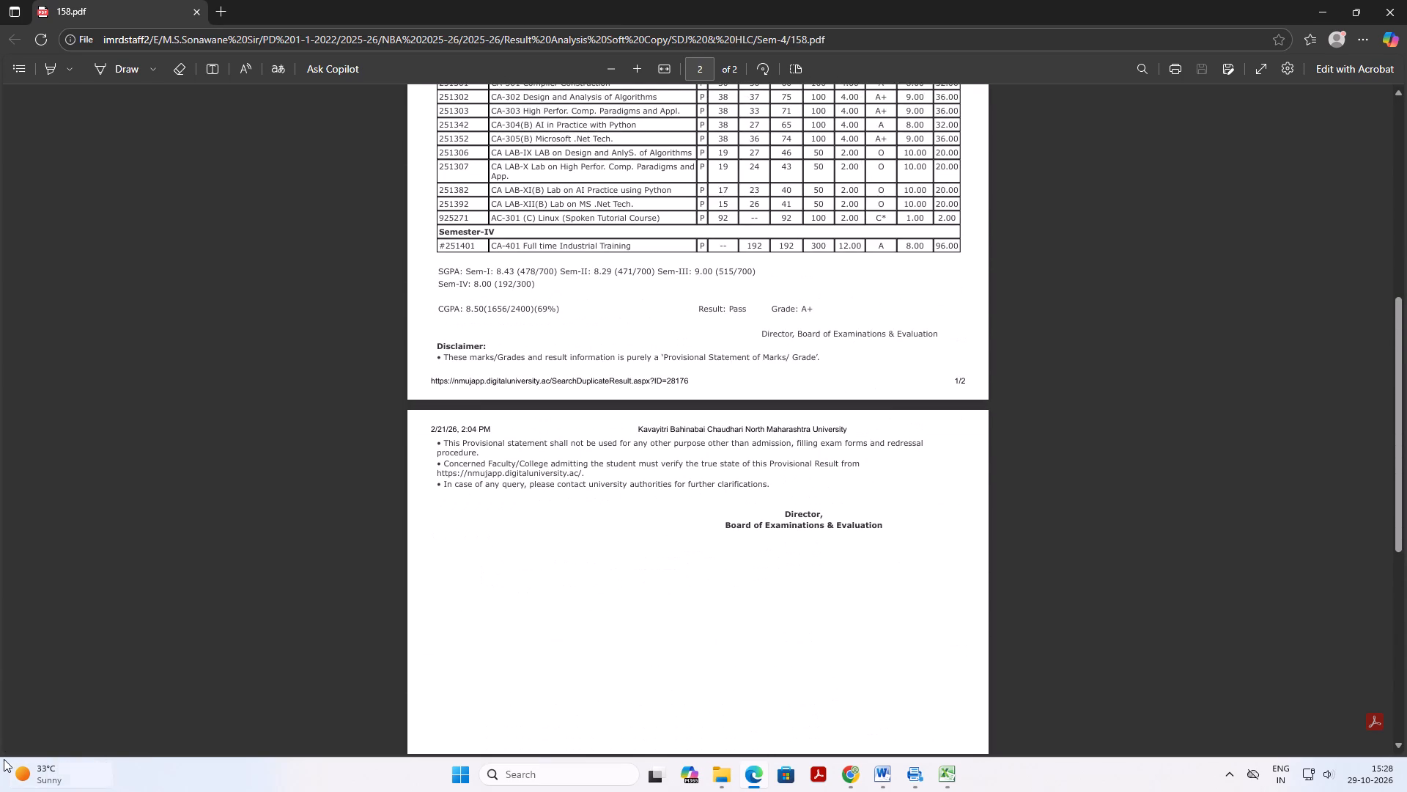
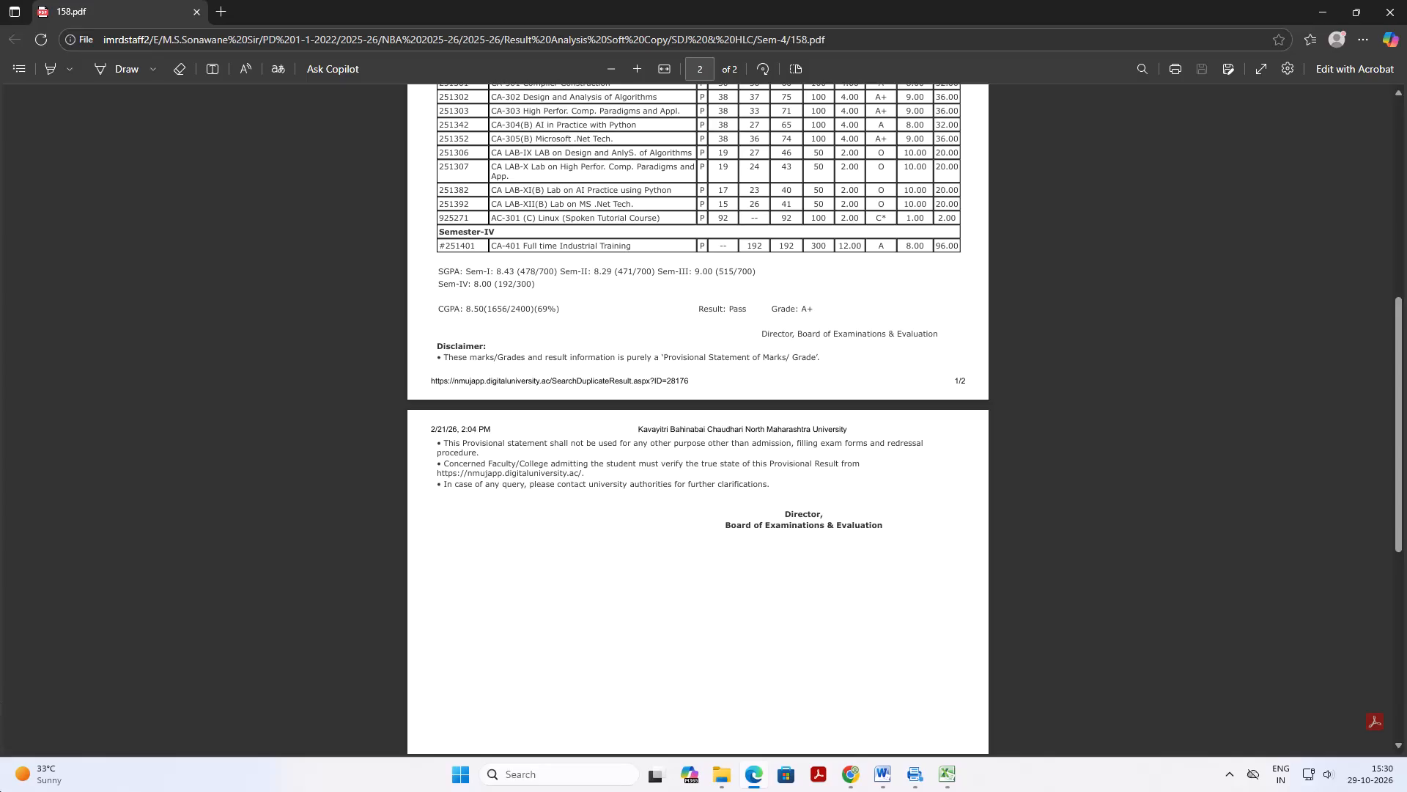
Recheck the first page of grade statement 158, from the SGPA lines back up to the student header.
scroll(0, 791, up, 6)
scroll(682, 426, up, 5)
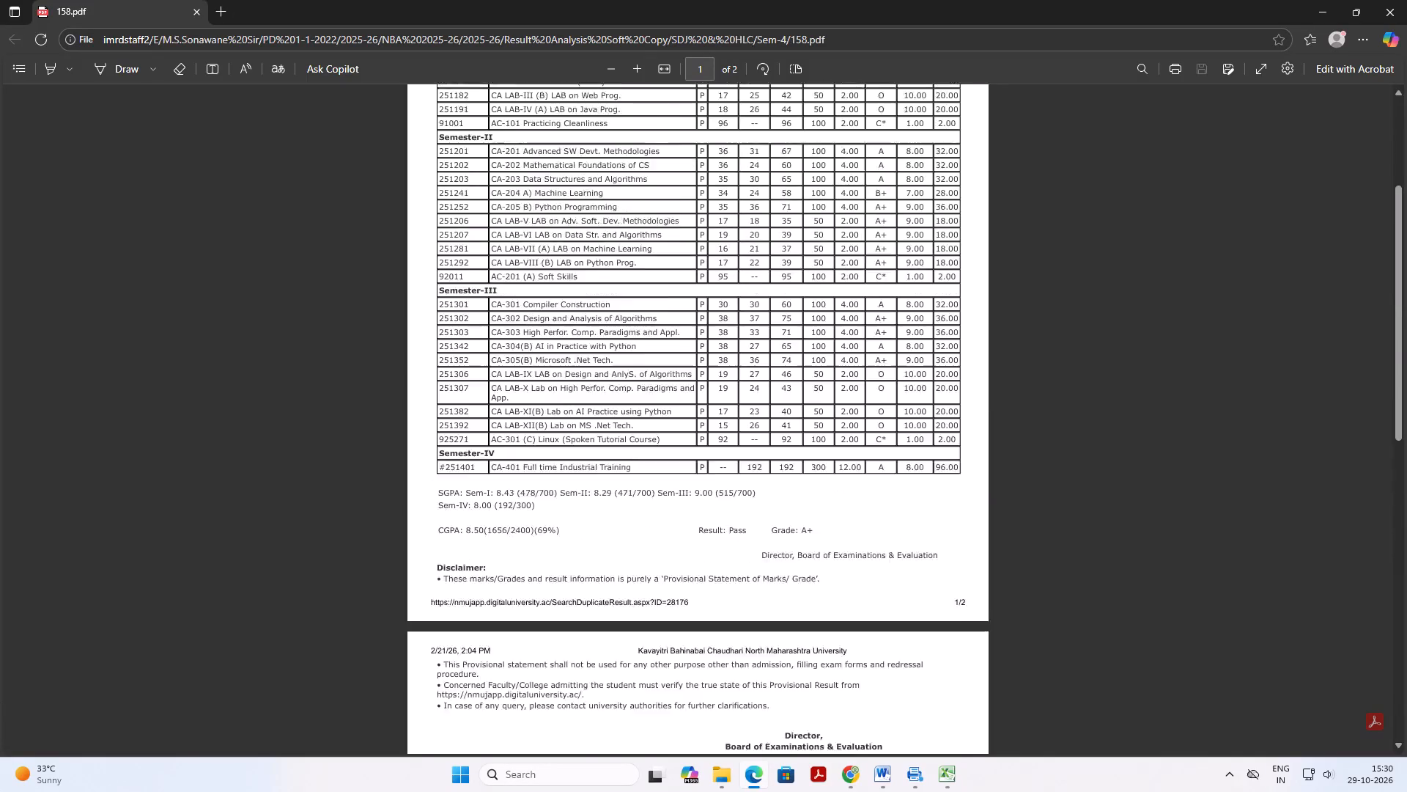
scroll(681, 426, up, 8)
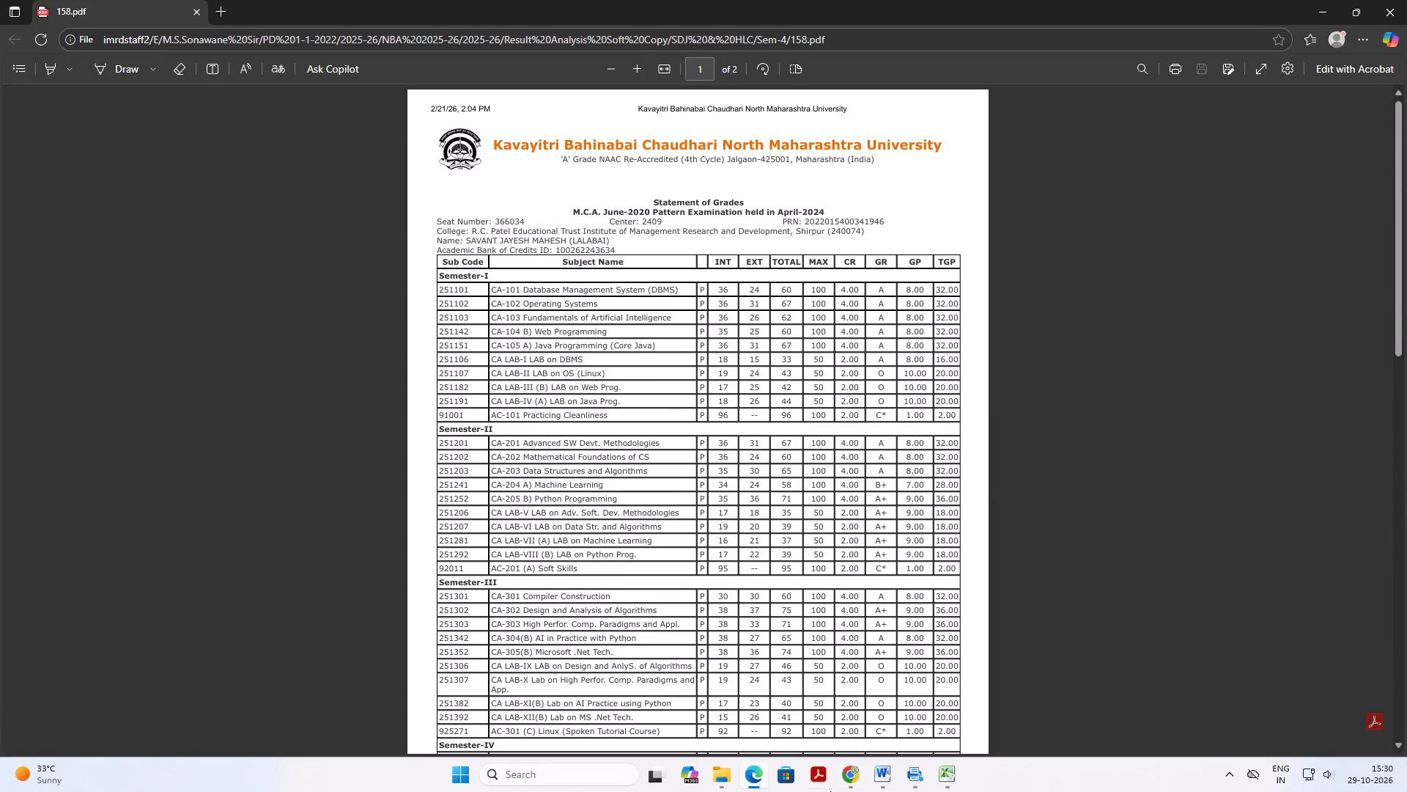
In the Marksheets remaining Word document, review the missing and duplicate student tables of the 2022-23 to 2023-24 batch.
click(882, 766)
scroll(739, 453, up, 1)
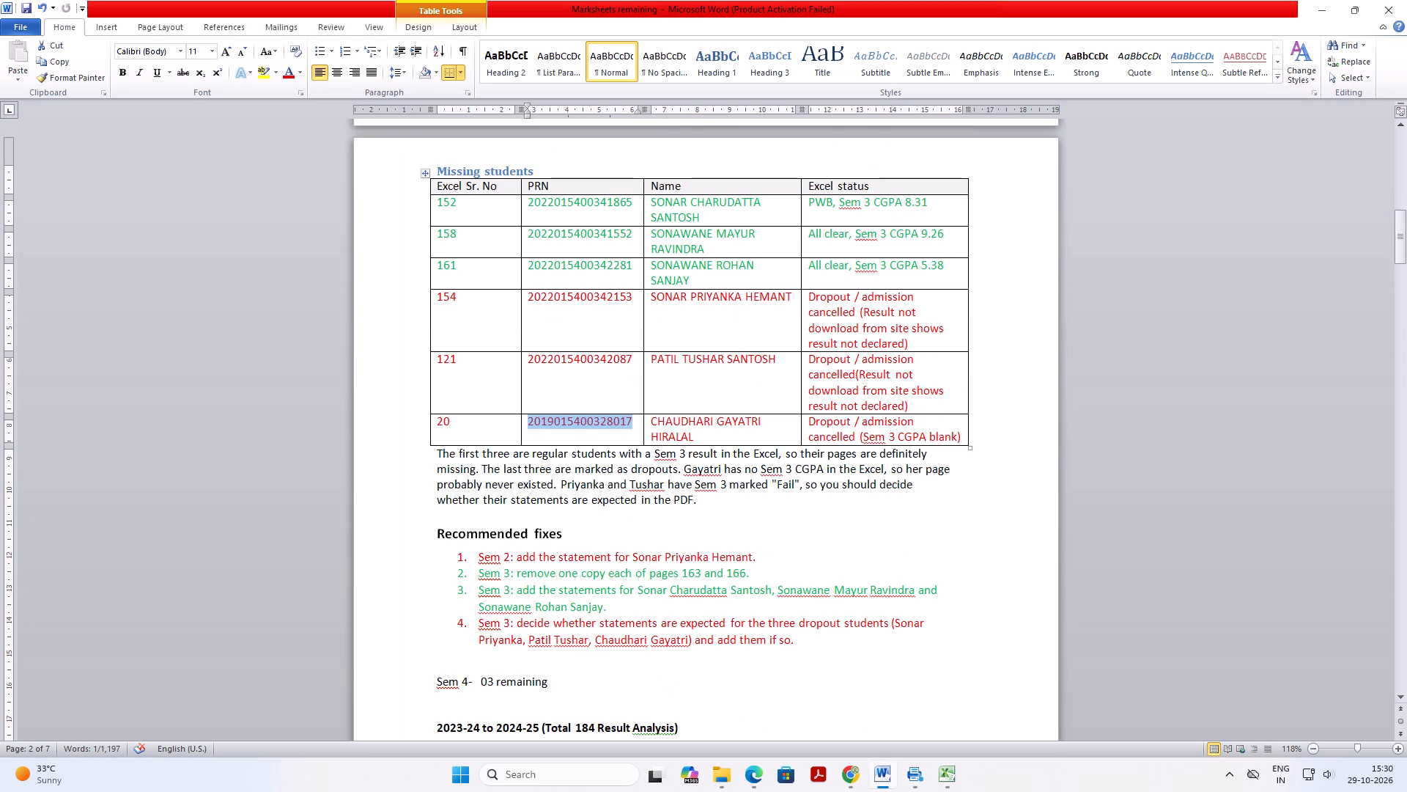
click(683, 296)
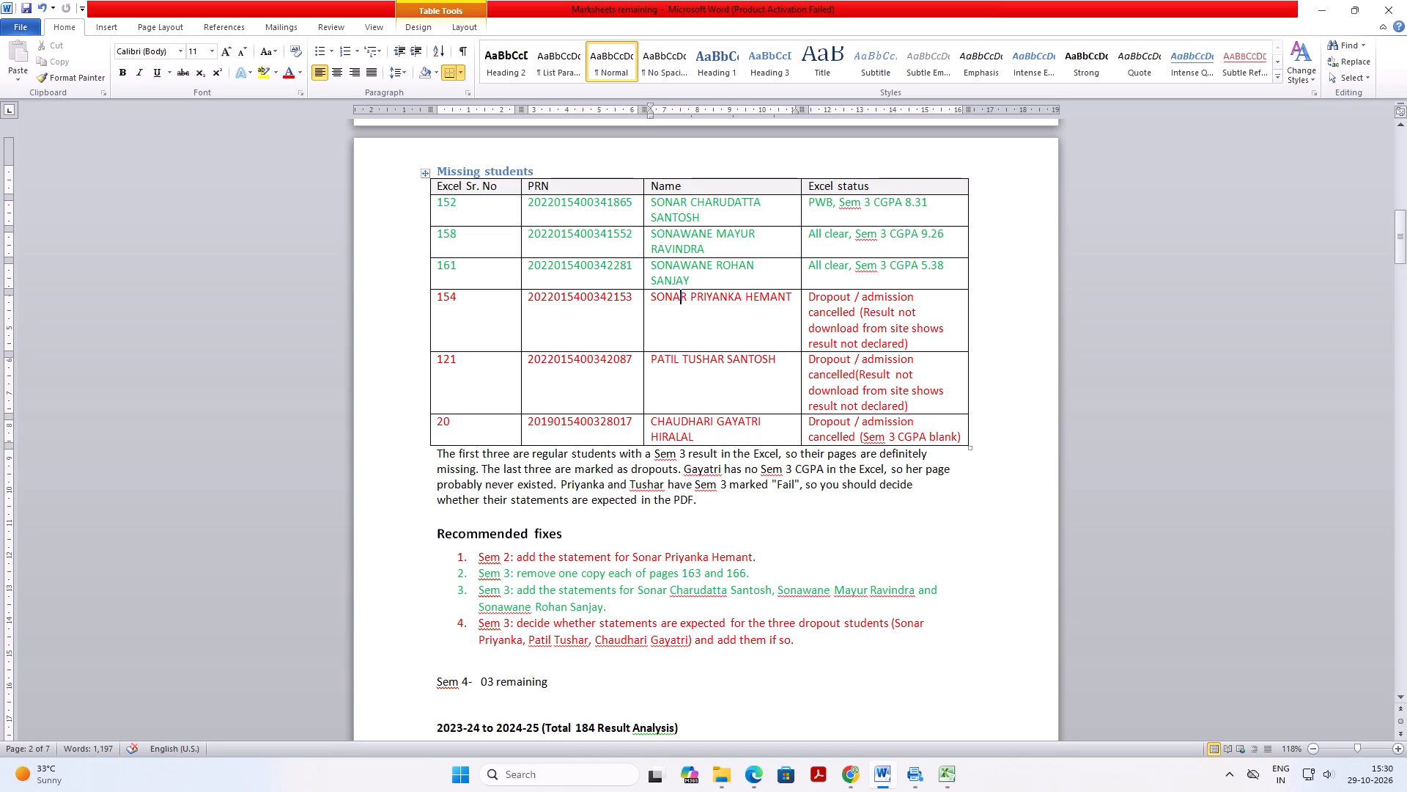
click(707, 424)
scroll(833, 417, up, 11)
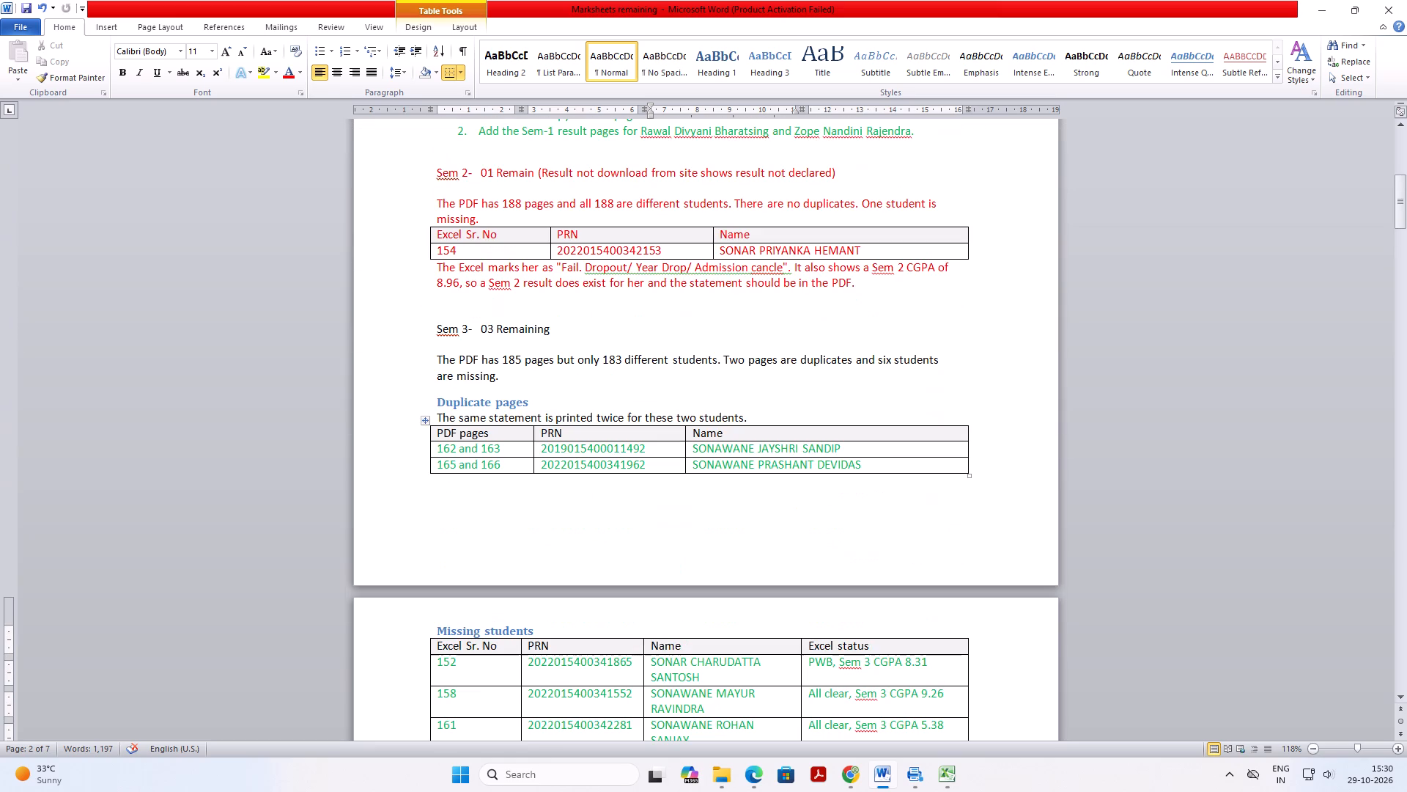
scroll(832, 385, up, 4)
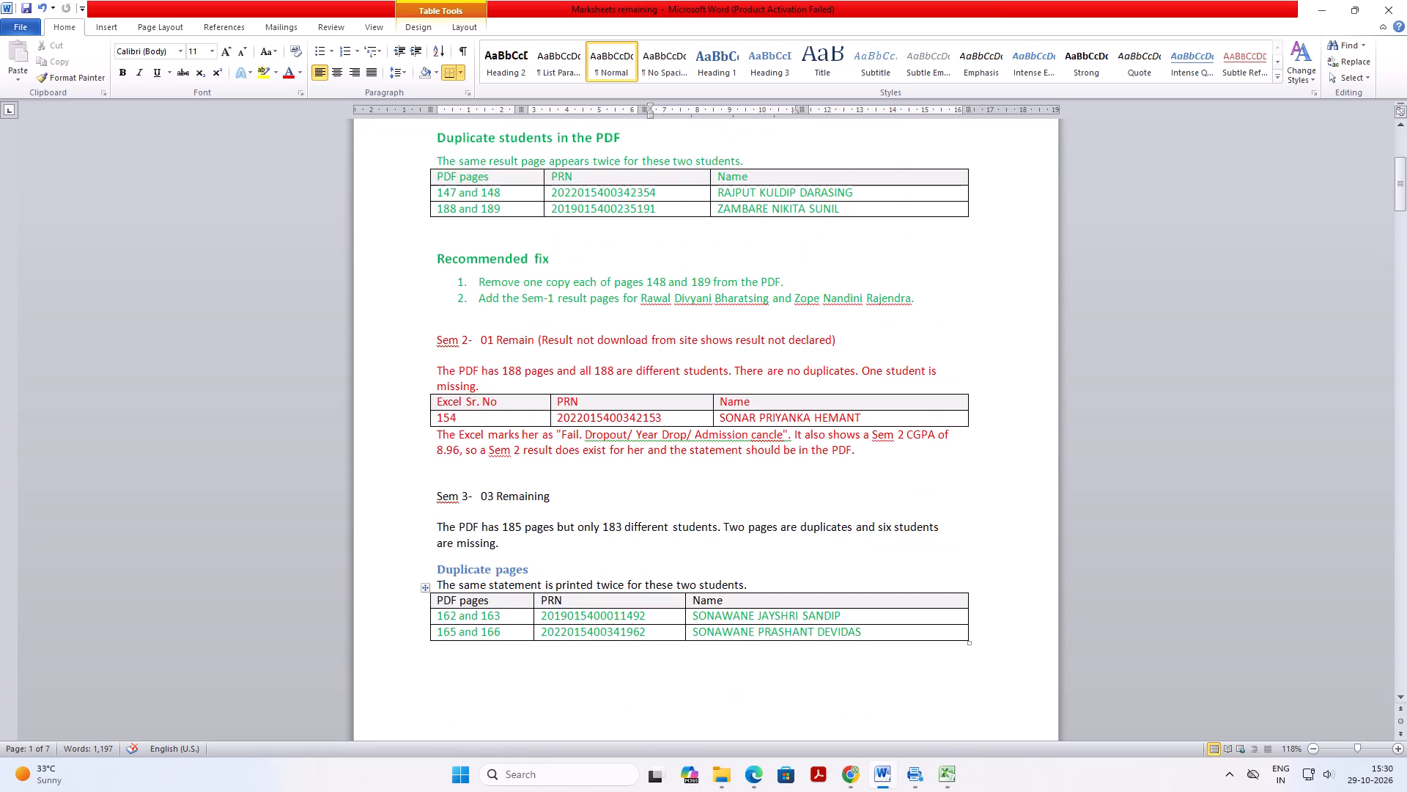
scroll(832, 385, up, 17)
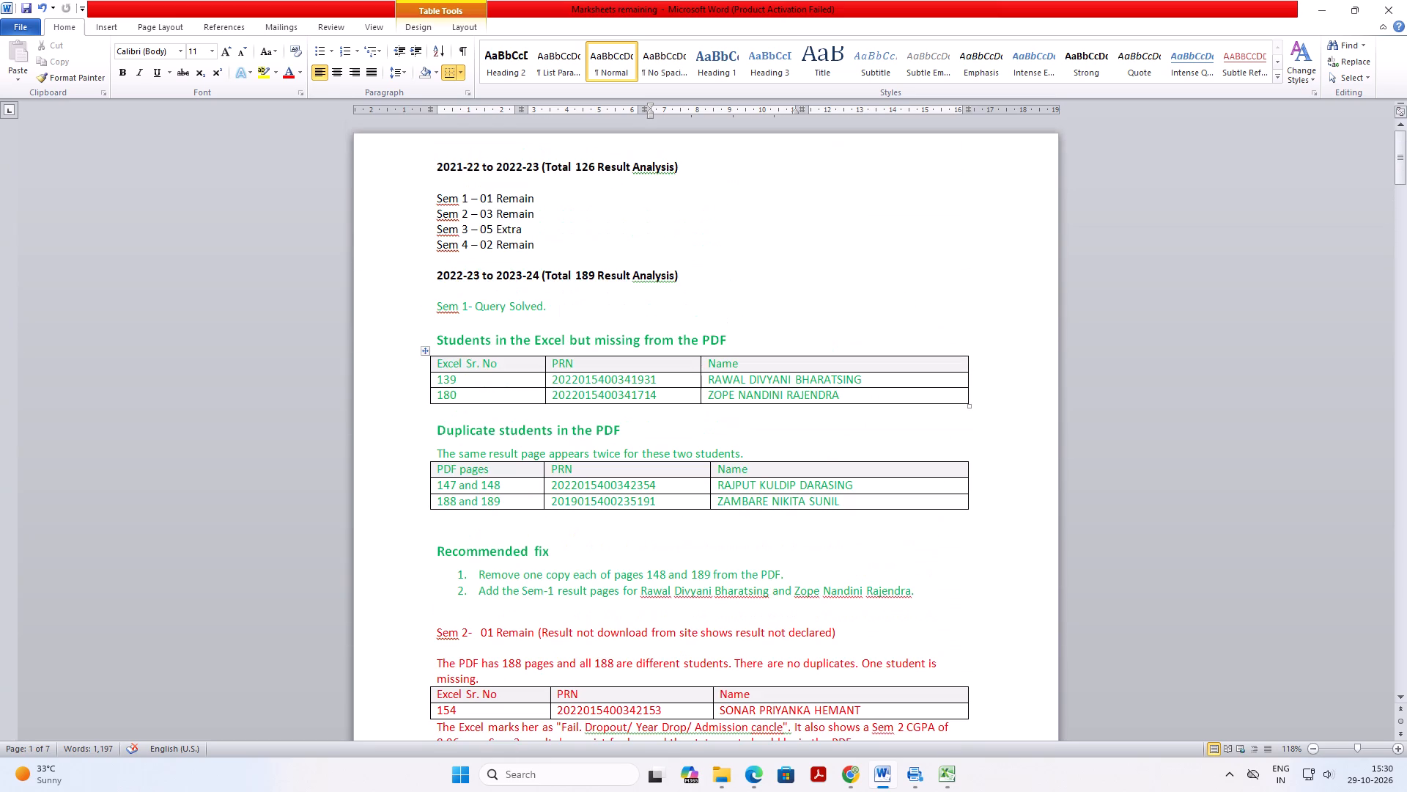
scroll(747, 374, down, 5)
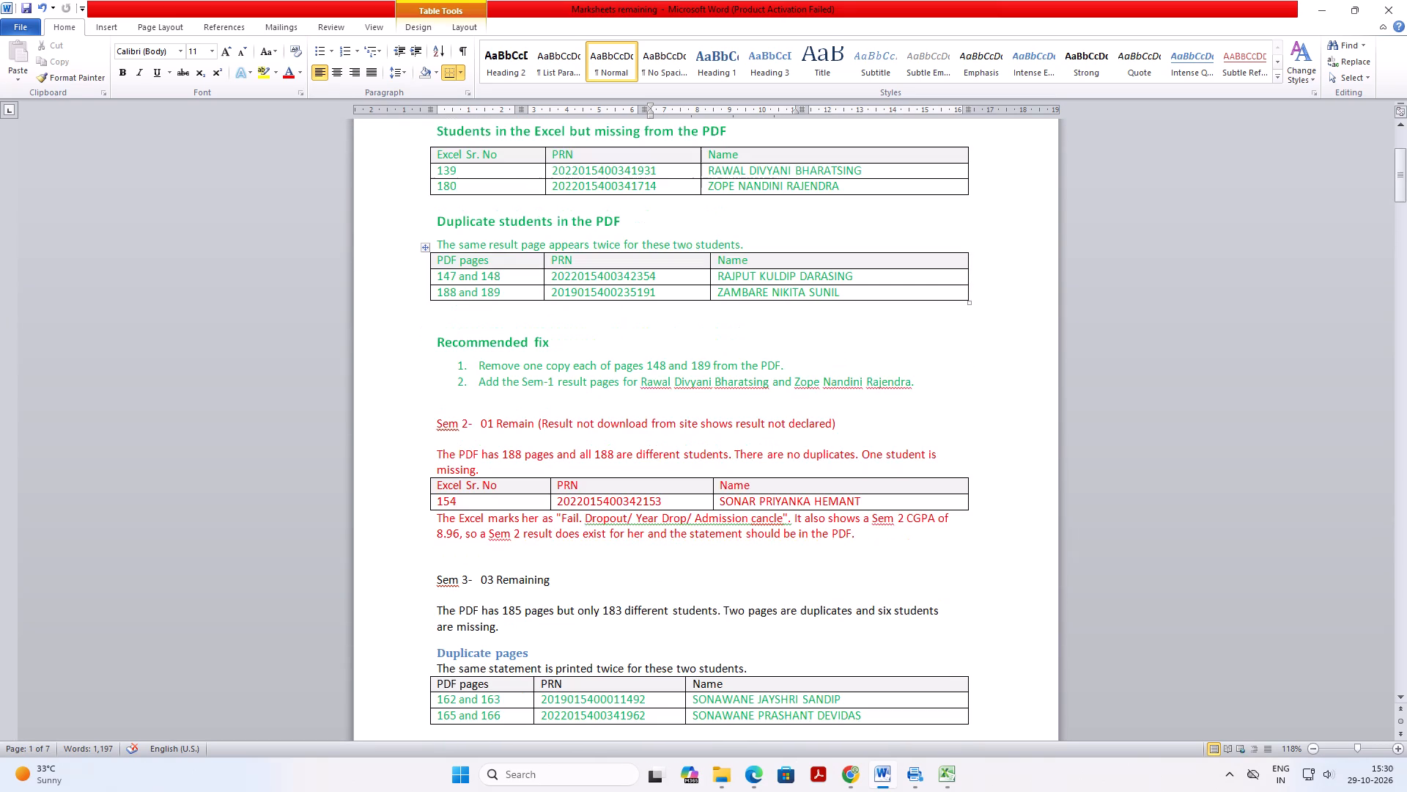
scroll(747, 374, down, 11)
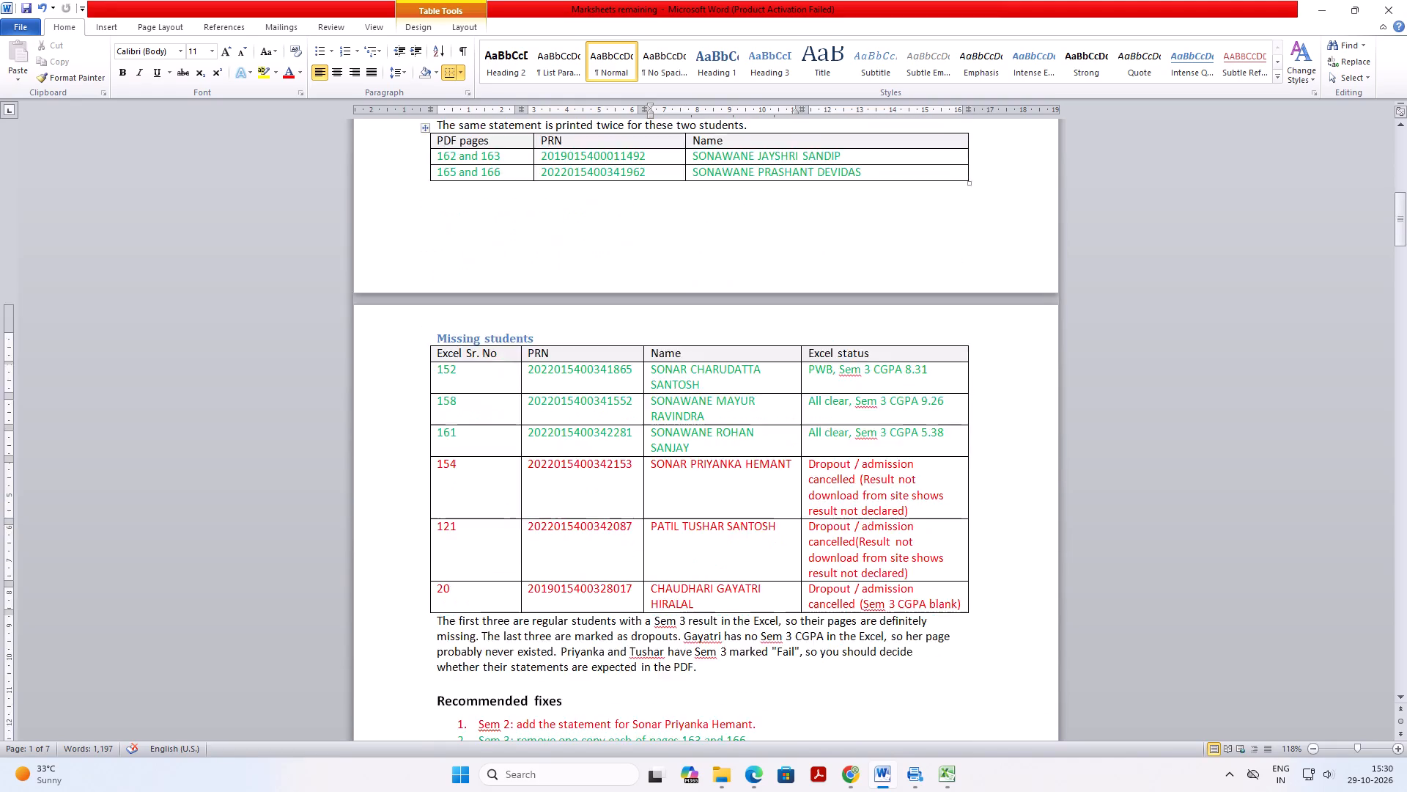
Examine the remaining-result lists of the 2023-24 to 2024-25 and 2024-25 to 2025-26 batches, comparing them with the earlier sections.
scroll(747, 374, down, 20)
scroll(747, 374, down, 3)
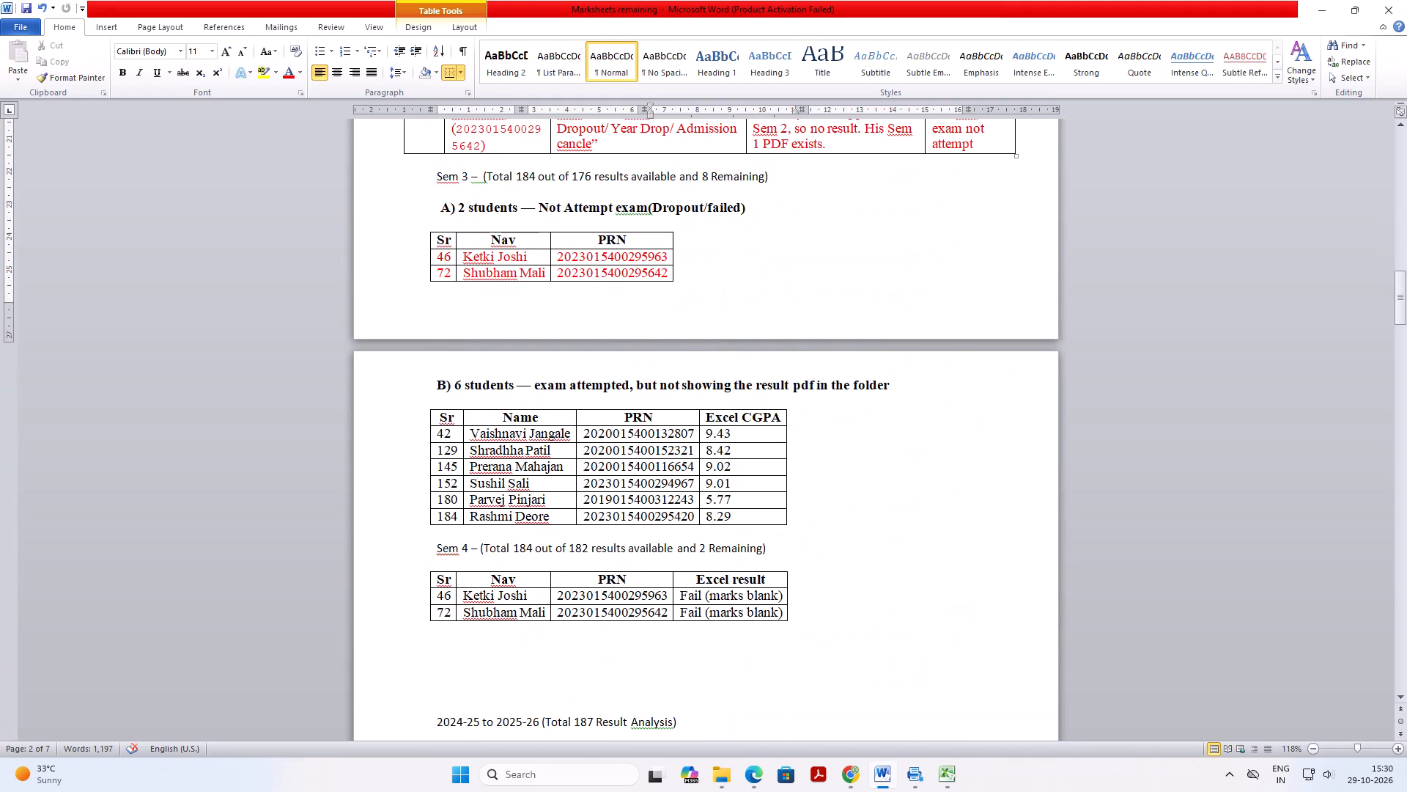
scroll(747, 374, down, 5)
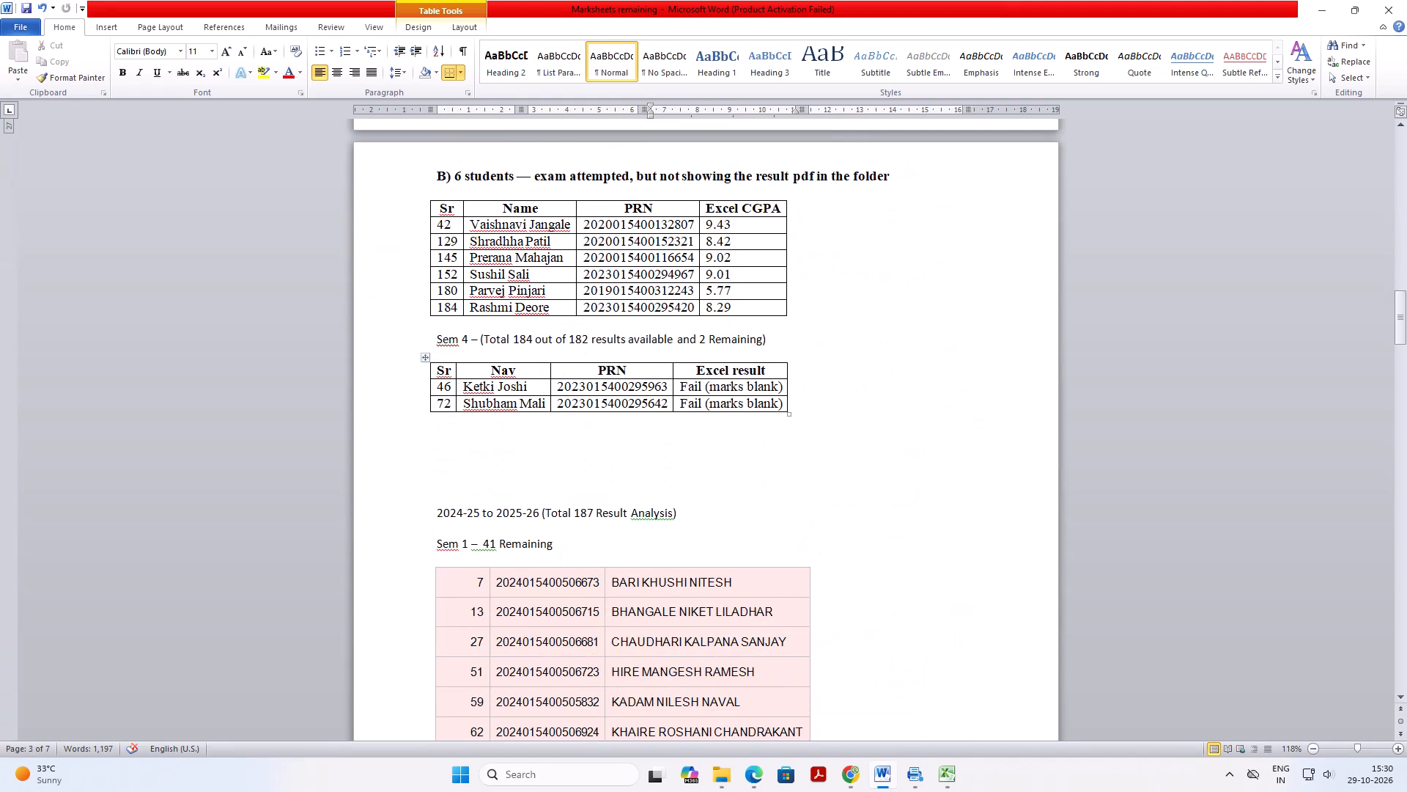
scroll(747, 374, down, 14)
scroll(747, 374, down, 13)
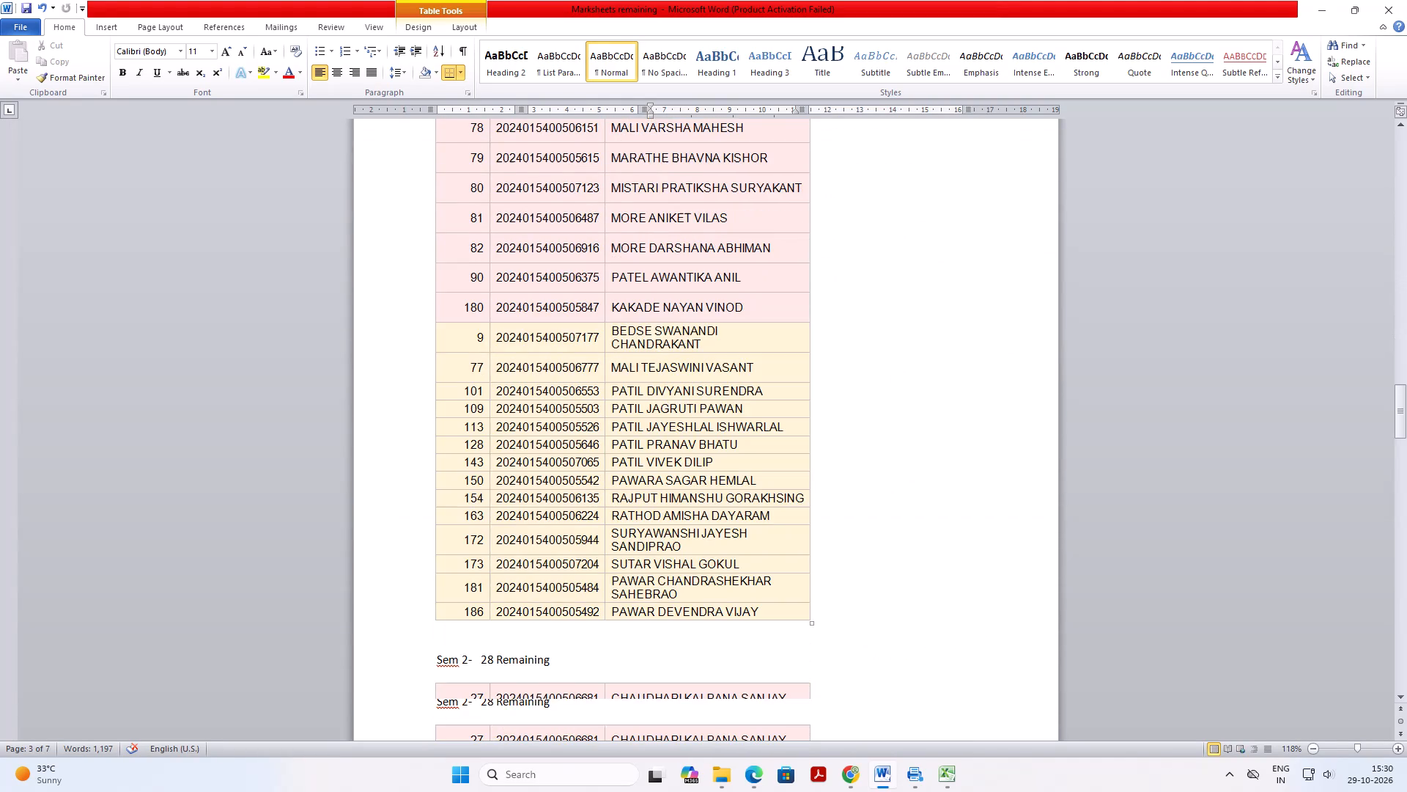
scroll(747, 374, down, 7)
scroll(747, 374, up, 20)
scroll(747, 374, up, 12)
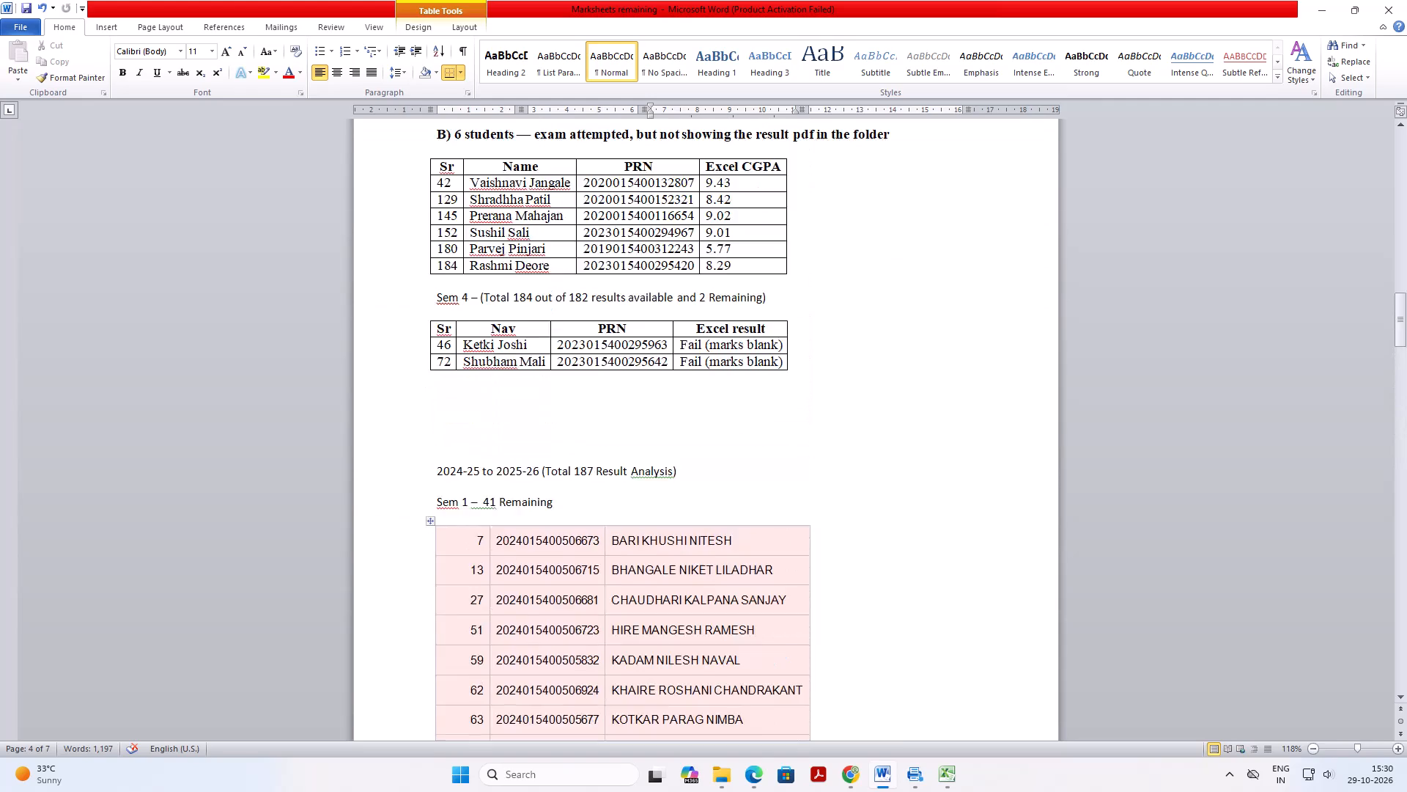
scroll(747, 374, up, 20)
scroll(747, 374, up, 20)
scroll(747, 374, up, 5)
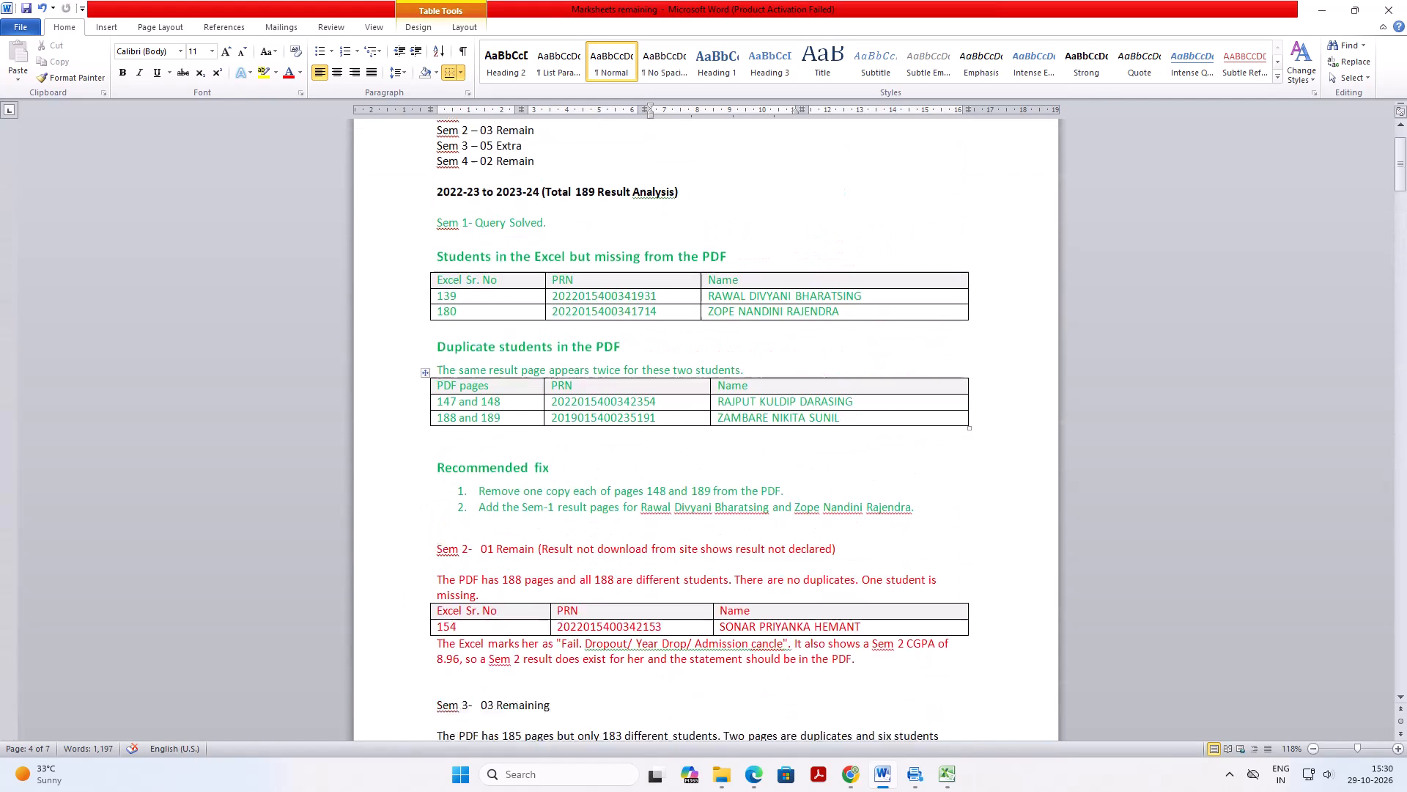
scroll(747, 374, down, 20)
scroll(747, 374, down, 10)
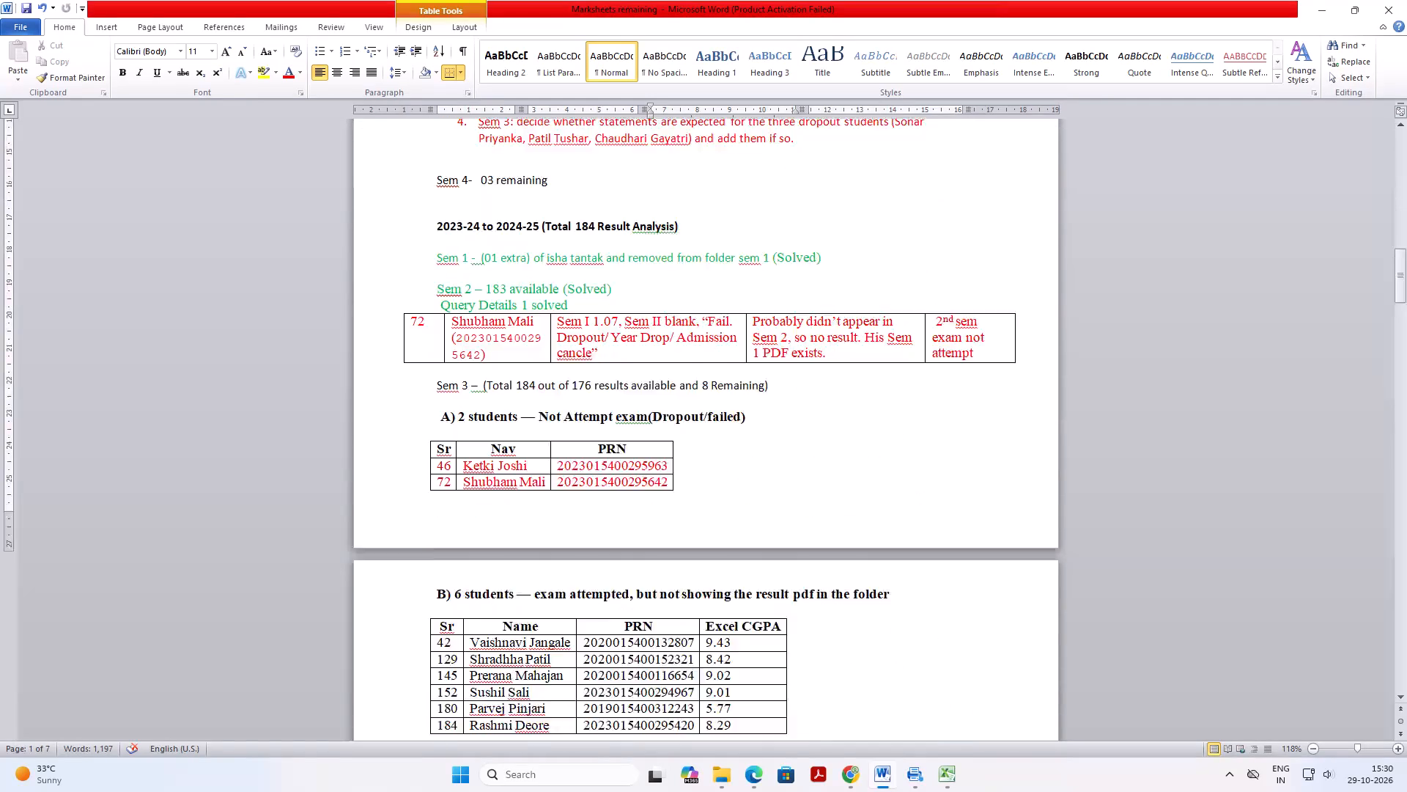
scroll(747, 374, down, 11)
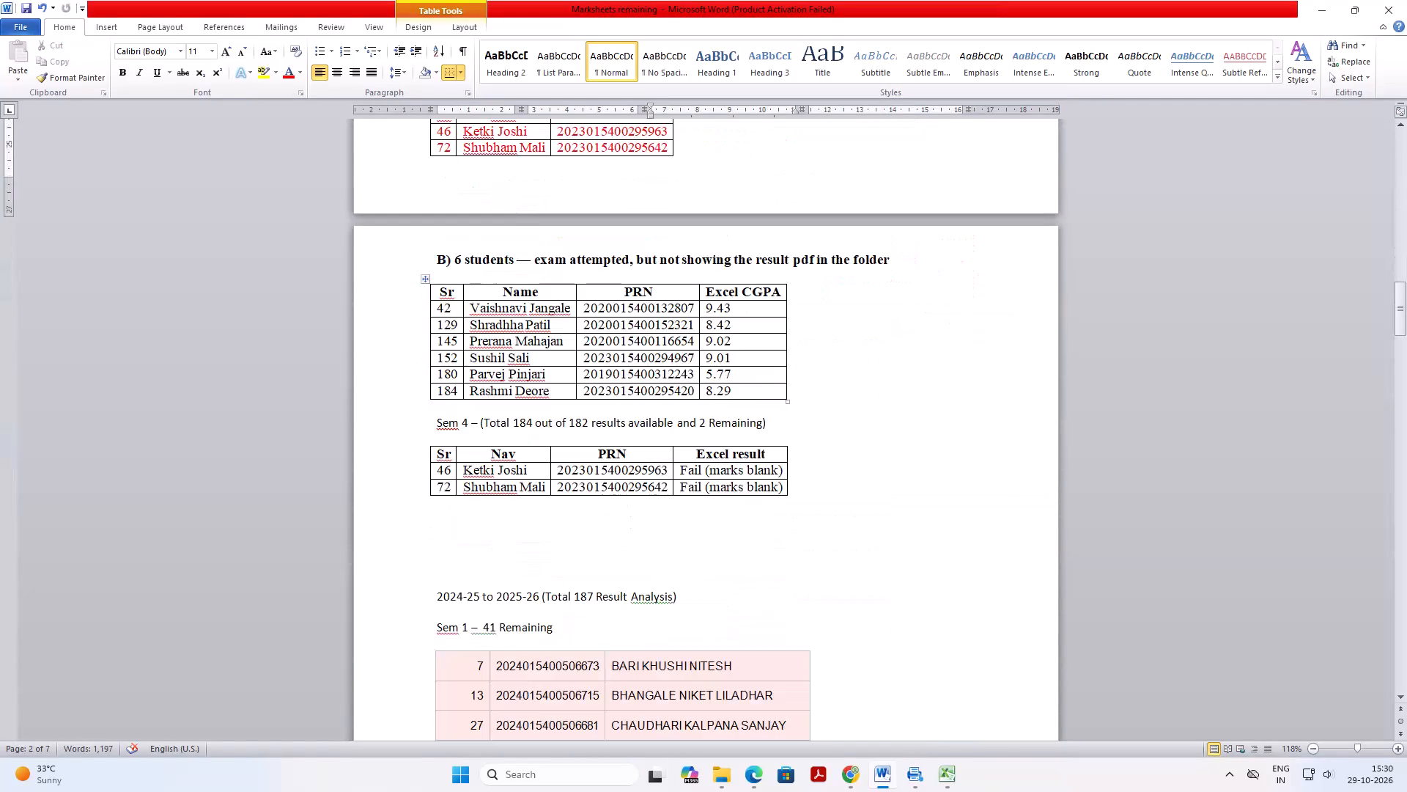
scroll(718, 403, down, 7)
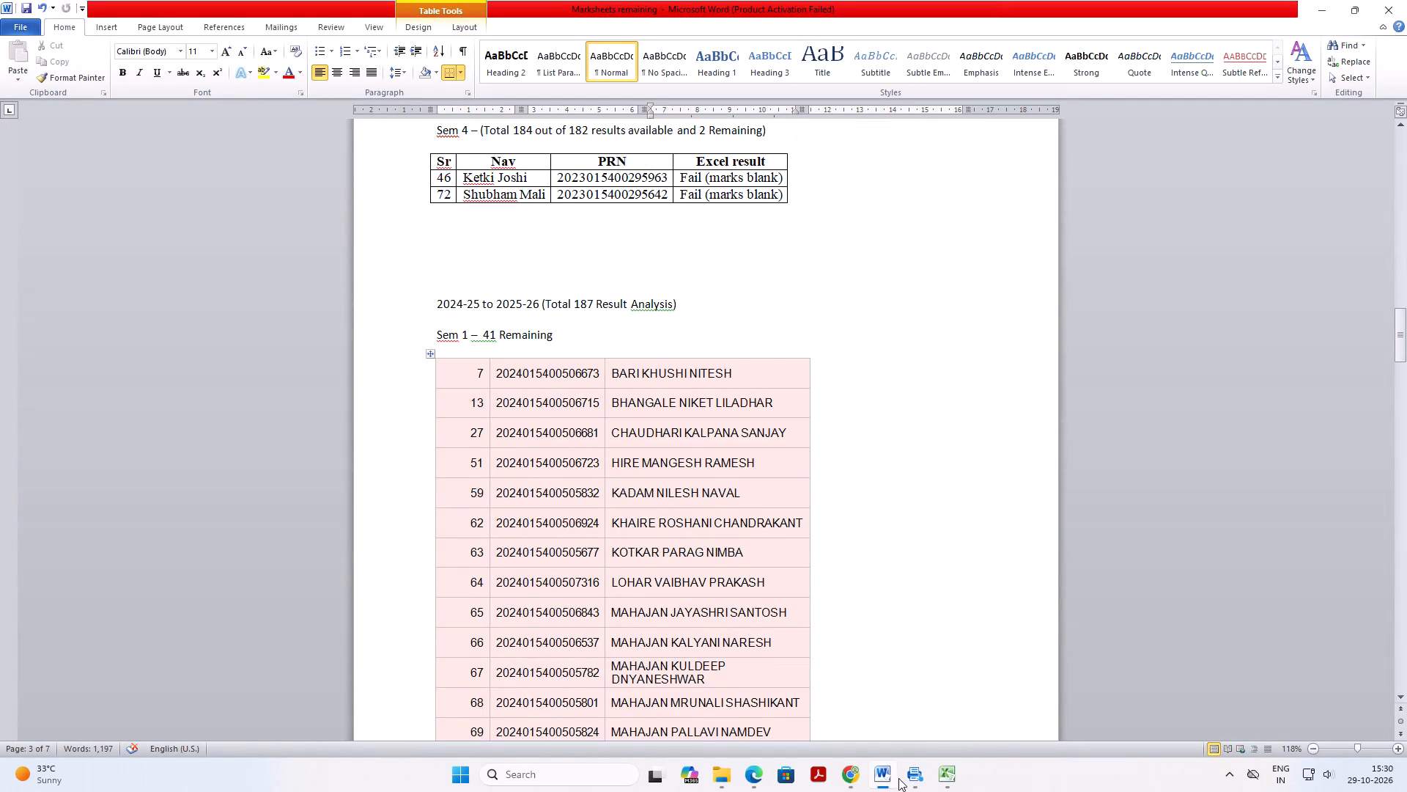
Open grade statements 157 and 158 from the Sem-4 folder in turn and compare their student details and marks.
click(933, 771)
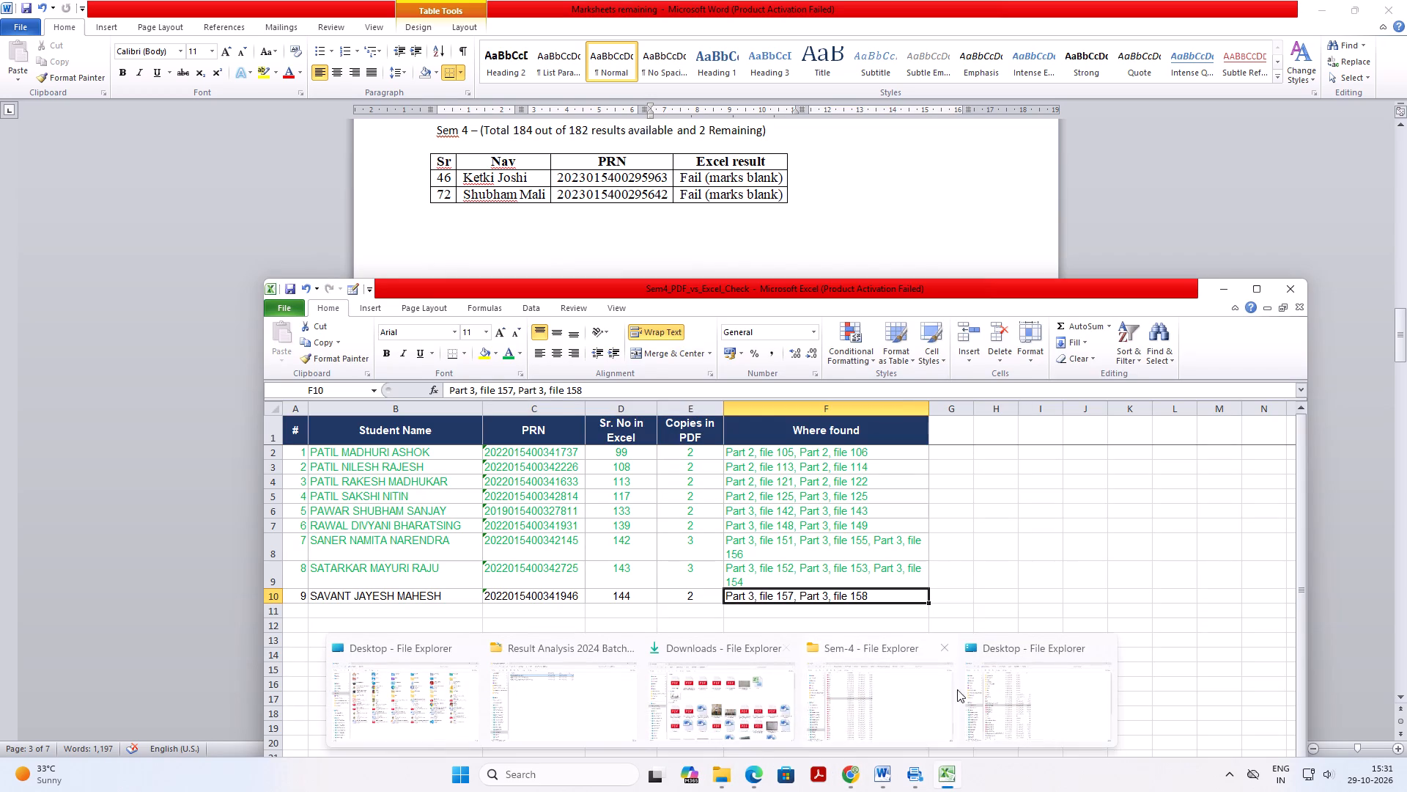
click(868, 704)
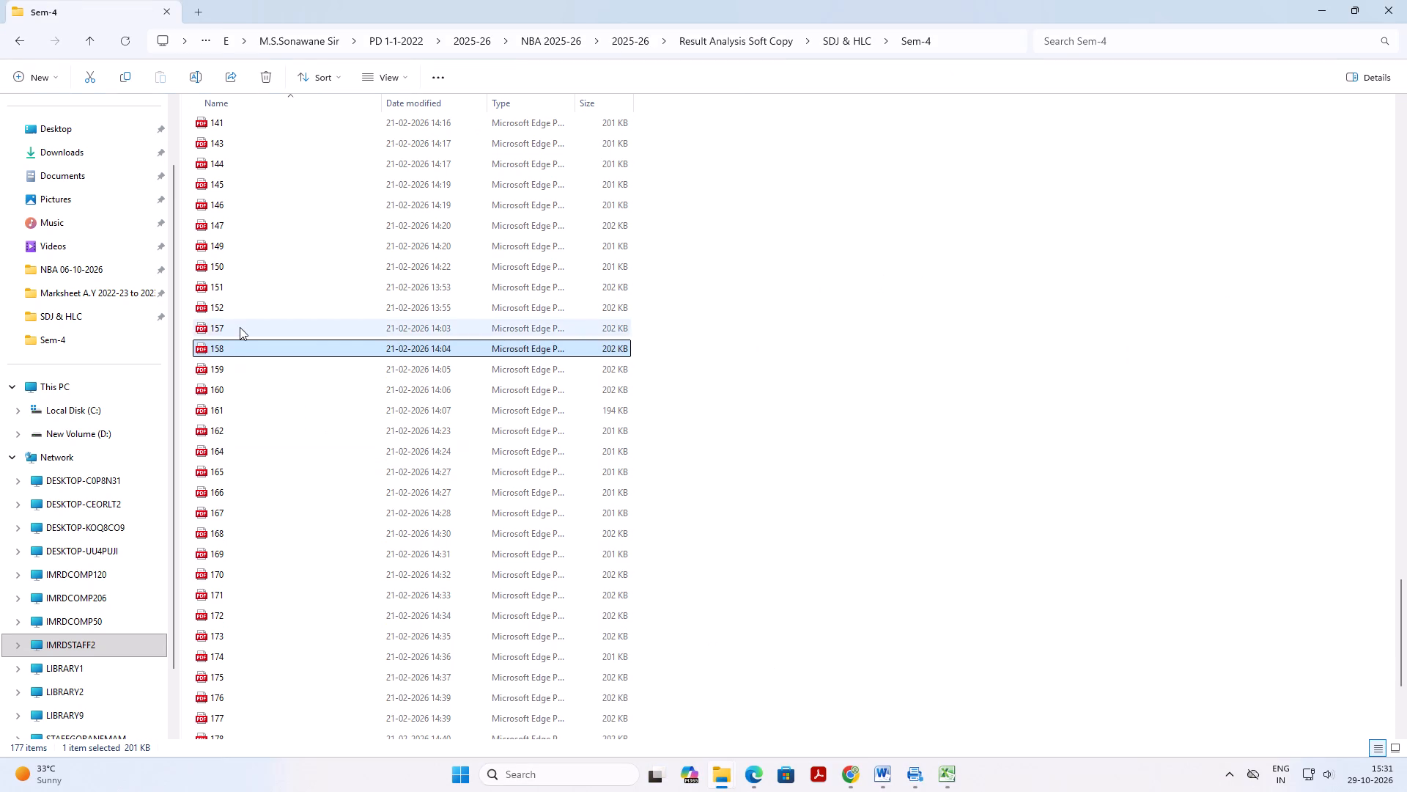
double_click(240, 327)
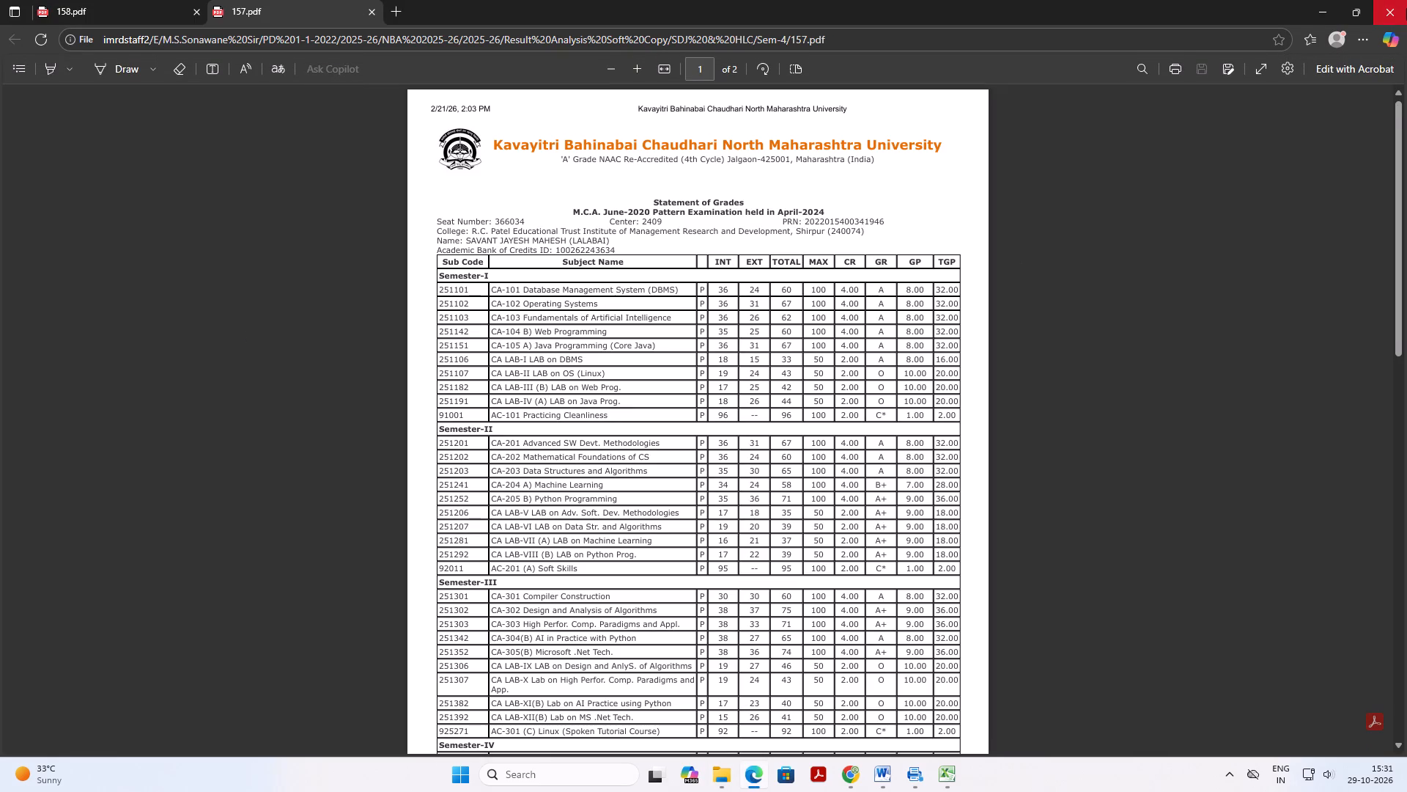
click(1406, 8)
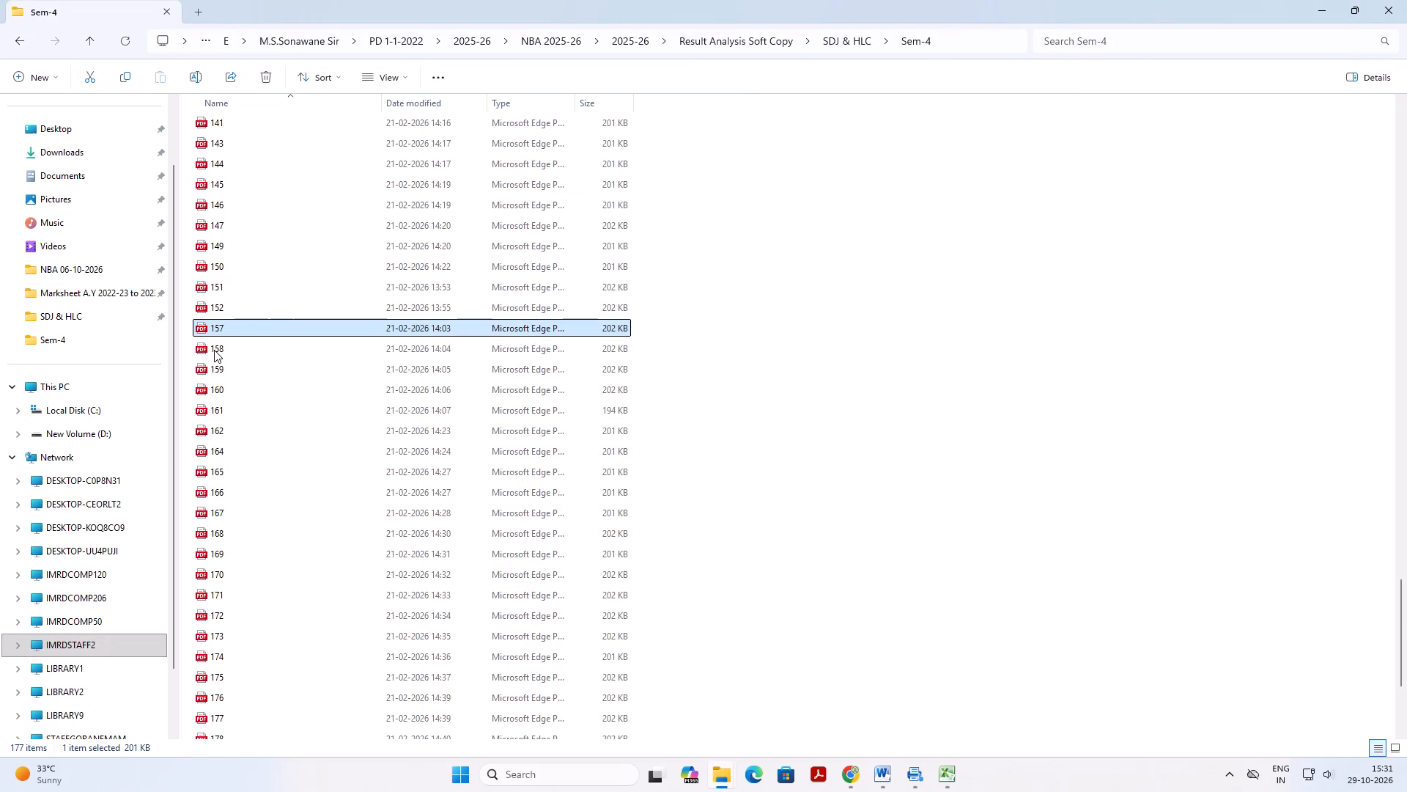
double_click(214, 350)
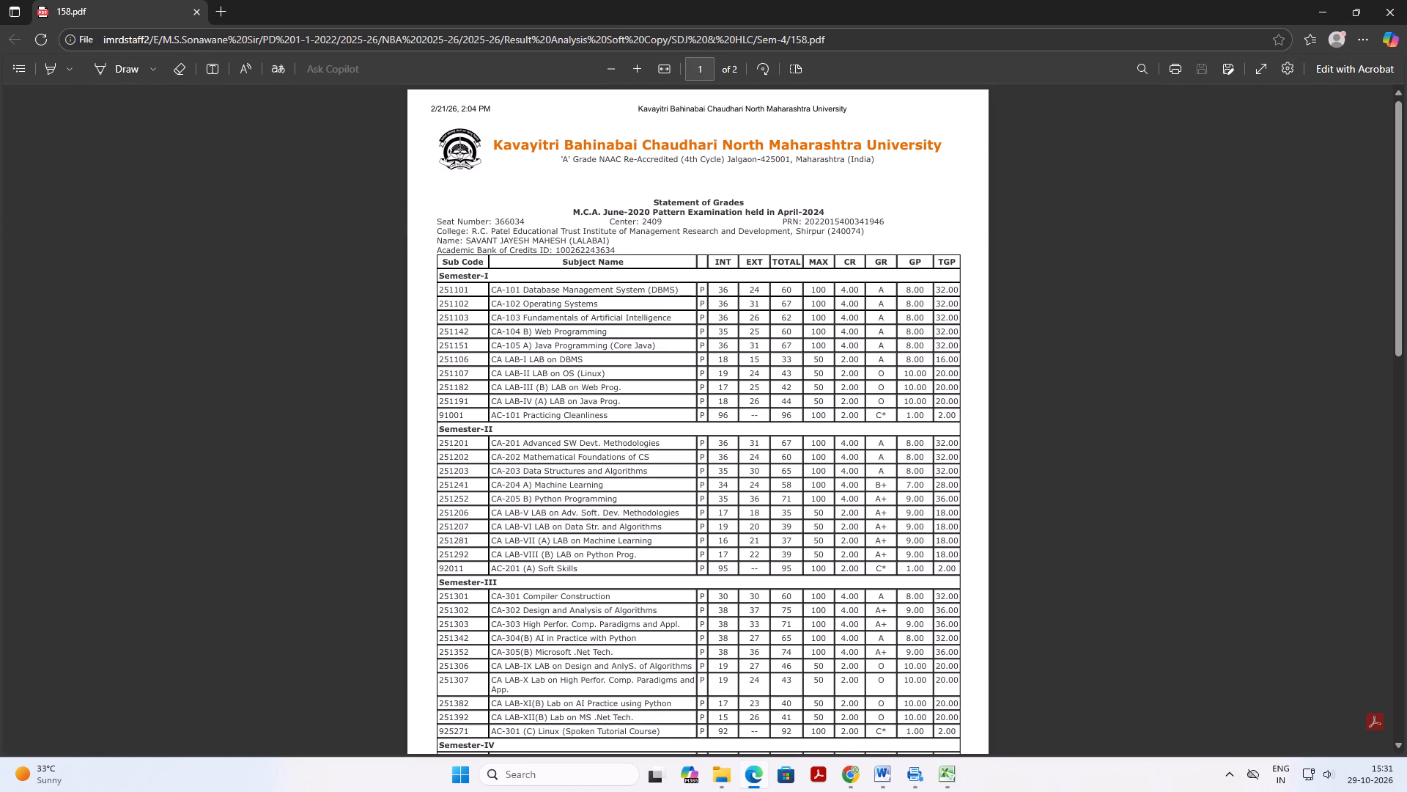
click(1390, 6)
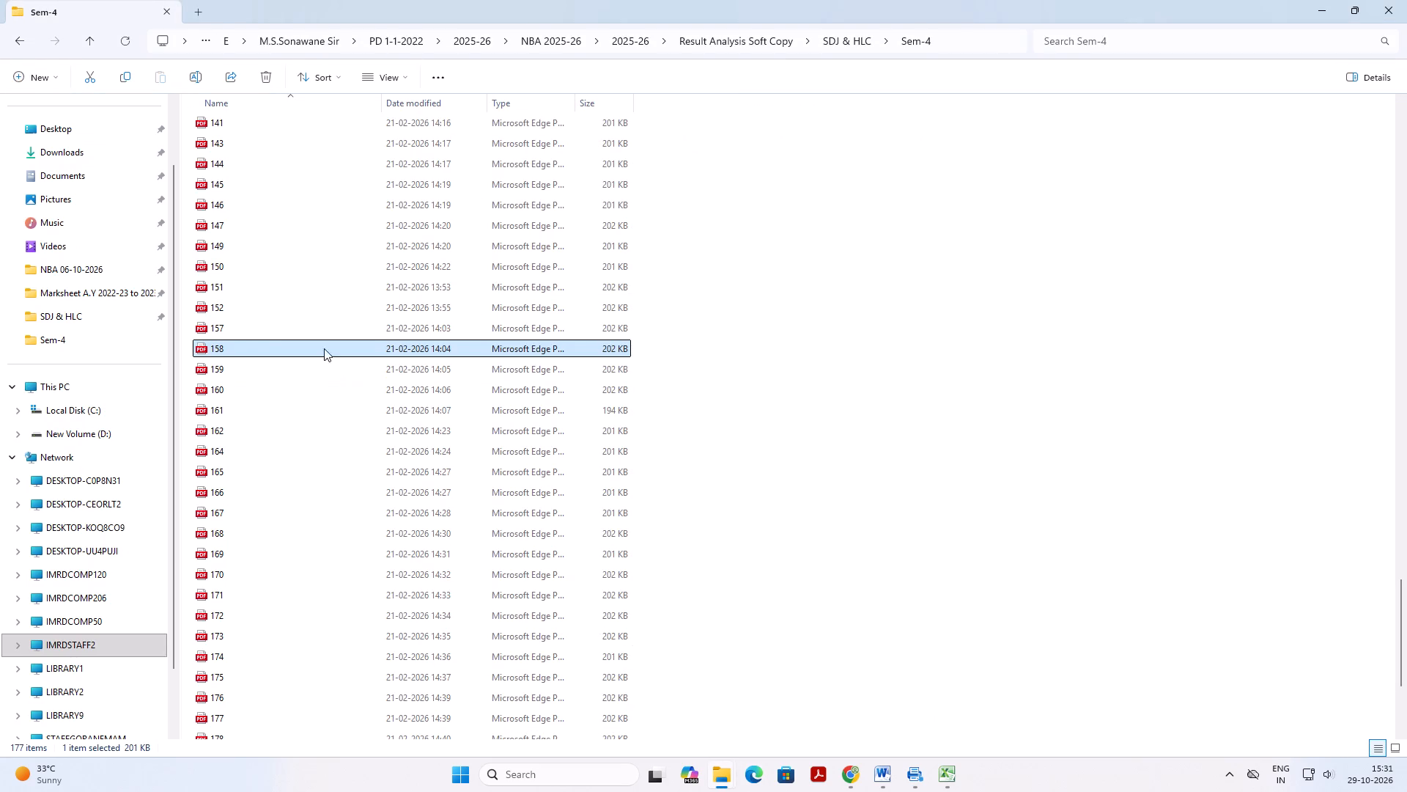
Delete the duplicate grade statement 158 from the Sem-4 folder, keeping file 157.
click(272, 334)
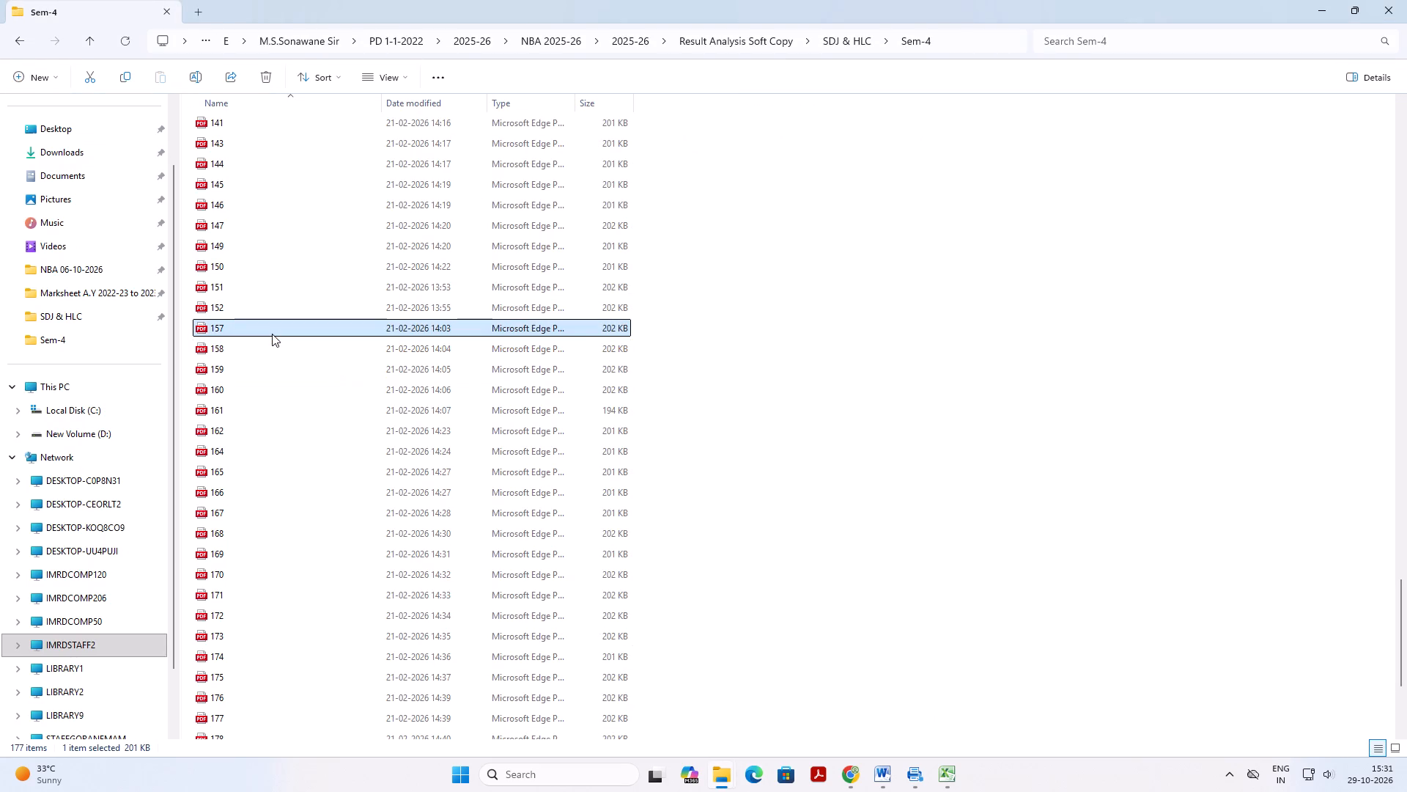
click(252, 352)
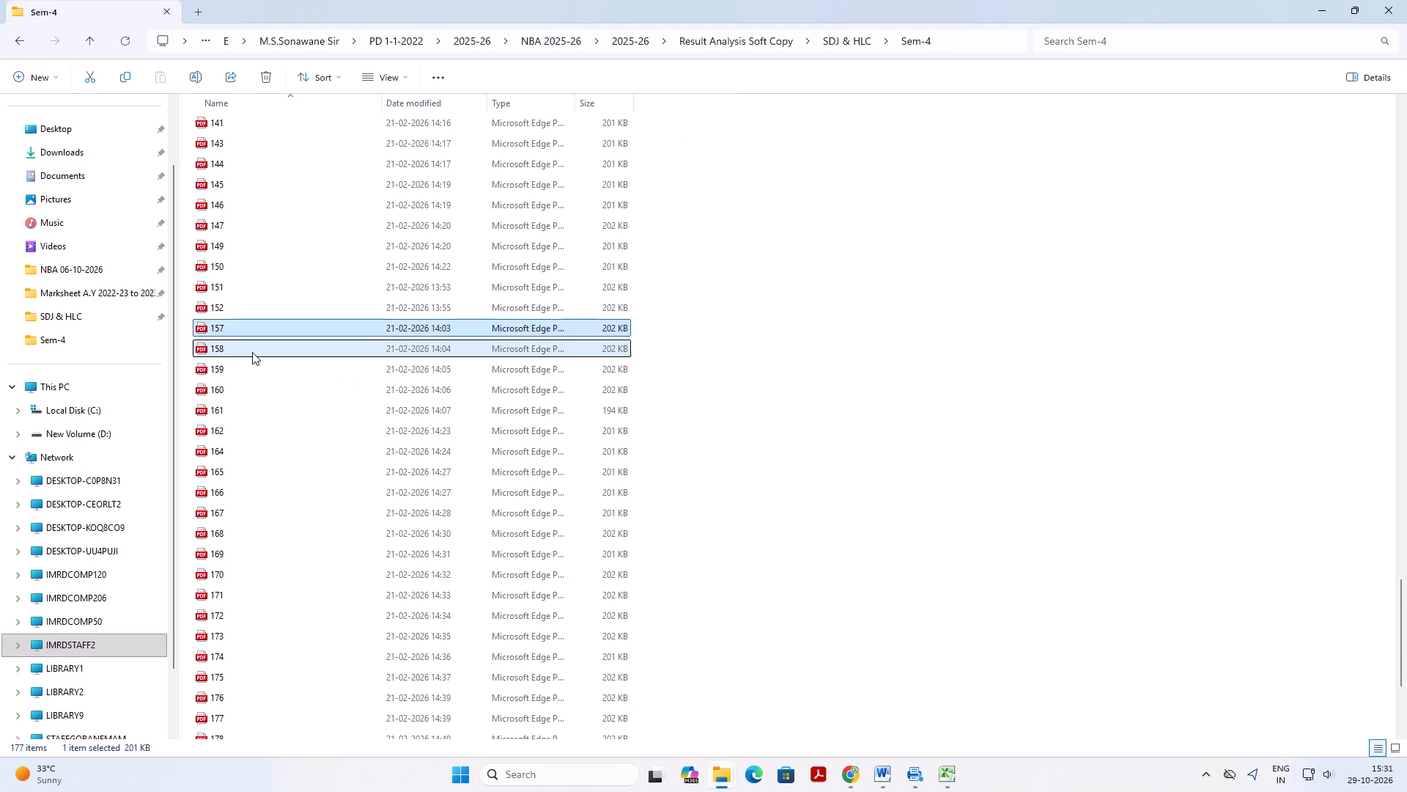
key(Delete)
click(761, 423)
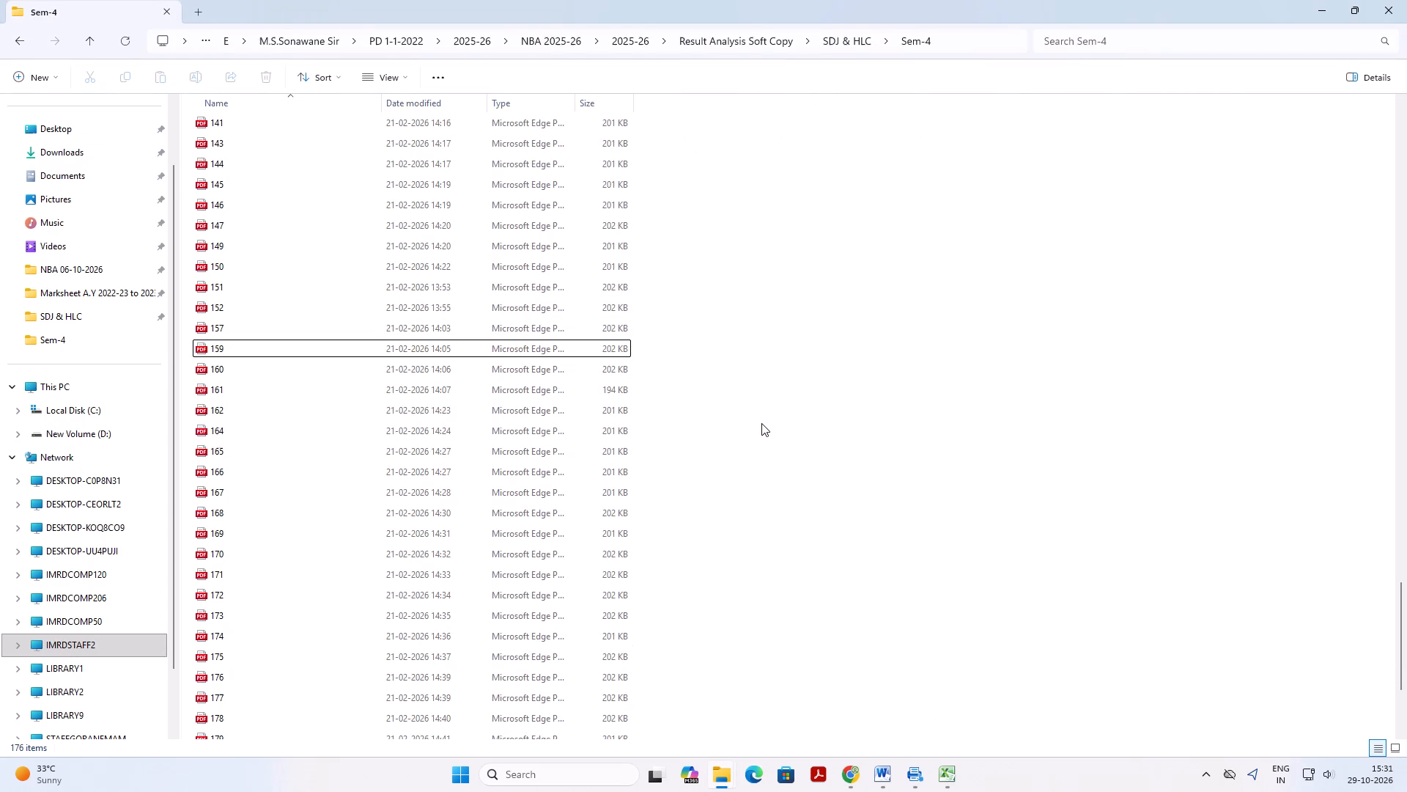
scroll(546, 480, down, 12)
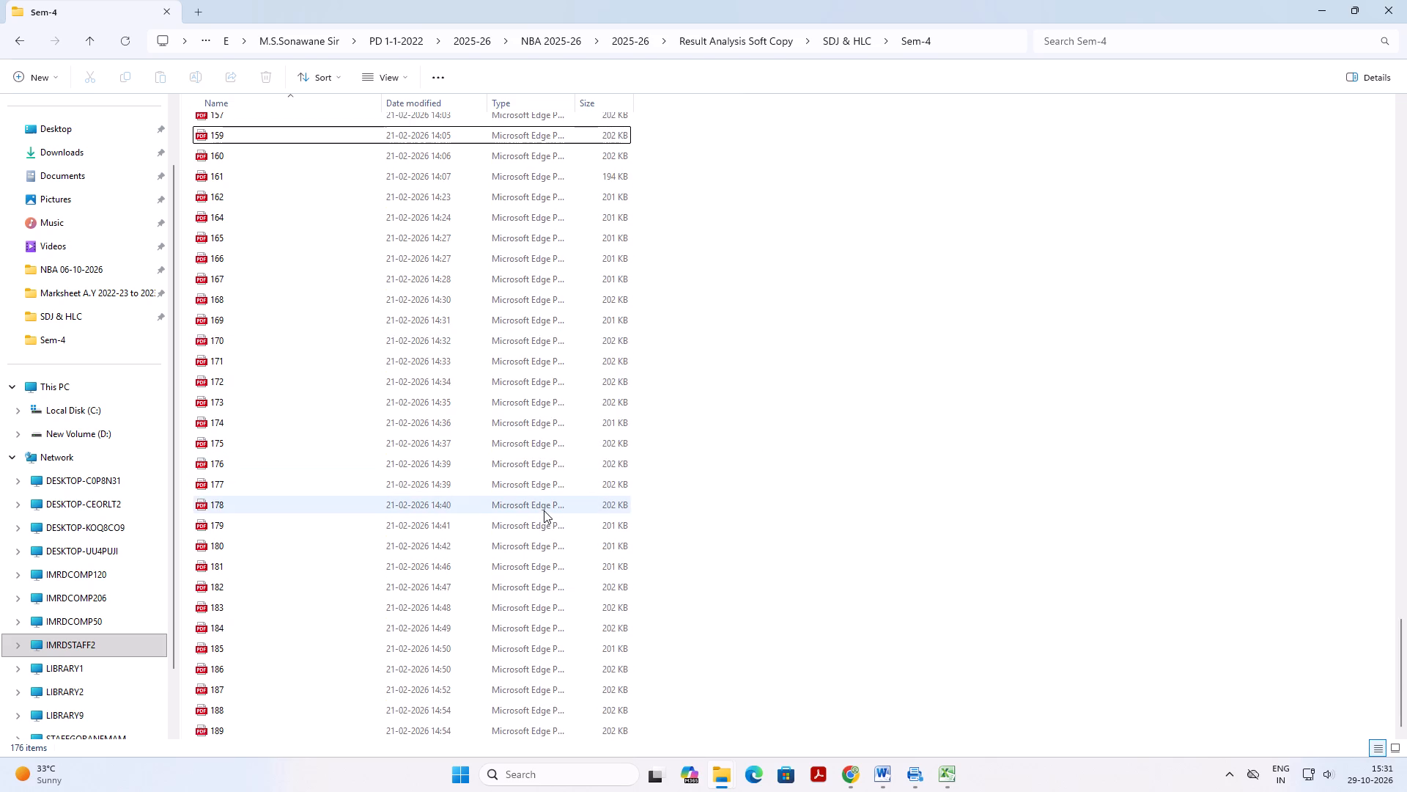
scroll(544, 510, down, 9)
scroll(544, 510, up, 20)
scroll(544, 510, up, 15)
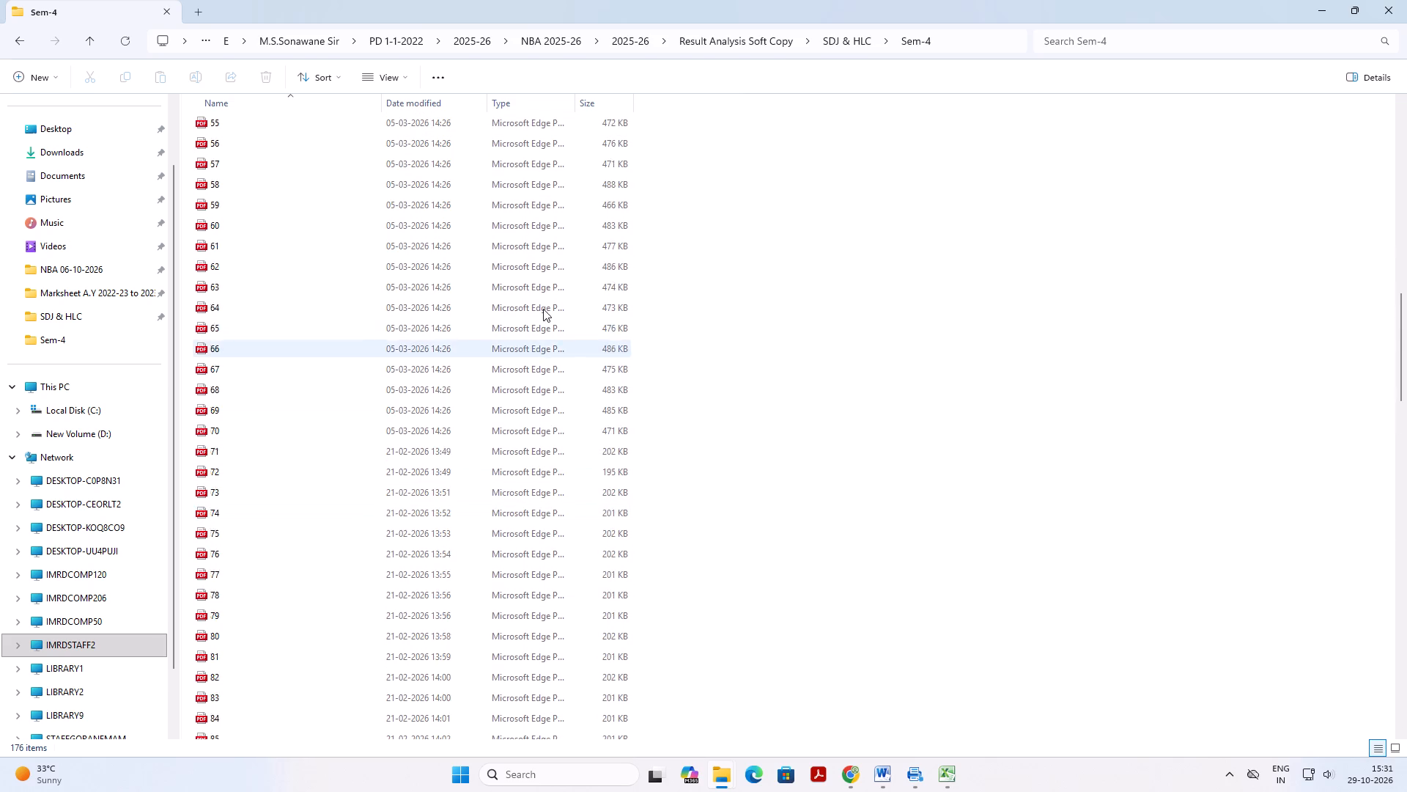
In the Excel check workbook, colour the text of duplicate entry 9 (Part 3, files 157 and 158) green.
click(957, 777)
click(733, 640)
drag(287, 595, 786, 590)
click(511, 352)
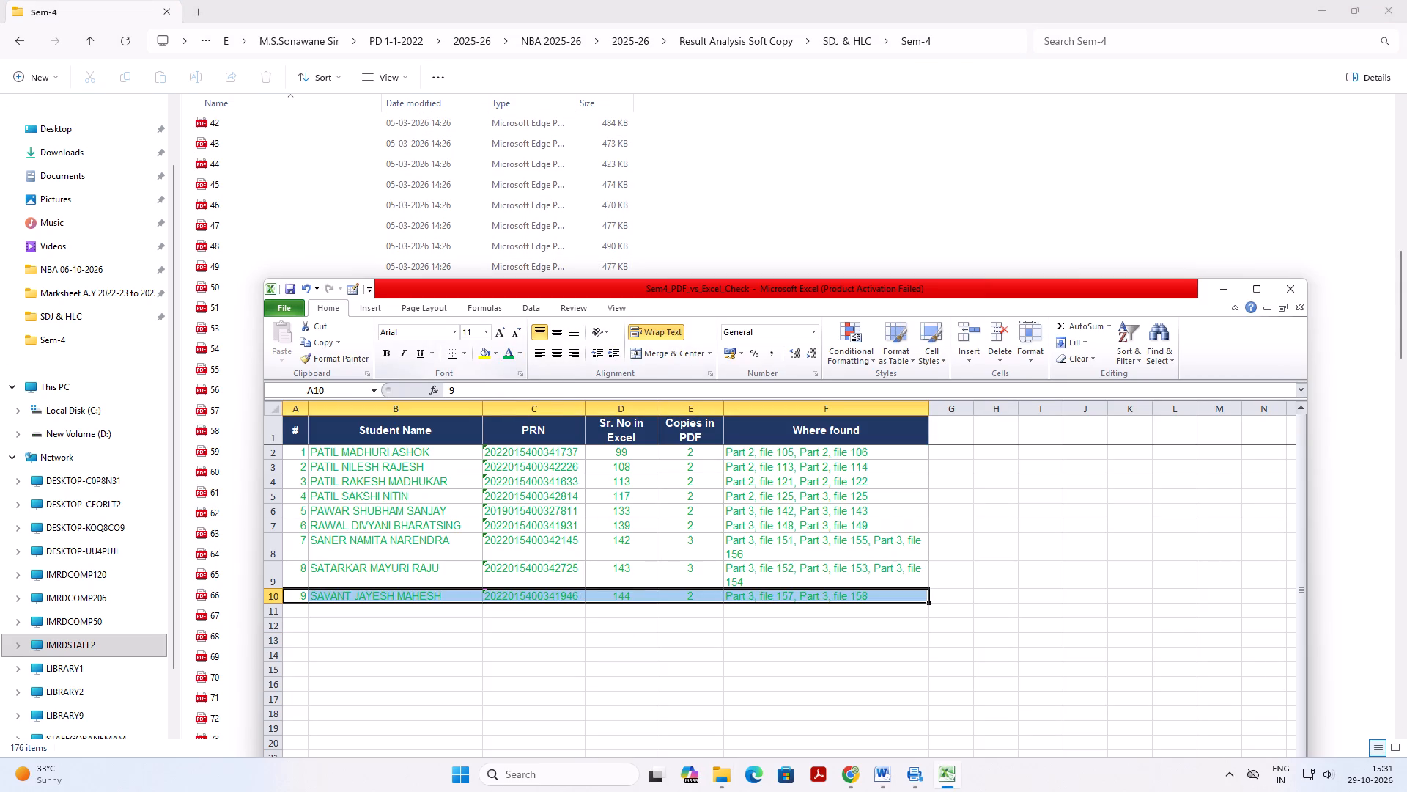
Maximize the check workbook and open its Missing from PDF sheet.
click(1256, 293)
scroll(468, 407, down, 5)
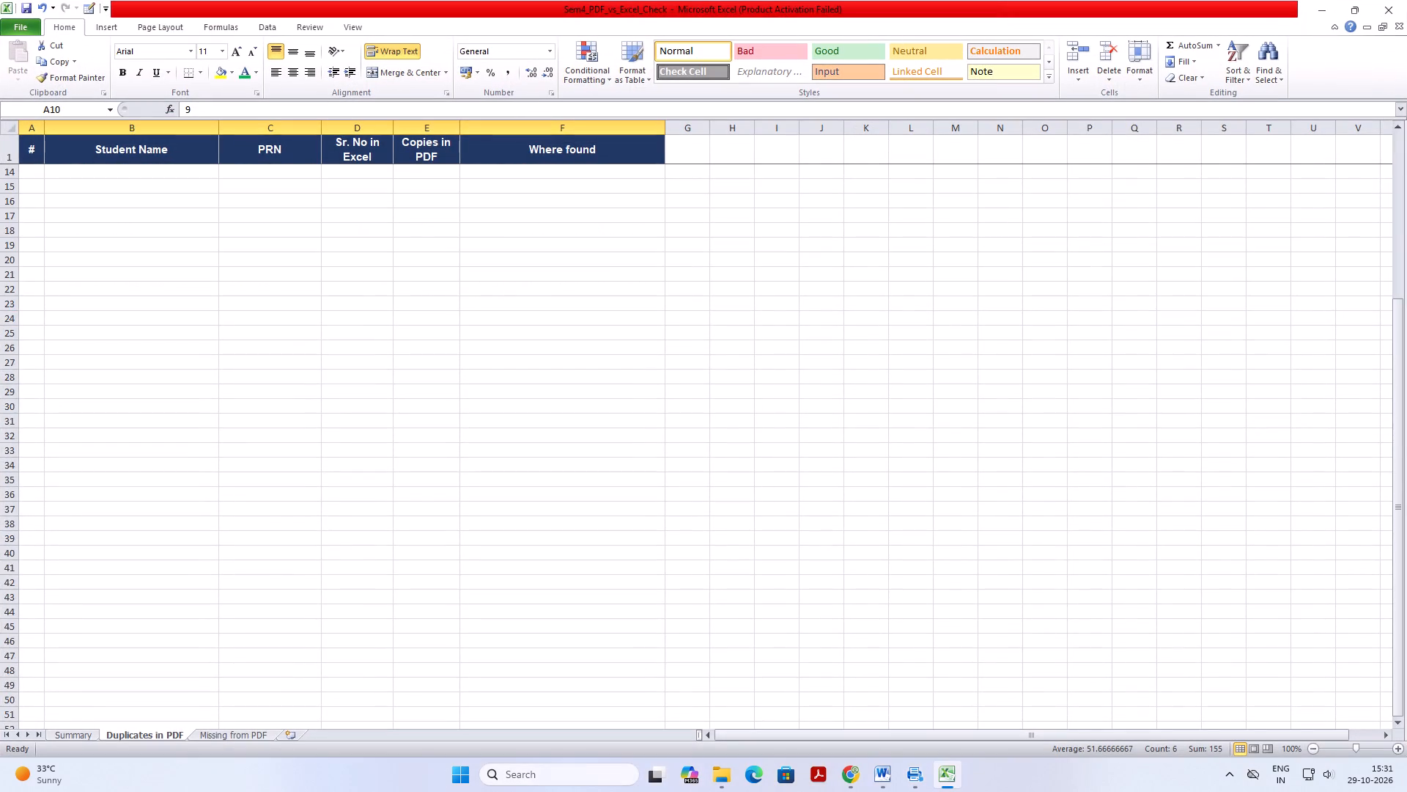
click(254, 731)
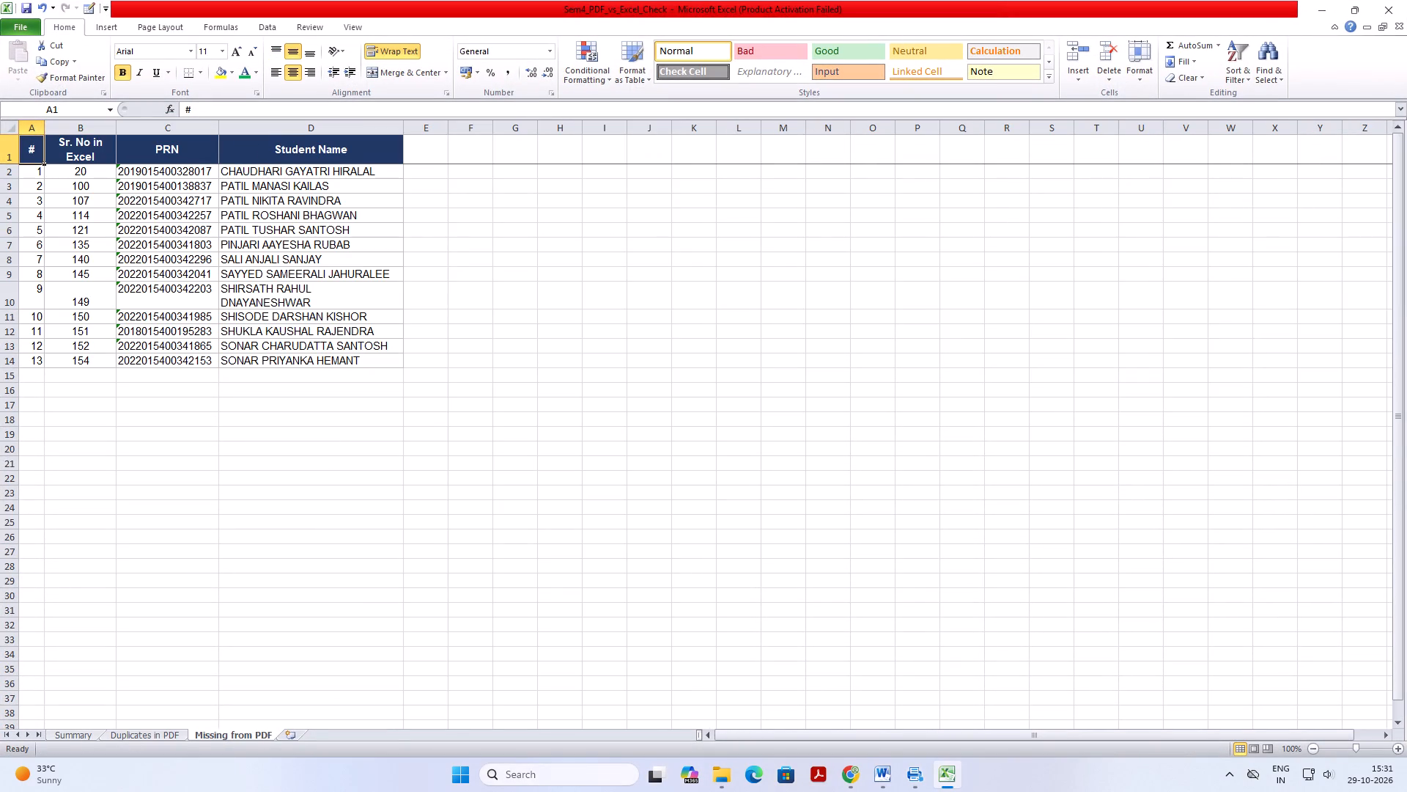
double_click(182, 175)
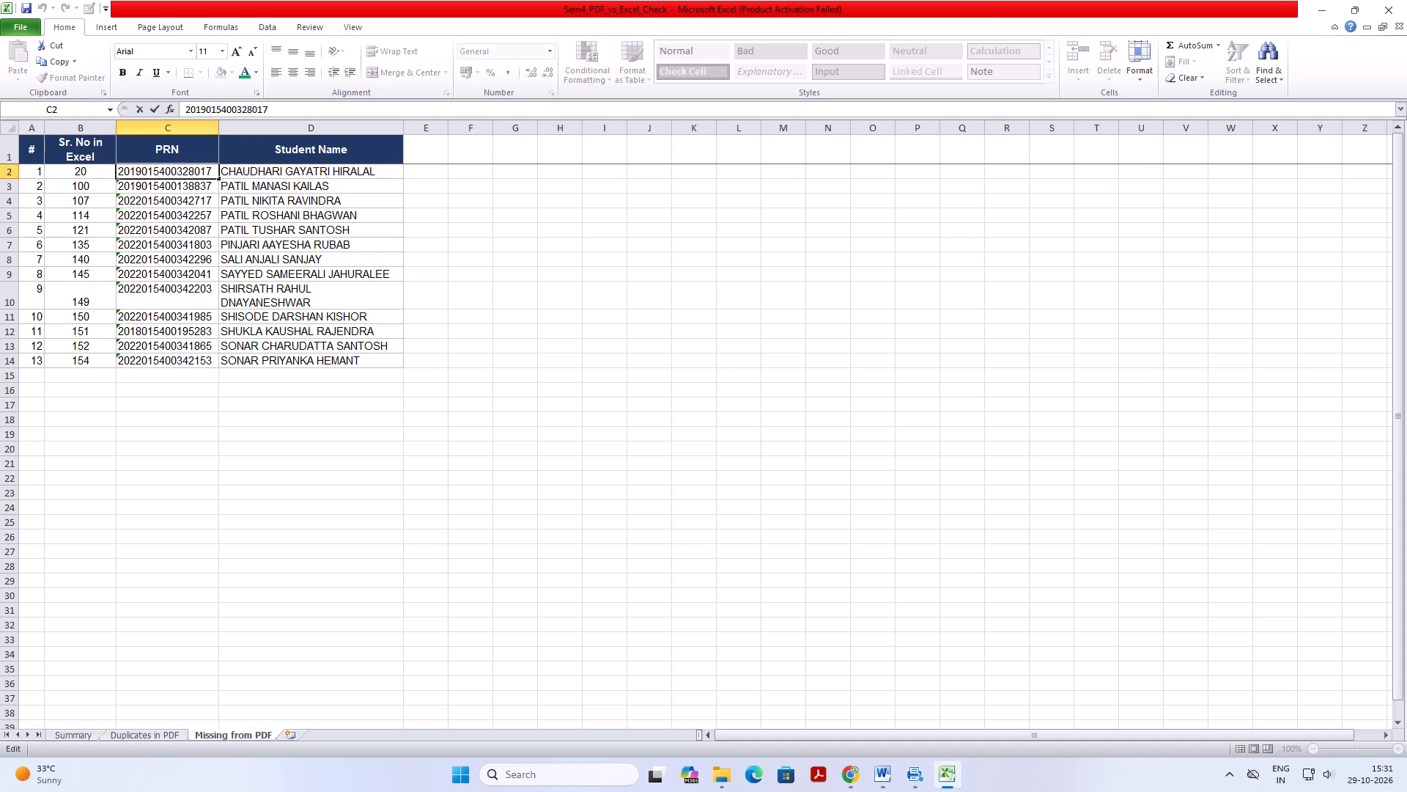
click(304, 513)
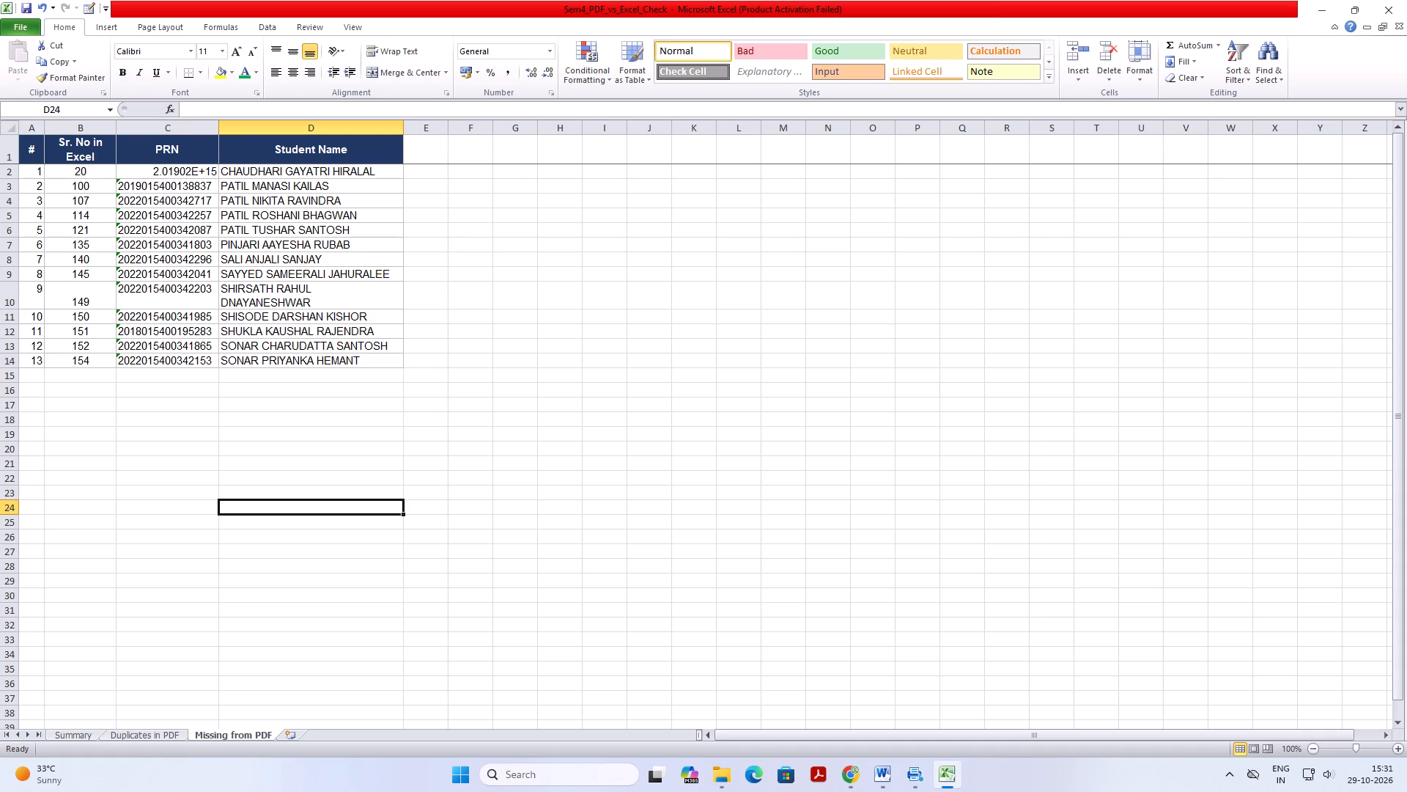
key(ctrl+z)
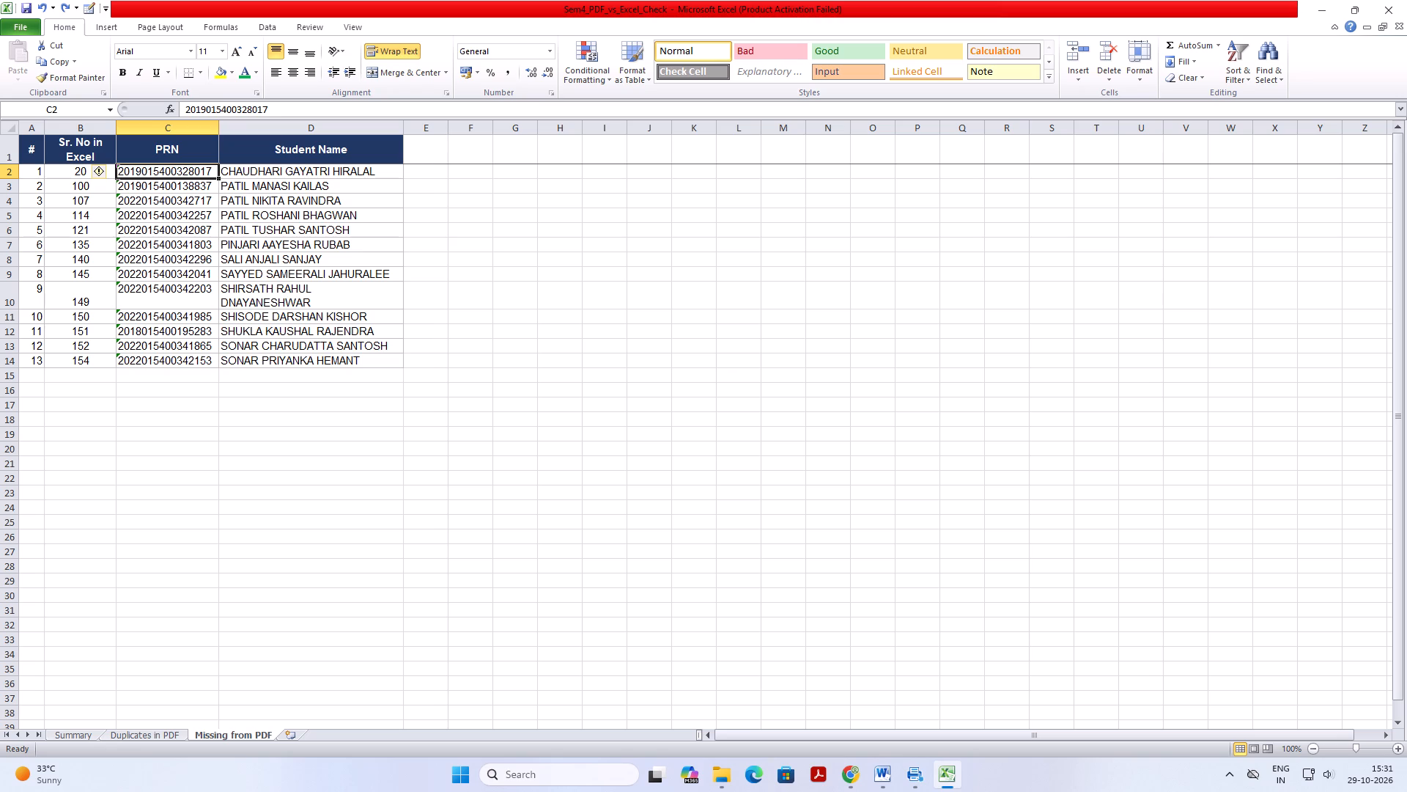
Format the first PRN cell, C2, as Number with 0 decimal places.
key(ctrl+1)
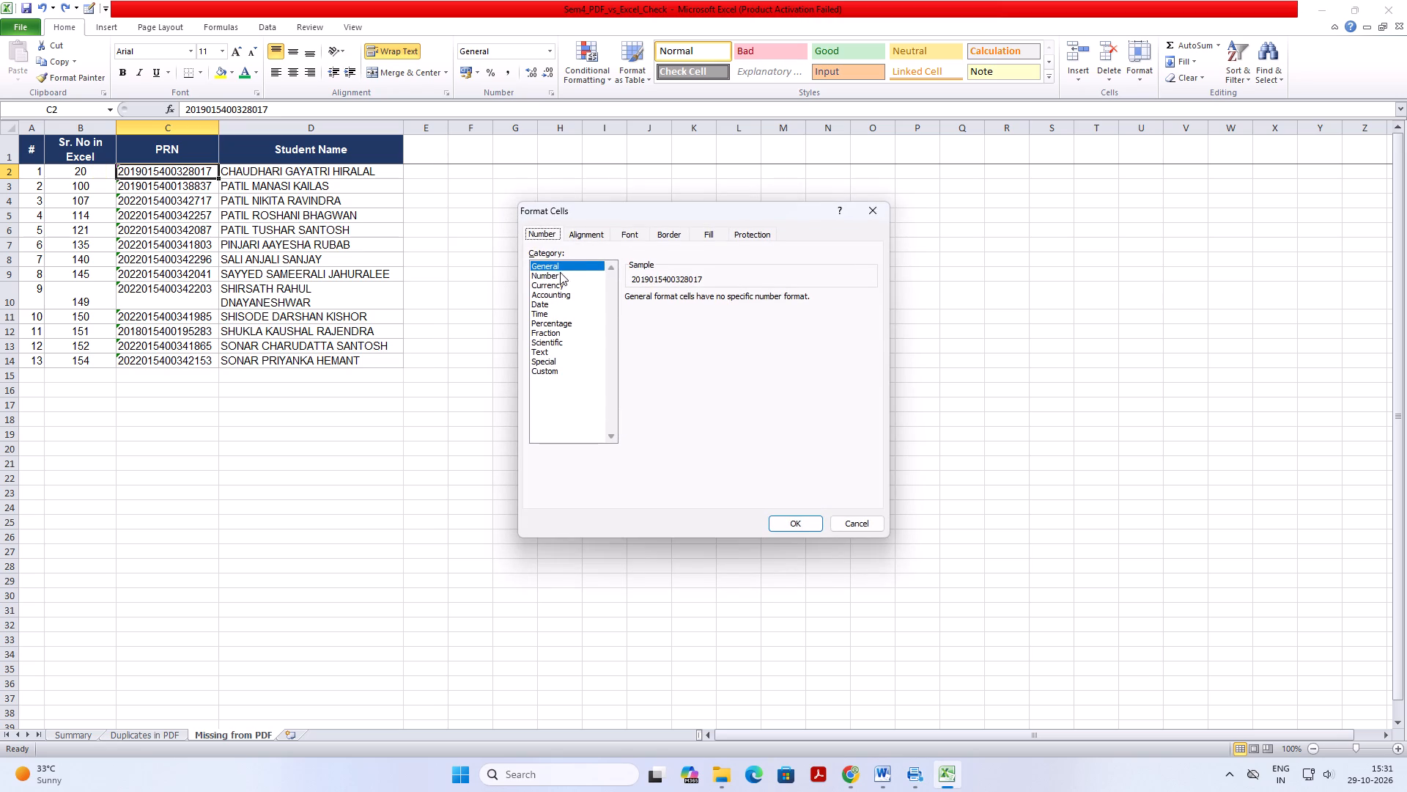
click(552, 276)
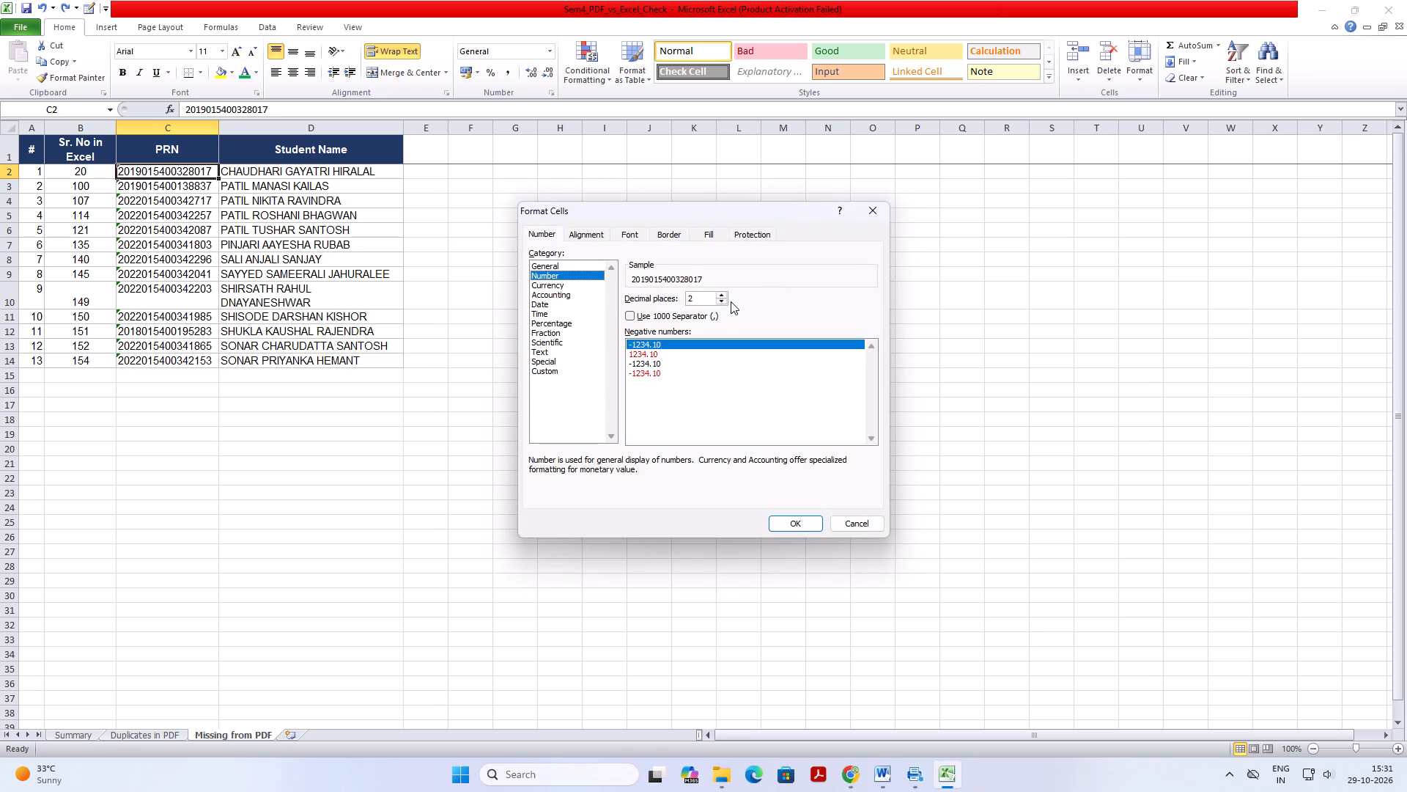
double_click(719, 301)
click(783, 532)
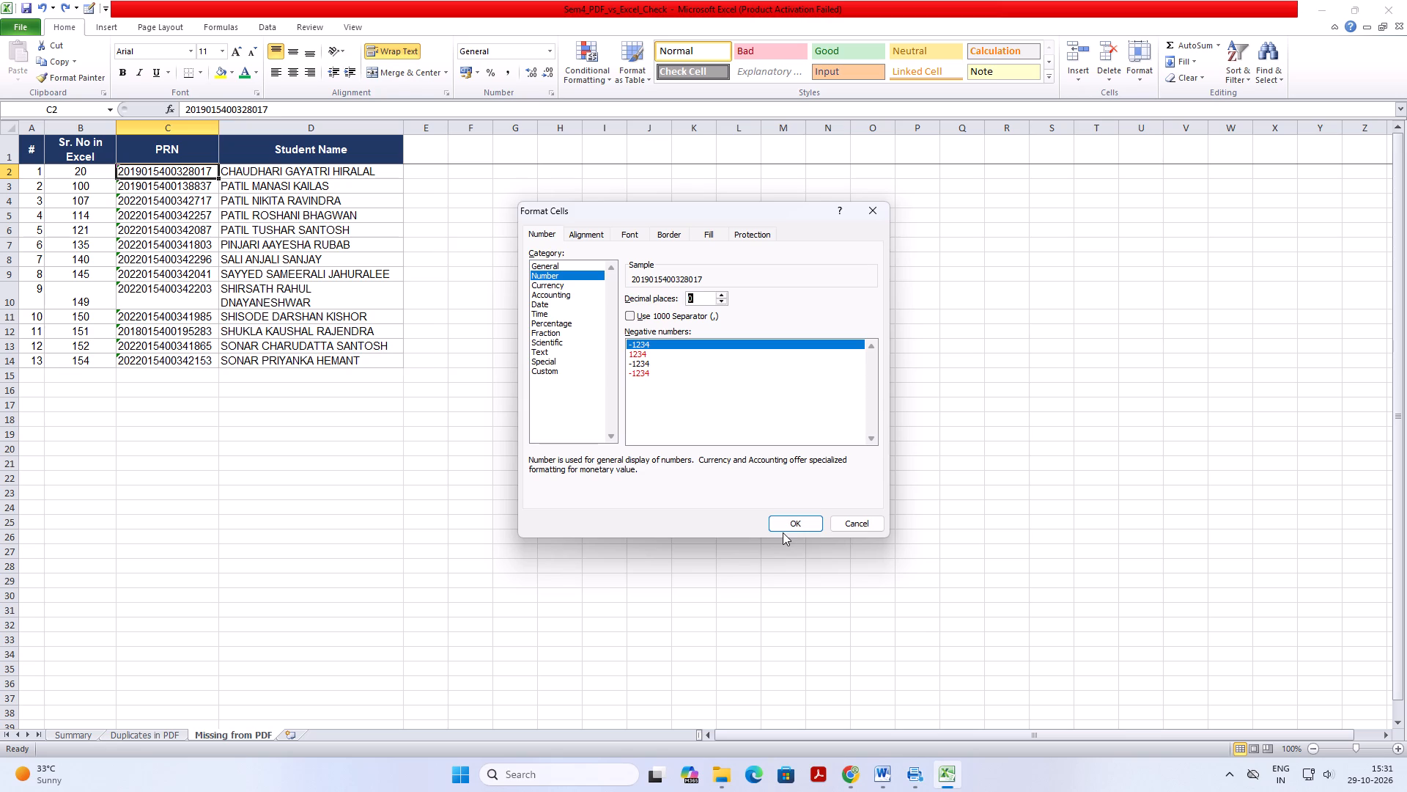
click(789, 529)
click(774, 506)
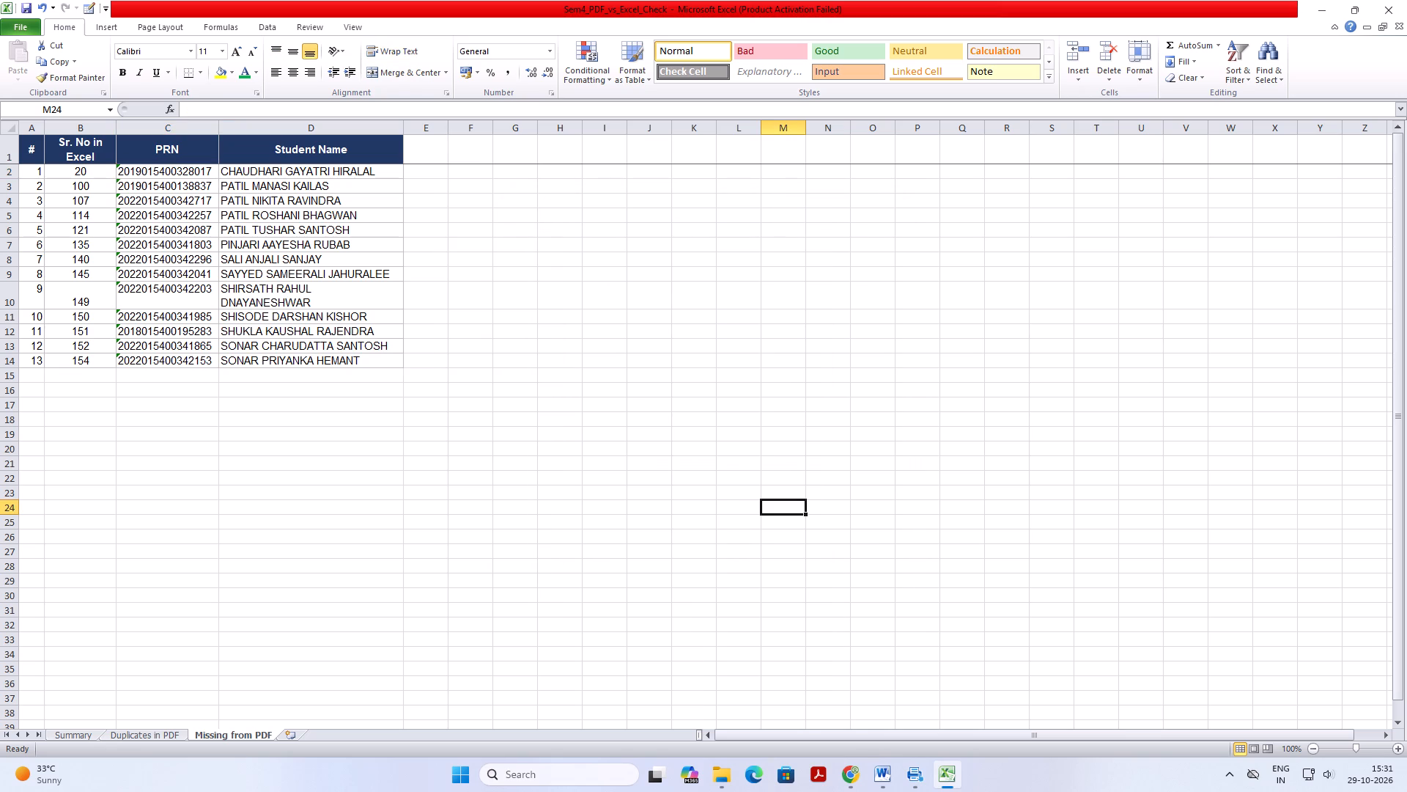
Copy the number format of C2 onto the remaining PRN cells, C3 to C14.
click(179, 174)
click(77, 84)
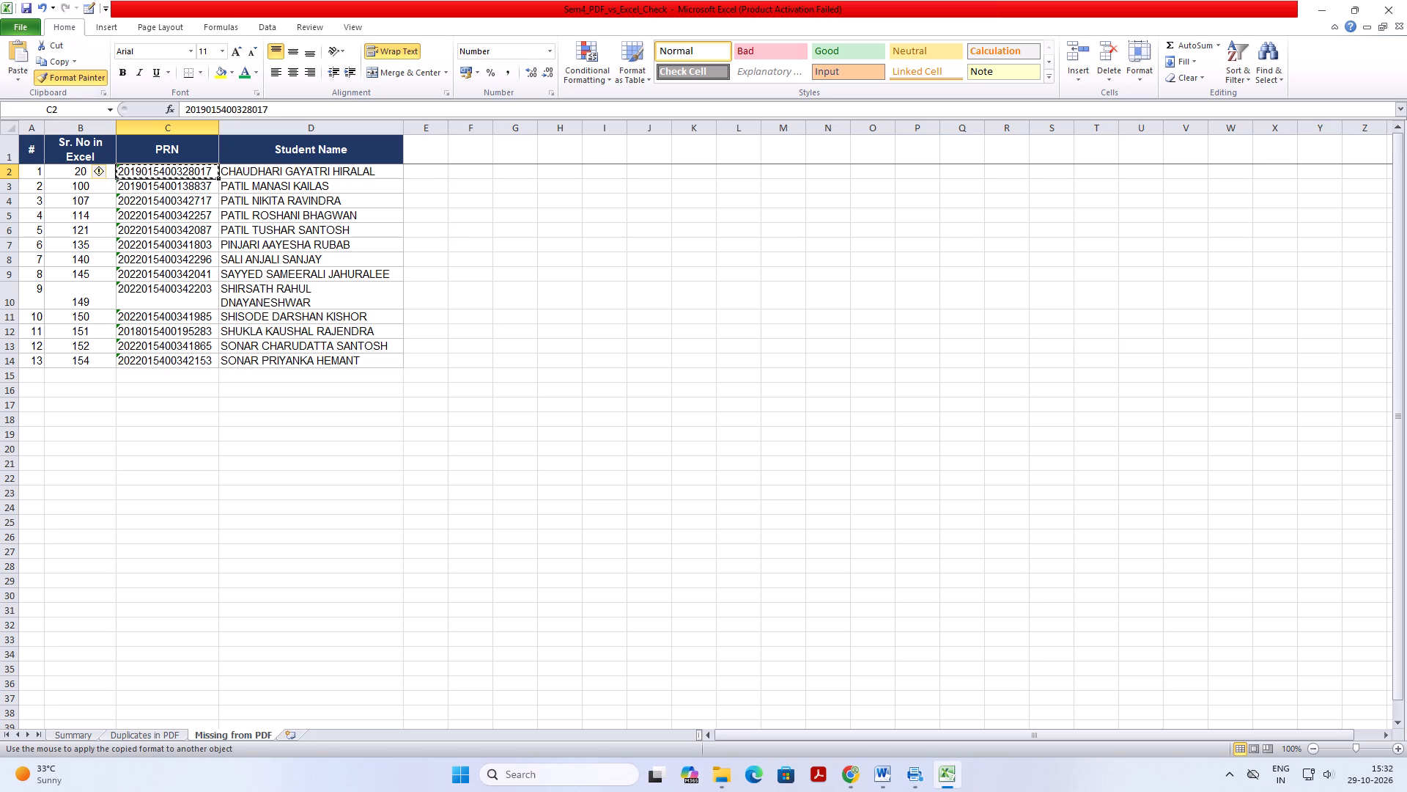
drag(160, 189, 174, 355)
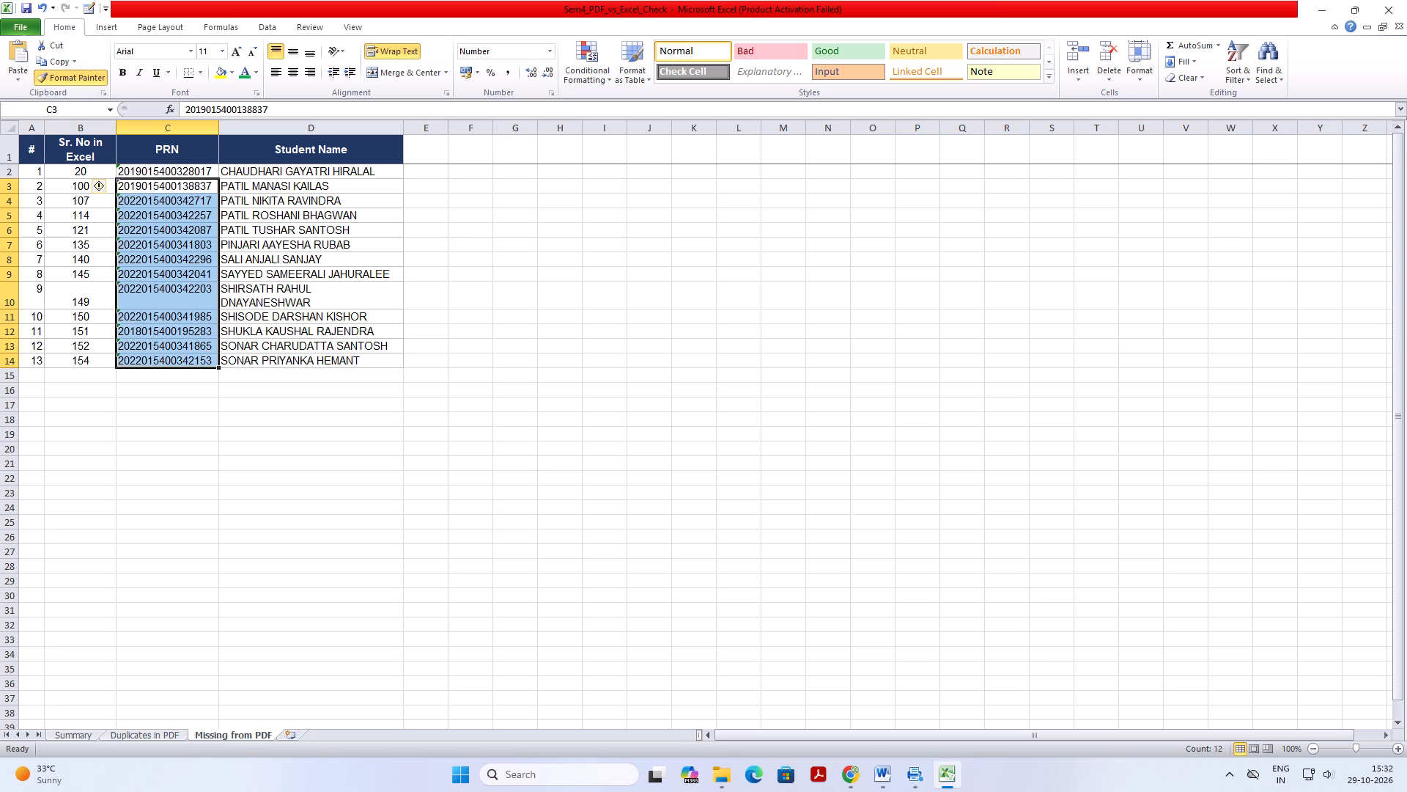
click(569, 348)
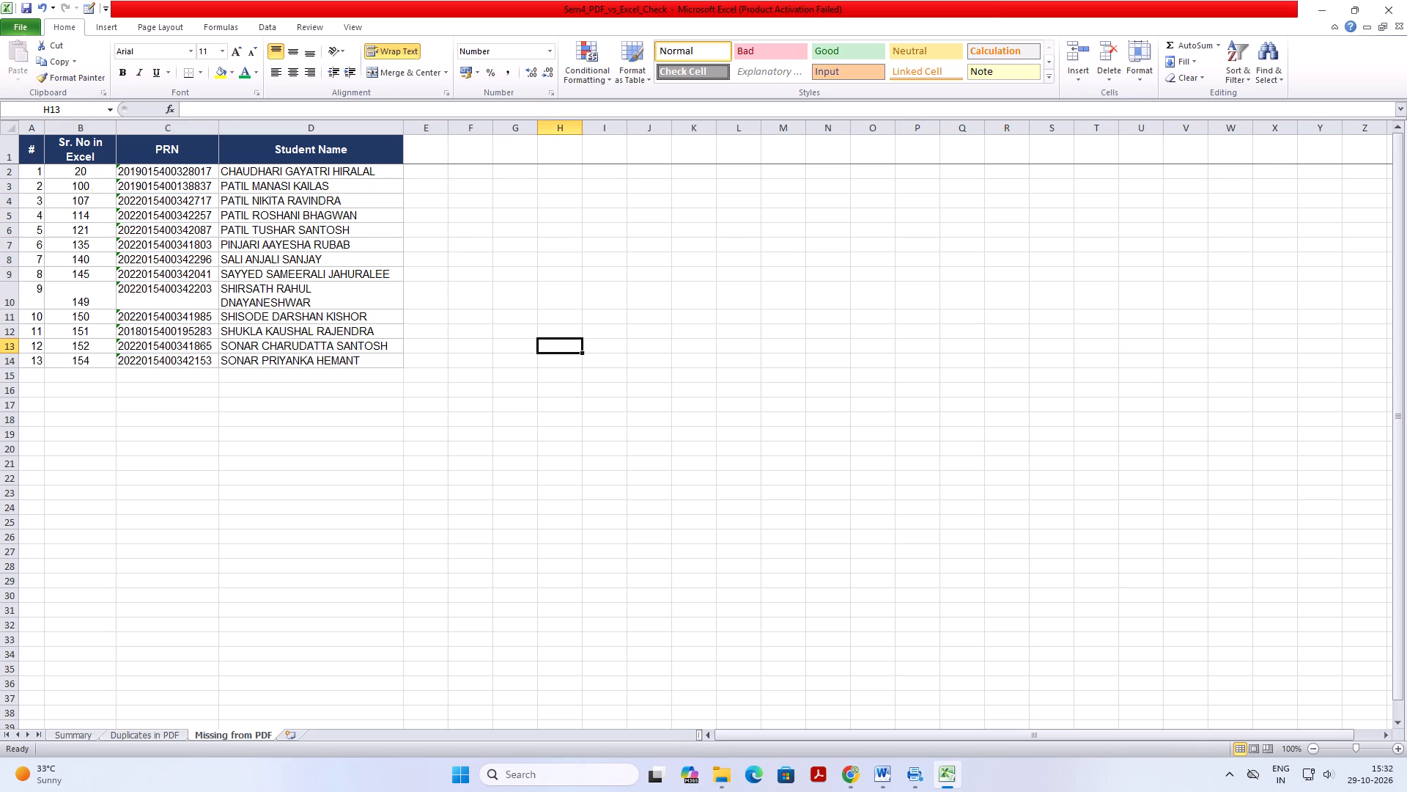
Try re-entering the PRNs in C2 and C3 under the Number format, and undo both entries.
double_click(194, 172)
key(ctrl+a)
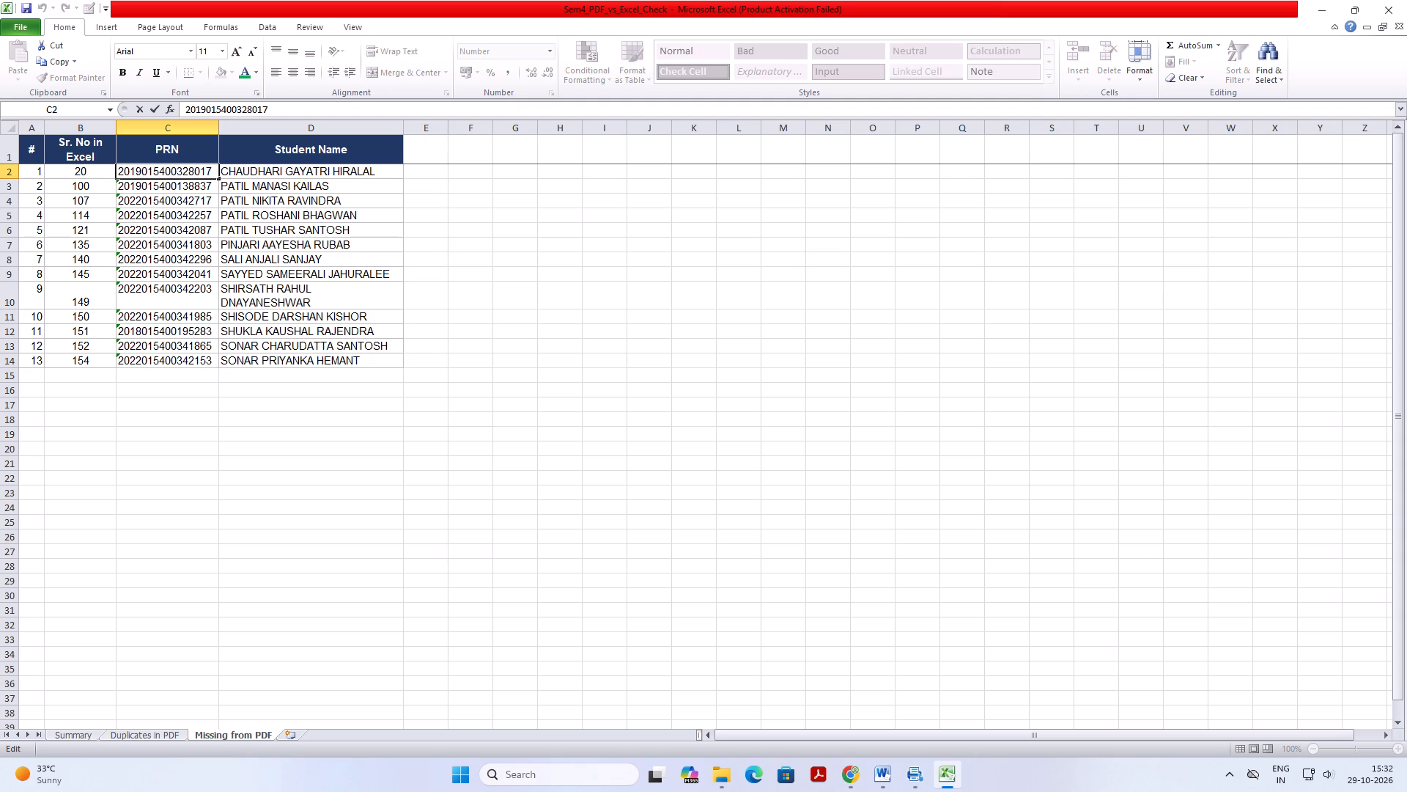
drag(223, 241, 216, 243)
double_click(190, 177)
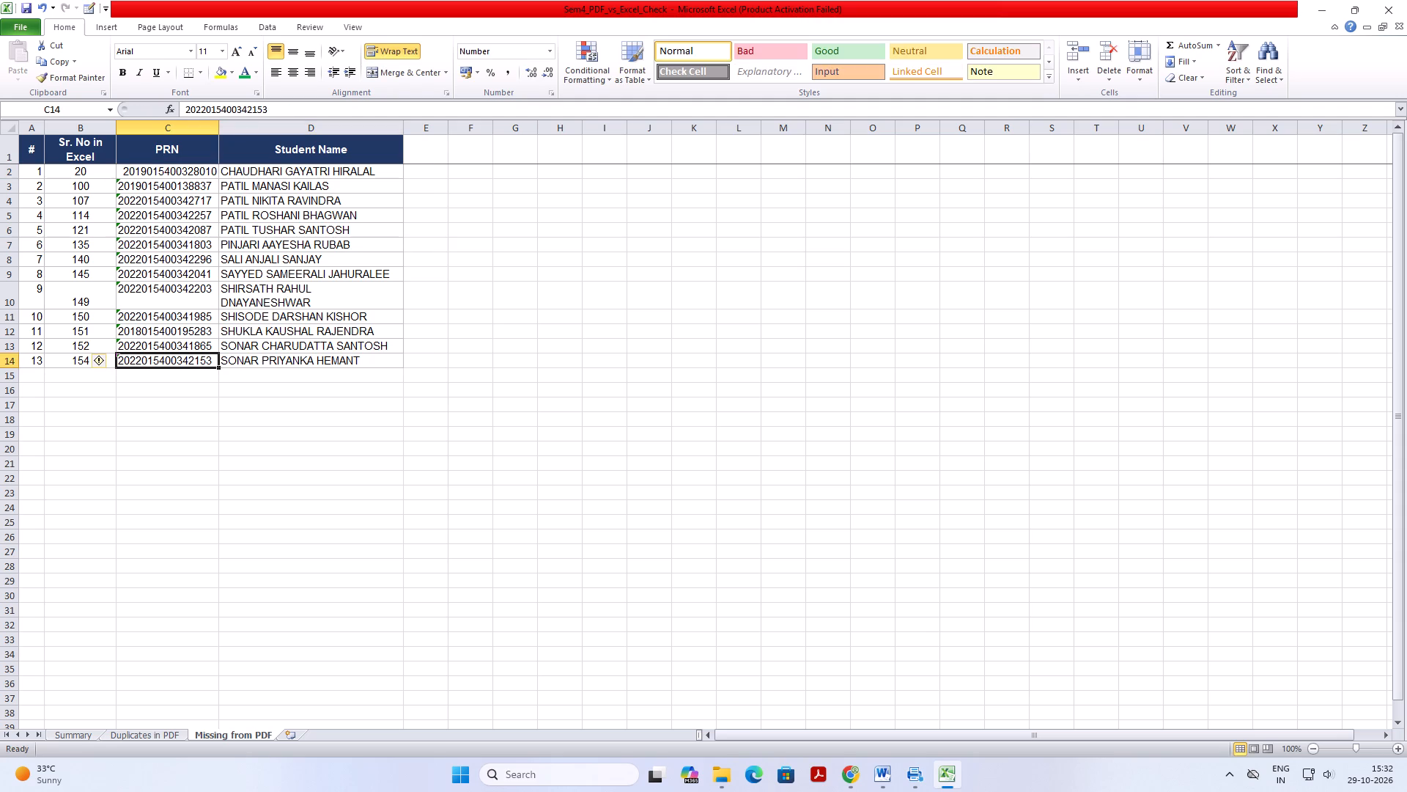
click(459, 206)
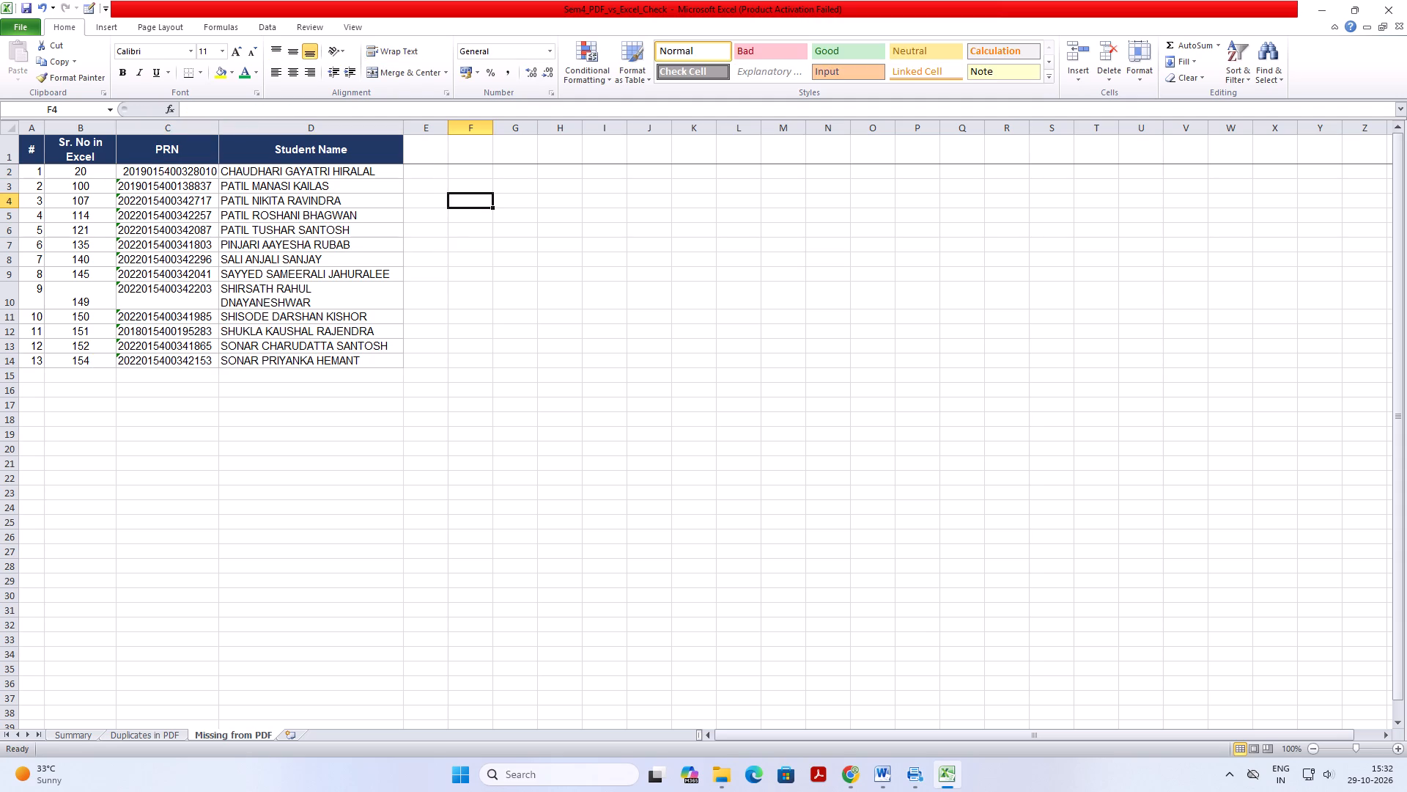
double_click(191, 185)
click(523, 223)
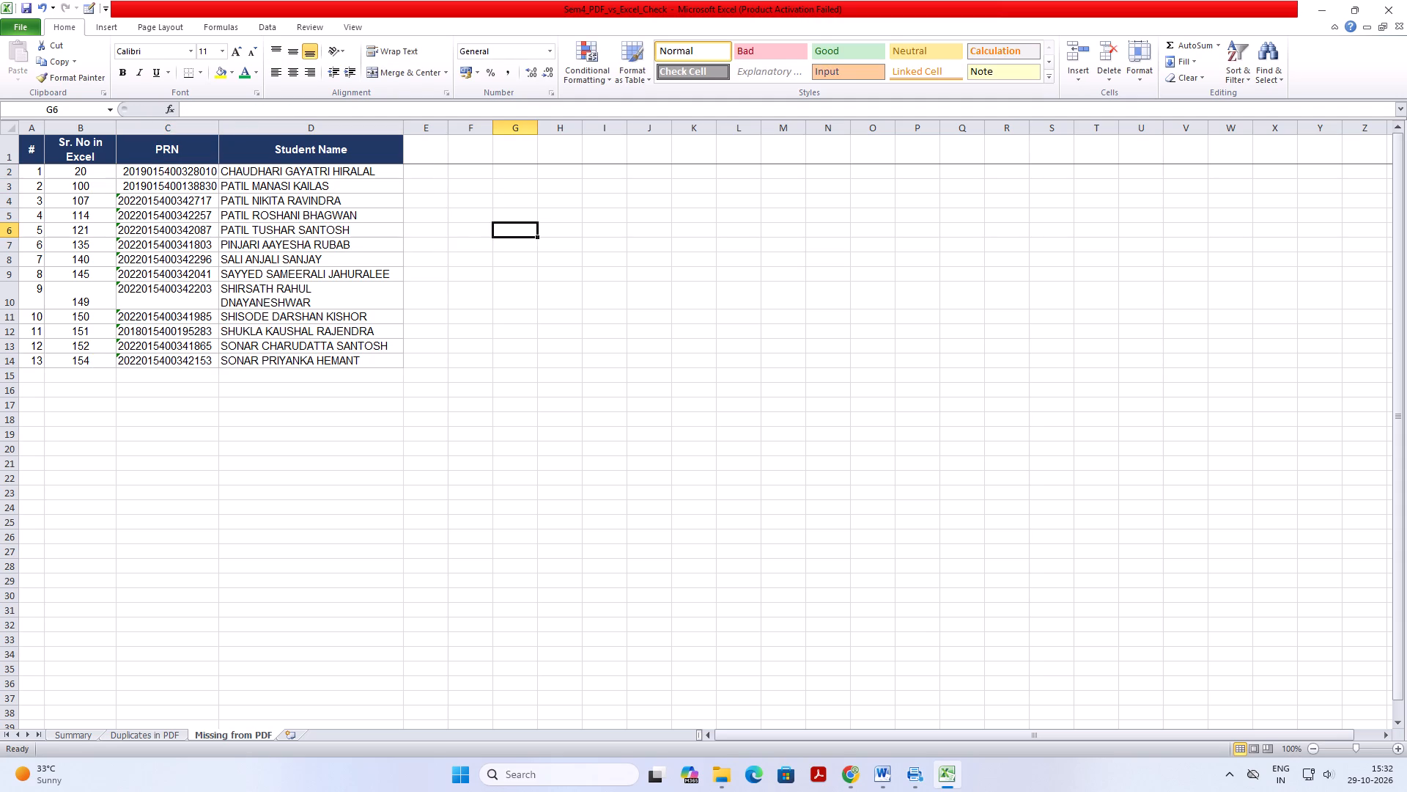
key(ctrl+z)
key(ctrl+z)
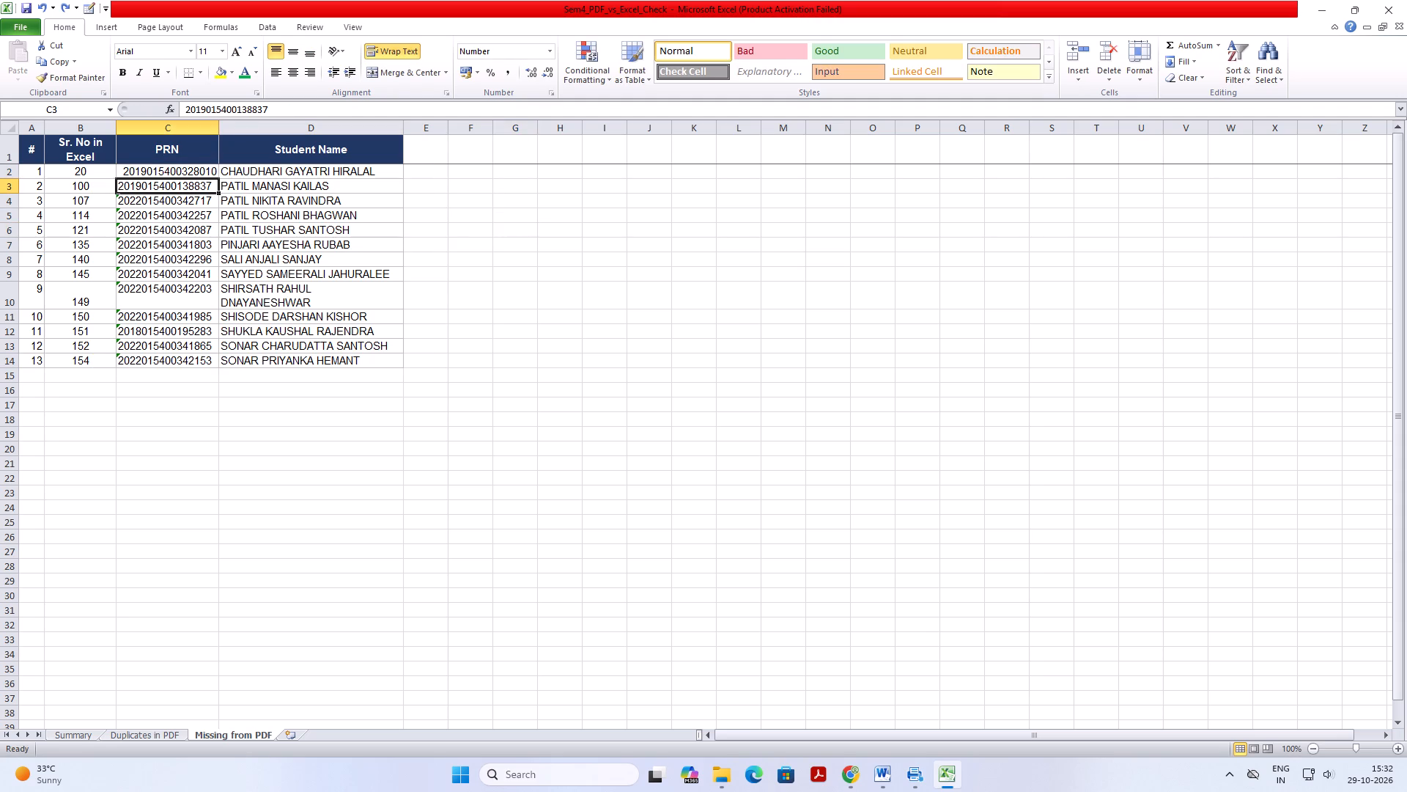
Apply the Custom number format 0 to the first PRN cell, C2.
click(202, 172)
click(215, 221)
click(204, 180)
click(204, 160)
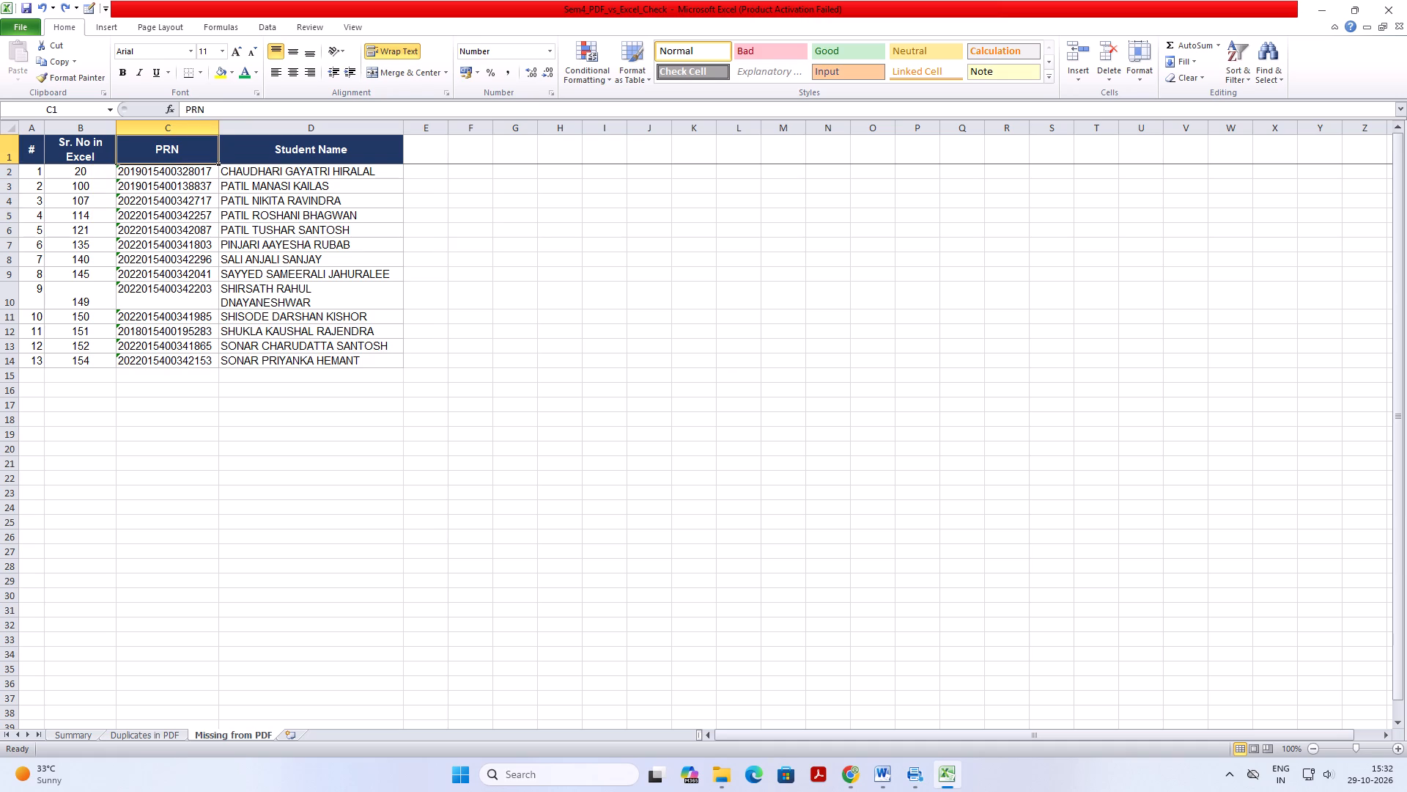
click(207, 176)
key(ctrl+1)
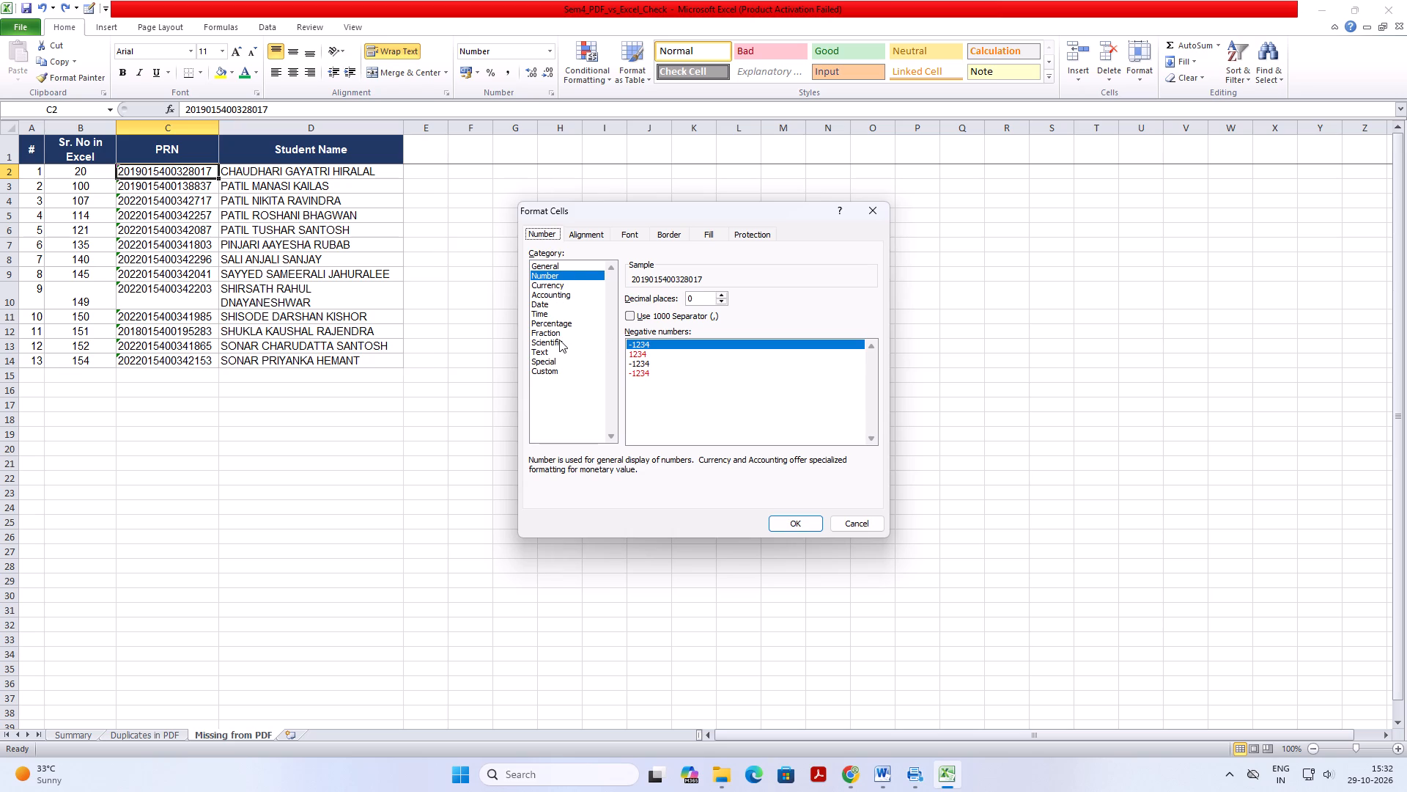
click(547, 369)
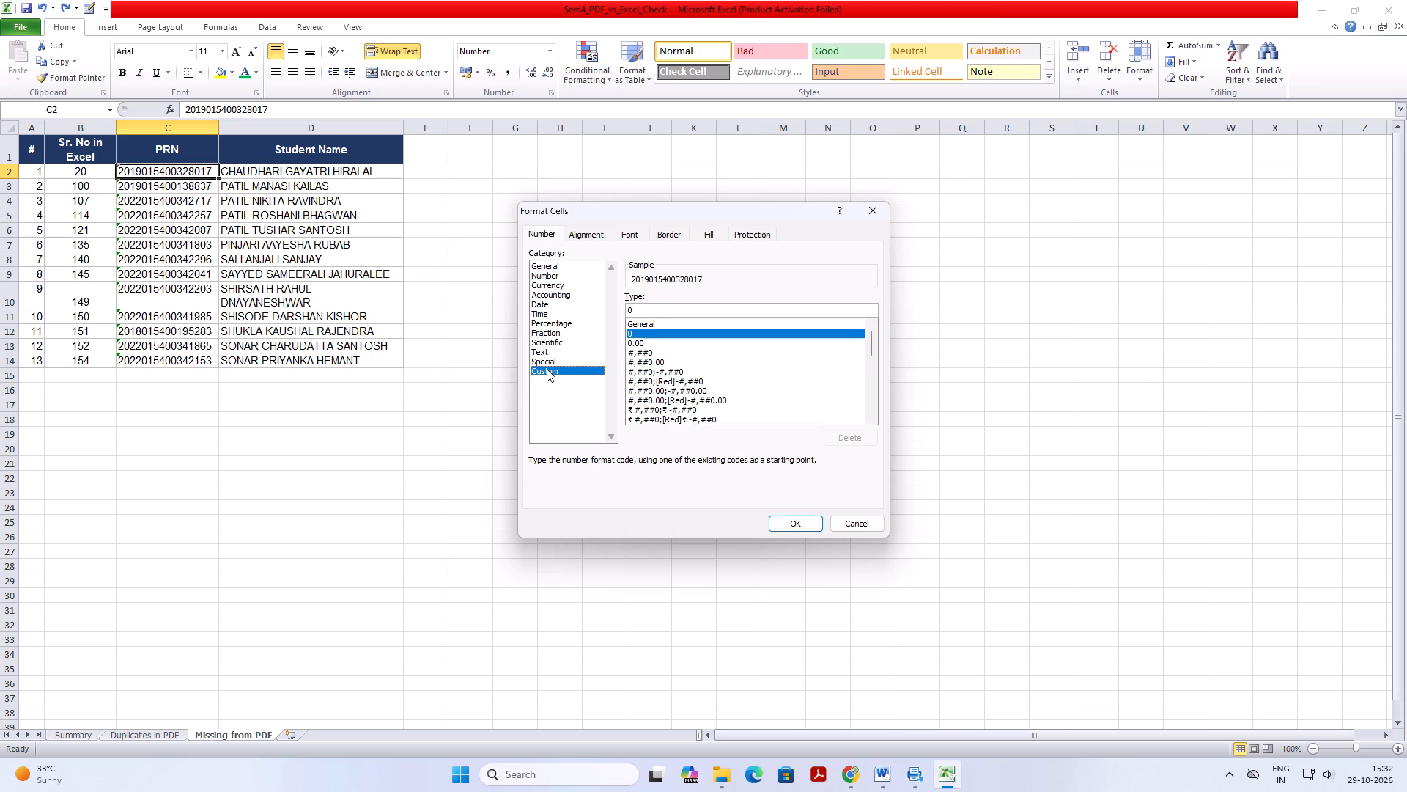
click(799, 524)
click(697, 429)
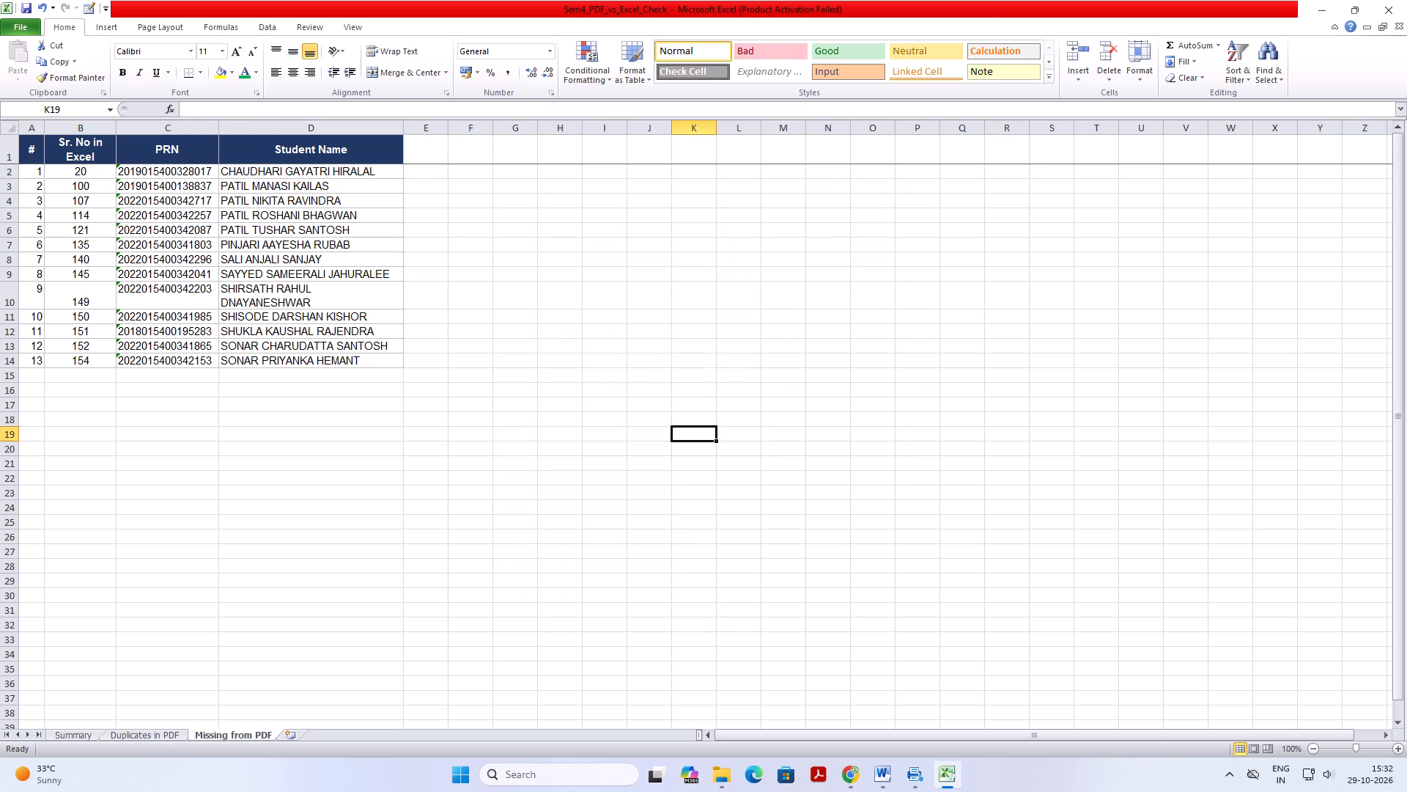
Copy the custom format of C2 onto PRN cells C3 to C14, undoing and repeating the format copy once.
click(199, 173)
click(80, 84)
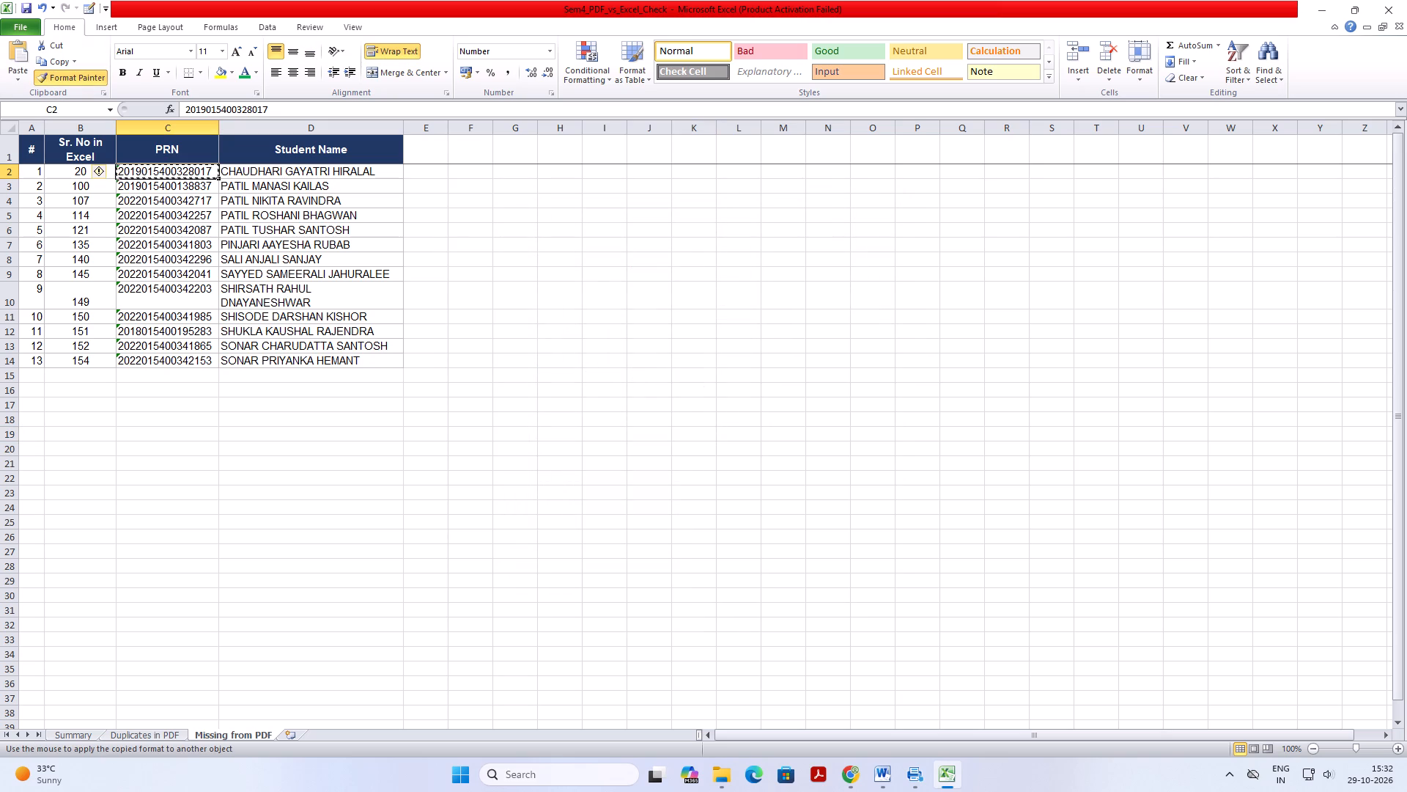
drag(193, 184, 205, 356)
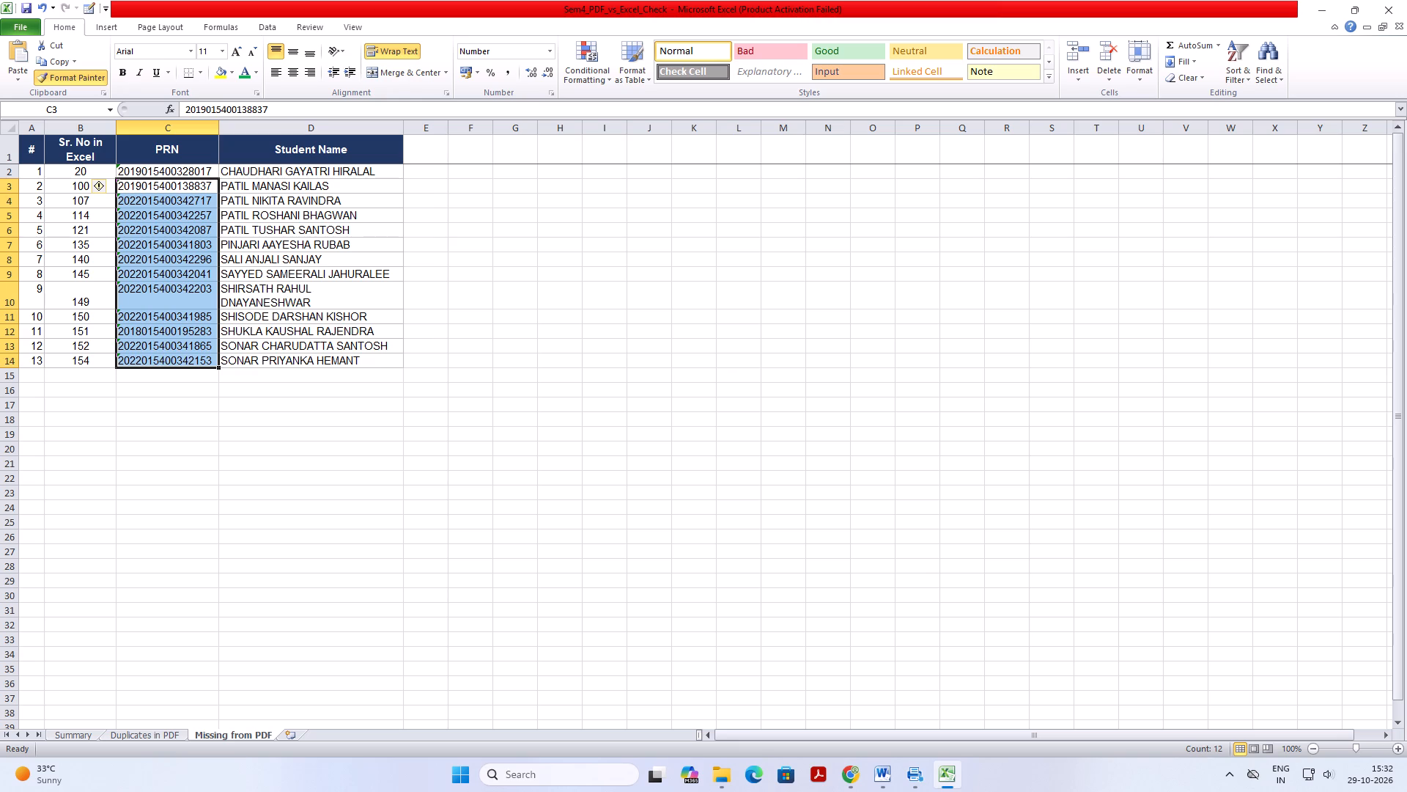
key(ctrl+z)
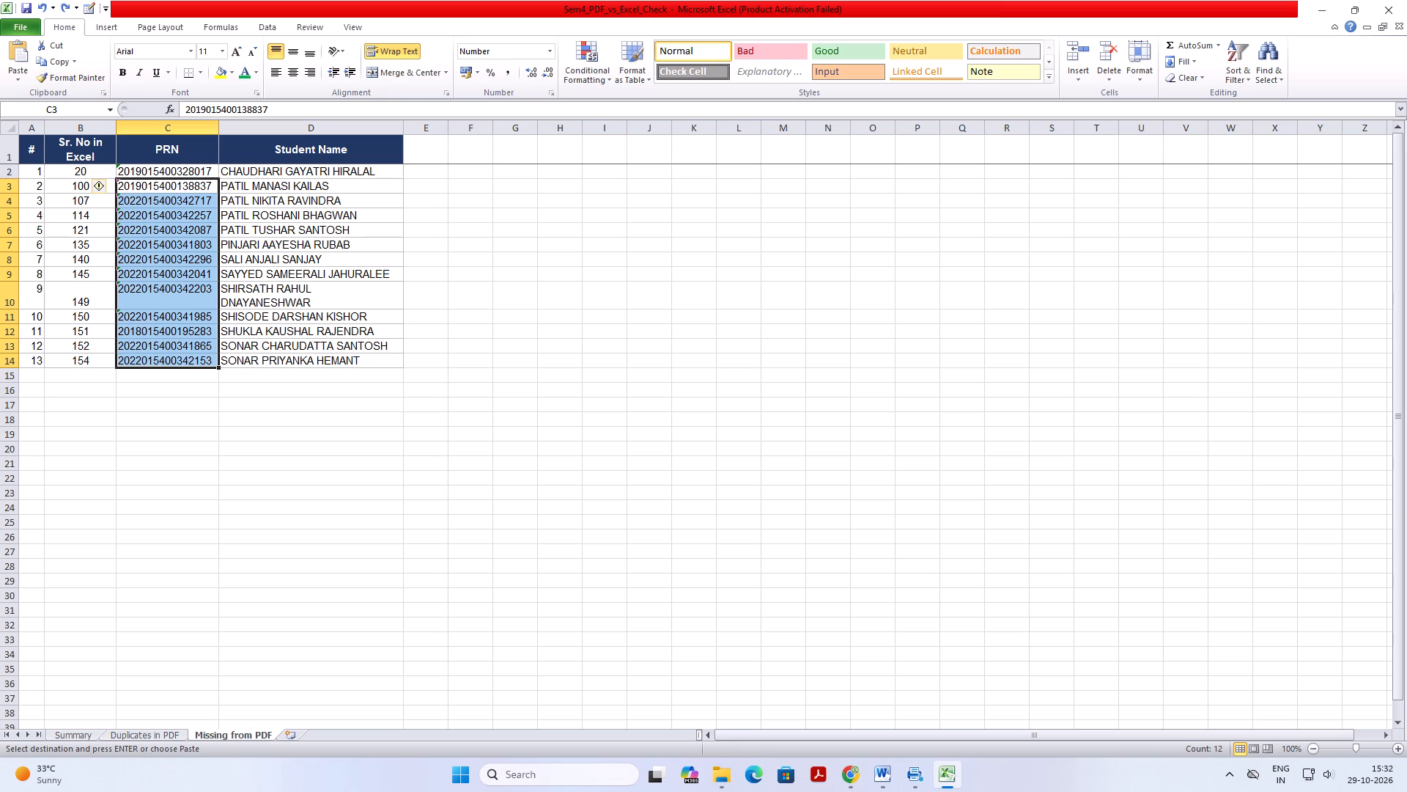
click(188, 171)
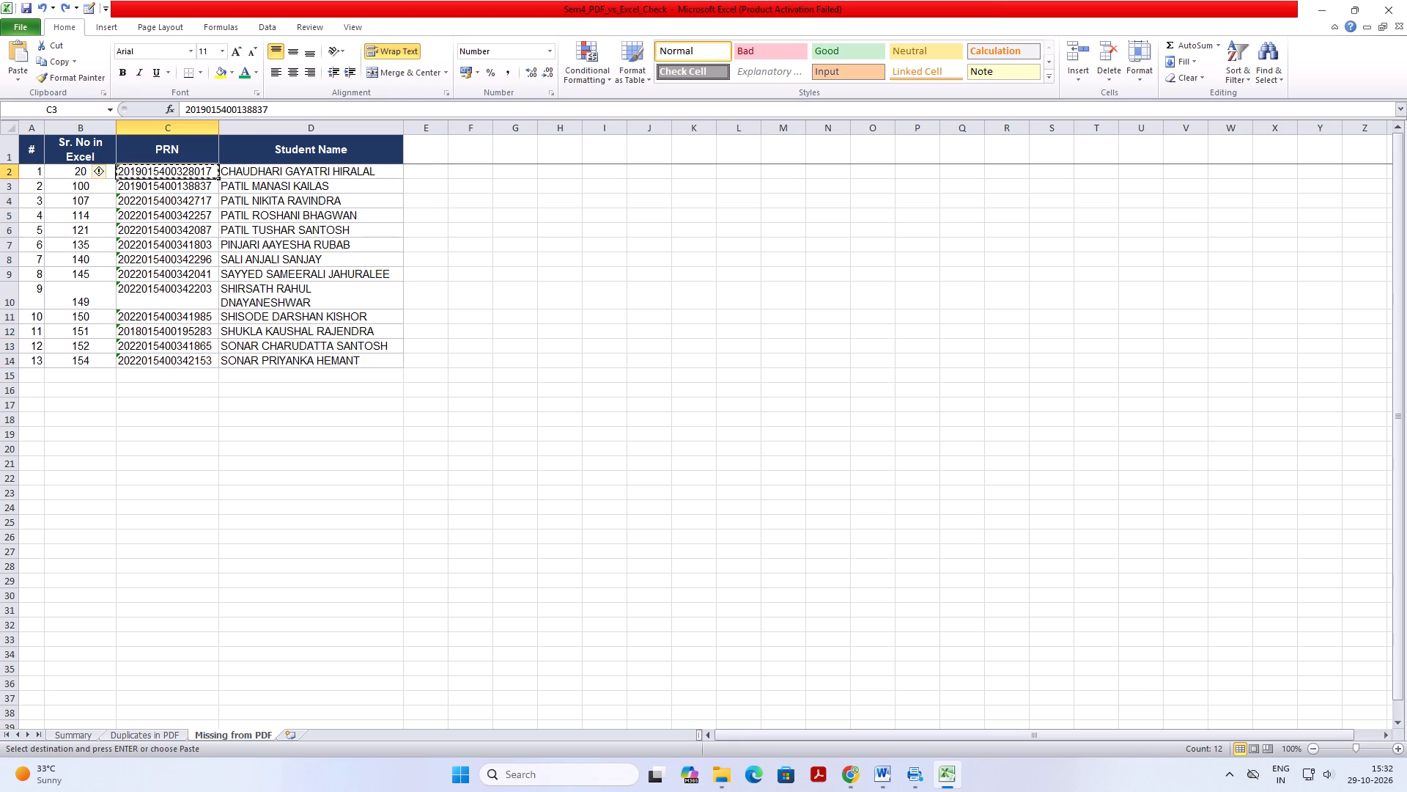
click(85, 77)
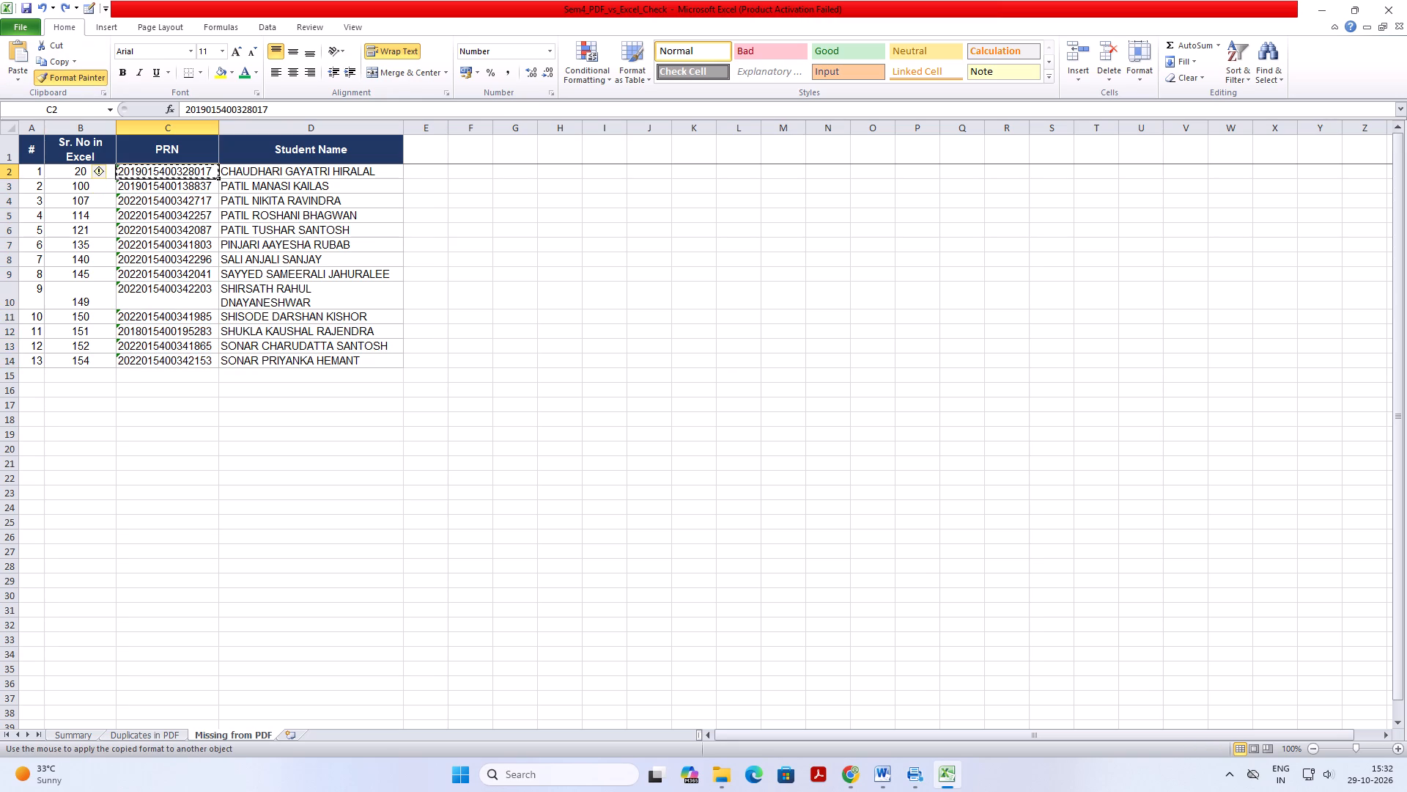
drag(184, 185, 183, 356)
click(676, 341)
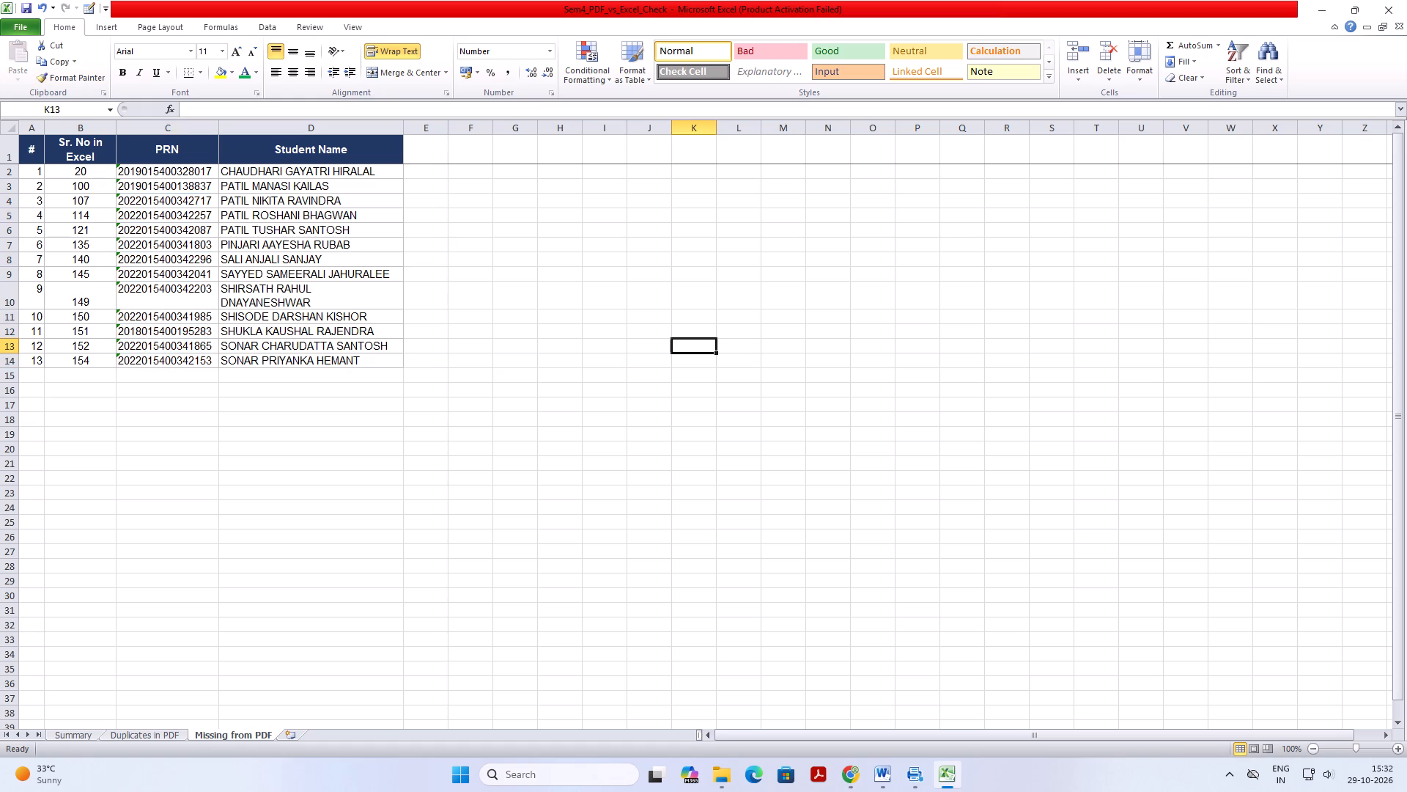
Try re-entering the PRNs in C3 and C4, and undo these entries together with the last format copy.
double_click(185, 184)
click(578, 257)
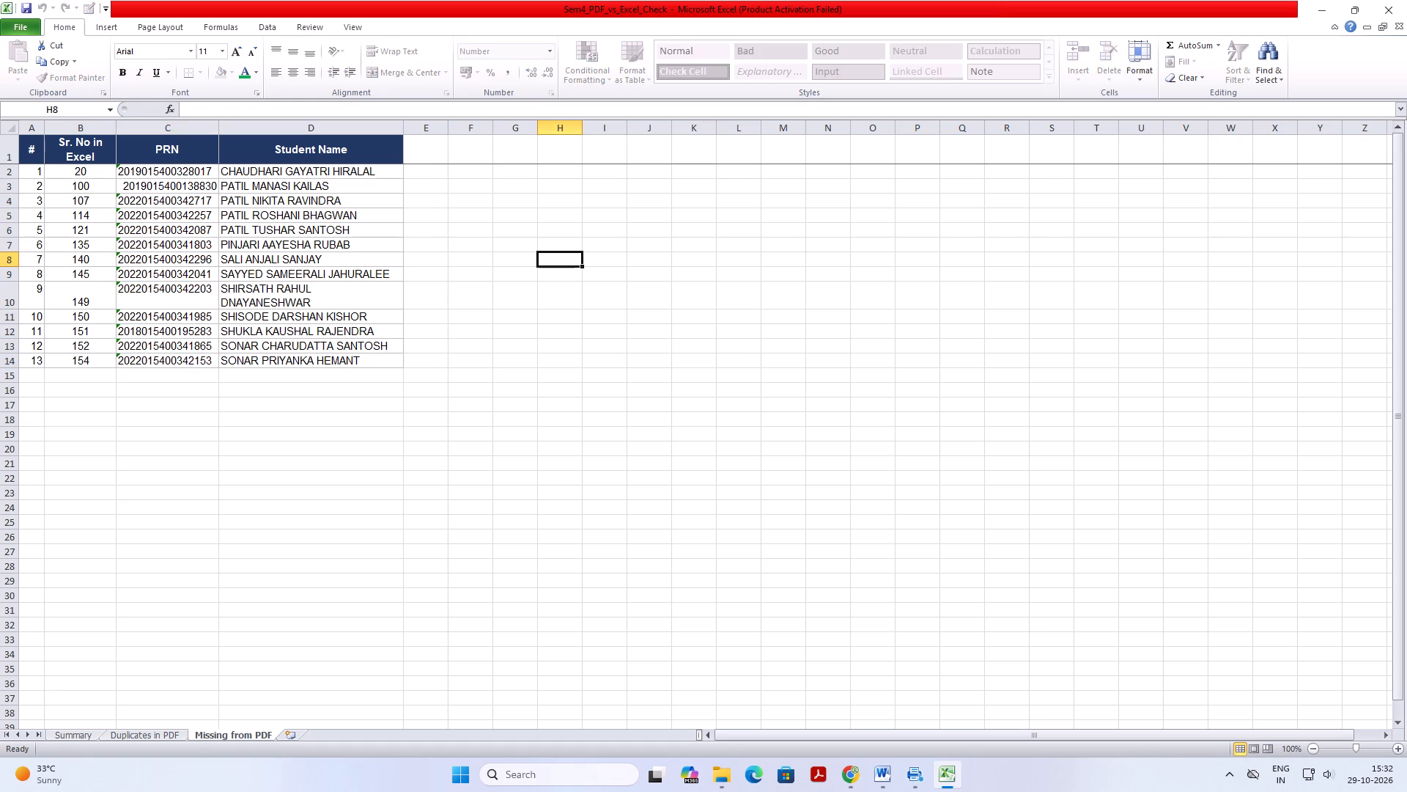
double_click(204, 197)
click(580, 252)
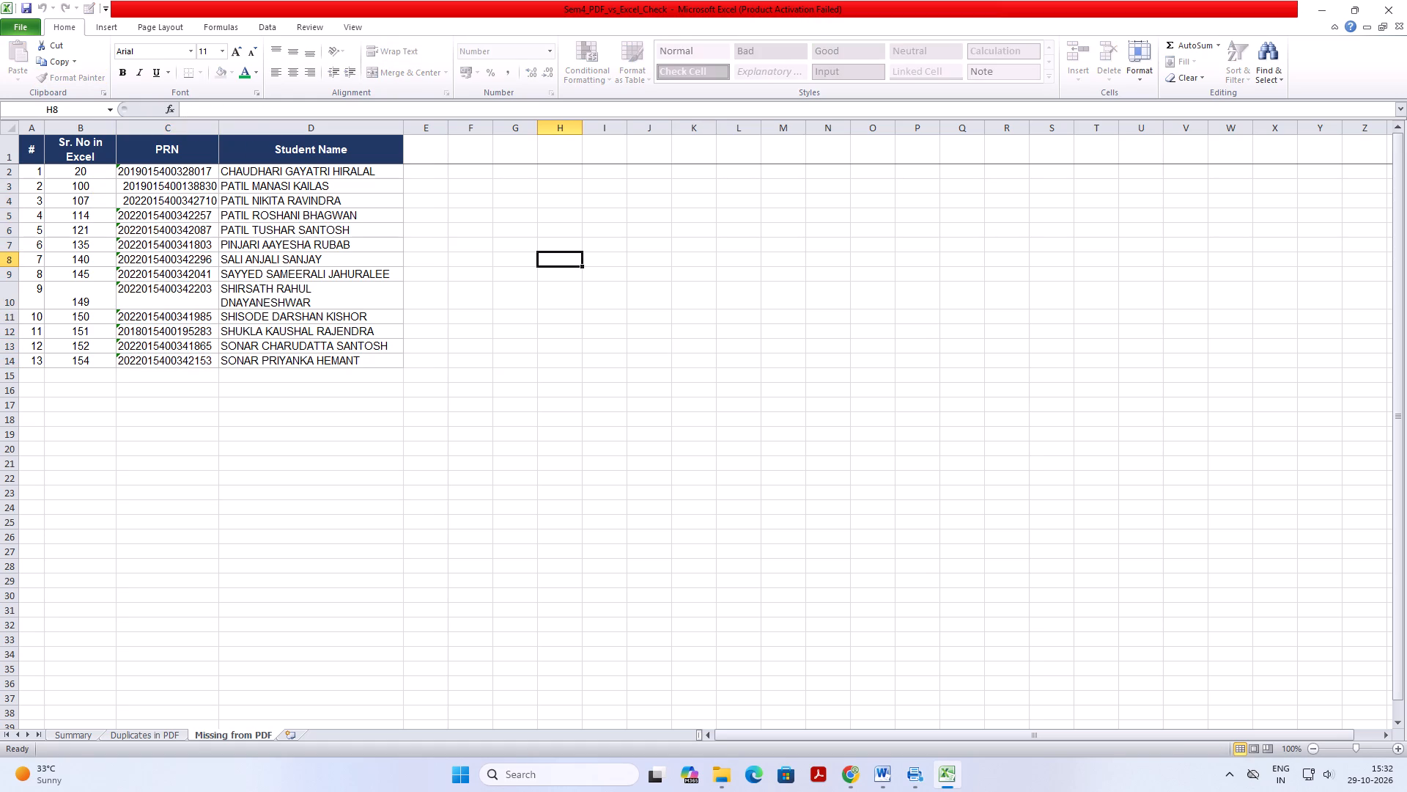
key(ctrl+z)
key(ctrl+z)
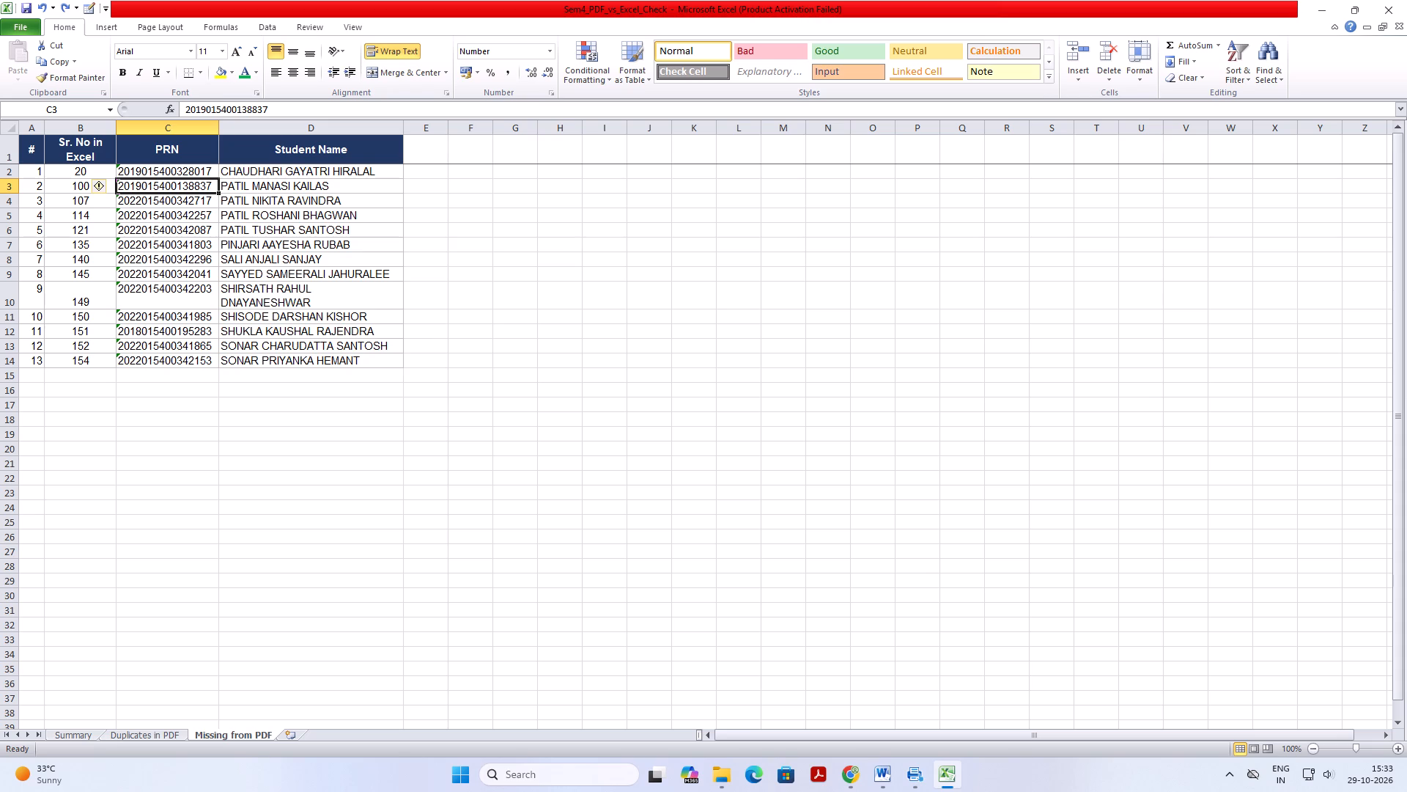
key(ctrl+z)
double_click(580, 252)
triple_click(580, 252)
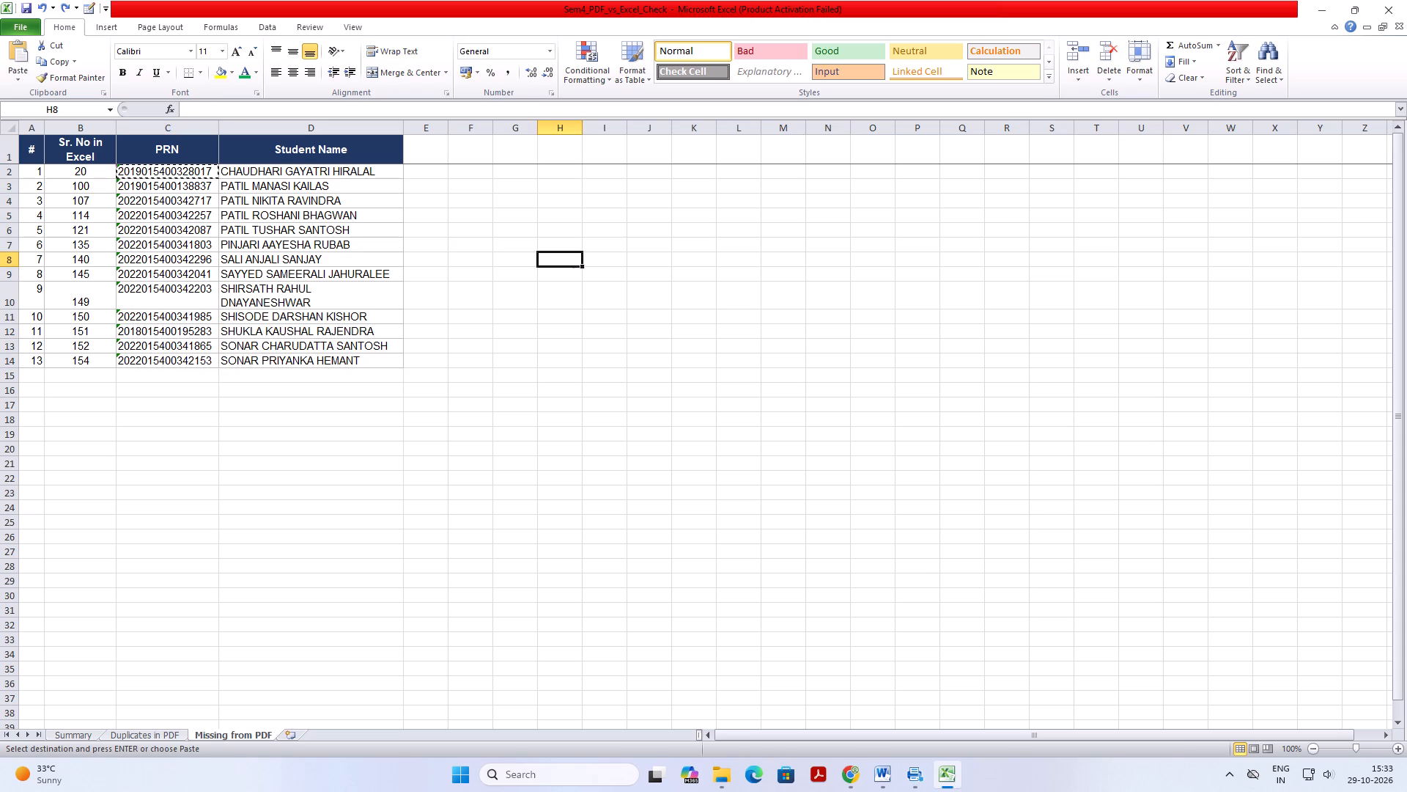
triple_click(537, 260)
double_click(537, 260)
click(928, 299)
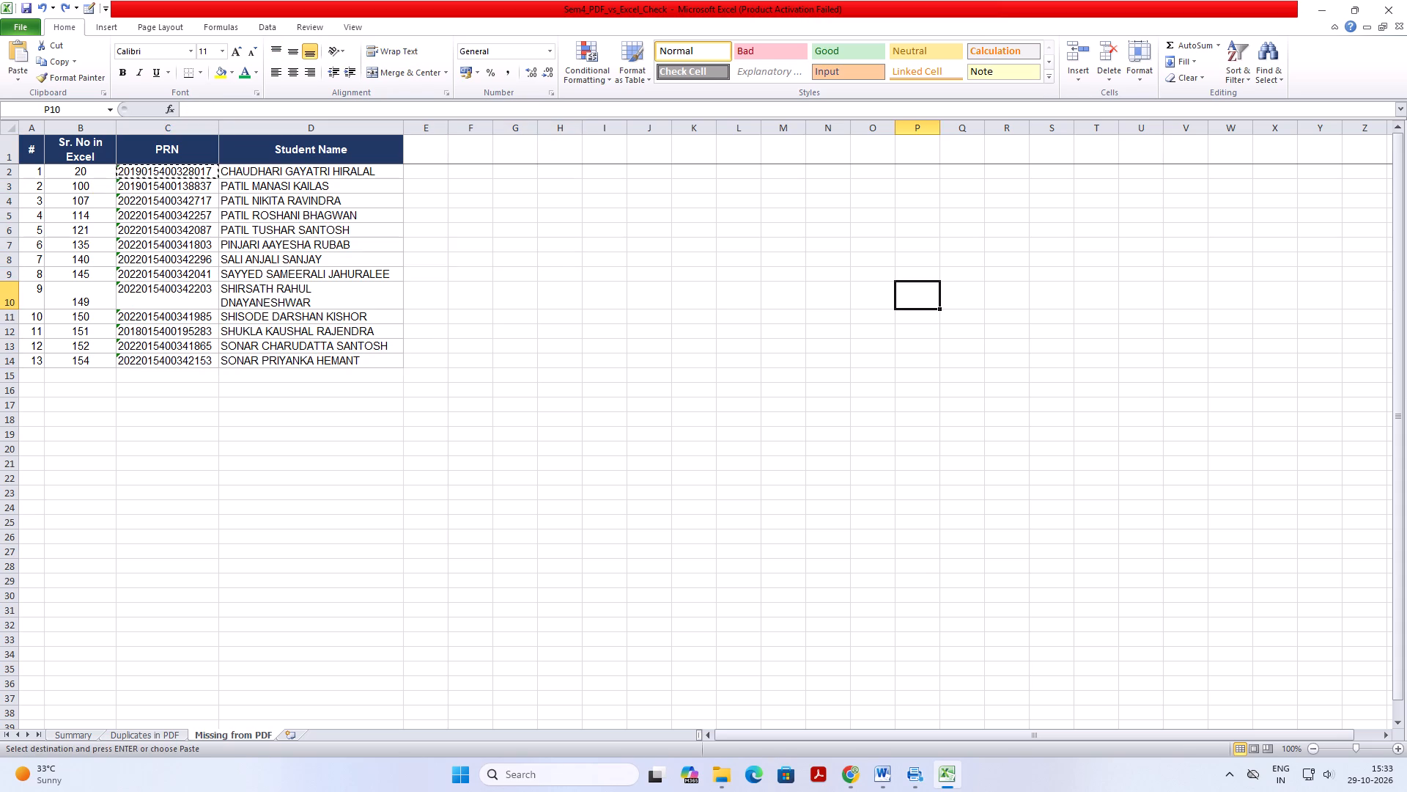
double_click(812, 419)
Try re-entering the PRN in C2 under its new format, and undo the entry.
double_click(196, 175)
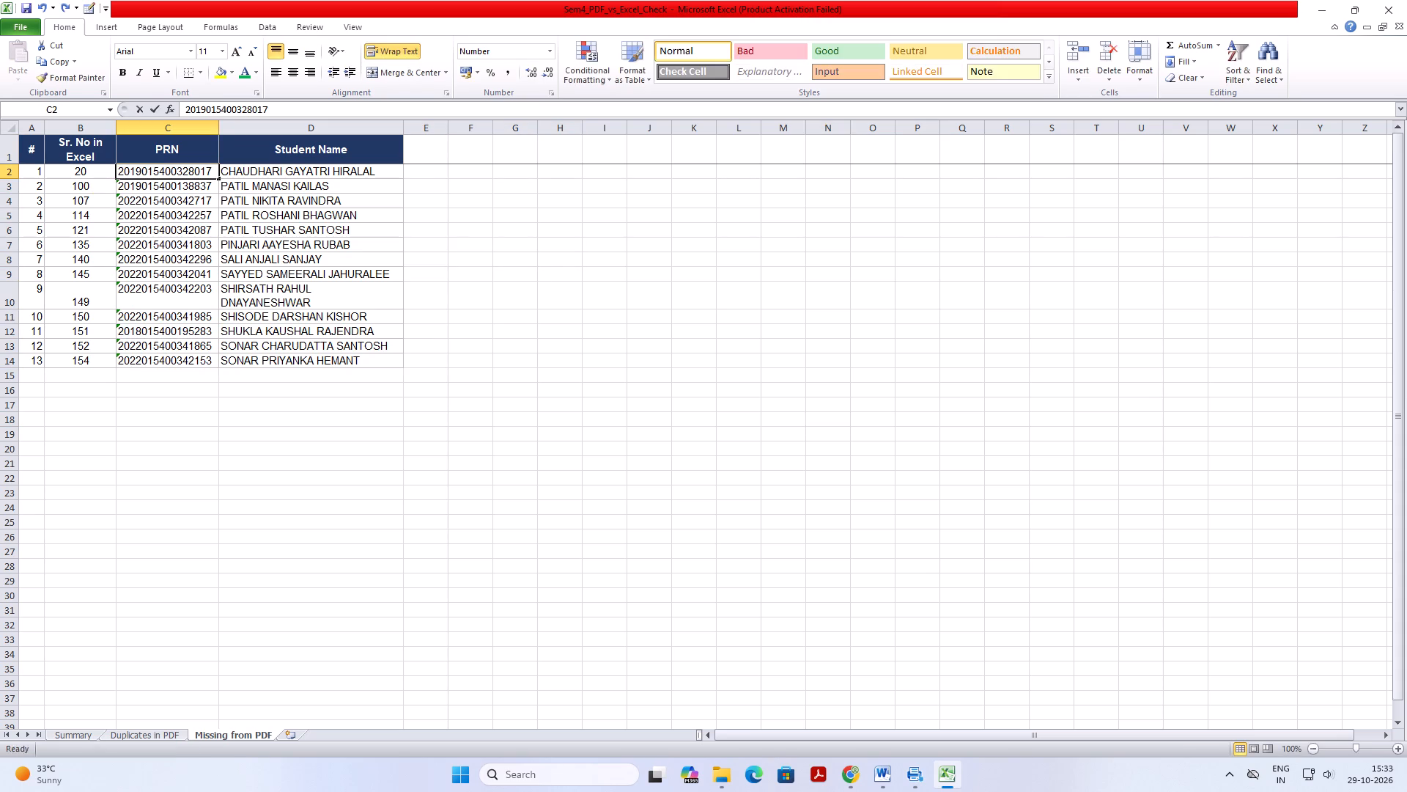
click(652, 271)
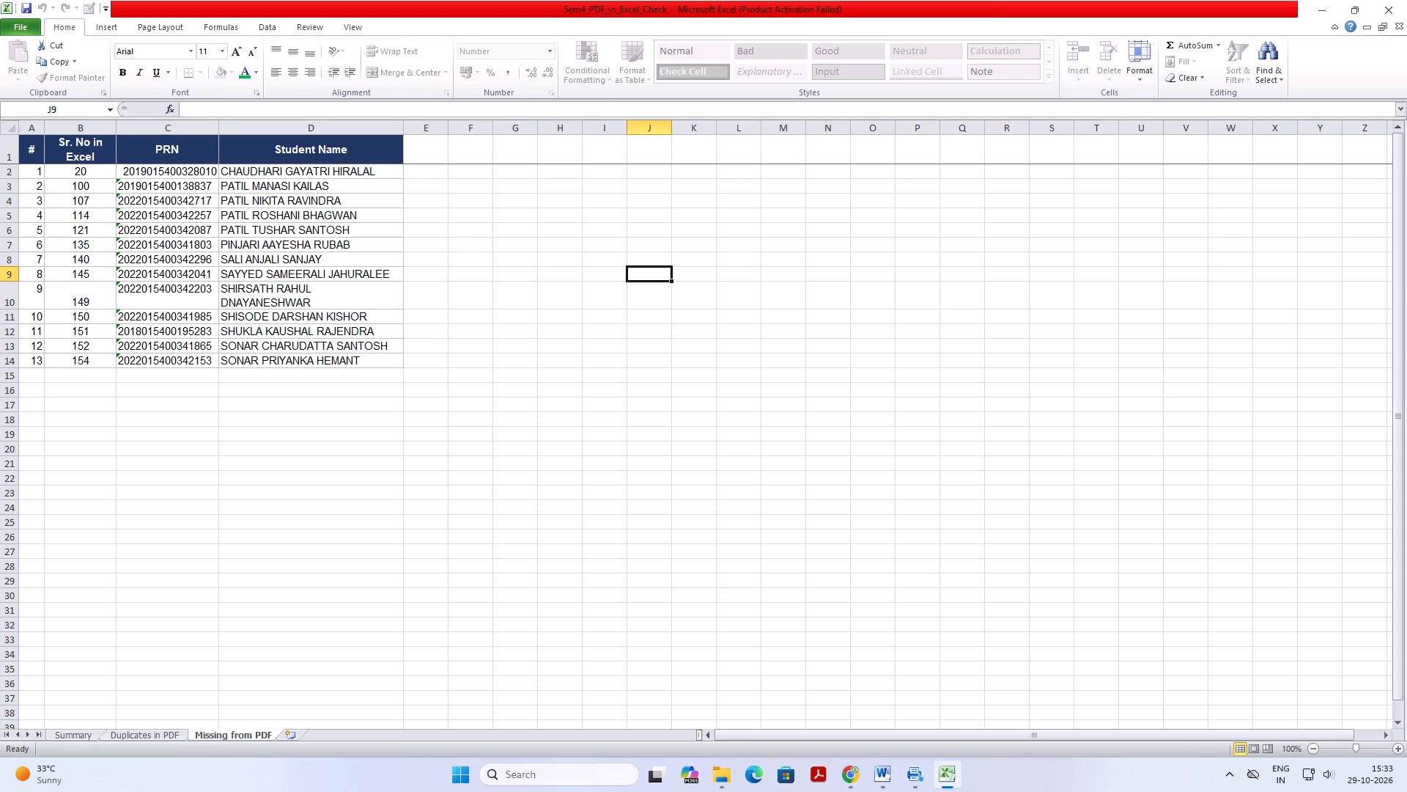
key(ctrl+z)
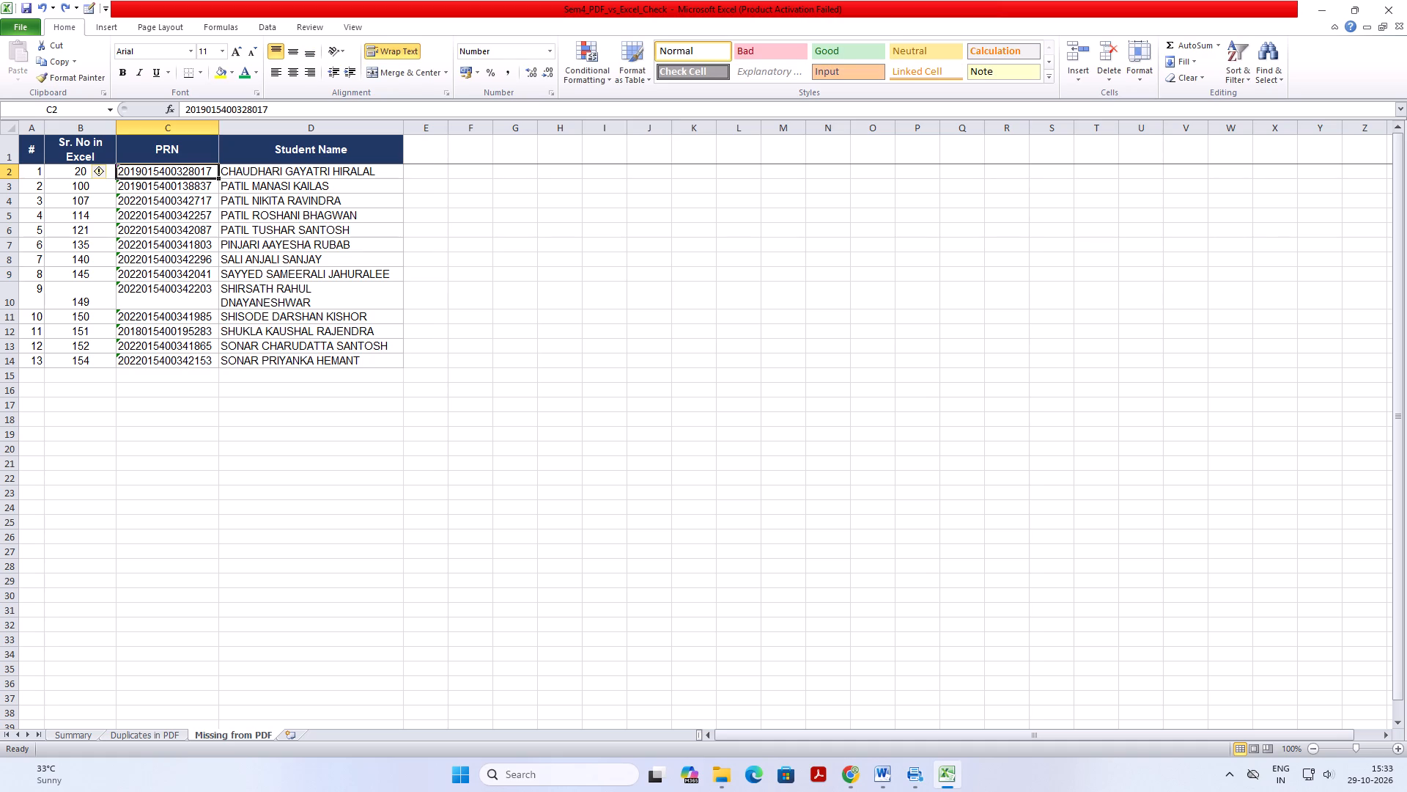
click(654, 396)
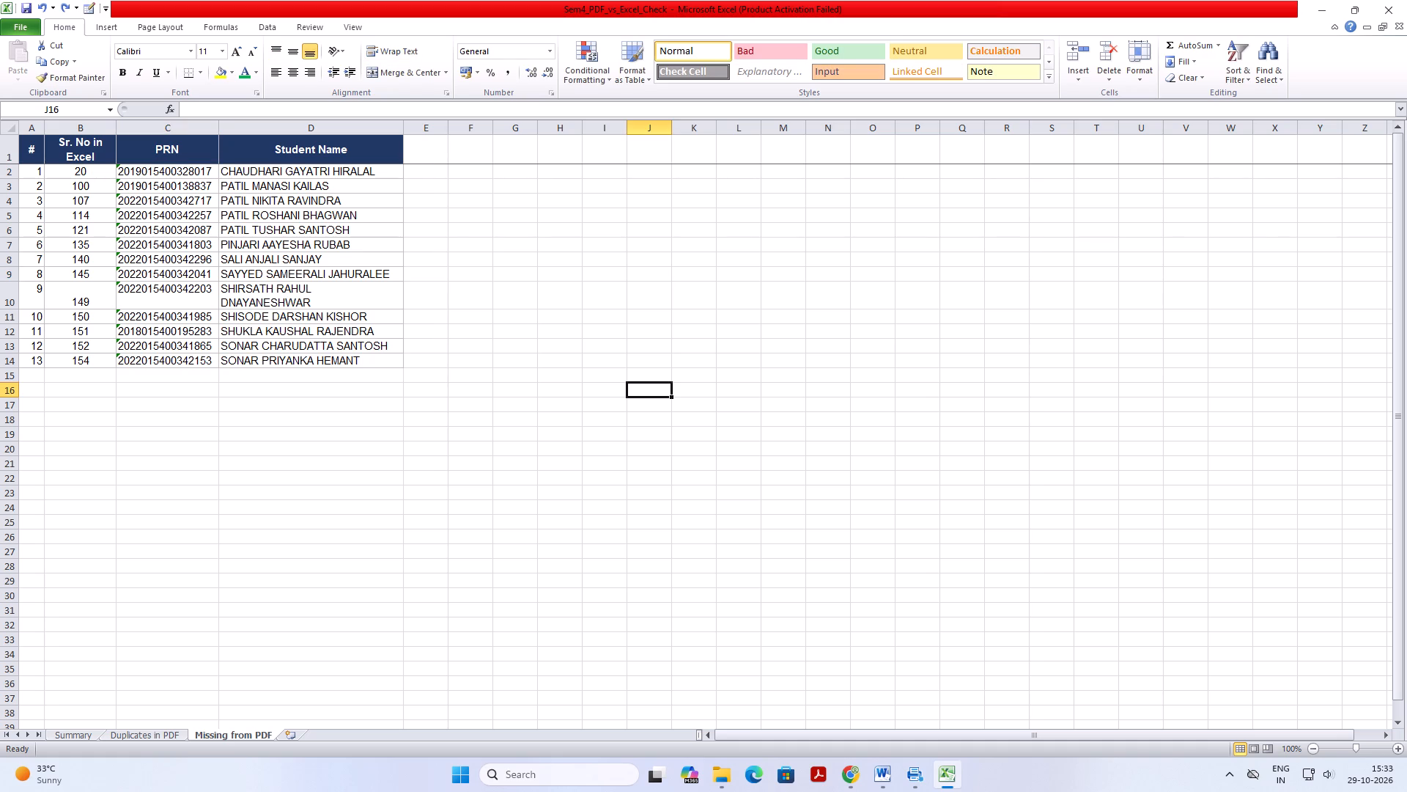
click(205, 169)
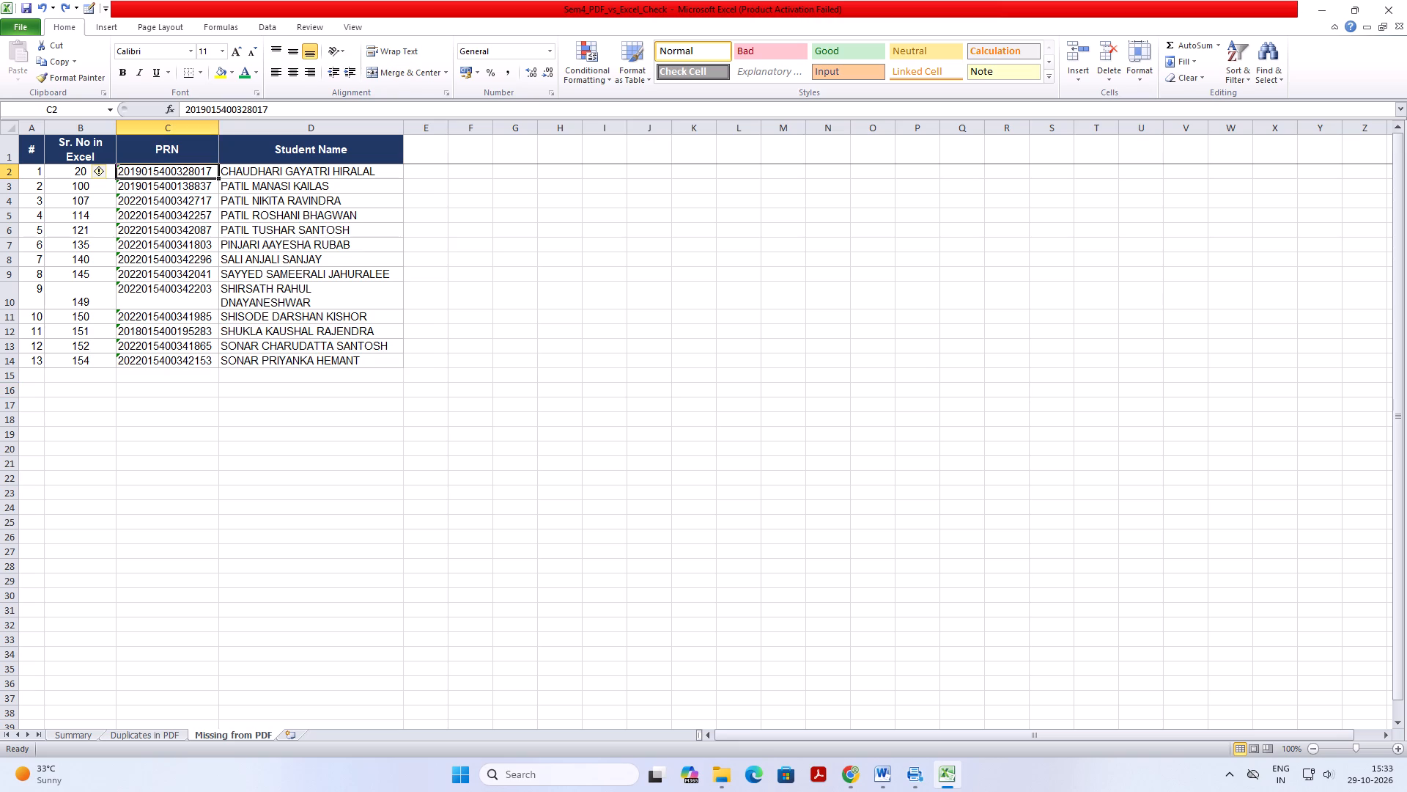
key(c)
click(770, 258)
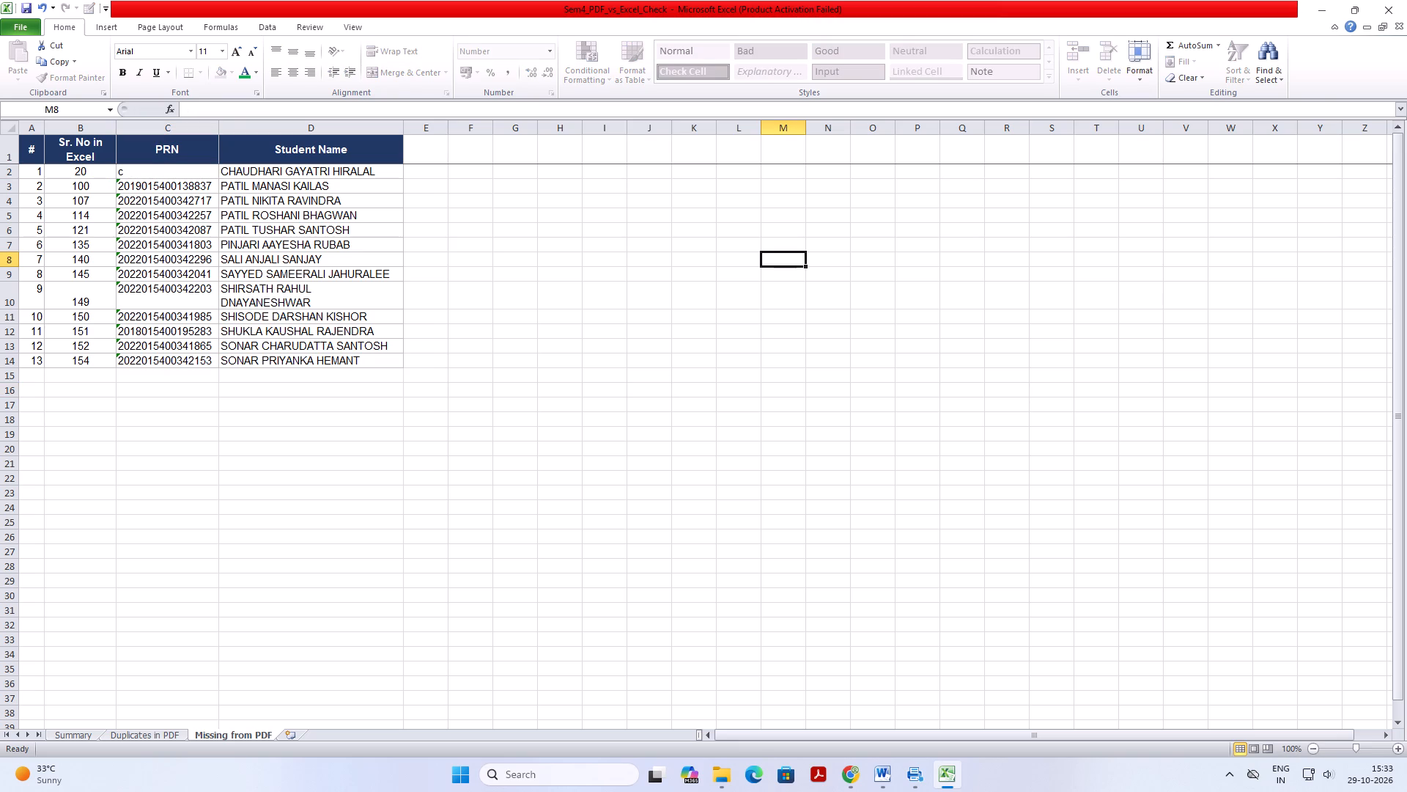
Close the Sem4_PDF_vs_Excel_Check workbook without saving and reopen it from the SDJ & HLC folder.
click(1406, 0)
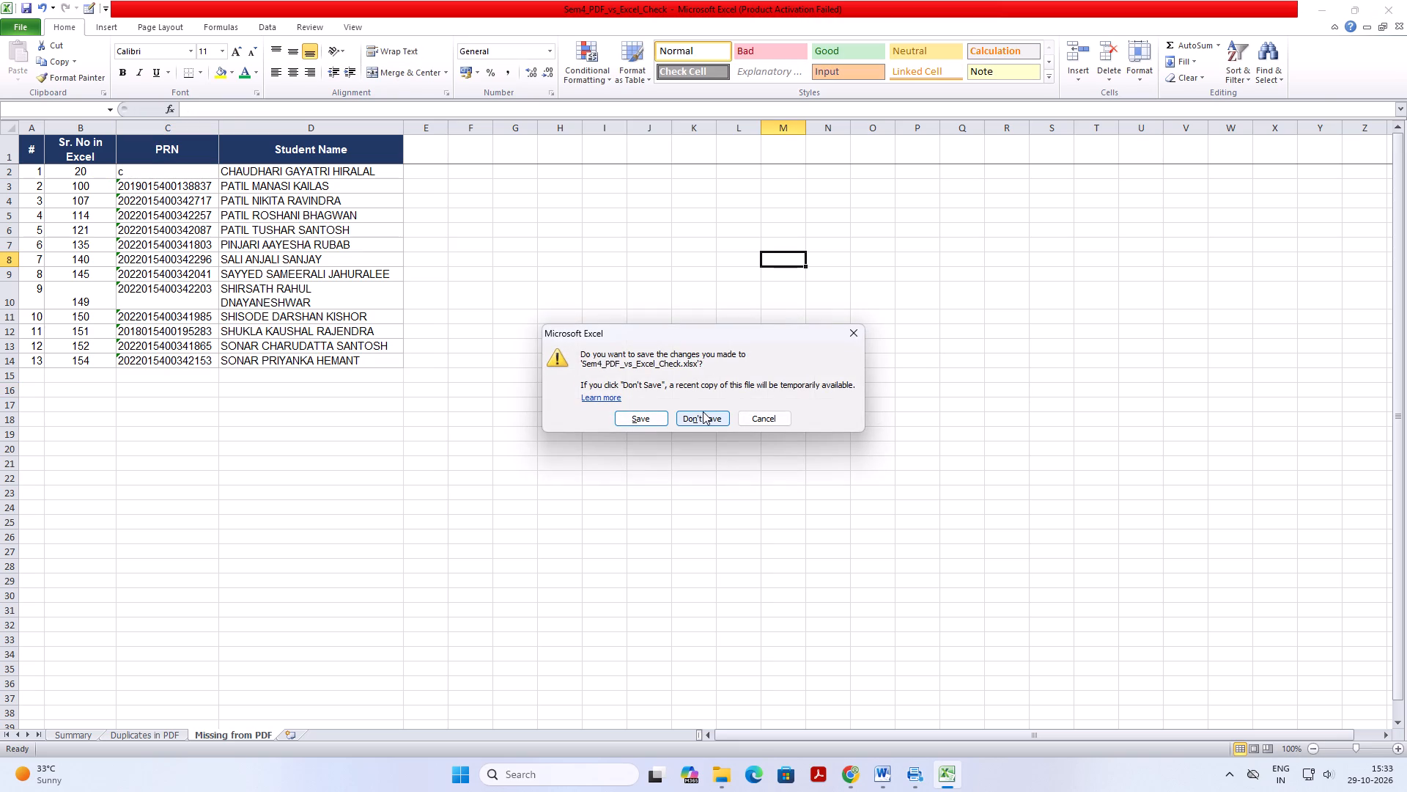
click(701, 413)
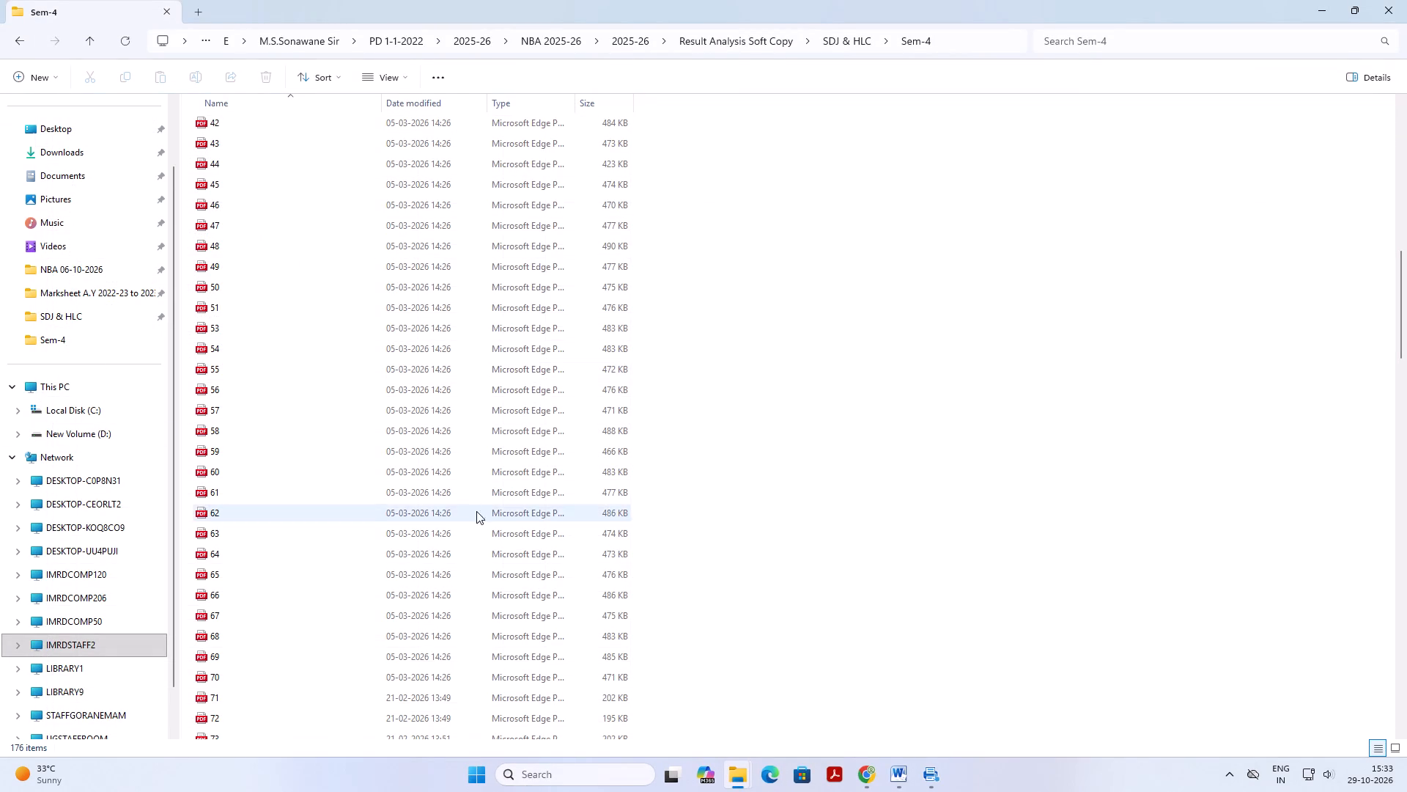
click(738, 765)
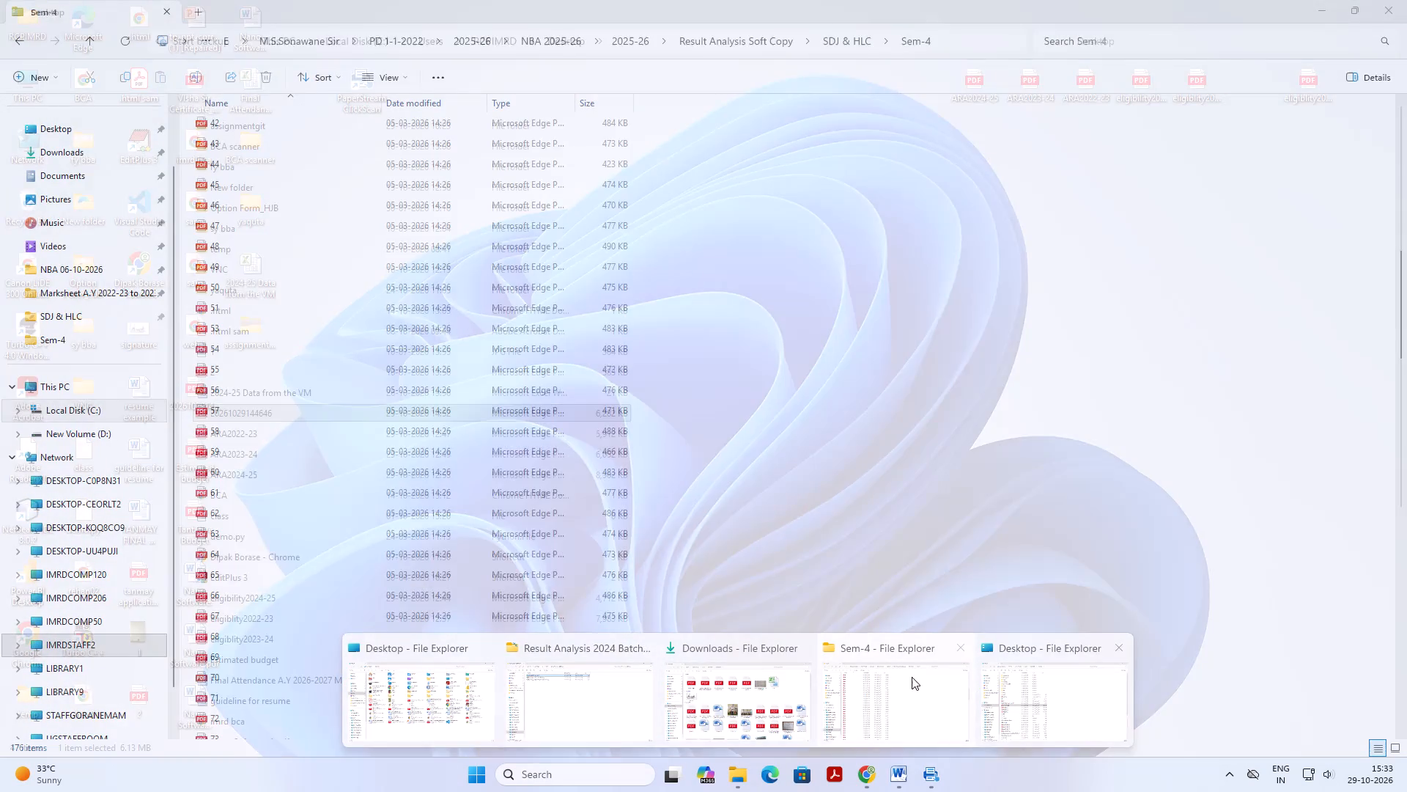
click(912, 677)
click(90, 42)
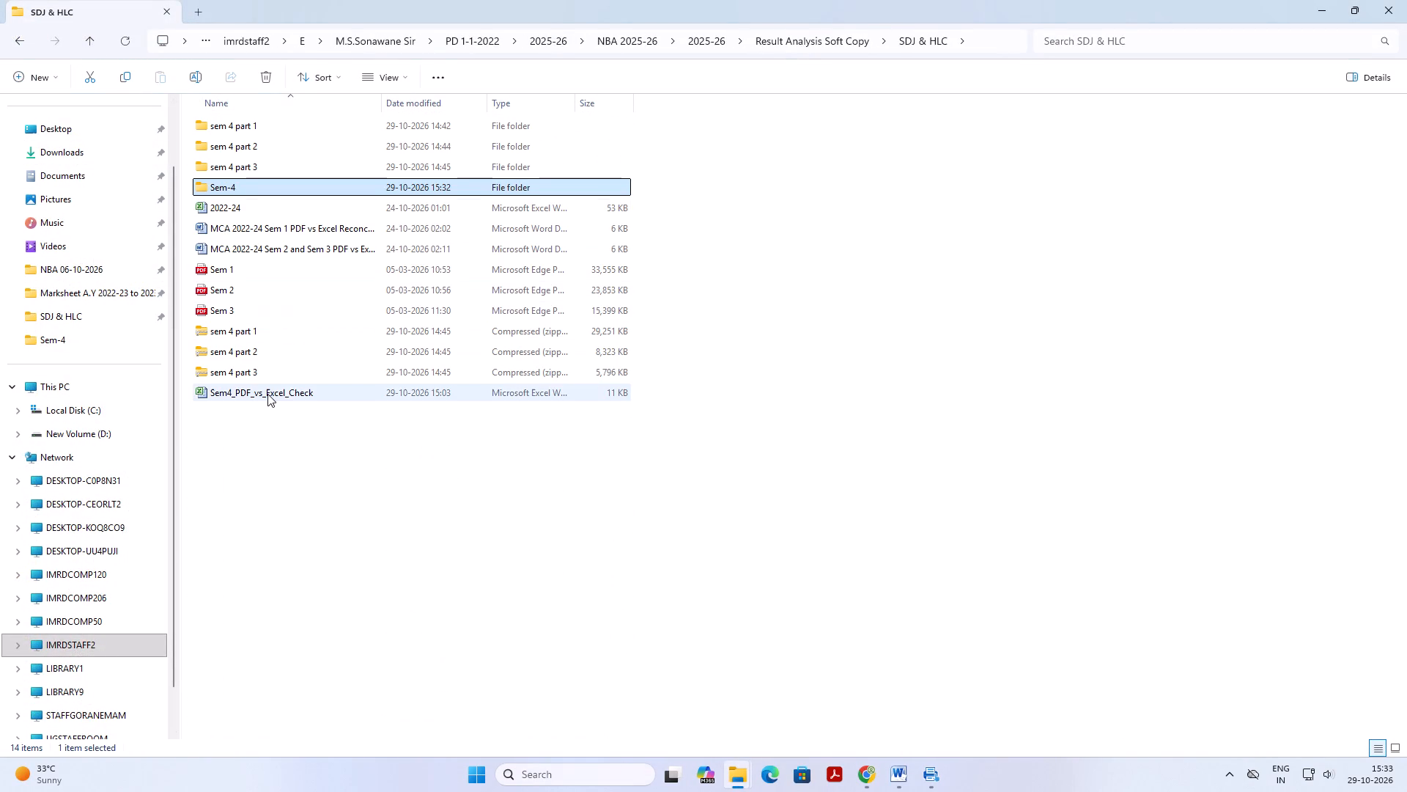
double_click(277, 395)
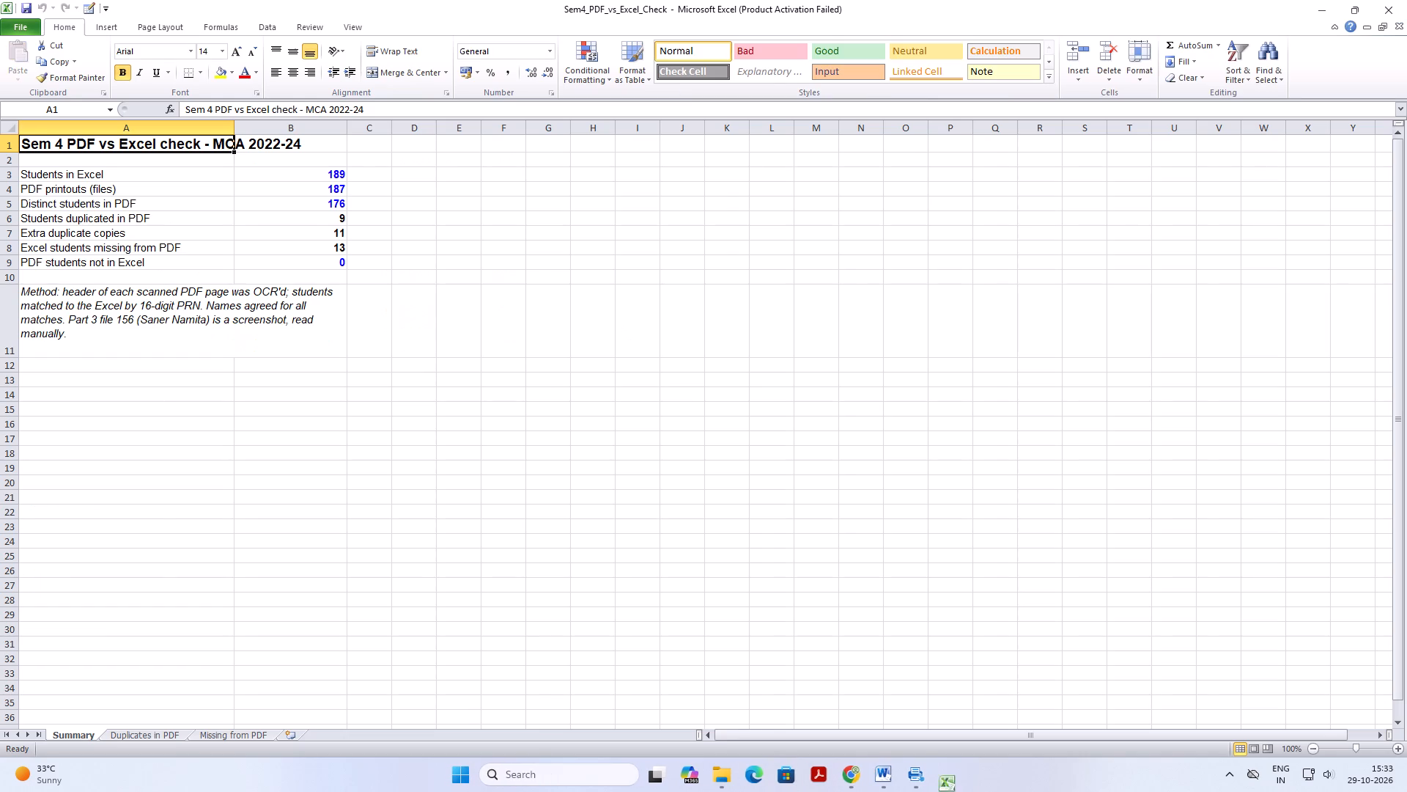
click(840, 524)
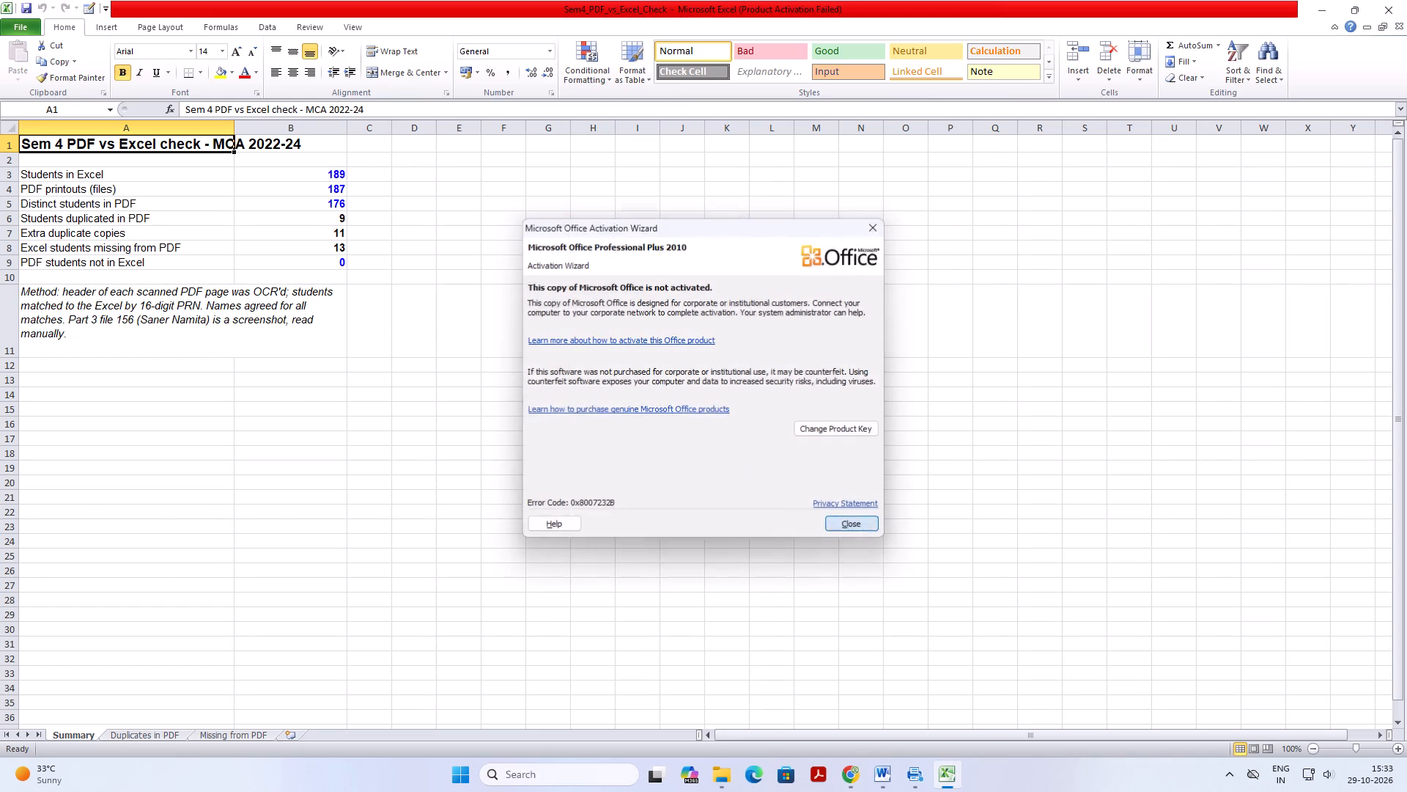
Set the font colour of all nine student rows, A2 to F10, on the Duplicates in PDF sheet to green.
click(151, 729)
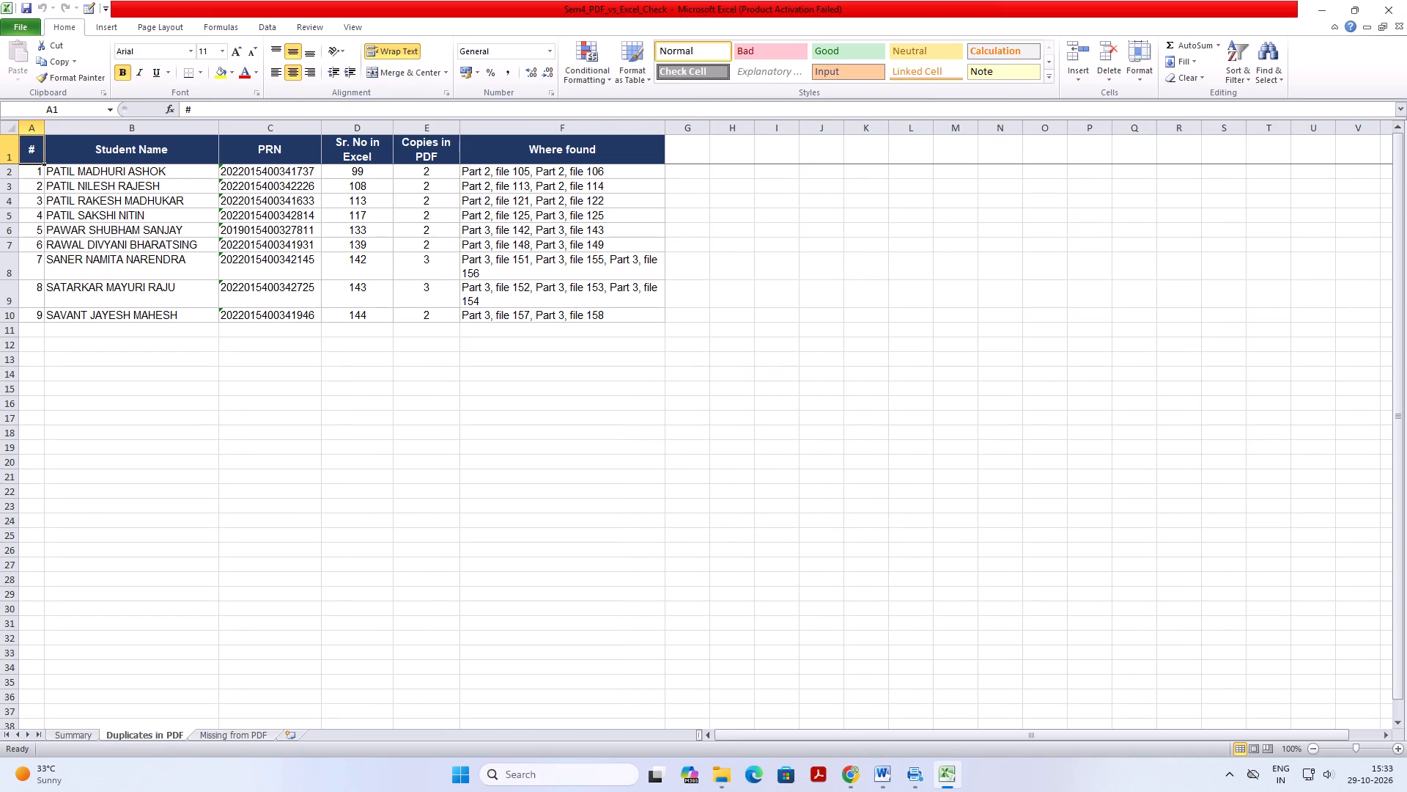
drag(37, 169, 558, 331)
click(477, 319)
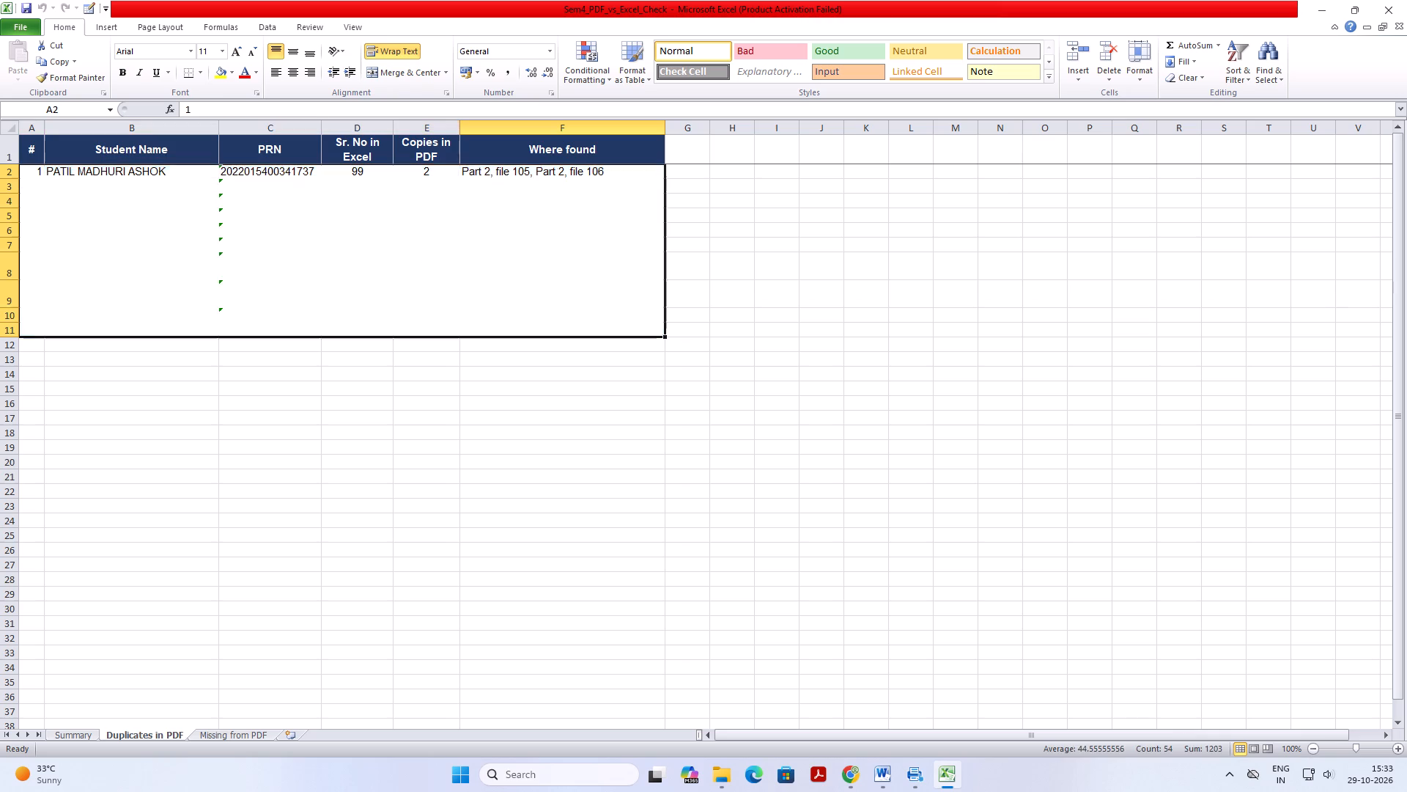
drag(37, 176, 553, 301)
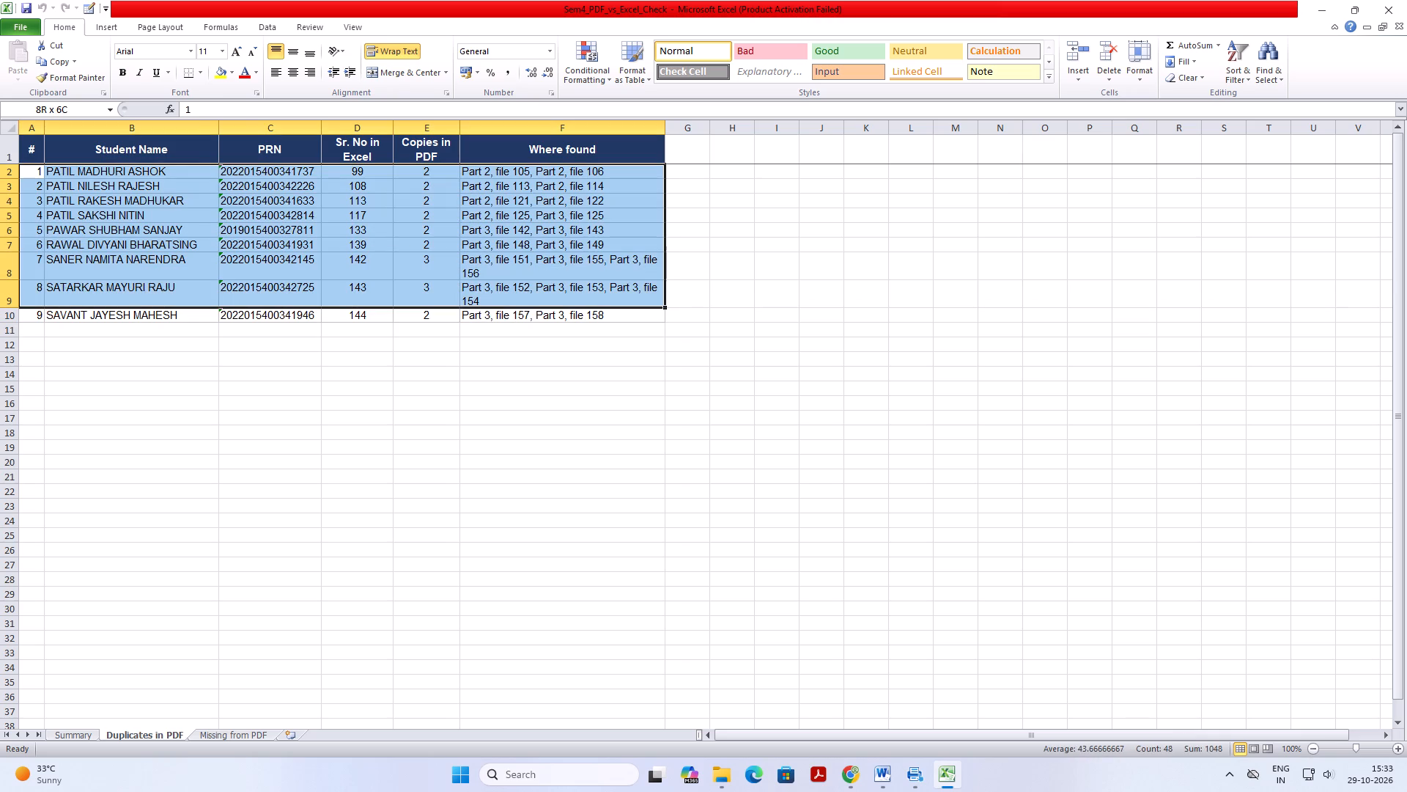
drag(553, 301, 562, 312)
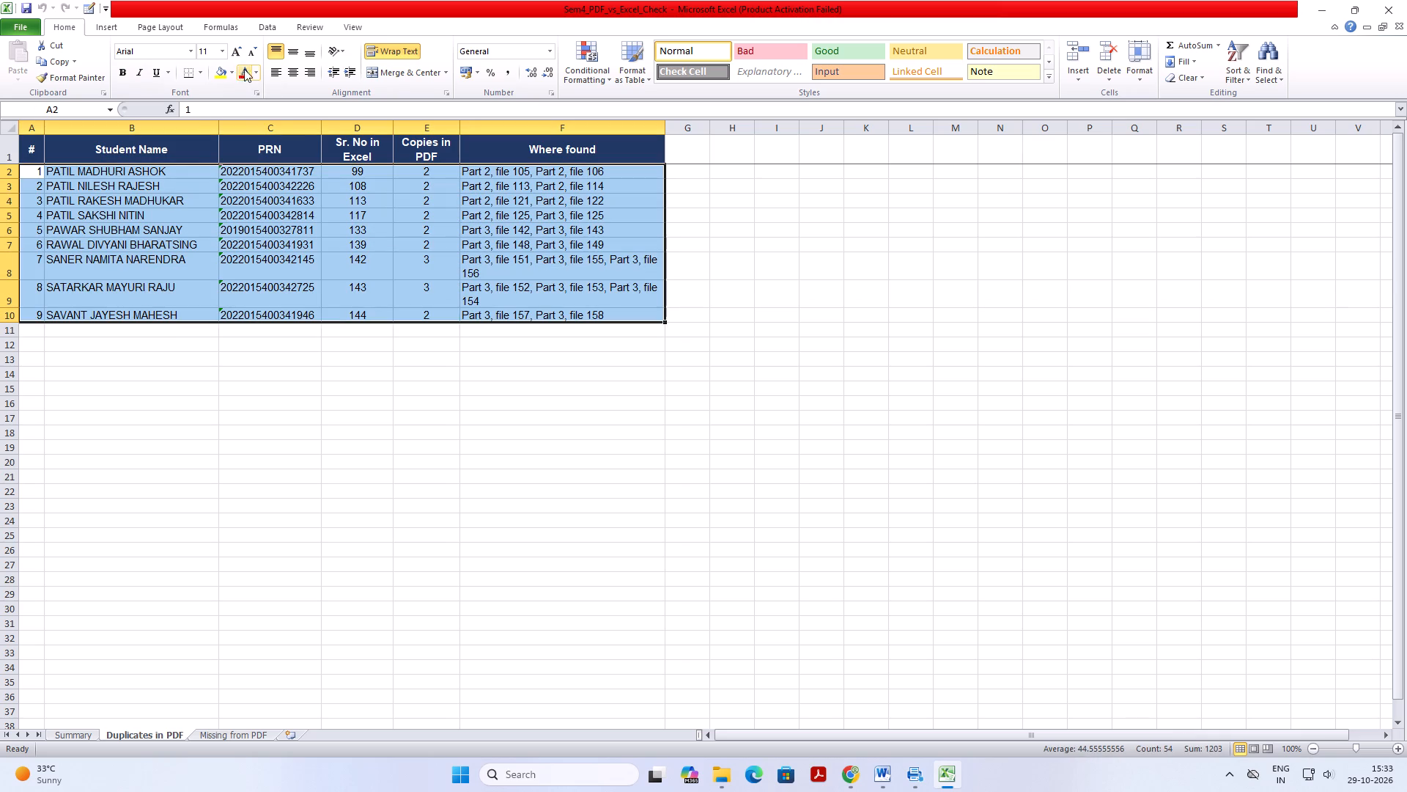
click(256, 71)
click(307, 193)
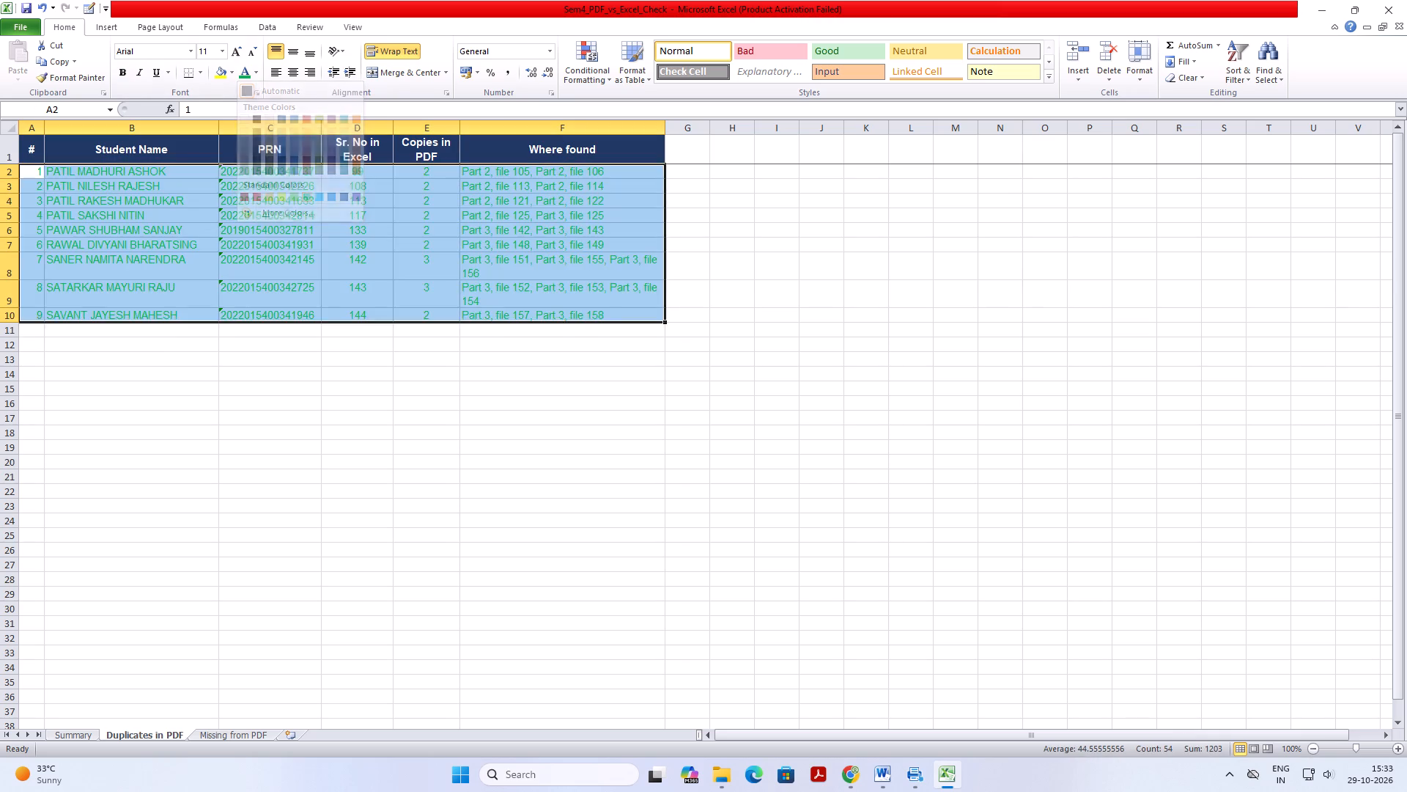
click(403, 262)
click(258, 733)
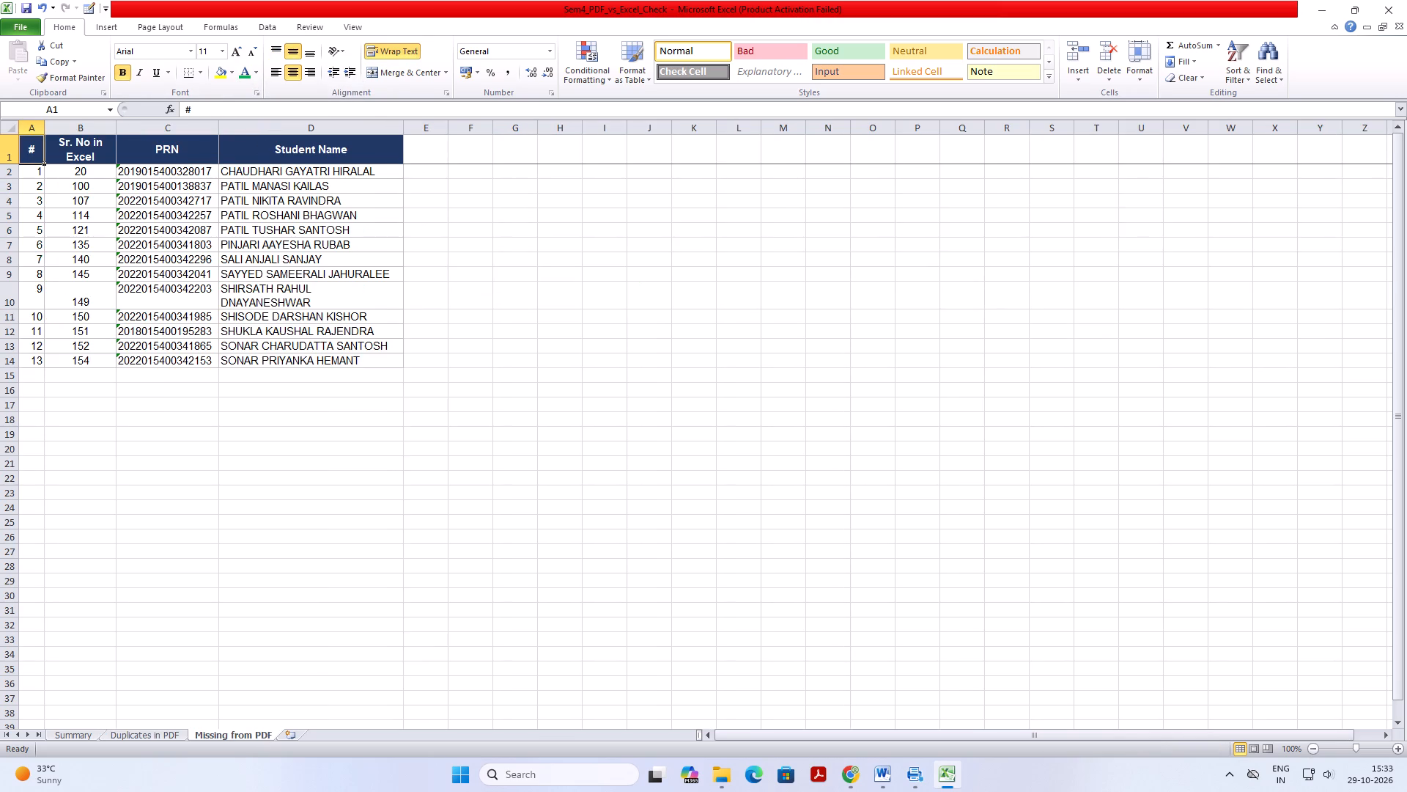
click(193, 164)
click(207, 171)
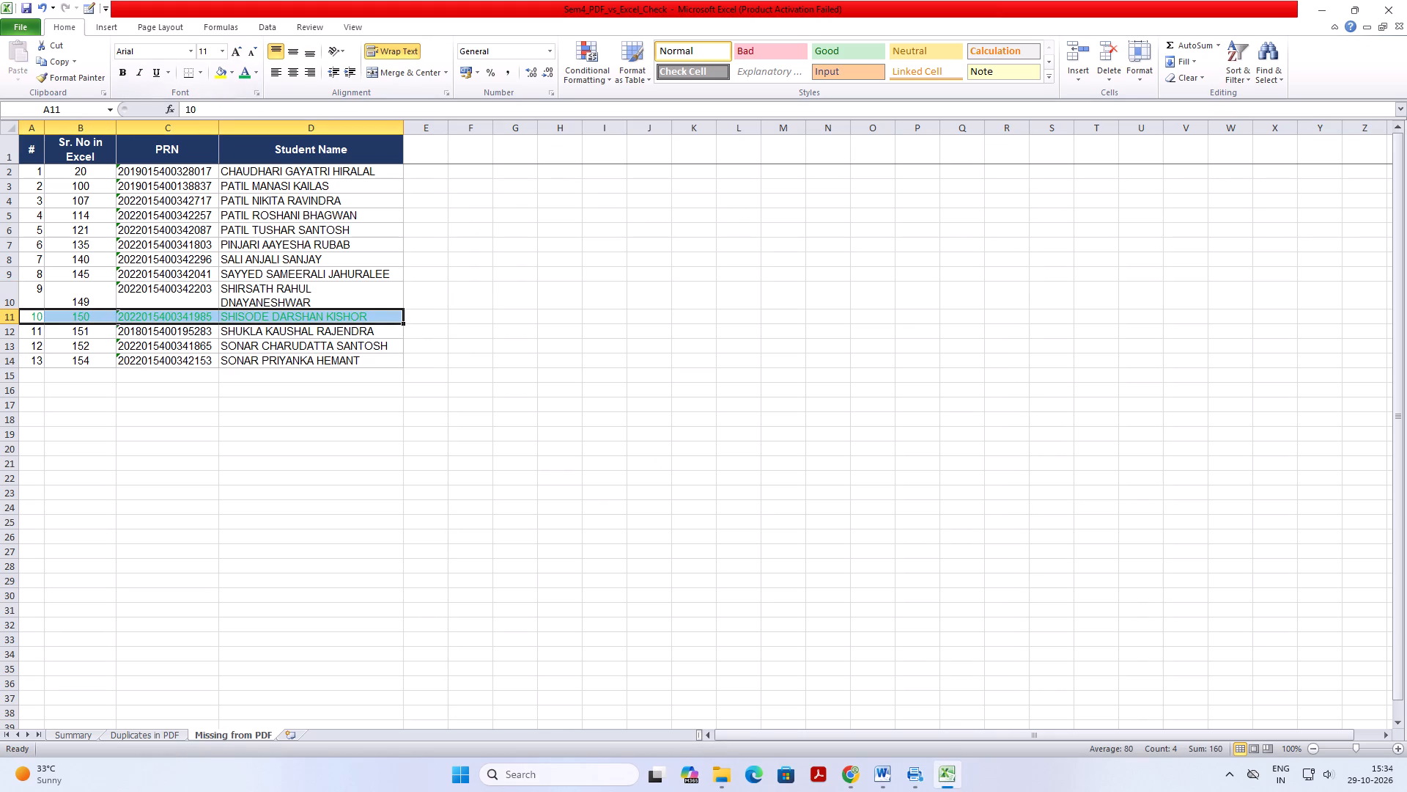
Copy the PRN in C12 of the Missing from PDF sheet and search for its April-2024 result on the university page in Chrome.
click(193, 186)
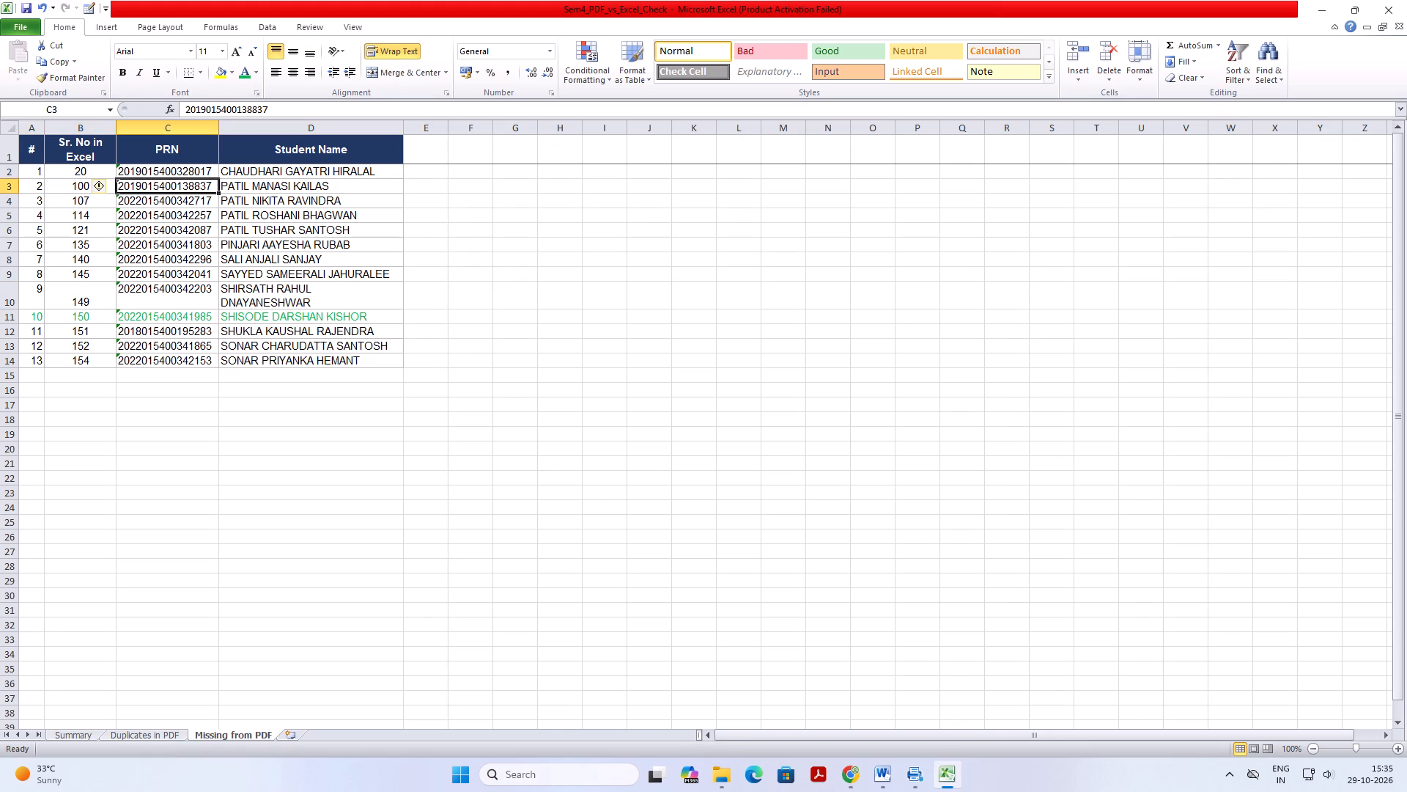
click(163, 339)
click(171, 329)
key(ctrl+c)
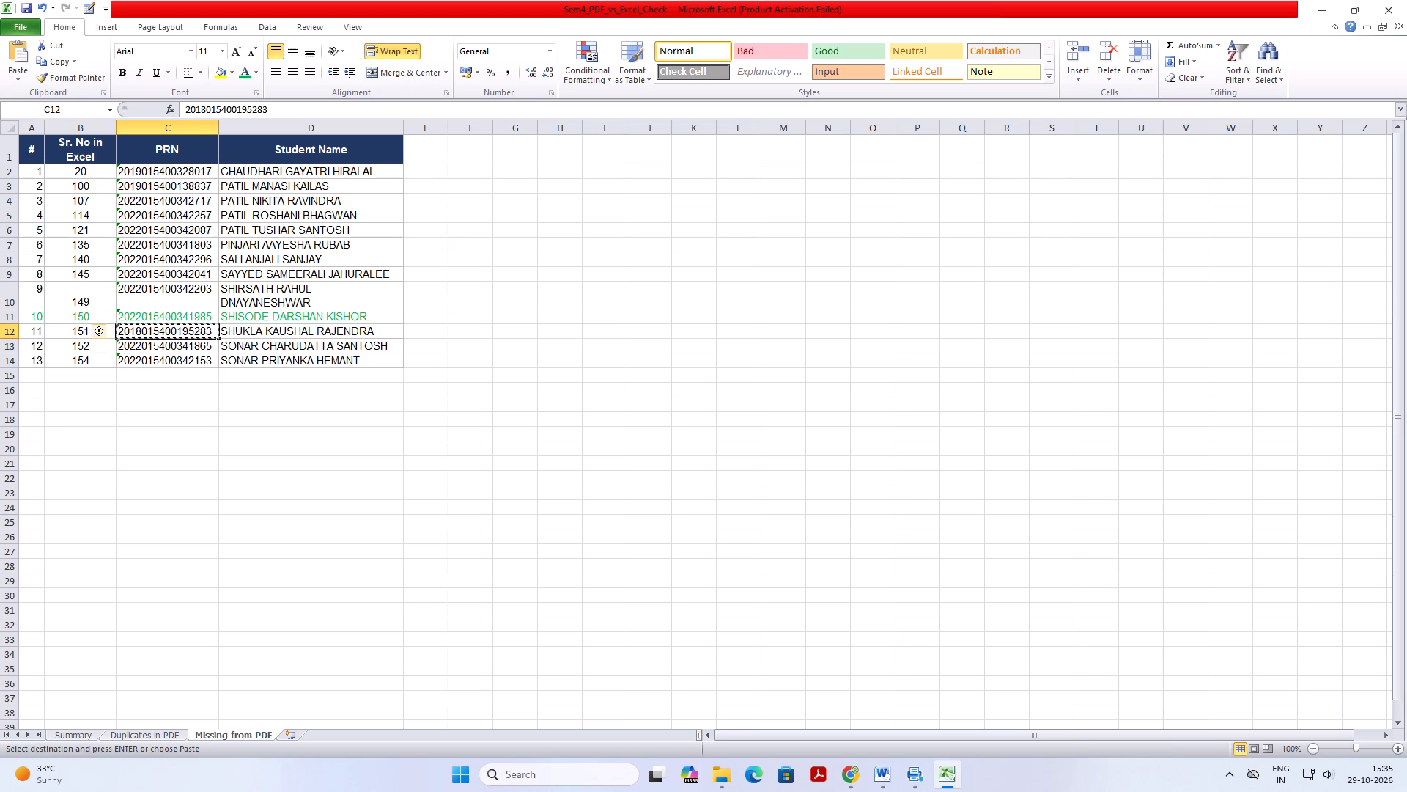
click(858, 691)
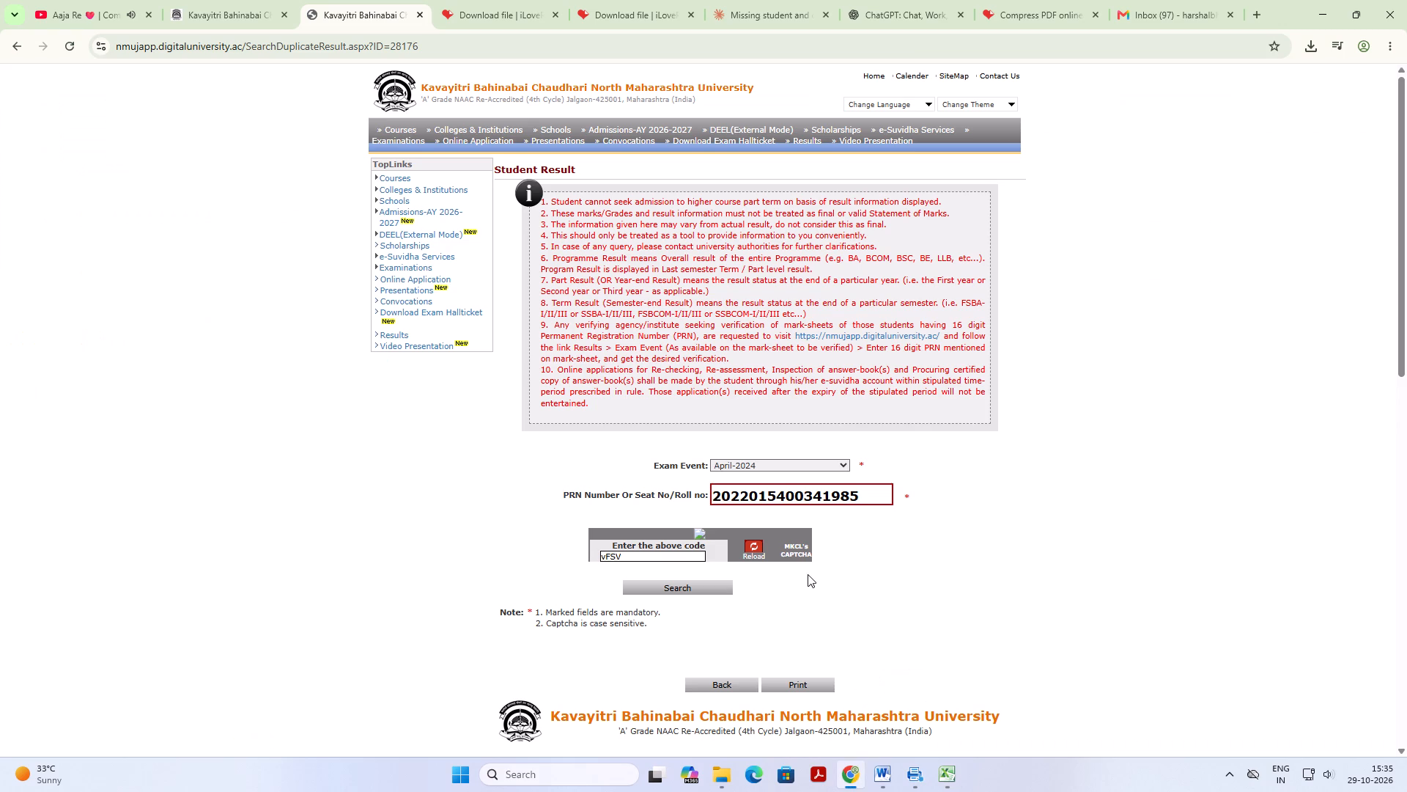
drag(881, 499, 659, 491)
key(ctrl+v)
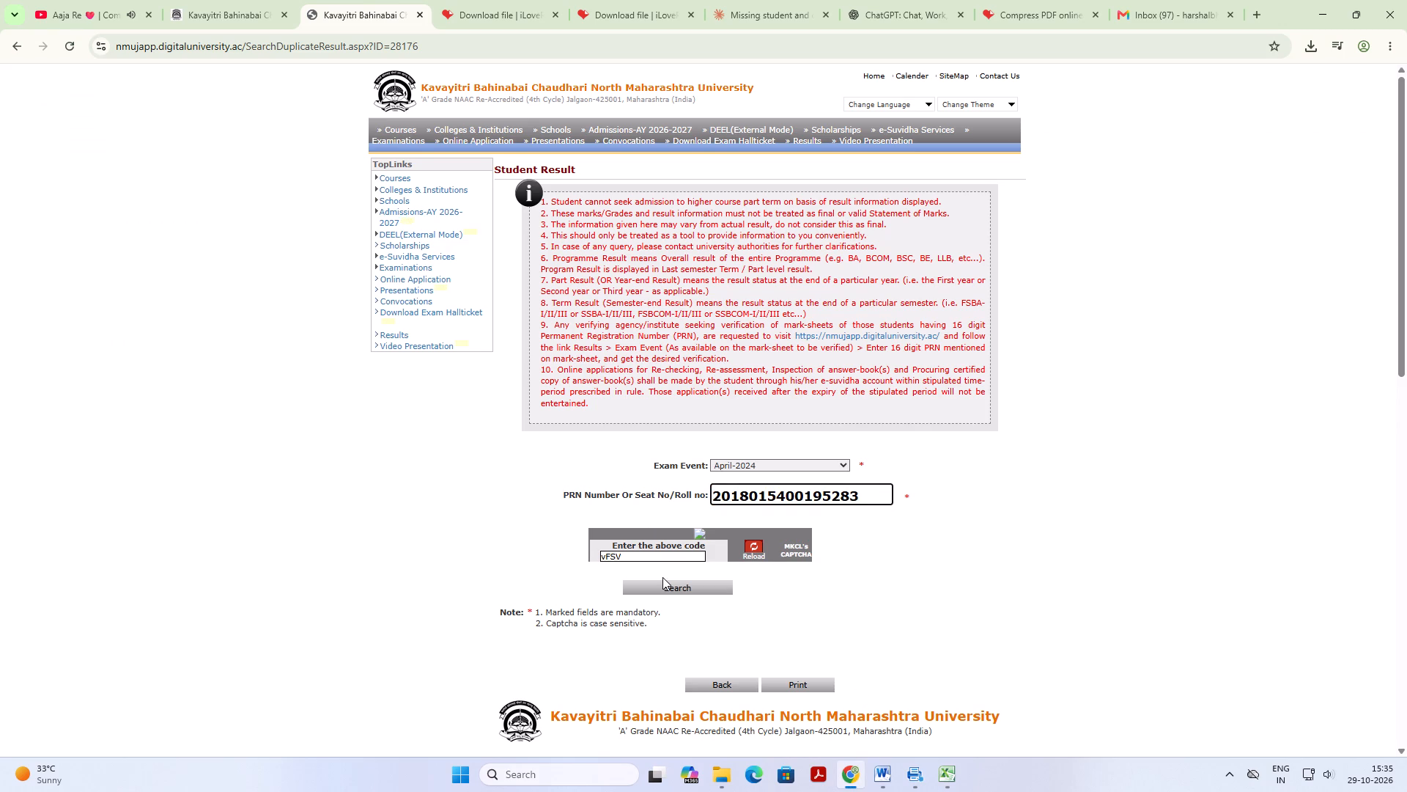
click(682, 585)
scroll(737, 530, down, 5)
Open the term result for M.C.A. Part-II Sem-IV and look through the student's statement of grades.
click(934, 676)
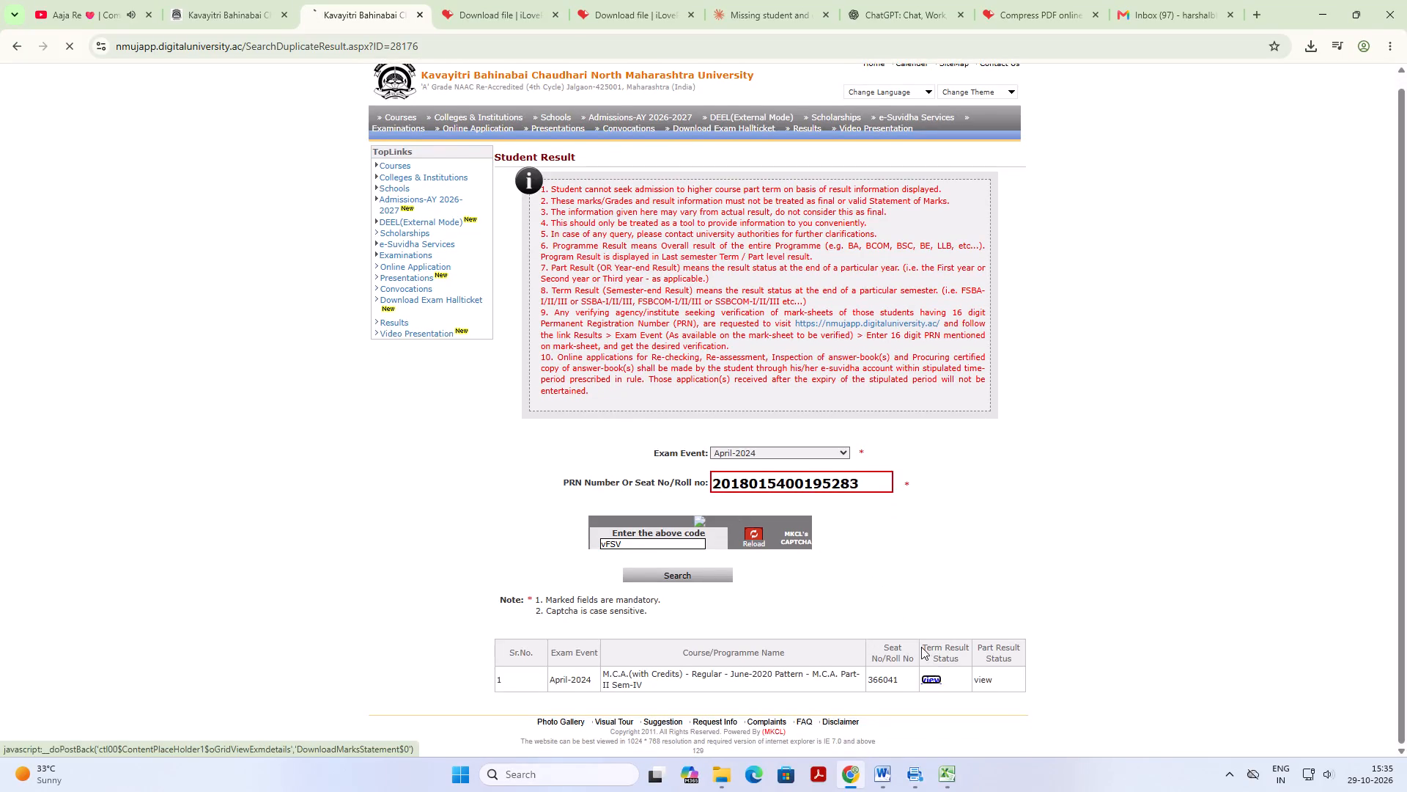
scroll(945, 520, down, 6)
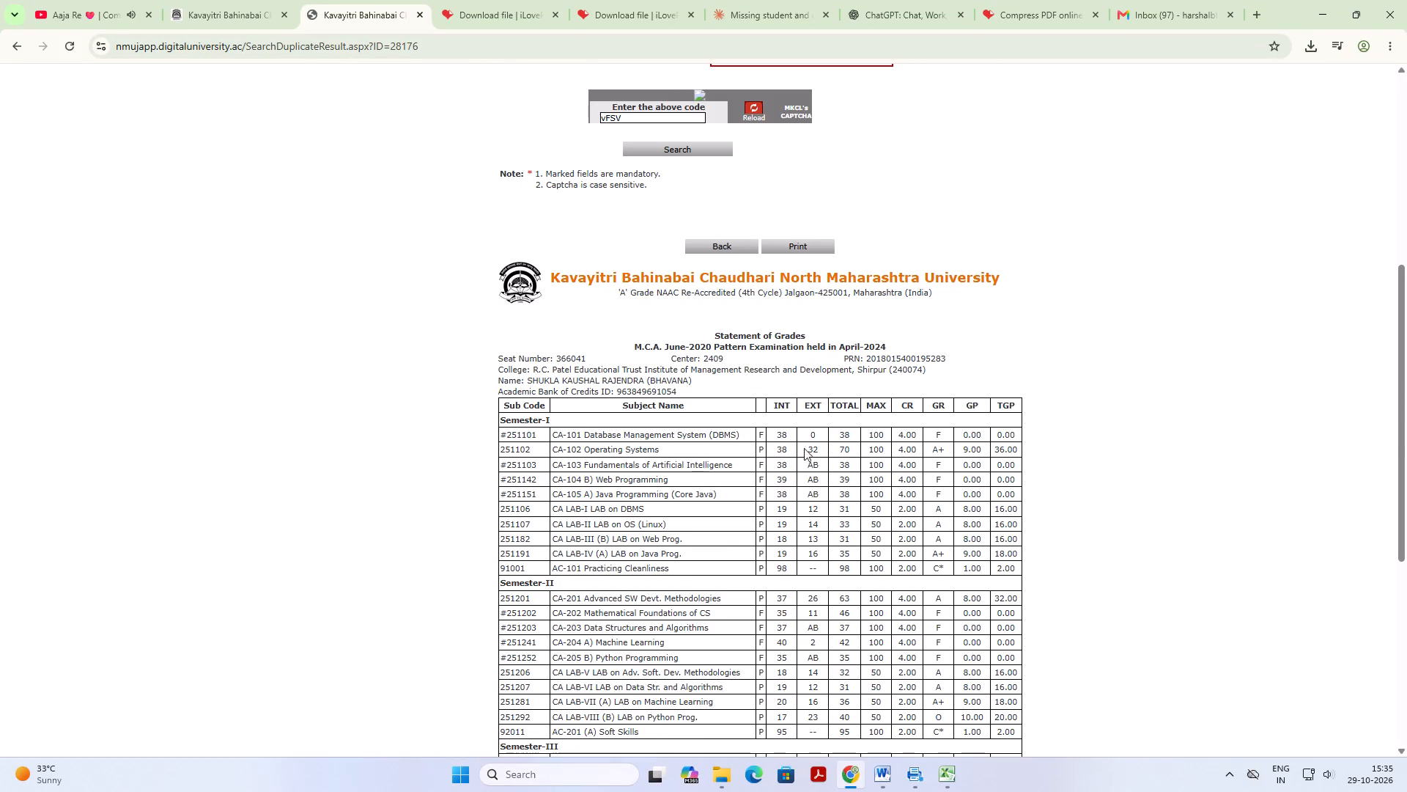
scroll(805, 452, down, 6)
scroll(833, 416, up, 1)
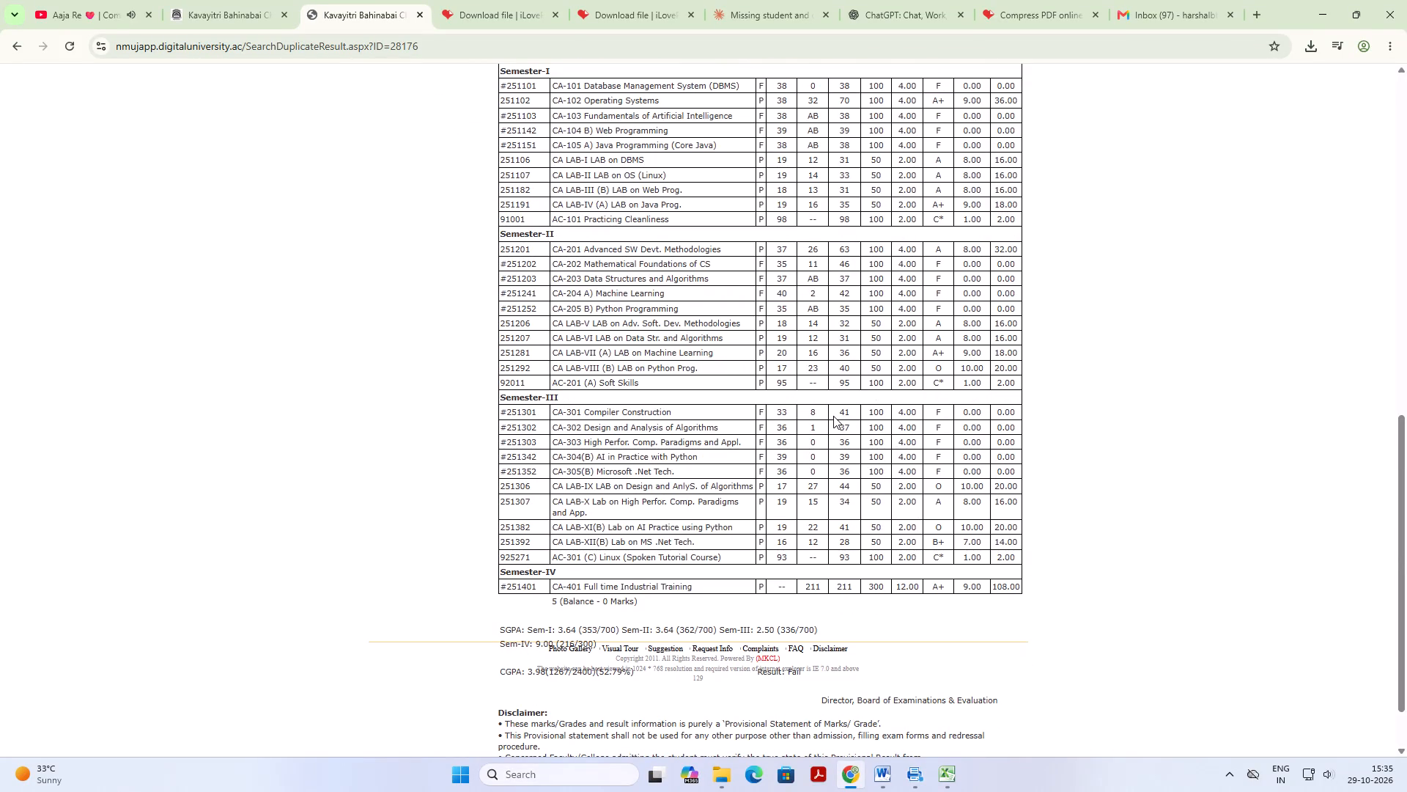
scroll(833, 416, up, 10)
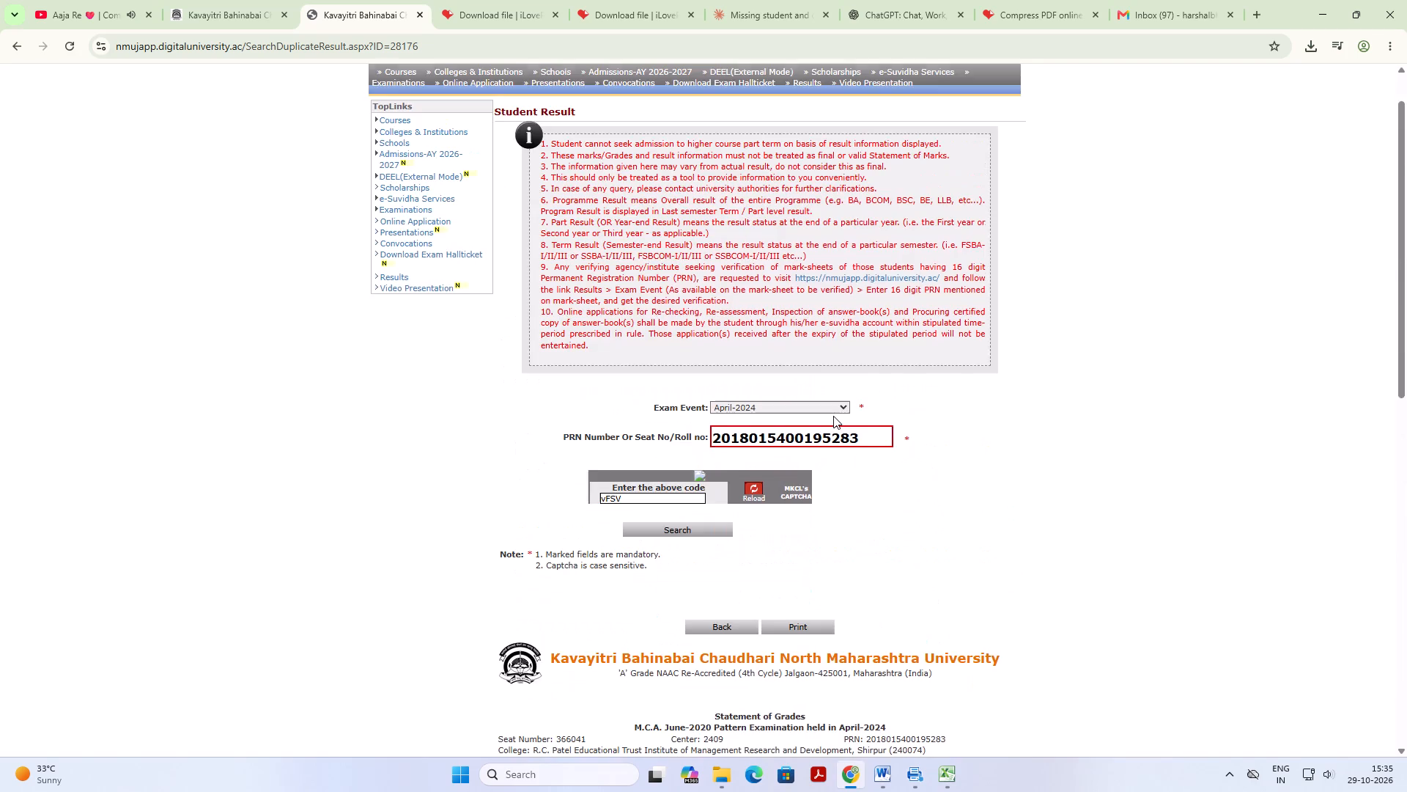
scroll(833, 416, down, 9)
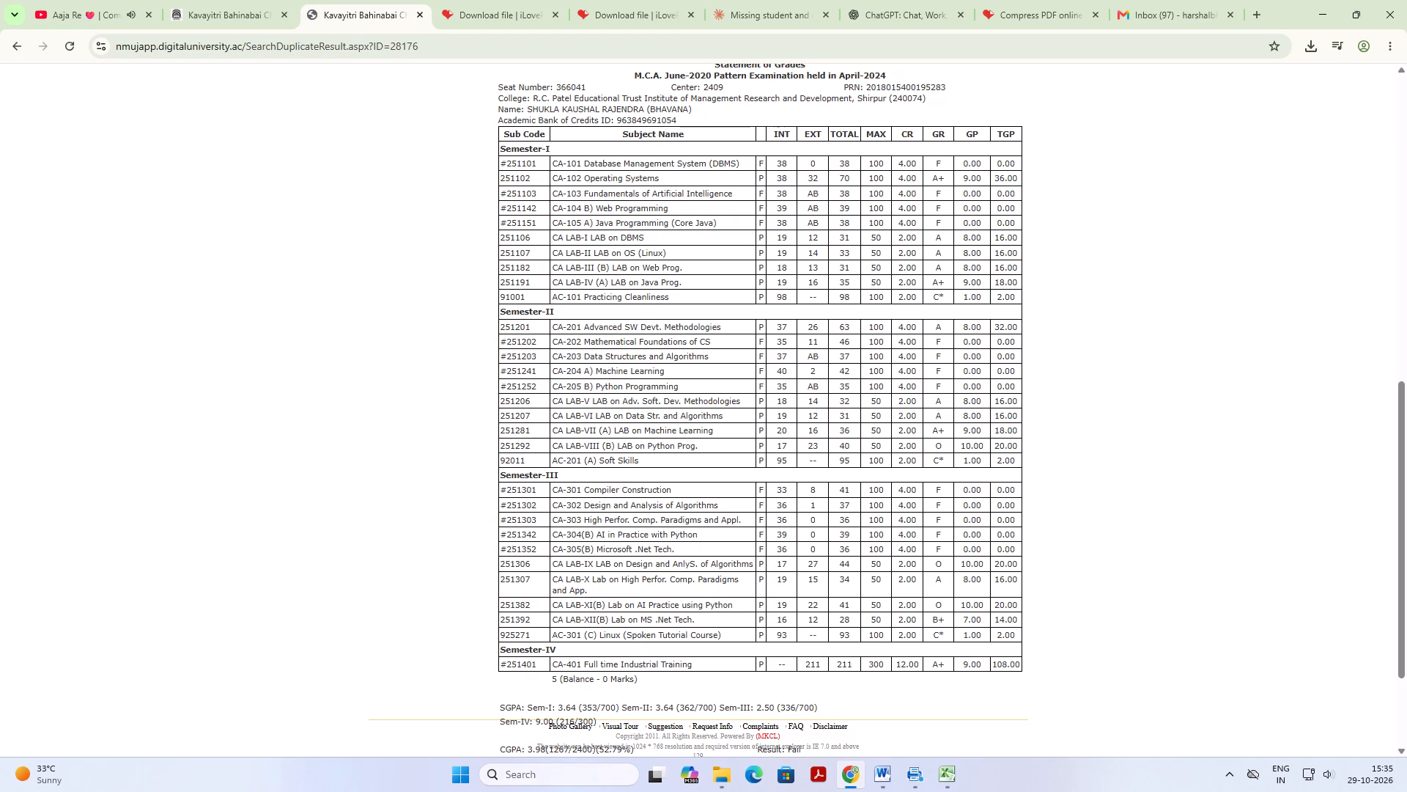
Save the statement of grades as a PDF in Downloads, named with the student's PRN and name followed by "sem 4".
scroll(786, 445, up, 5)
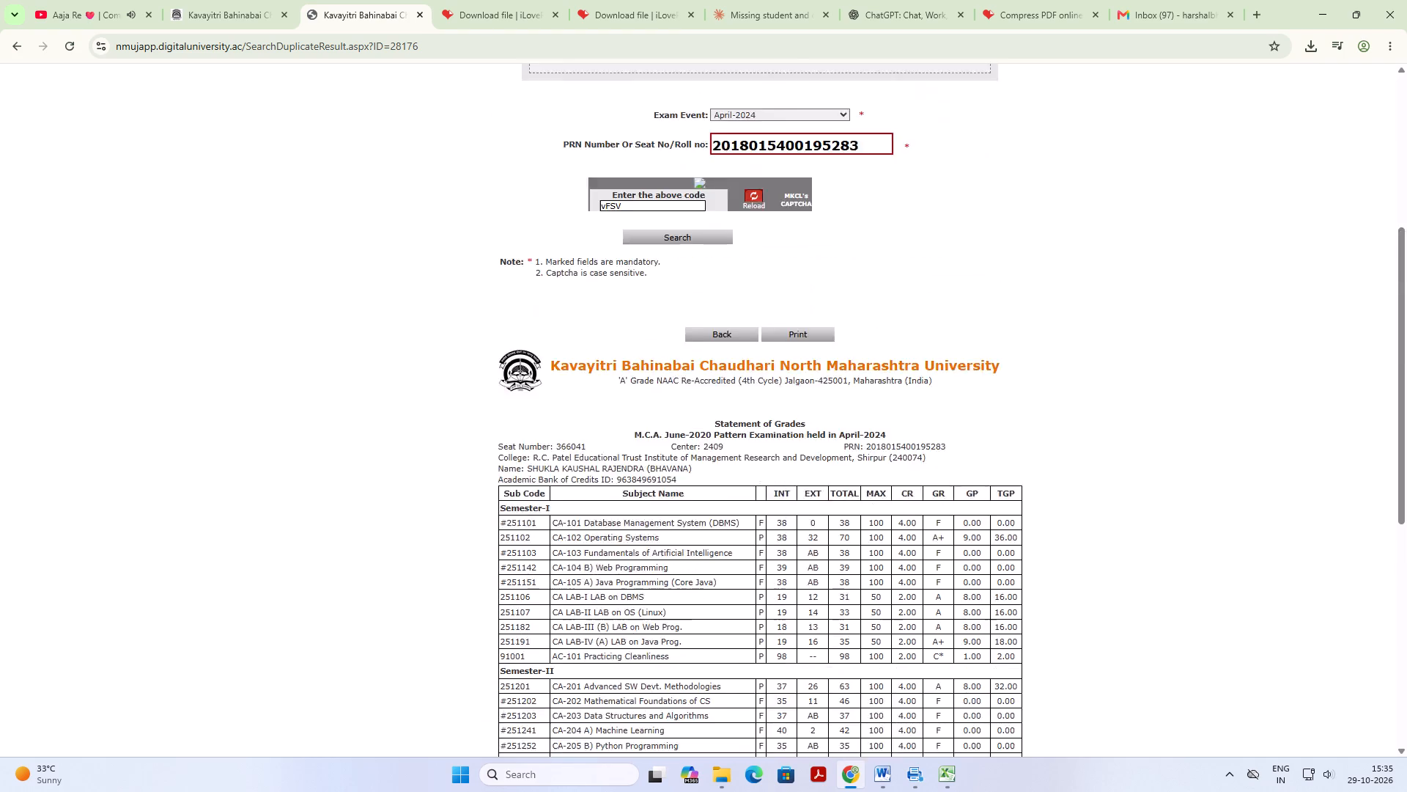
scroll(786, 441, up, 5)
click(790, 679)
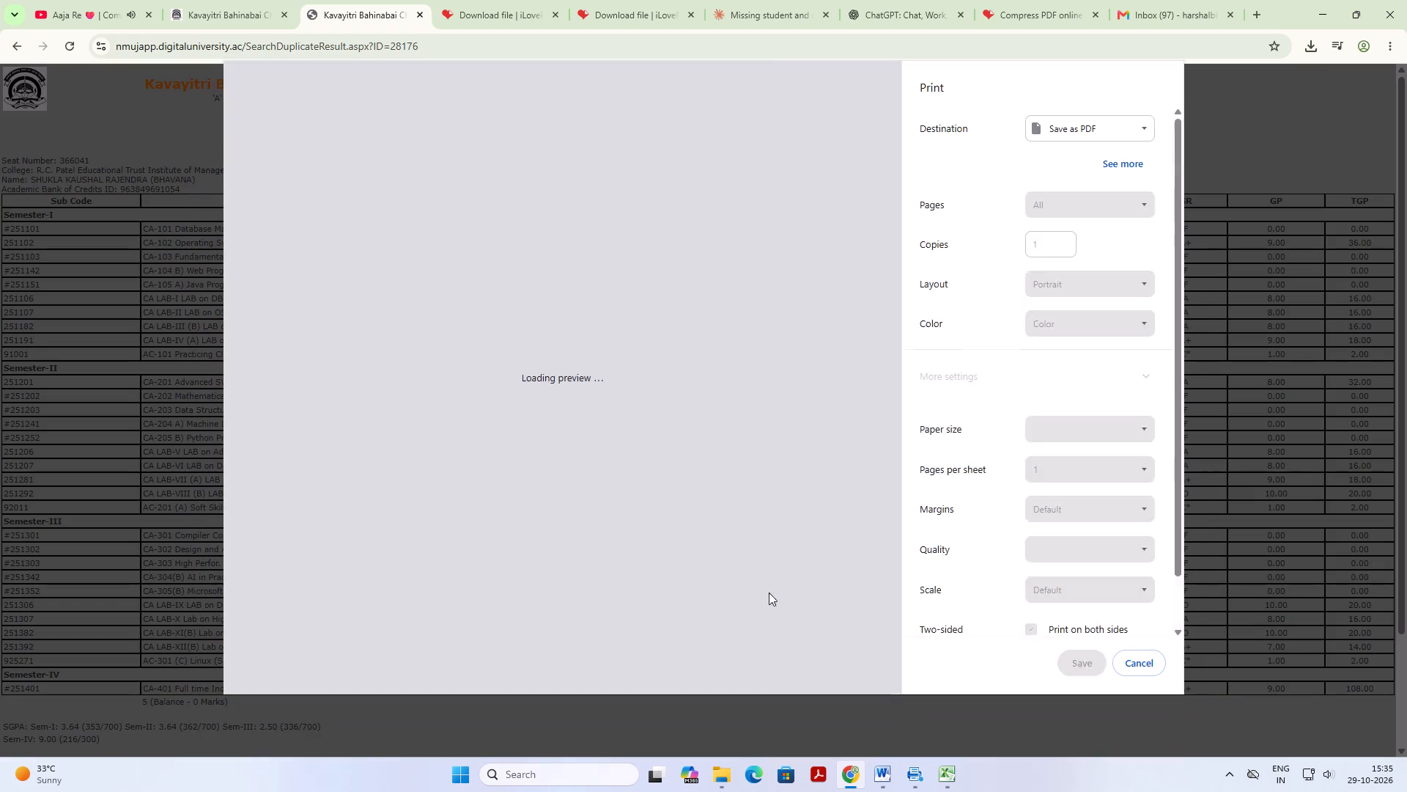
click(1065, 656)
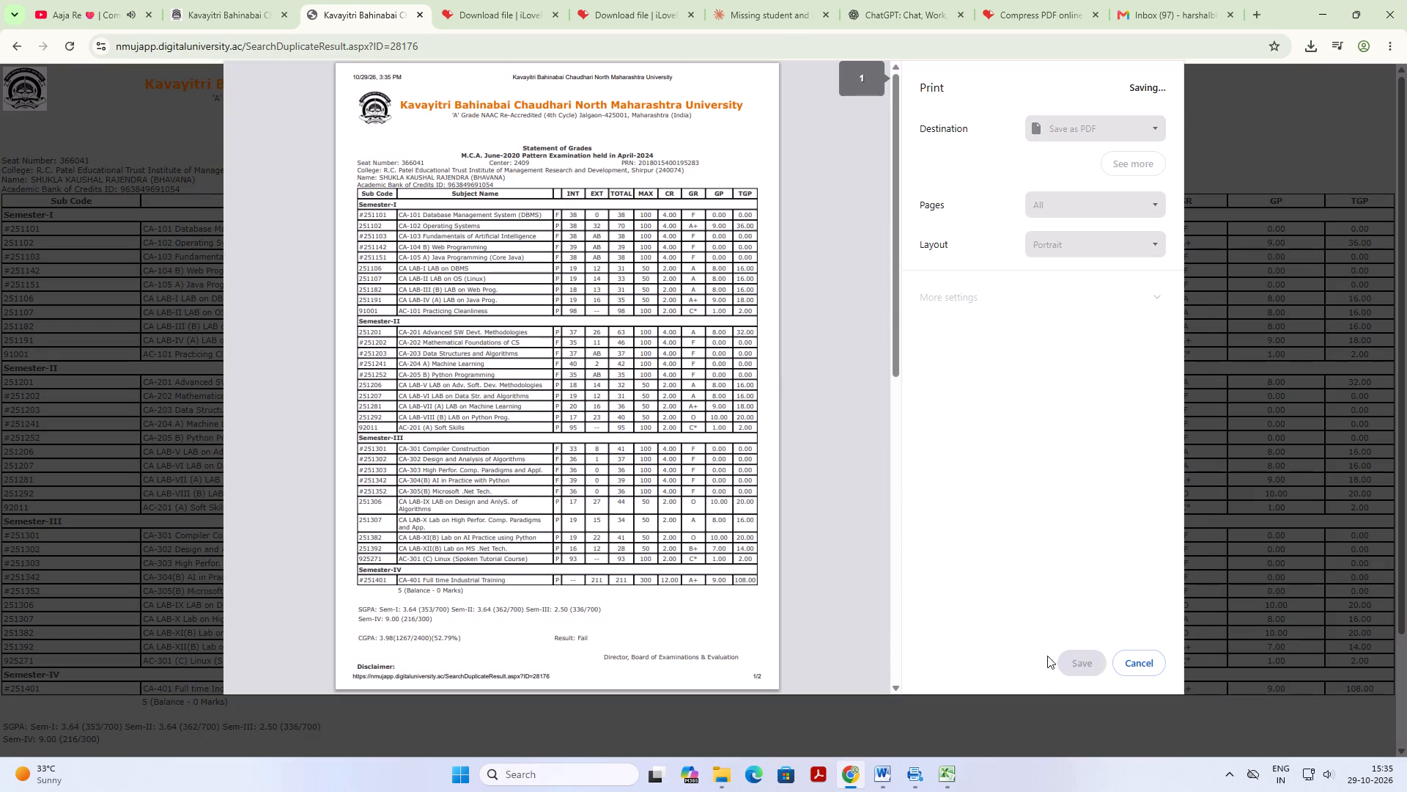
key(ctrl+v)
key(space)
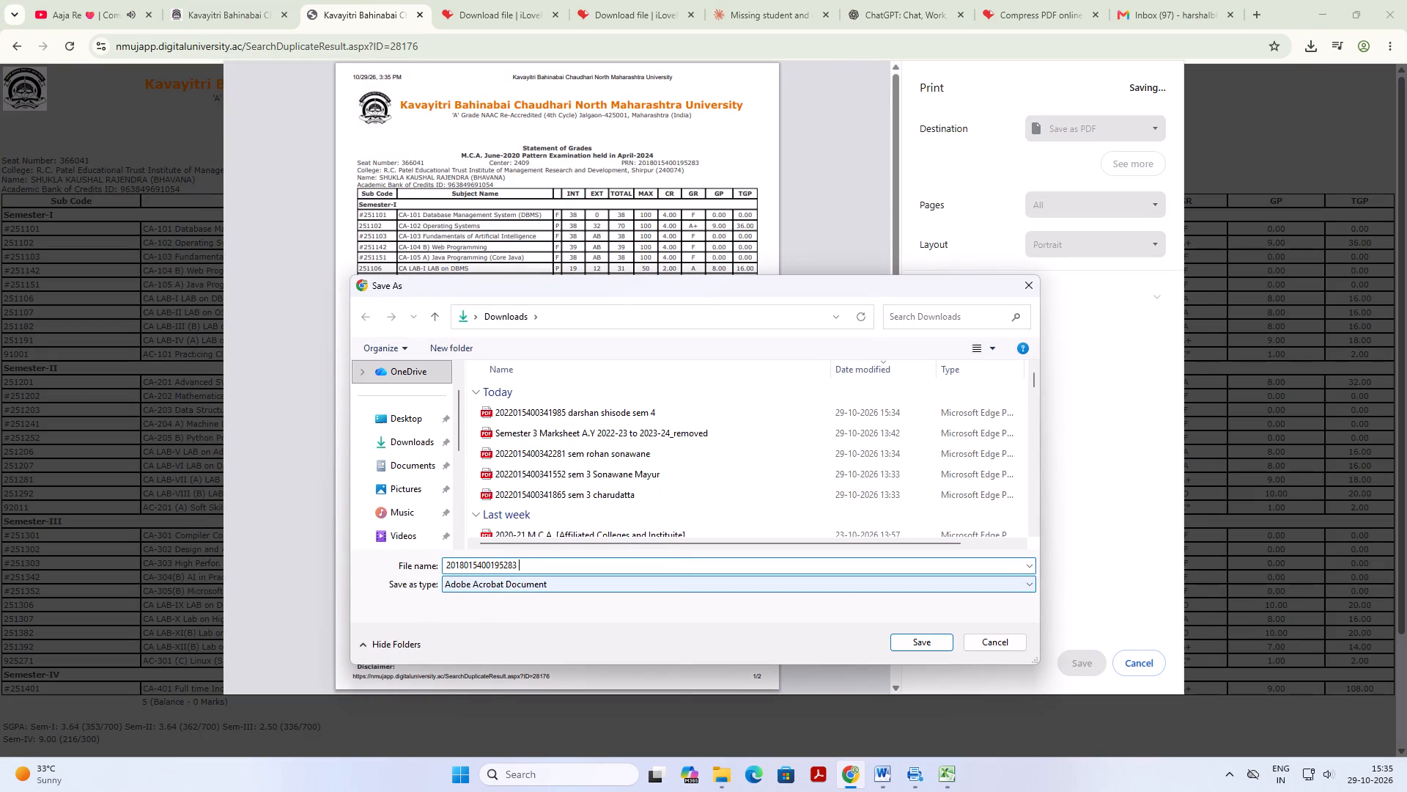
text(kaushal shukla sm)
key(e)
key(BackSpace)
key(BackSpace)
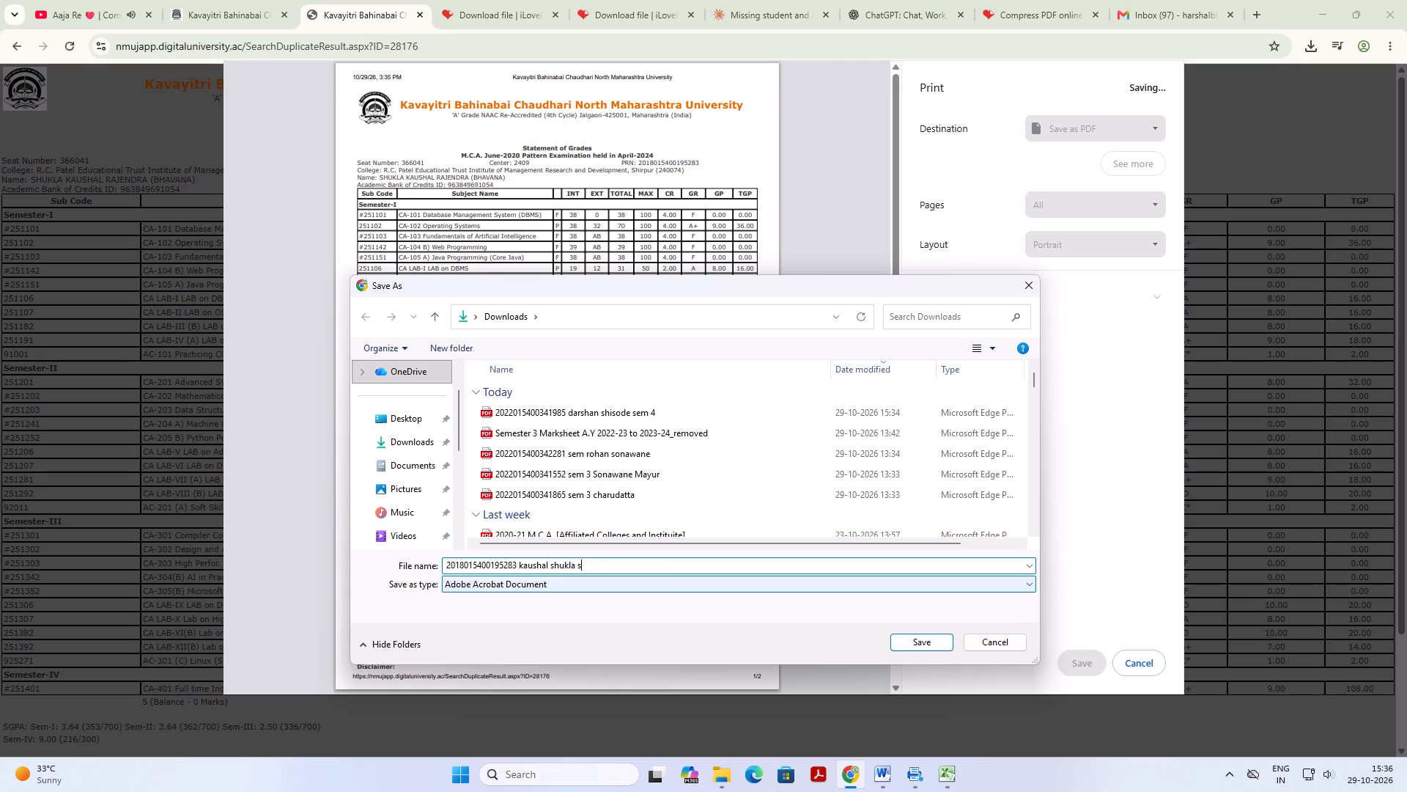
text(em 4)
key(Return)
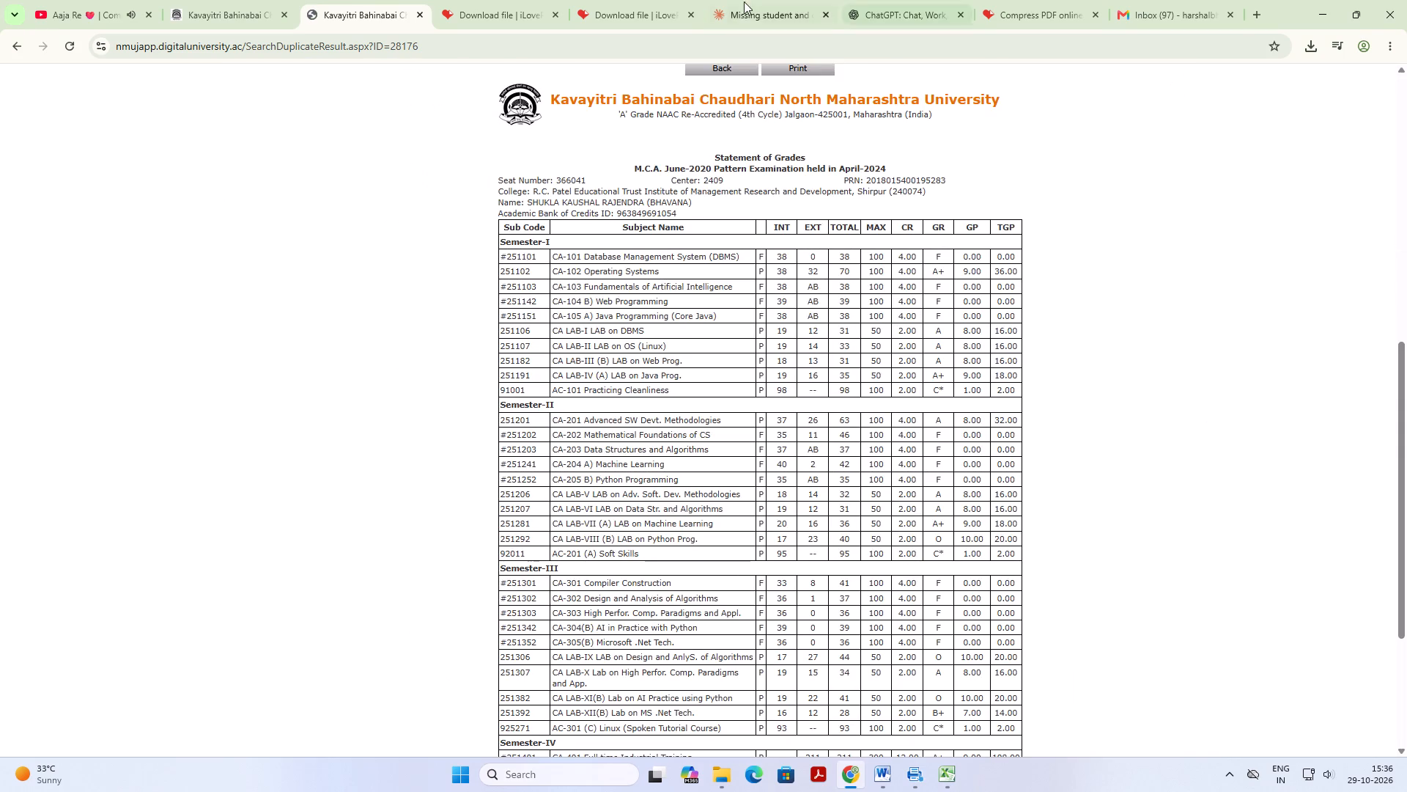
In Excel, colour the text of row 12 (A12:D12) on the Missing from PDF sheet green.
scroll(825, 188, up, 4)
scroll(588, 137, up, 5)
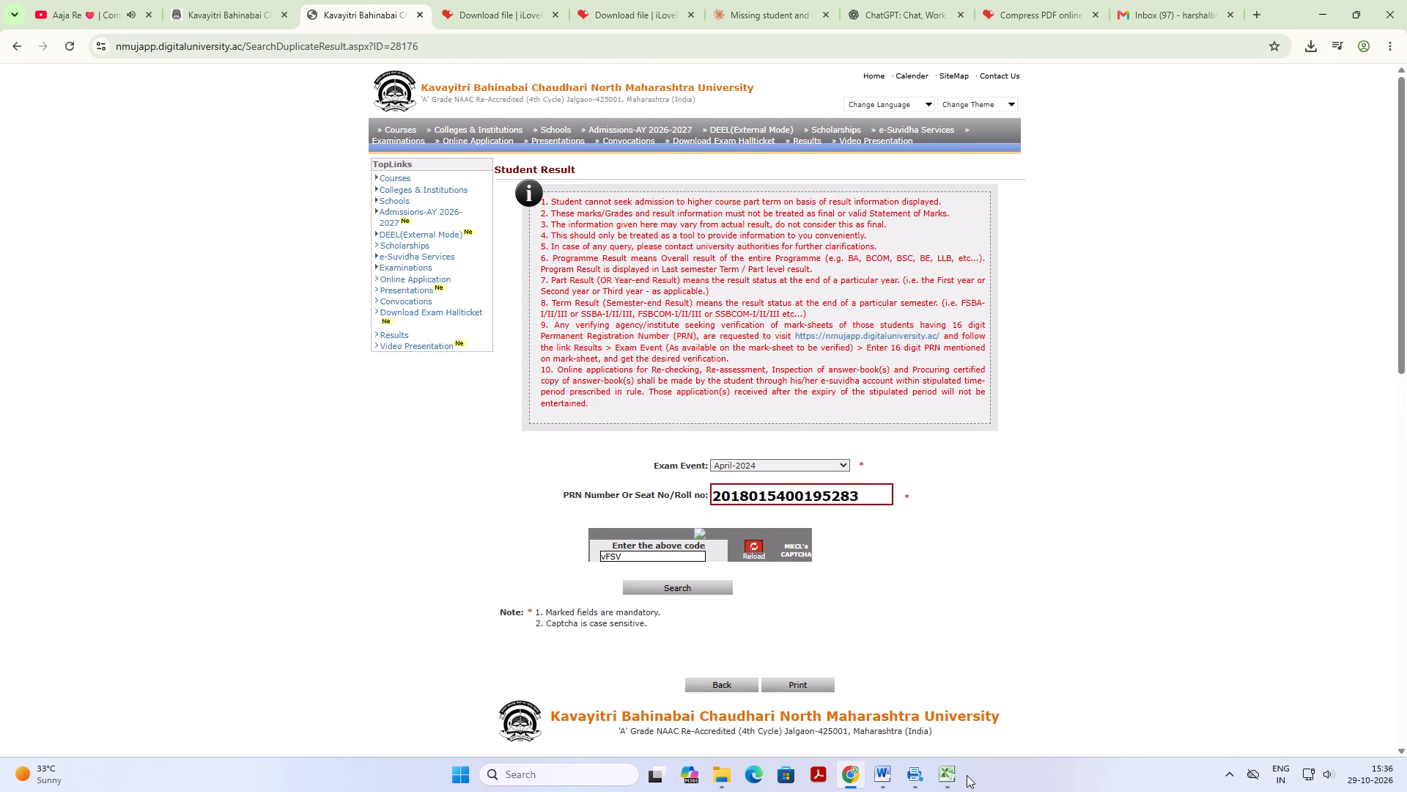
click(948, 774)
click(599, 386)
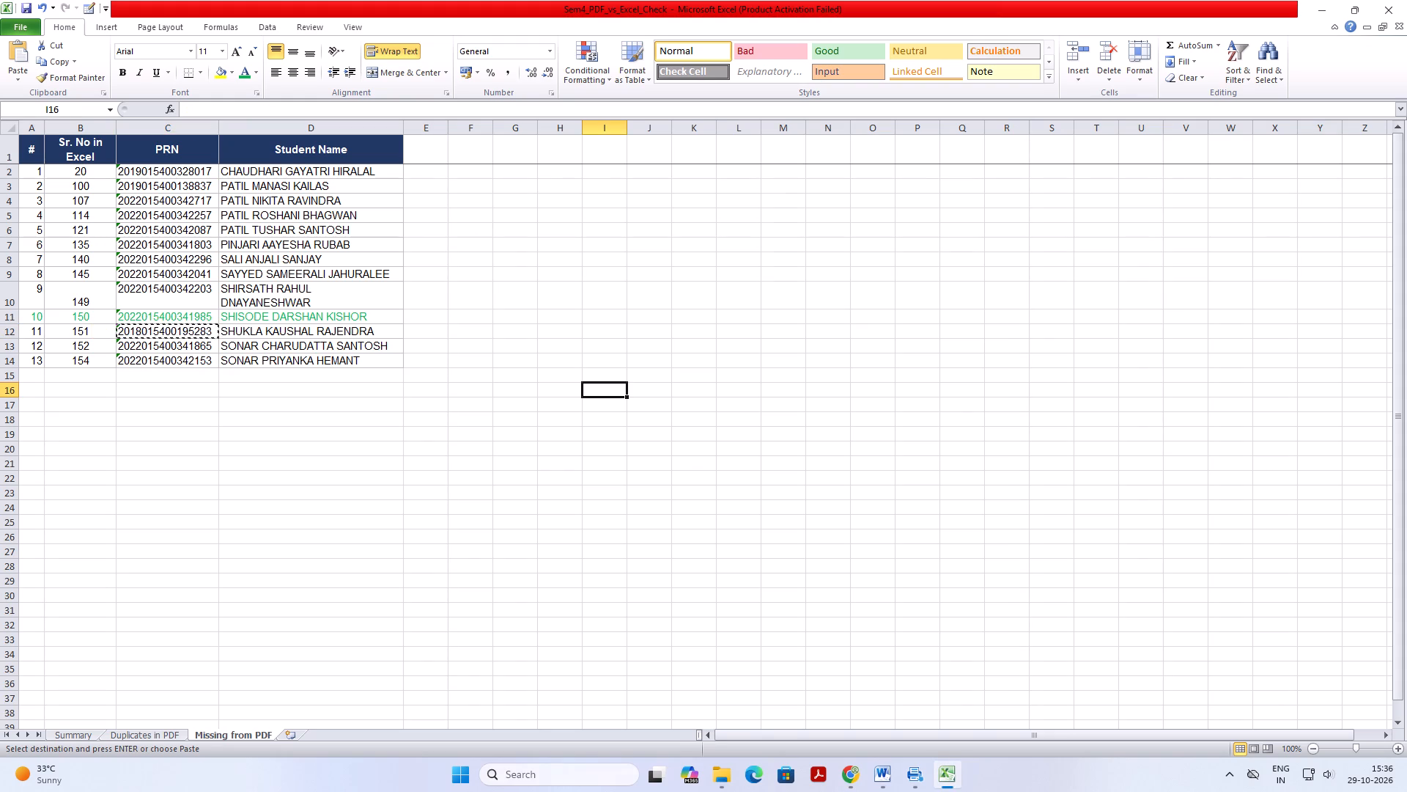
drag(28, 334, 220, 336)
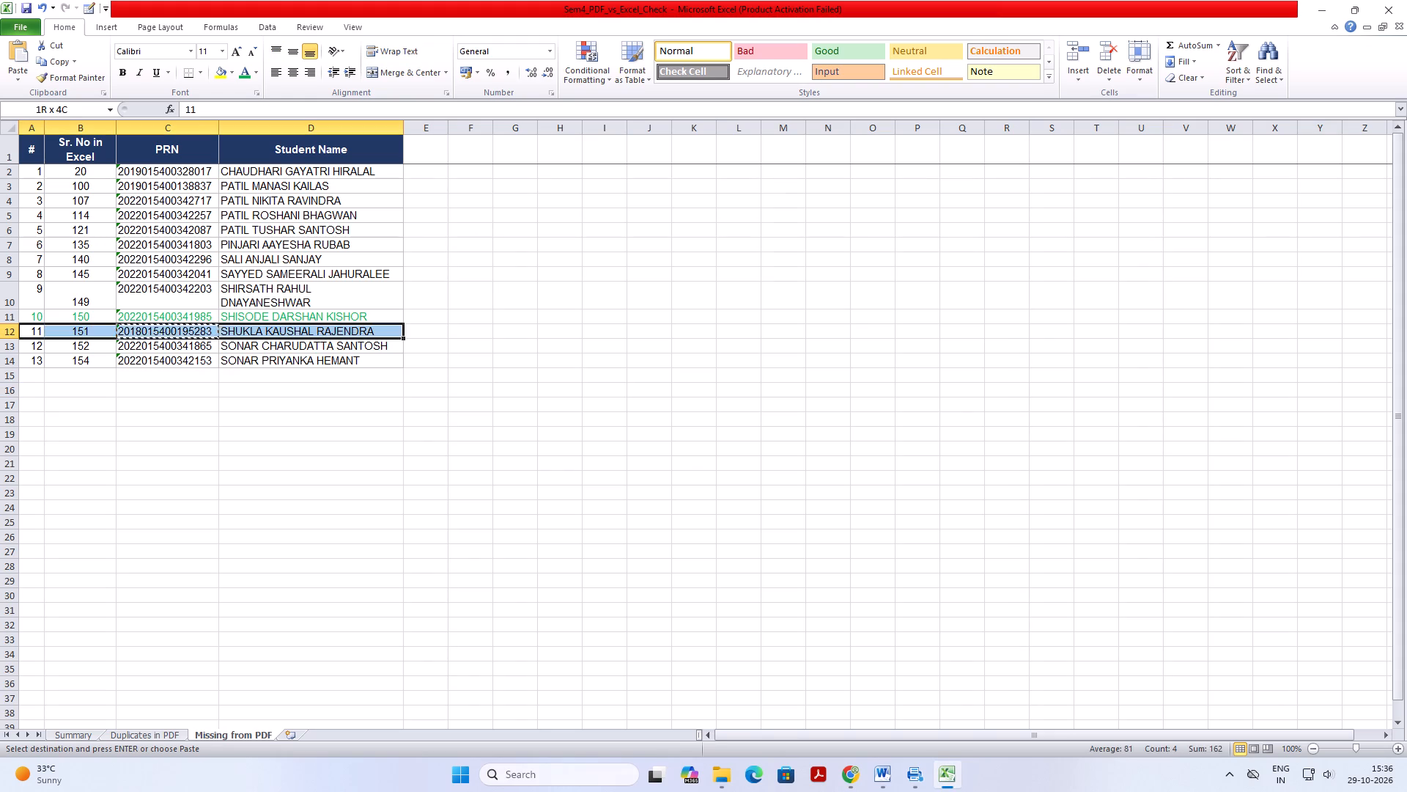
click(250, 71)
click(591, 293)
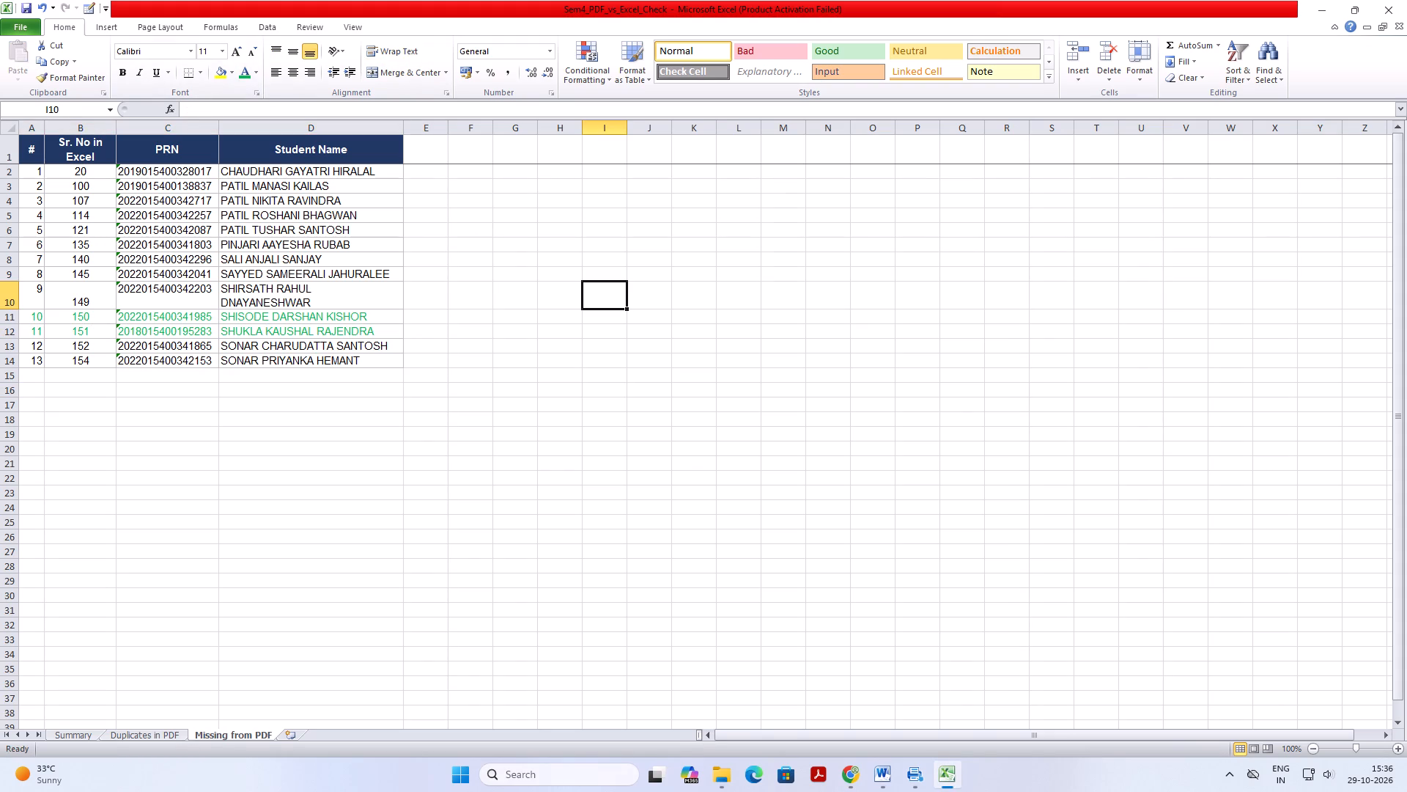
Copy the PRN in C13 of the Missing from PDF sheet and search for its April-2024 result on the university page in Chrome.
click(156, 352)
key(ctrl+c)
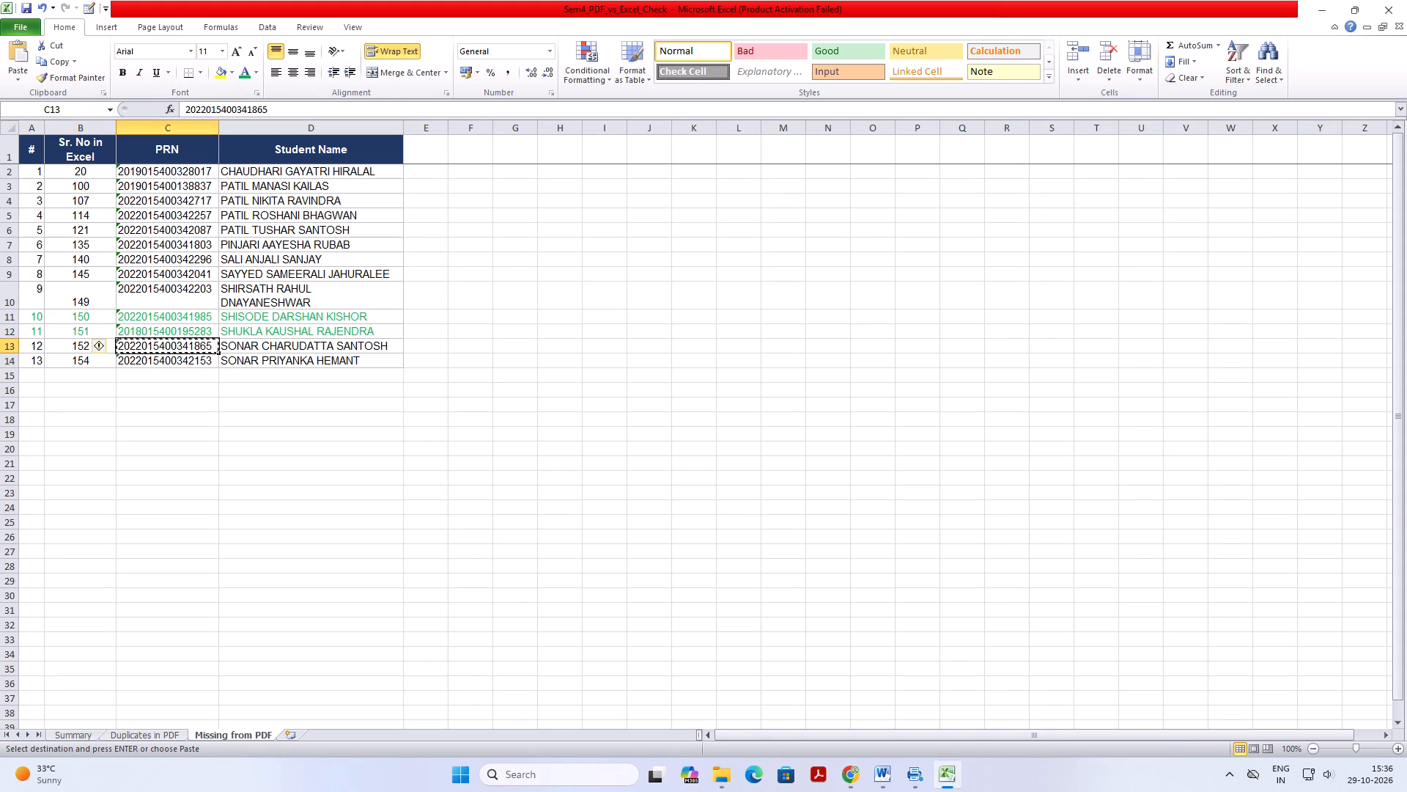
click(863, 653)
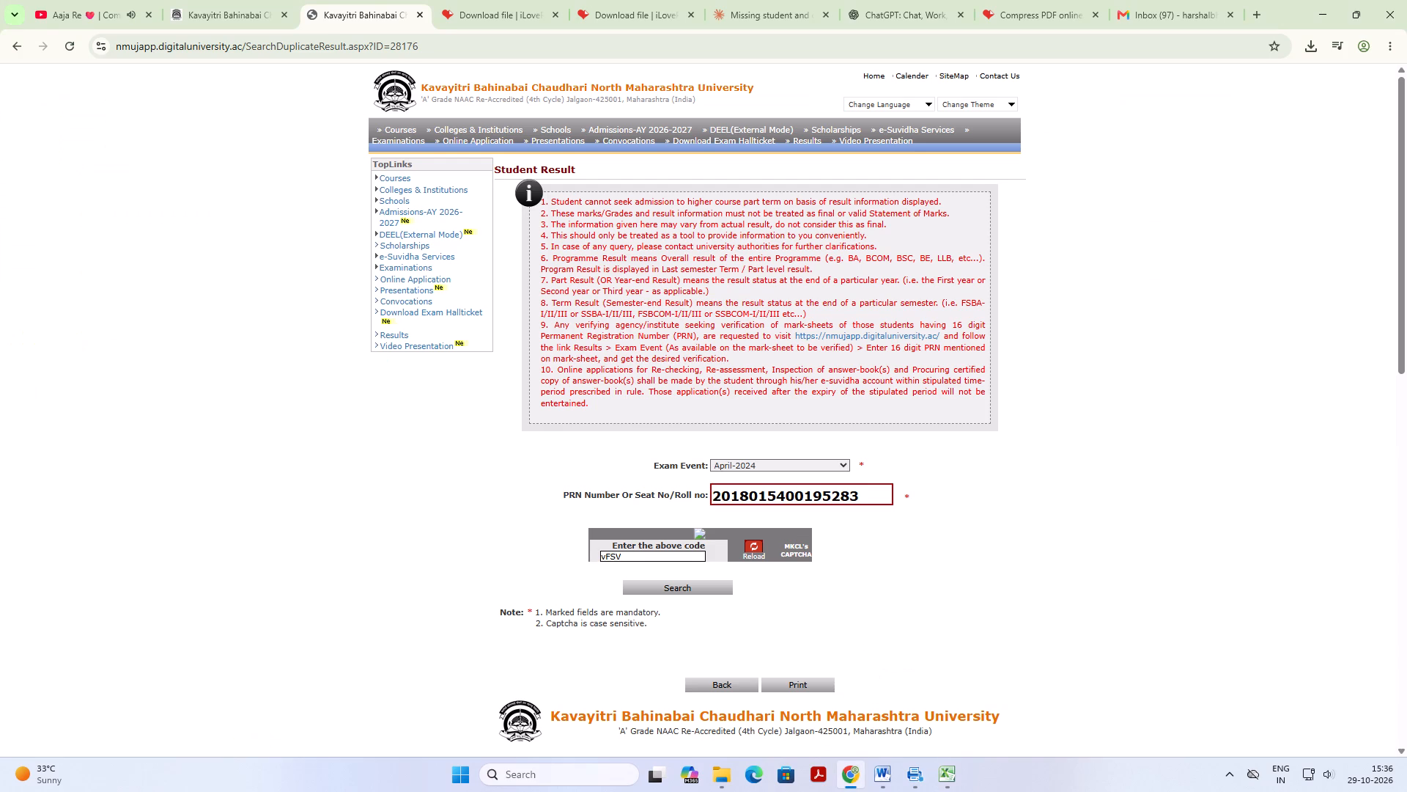
drag(864, 495, 643, 498)
key(ctrl+v)
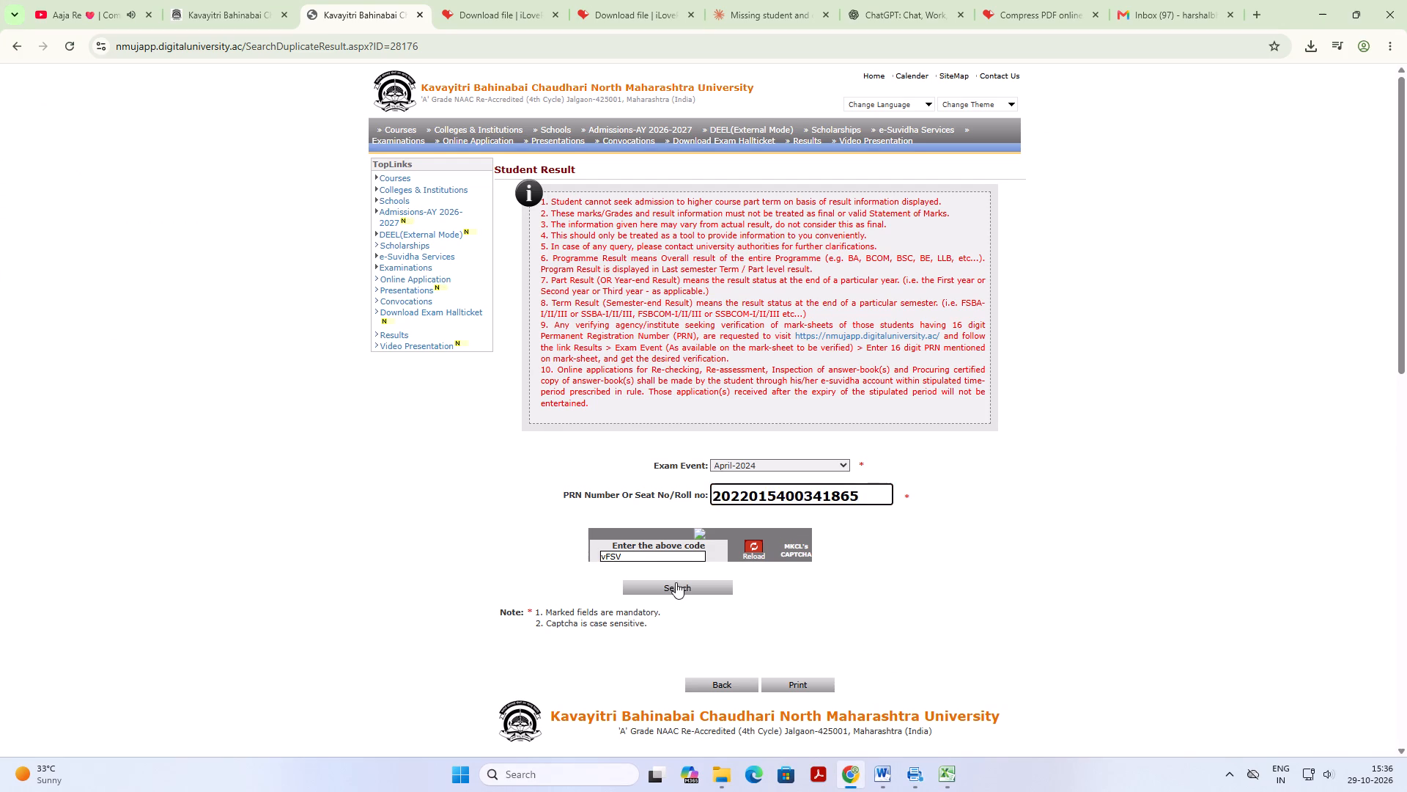
click(676, 582)
scroll(676, 582, down, 6)
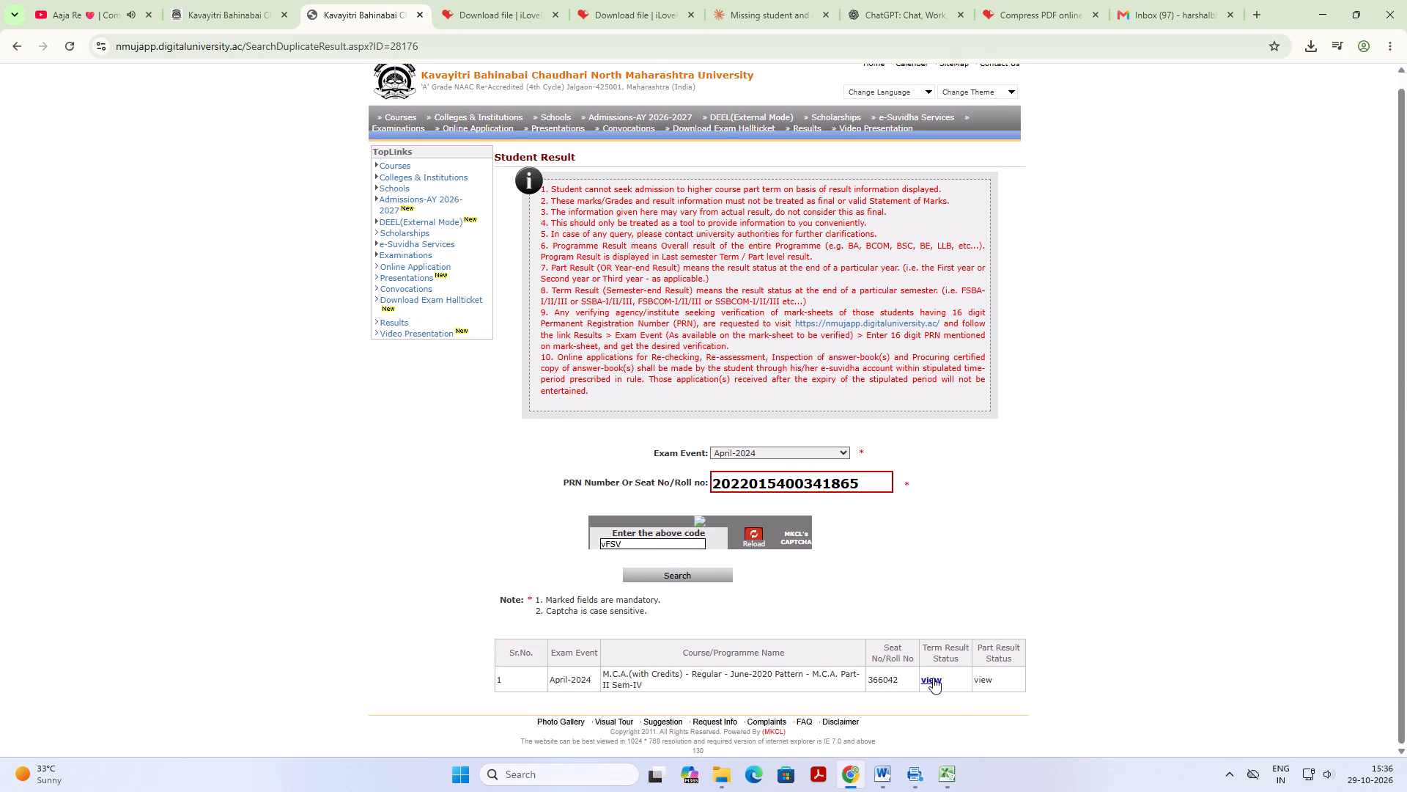
Open the term result for M.C.A. Part-II Sem-IV to bring up the student's statement of grades.
click(933, 678)
scroll(923, 622, down, 6)
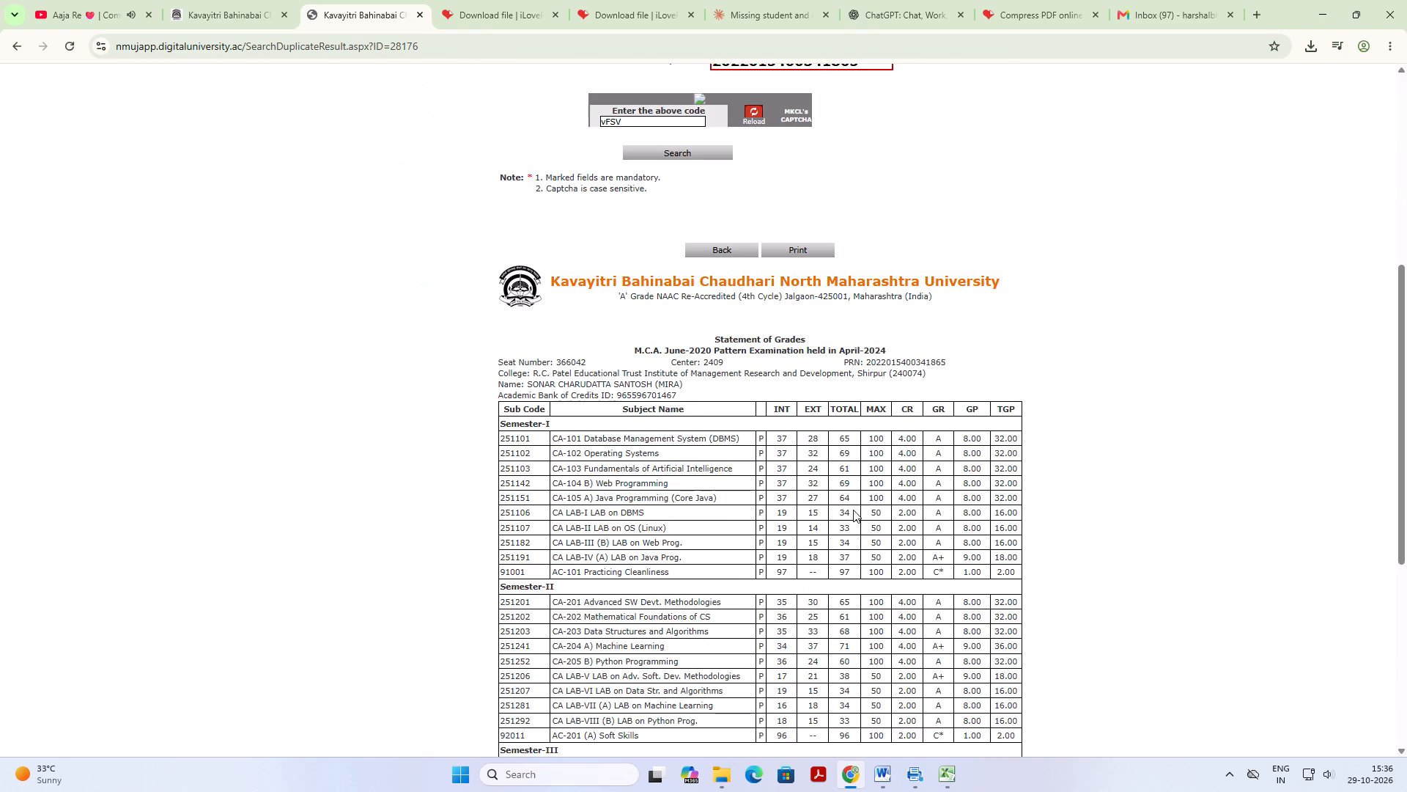
Save the statement of grades as a PDF in Downloads, named with the student's PRN and first name followed by "sem 4".
click(792, 249)
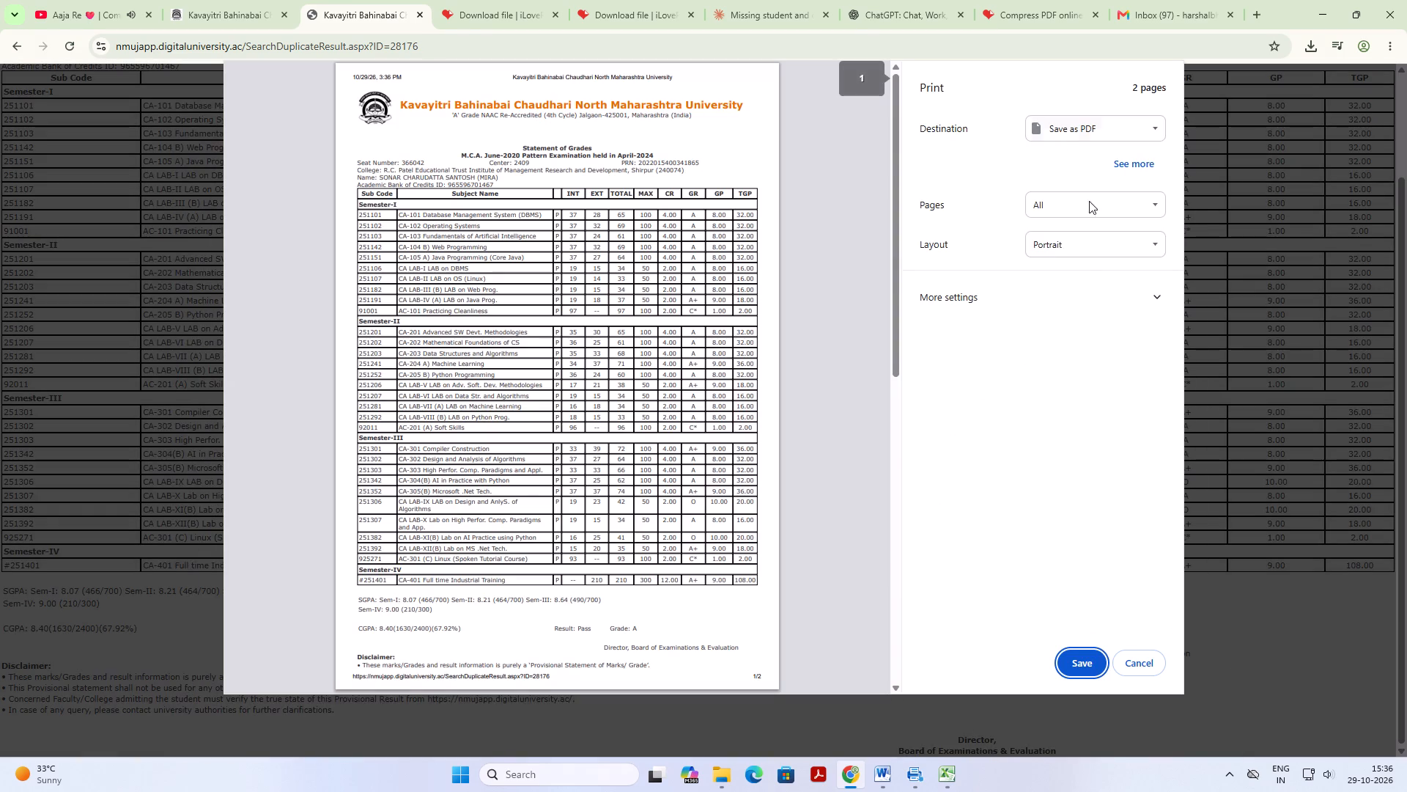
click(1078, 667)
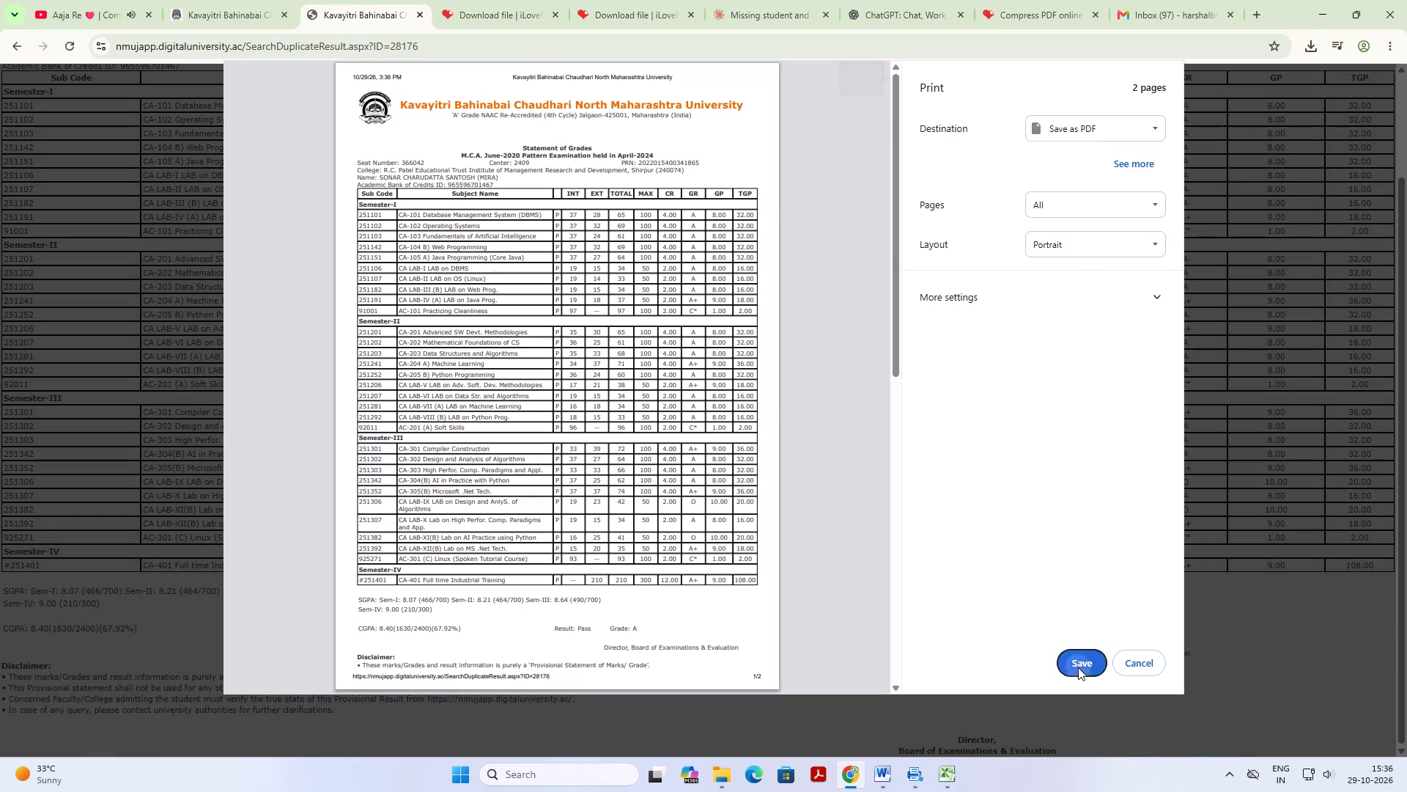
key(ctrl+v)
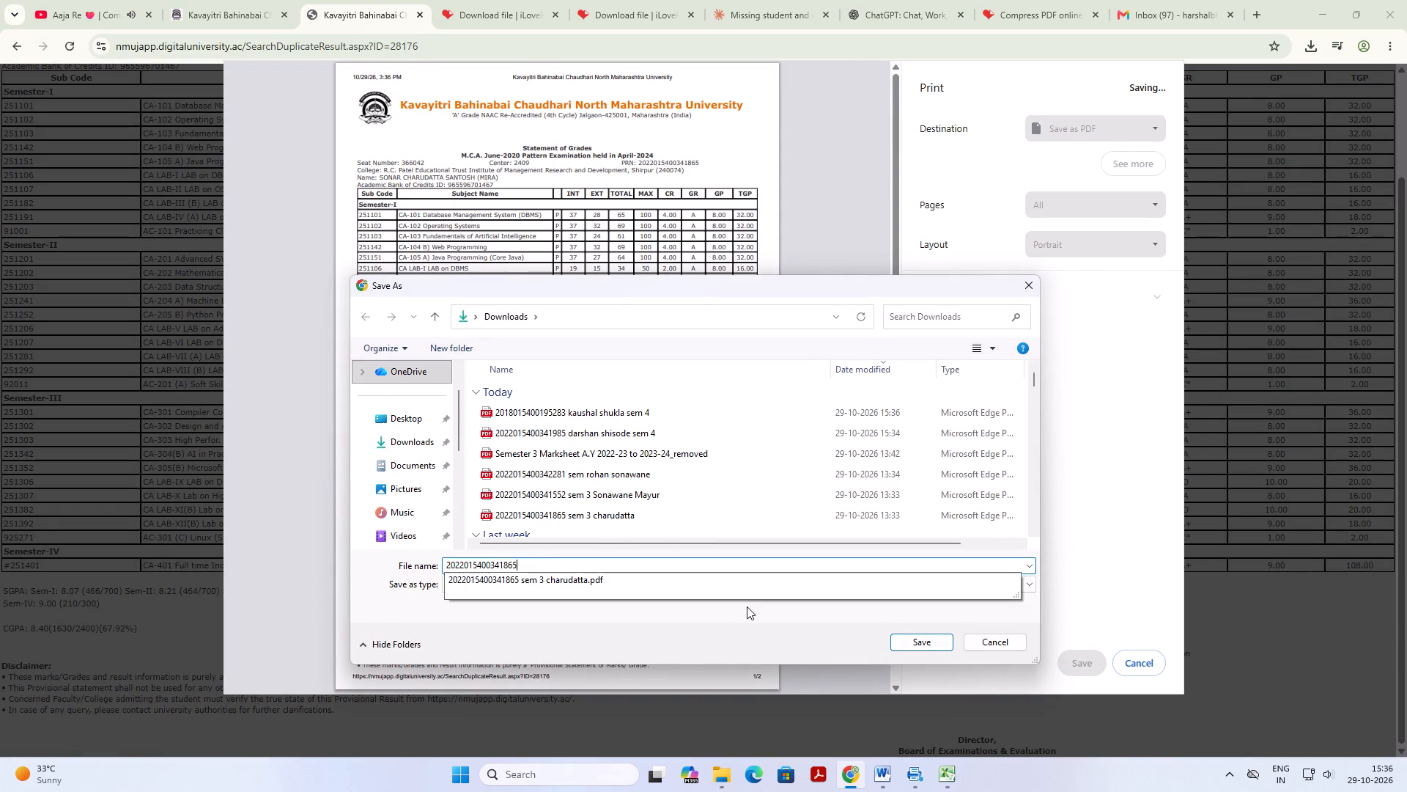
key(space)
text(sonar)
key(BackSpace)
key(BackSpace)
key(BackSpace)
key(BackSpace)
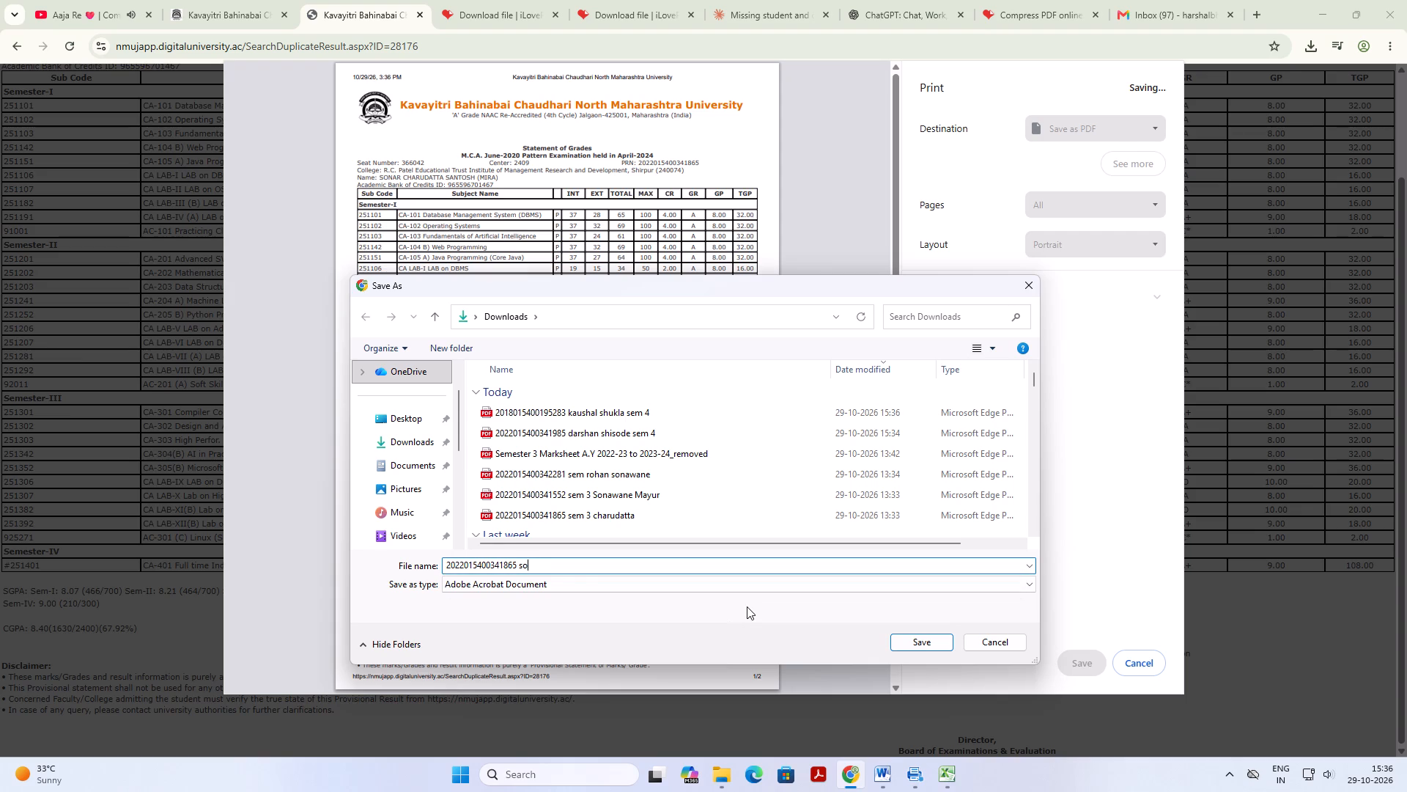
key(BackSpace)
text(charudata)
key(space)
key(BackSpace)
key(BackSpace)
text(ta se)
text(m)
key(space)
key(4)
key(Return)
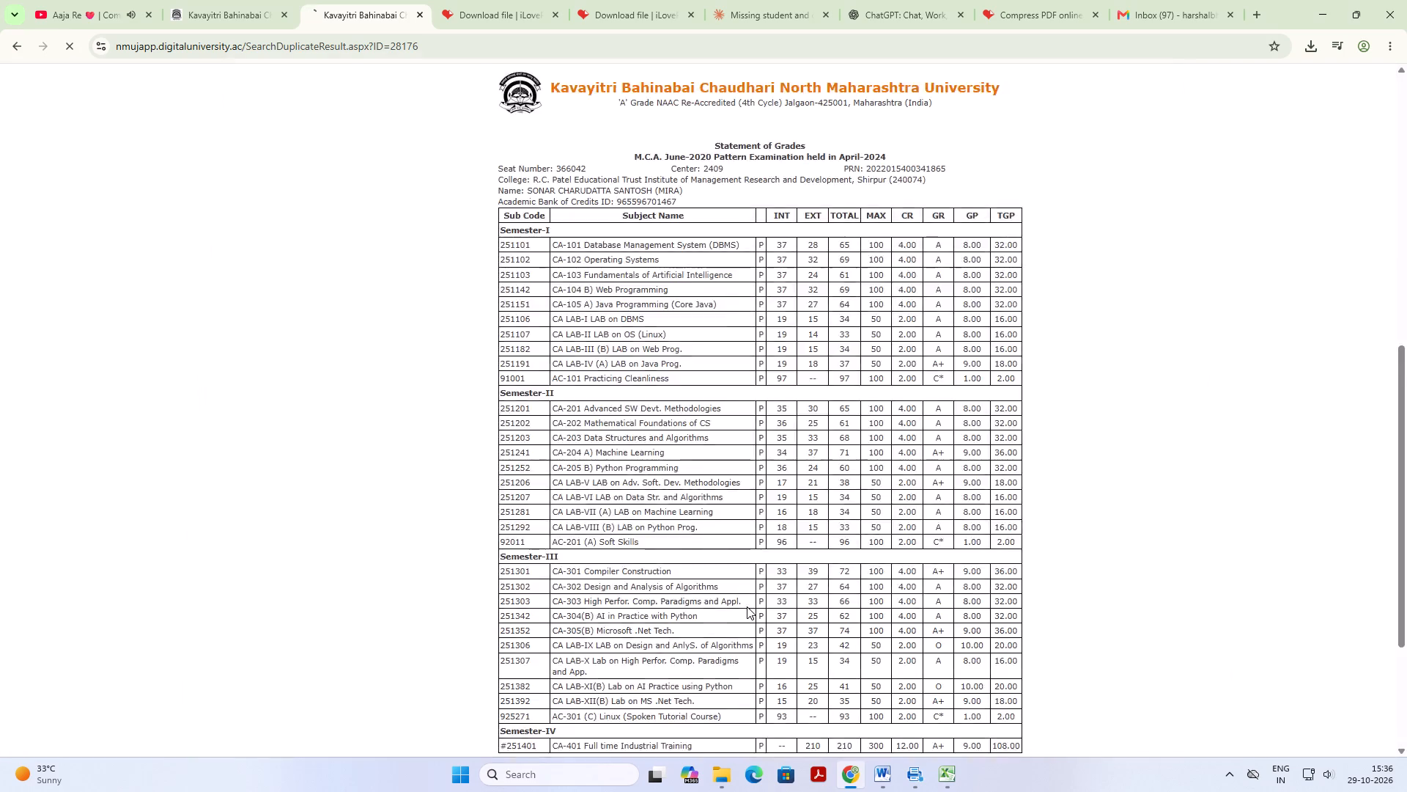
In Excel, colour the text of row 13 (A13:D13) on the Missing from PDF sheet green.
scroll(832, 499, down, 7)
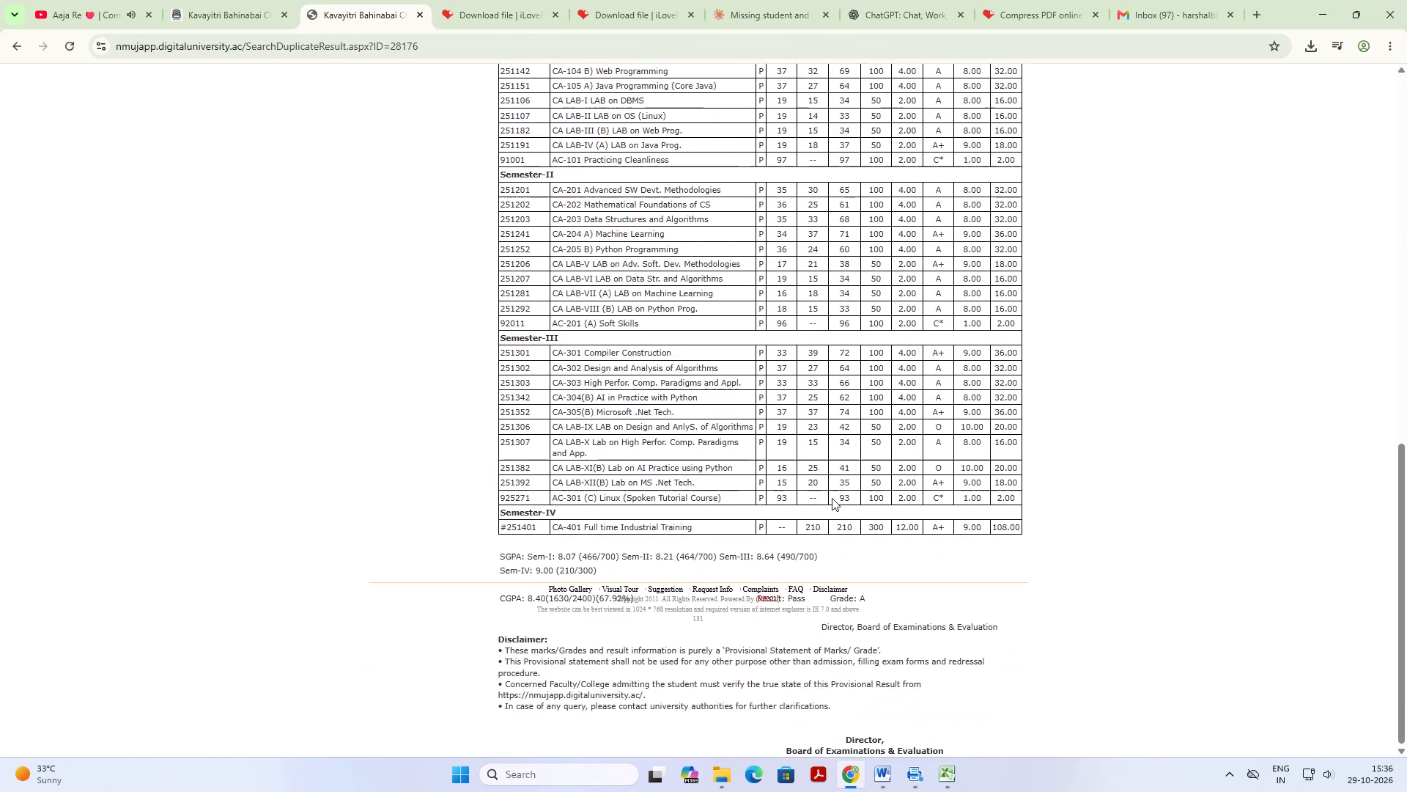
scroll(832, 498, up, 12)
click(957, 777)
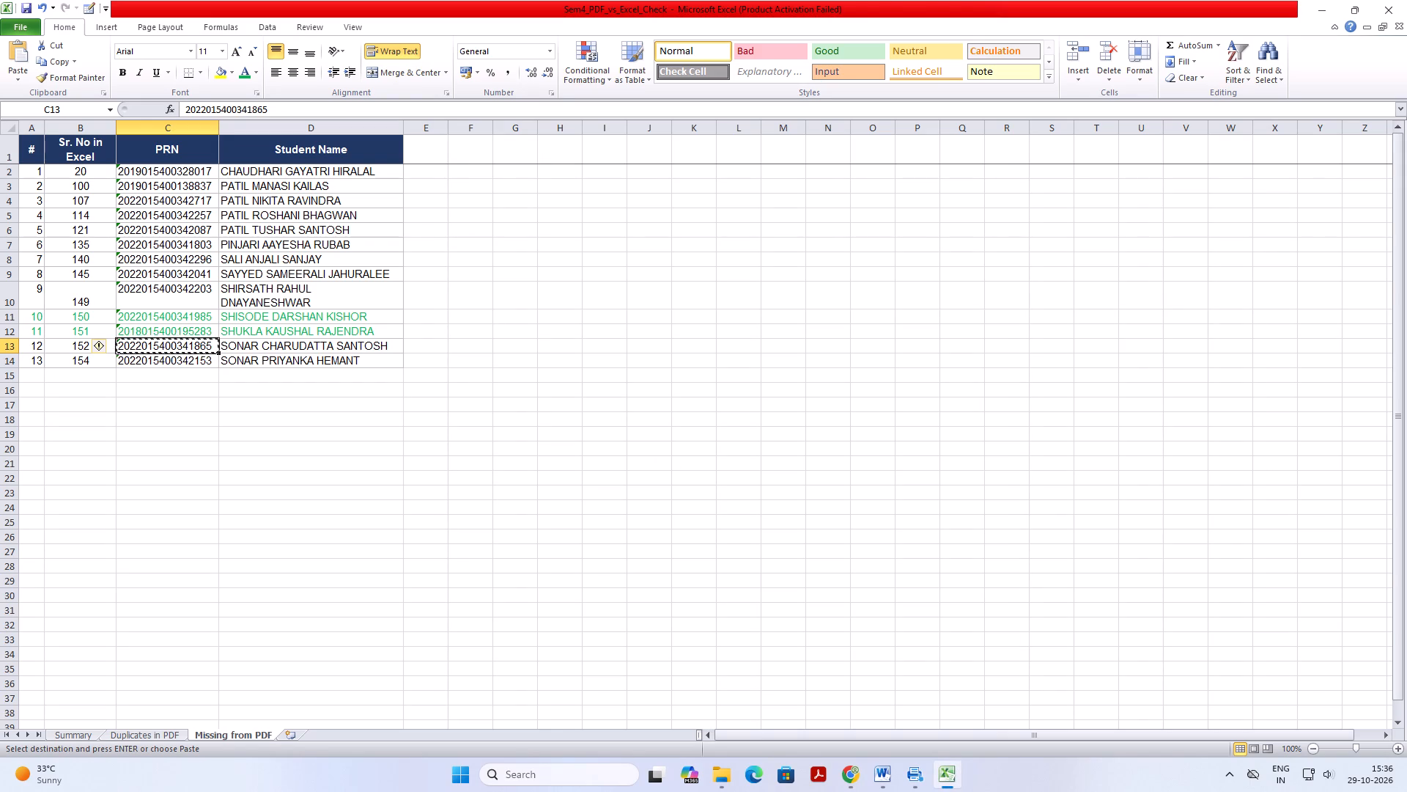
drag(32, 345, 259, 353)
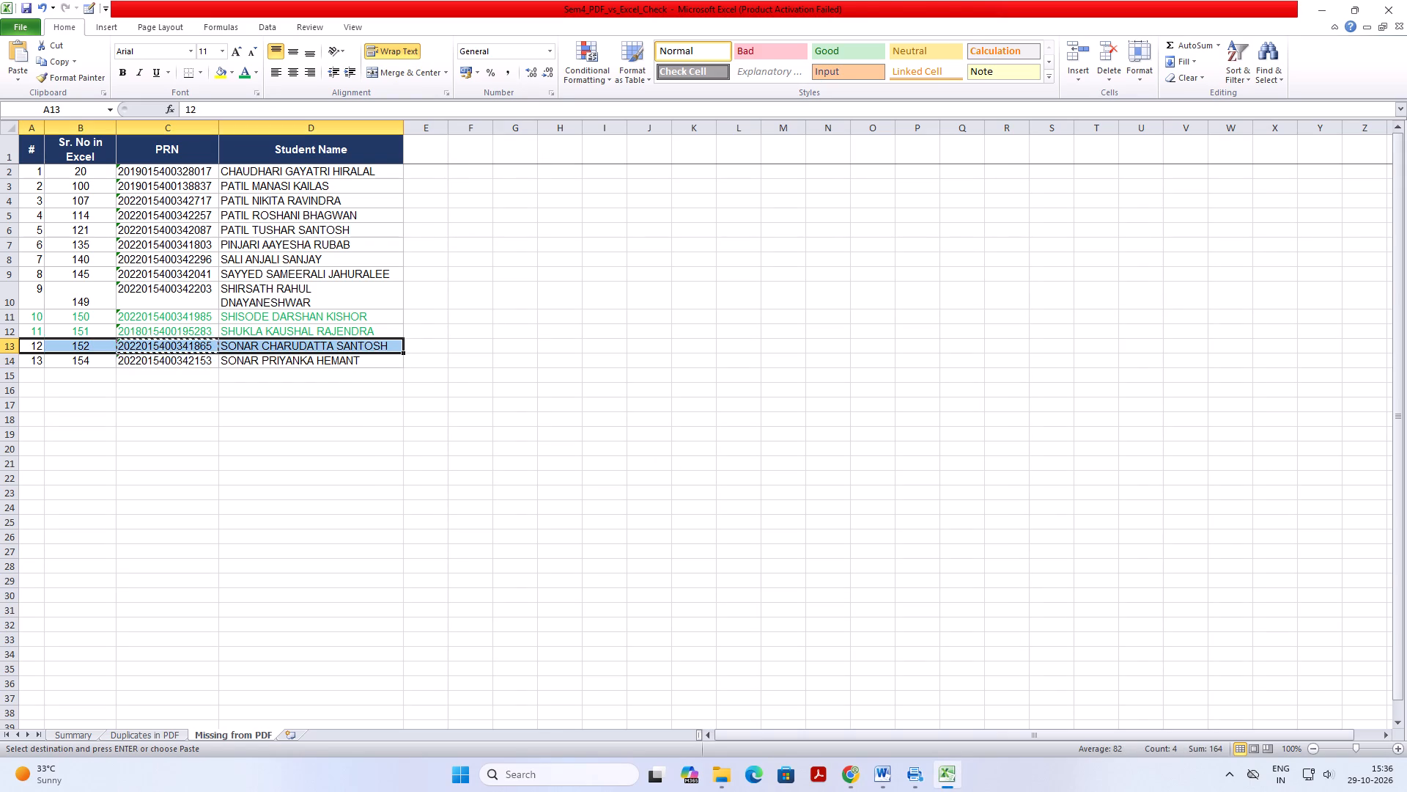
click(237, 73)
click(528, 378)
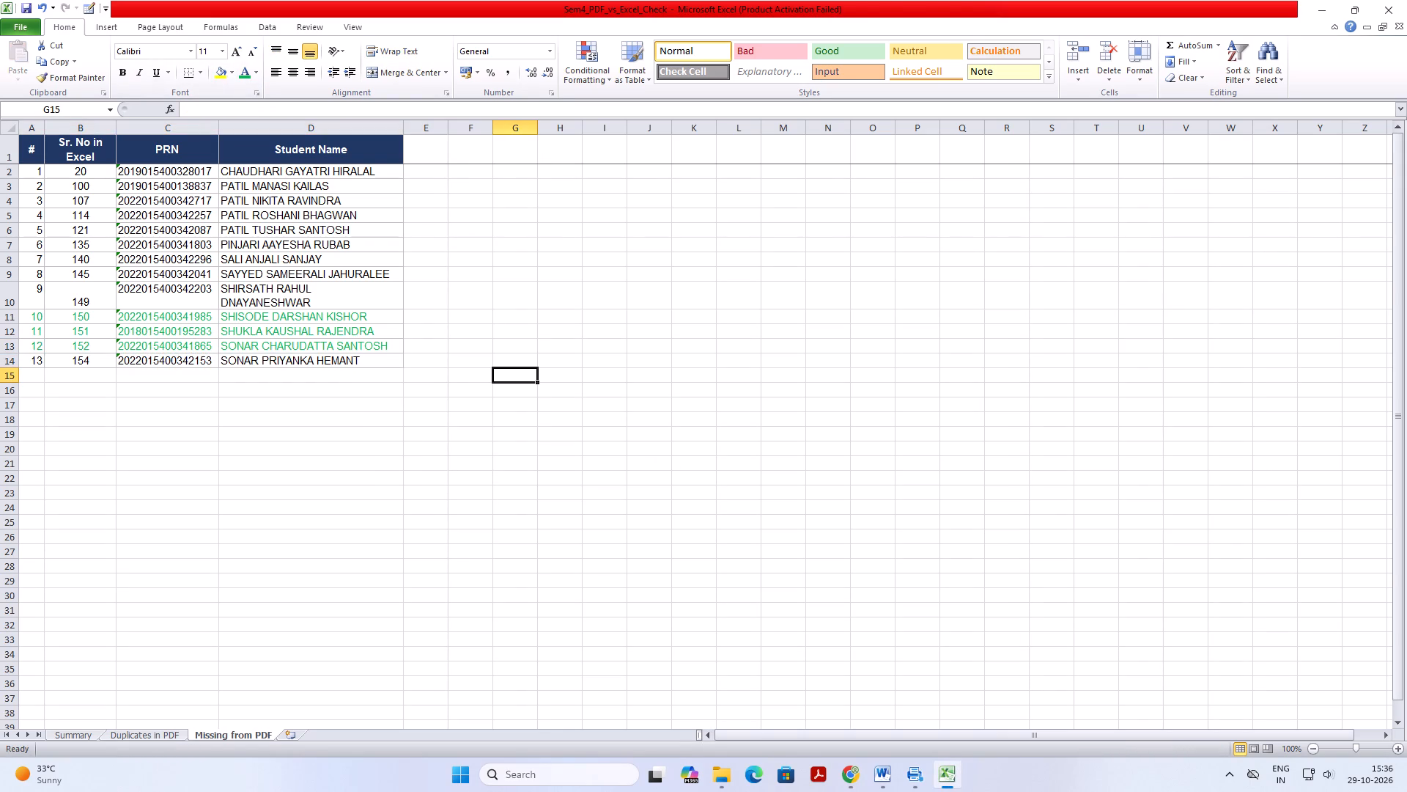
Copy the PRN in C14 of the Missing from PDF sheet and search for its April-2024 result on the university page in Chrome.
click(170, 363)
key(ctrl+c)
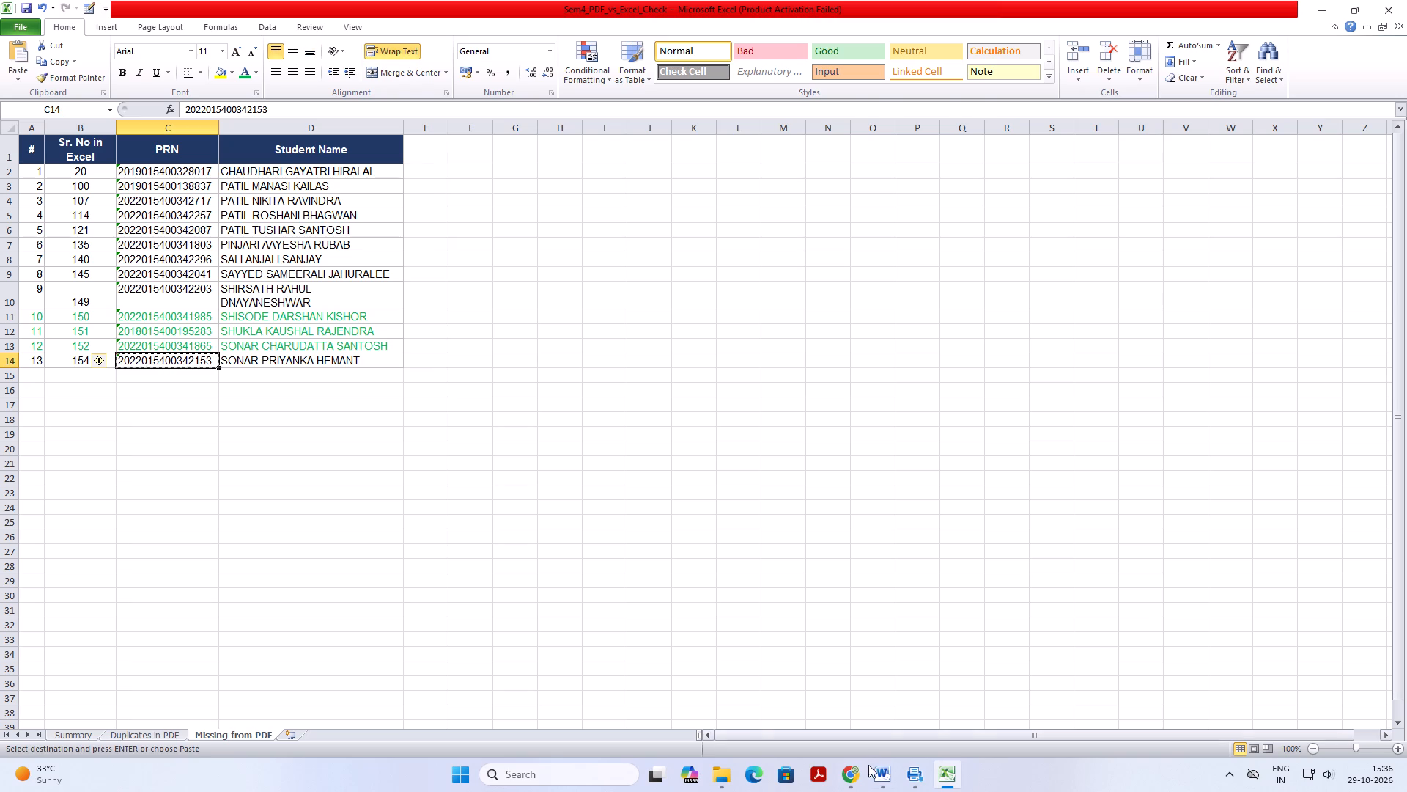
click(848, 779)
drag(871, 496, 682, 495)
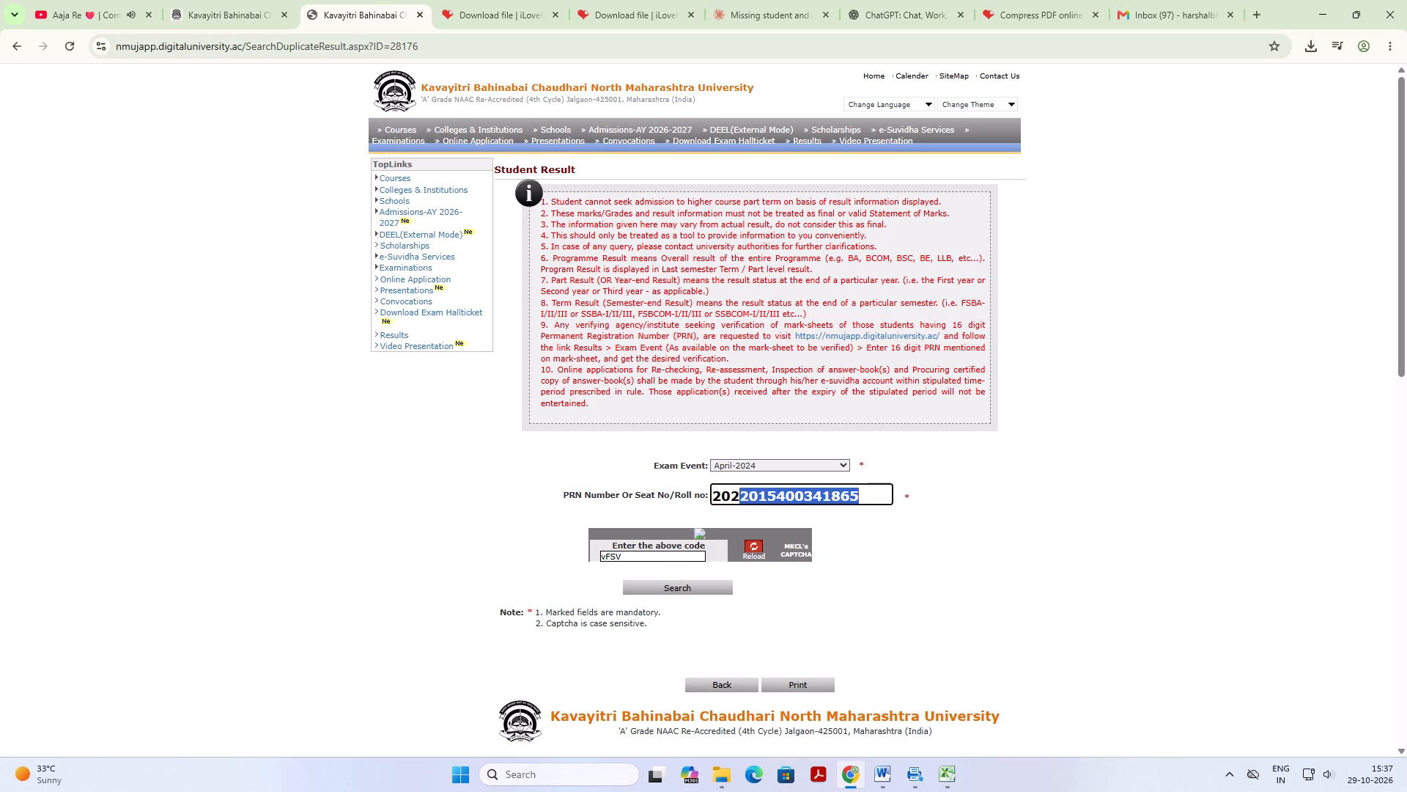
key(ctrl+v)
click(693, 579)
click(693, 588)
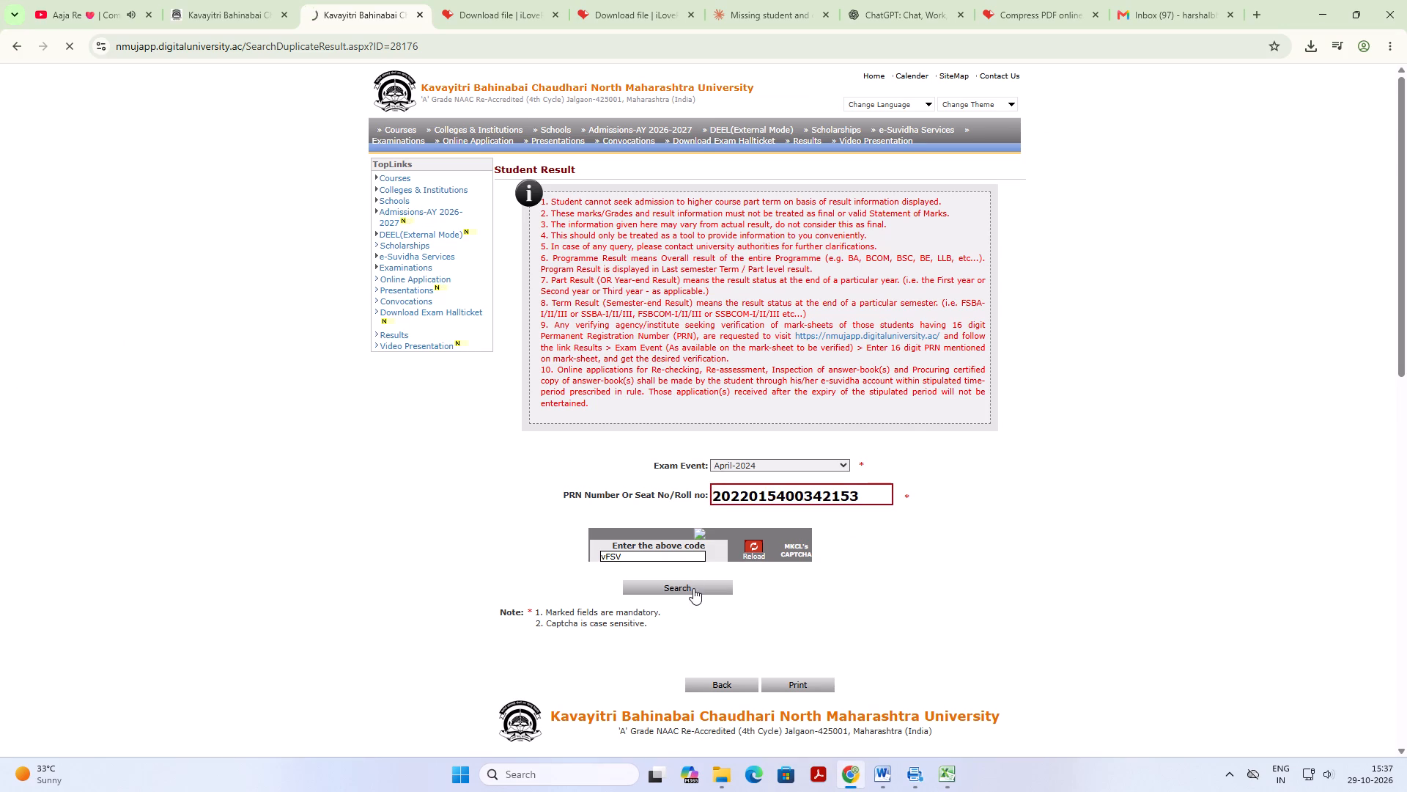
scroll(693, 588, down, 1)
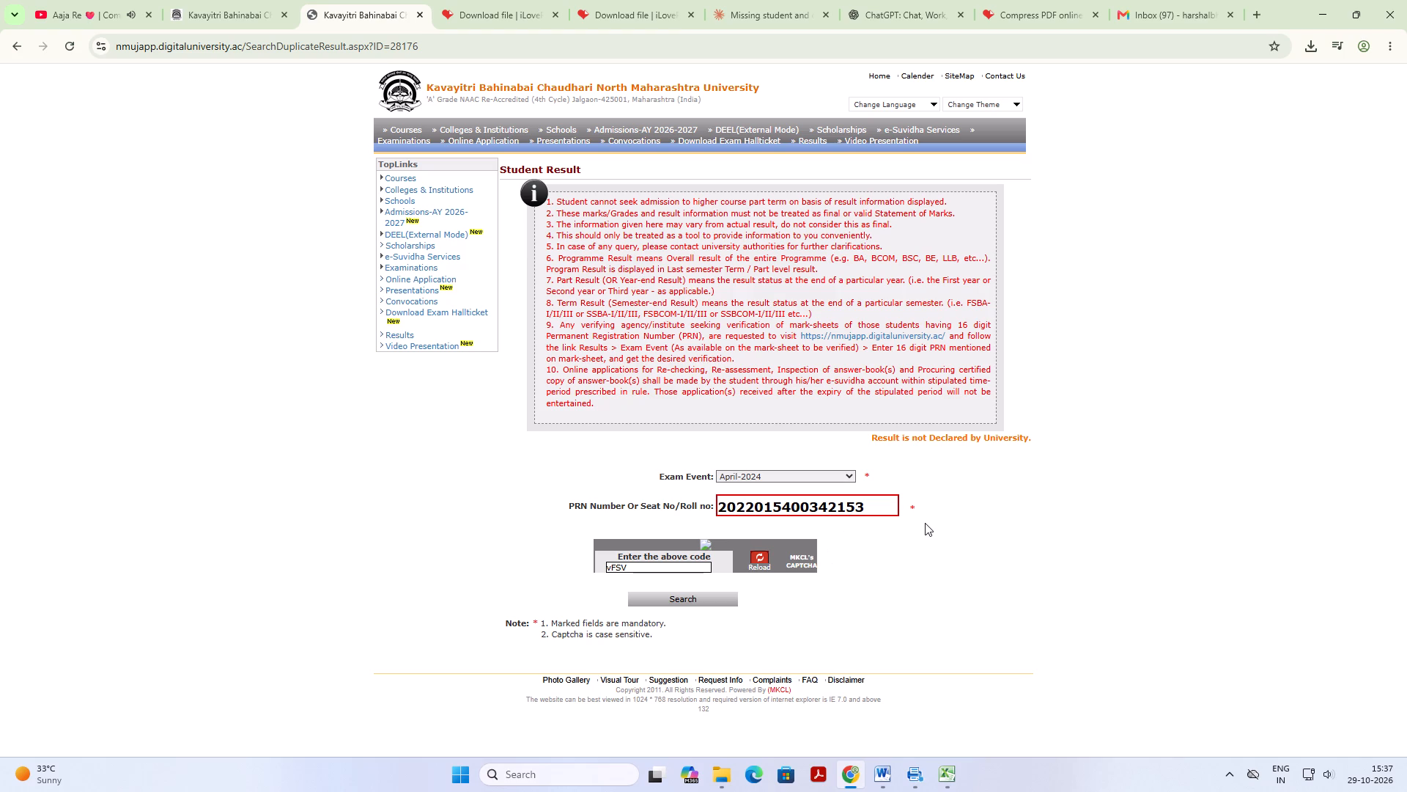
click(704, 601)
In Excel, colour the text of row 14 (A14:D14) on the Missing from PDF sheet red.
click(943, 780)
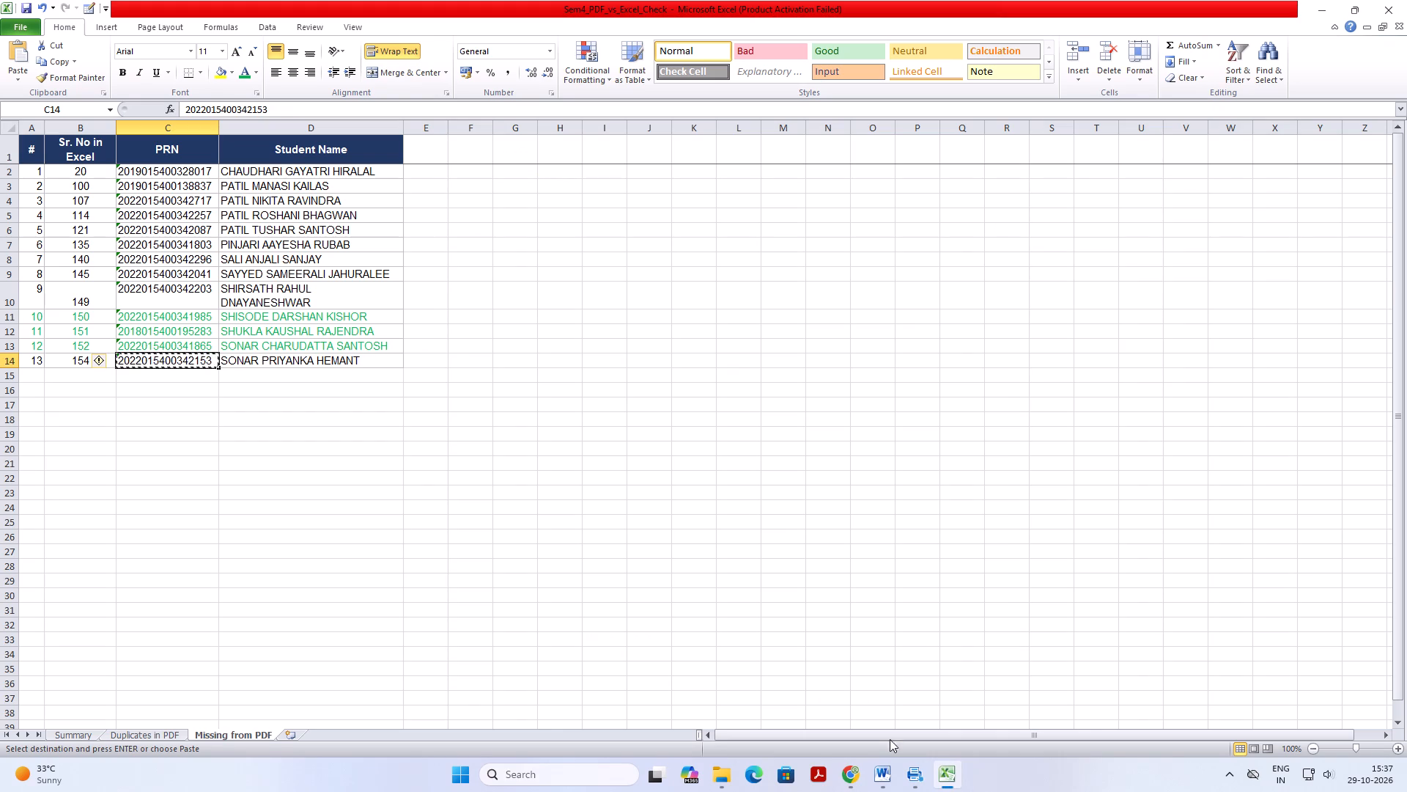
drag(32, 364, 262, 358)
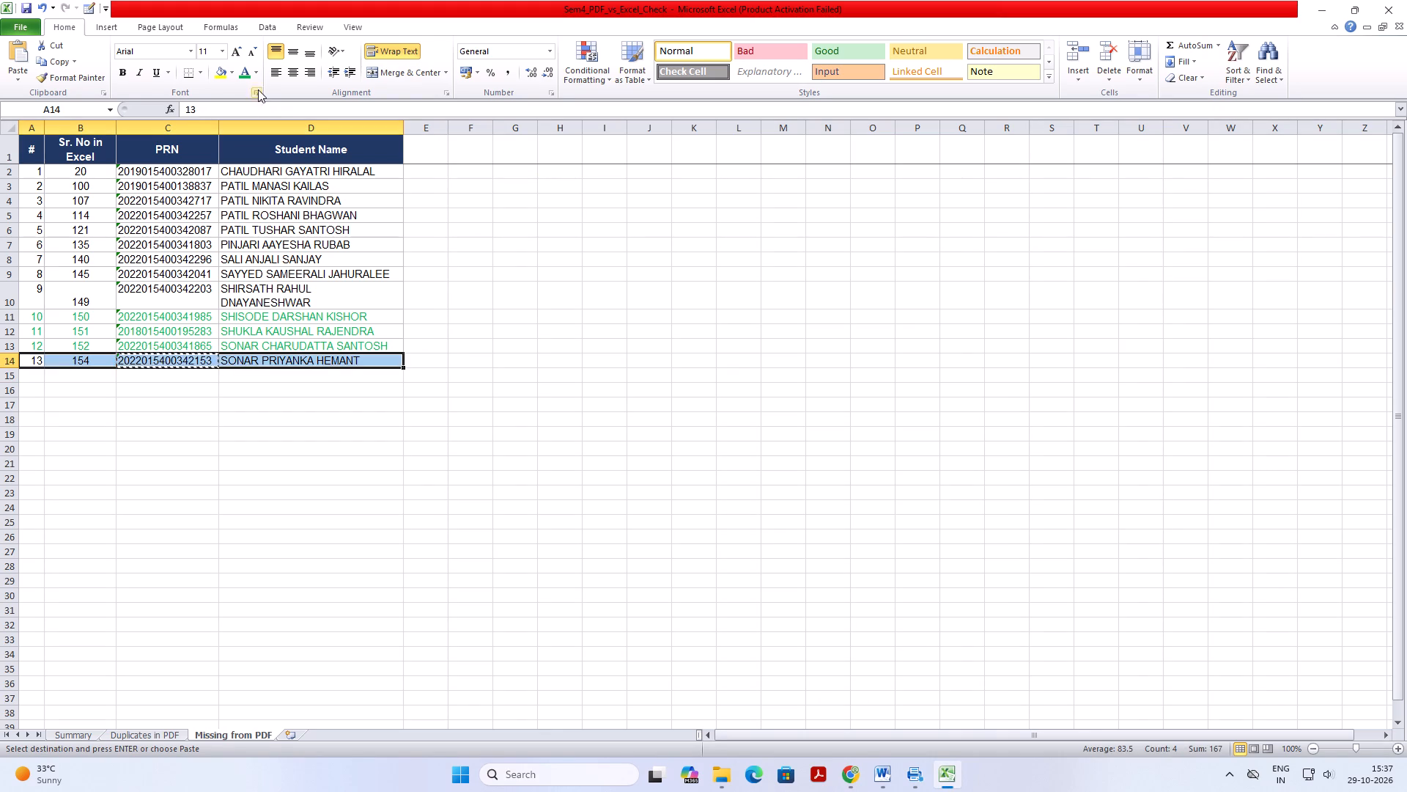
click(251, 75)
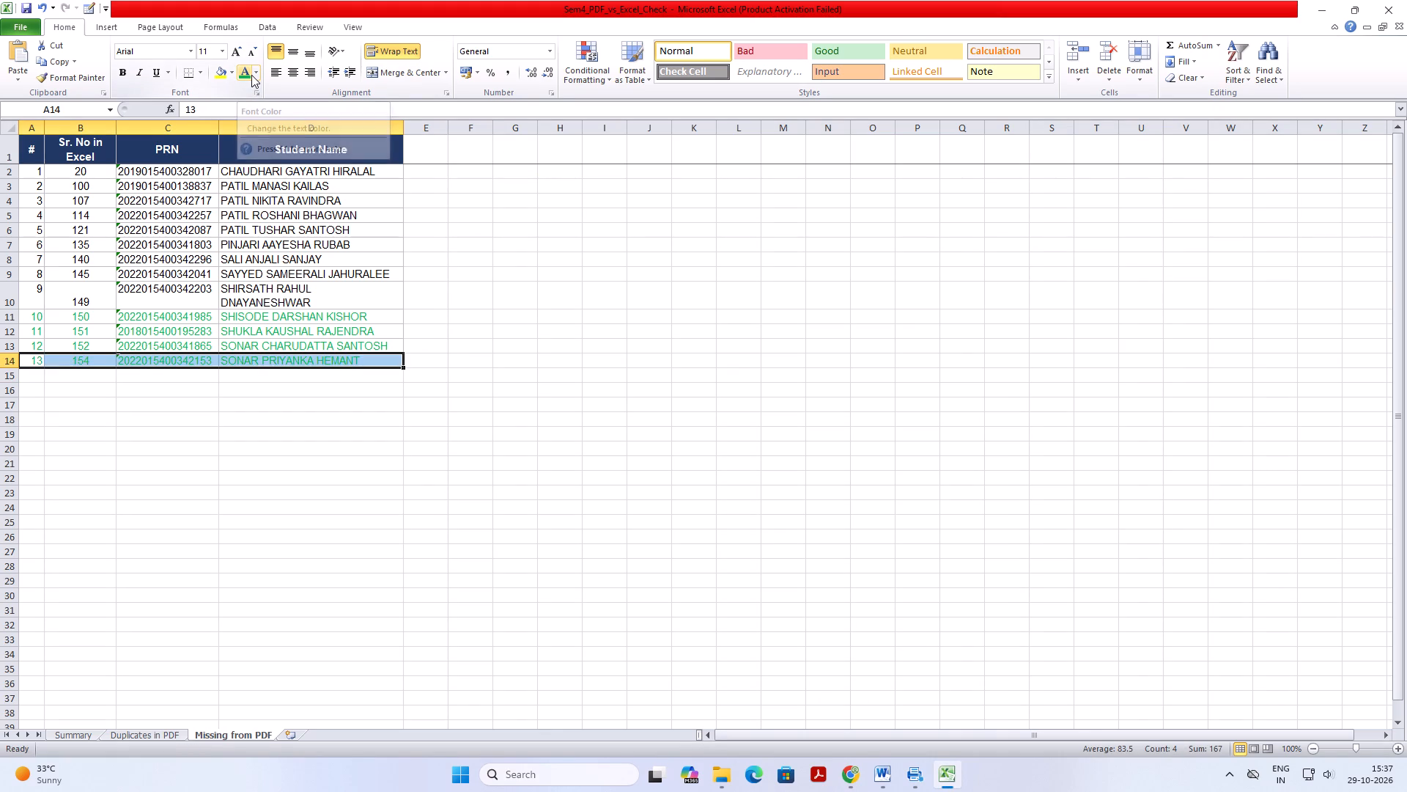
click(260, 76)
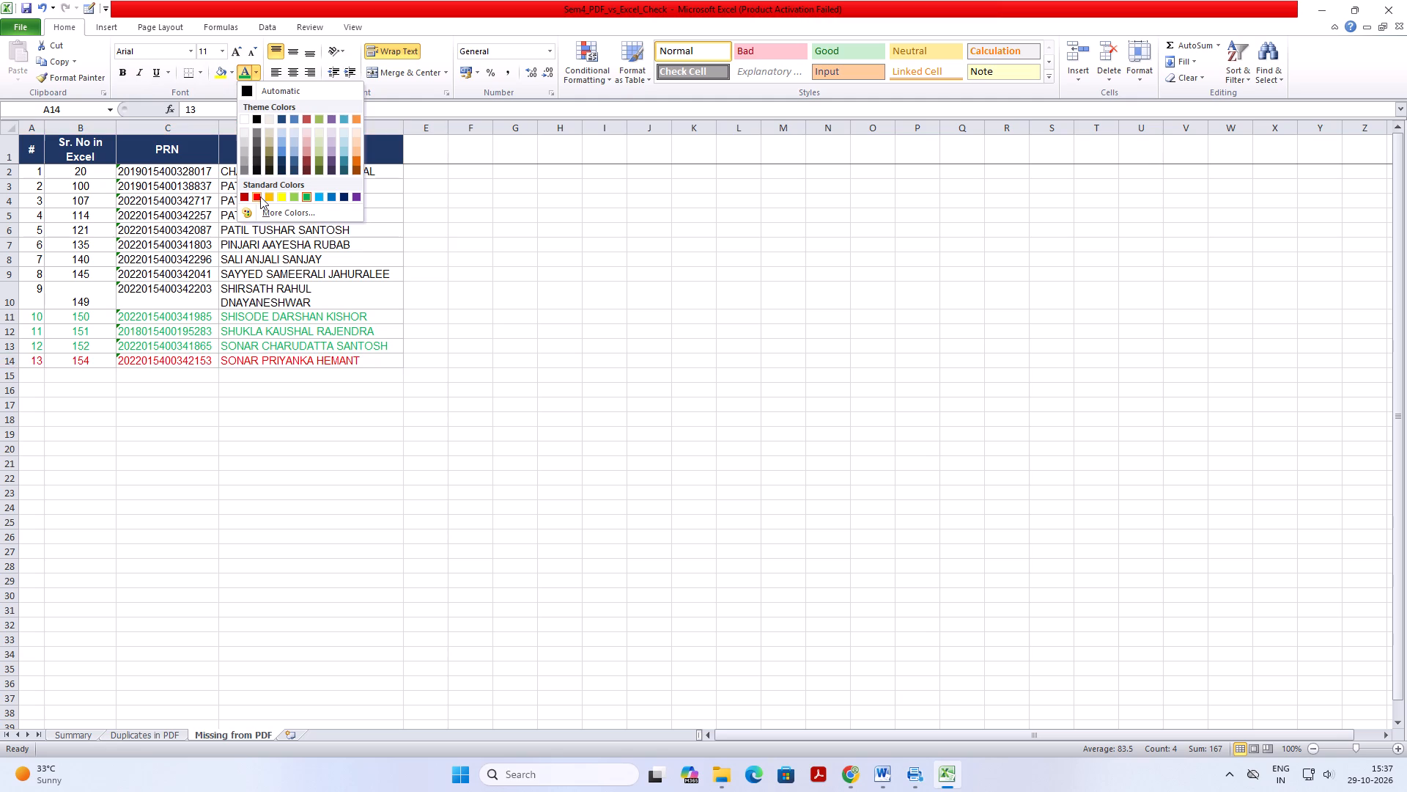
click(260, 199)
click(652, 431)
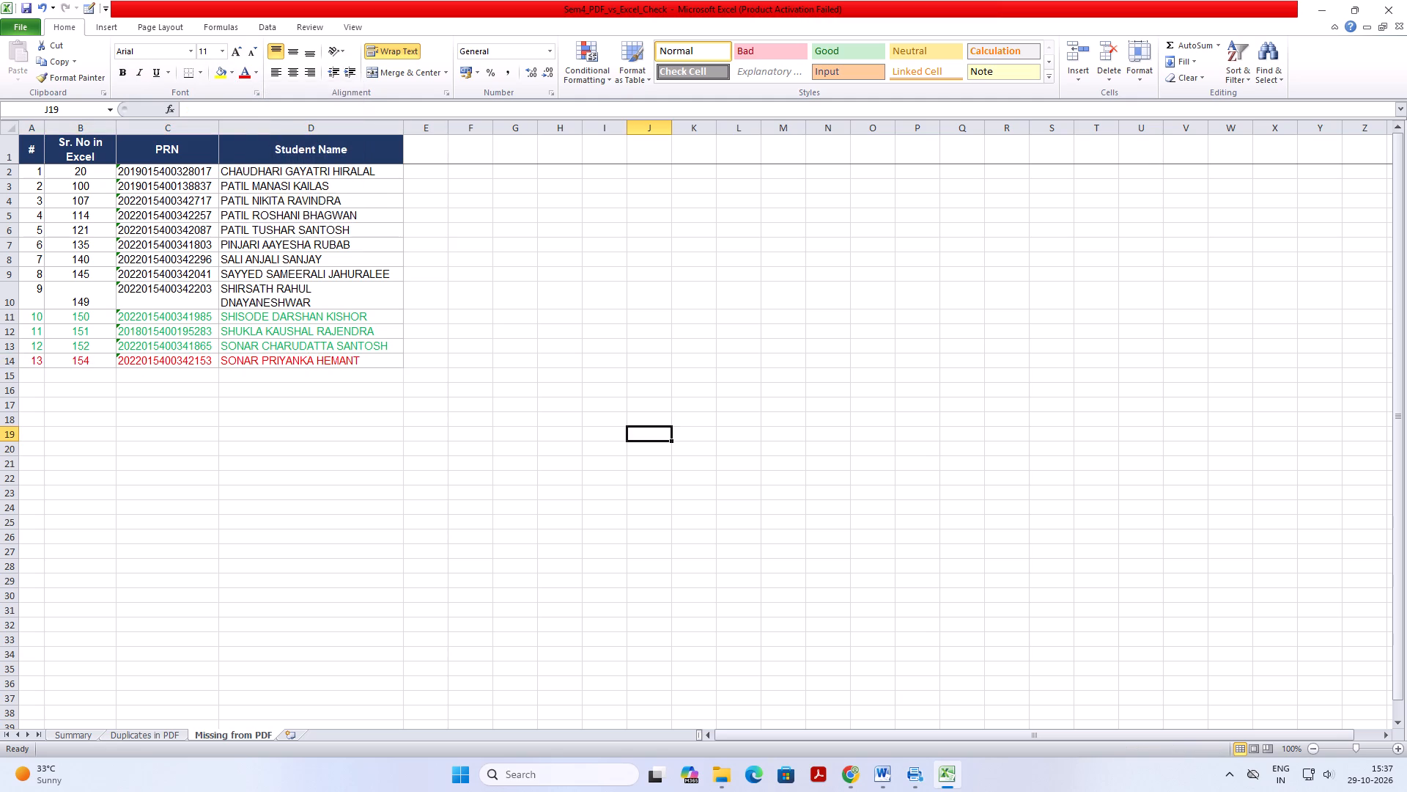
Copy the PRN in C10, search for its April-2024 result on the university page in Chrome, and open the Sem-IV term result.
click(188, 290)
key(ctrl+c)
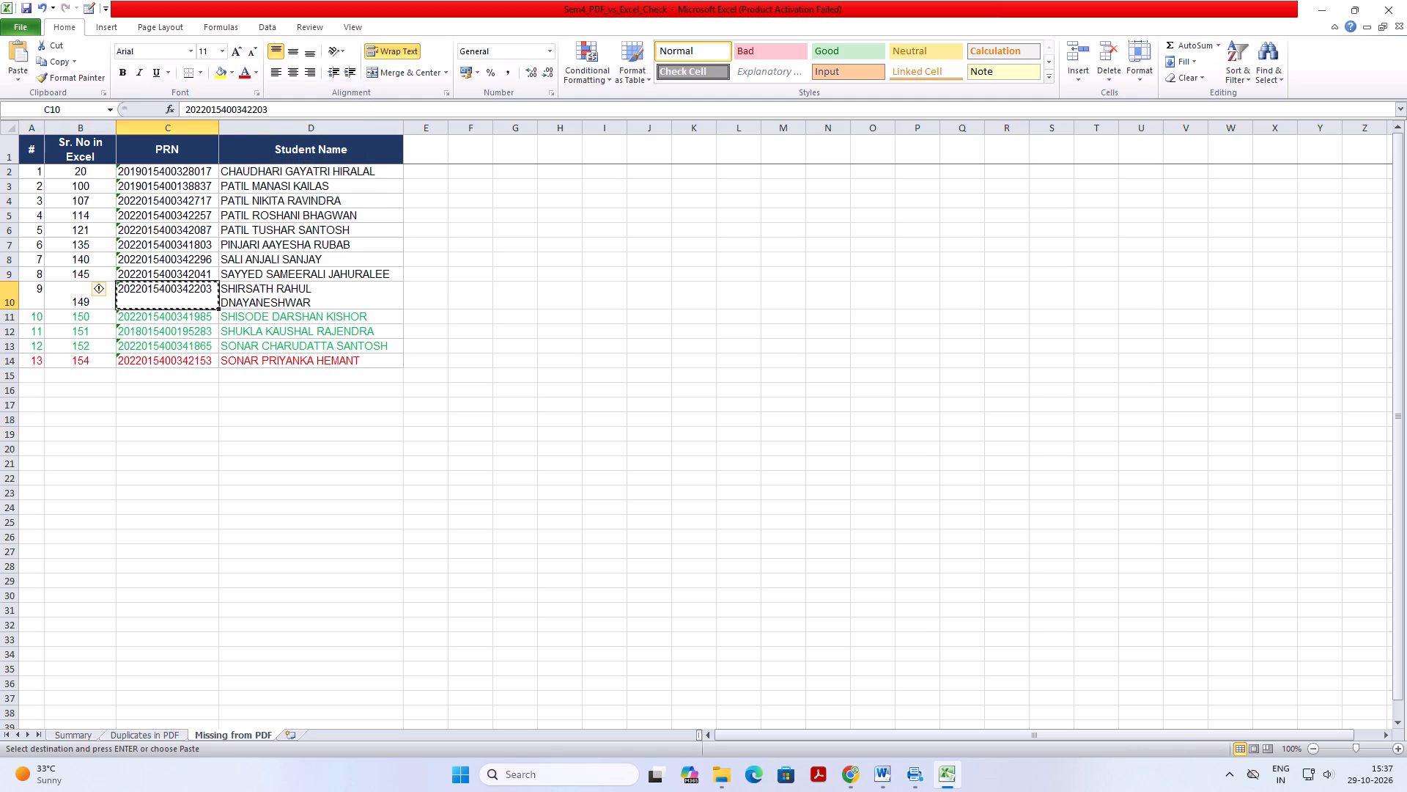
click(854, 777)
drag(868, 504, 693, 503)
key(ctrl+v)
click(706, 599)
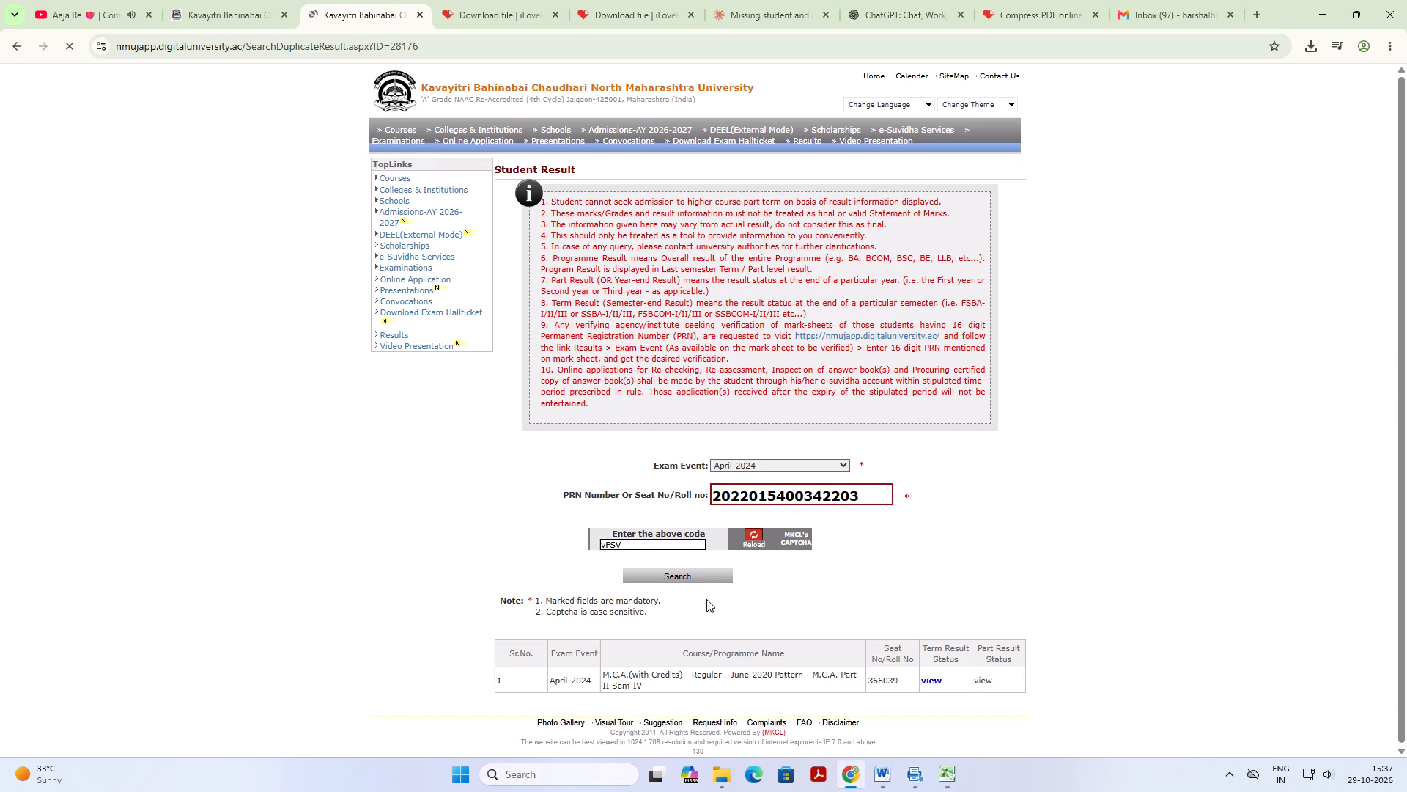
click(937, 689)
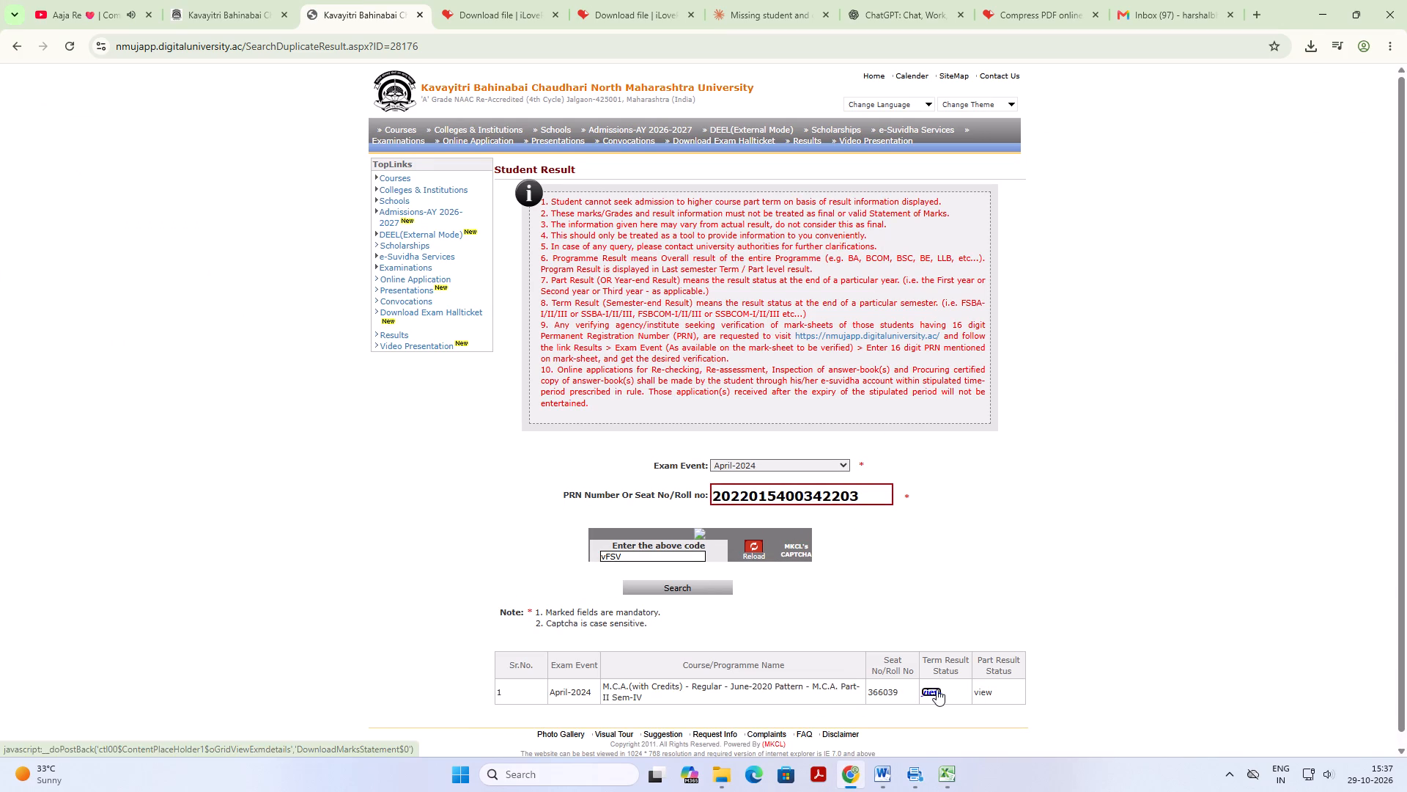
Save the statement of grades as a PDF in Downloads, named with the student's PRN, first name and surname followed by "sem 4".
scroll(899, 594, down, 6)
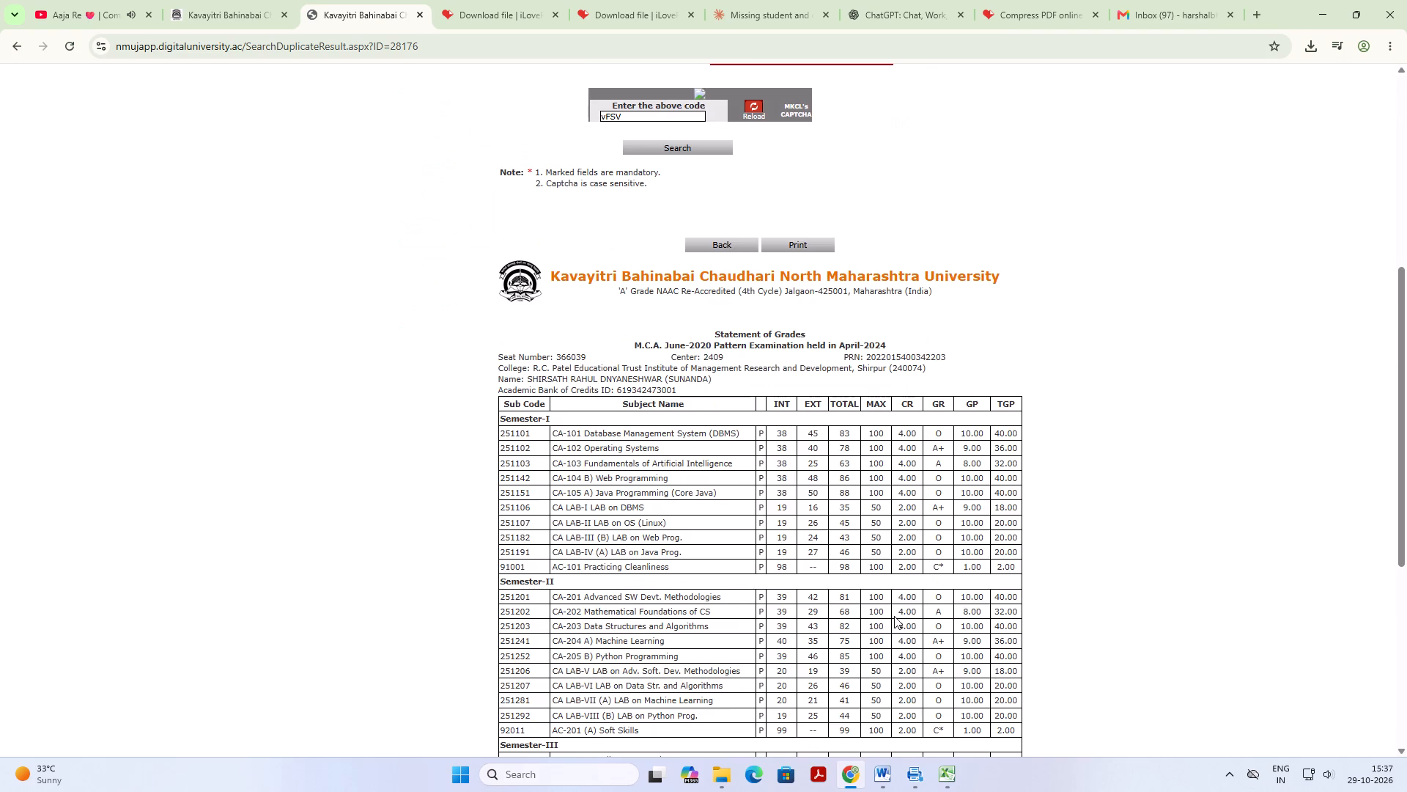
click(801, 243)
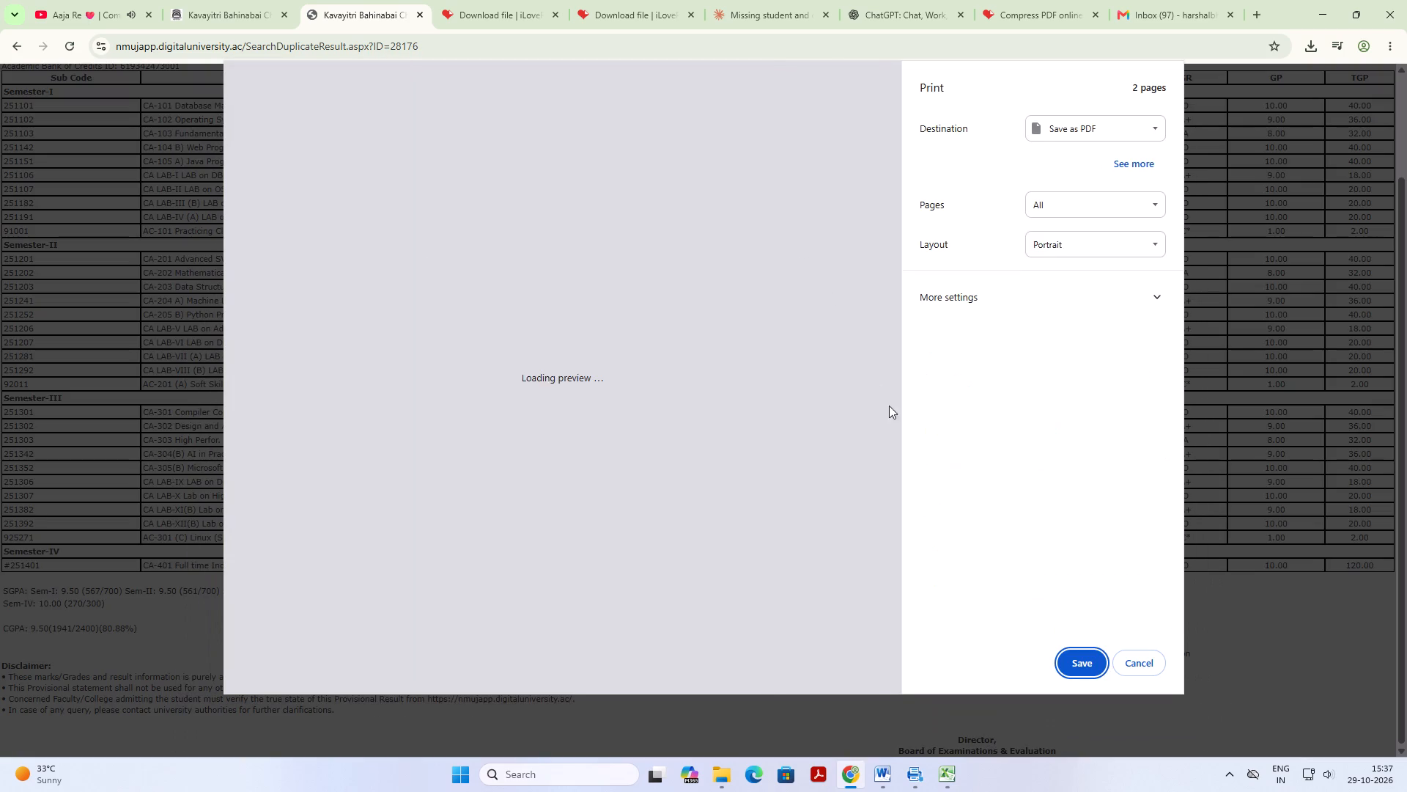
click(1074, 672)
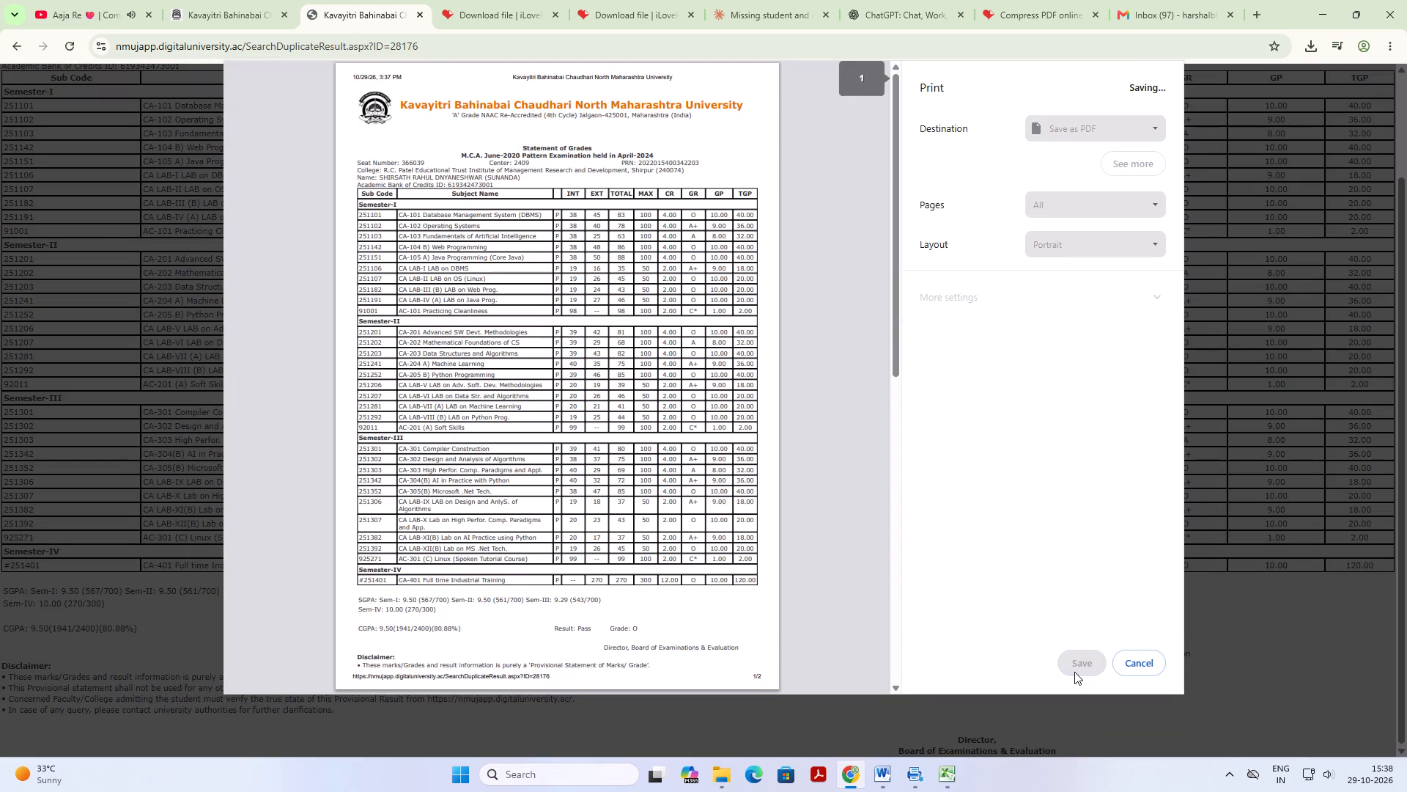
key(ctrl+v)
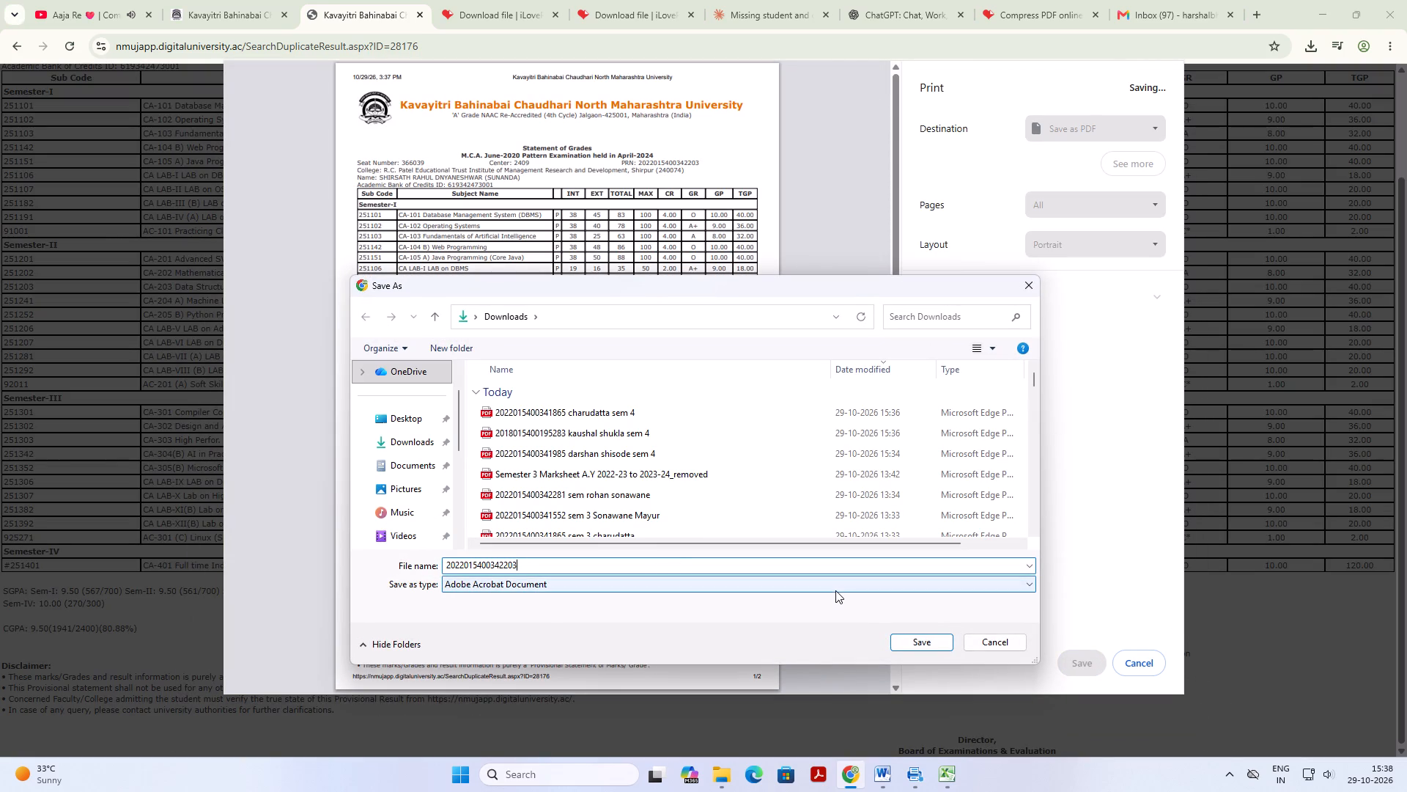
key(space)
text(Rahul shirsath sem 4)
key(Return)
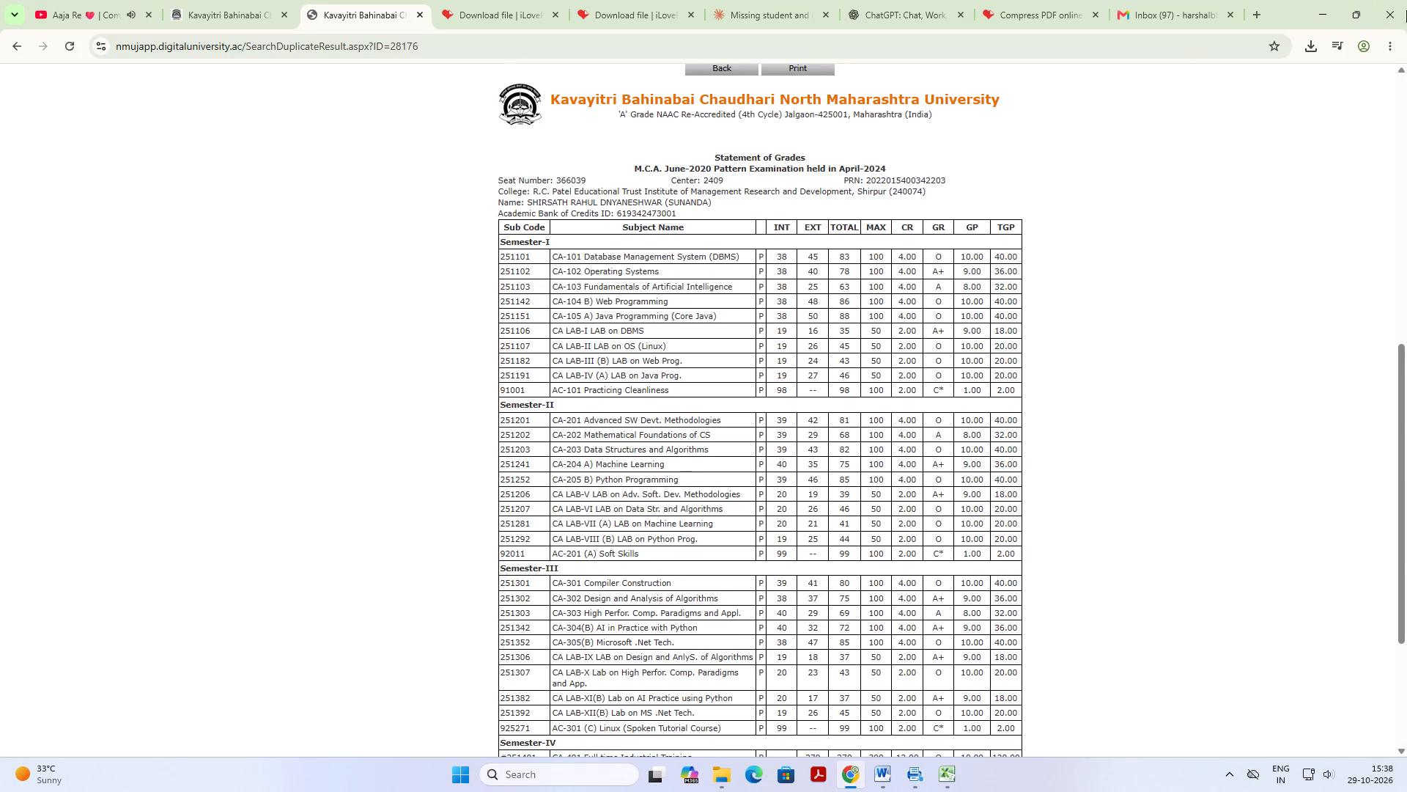
In Excel, colour the text of row 10 (A10:D10) on the Missing from PDF sheet green.
scroll(490, 252, up, 6)
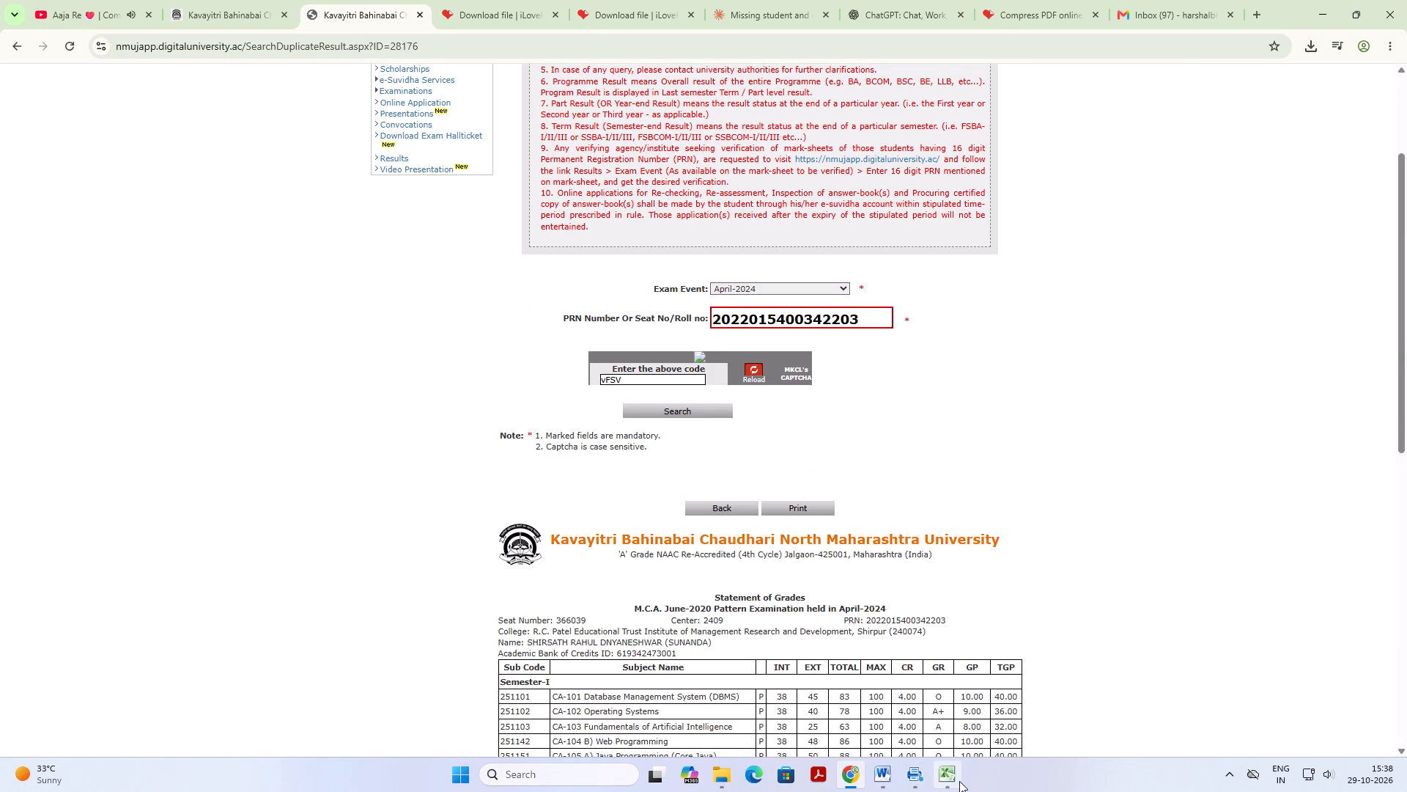
click(959, 781)
drag(40, 293, 147, 293)
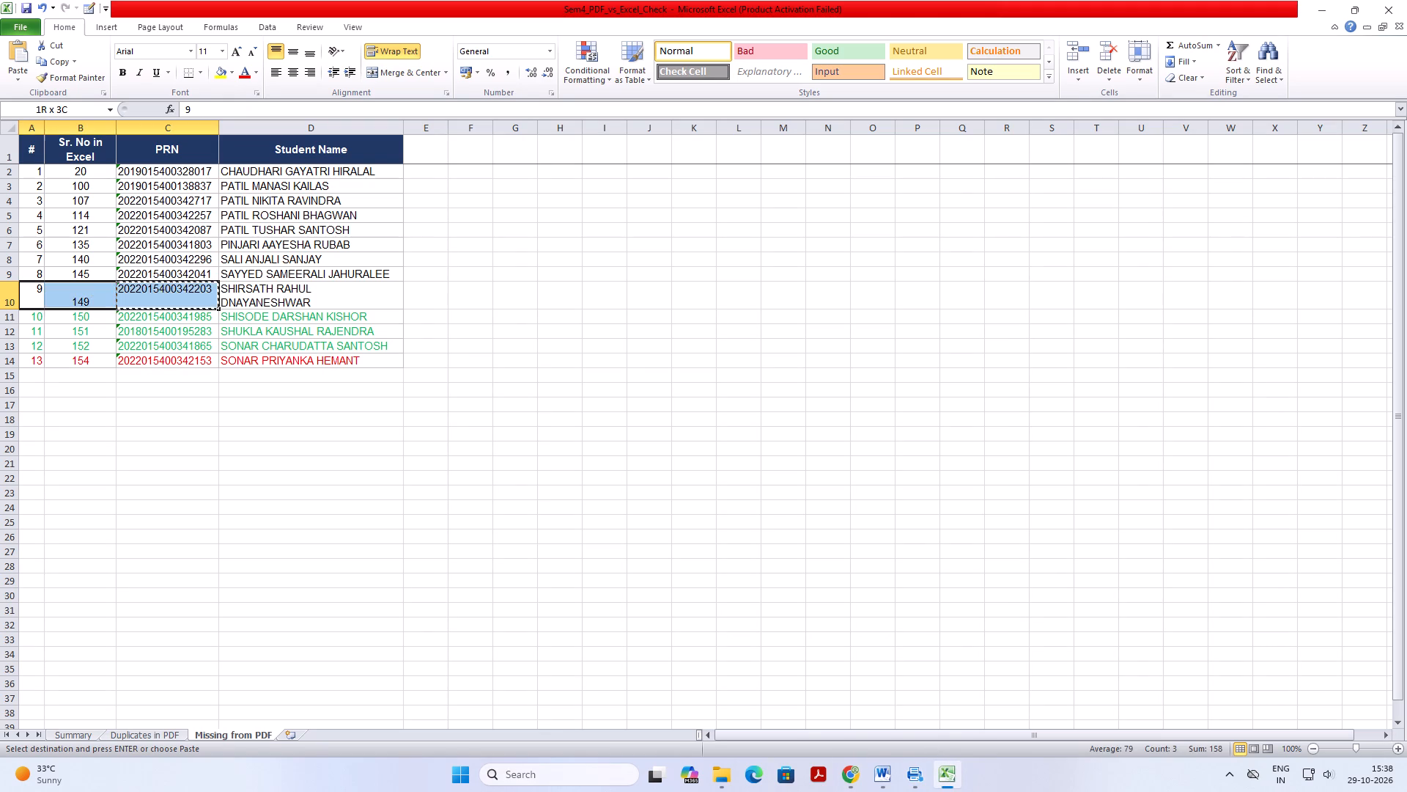
drag(147, 293, 227, 293)
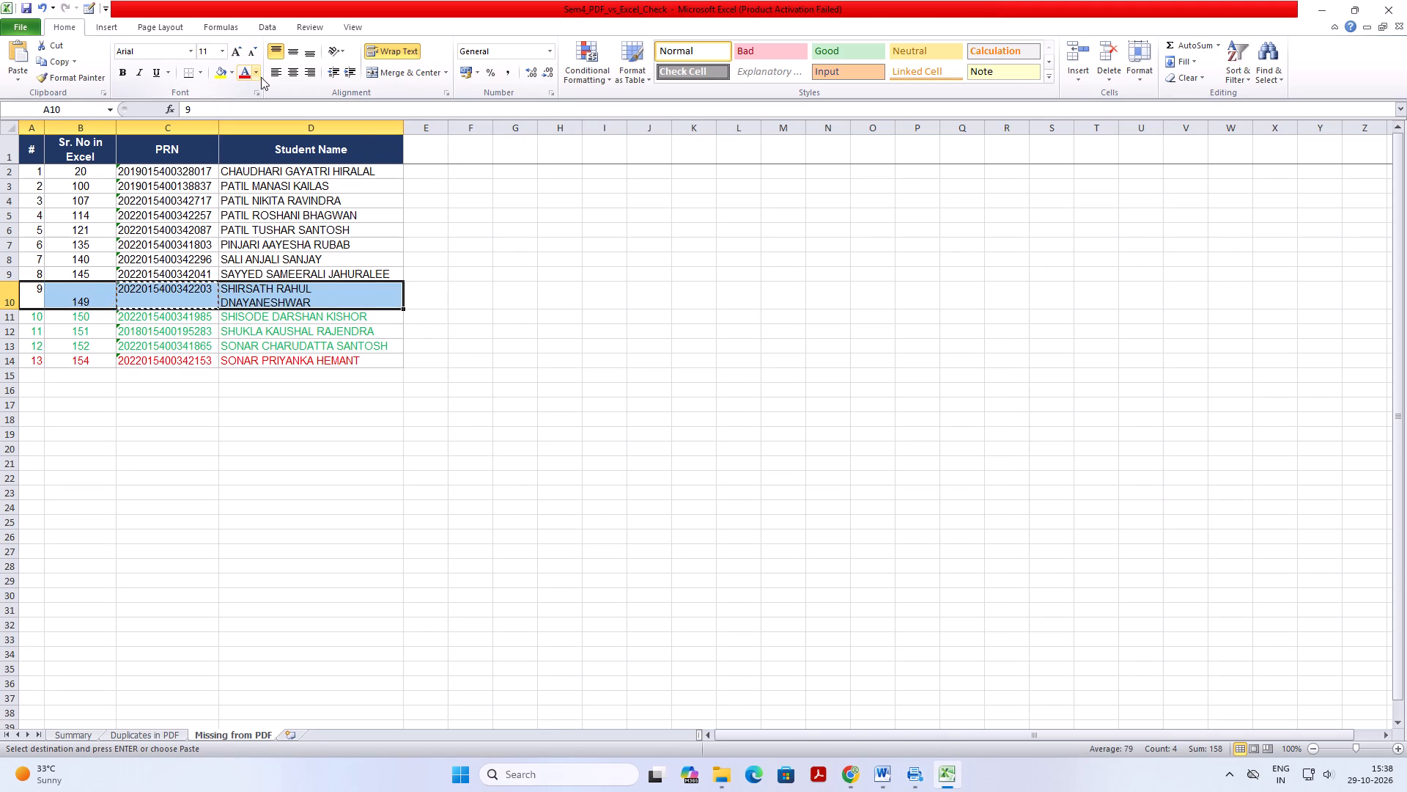
click(259, 76)
click(311, 199)
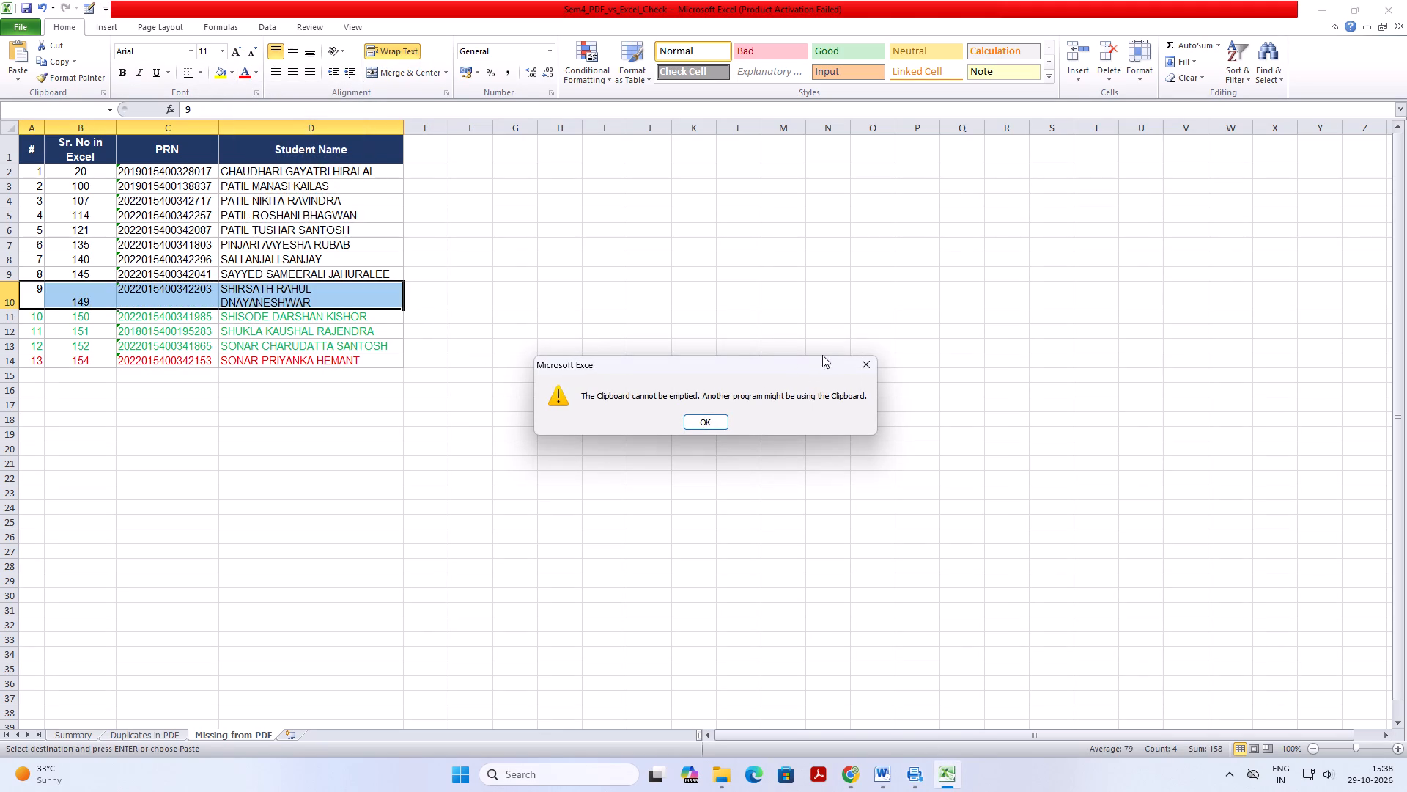
click(858, 366)
click(361, 279)
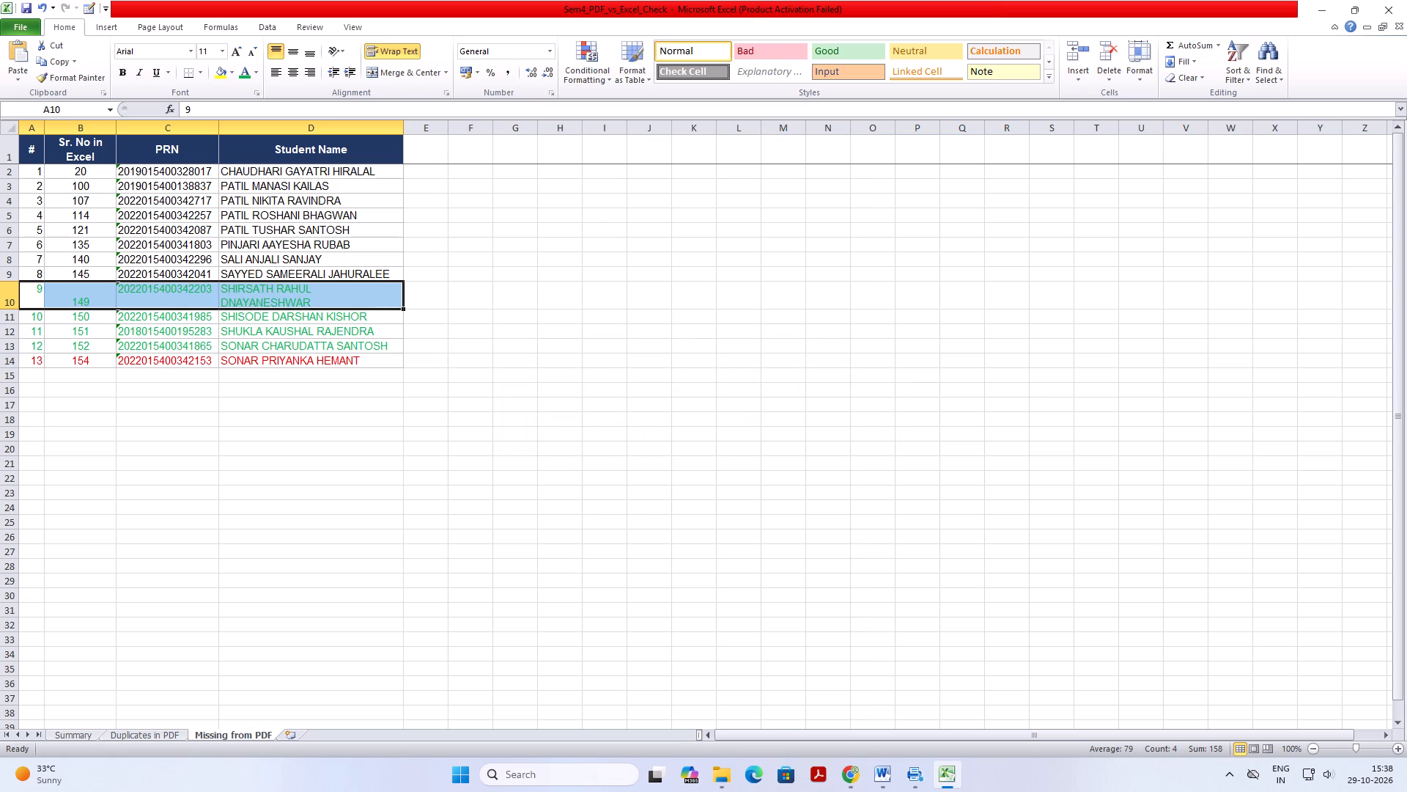
Copy the PRN in C9, search for its April-2024 result on the university page in Chrome, and open the Sem-IV term result.
click(194, 266)
click(189, 274)
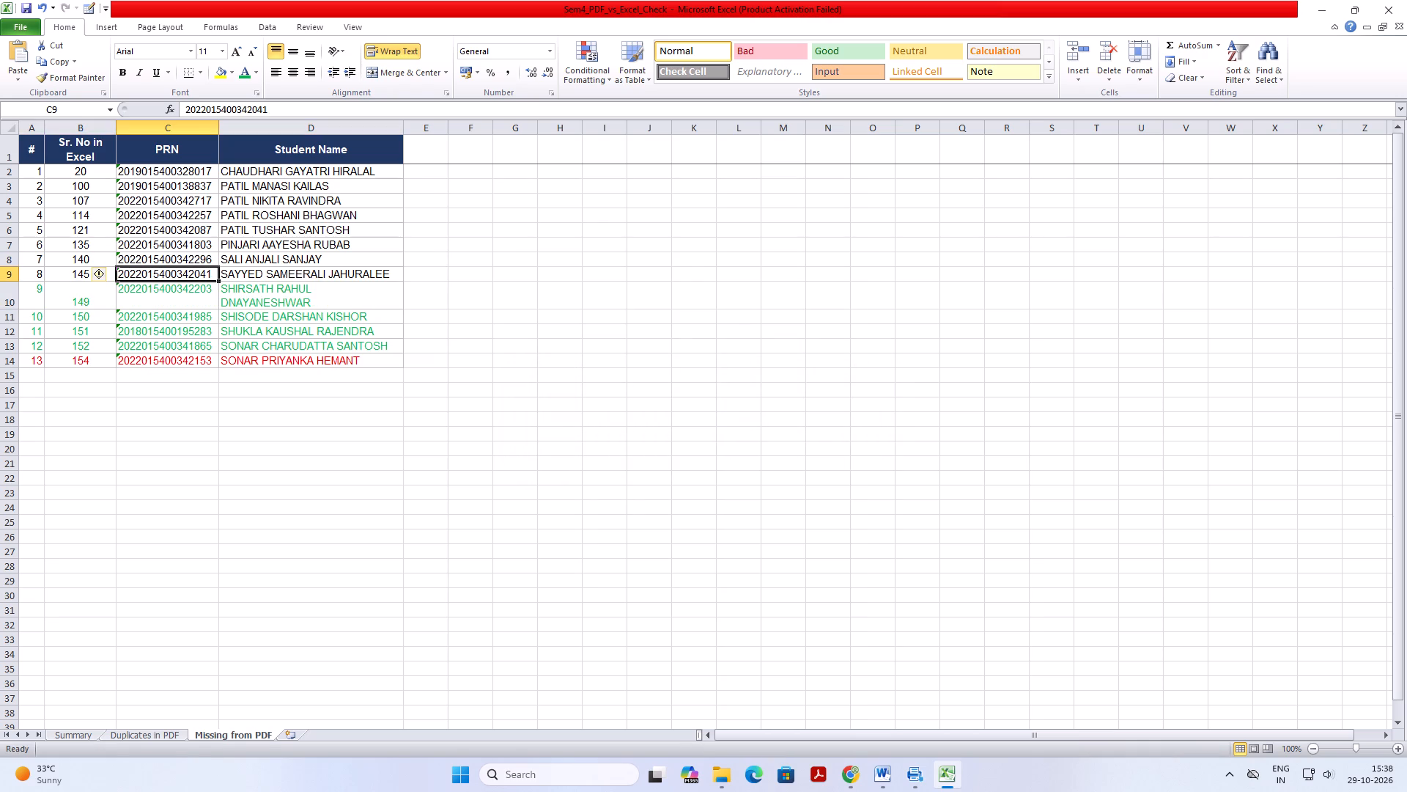
key(ctrl+c)
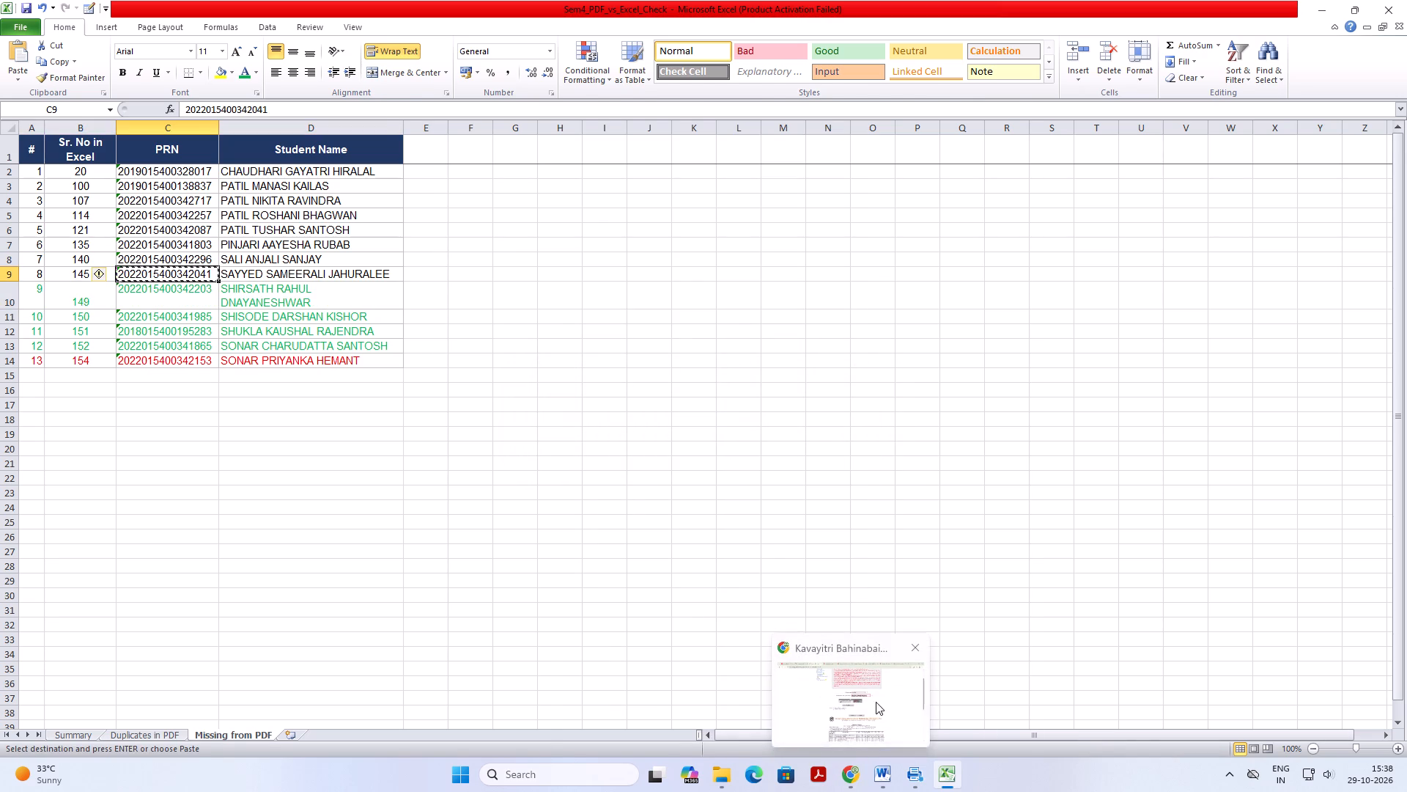
click(876, 702)
drag(869, 326, 679, 326)
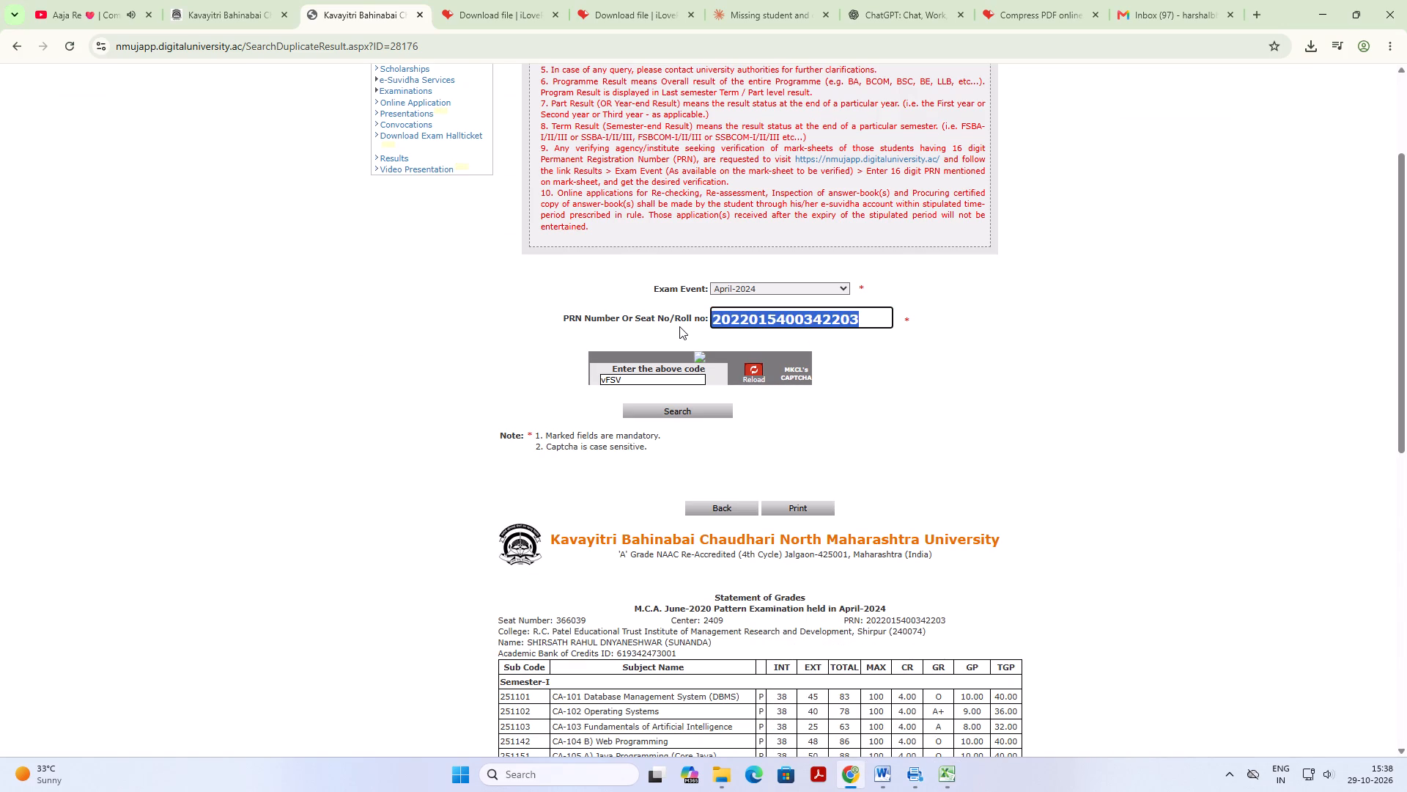
key(ctrl+v)
click(714, 418)
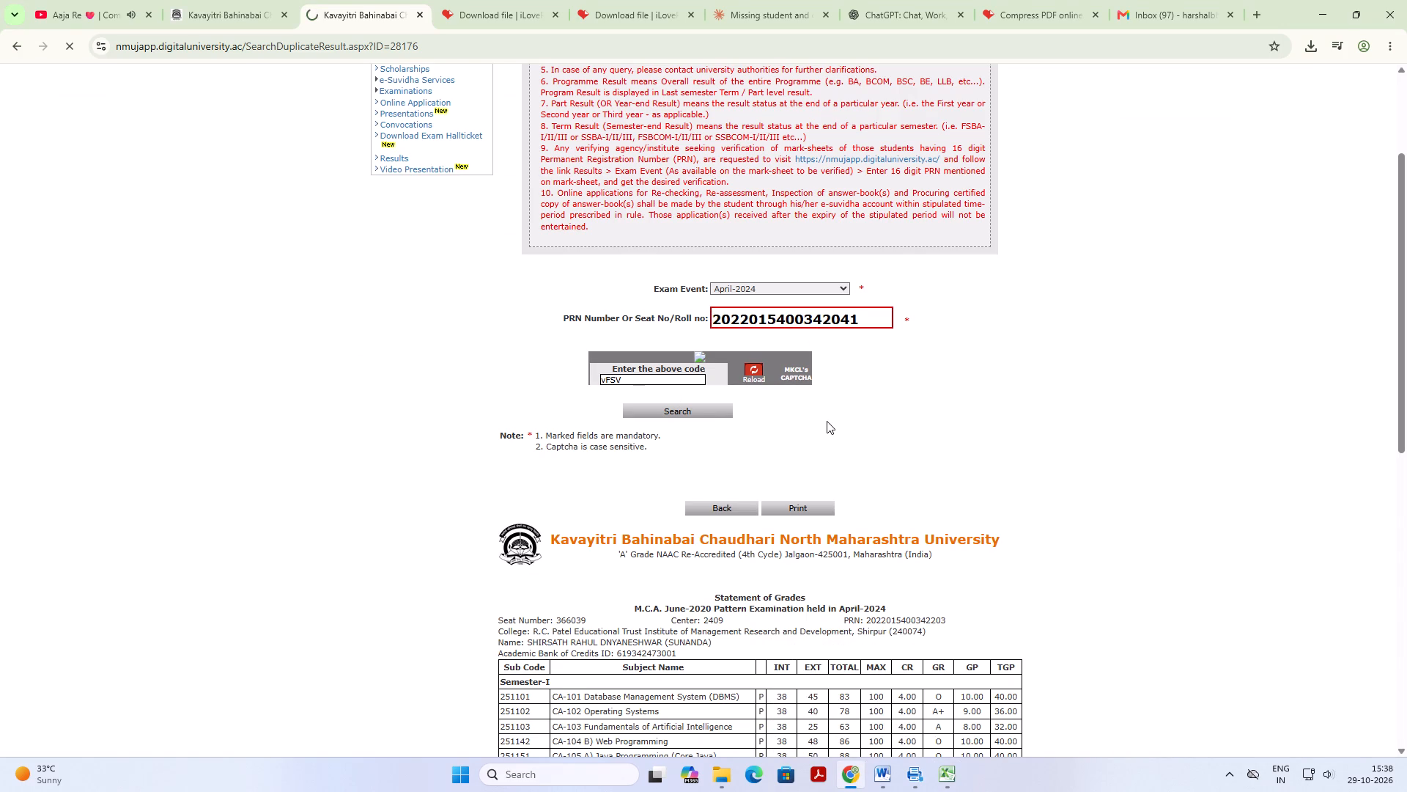
scroll(827, 421, down, 3)
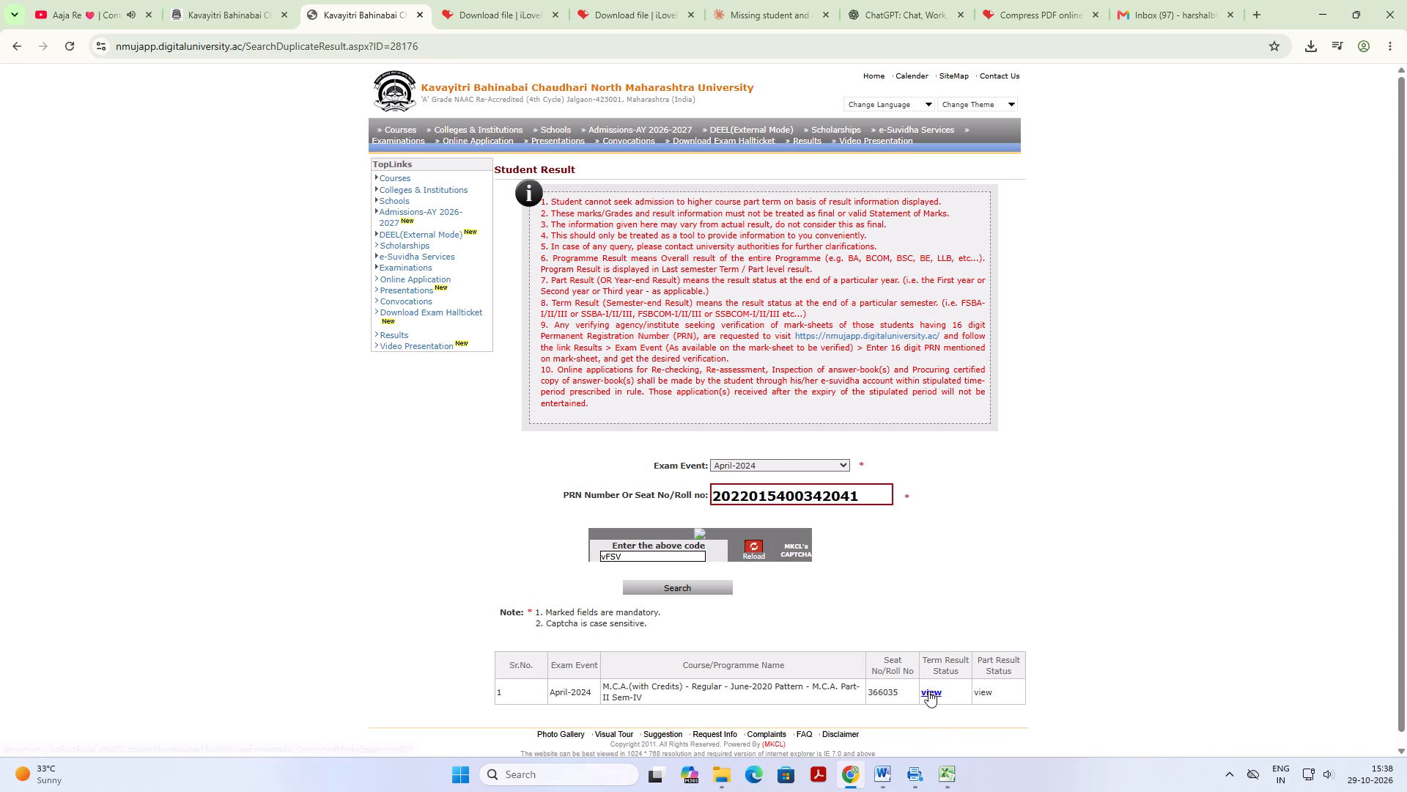
click(928, 691)
Save the statement of grades as a PDF in Downloads, named with the student's PRN and first name followed by "sem 4".
scroll(860, 578, down, 6)
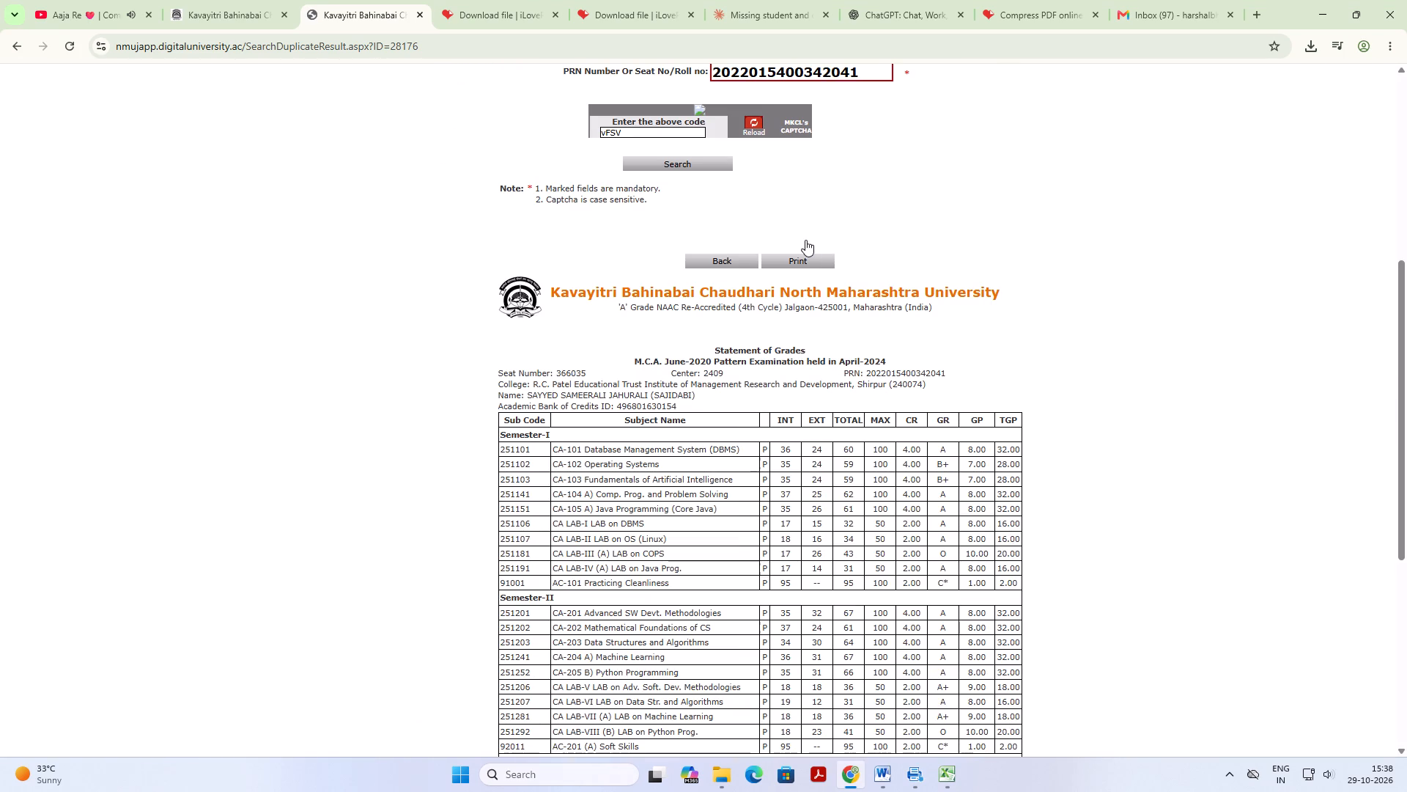
click(805, 240)
click(1059, 655)
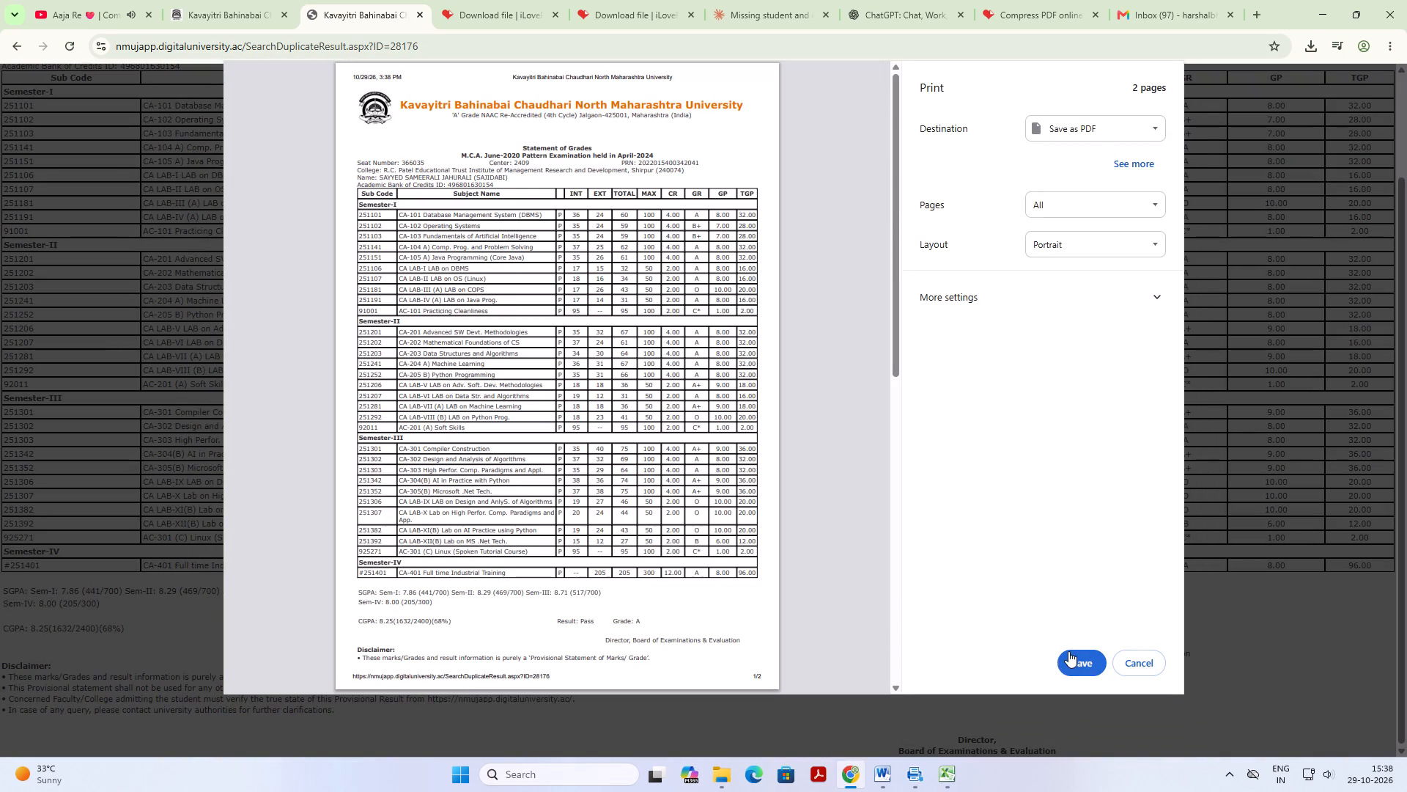
click(1068, 651)
key(ctrl+v)
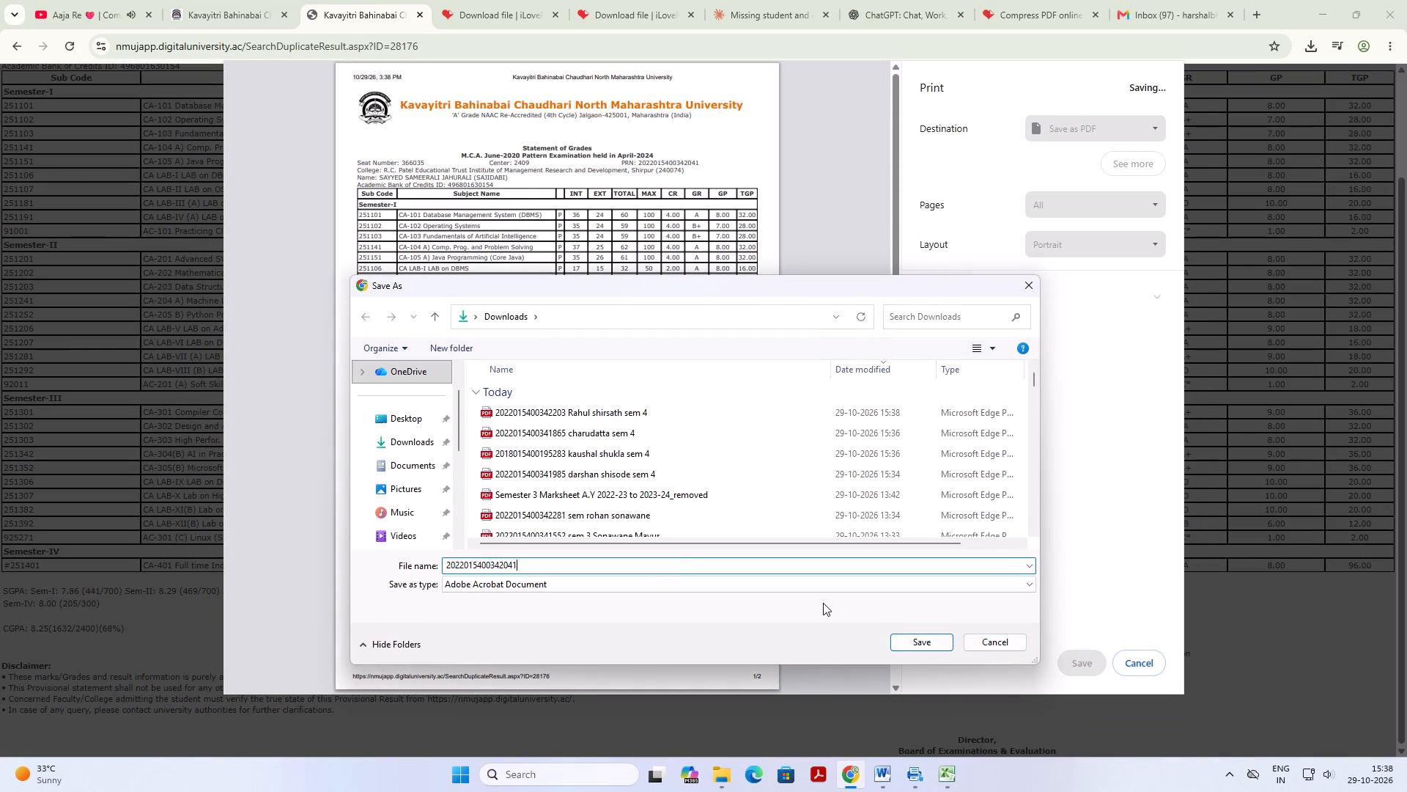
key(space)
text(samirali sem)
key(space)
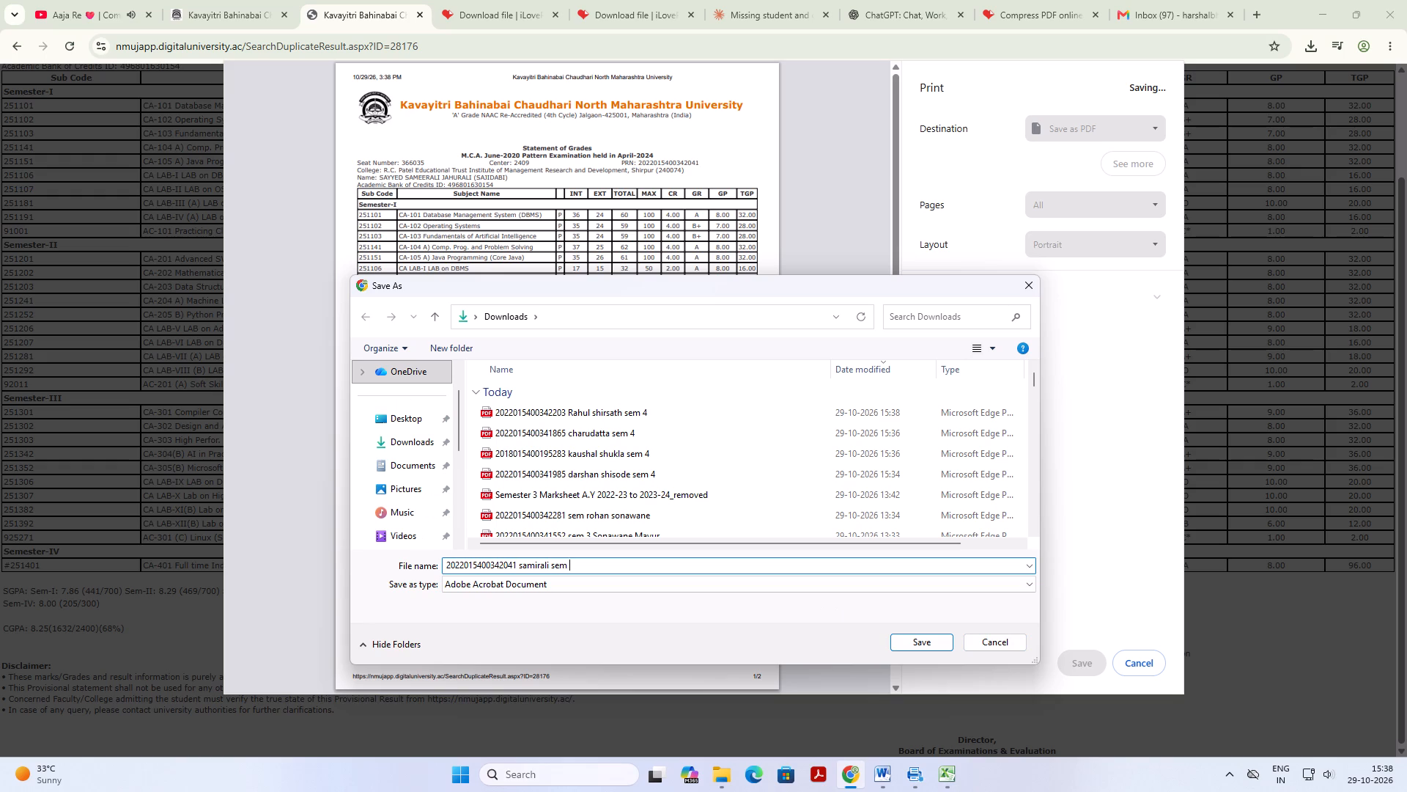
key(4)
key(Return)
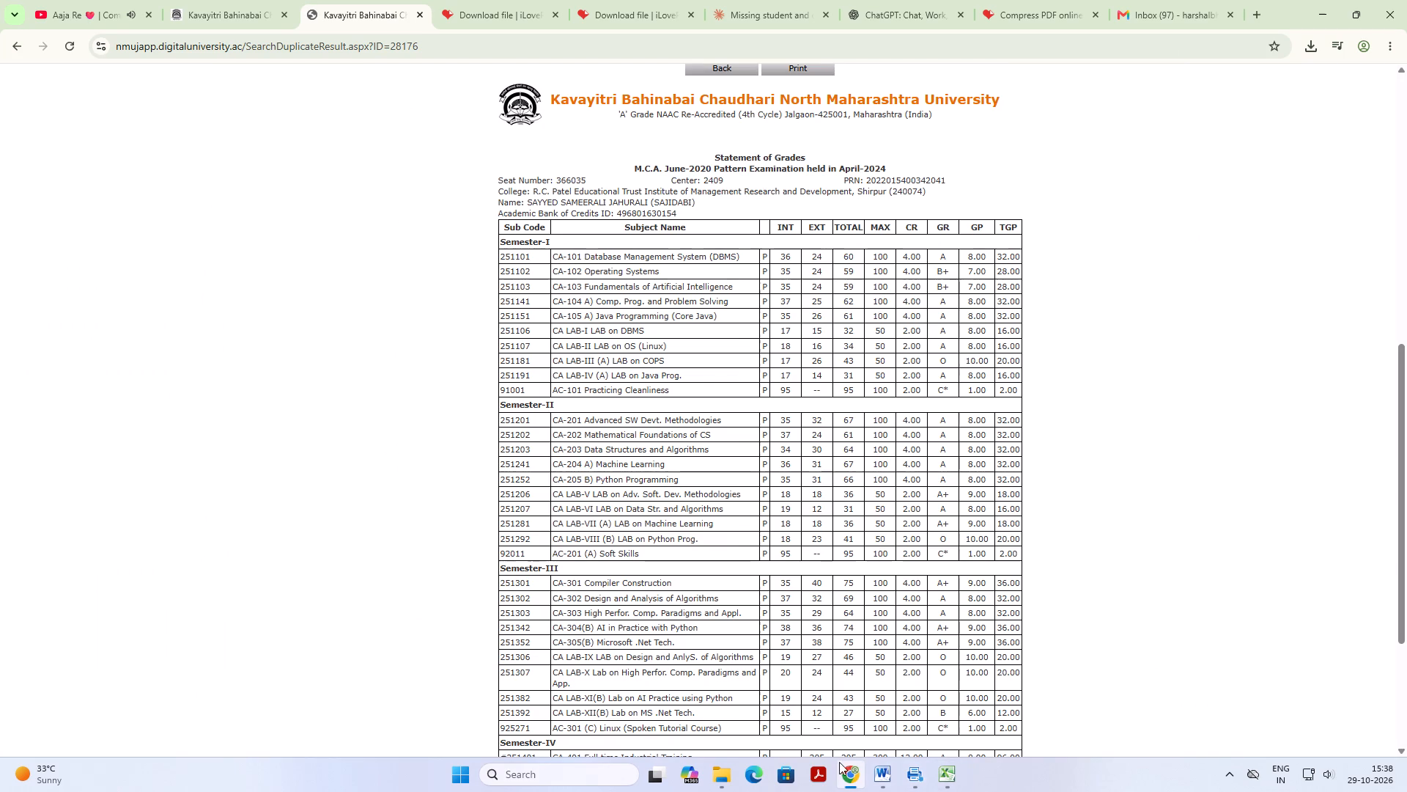
In Excel, colour the text of row 9 (A9:D9) on the Missing from PDF sheet green.
click(940, 698)
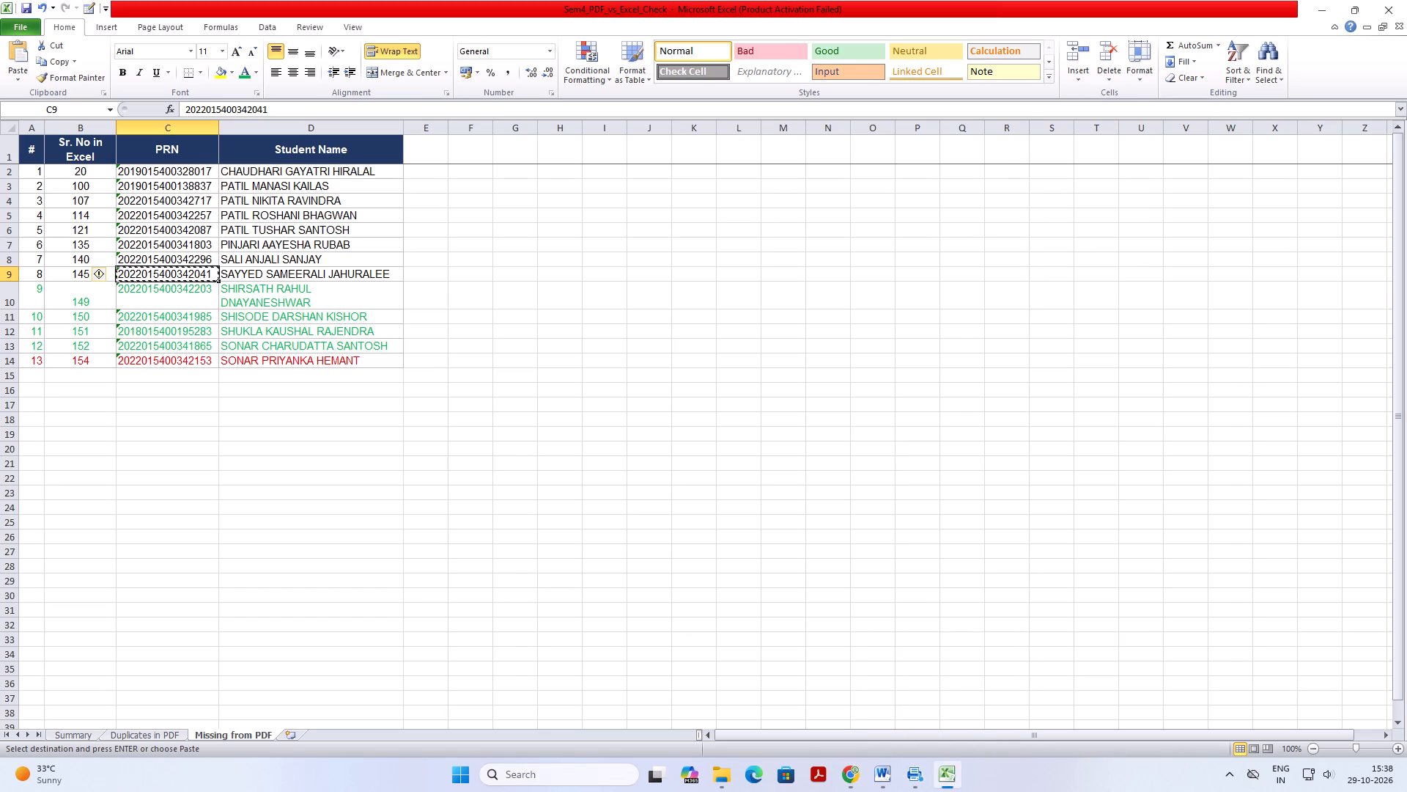
drag(35, 277, 256, 270)
click(252, 69)
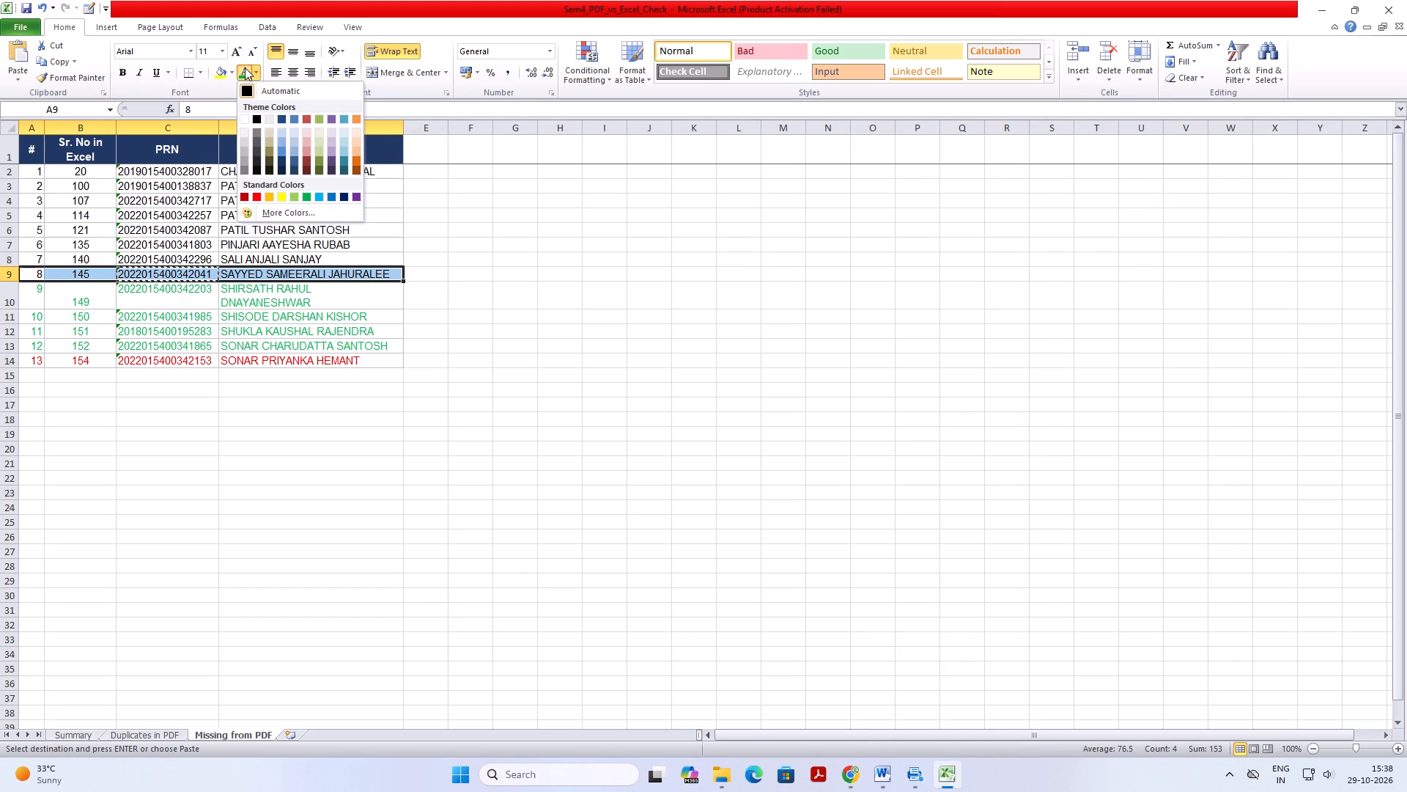
click(245, 67)
click(292, 279)
Copy the PRN in C8, search for its April-2024 result on the university page in Chrome, and open the Sem-IV term result.
click(223, 261)
click(174, 261)
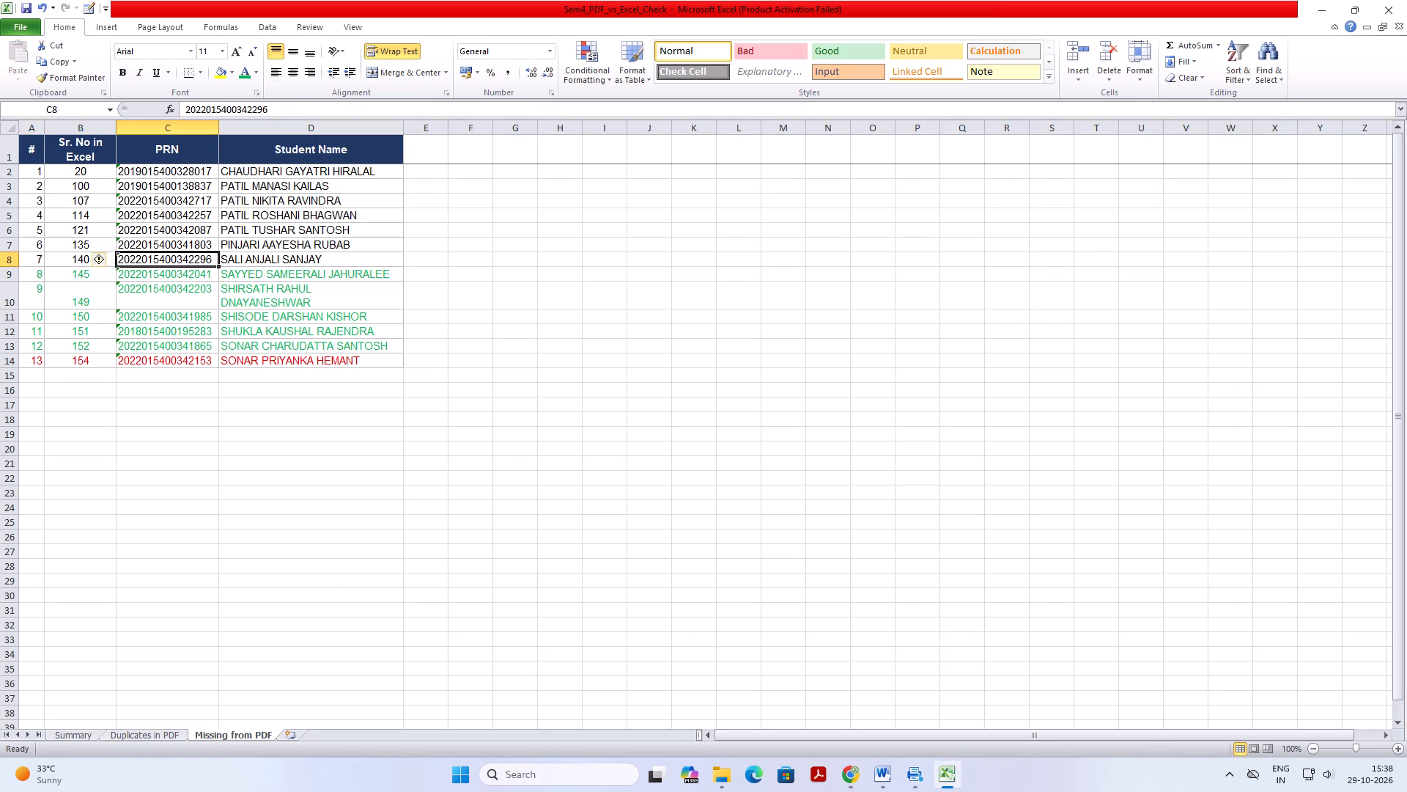
key(ctrl+c)
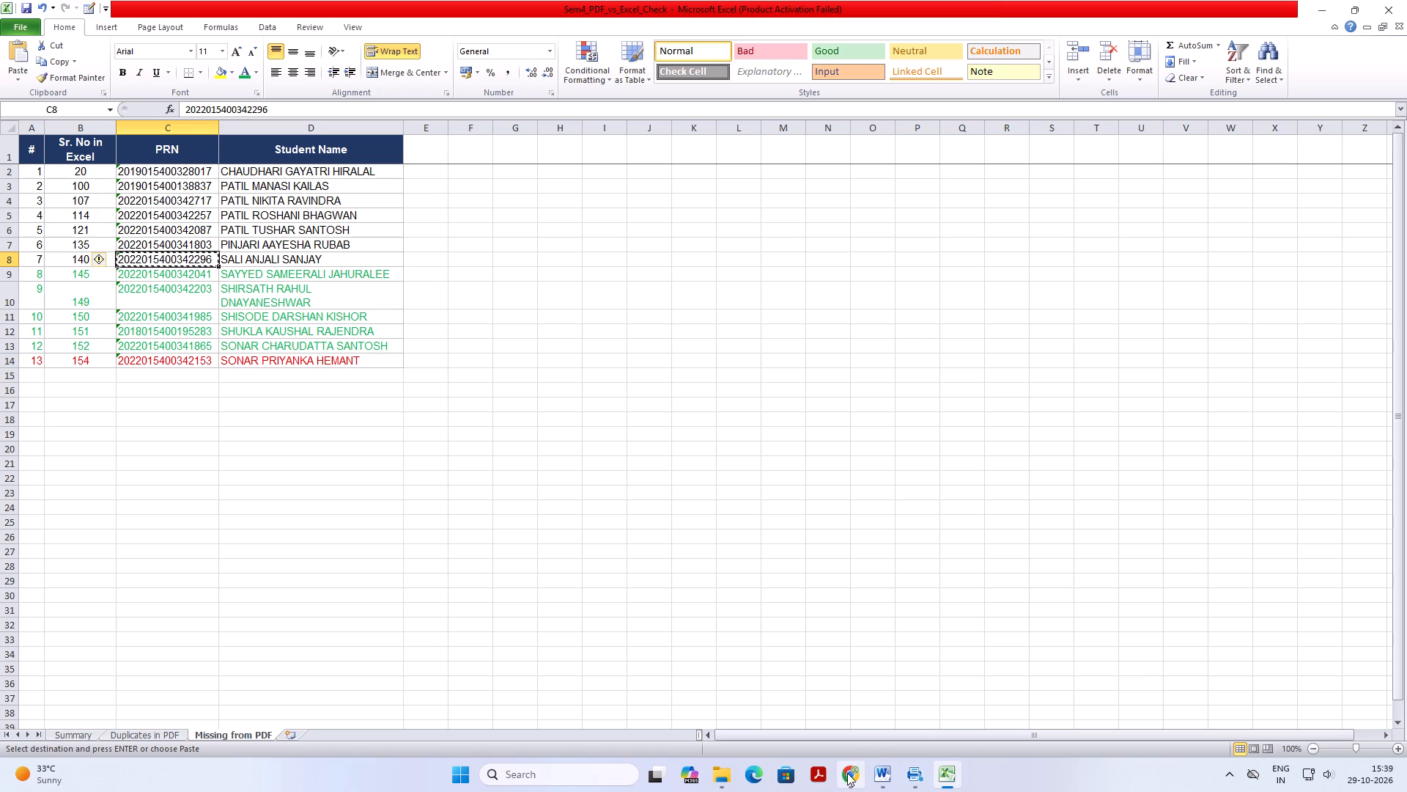
click(841, 693)
scroll(661, 700, up, 6)
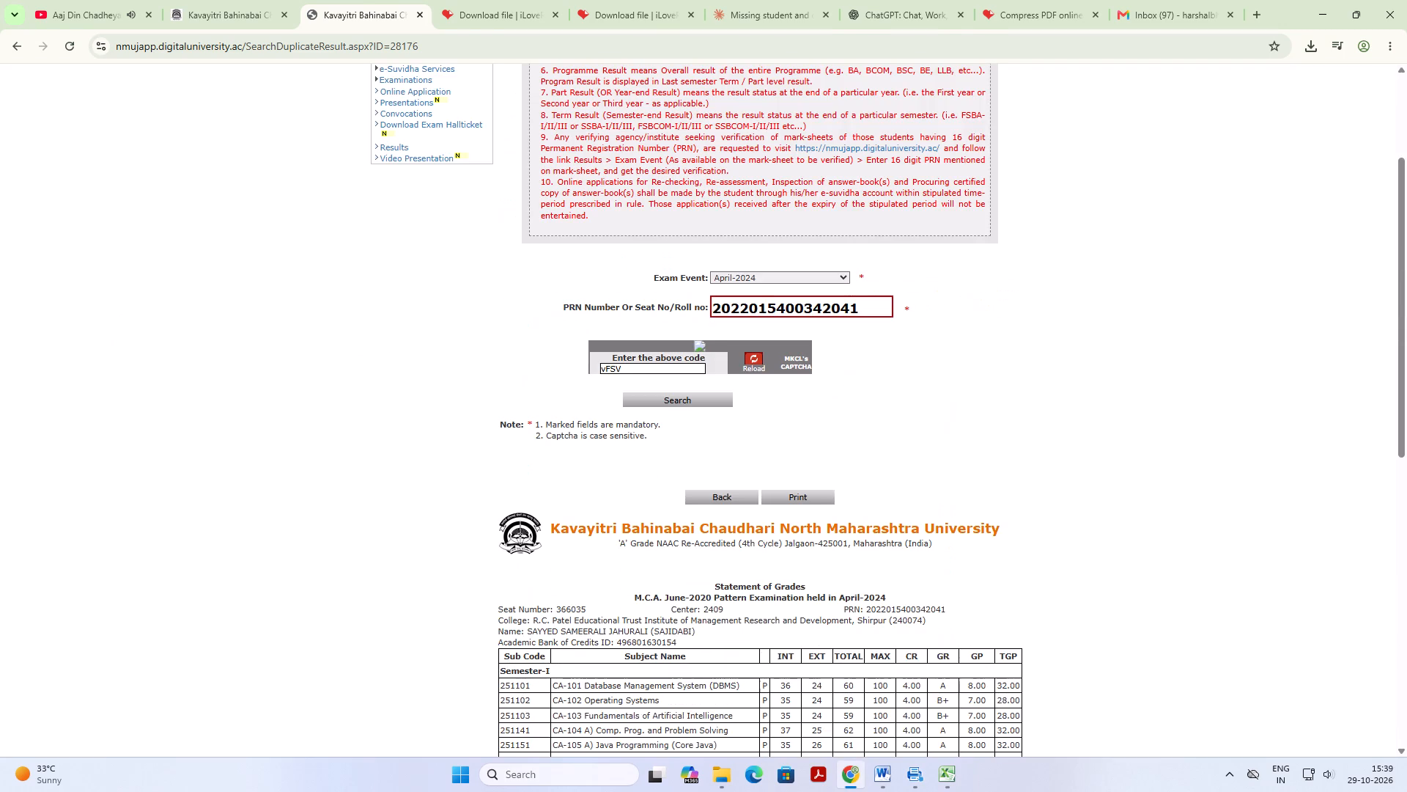
drag(859, 314, 608, 320)
key(ctrl+v)
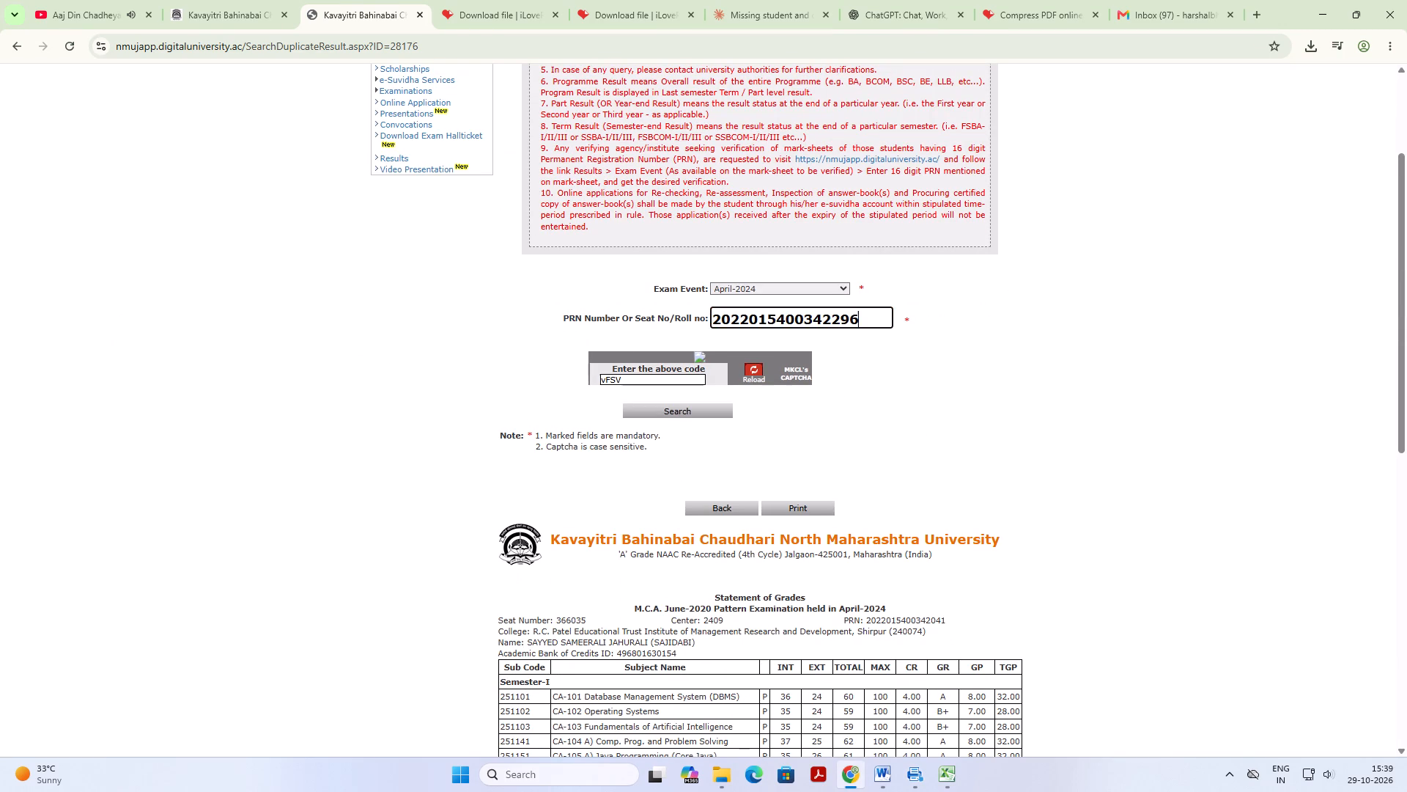
click(685, 406)
scroll(698, 408, down, 4)
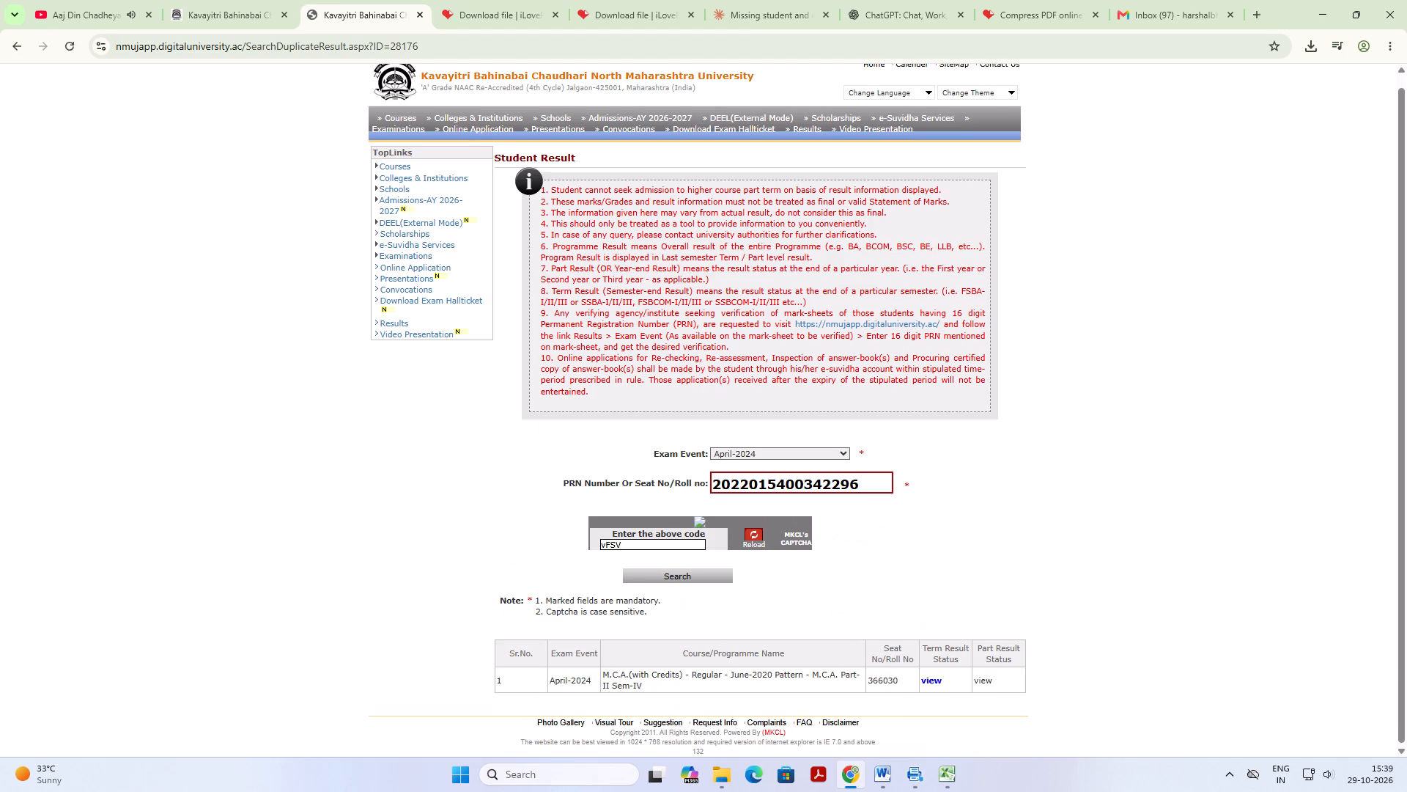
click(936, 675)
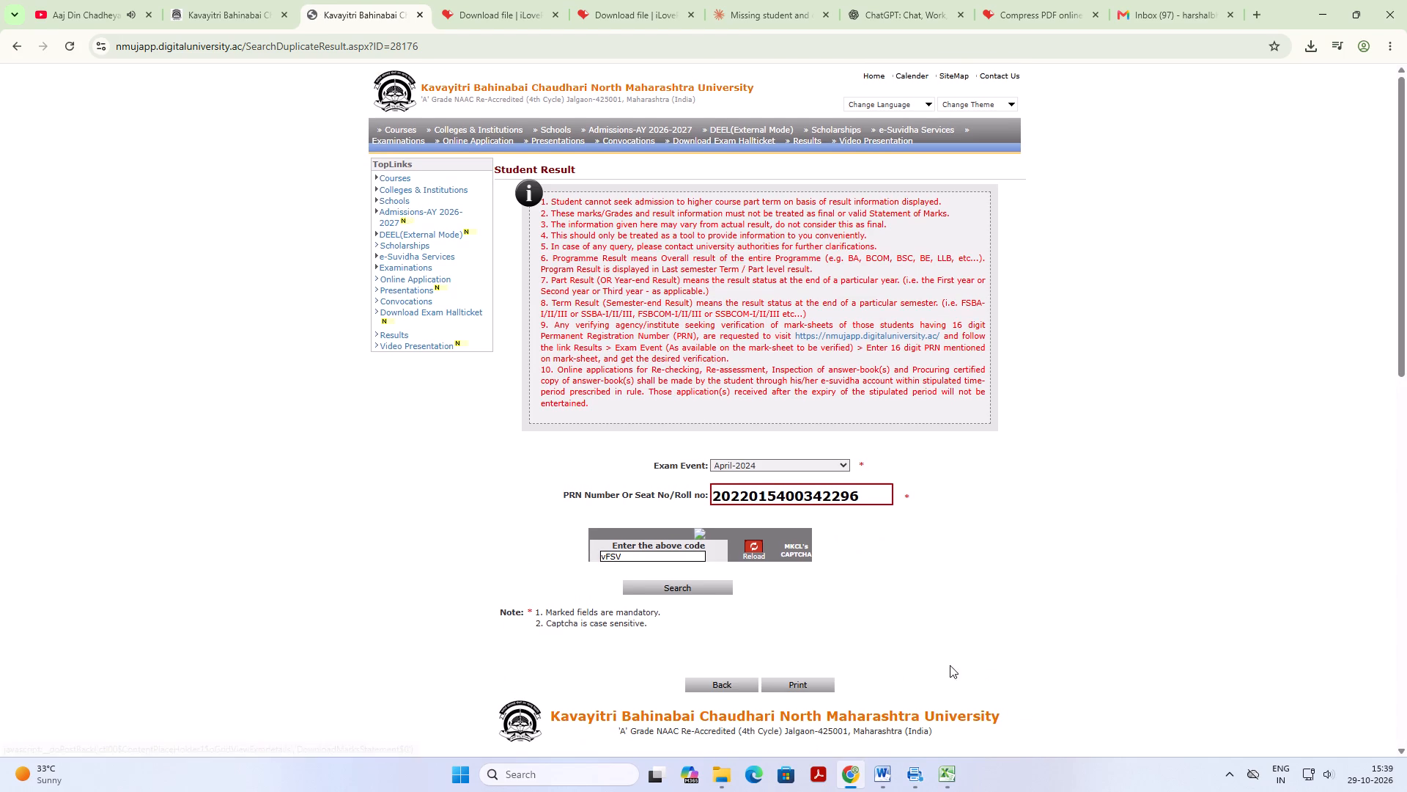
Save the statement of grades as a PDF in Downloads, named with the student's PRN, first name and surname followed by "sem 4".
scroll(1003, 605, down, 6)
click(789, 240)
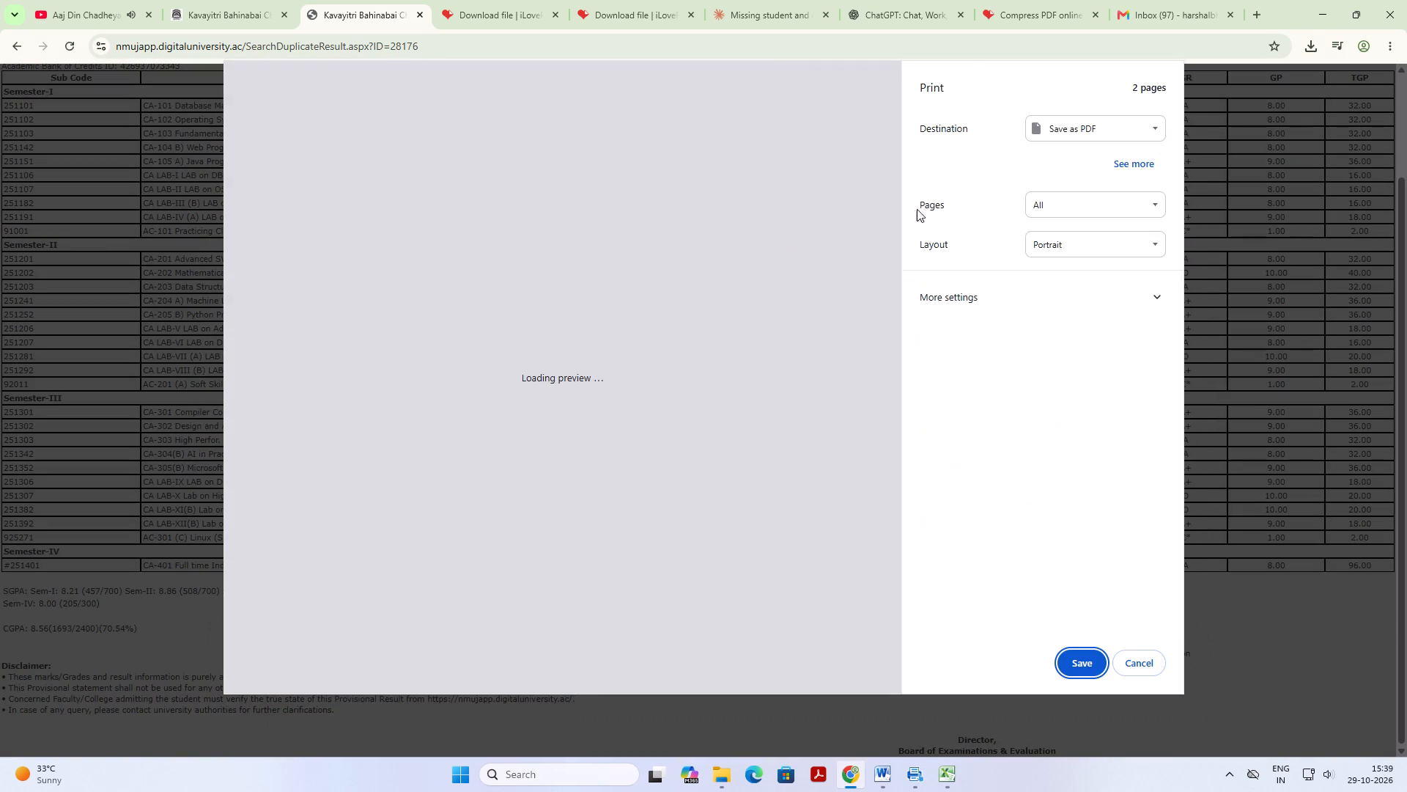
click(1084, 656)
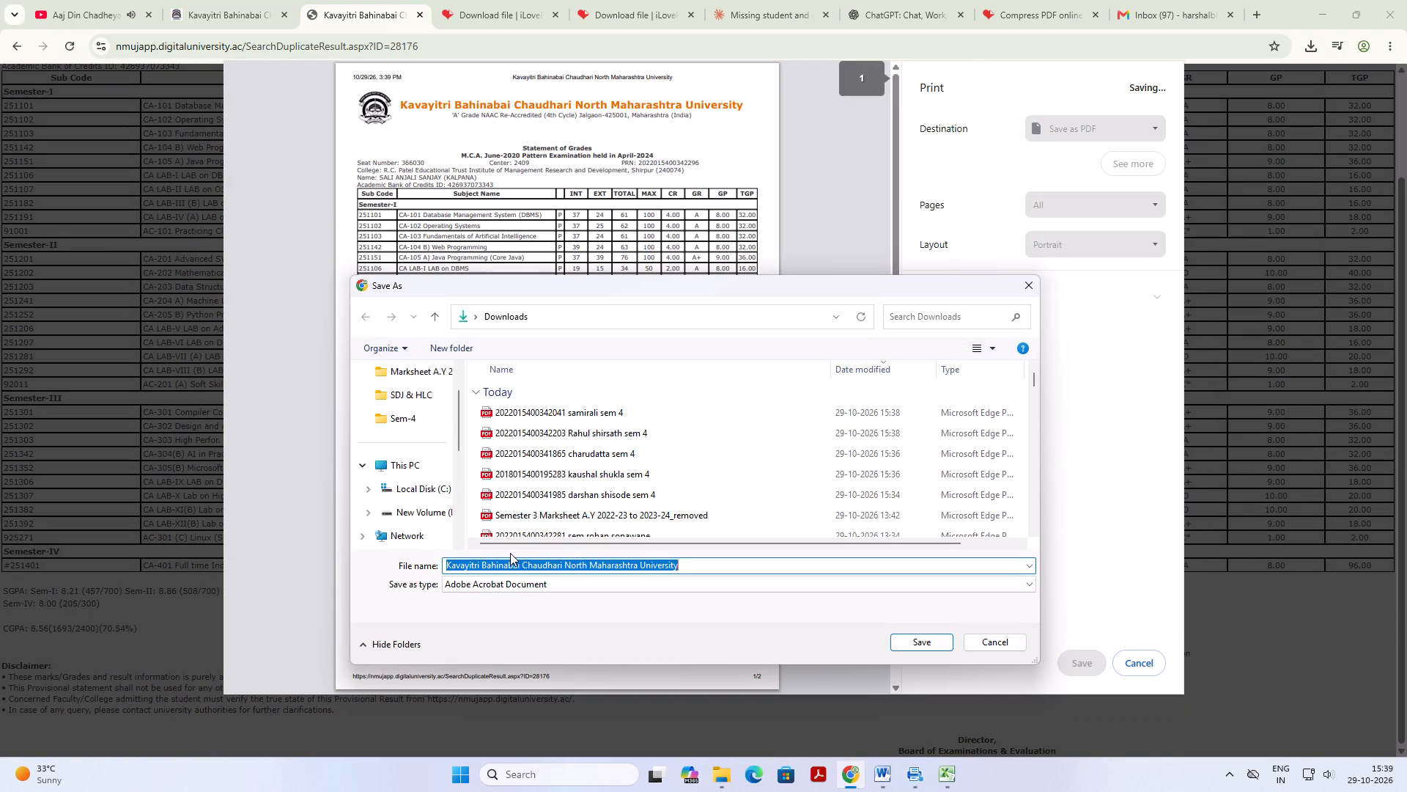
key(ctrl+v)
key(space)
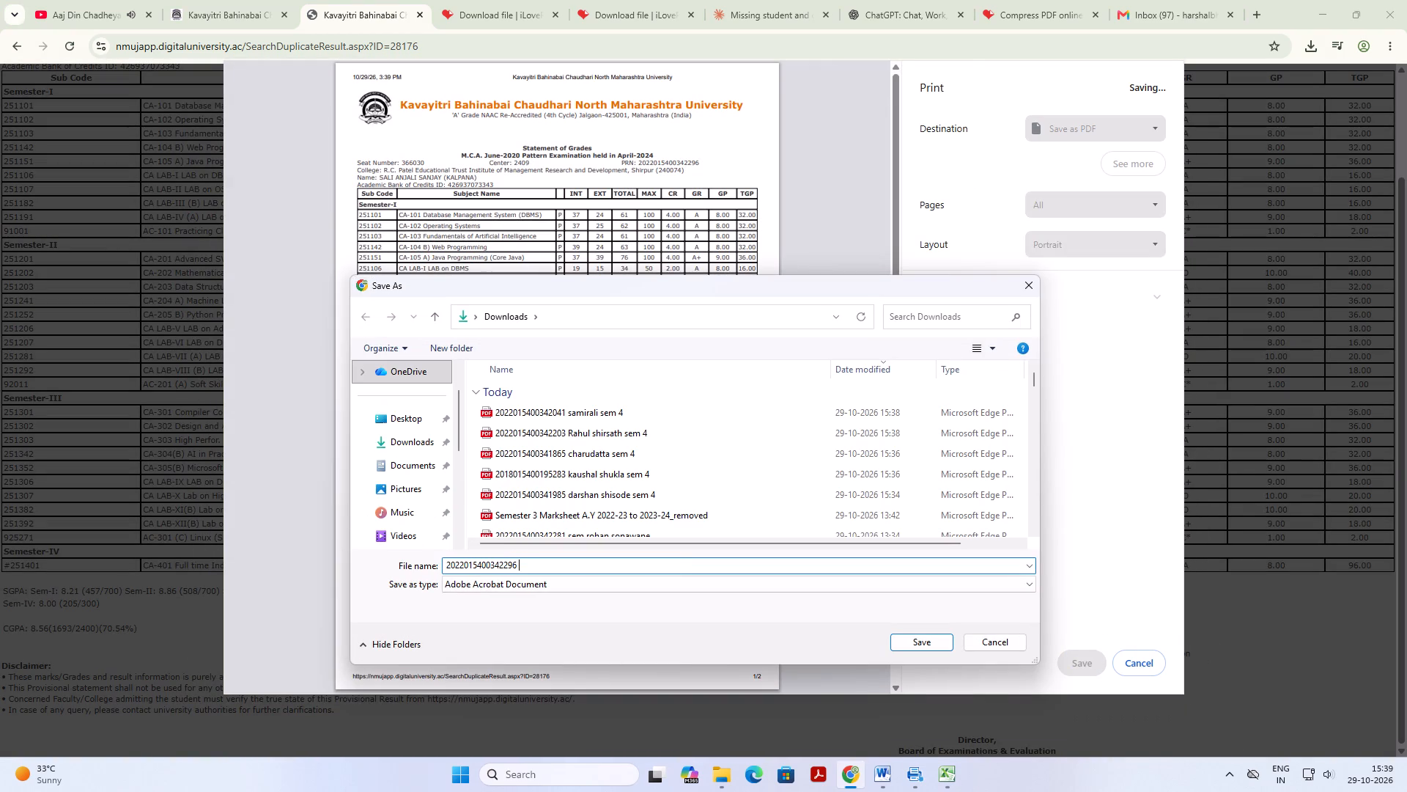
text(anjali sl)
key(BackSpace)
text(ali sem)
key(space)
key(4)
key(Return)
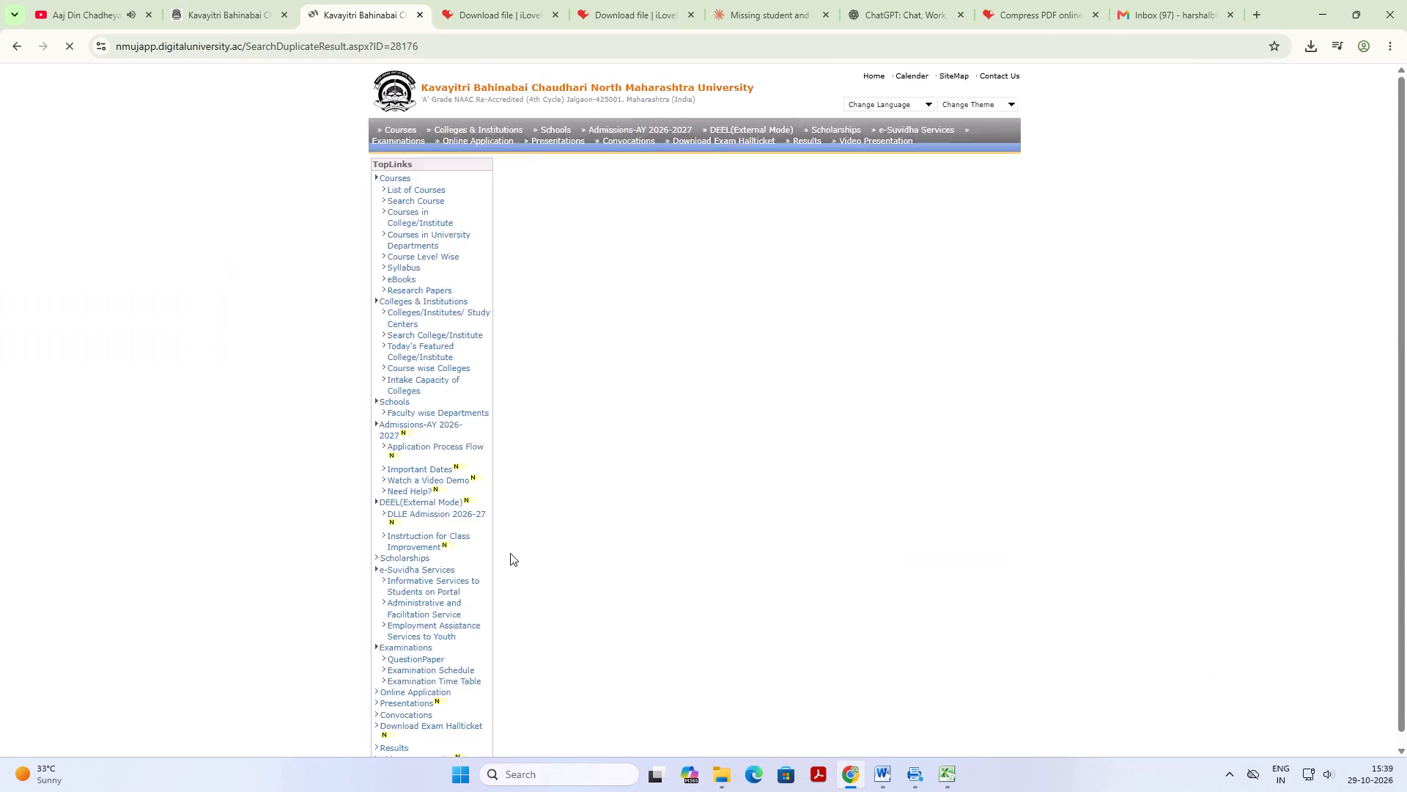
In Excel, colour the text of row 8 (A8:D8) on the Missing from PDF sheet green.
scroll(564, 426, up, 5)
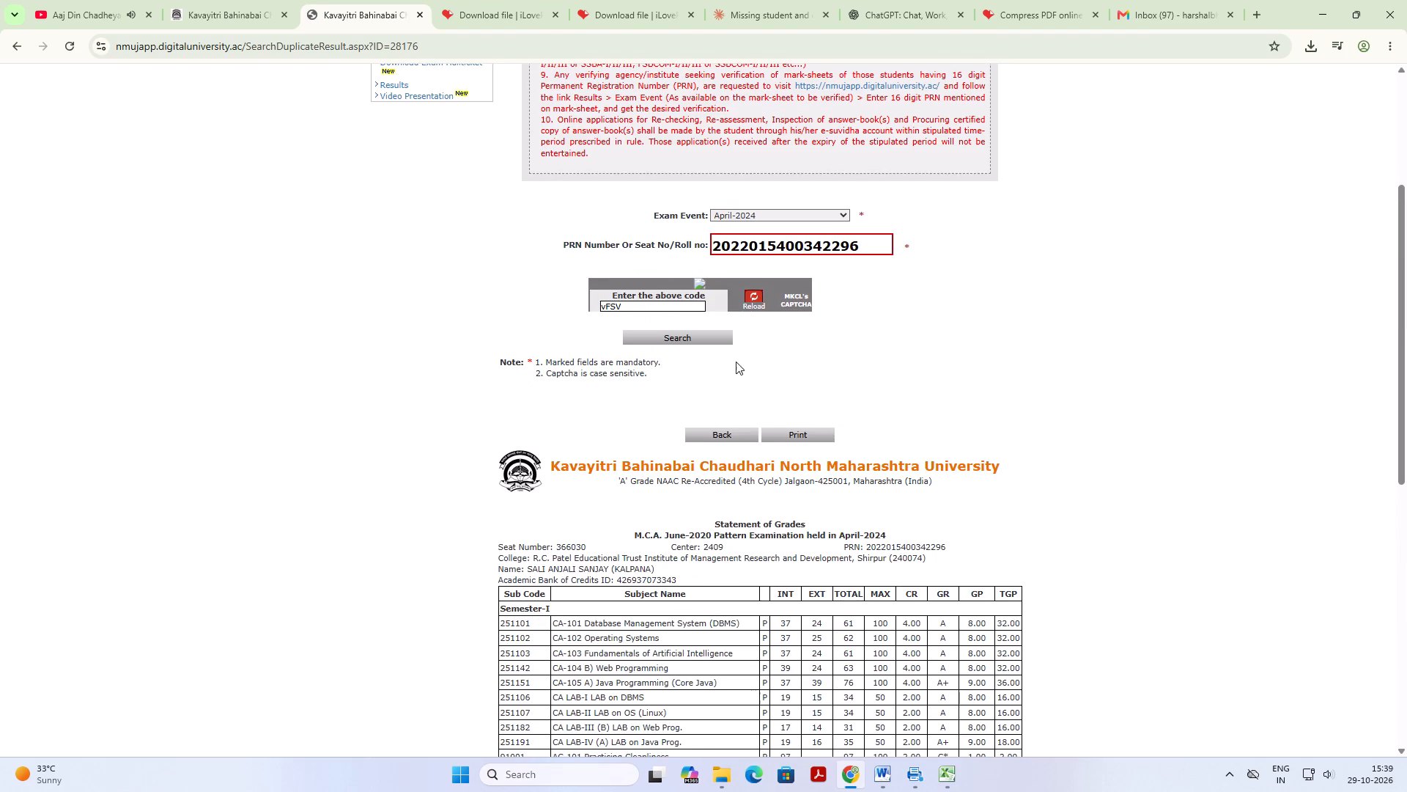
scroll(736, 362, up, 3)
scroll(736, 362, down, 4)
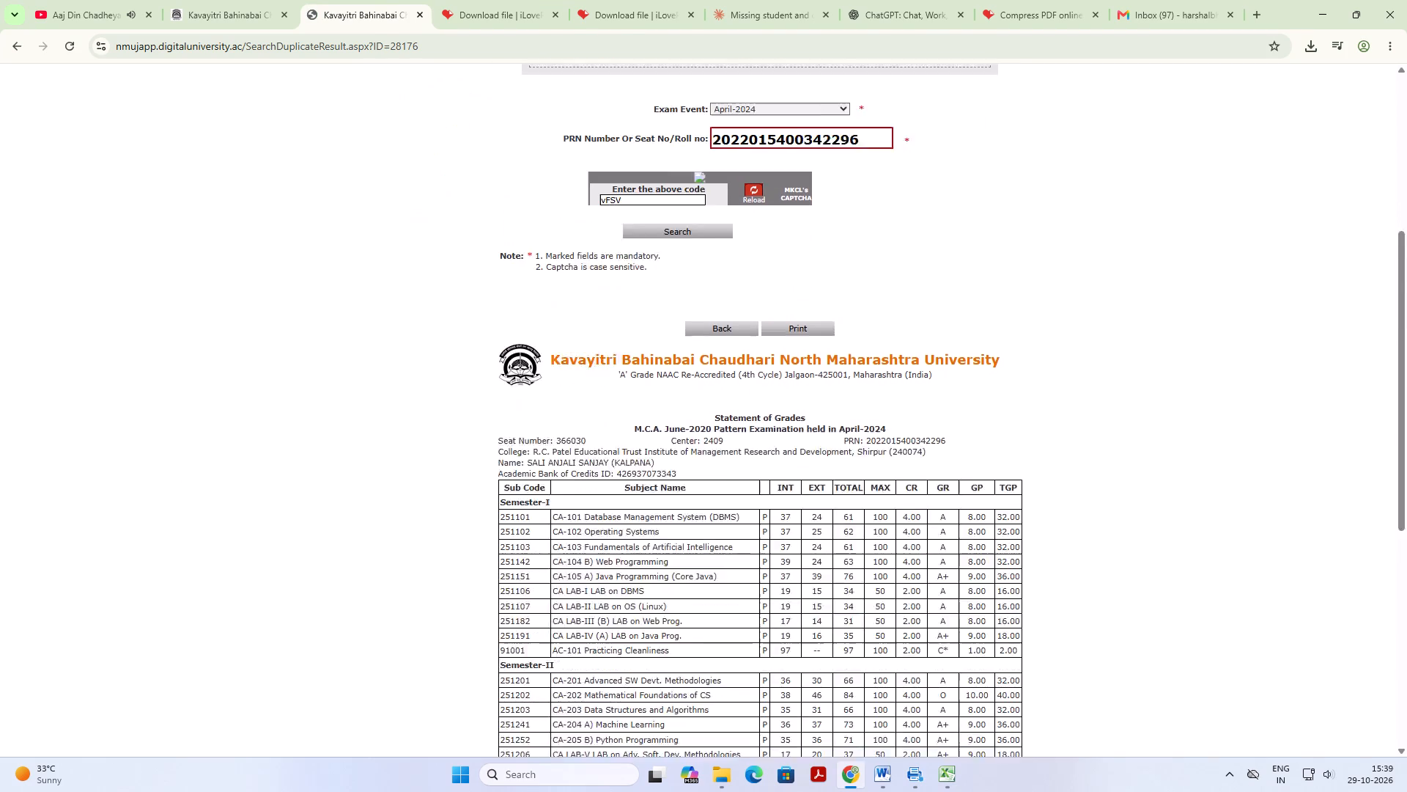
scroll(736, 362, down, 5)
click(948, 788)
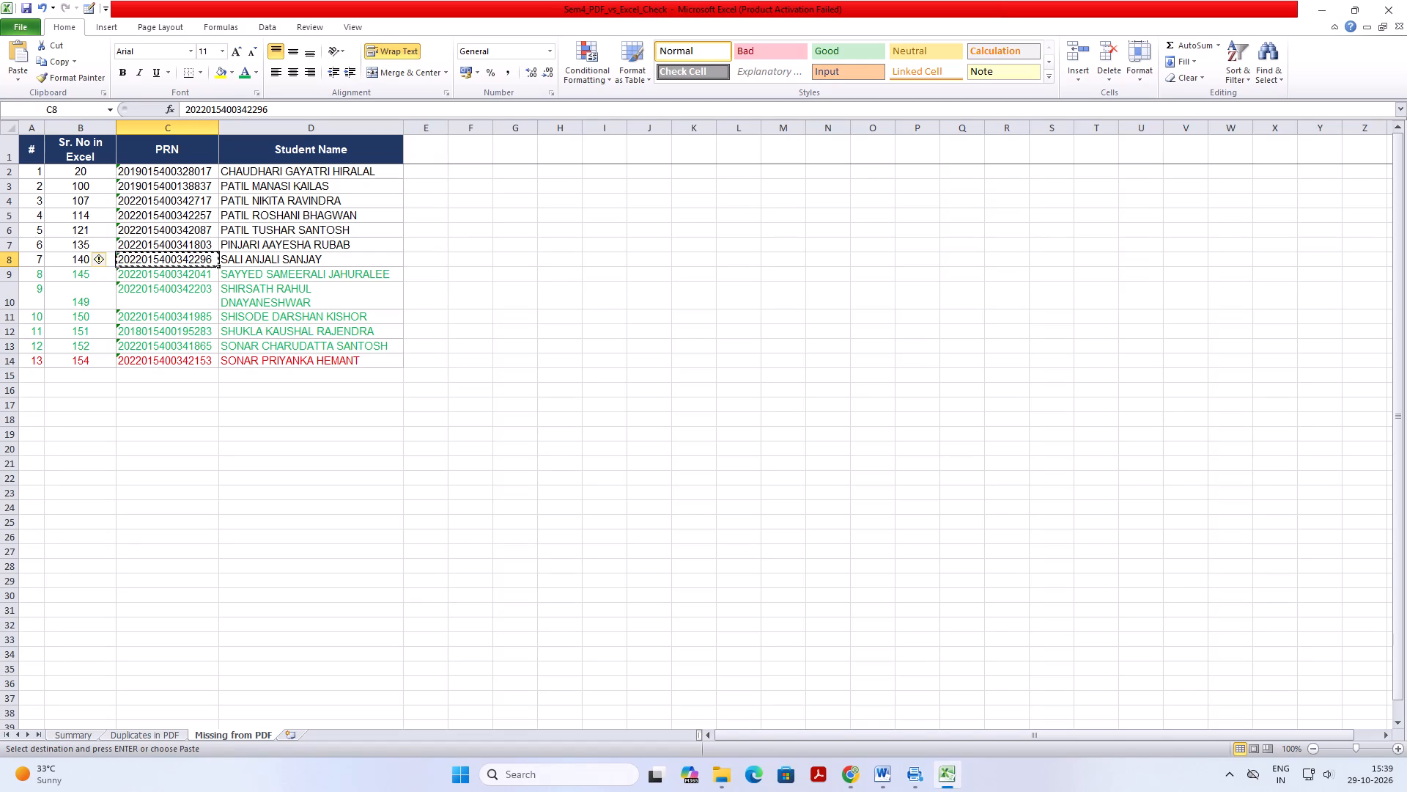
click(514, 300)
drag(33, 260, 248, 259)
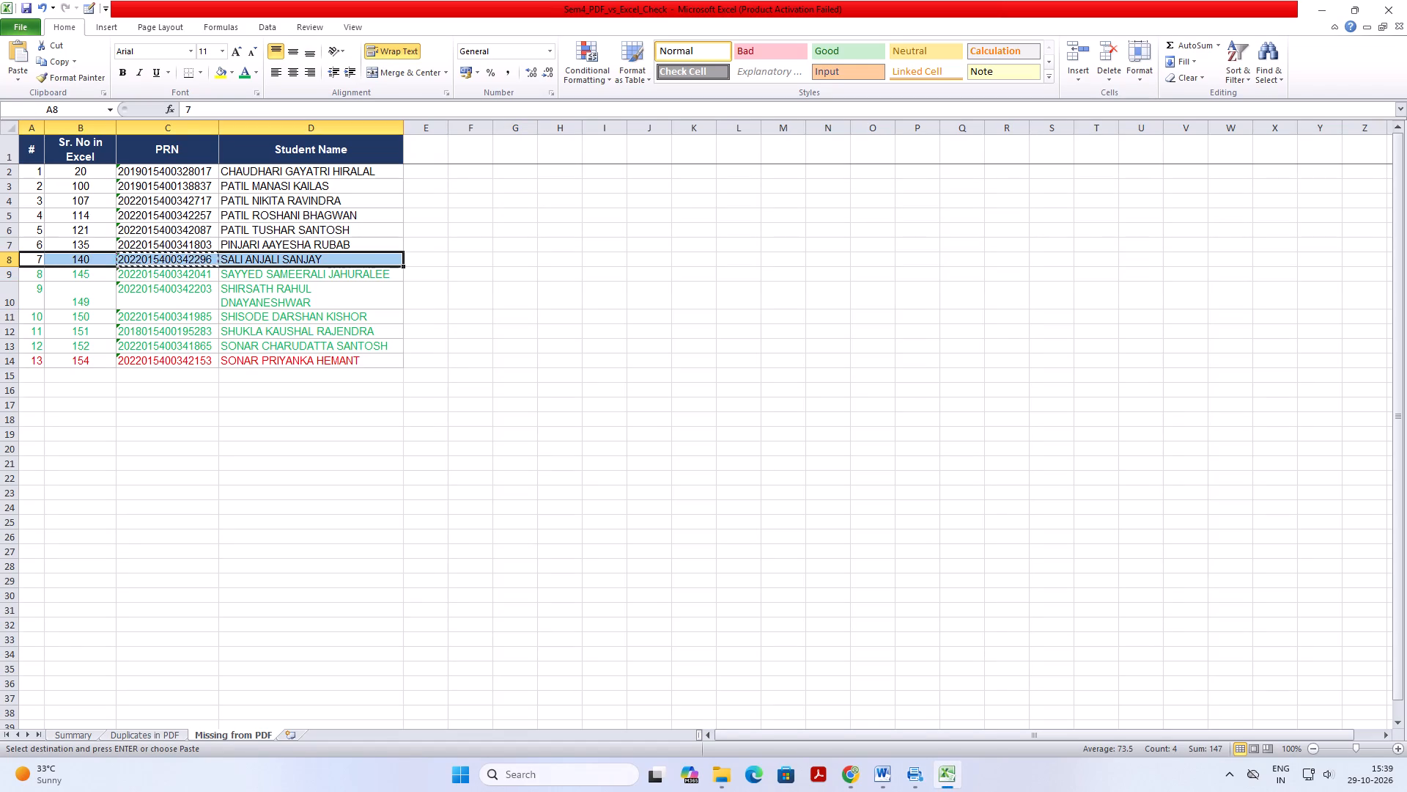
click(245, 75)
click(394, 268)
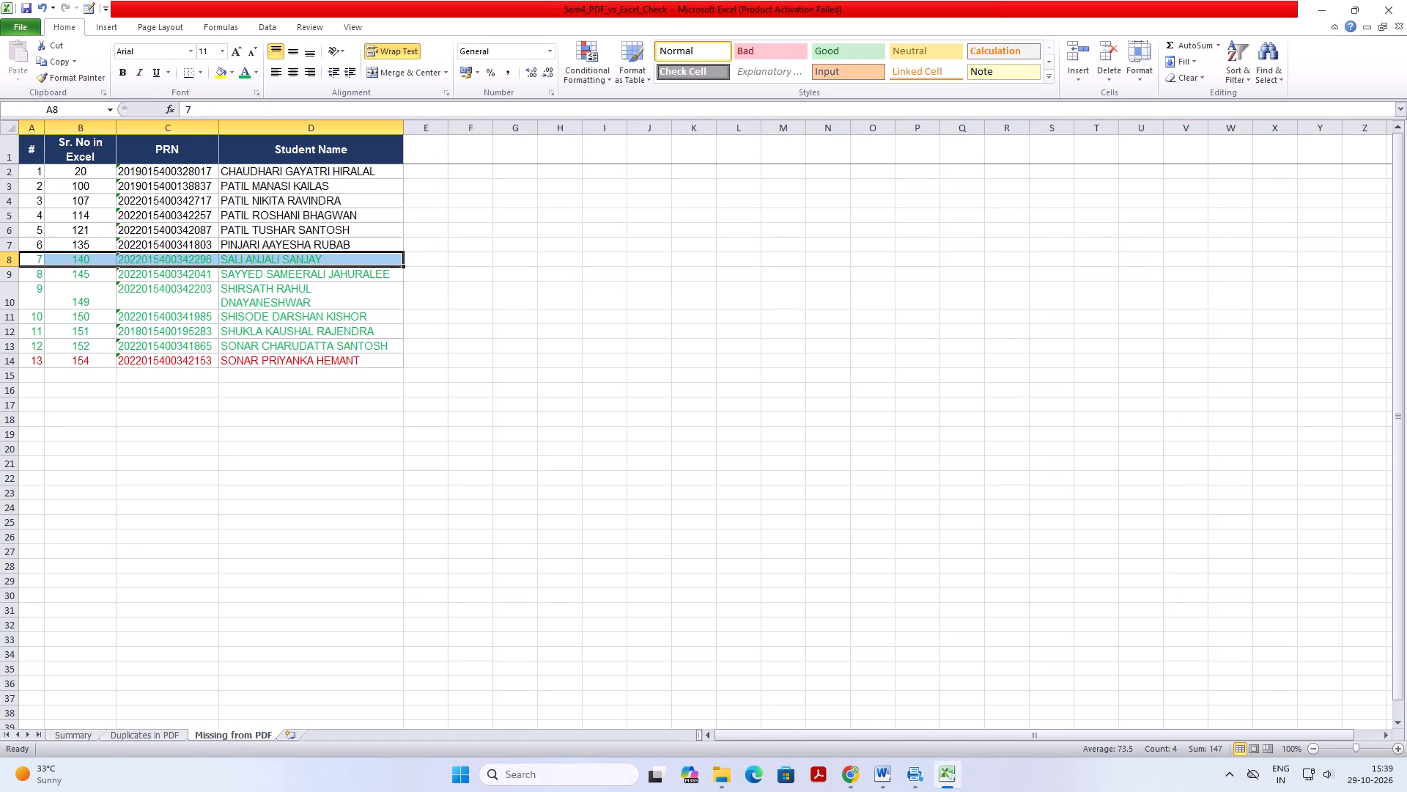
Copy the PRN in C7, search for its April-2024 result on the university page in Chrome, and open the Sem-IV term result.
click(188, 246)
key(ctrl+c)
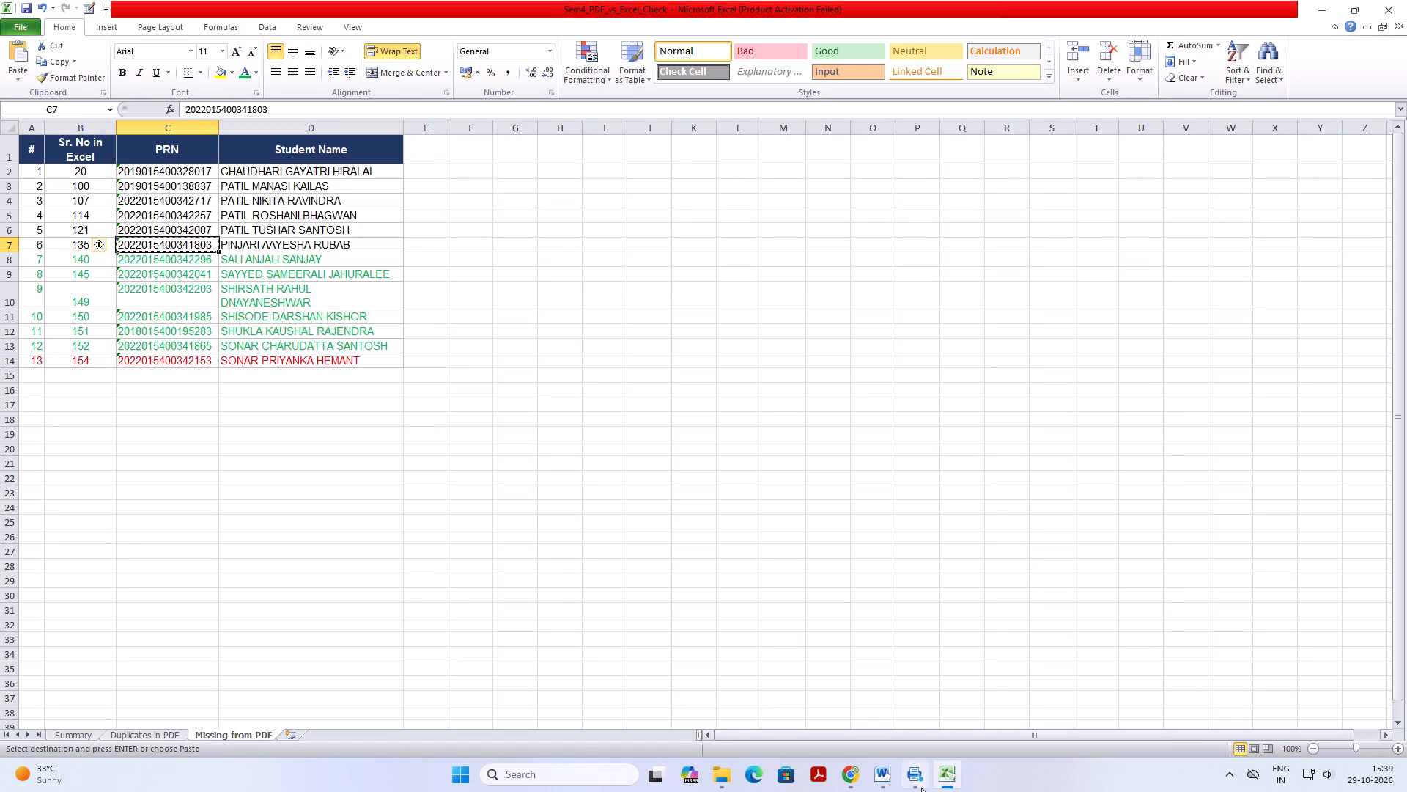
click(846, 775)
scroll(768, 386, up, 5)
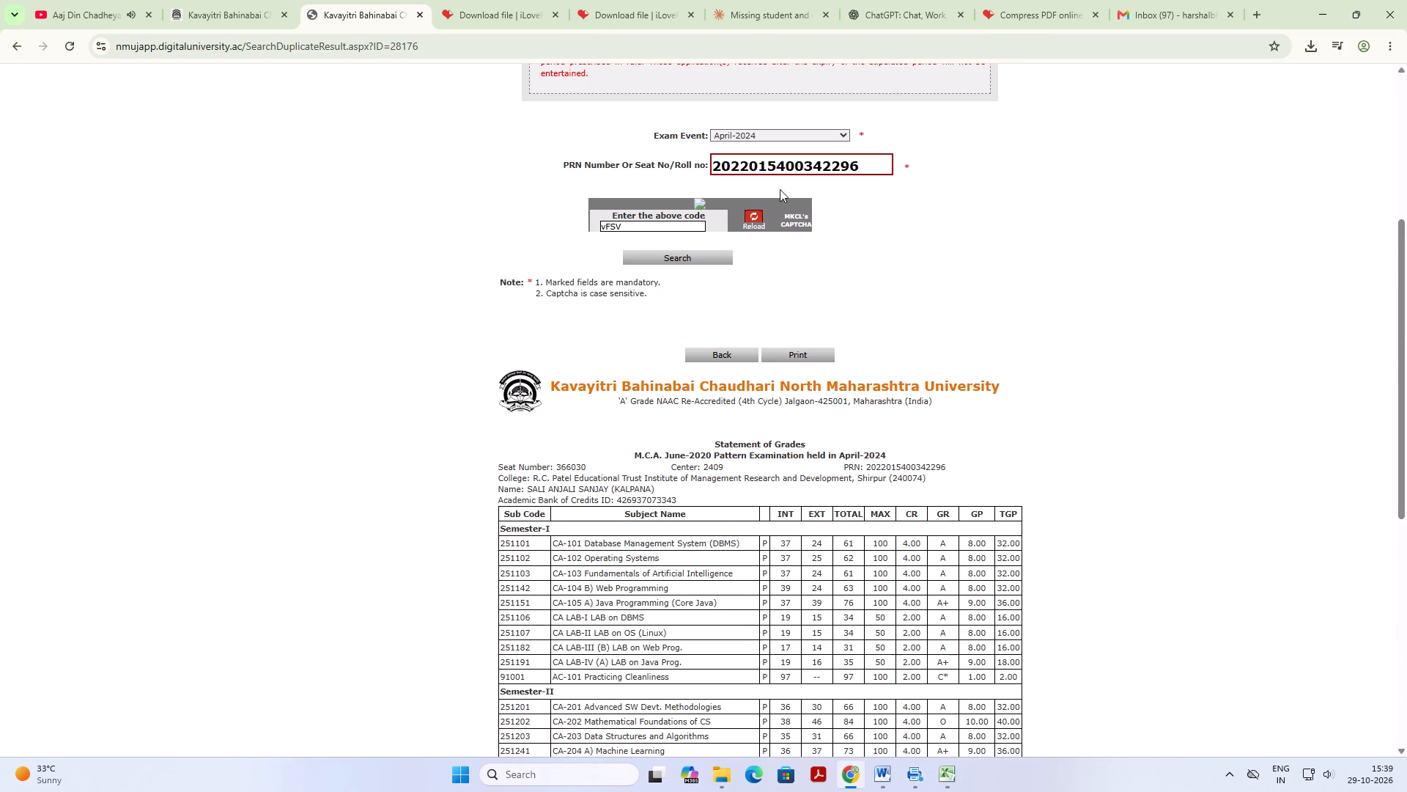
drag(871, 169, 583, 181)
key(ctrl+v)
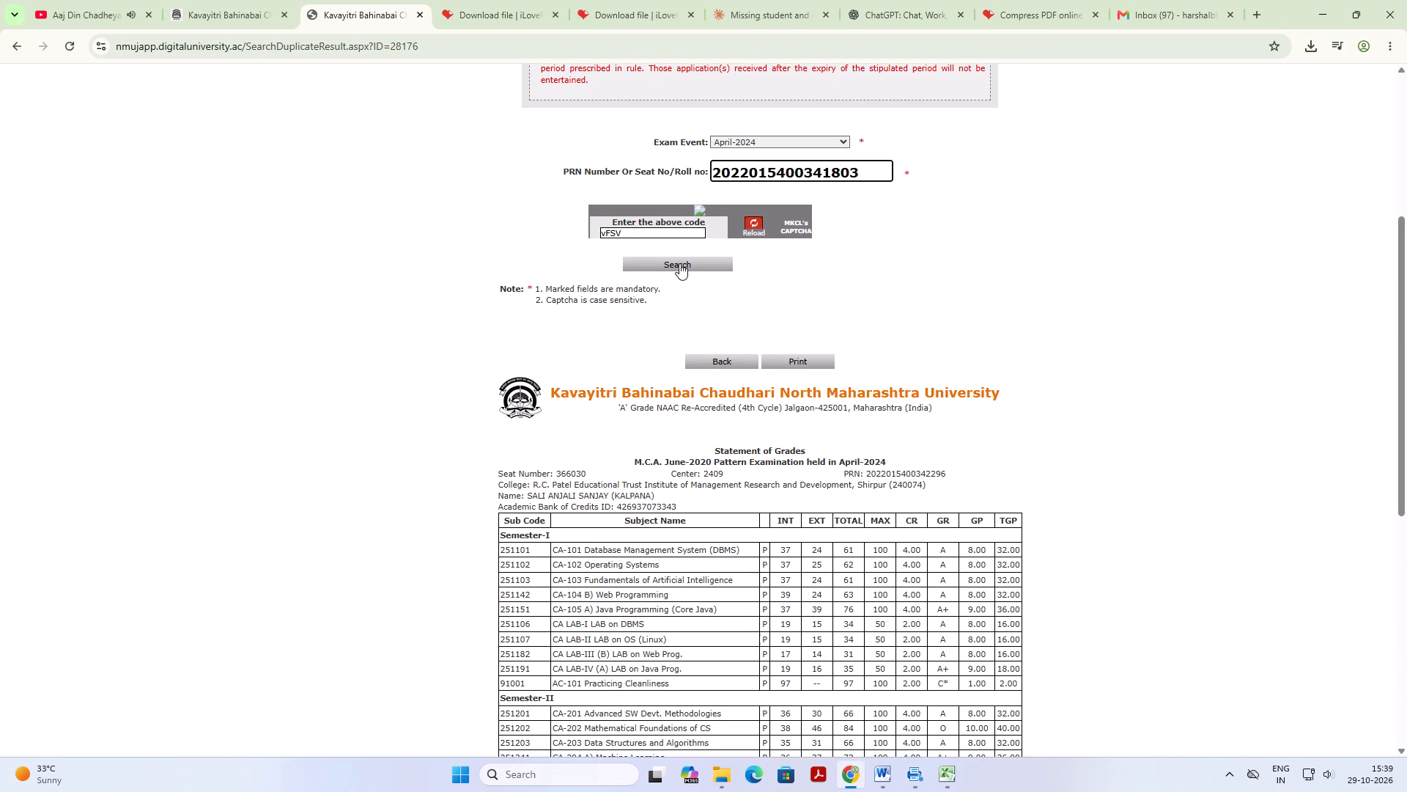
click(679, 263)
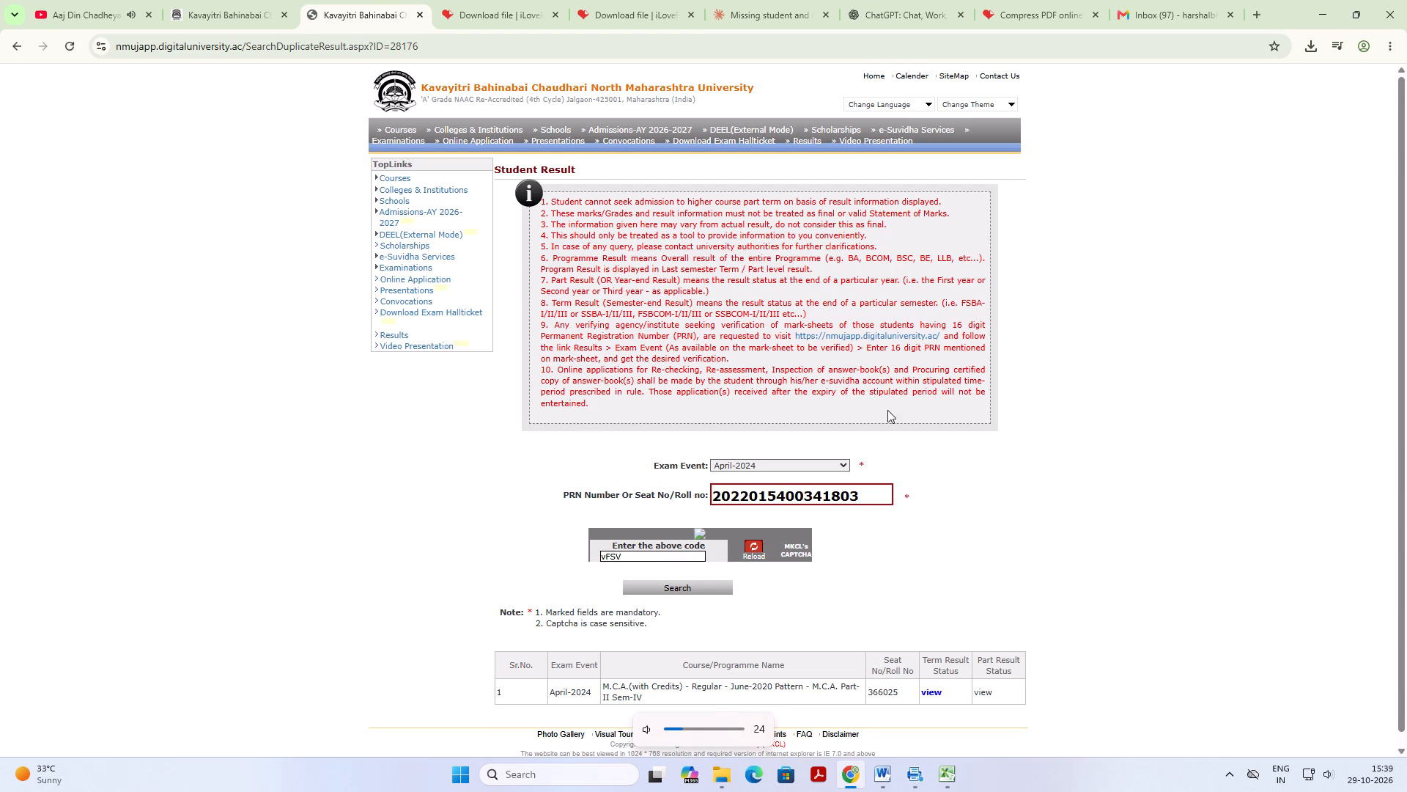
click(703, 583)
scroll(728, 584, down, 4)
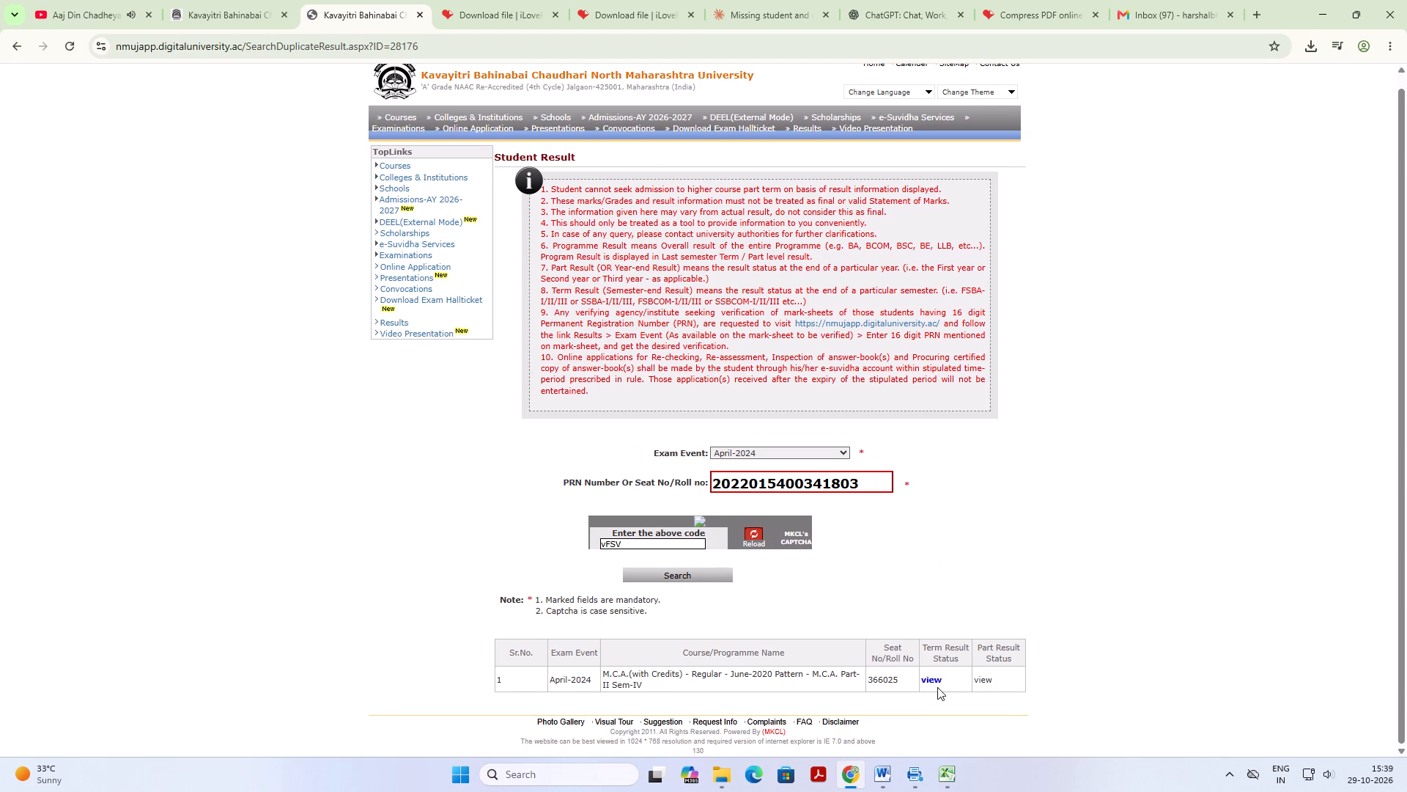
click(928, 683)
Save the statement of grades as a PDF in Downloads, named with the student's PRN, first name and surname followed by "sem 4".
scroll(935, 617, down, 7)
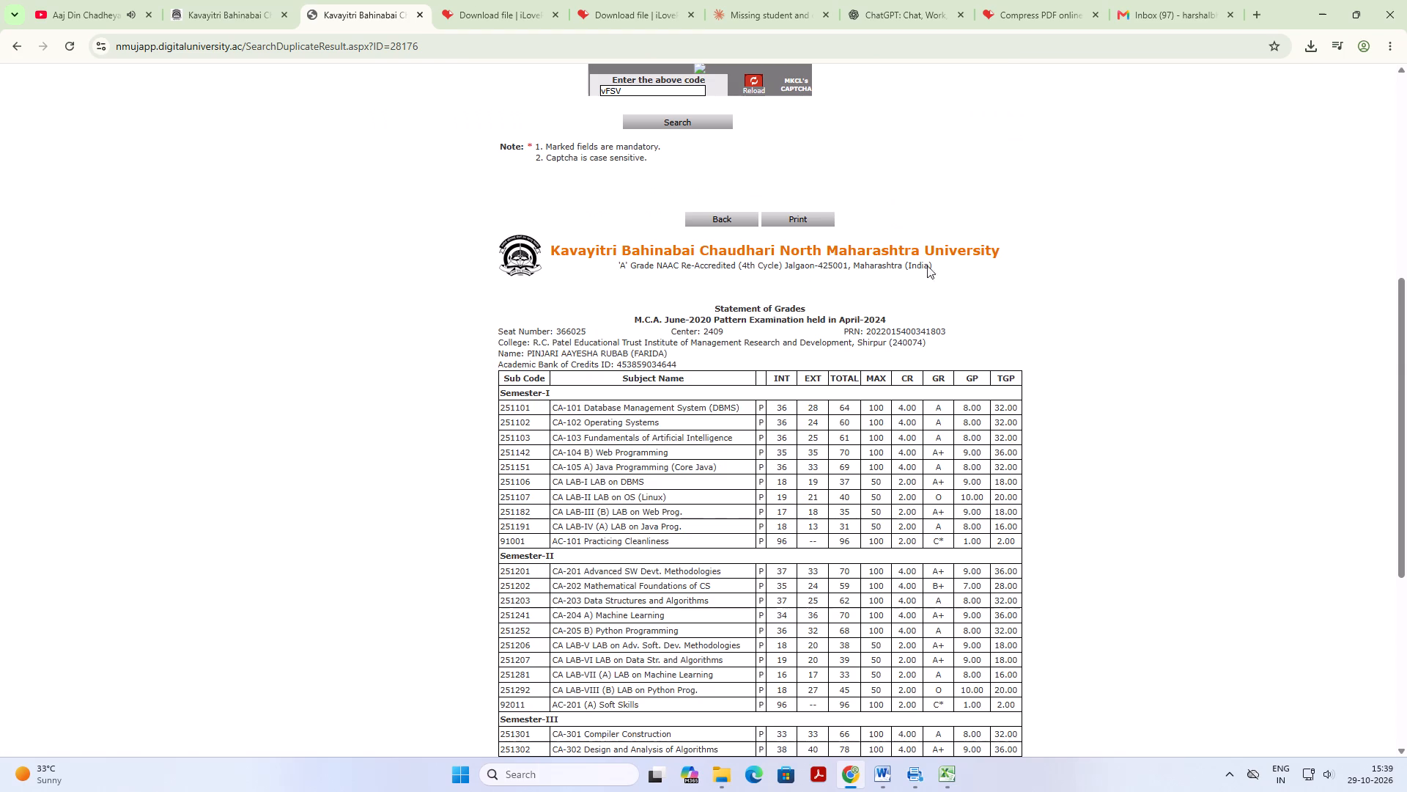
click(786, 167)
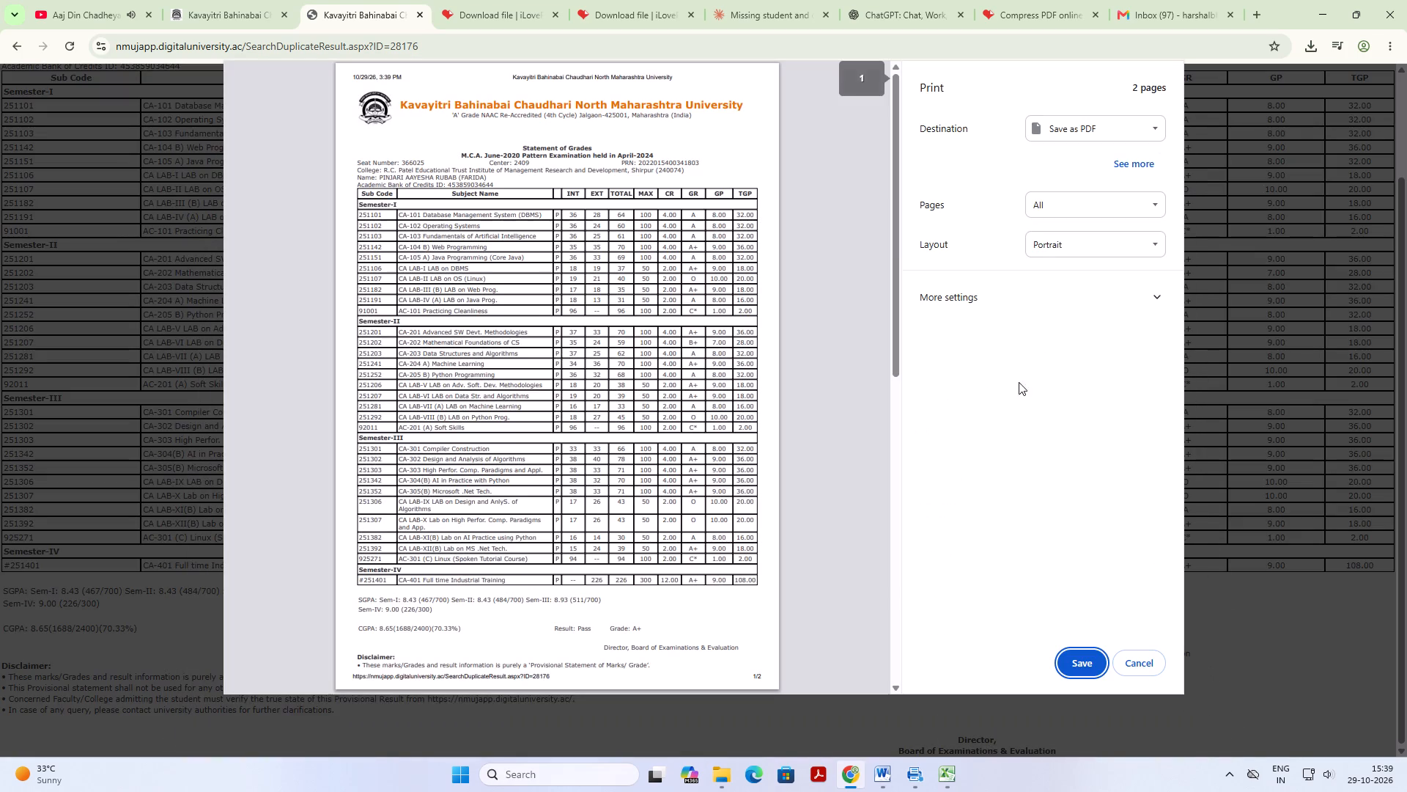
click(1084, 664)
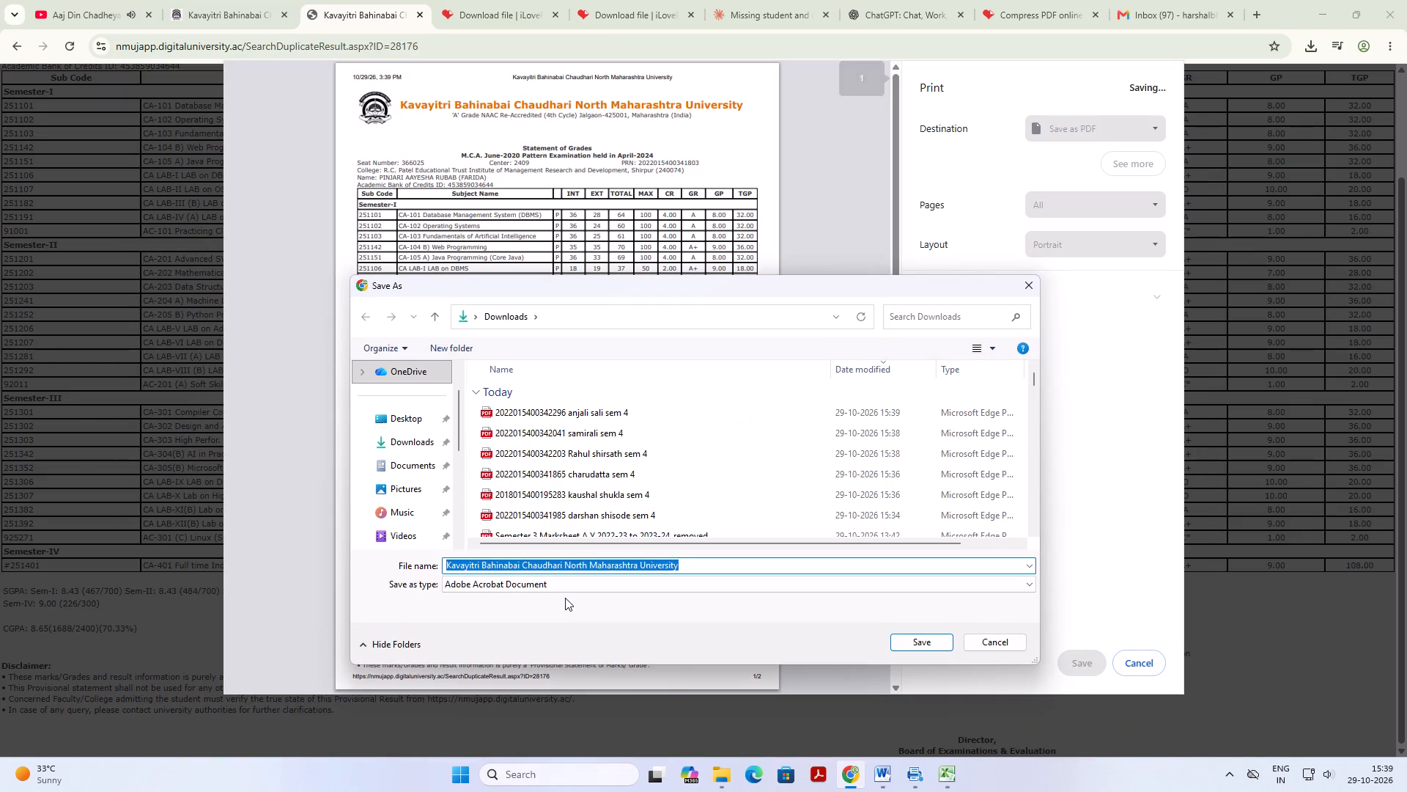
key(ctrl+v)
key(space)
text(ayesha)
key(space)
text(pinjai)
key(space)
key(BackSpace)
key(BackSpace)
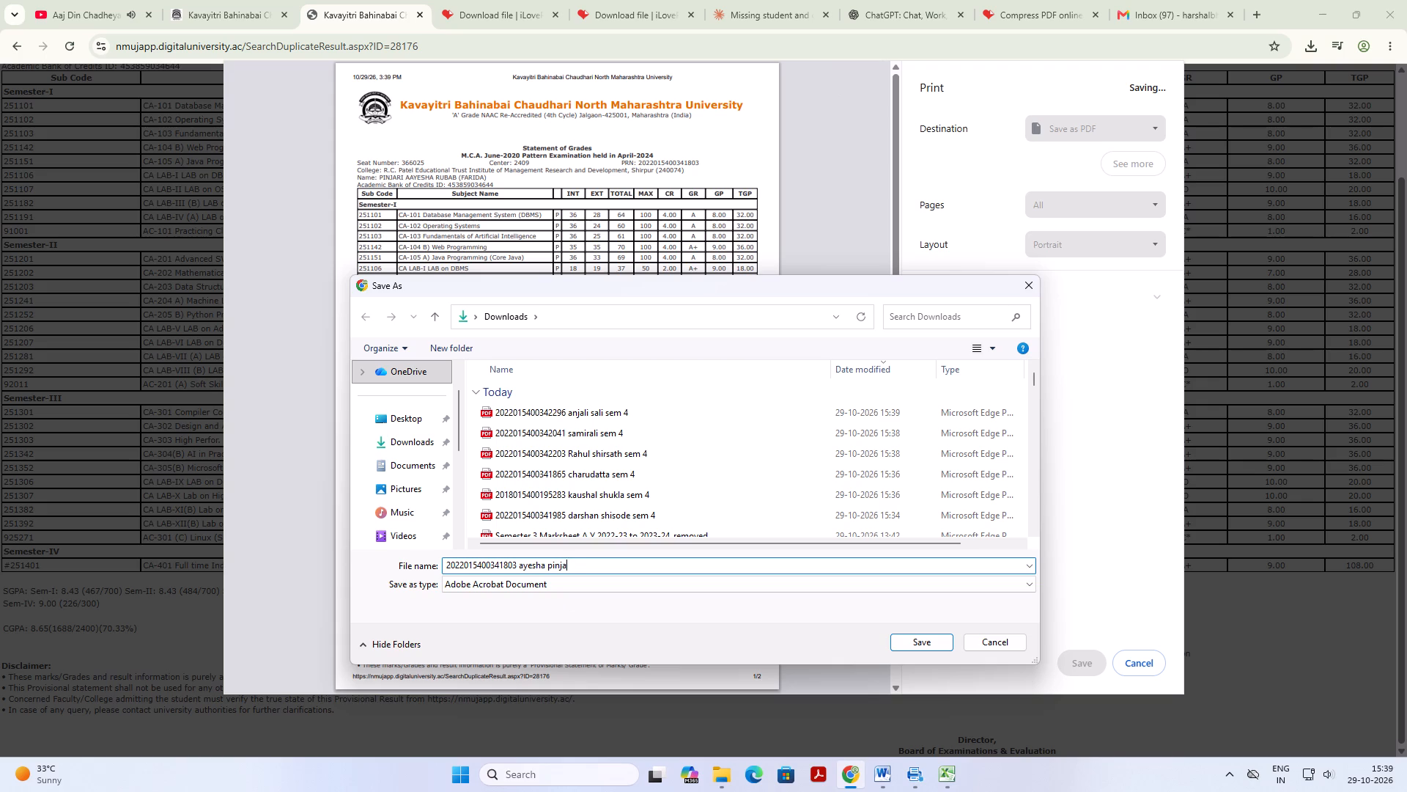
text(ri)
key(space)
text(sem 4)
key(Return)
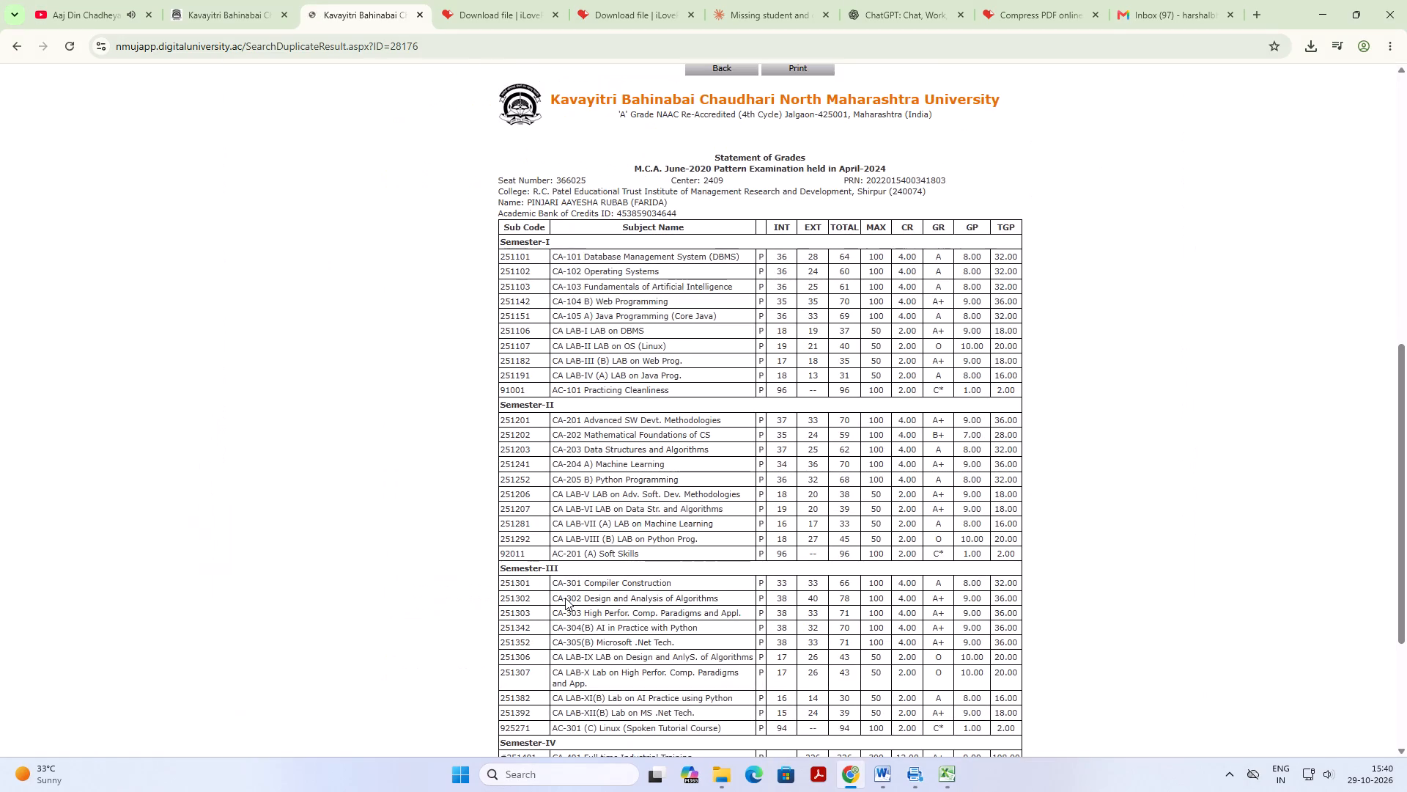
In Excel, colour the text of row 7 (A7:D7) on the Missing from PDF sheet green.
click(929, 787)
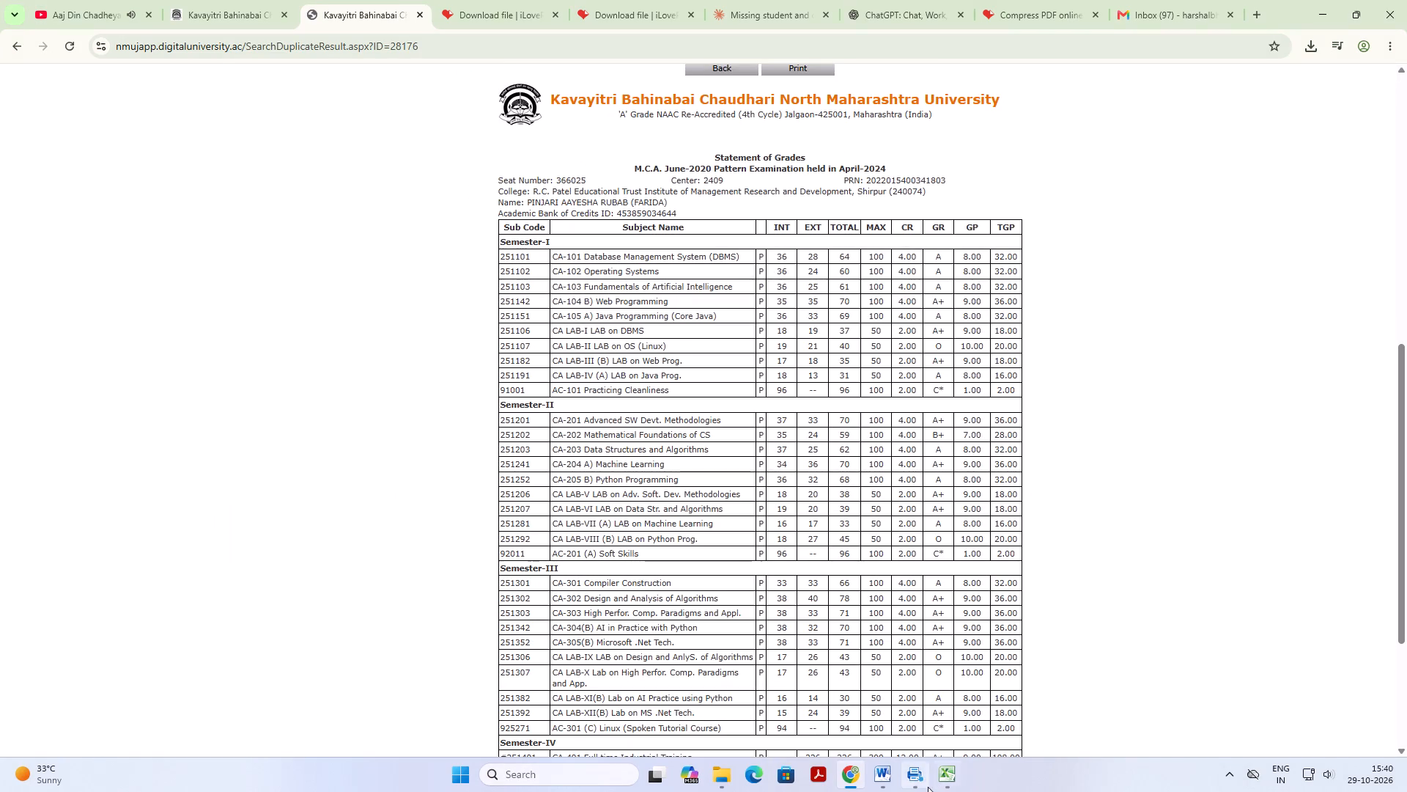
click(949, 778)
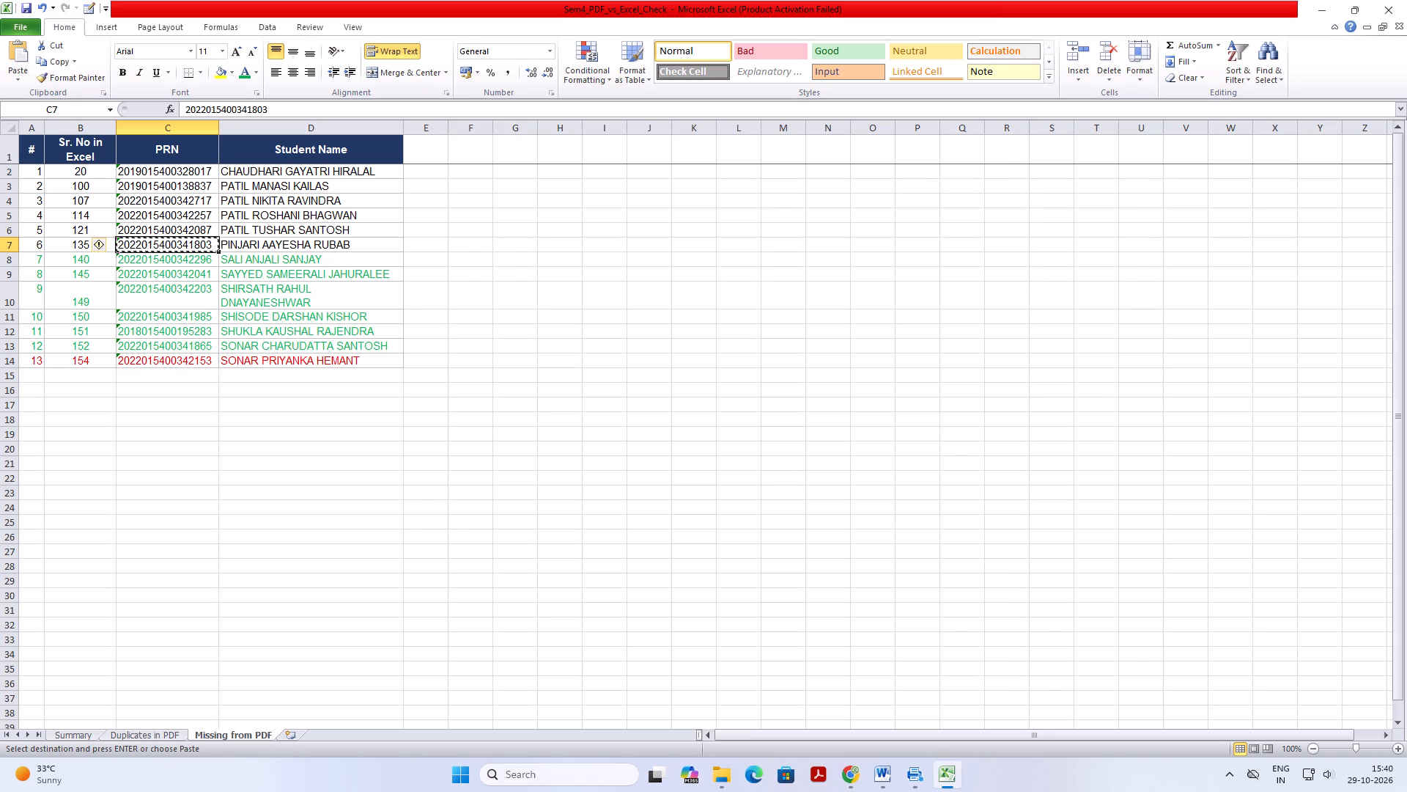
drag(32, 244, 278, 243)
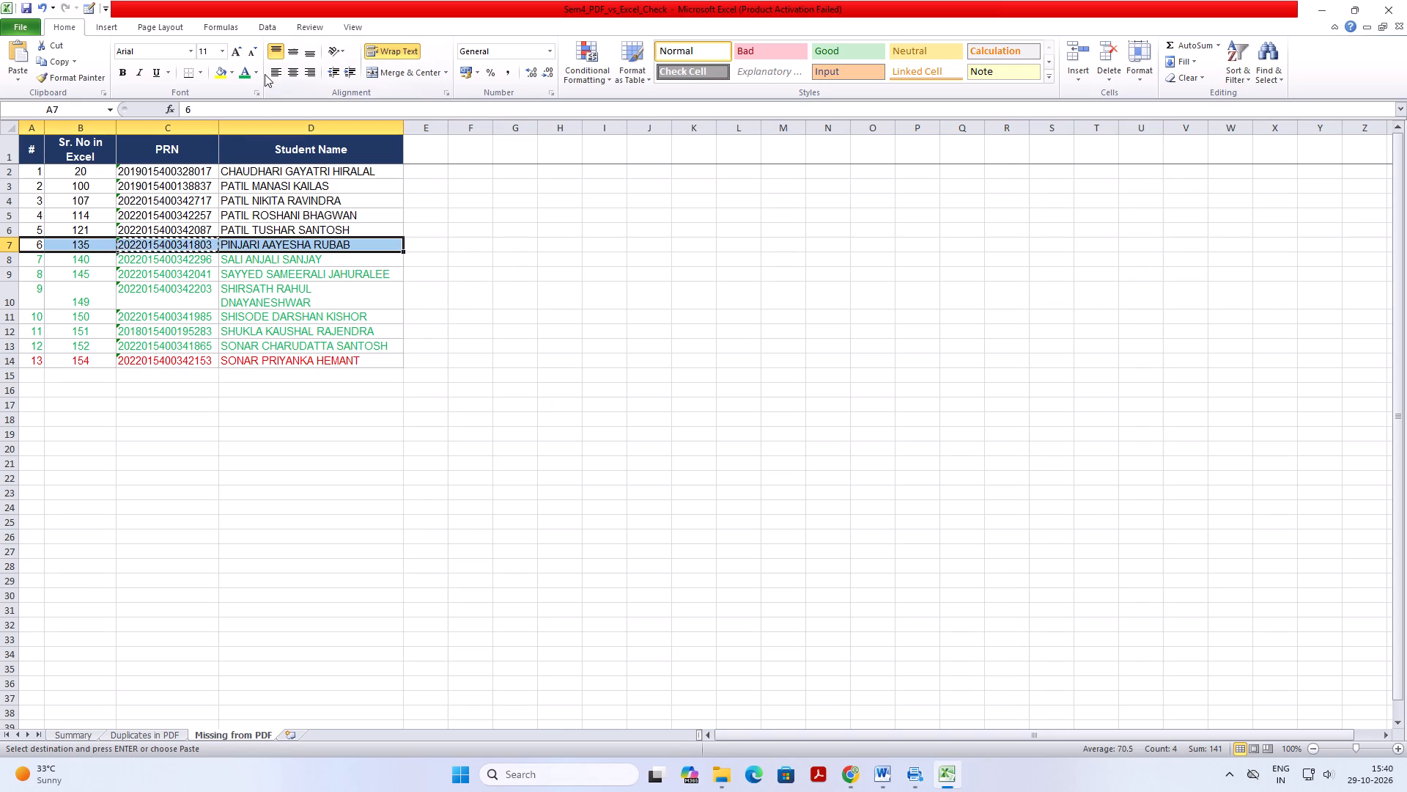
click(248, 73)
Copy the PRN in C6 and search for its April-2024 result on the university page in Chrome.
click(152, 217)
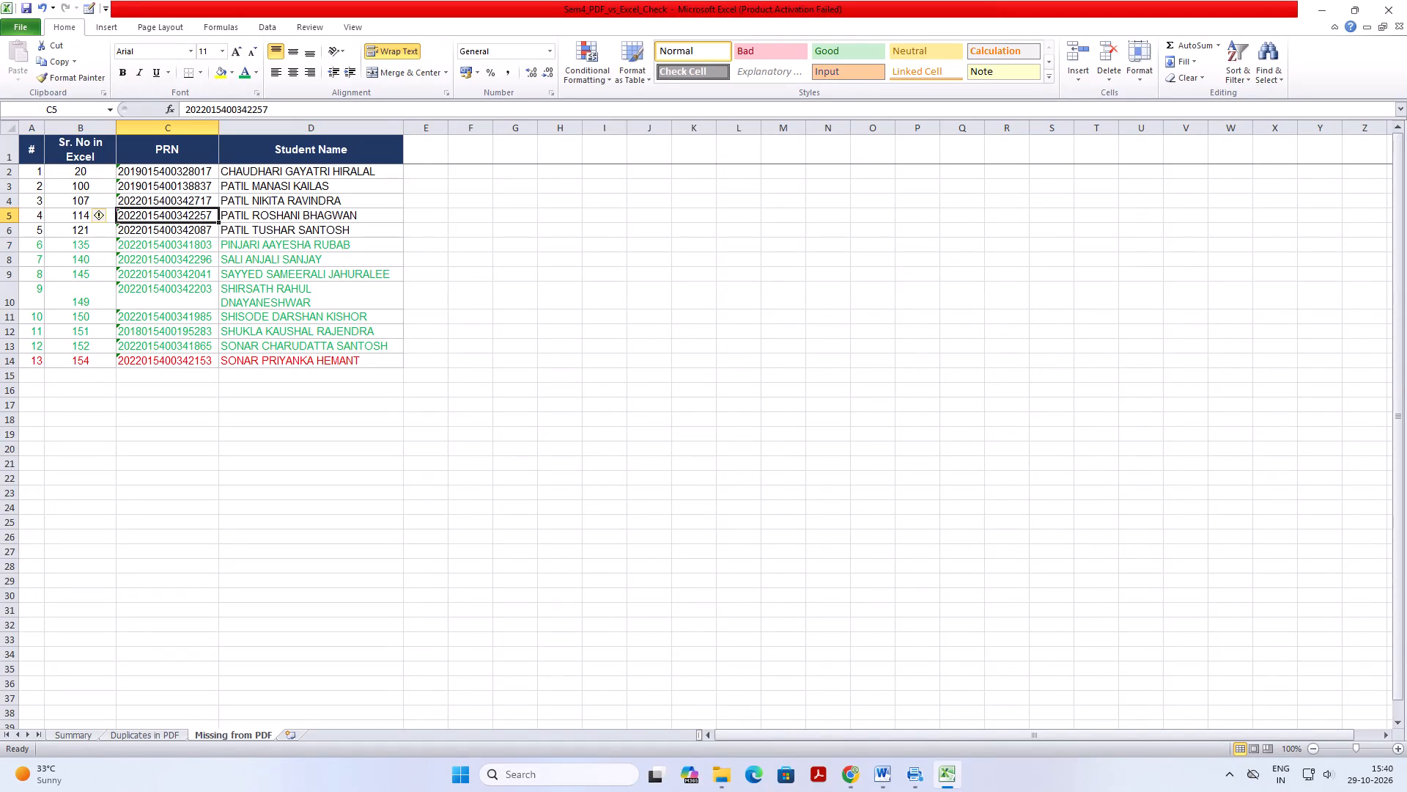
click(168, 230)
key(ctrl+c)
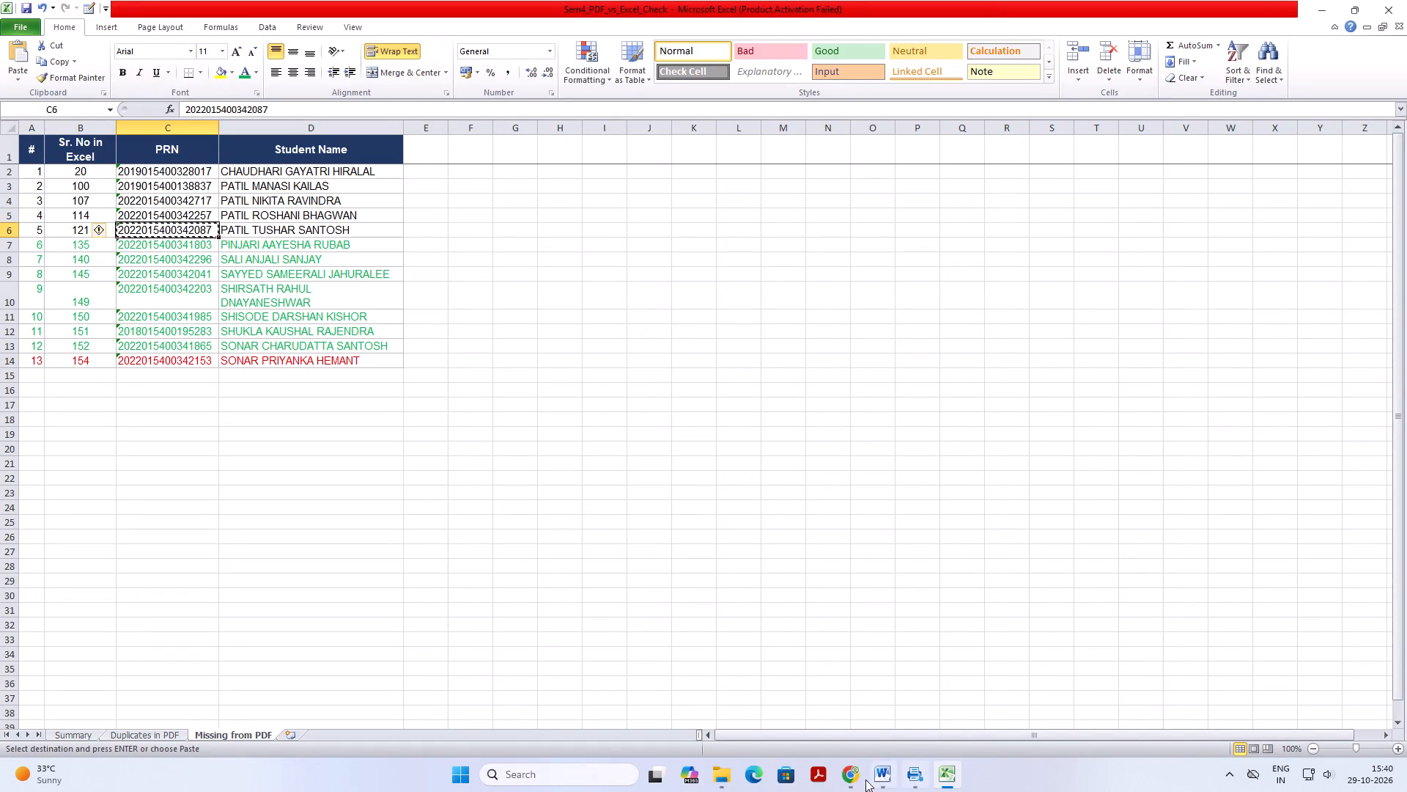
click(822, 706)
scroll(783, 498, up, 5)
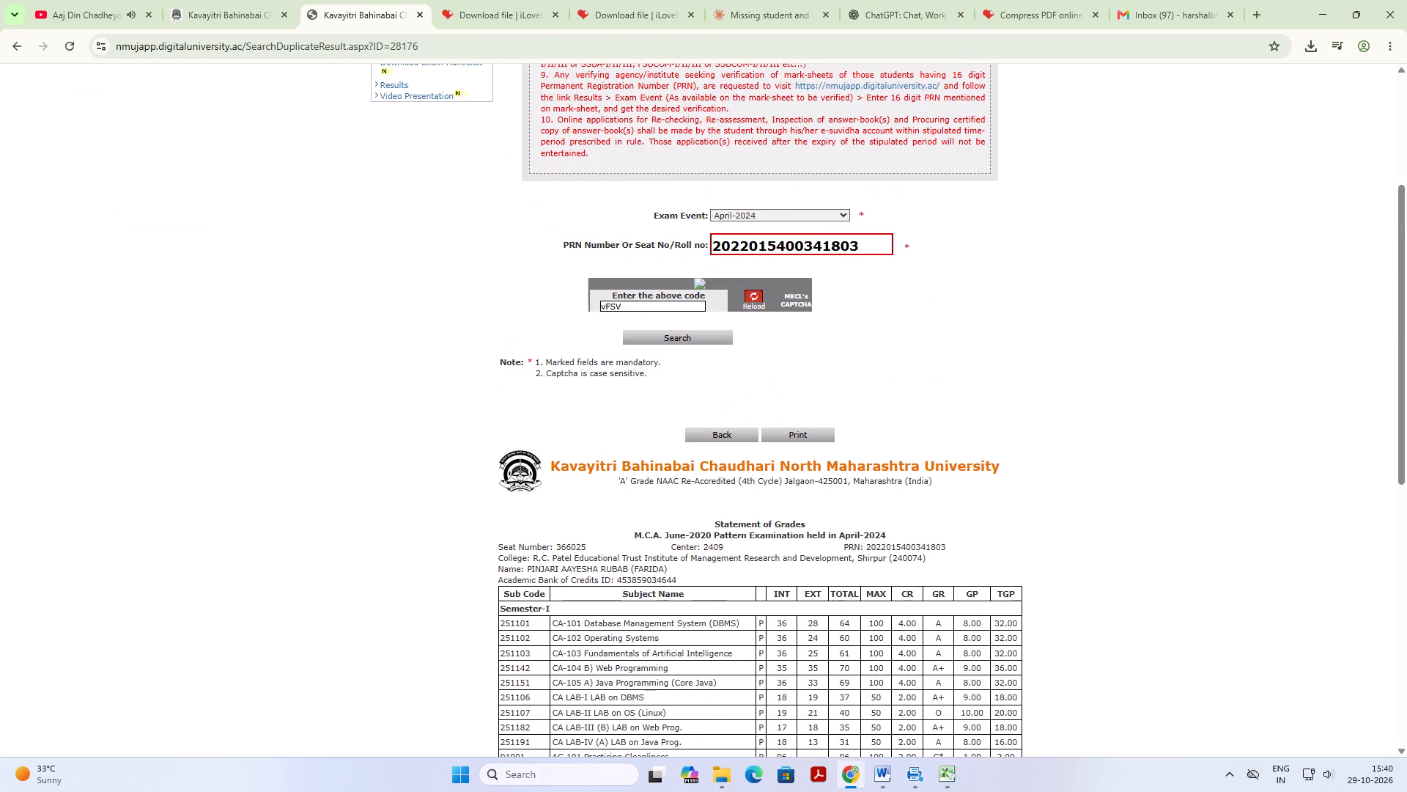
drag(873, 246, 675, 257)
key(ctrl+v)
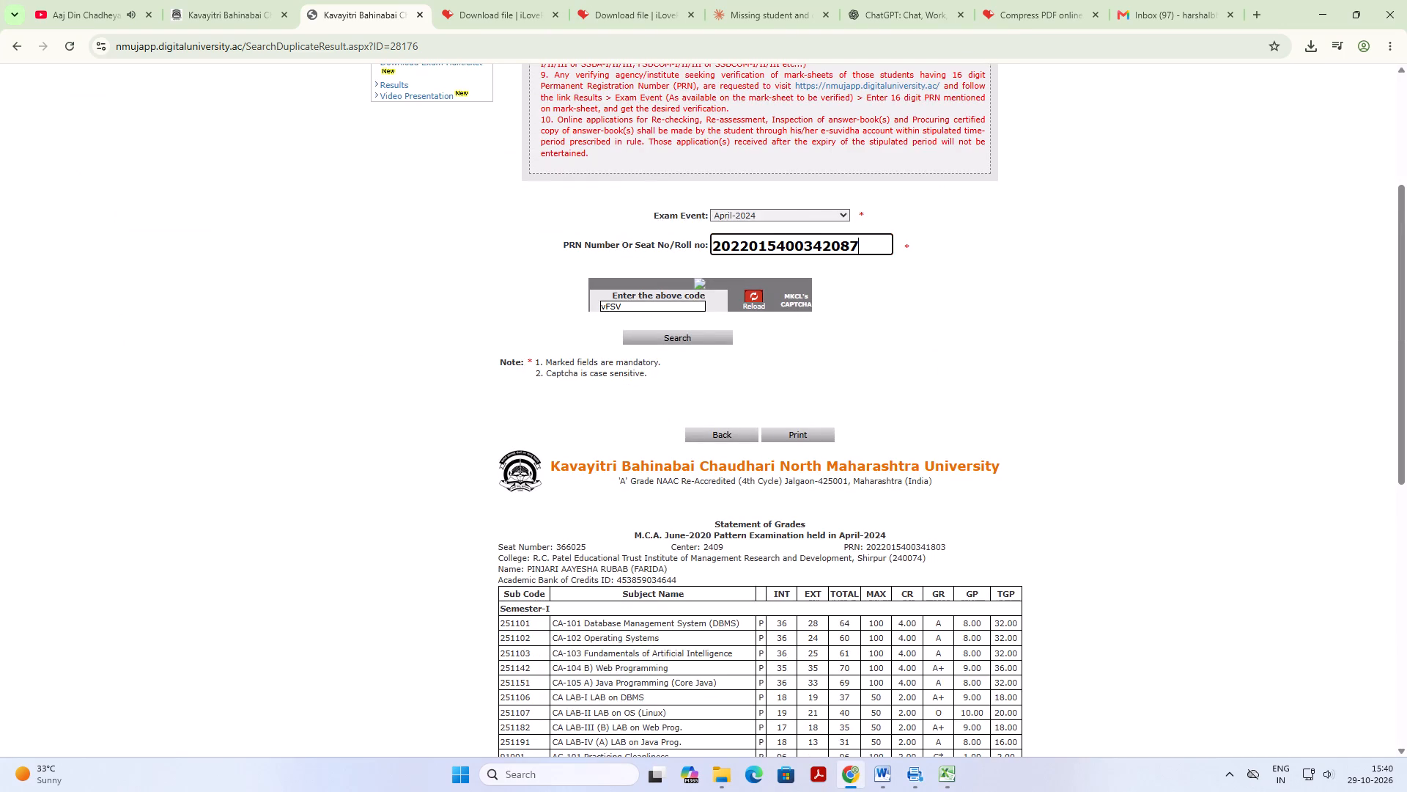
click(699, 337)
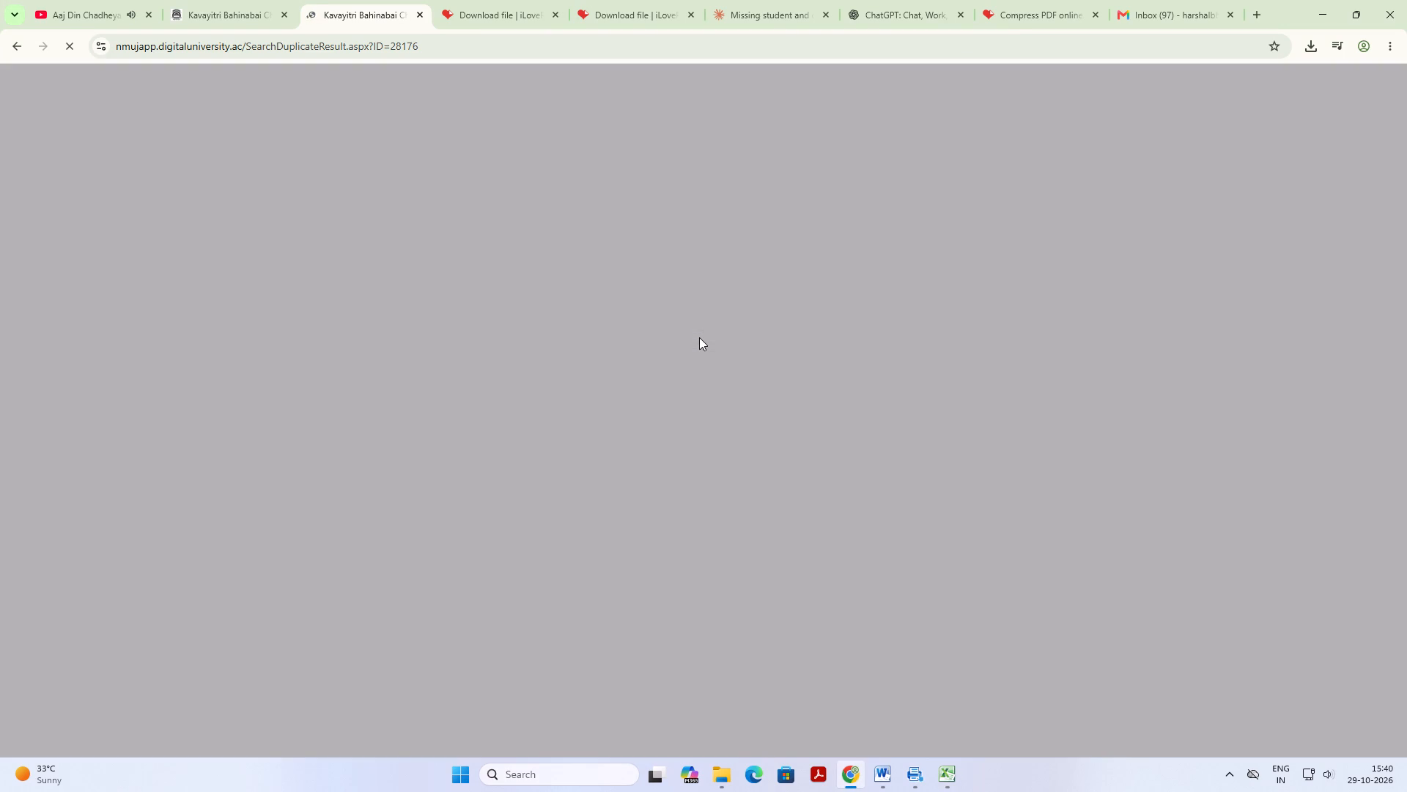
scroll(699, 337, down, 5)
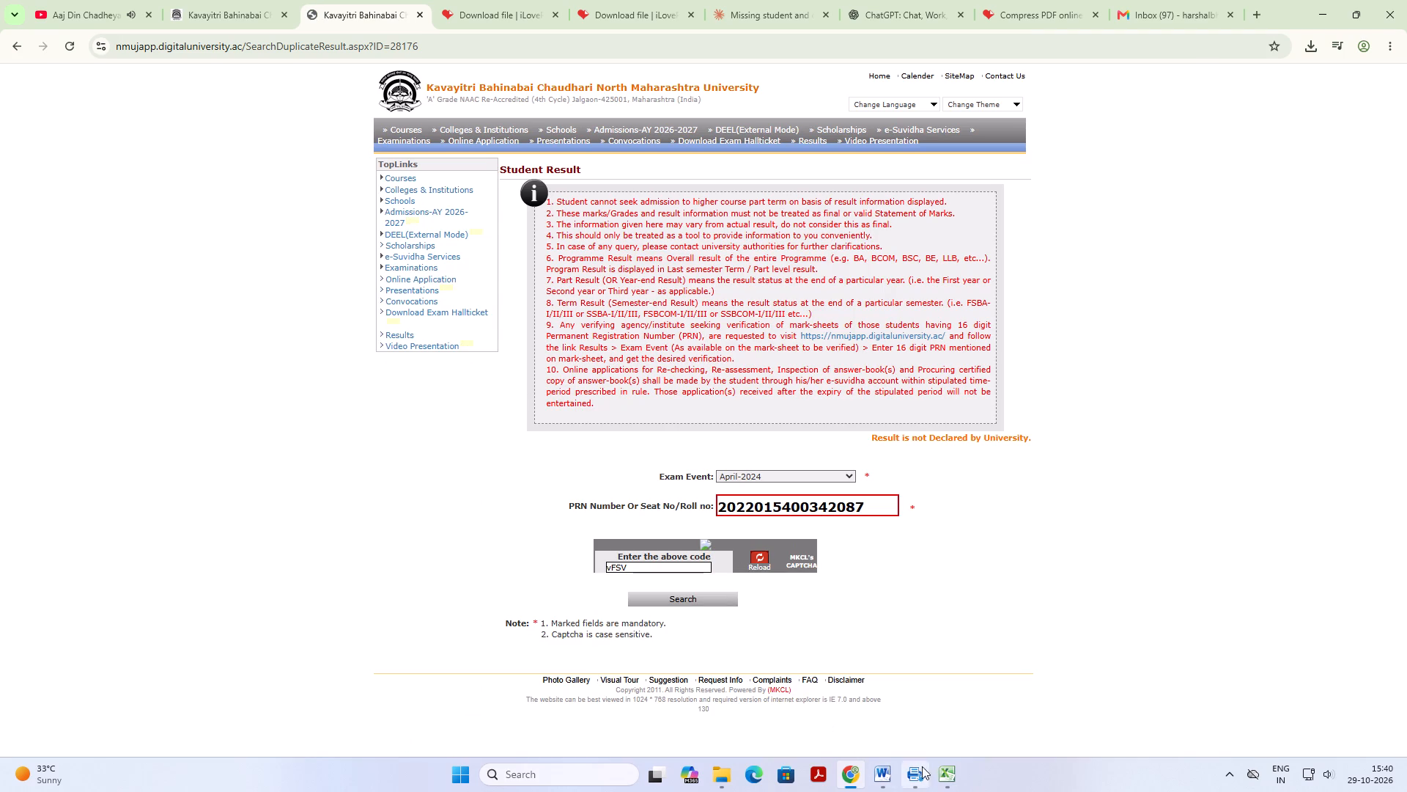
In Excel, colour the text of row 6 (A6:D6) on the Missing from PDF sheet red.
click(942, 780)
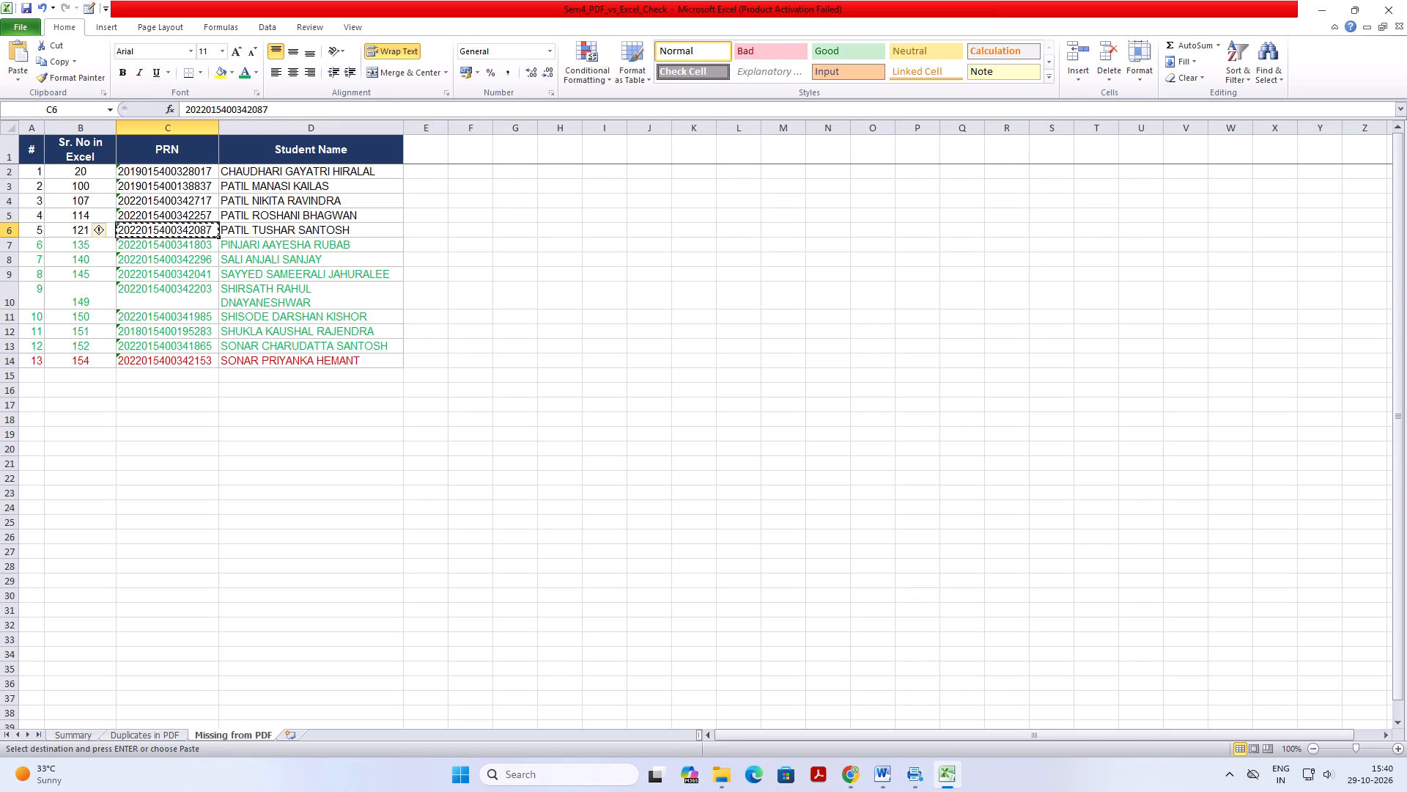
drag(38, 230, 238, 235)
click(259, 73)
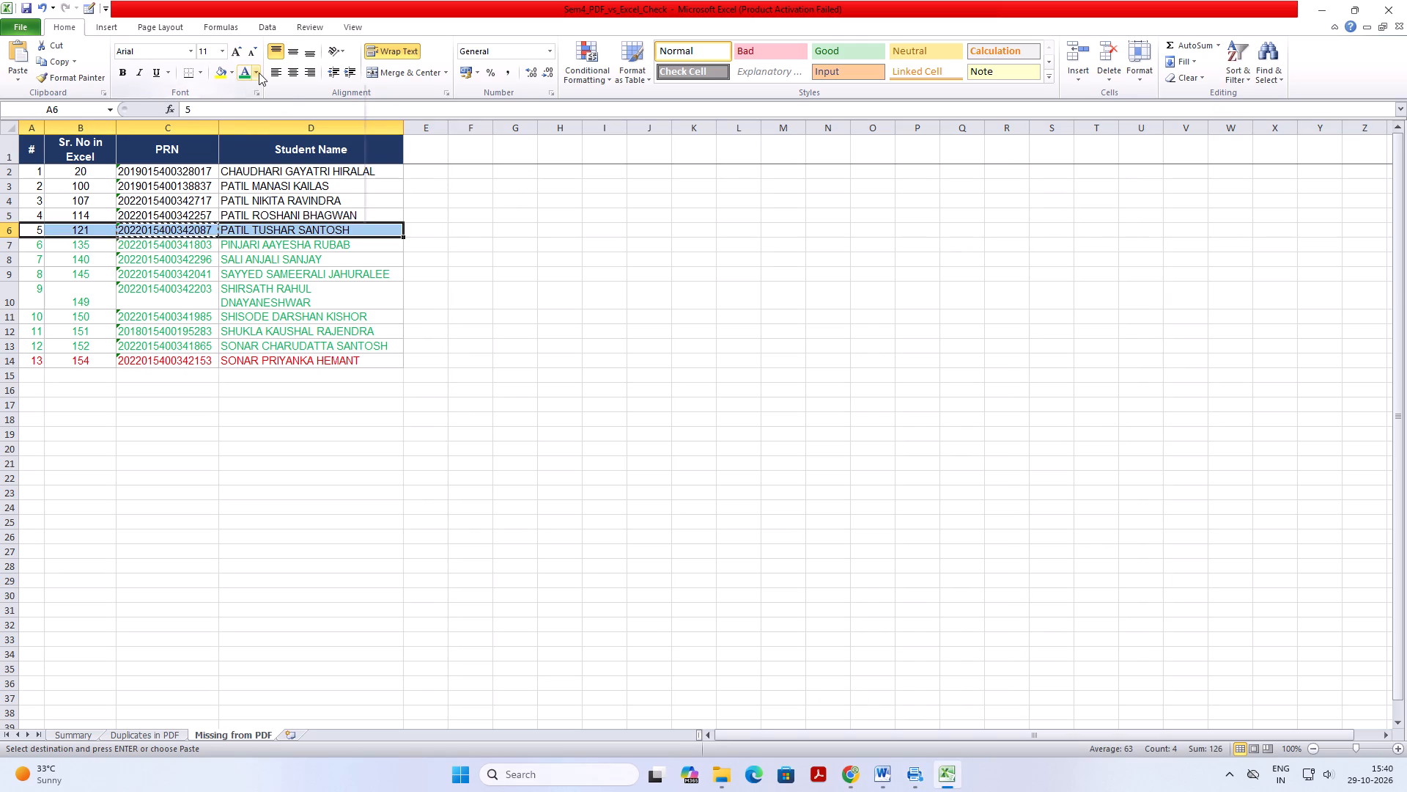
click(260, 194)
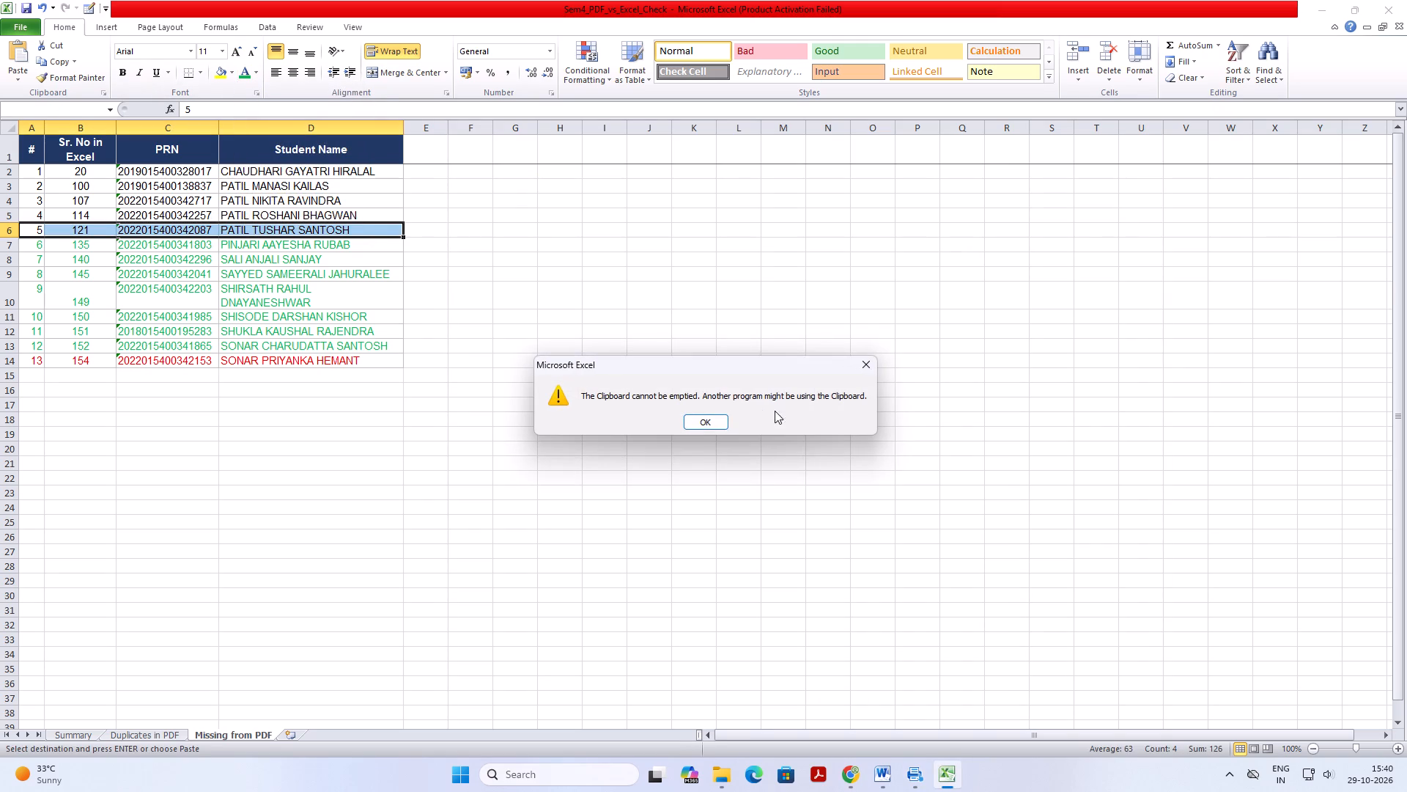
click(859, 359)
click(692, 298)
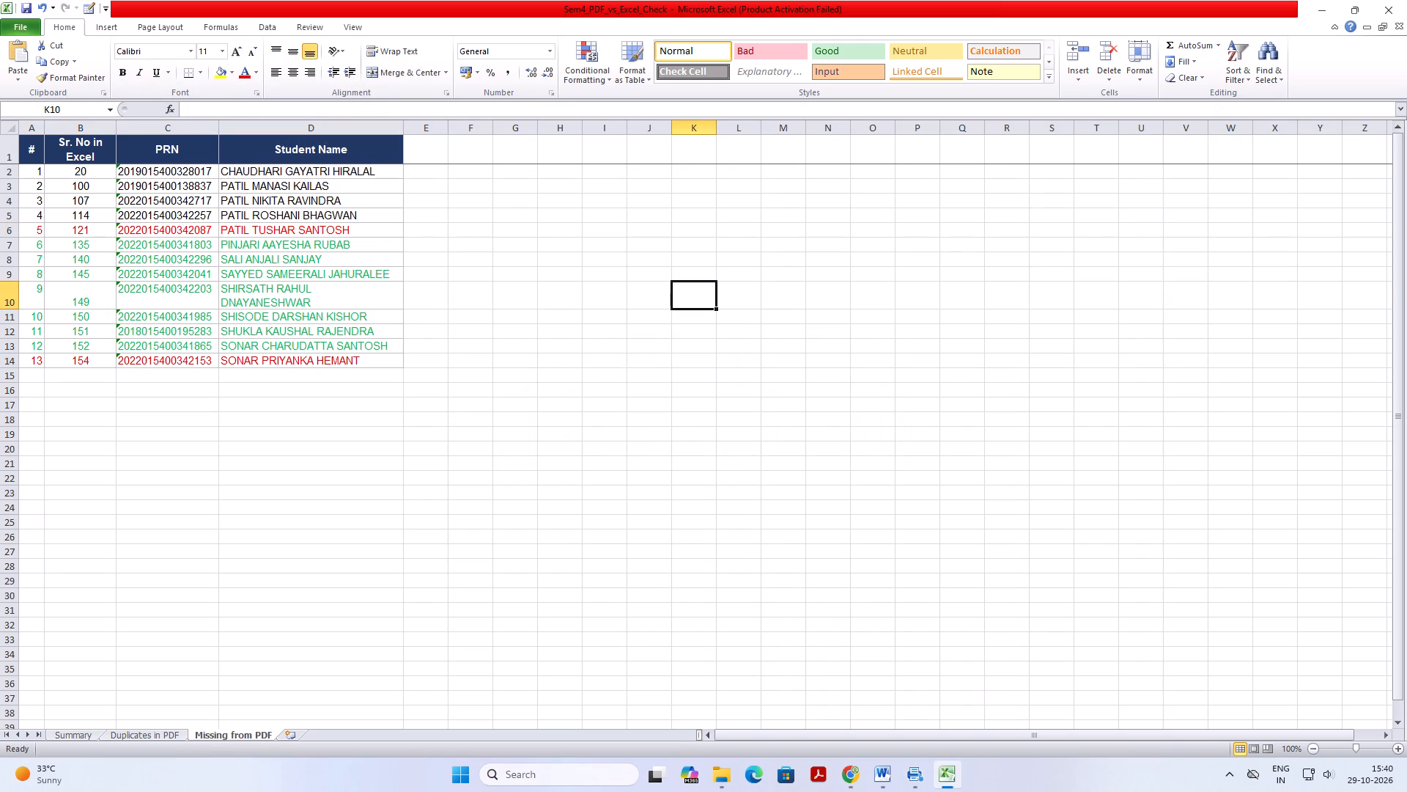
Copy the PRN in C5, search for its April-2024 result on the university page in Chrome, and open the Sem-IV term result.
click(157, 210)
key(ctrl+c)
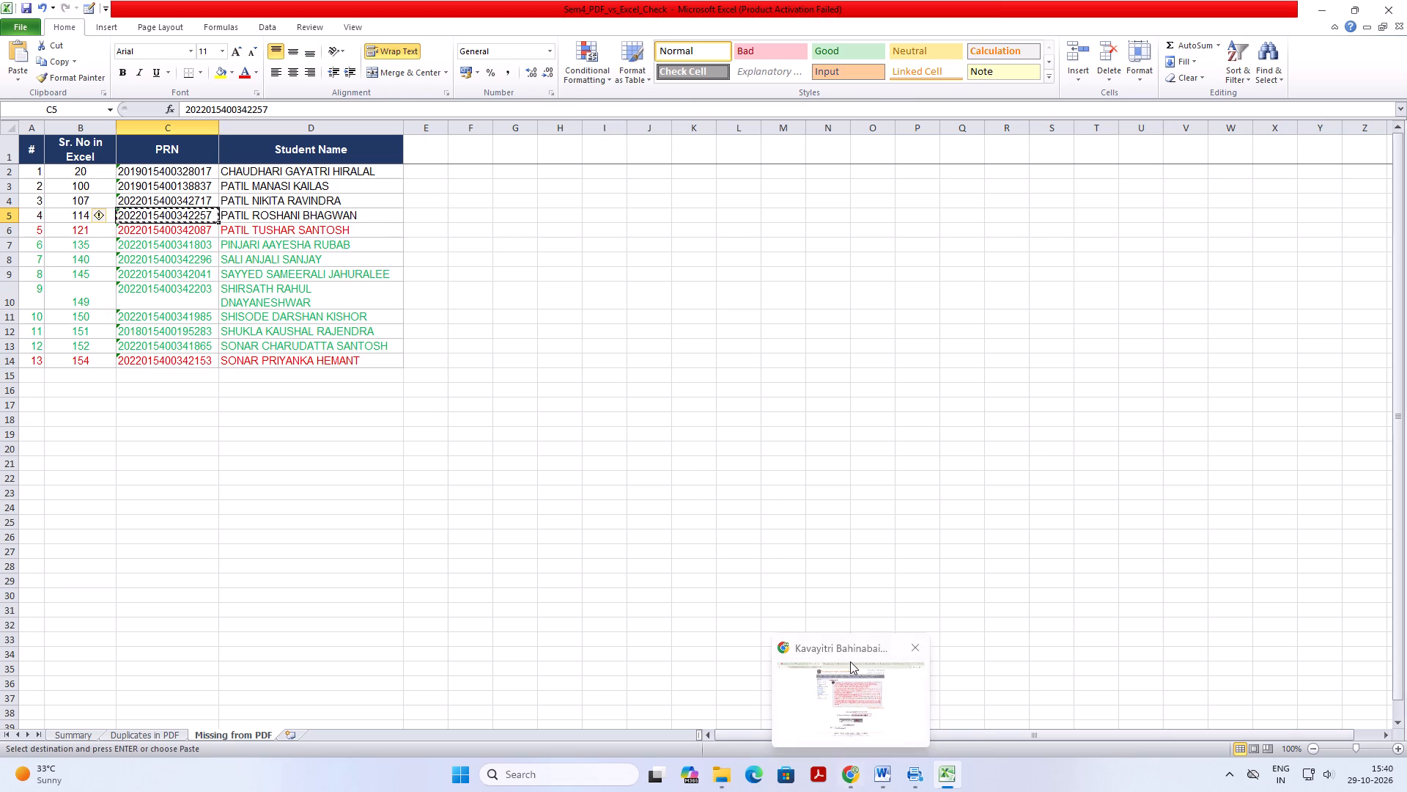
click(850, 661)
drag(880, 503, 684, 507)
key(ctrl+v)
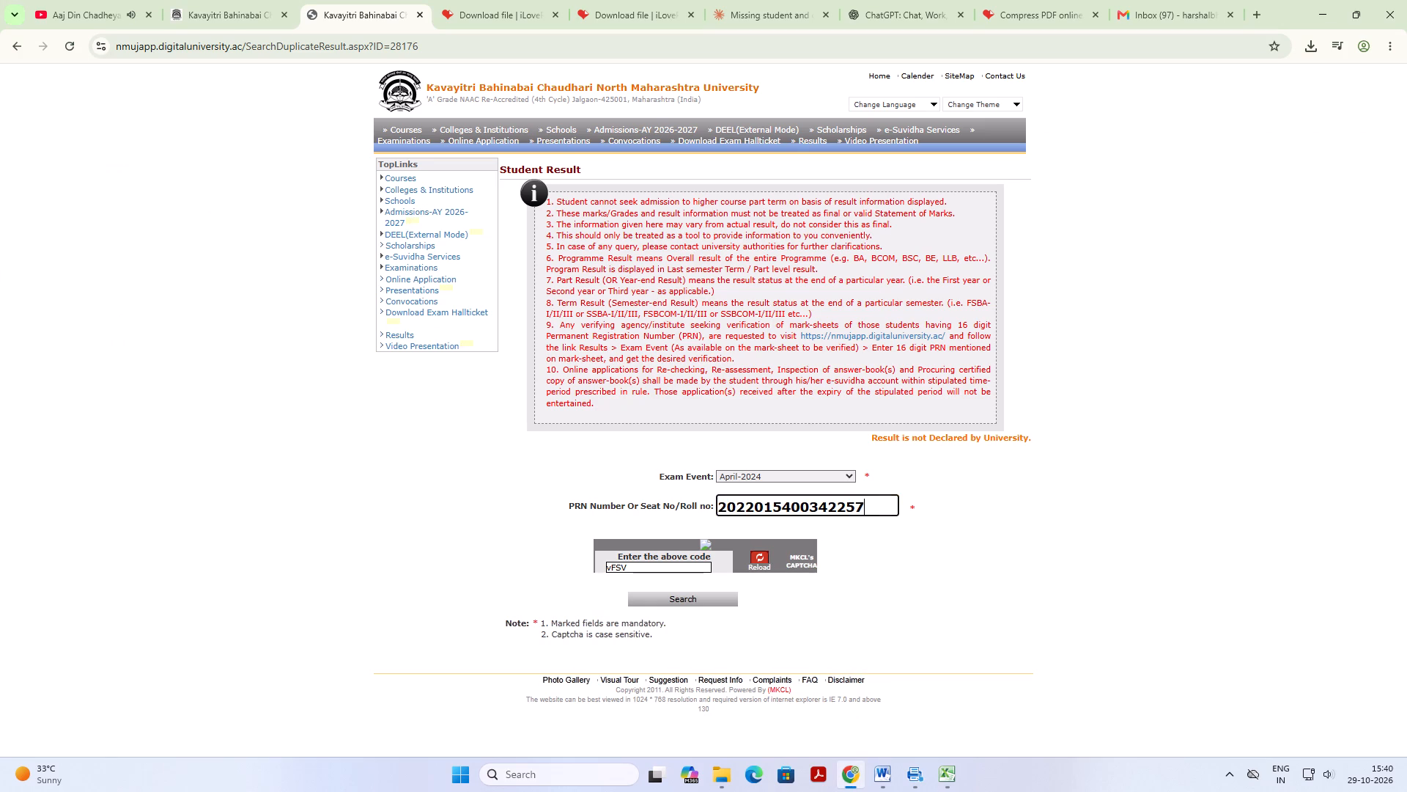
click(712, 599)
scroll(725, 594, down, 4)
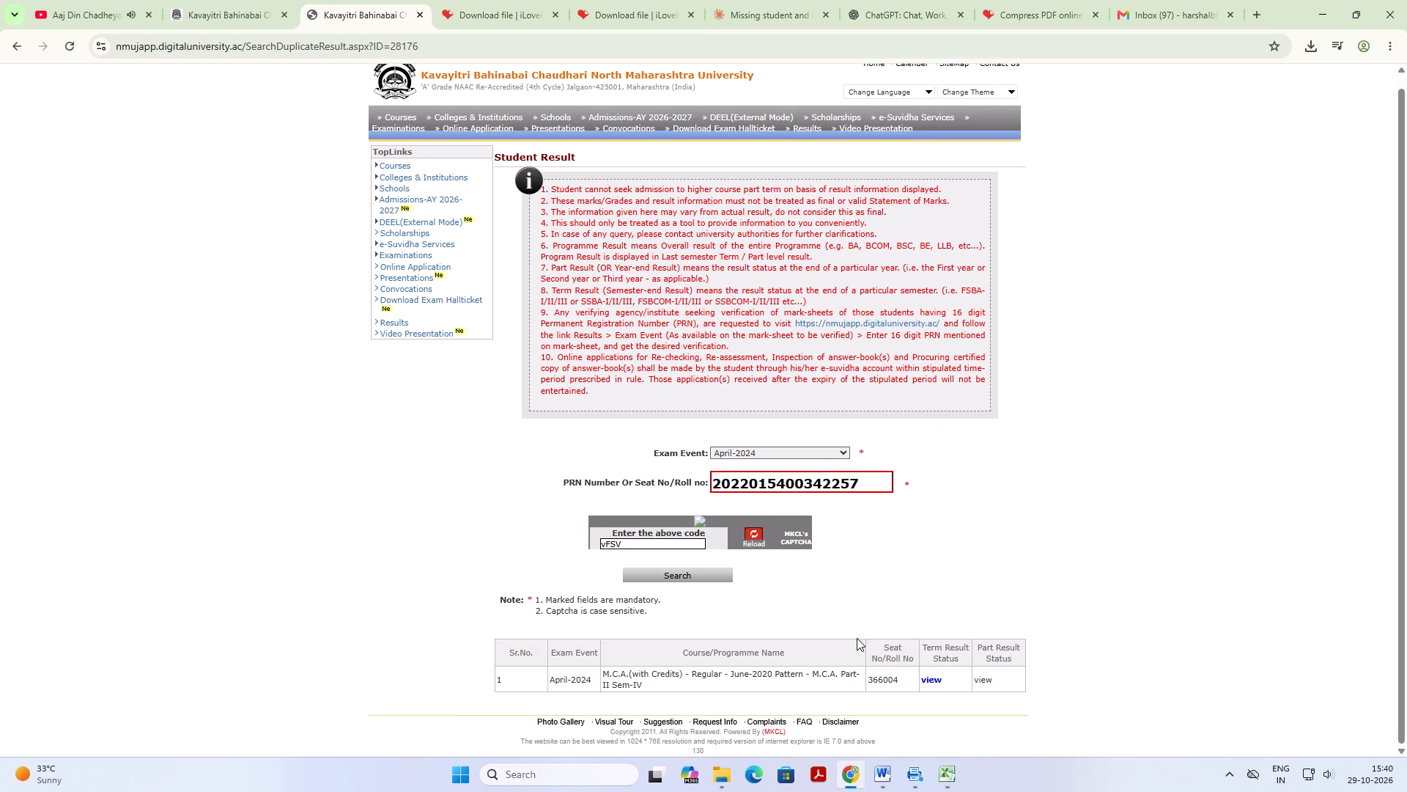
click(926, 672)
click(926, 684)
click(937, 672)
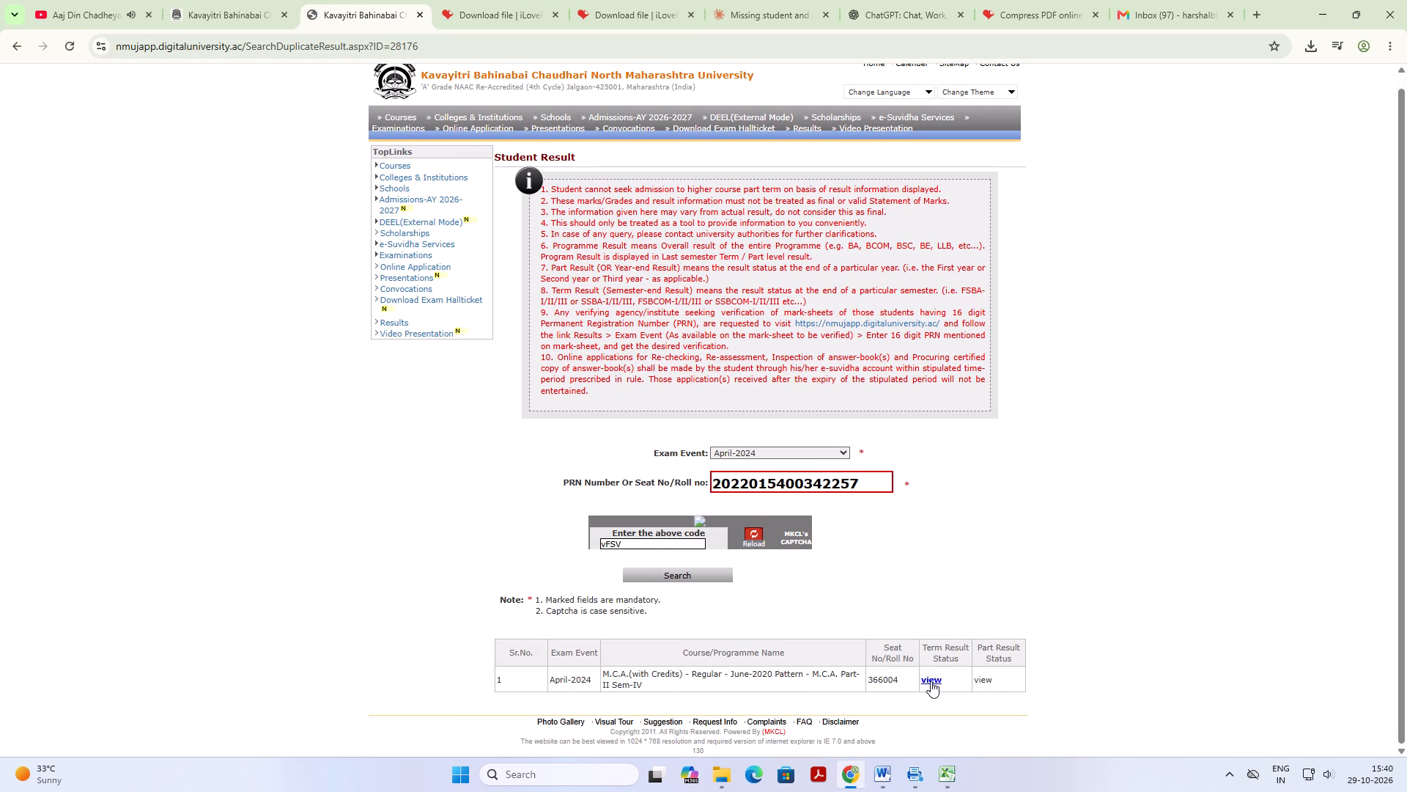
click(931, 681)
Save the displayed grade statement as a PDF in Downloads, named with the copied PRN, the student's first name and surname, and "sem 4".
scroll(867, 630, down, 6)
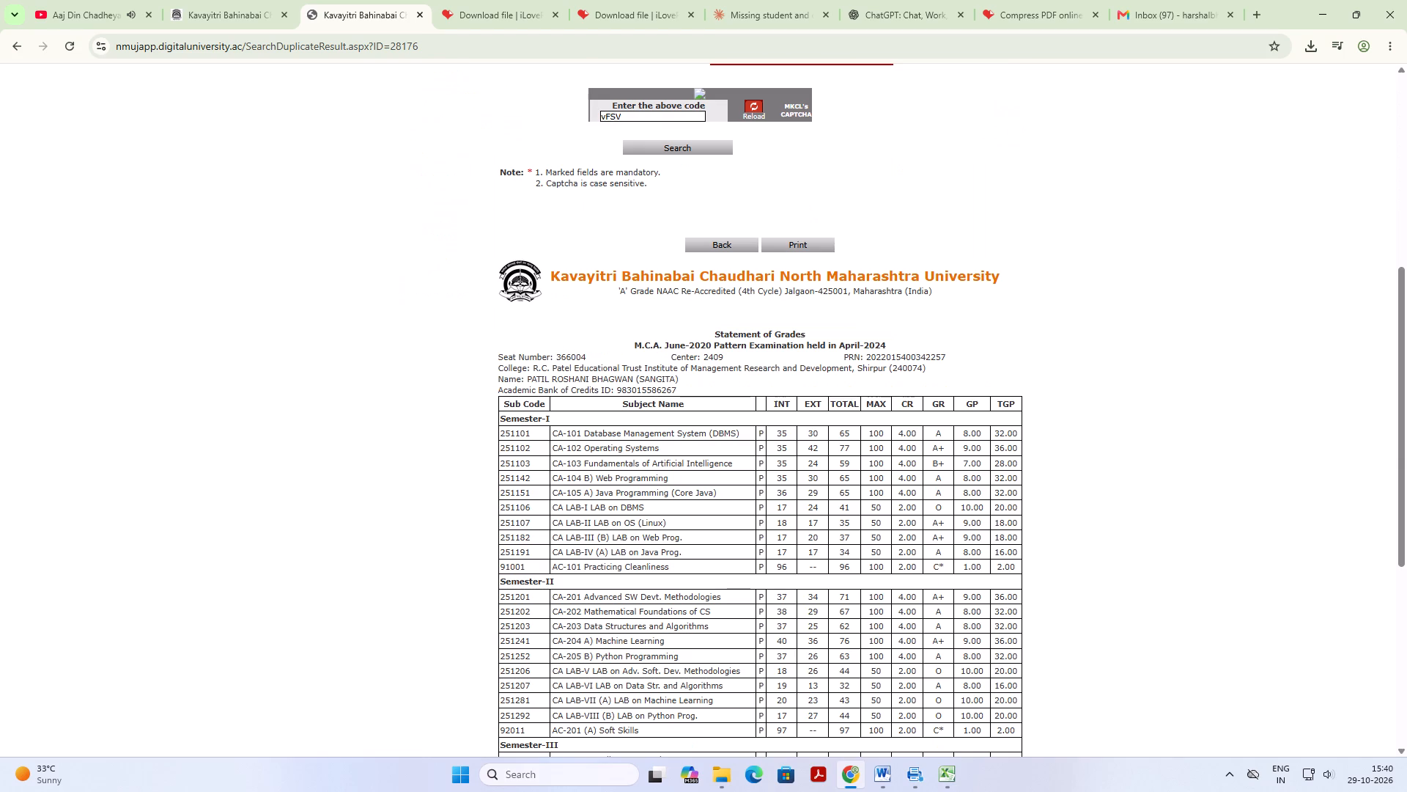
click(801, 254)
click(804, 246)
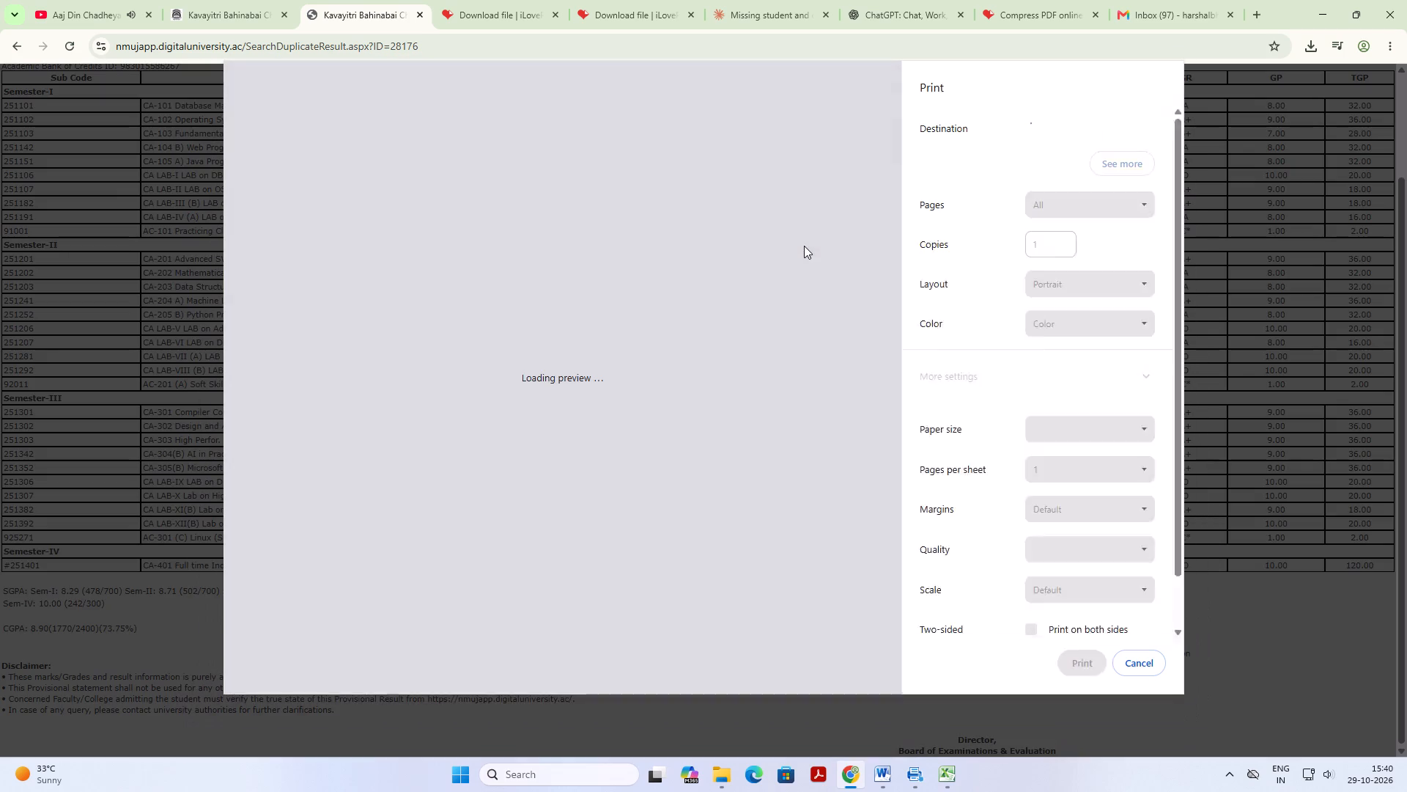
click(1058, 662)
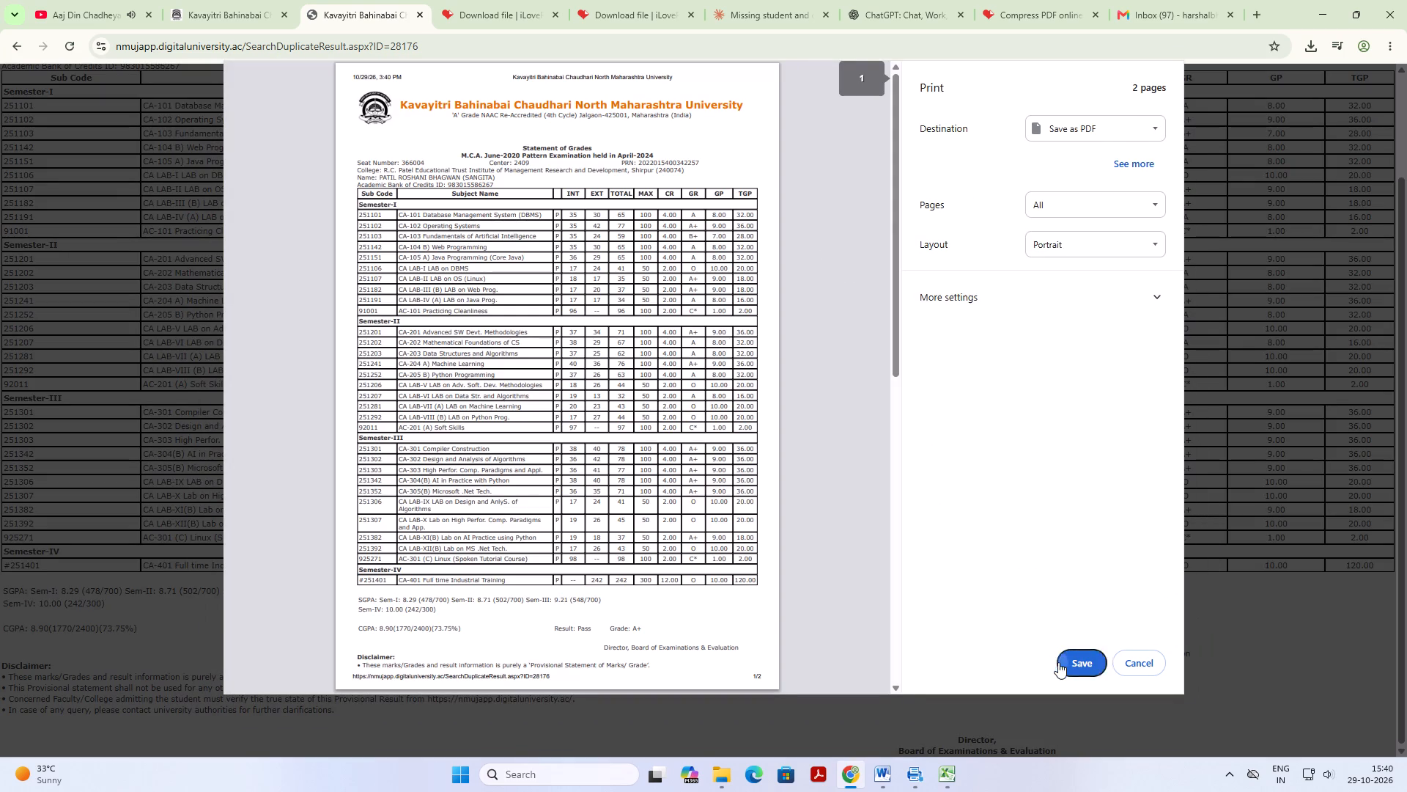
key(ctrl+v)
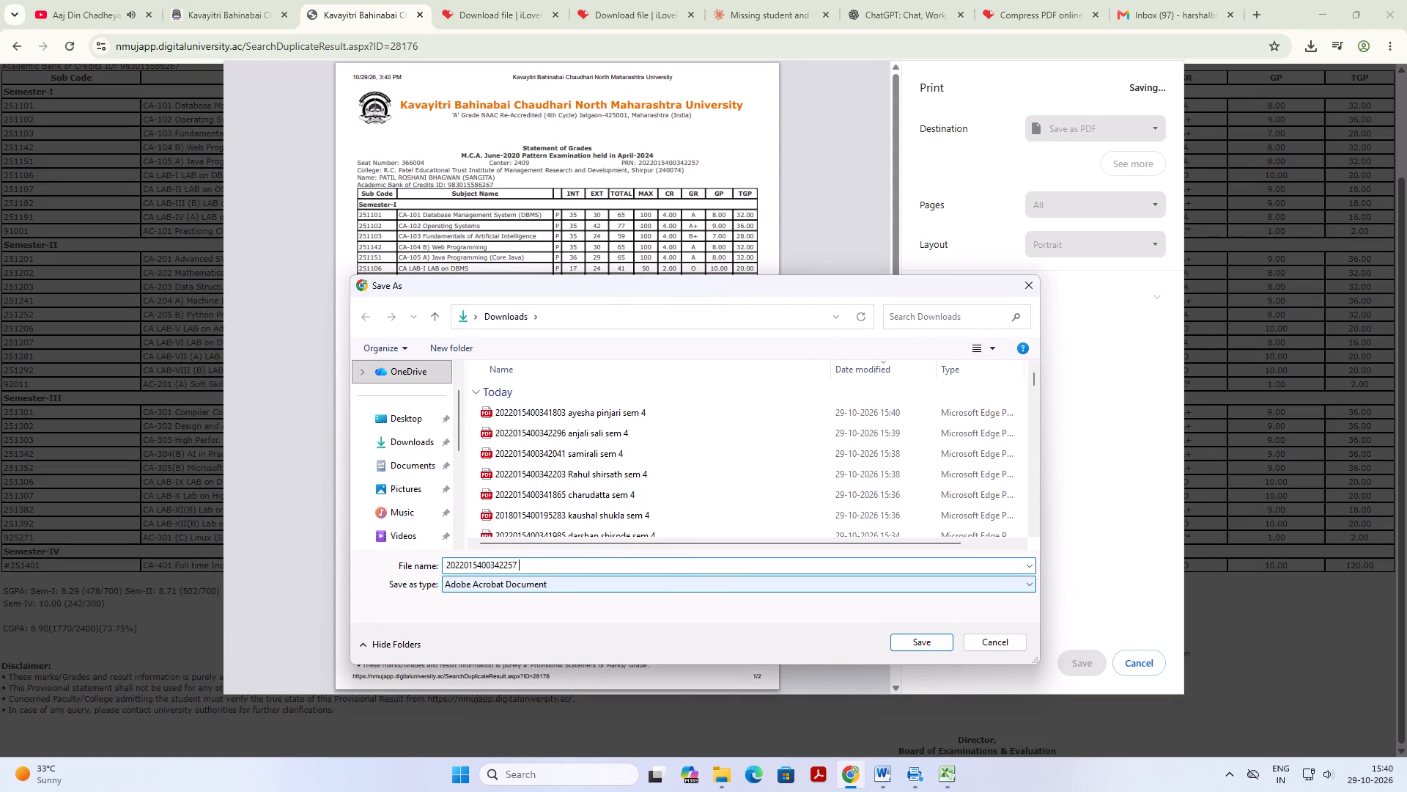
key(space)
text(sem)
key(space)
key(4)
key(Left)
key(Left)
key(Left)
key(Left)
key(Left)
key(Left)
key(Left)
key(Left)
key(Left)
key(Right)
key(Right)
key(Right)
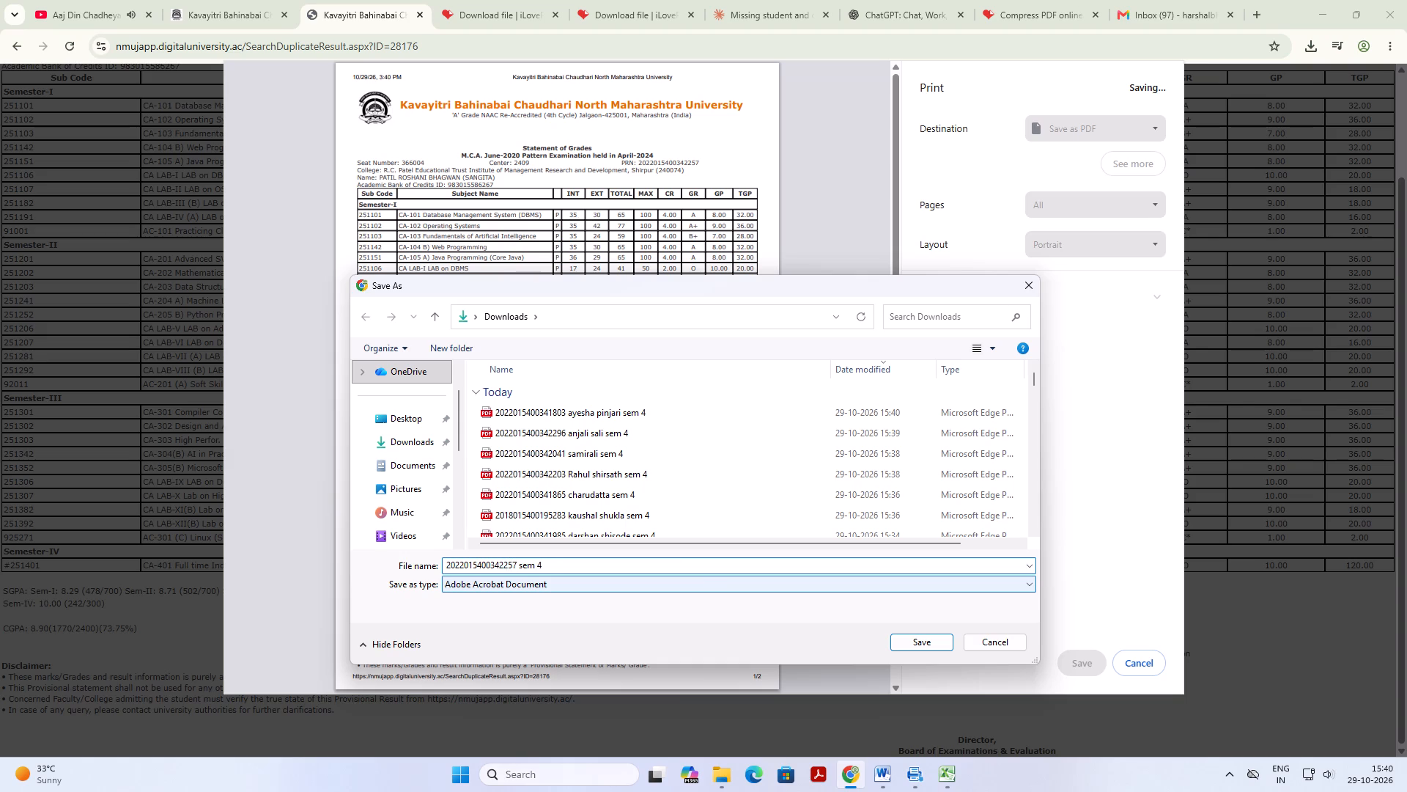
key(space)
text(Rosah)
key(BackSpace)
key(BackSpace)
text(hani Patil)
click(905, 650)
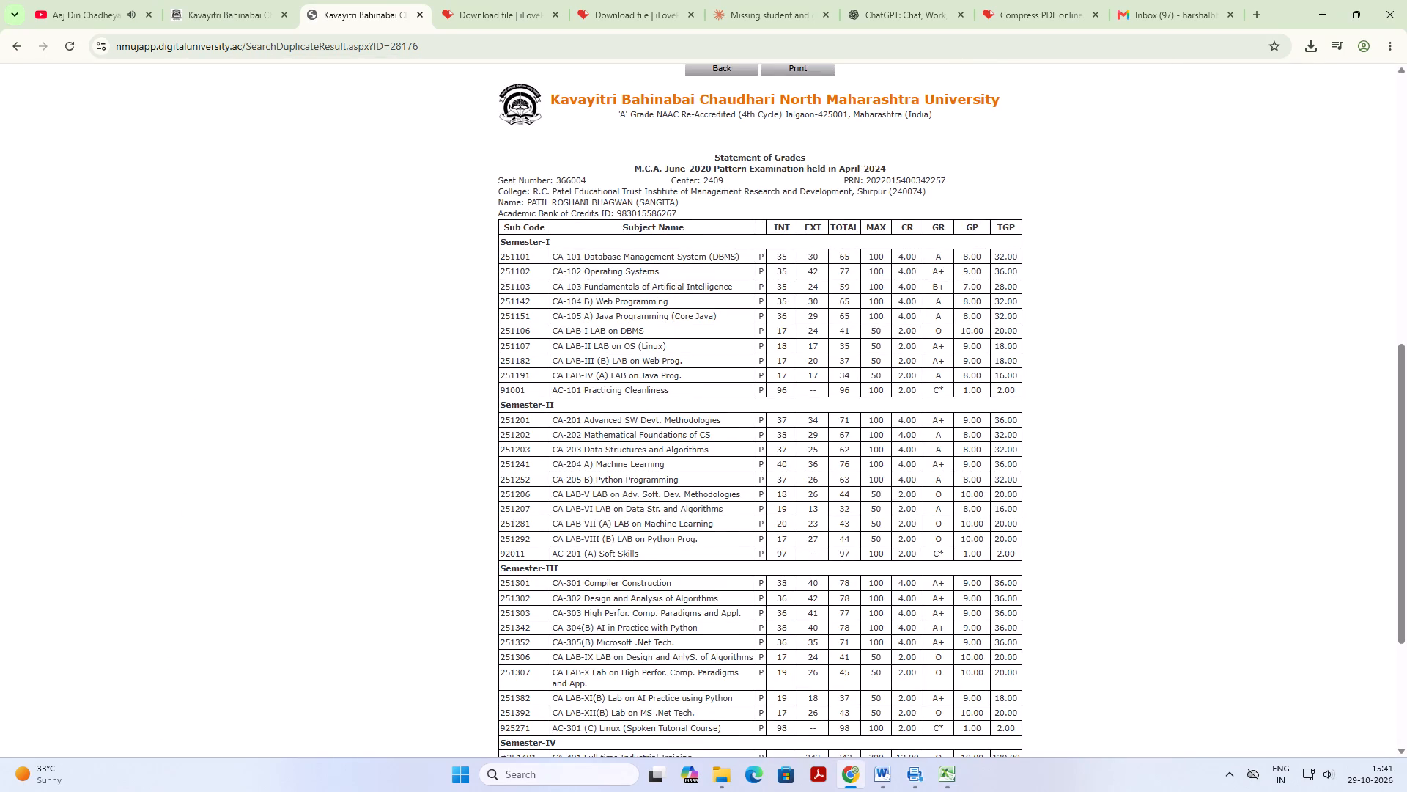
In Excel, colour the text of row 5 (A5:D5) on the Missing from PDF sheet green.
scroll(1168, 271, up, 5)
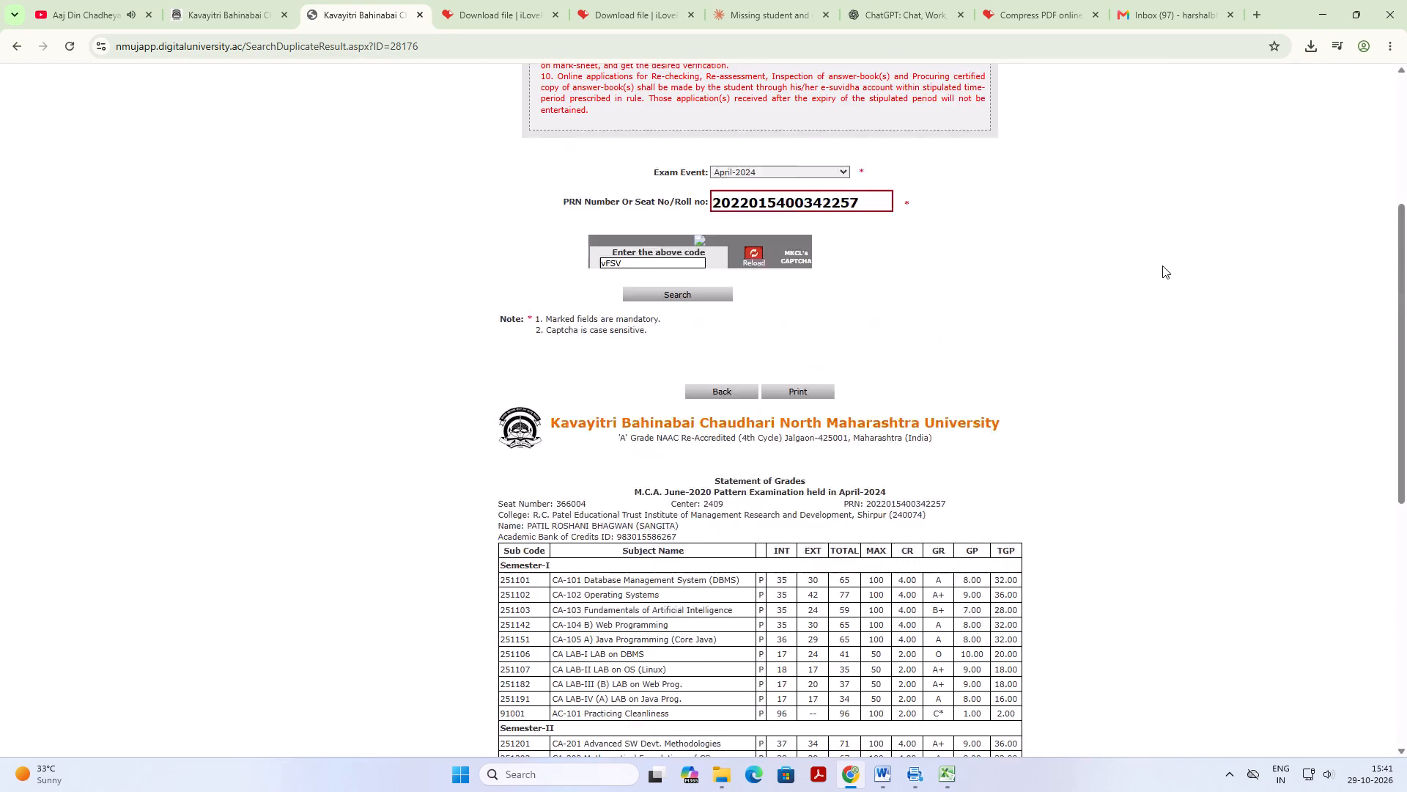
click(950, 762)
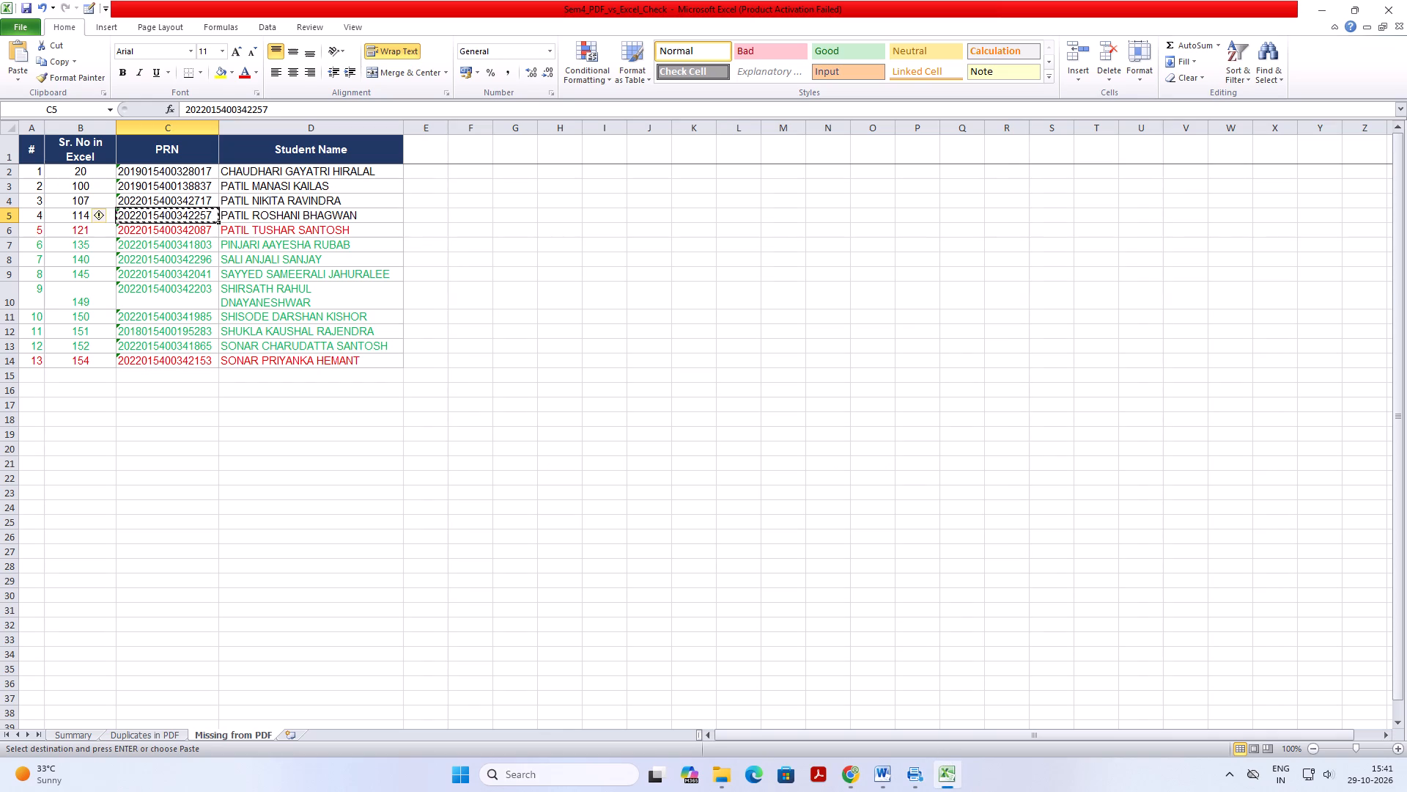
drag(34, 219, 253, 216)
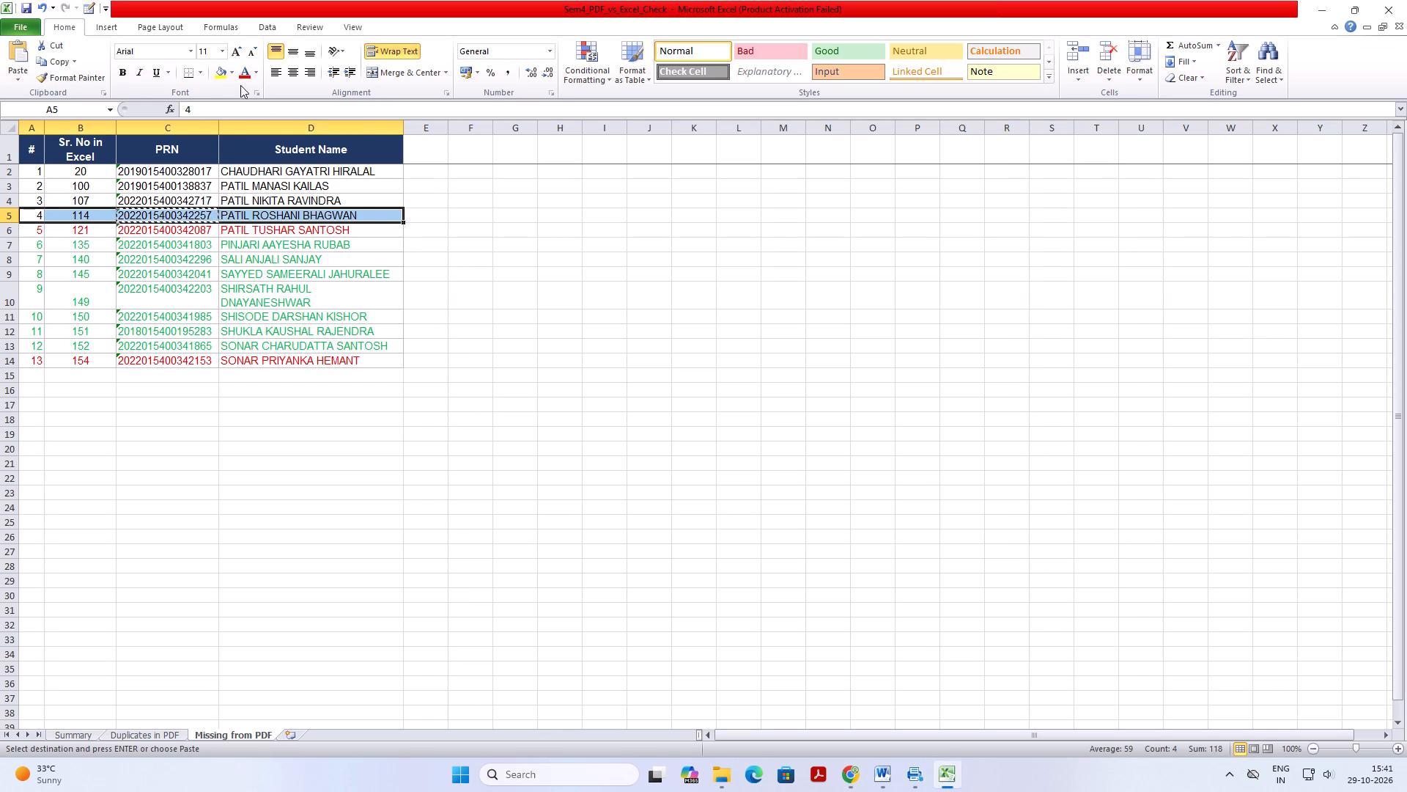
click(254, 77)
click(306, 199)
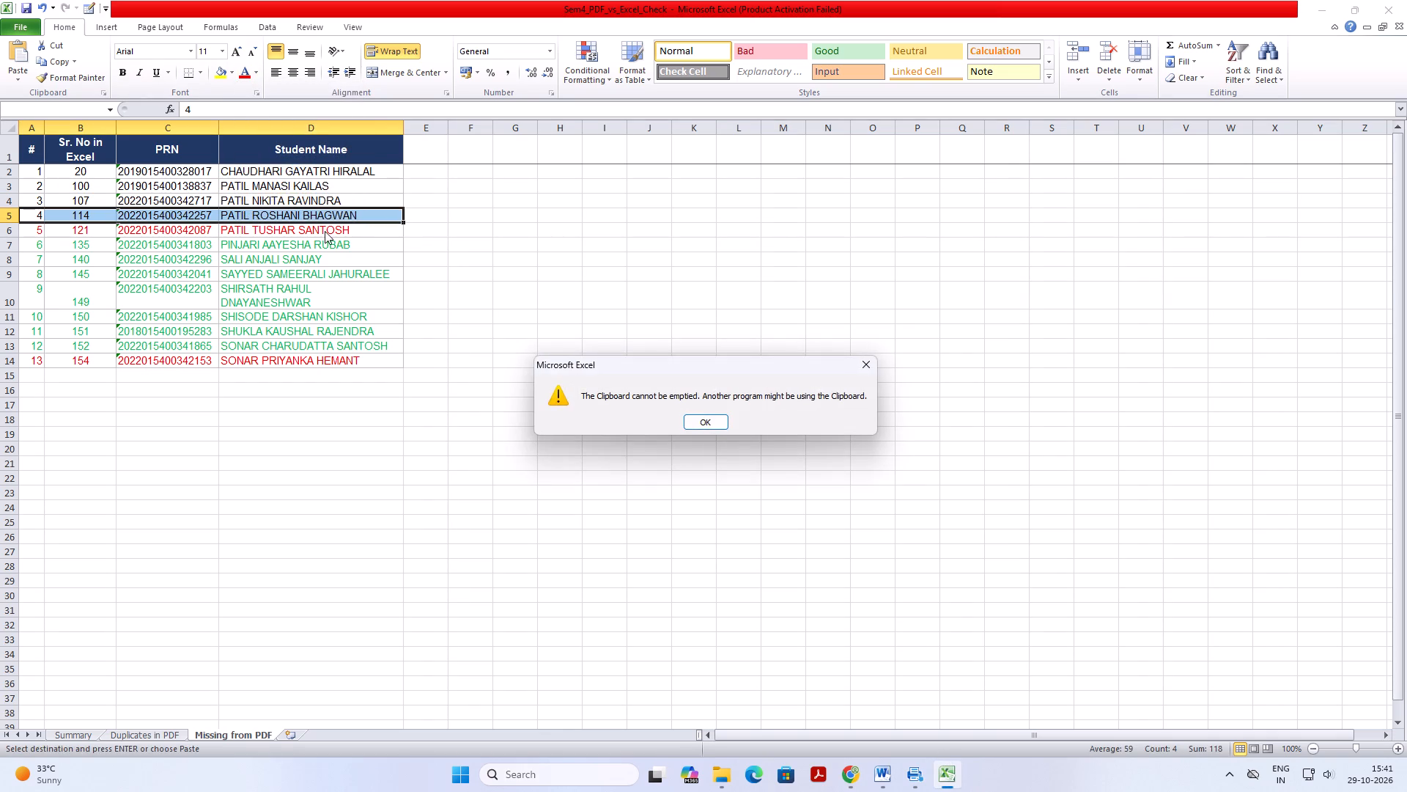
click(877, 364)
click(725, 356)
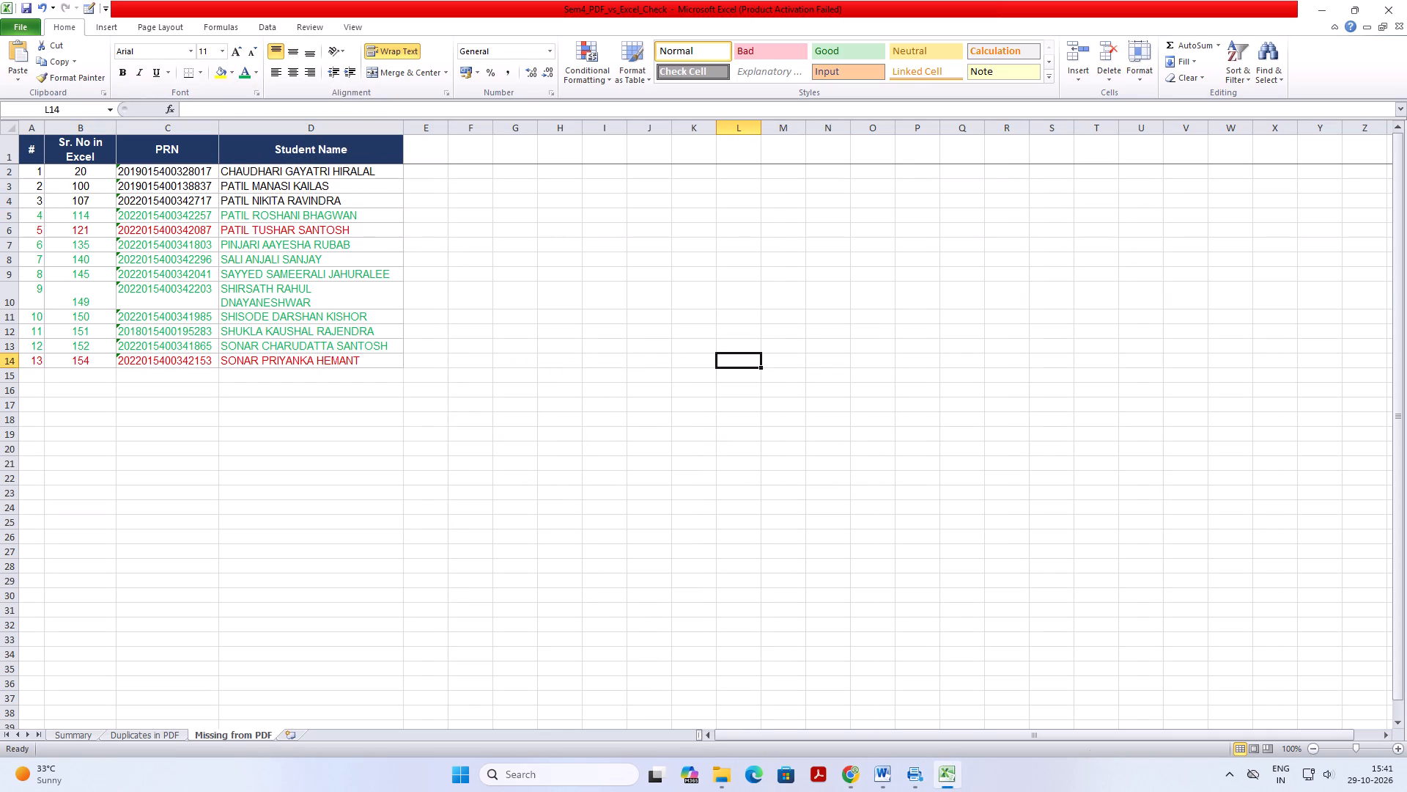
Copy the PRN in C4, search for its April-2024 result on the university page in Chrome, and open the Sem-IV term result.
click(197, 204)
key(ctrl+c)
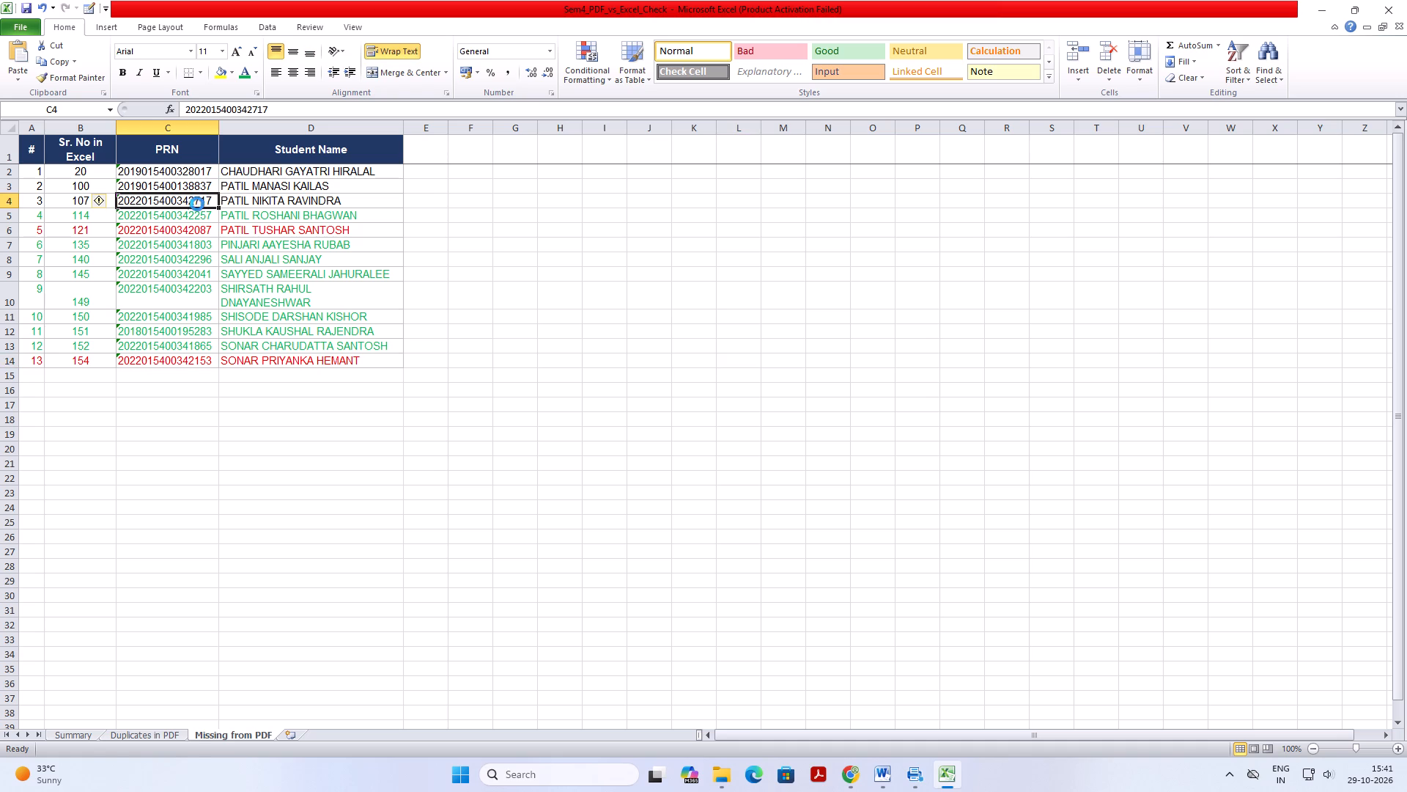
click(864, 782)
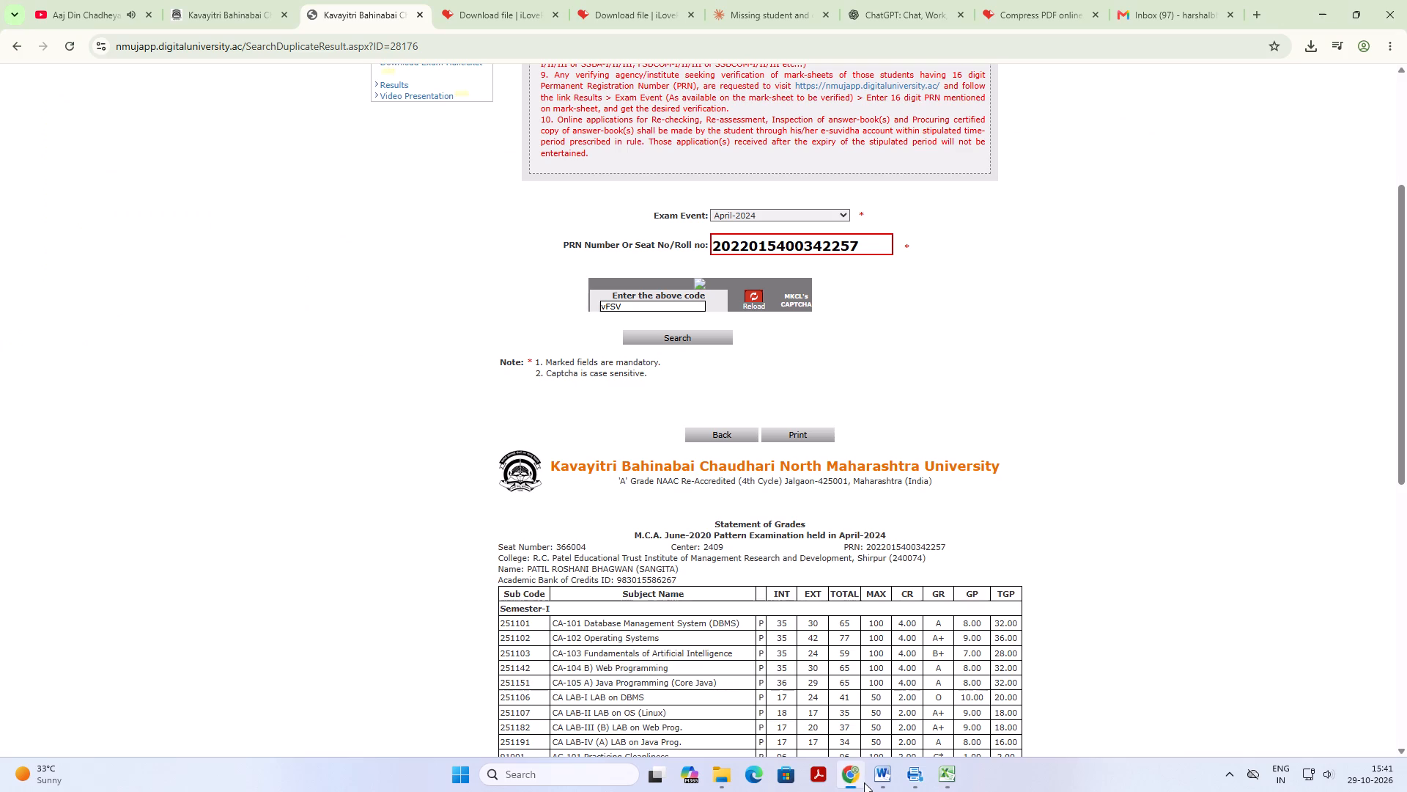
drag(867, 249, 639, 251)
key(ctrl+v)
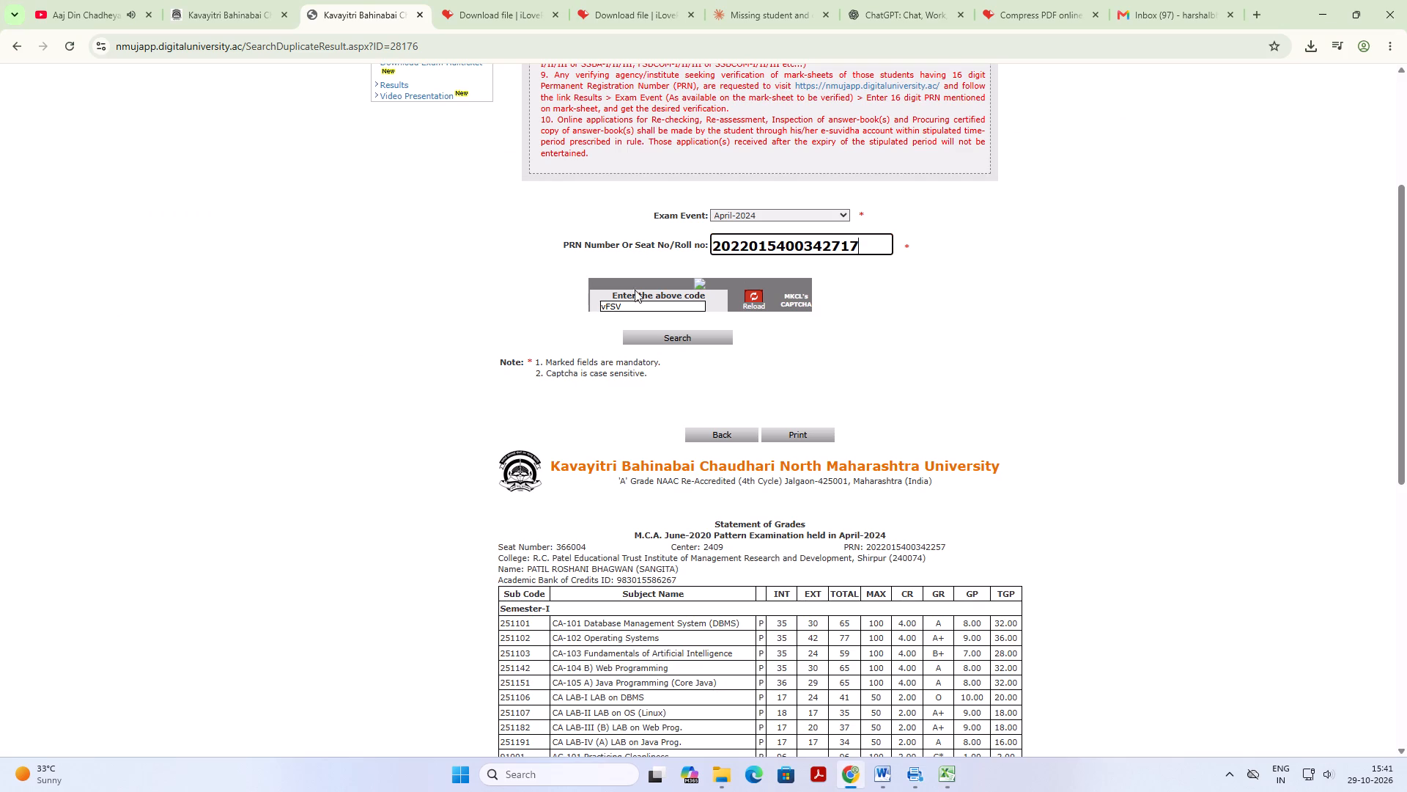
click(690, 342)
scroll(691, 343, down, 4)
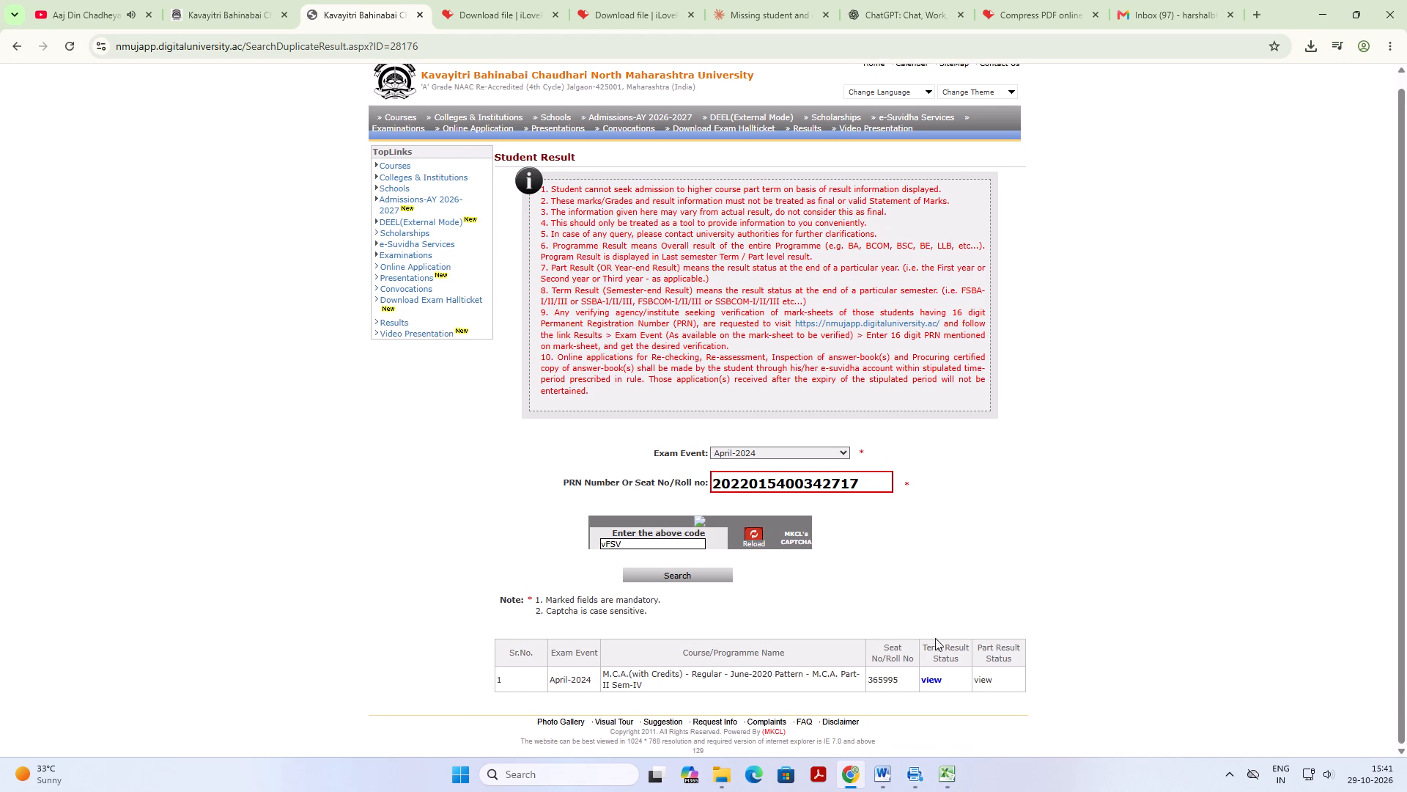
click(936, 681)
Save this student's grade statement as a PDF in Downloads, named with the copied PRN, the student's first name and surname, and "sem 4".
scroll(831, 617, down, 6)
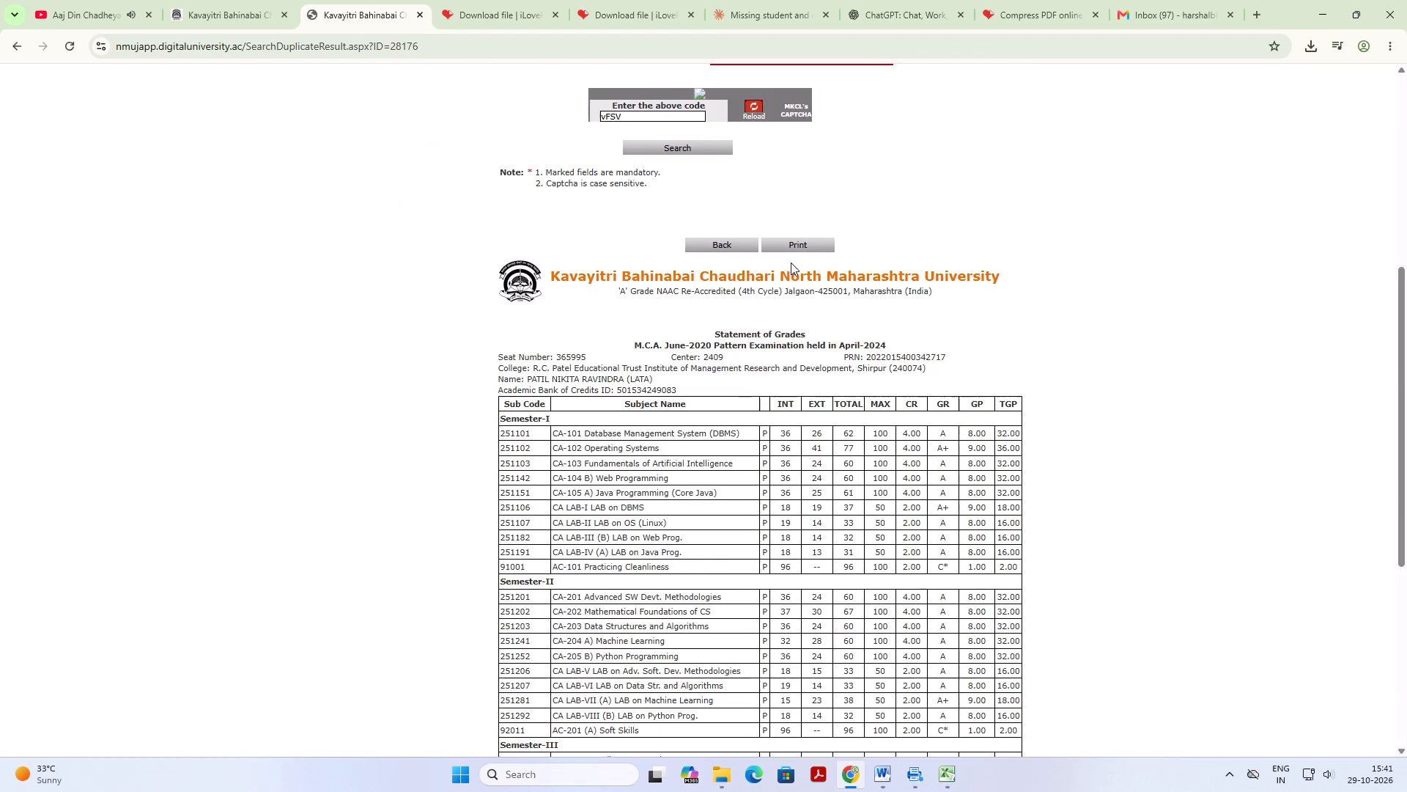
click(804, 243)
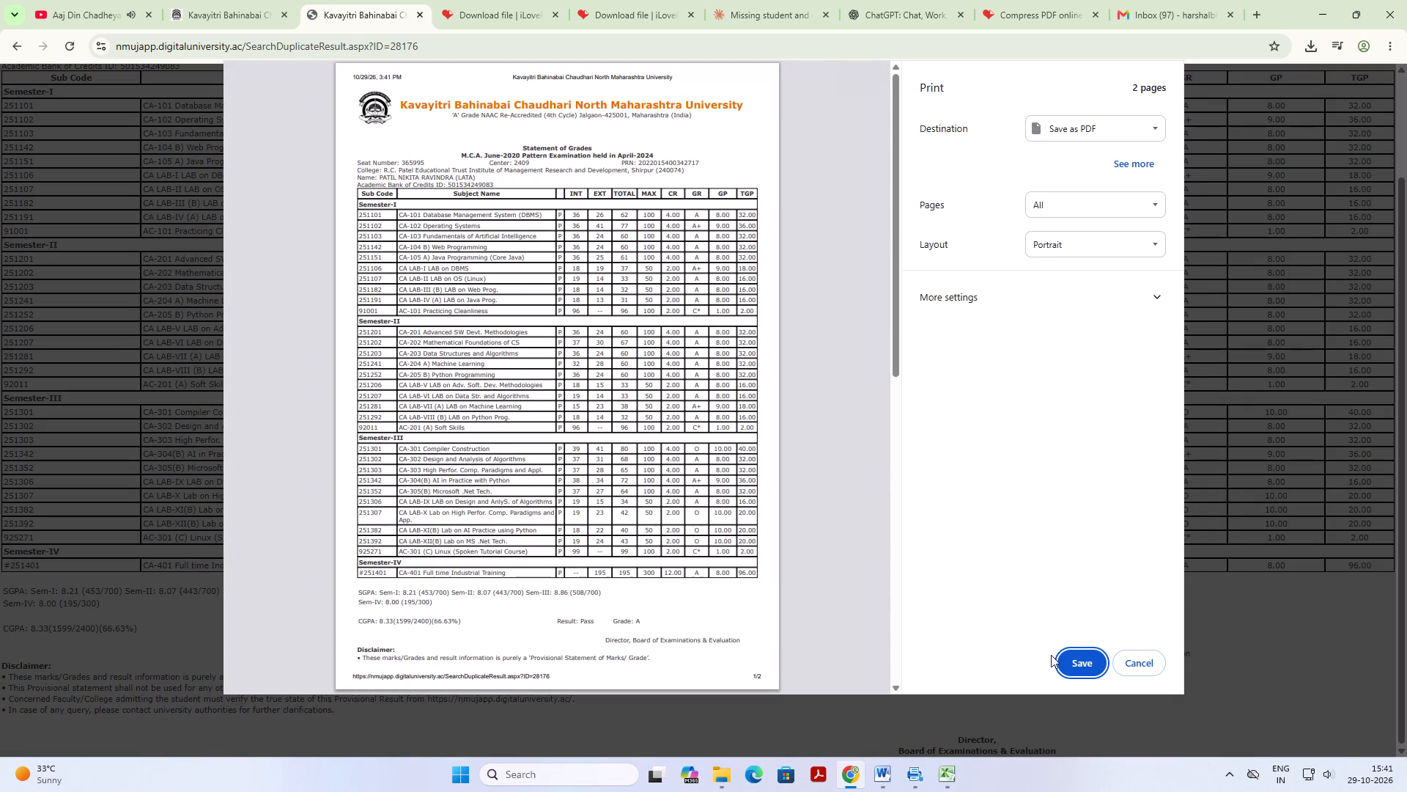
click(1089, 669)
key(ctrl+v)
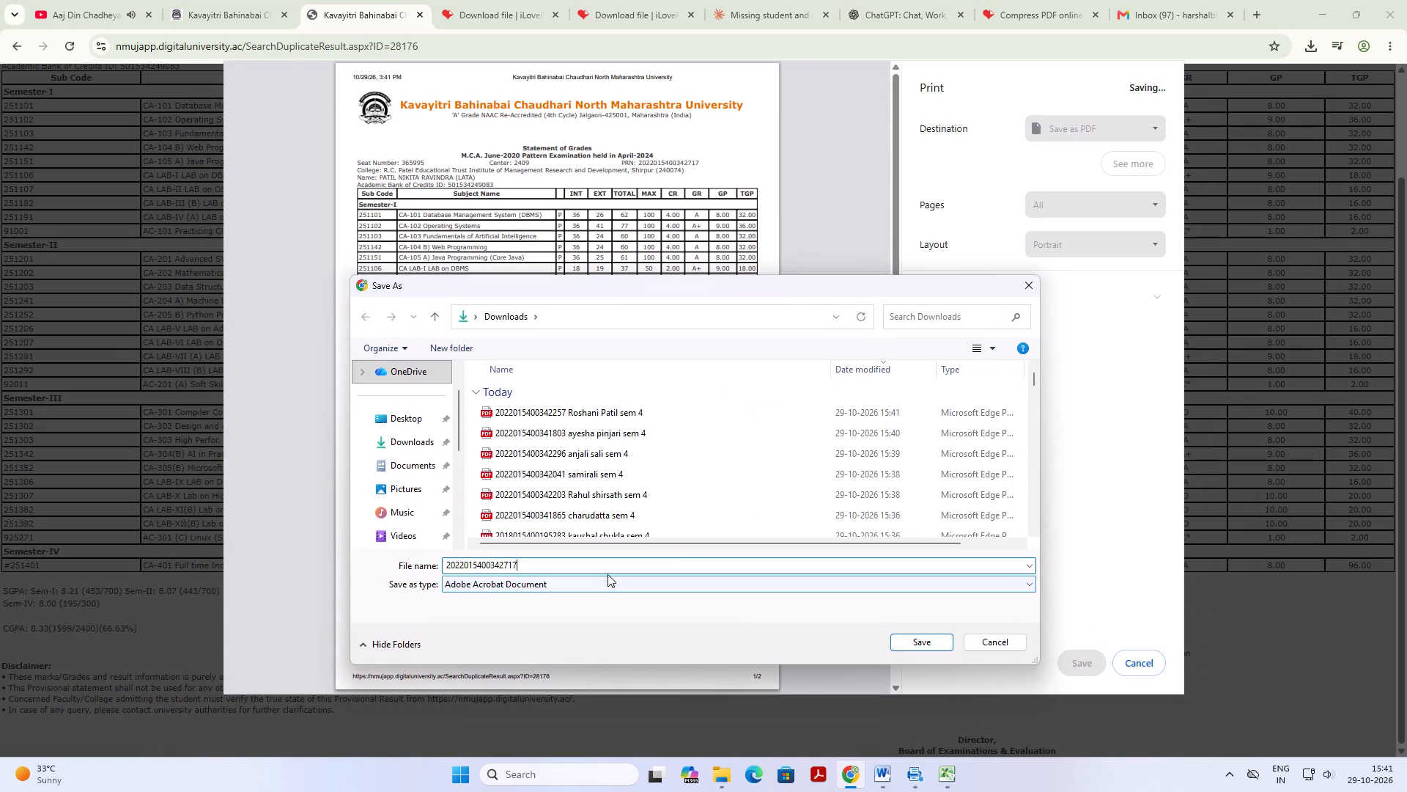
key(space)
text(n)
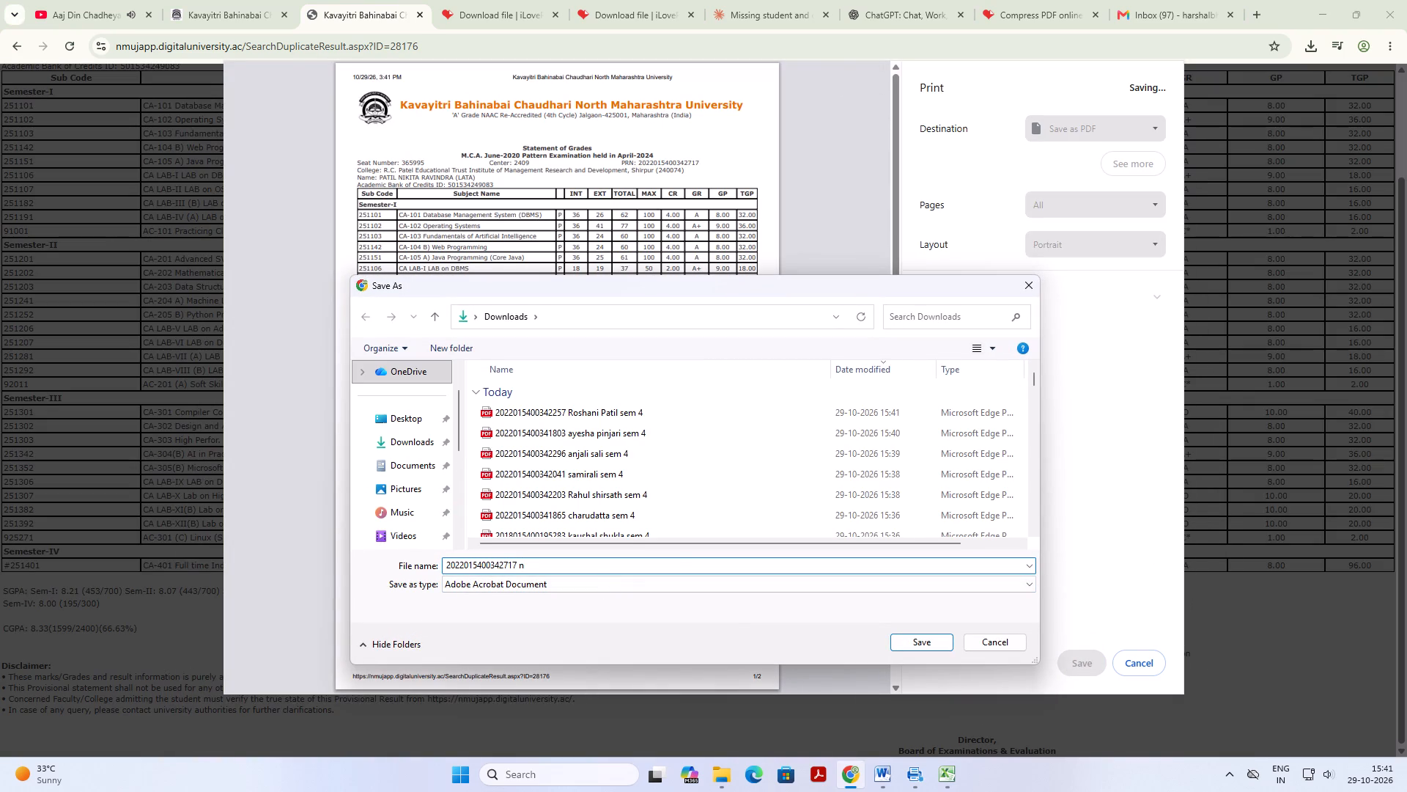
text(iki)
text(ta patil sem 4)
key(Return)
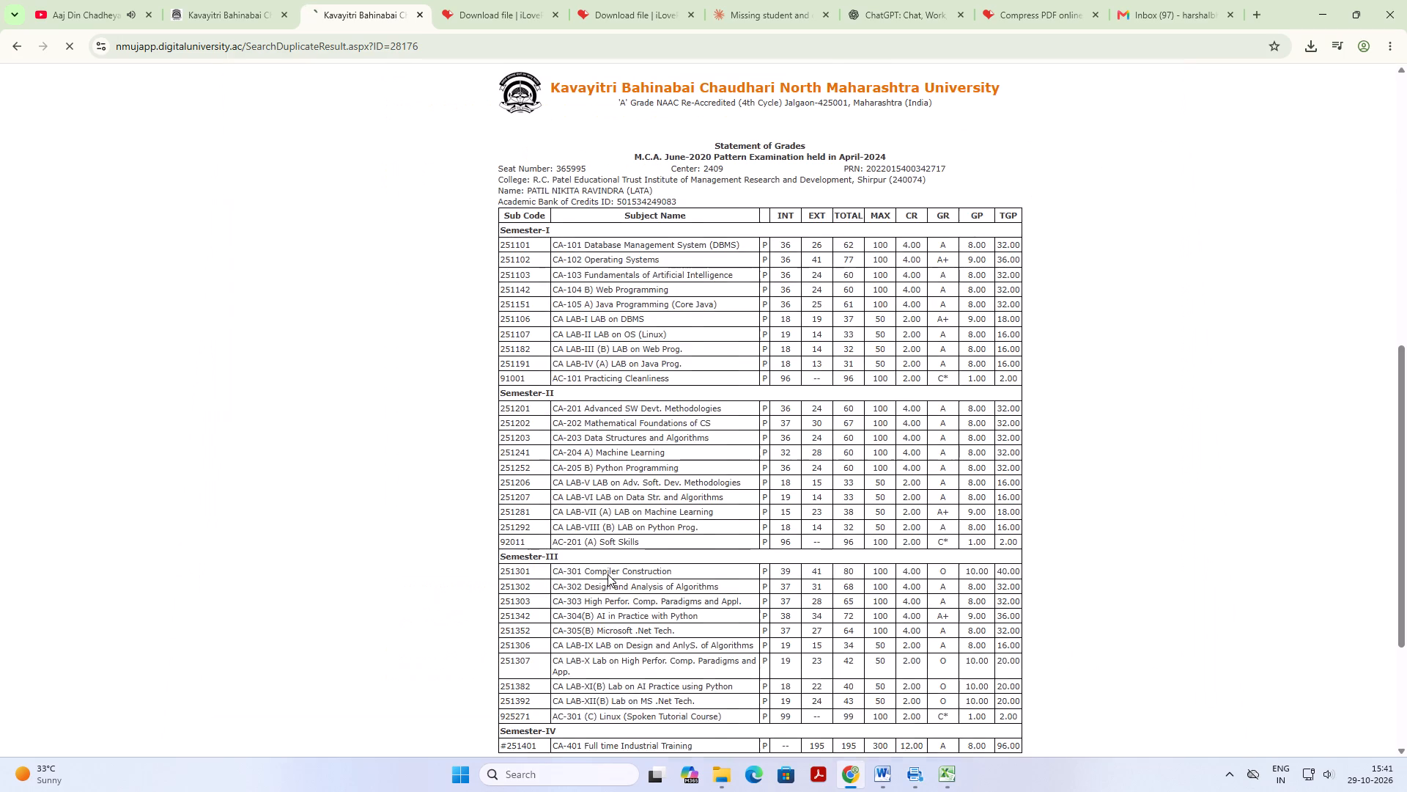
In Excel, colour the text of row 4 (A4:D4) on the Missing from PDF sheet green.
scroll(709, 386, up, 5)
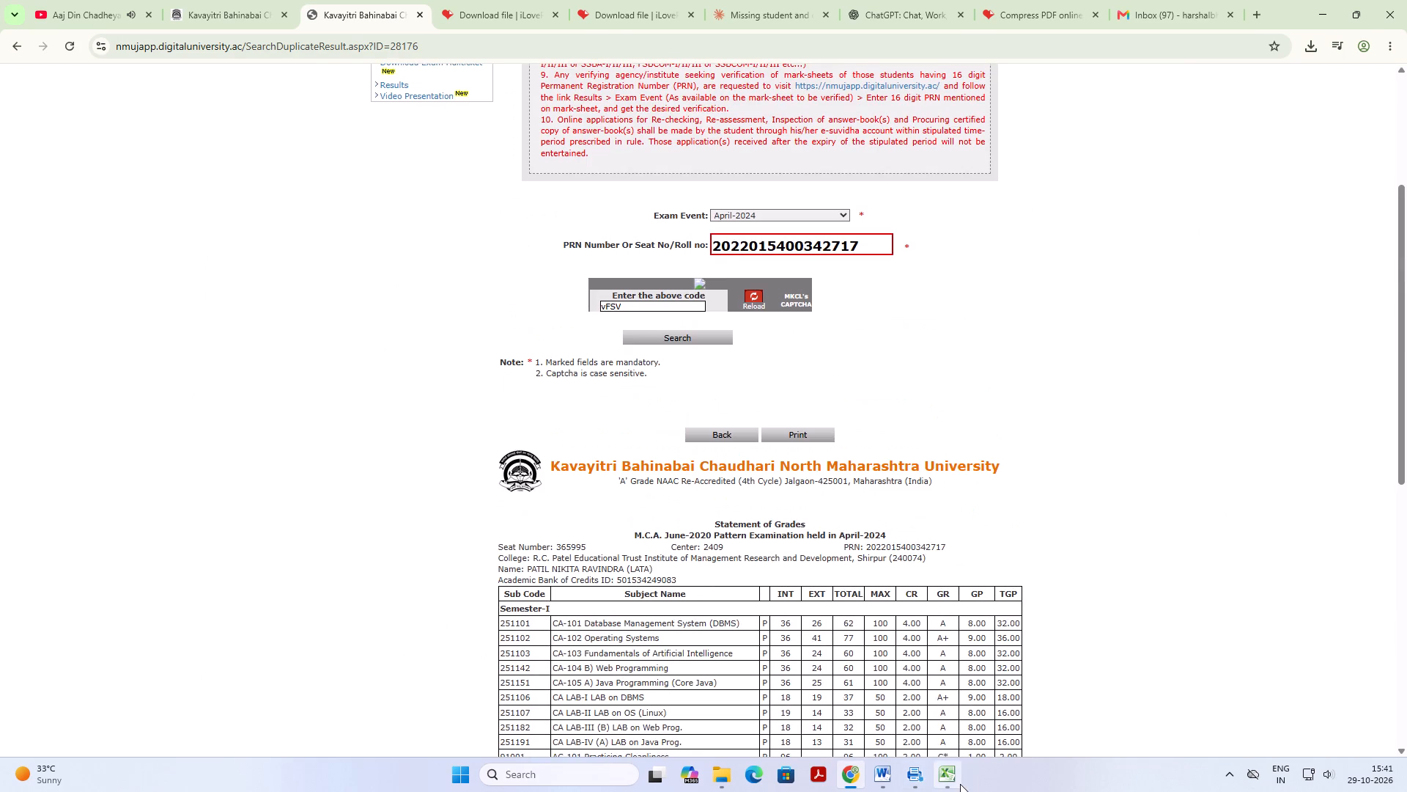
click(961, 783)
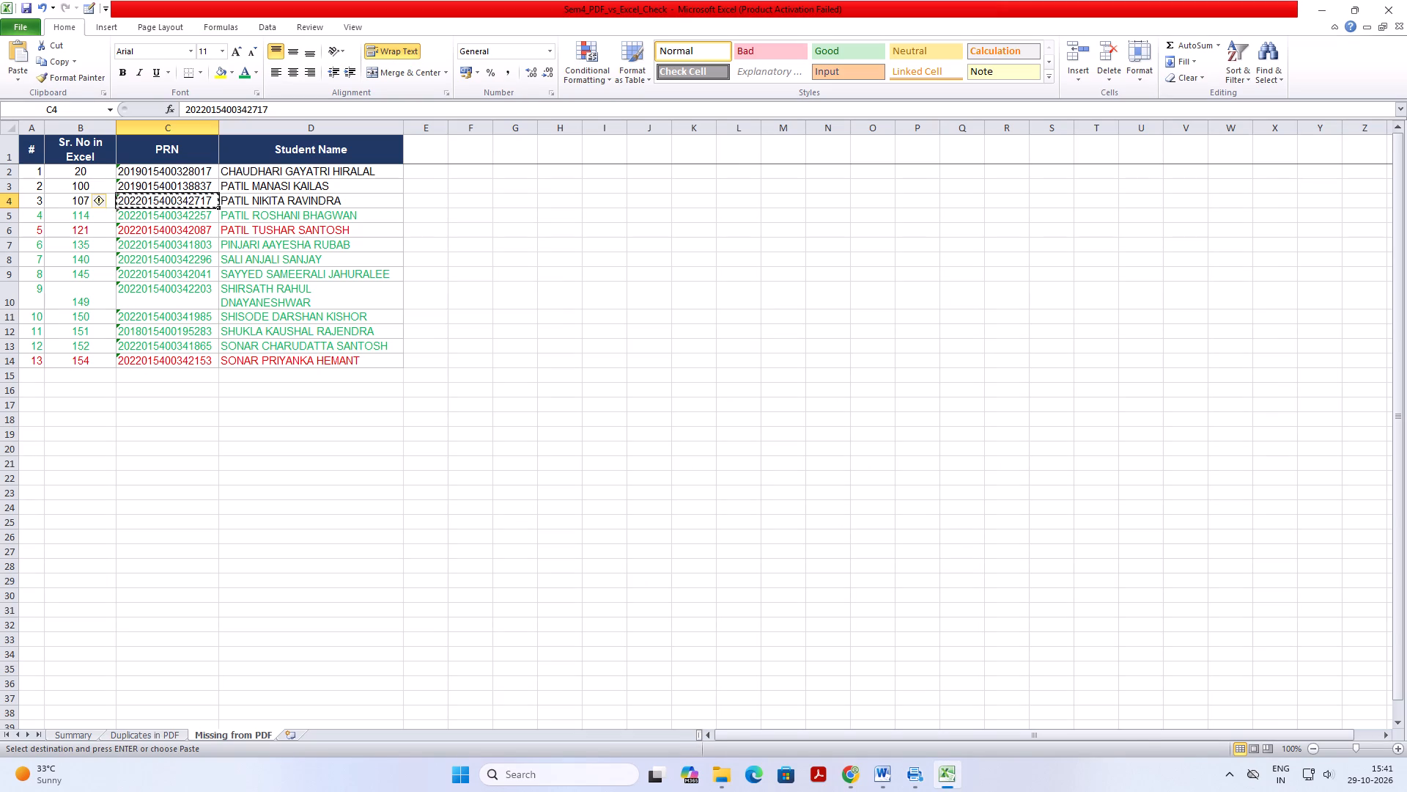
drag(37, 203, 275, 203)
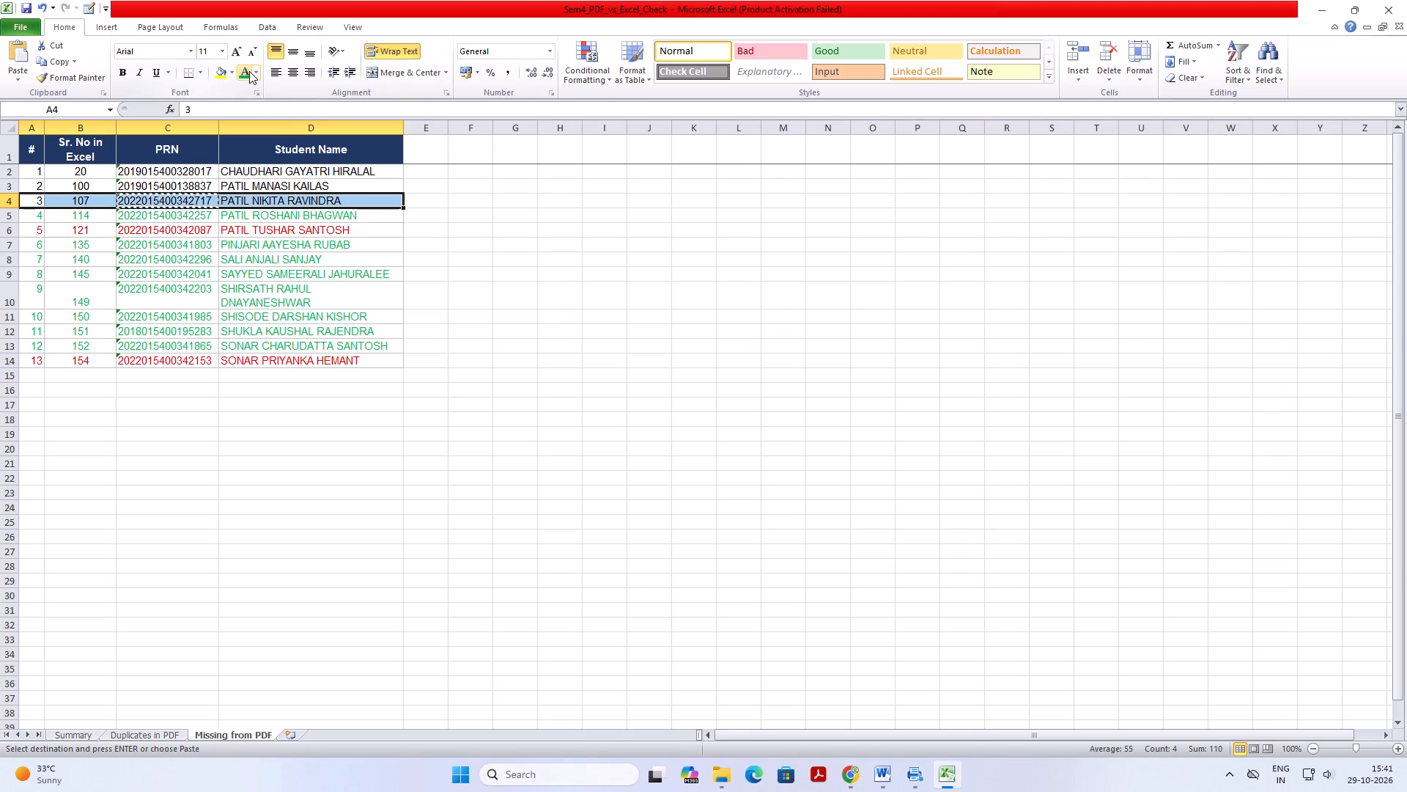
click(249, 71)
click(488, 282)
Copy the PRN in C3, search for its April-2024 result on the university page in Chrome, and open the Sem-IV term result.
click(169, 188)
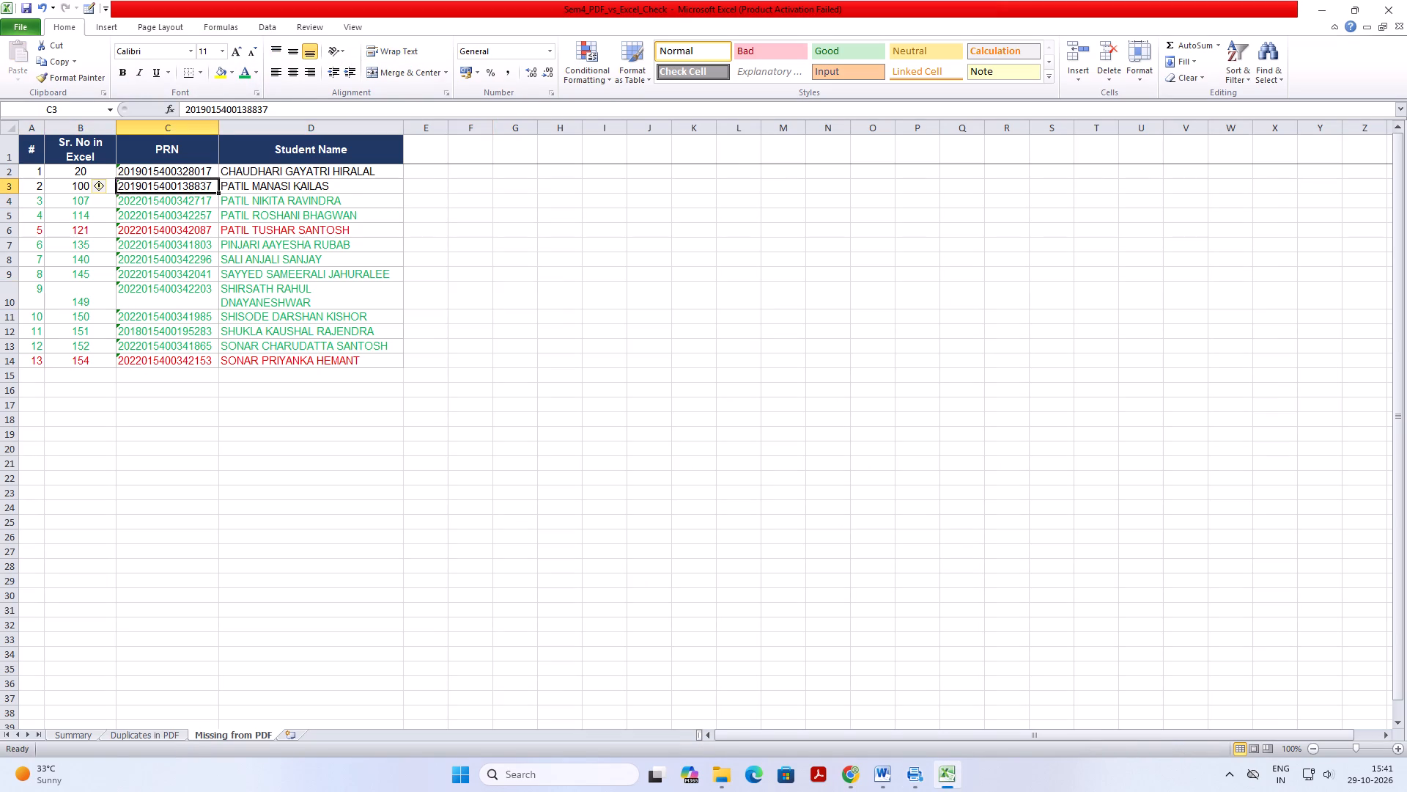
key(ctrl+c)
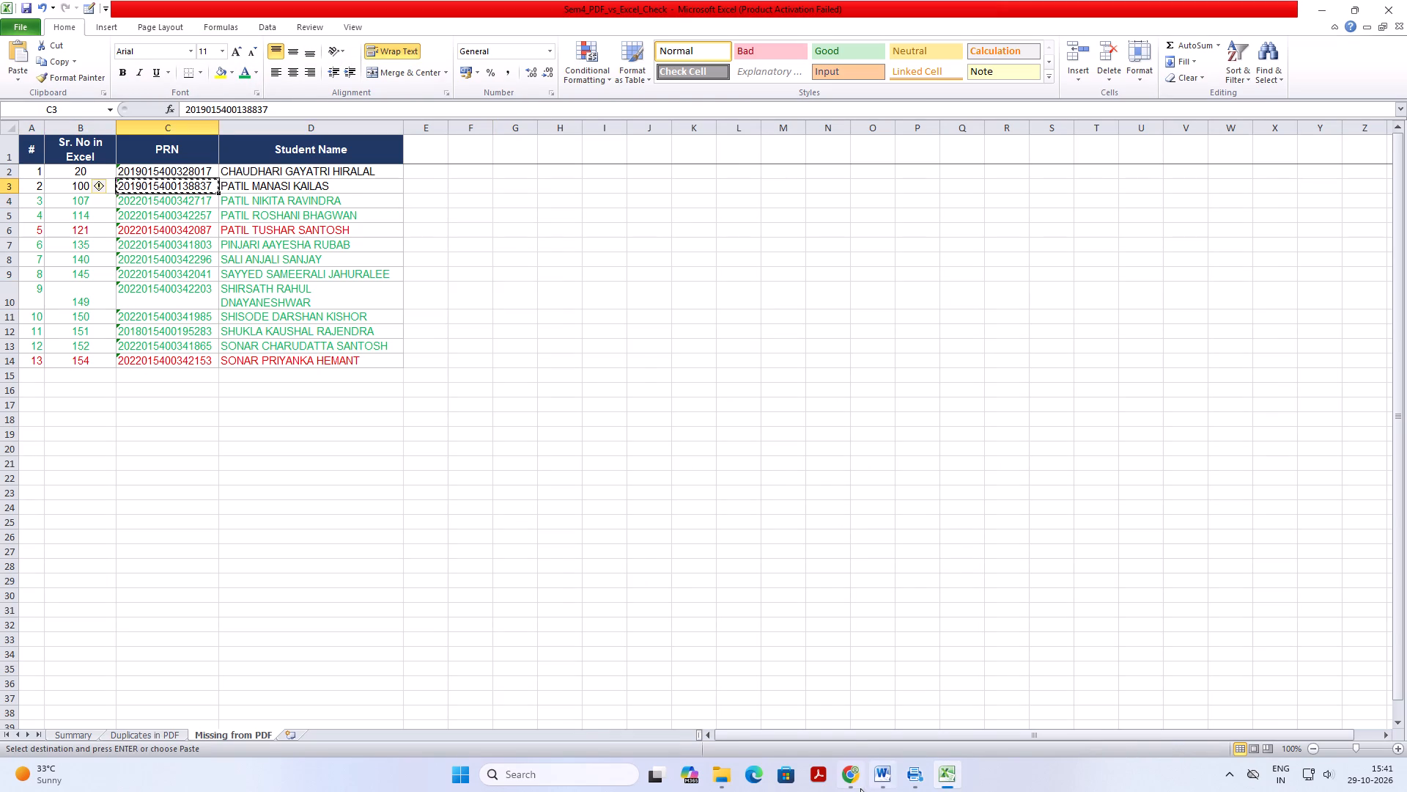
click(856, 785)
drag(865, 238, 632, 255)
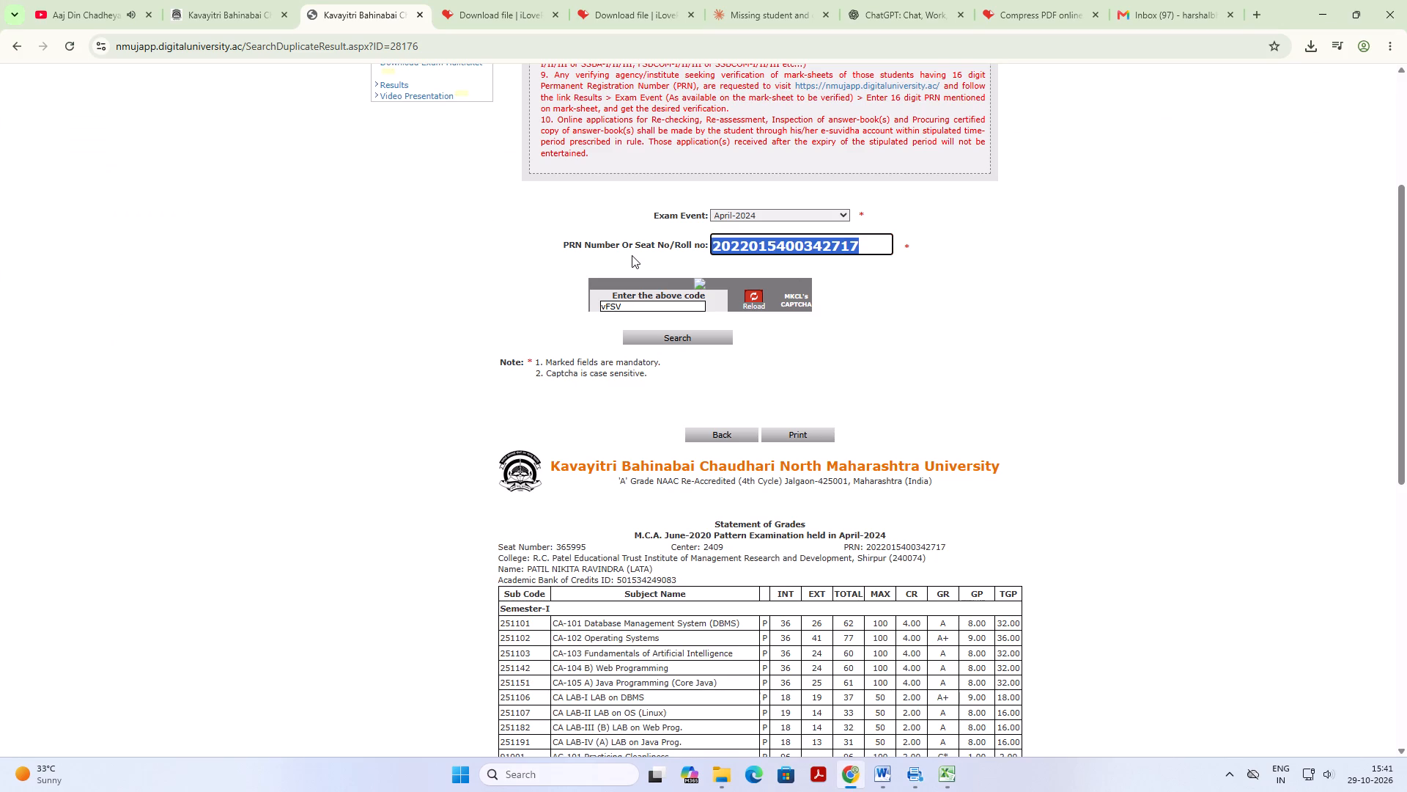
key(ctrl+v)
click(676, 337)
scroll(736, 417, down, 2)
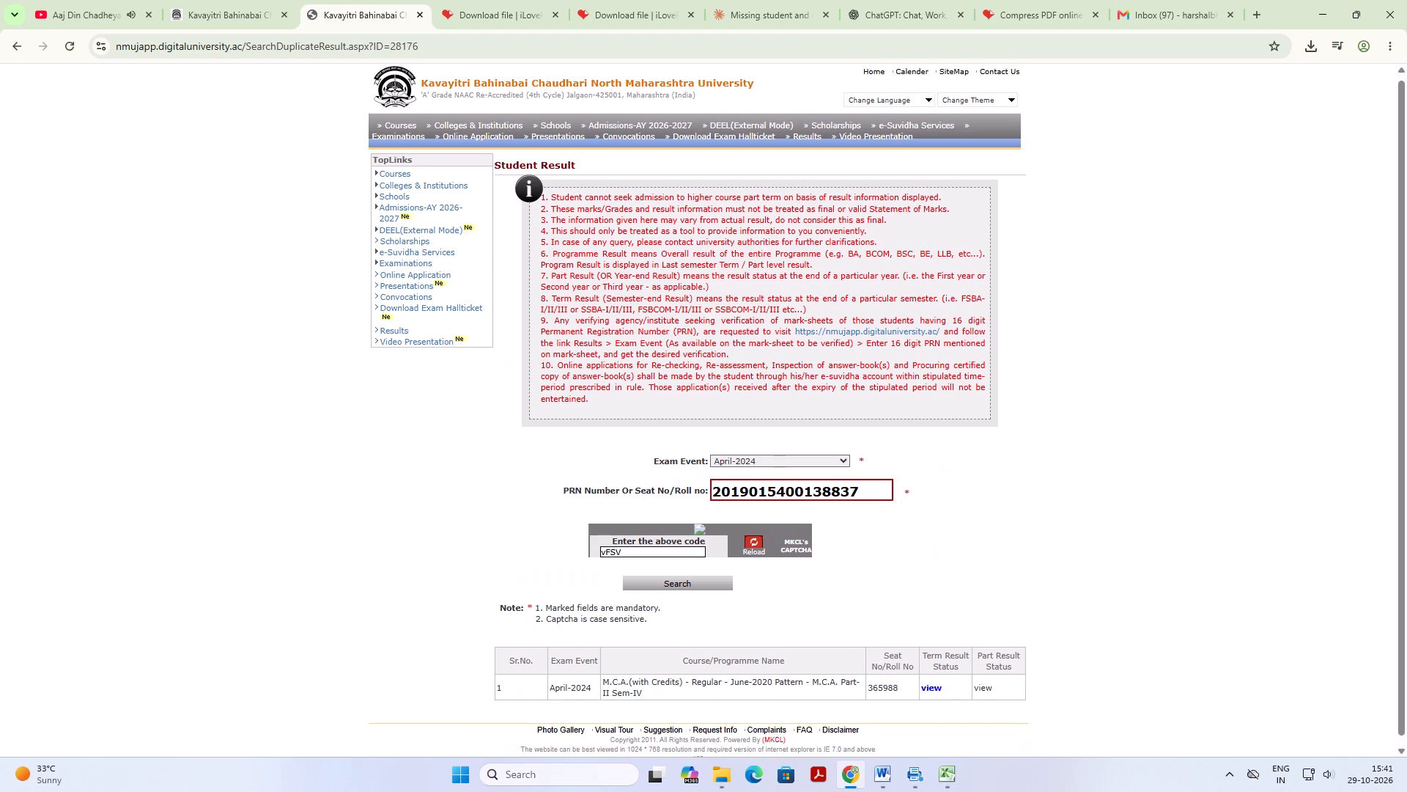
scroll(786, 497, down, 1)
click(925, 681)
Save this student's grade statement as a PDF in Downloads, named with the copied PRN, the student's first name and surname, and "sem 4".
scroll(841, 586, down, 6)
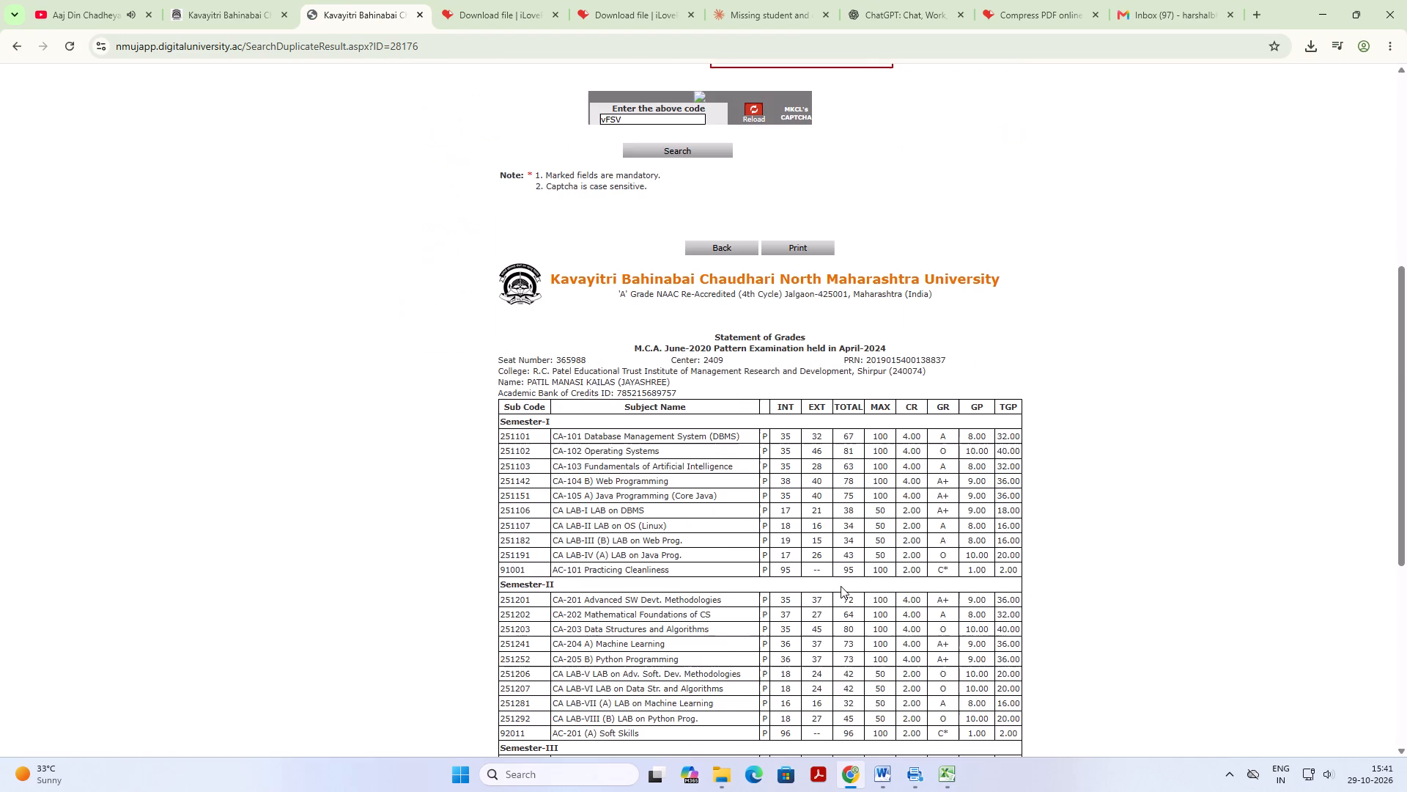
click(813, 238)
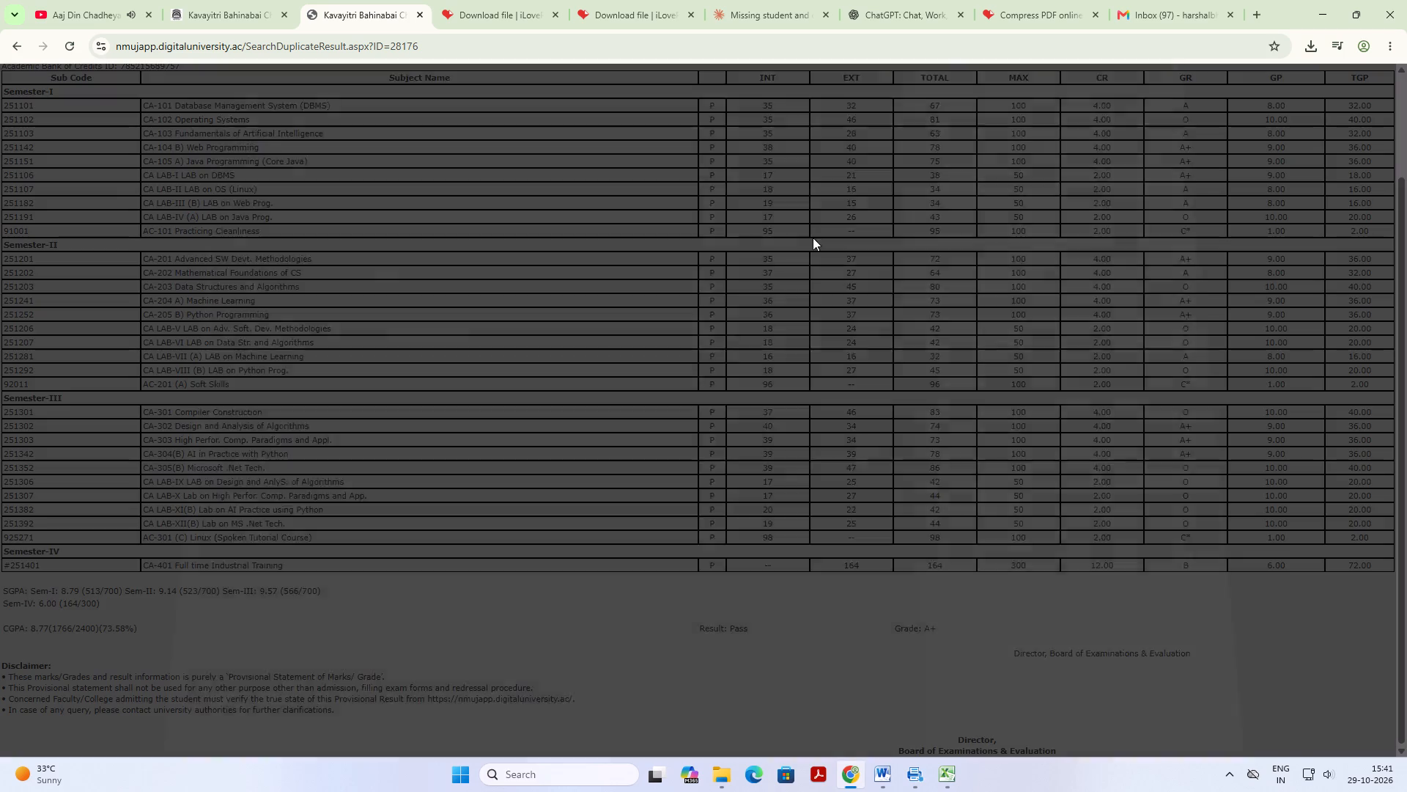
click(1080, 667)
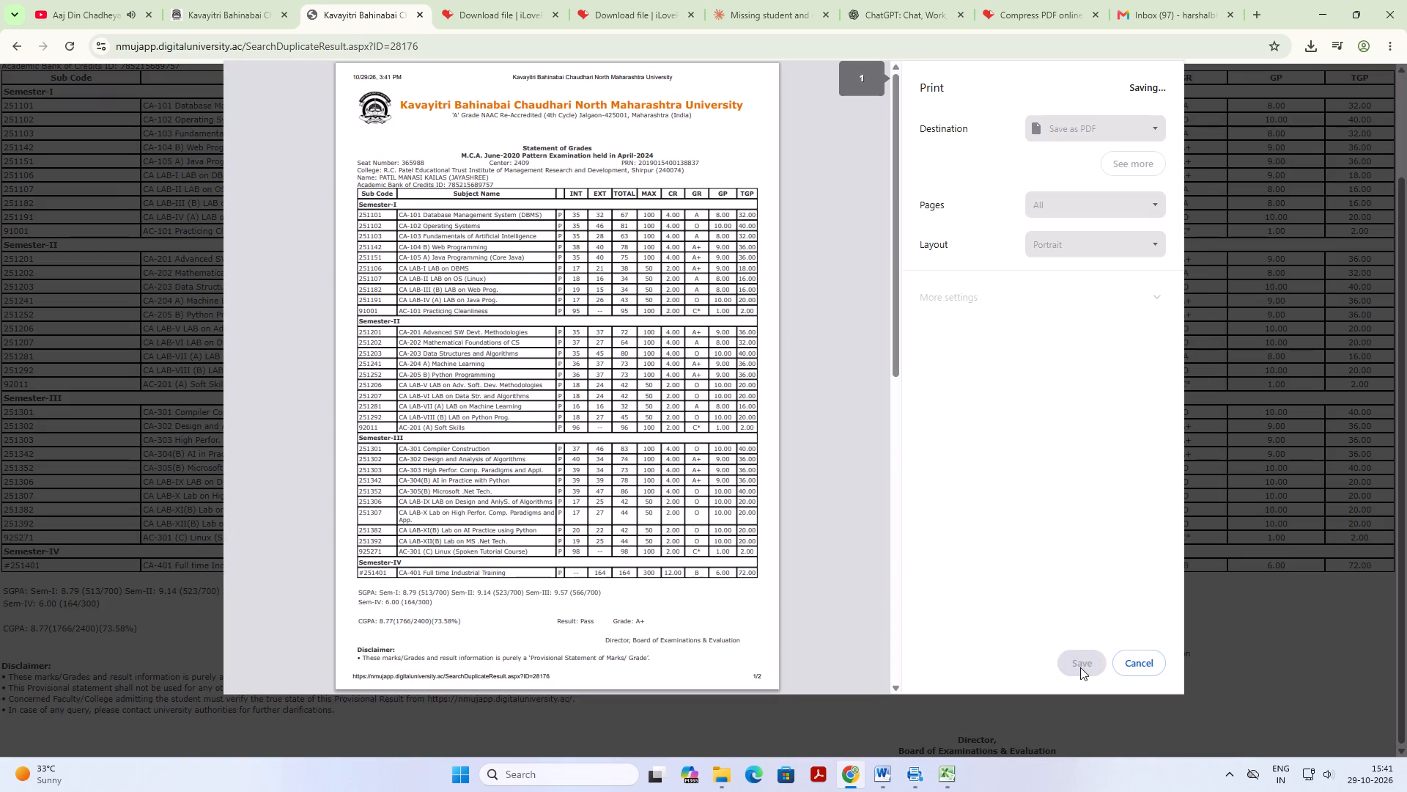
key(ctrl+v)
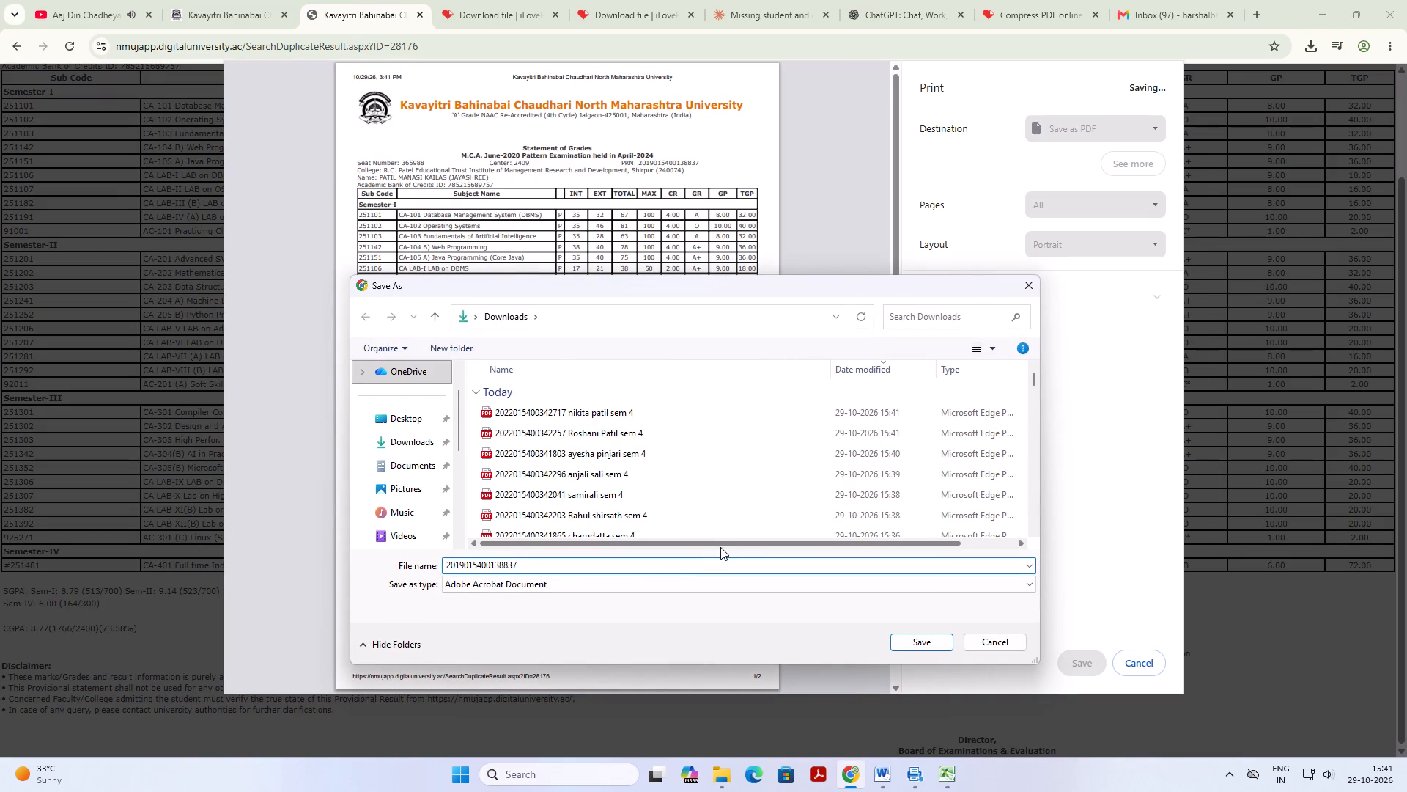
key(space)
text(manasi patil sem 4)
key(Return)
scroll(580, 502, up, 3)
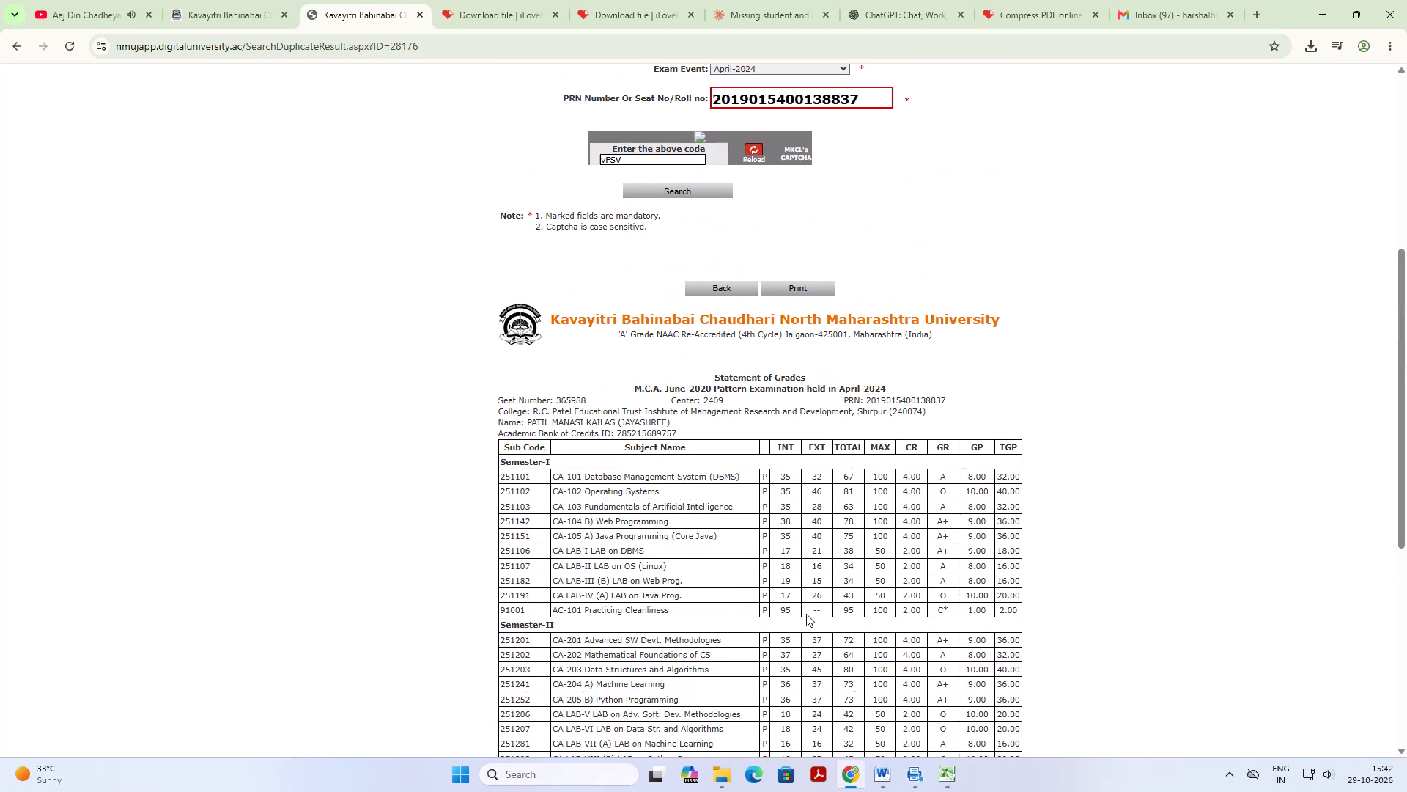
In Excel, colour the text of row 3 (A3:D3) on the Missing from PDF sheet green.
click(948, 785)
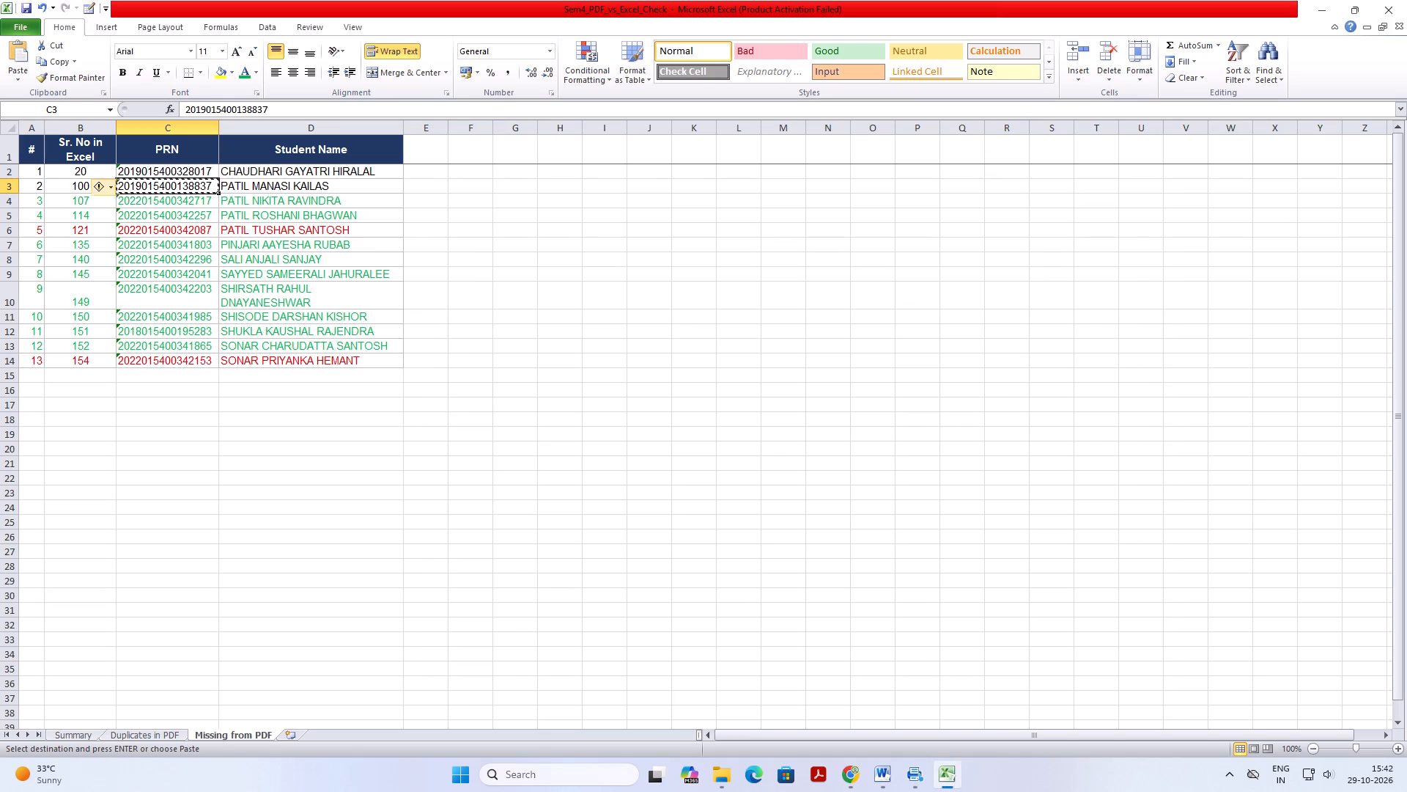
drag(34, 189, 247, 193)
click(246, 74)
click(503, 239)
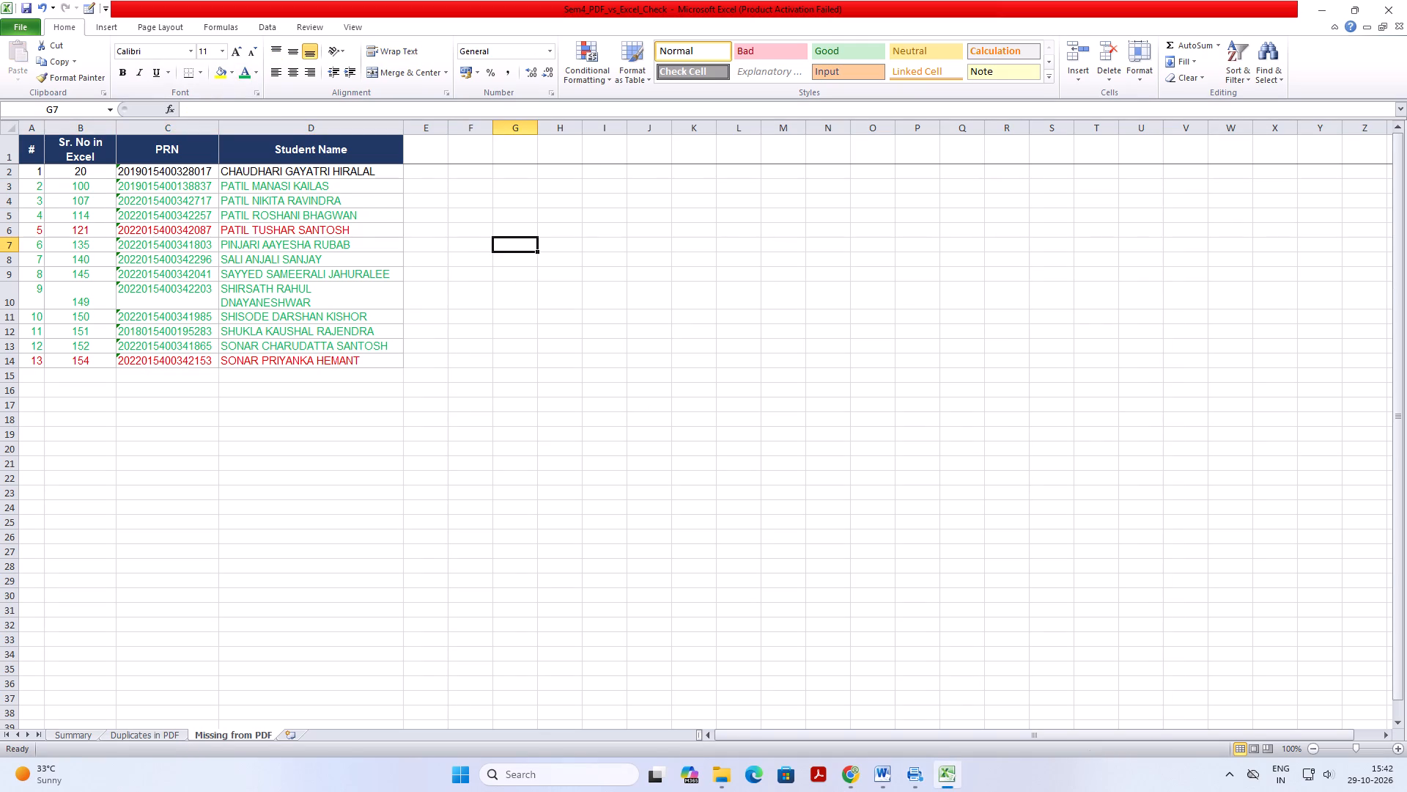
Copy the PRN in C2 and search for its April-2024 result on the university page in Chrome.
click(182, 167)
key(ctrl+c)
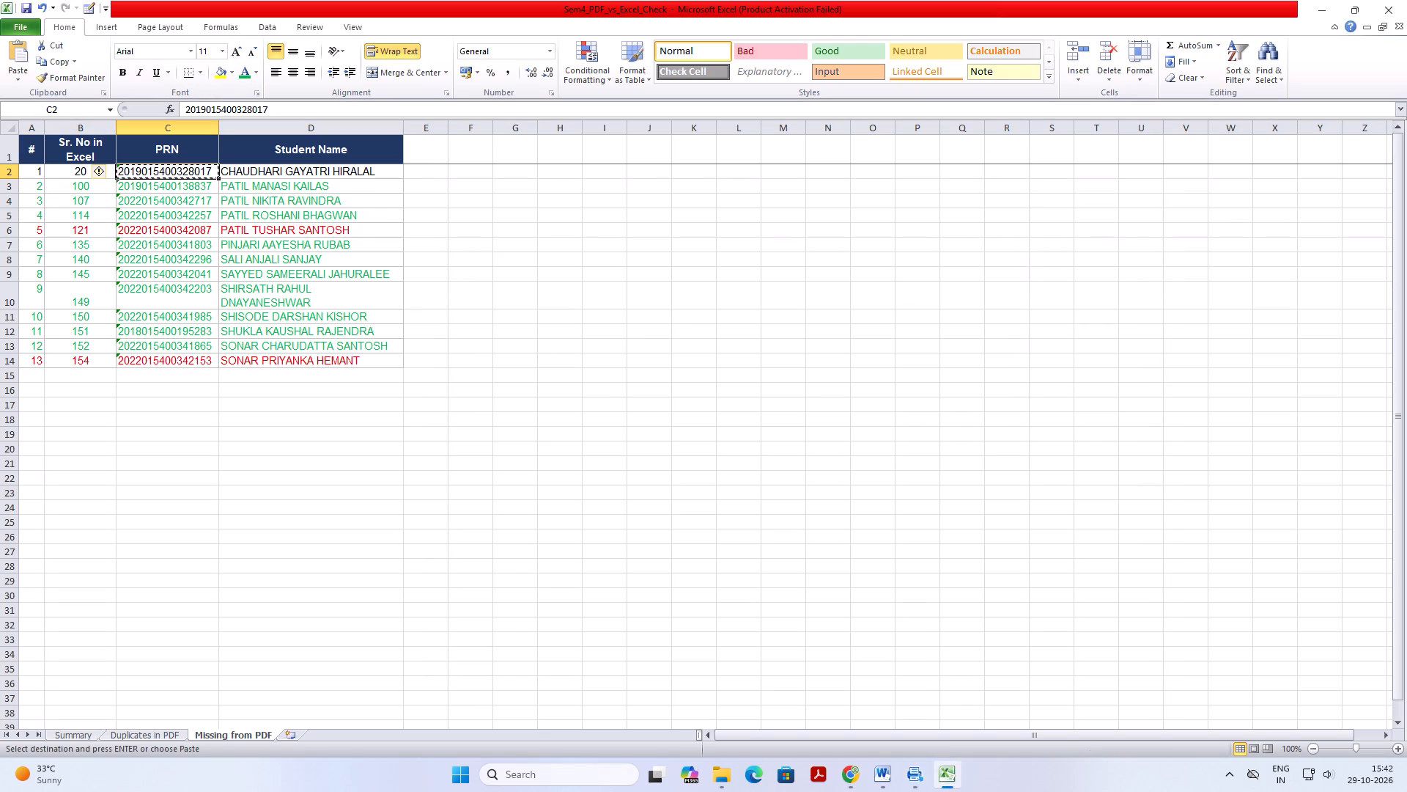
click(856, 777)
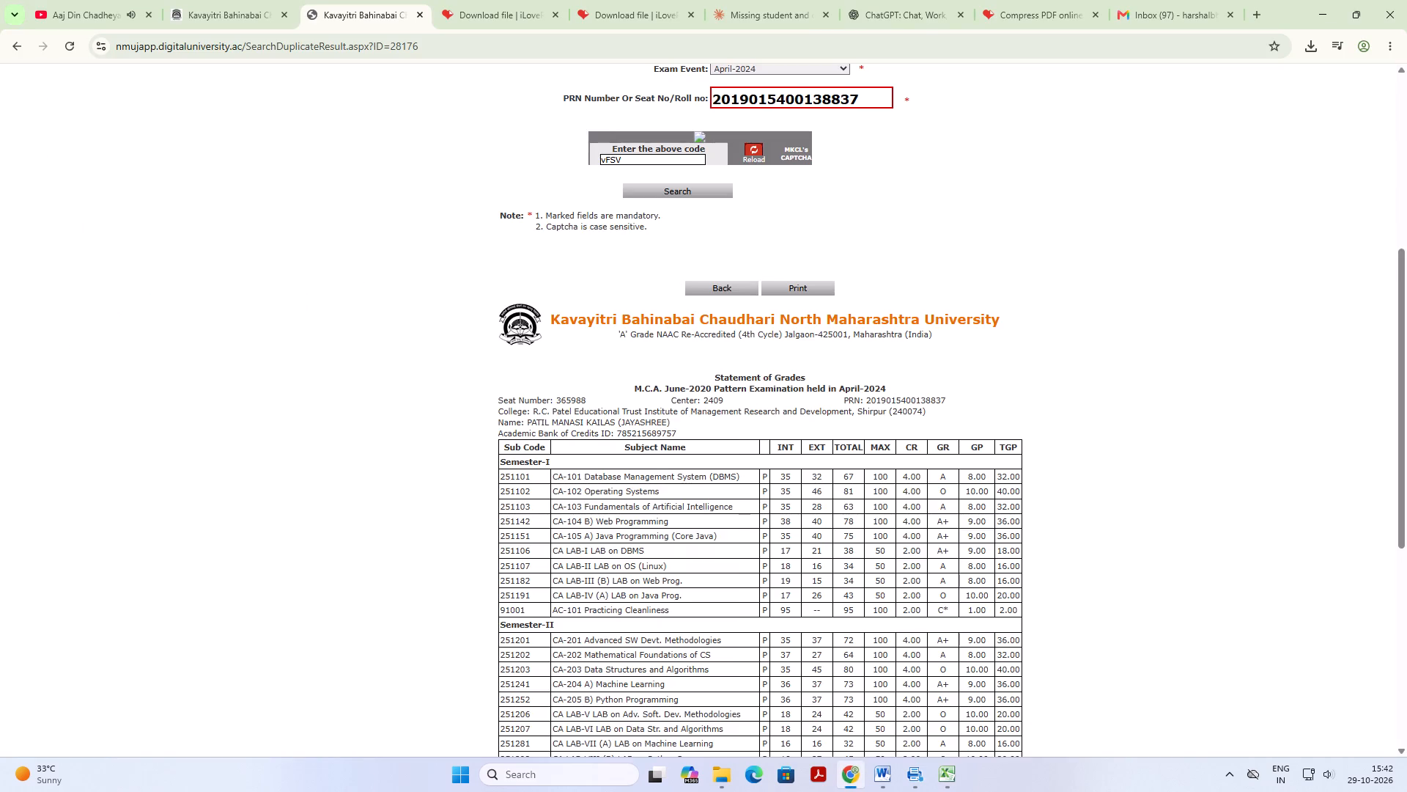
scroll(753, 269, up, 2)
drag(882, 249, 660, 246)
key(ctrl+v)
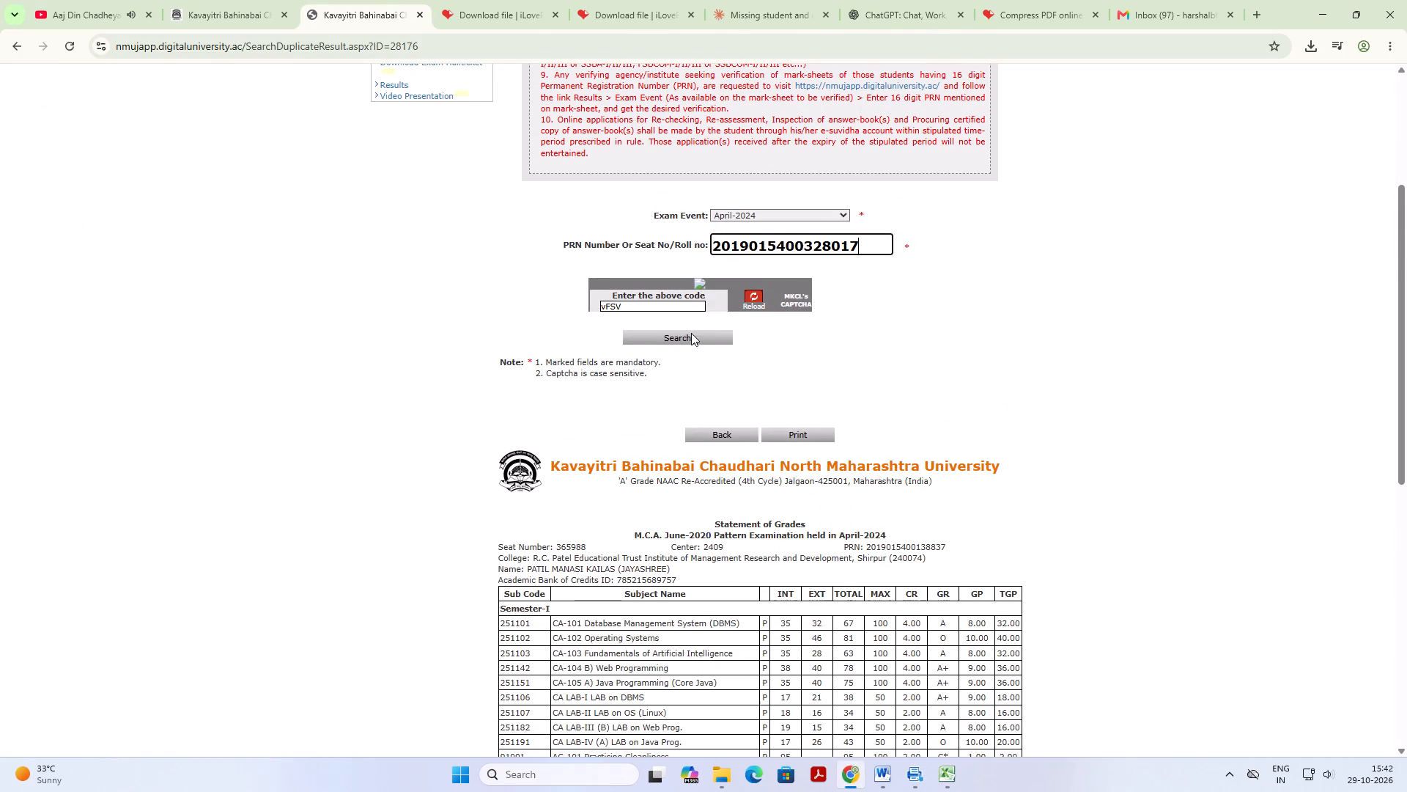
click(701, 335)
scroll(835, 538, down, 3)
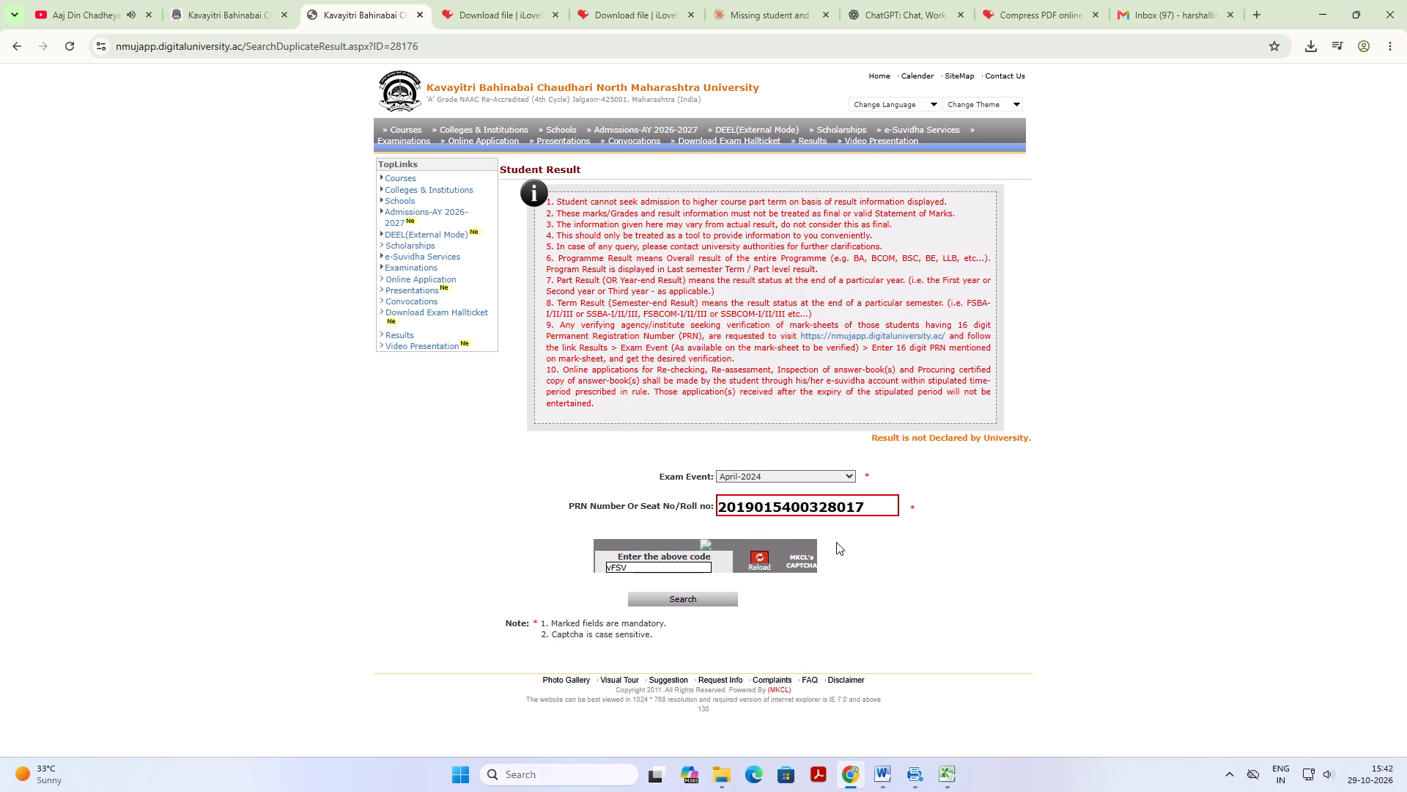
In Excel, colour the text of row 2 (A2:D2) on the Missing from PDF sheet red.
click(959, 771)
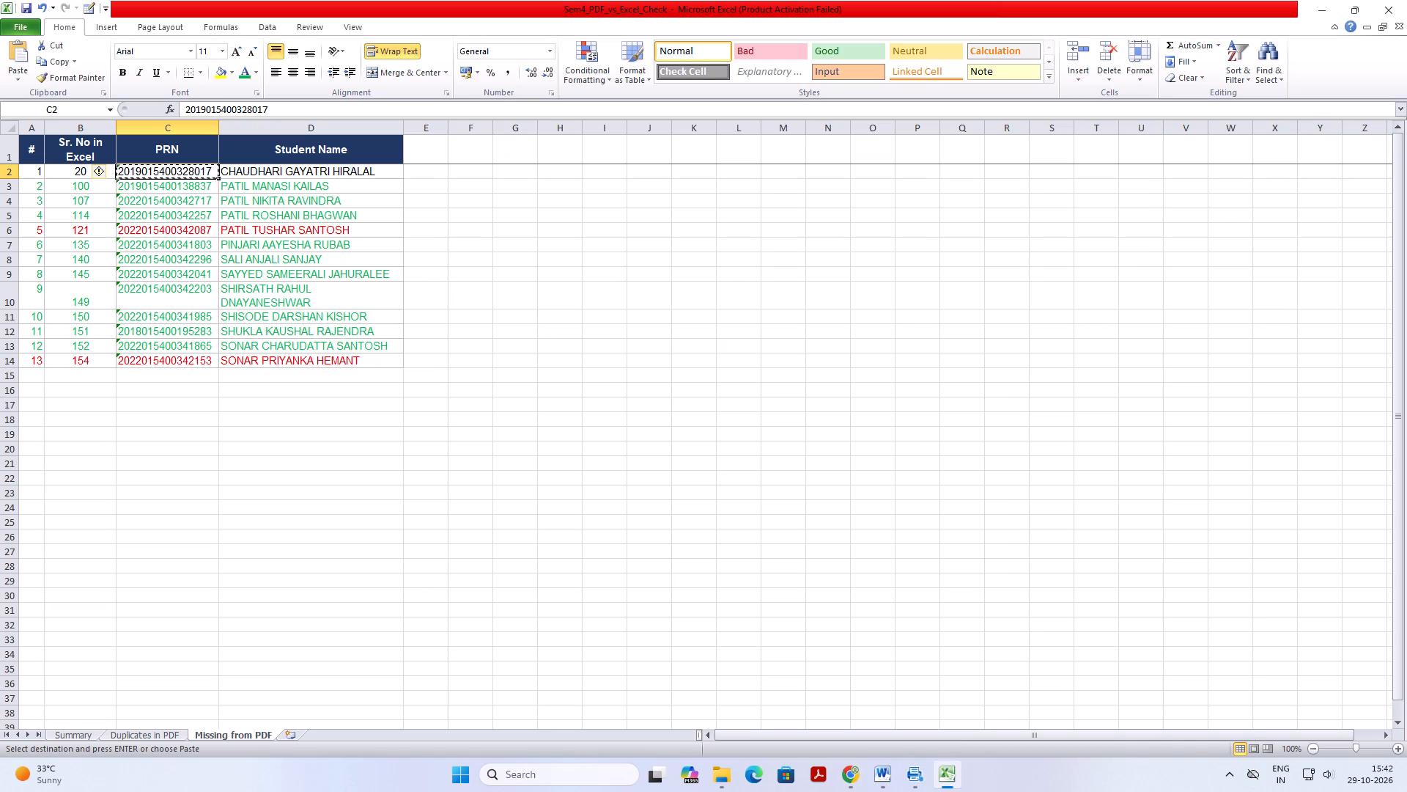
drag(34, 169, 284, 177)
click(254, 73)
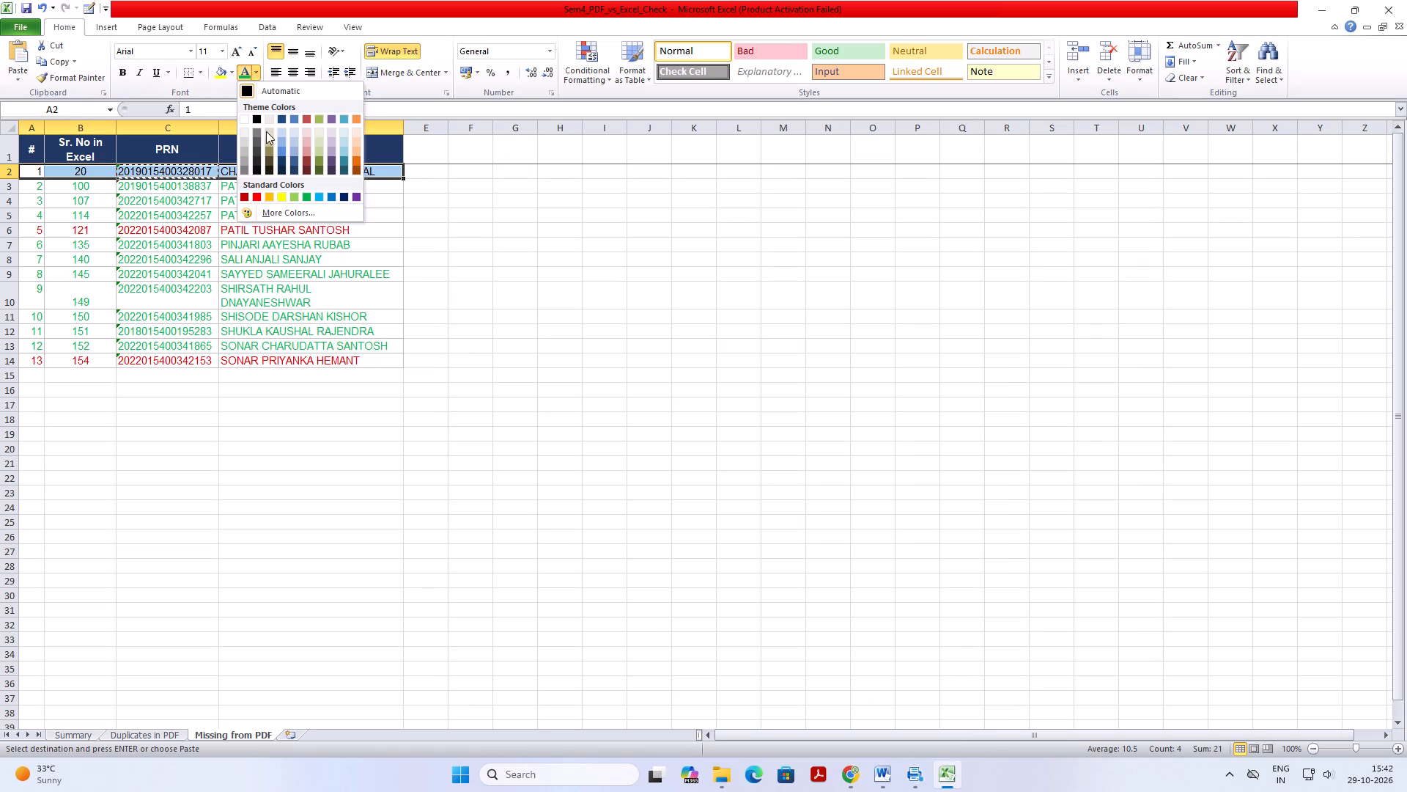
click(259, 194)
click(572, 230)
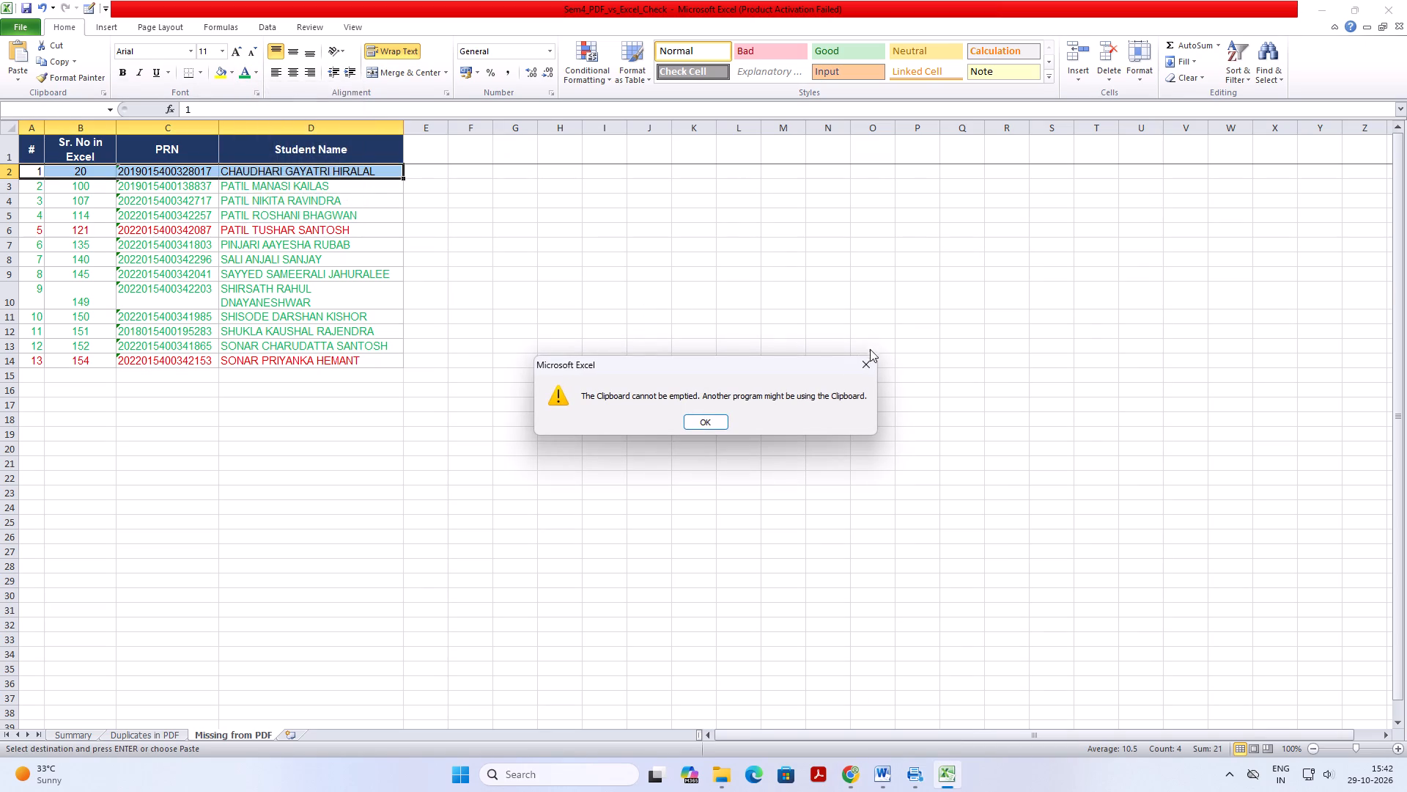
click(865, 366)
click(692, 301)
Save the workbook, look over the Duplicates in PDF and Summary sheets, and close Excel from the Missing from PDF sheet.
key(ctrl+s)
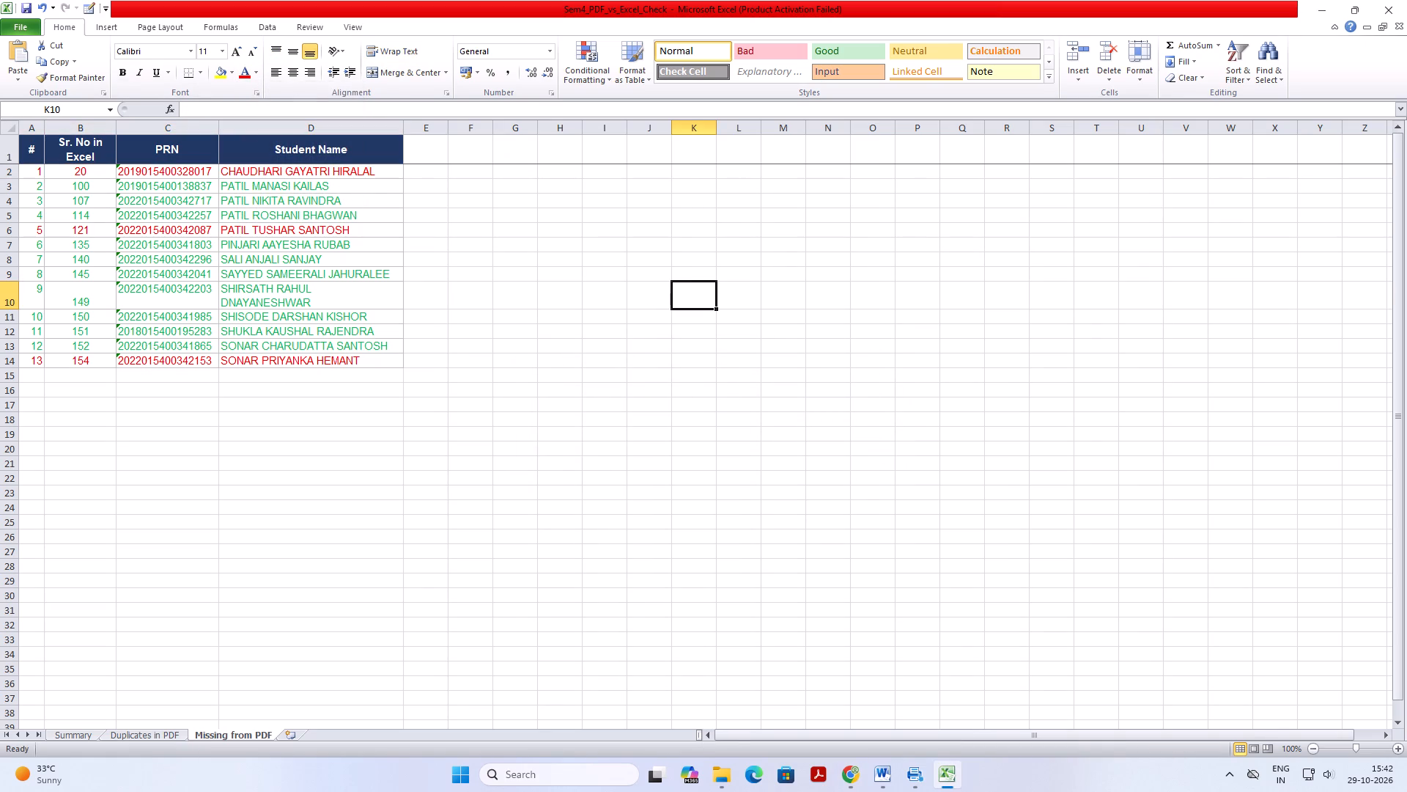
click(162, 732)
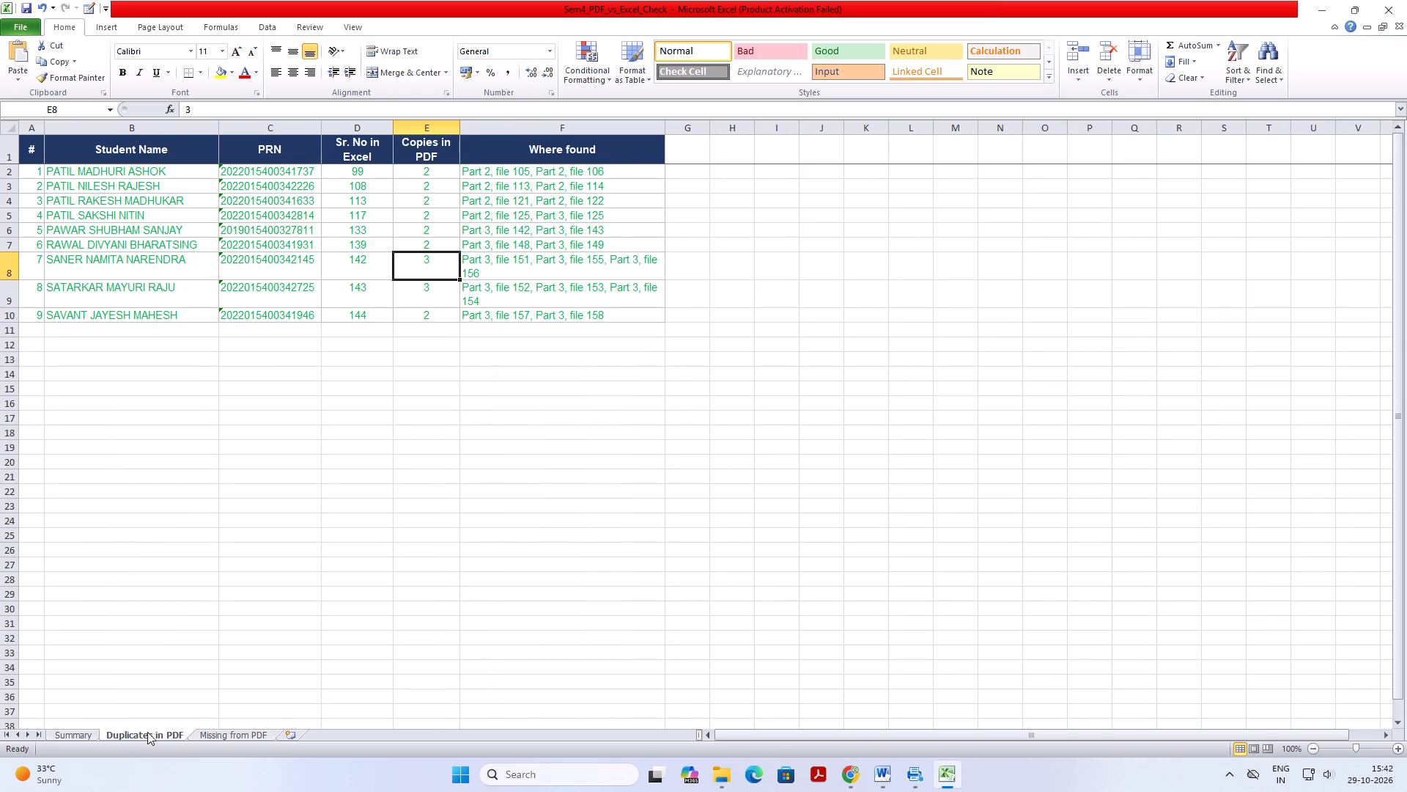
click(85, 732)
click(156, 732)
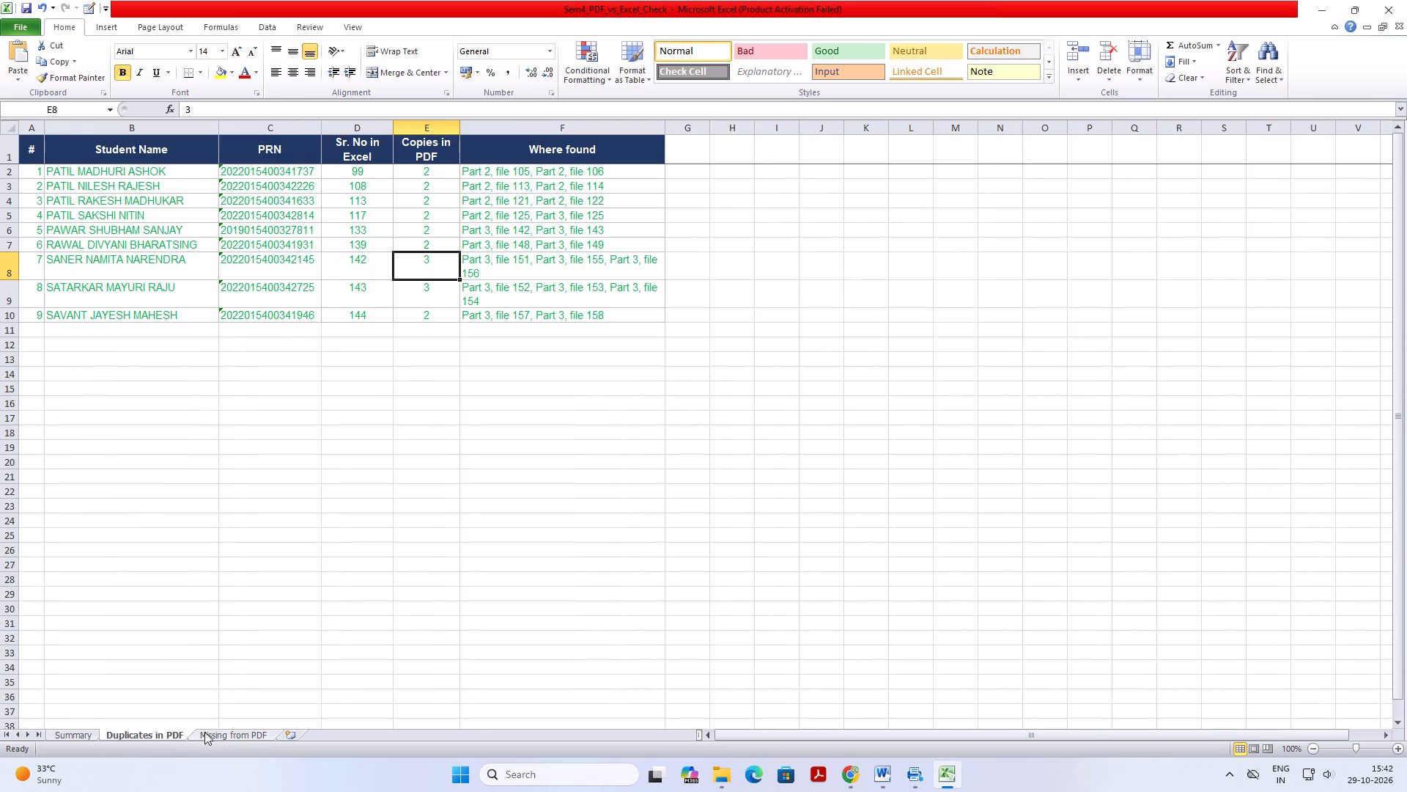
click(248, 733)
key(ctrl+s)
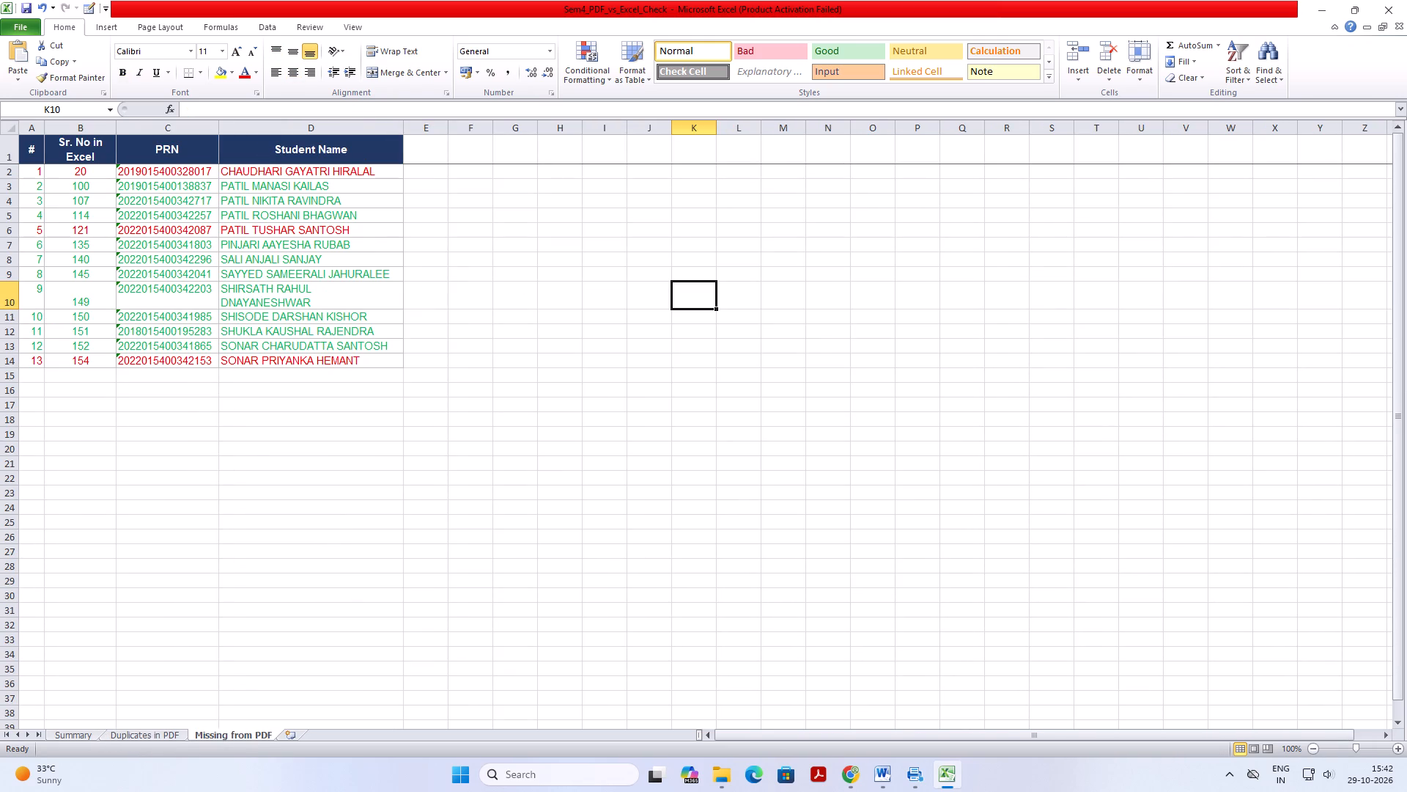
click(1406, 0)
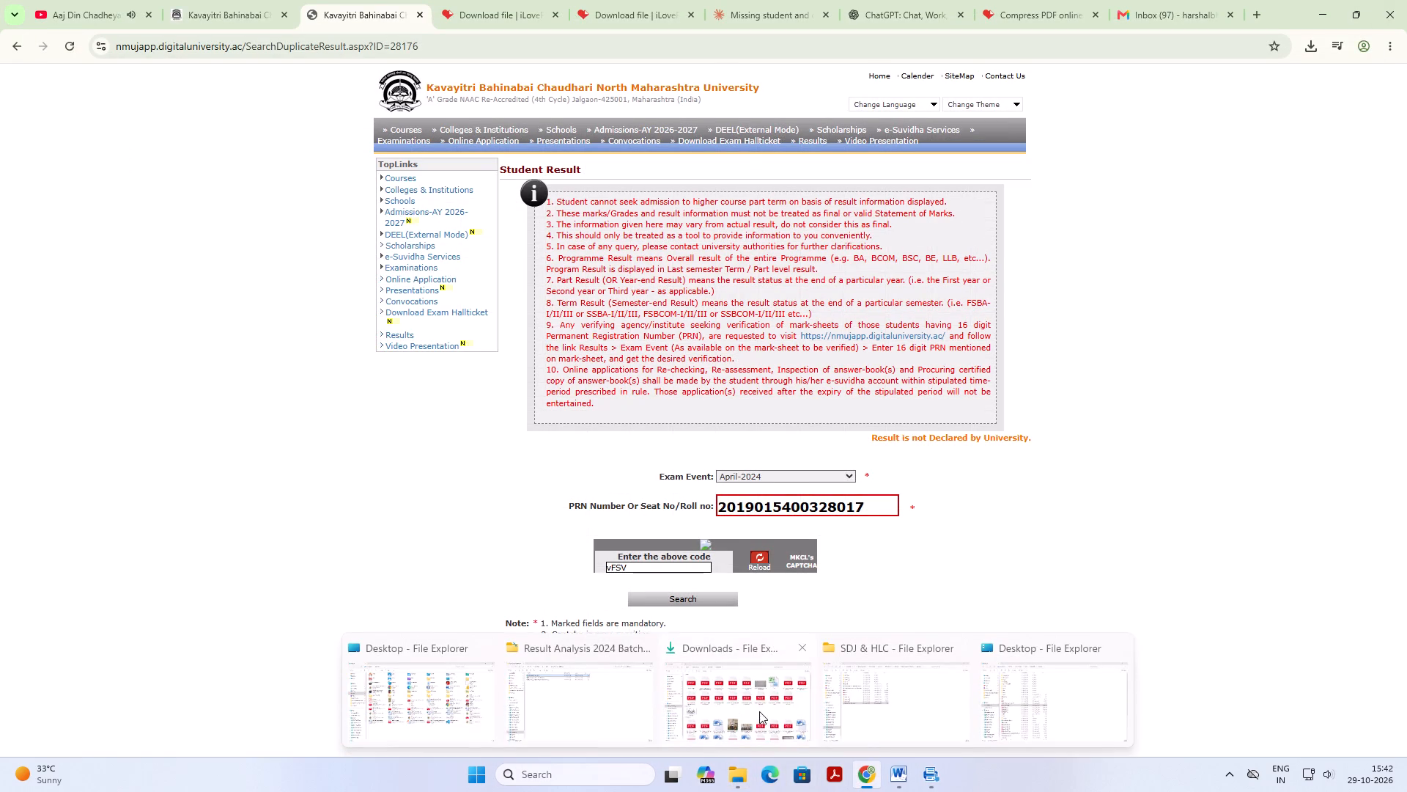
Switch to the Downloads folder in File Explorer and sort it by date modified, newest files first.
click(759, 711)
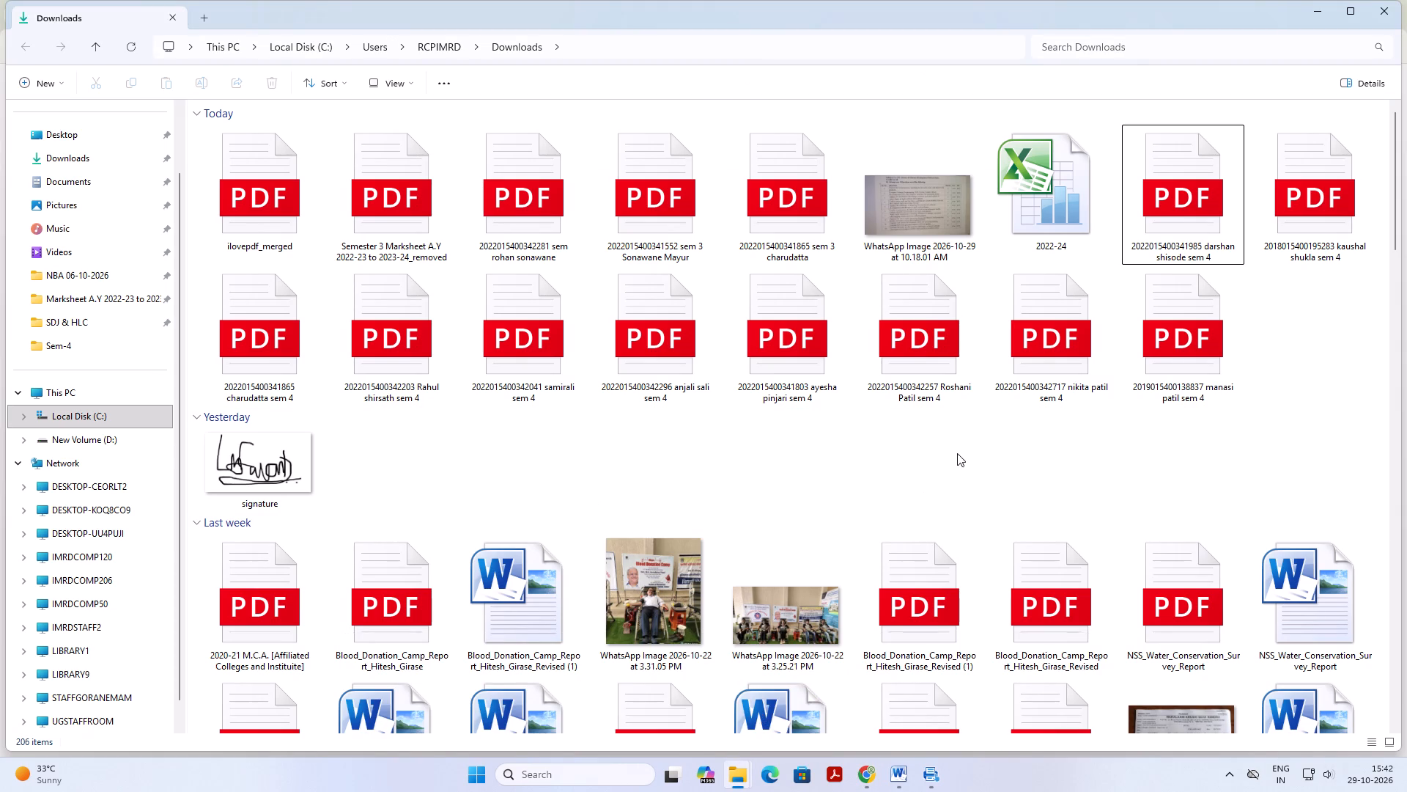
right_click(966, 452)
click(1021, 487)
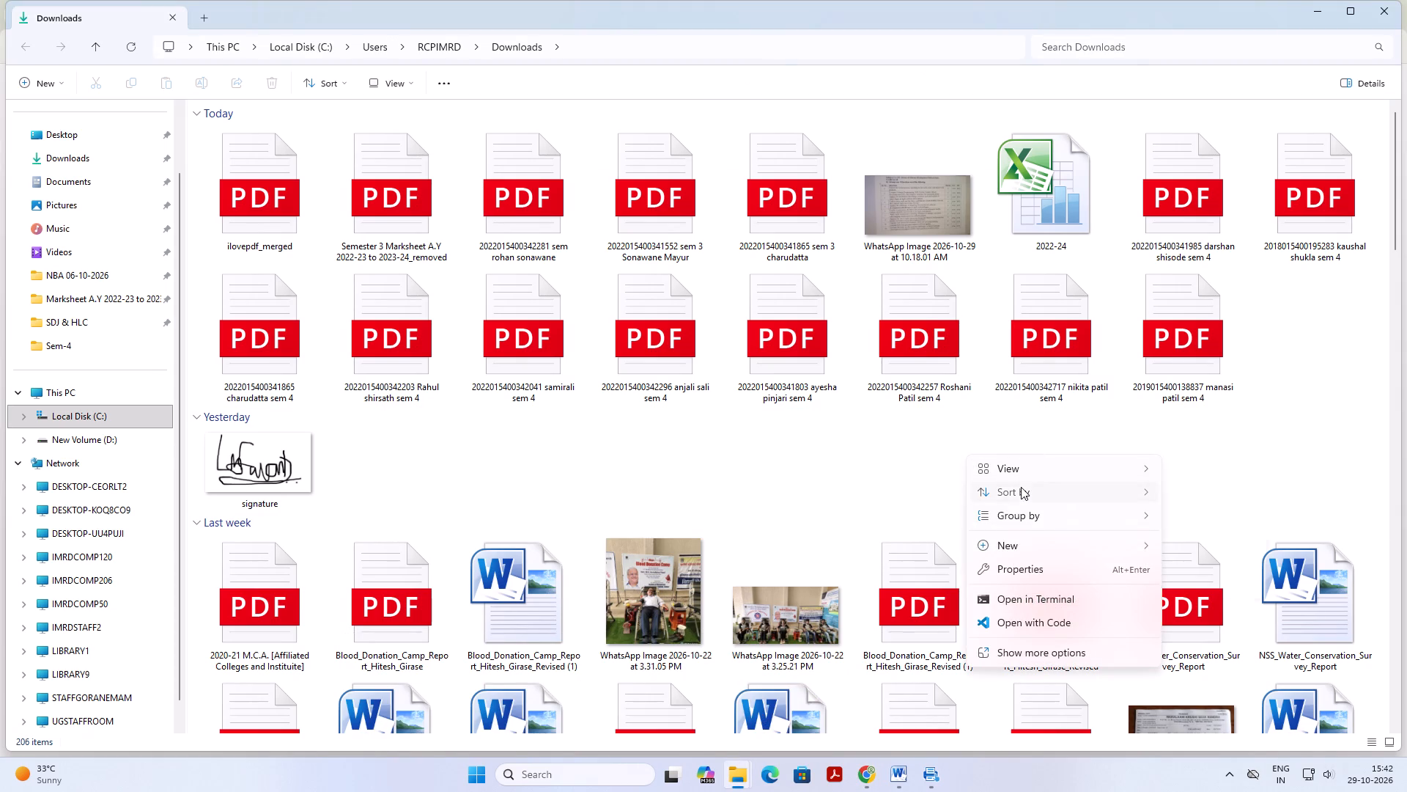
click(1199, 517)
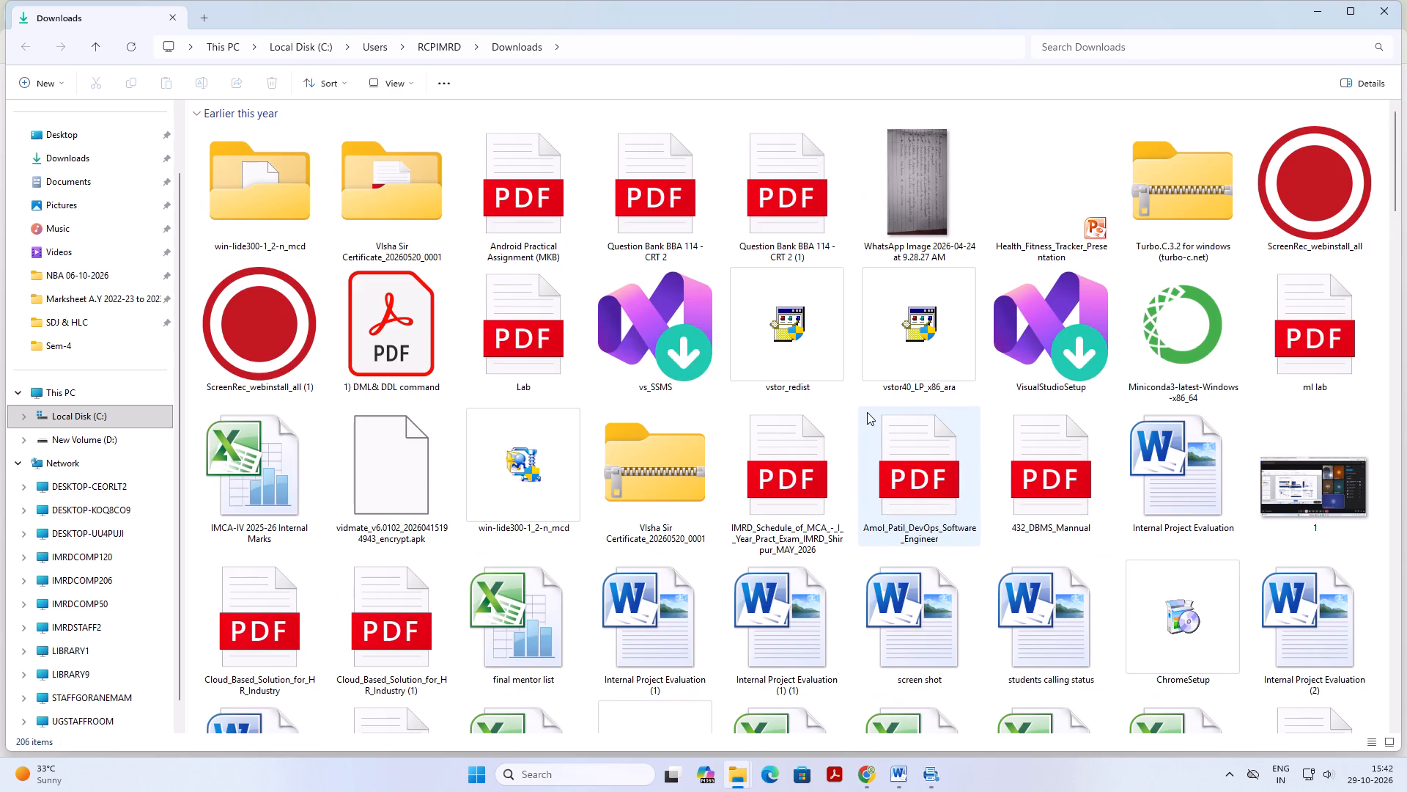
right_click(852, 412)
click(923, 460)
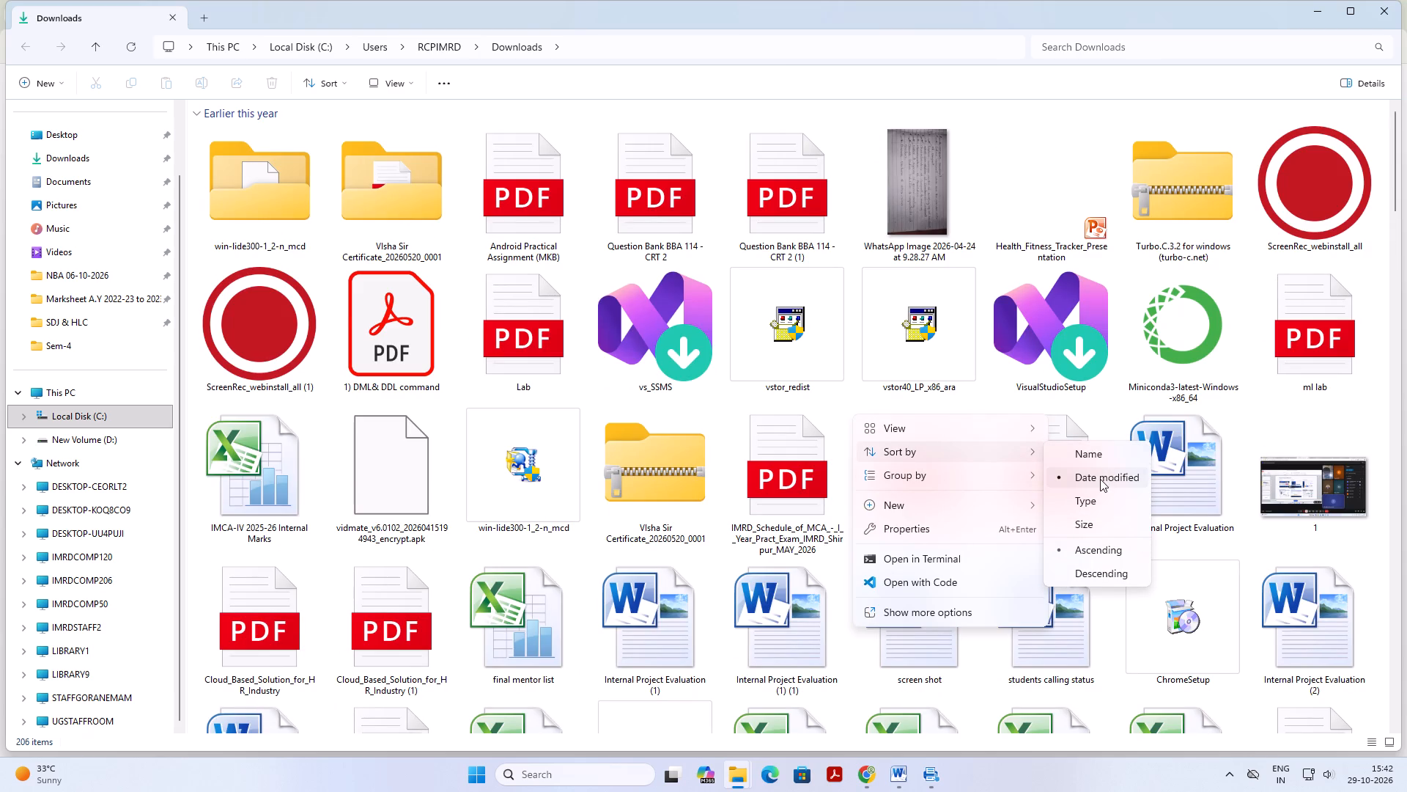
click(1100, 479)
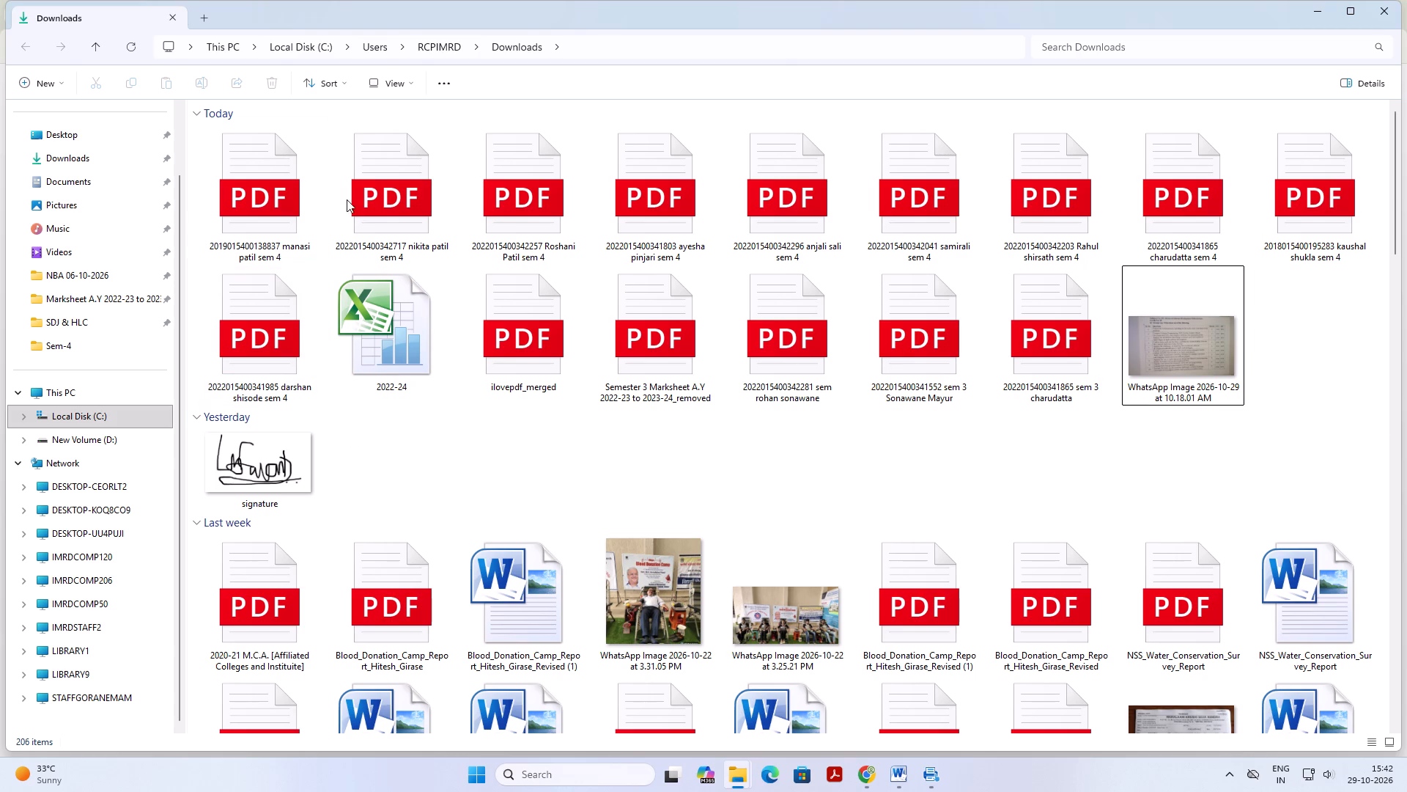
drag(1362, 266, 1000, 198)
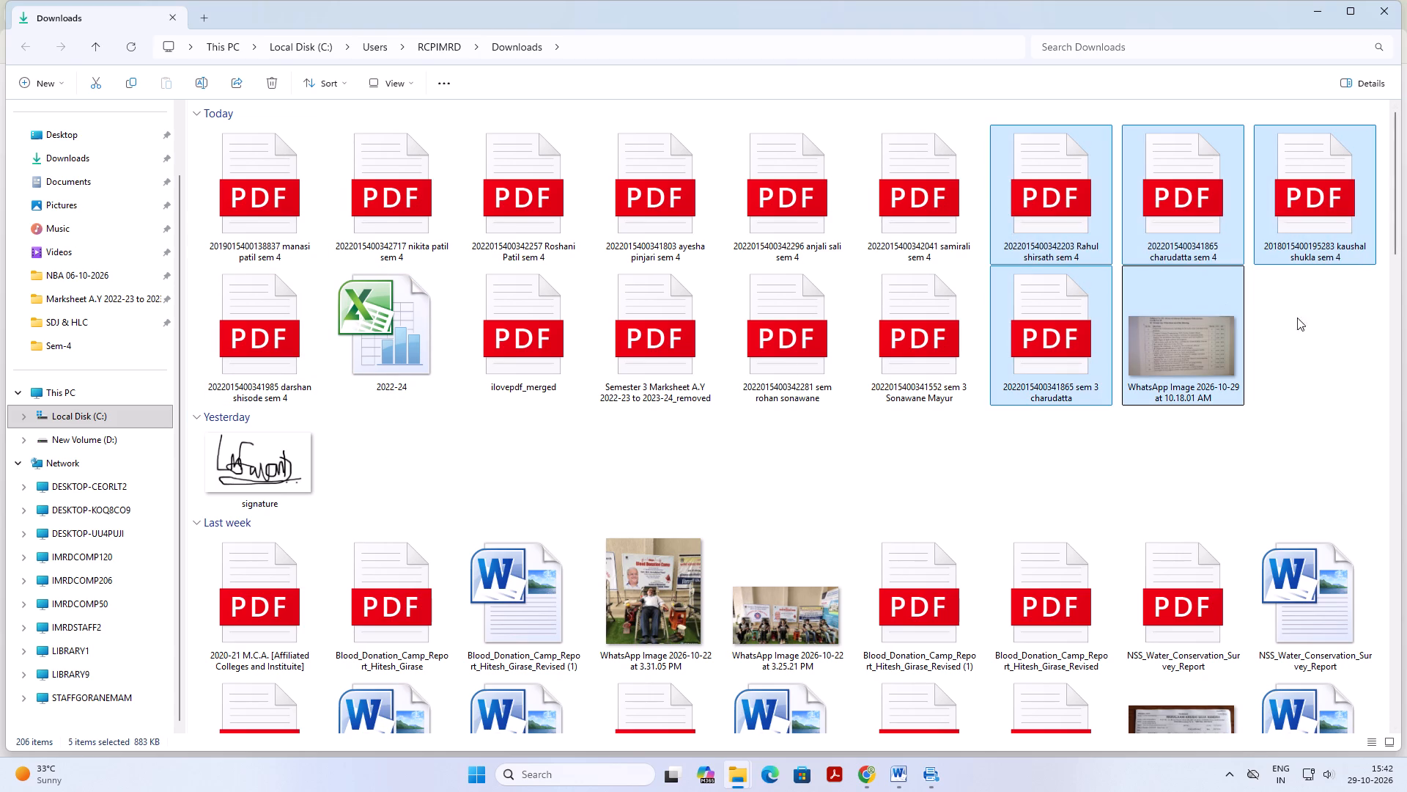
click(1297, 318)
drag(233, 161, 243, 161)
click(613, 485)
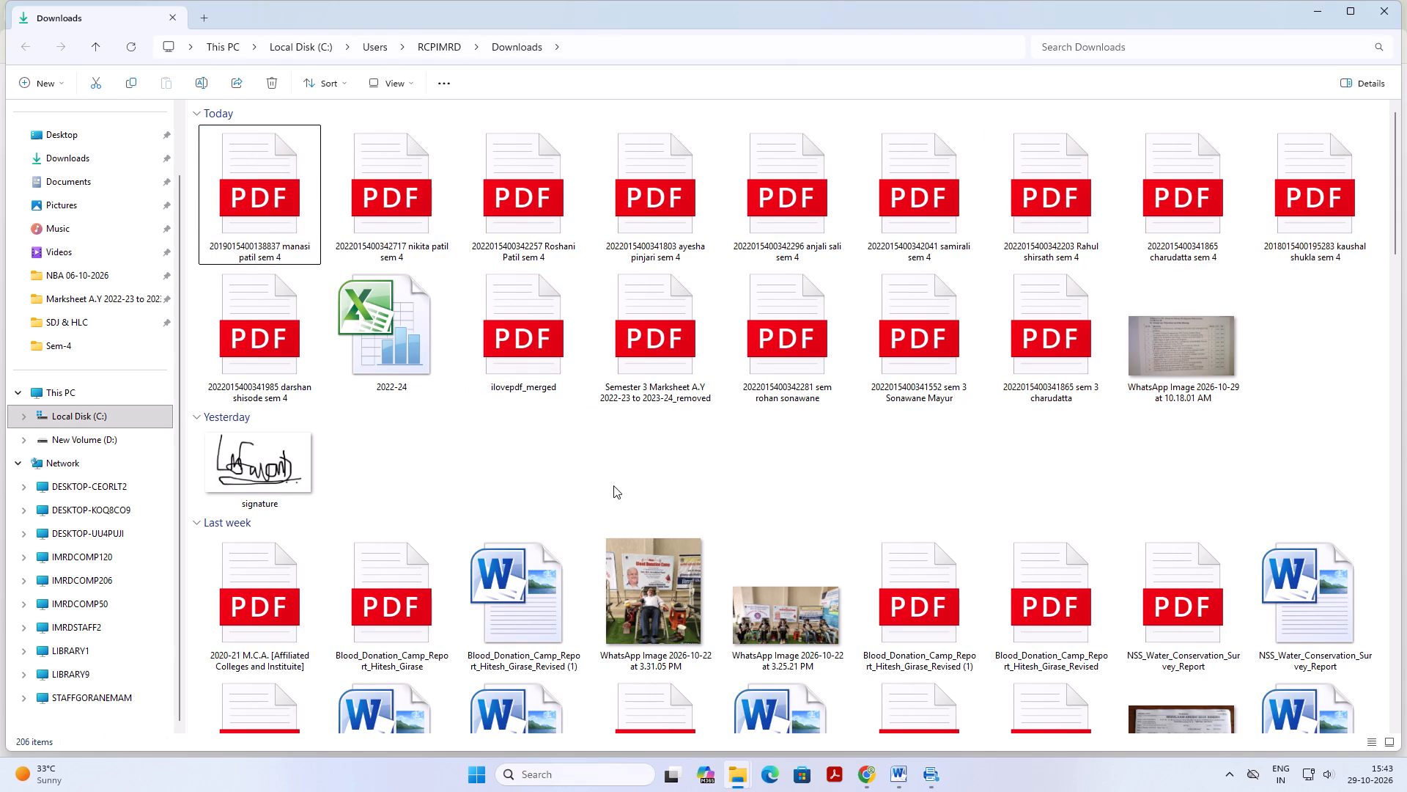
Move the nine newest sem 4 PDFs from Downloads into the Sem-4 folder inside SDJ & HLC.
drag(189, 147, 326, 147)
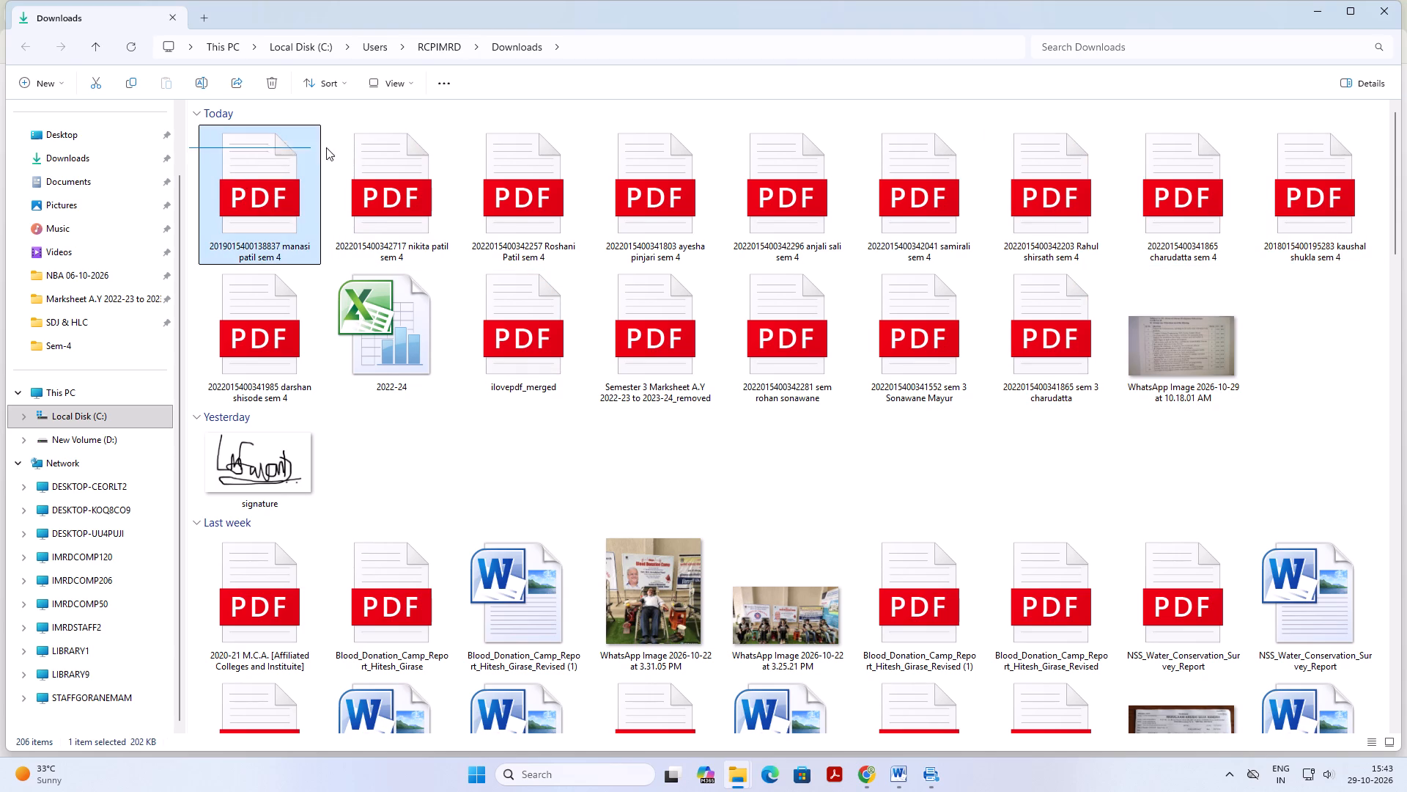
drag(326, 147, 1319, 180)
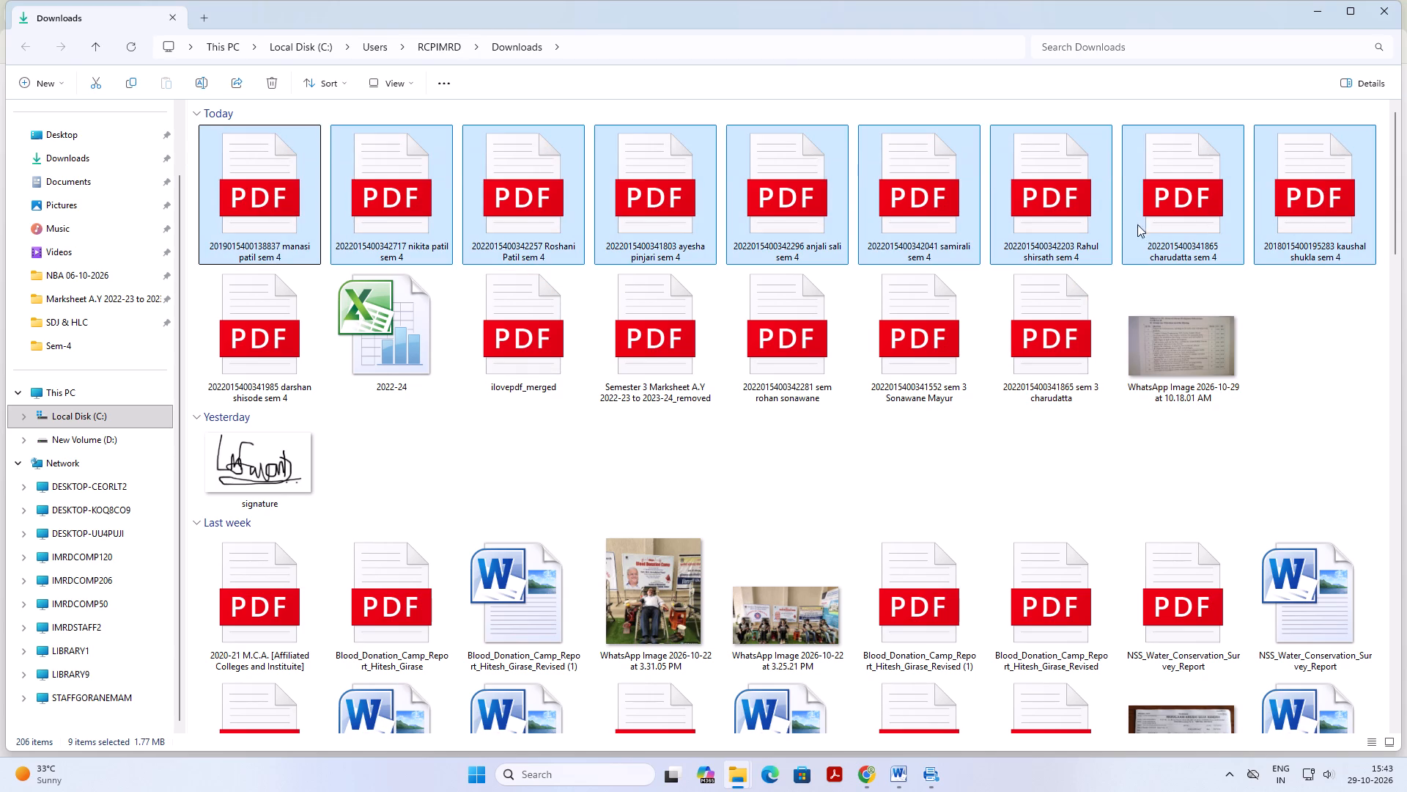
key(ctrl+x)
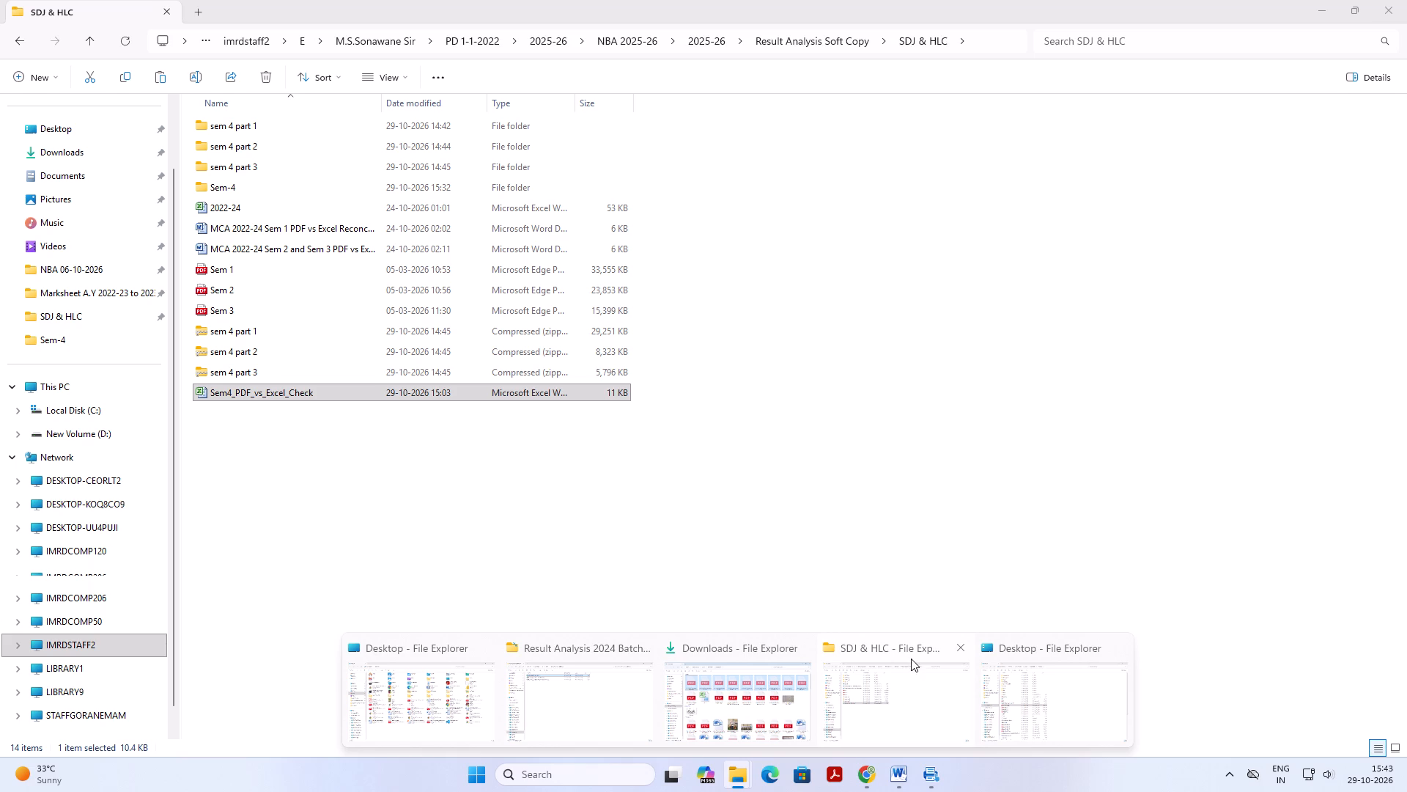
click(912, 701)
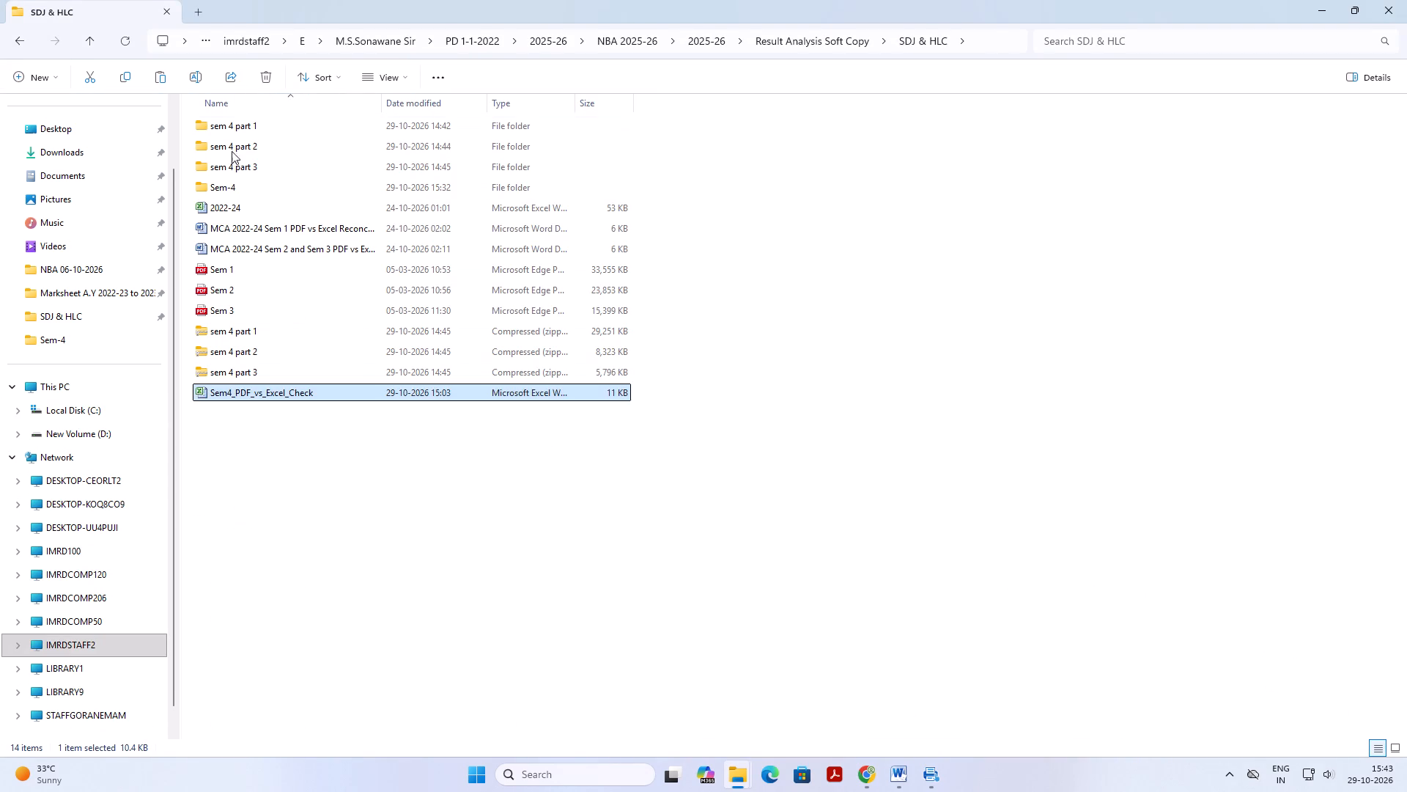
double_click(237, 180)
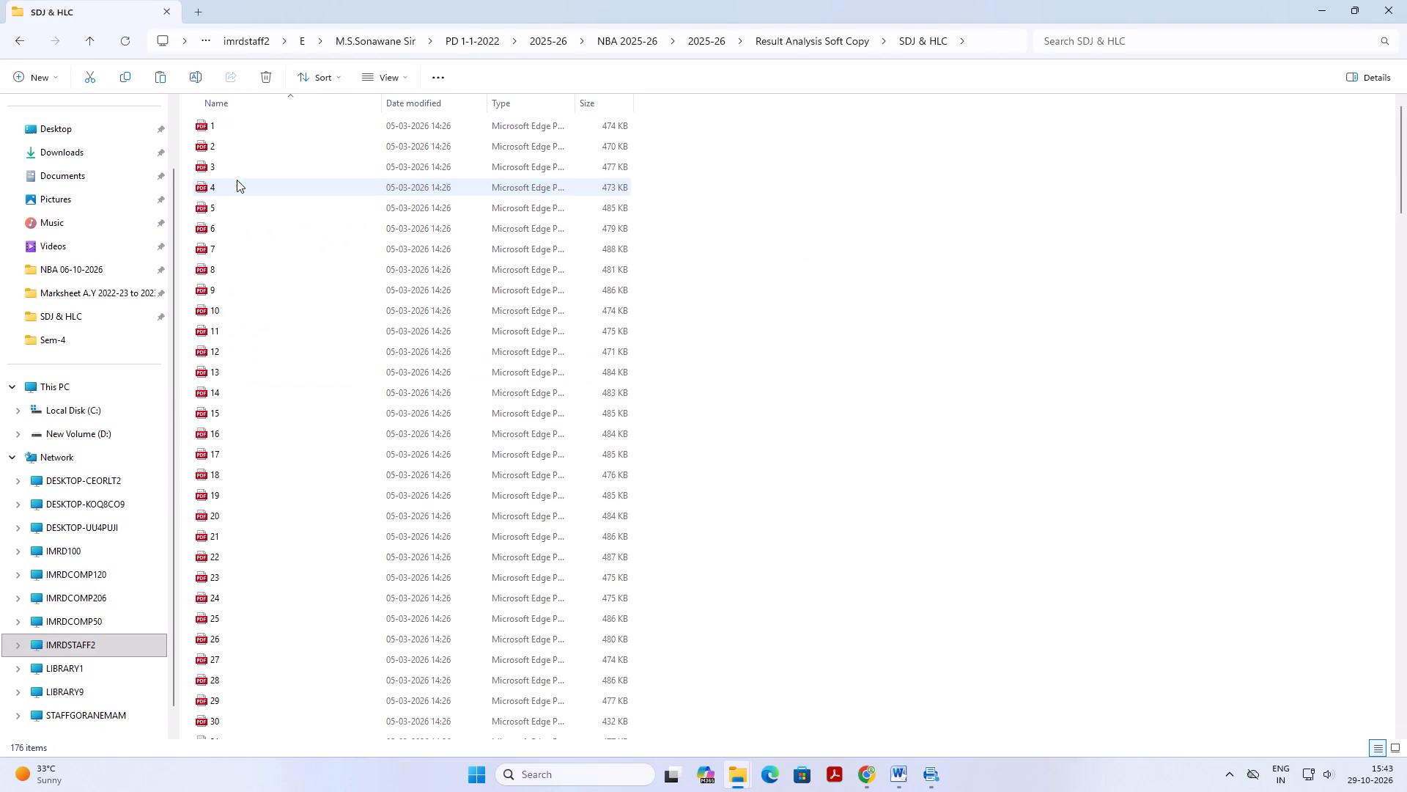
scroll(798, 432, down, 2)
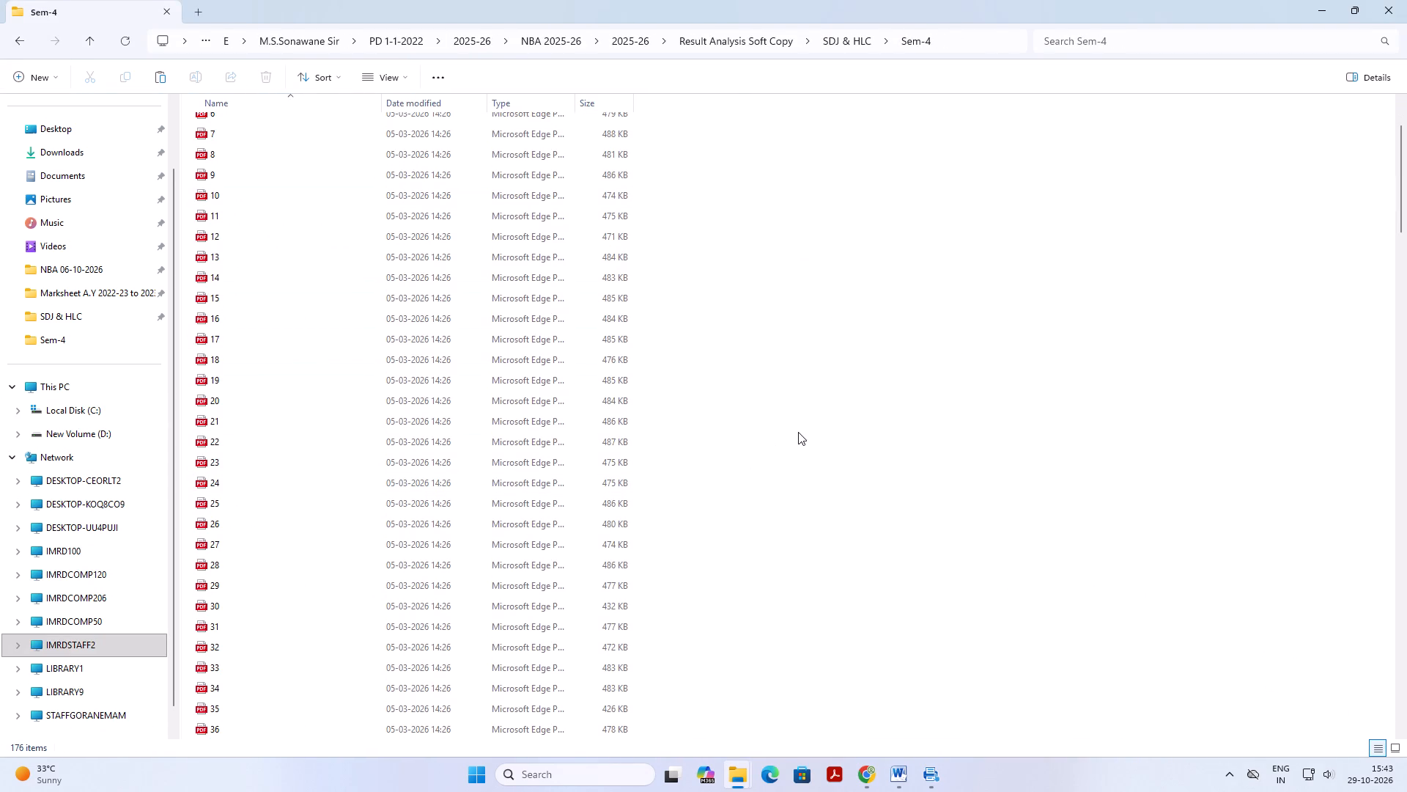
key(ctrl+v)
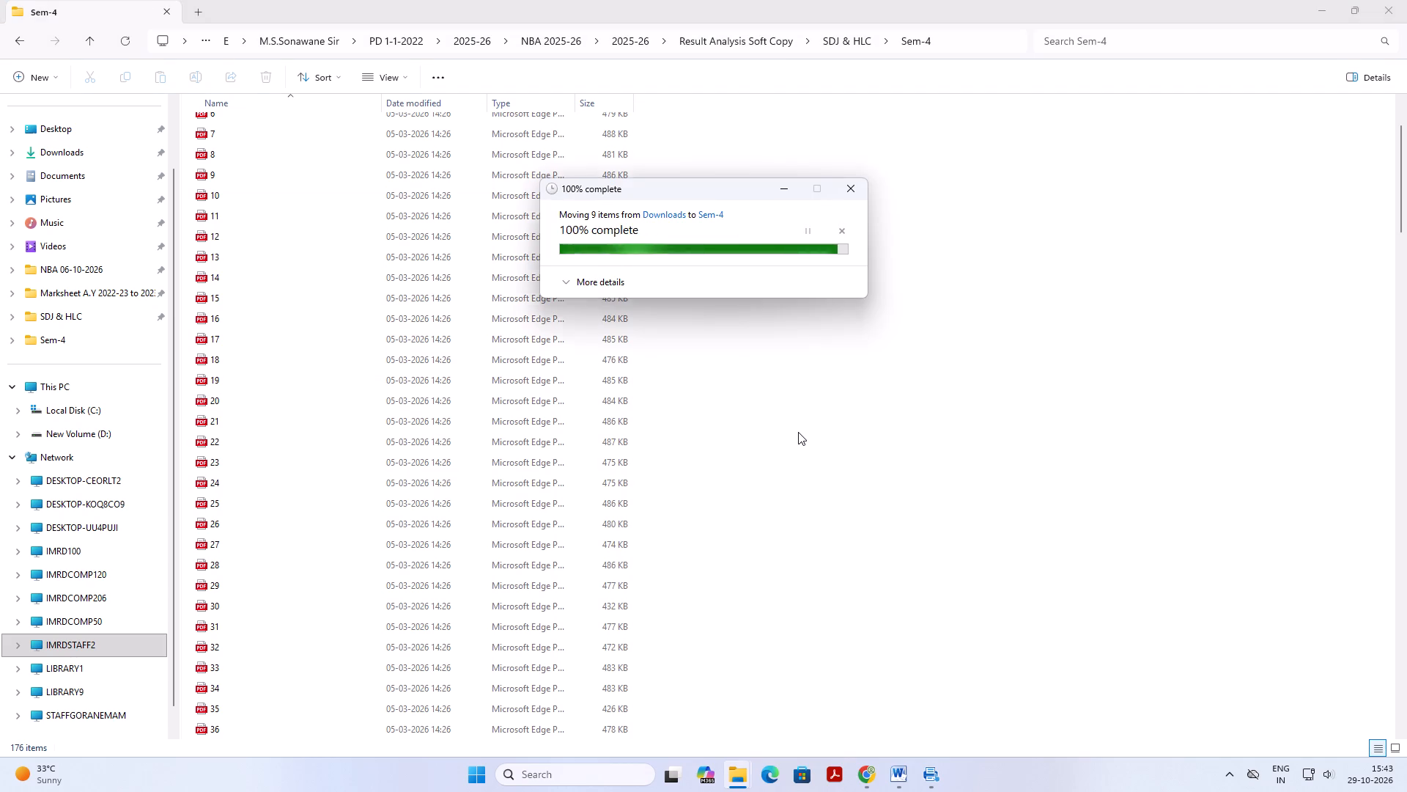
scroll(798, 432, down, 10)
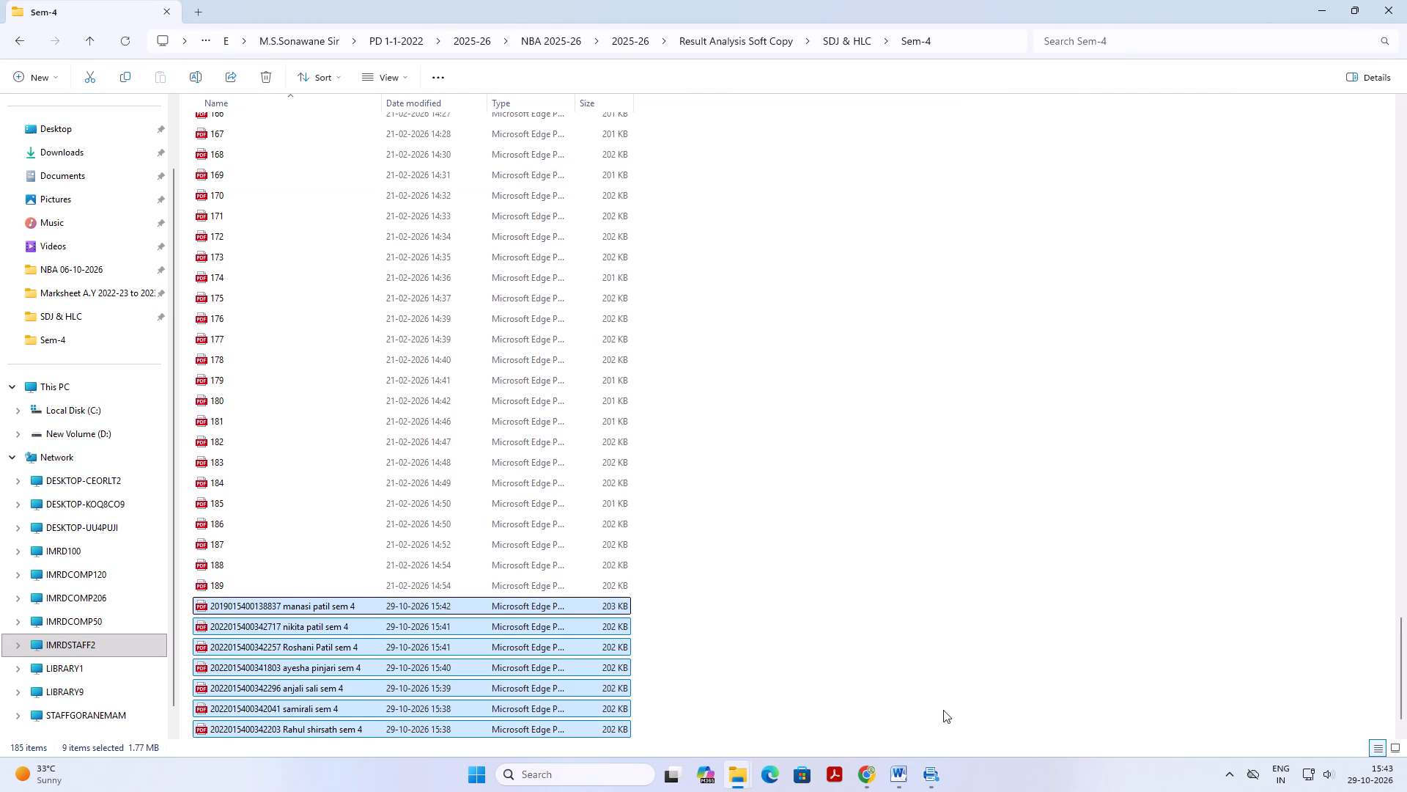
Move the remaining sem 4 PDF, first under Today in Downloads, into the Sem-4 folder and look over that folder's files.
click(699, 700)
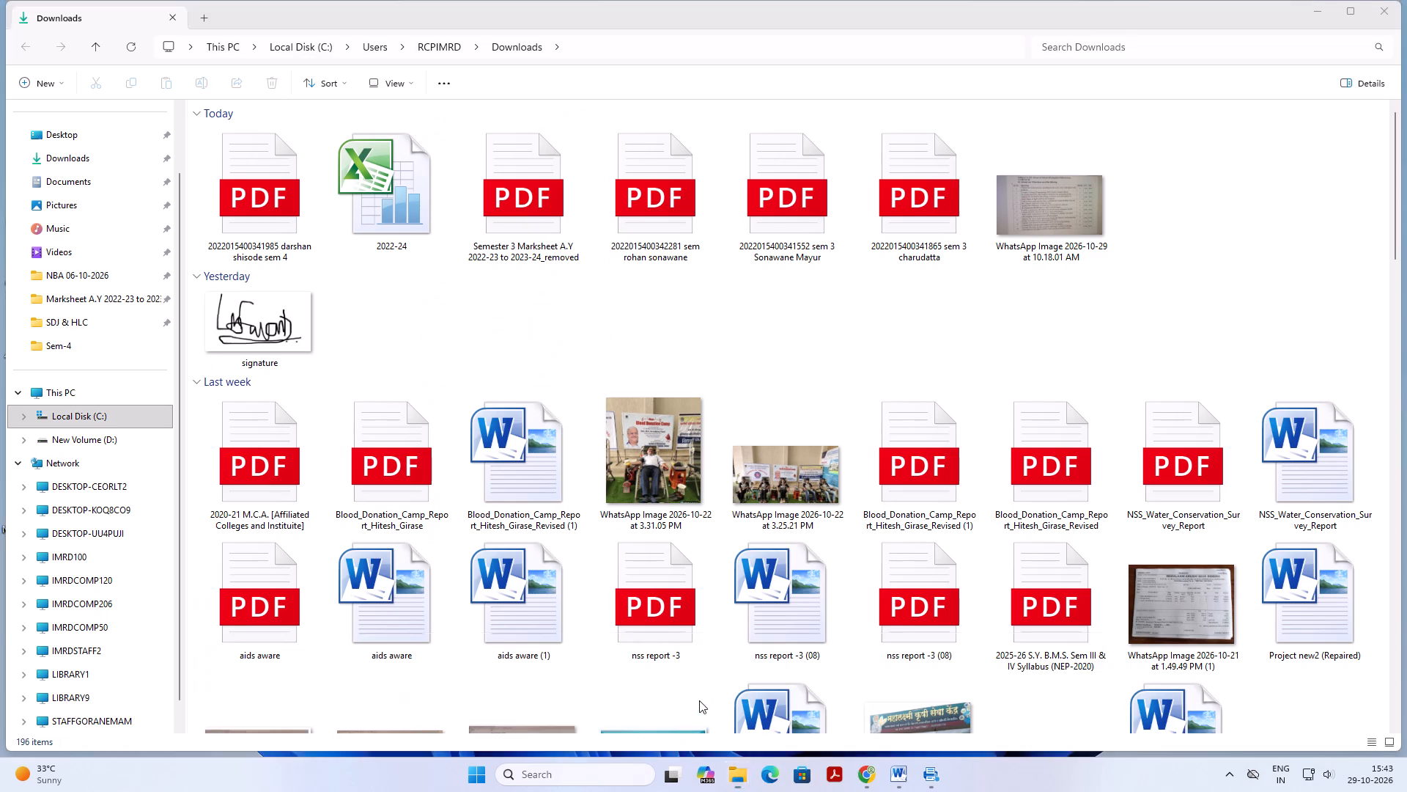
click(261, 175)
key(ctrl+x)
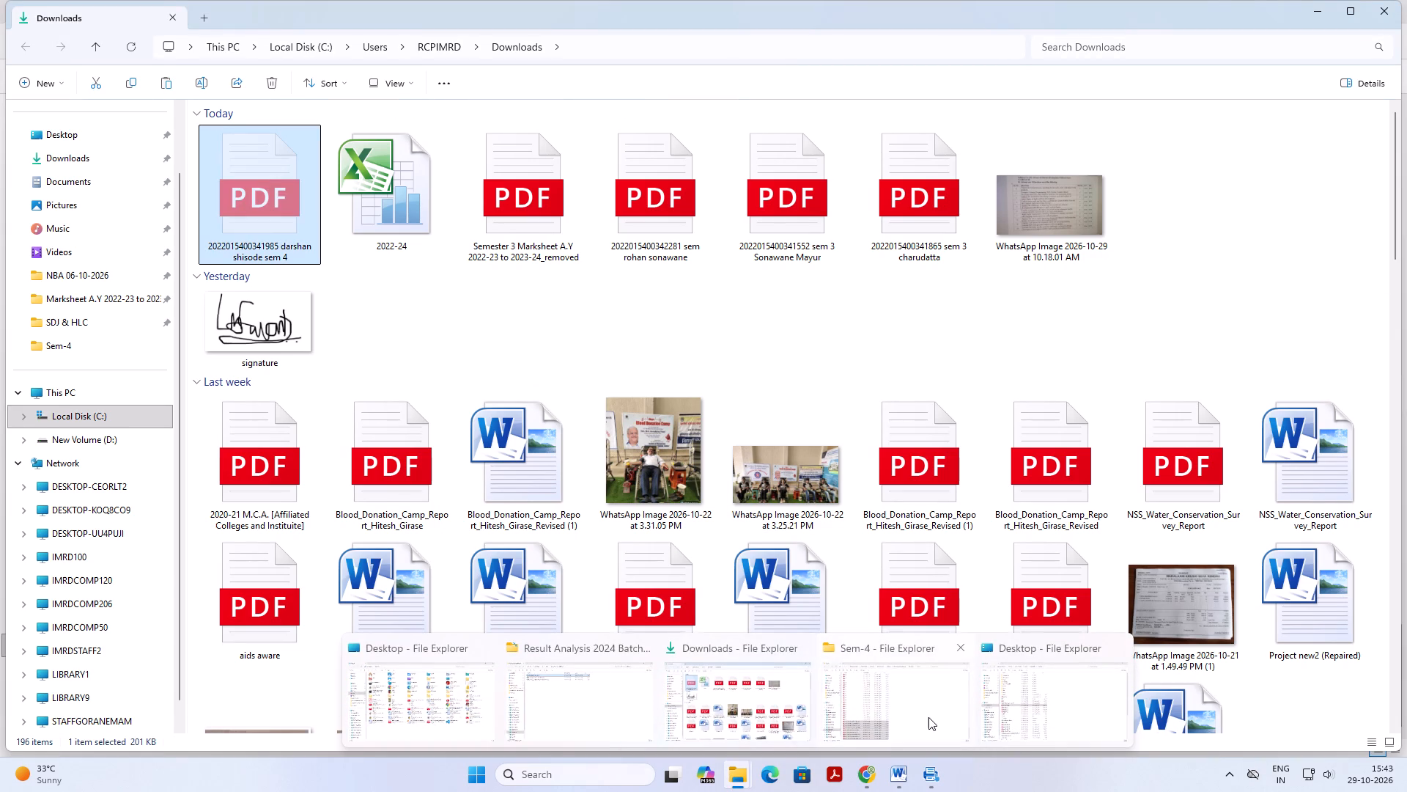
click(928, 717)
key(ctrl+v)
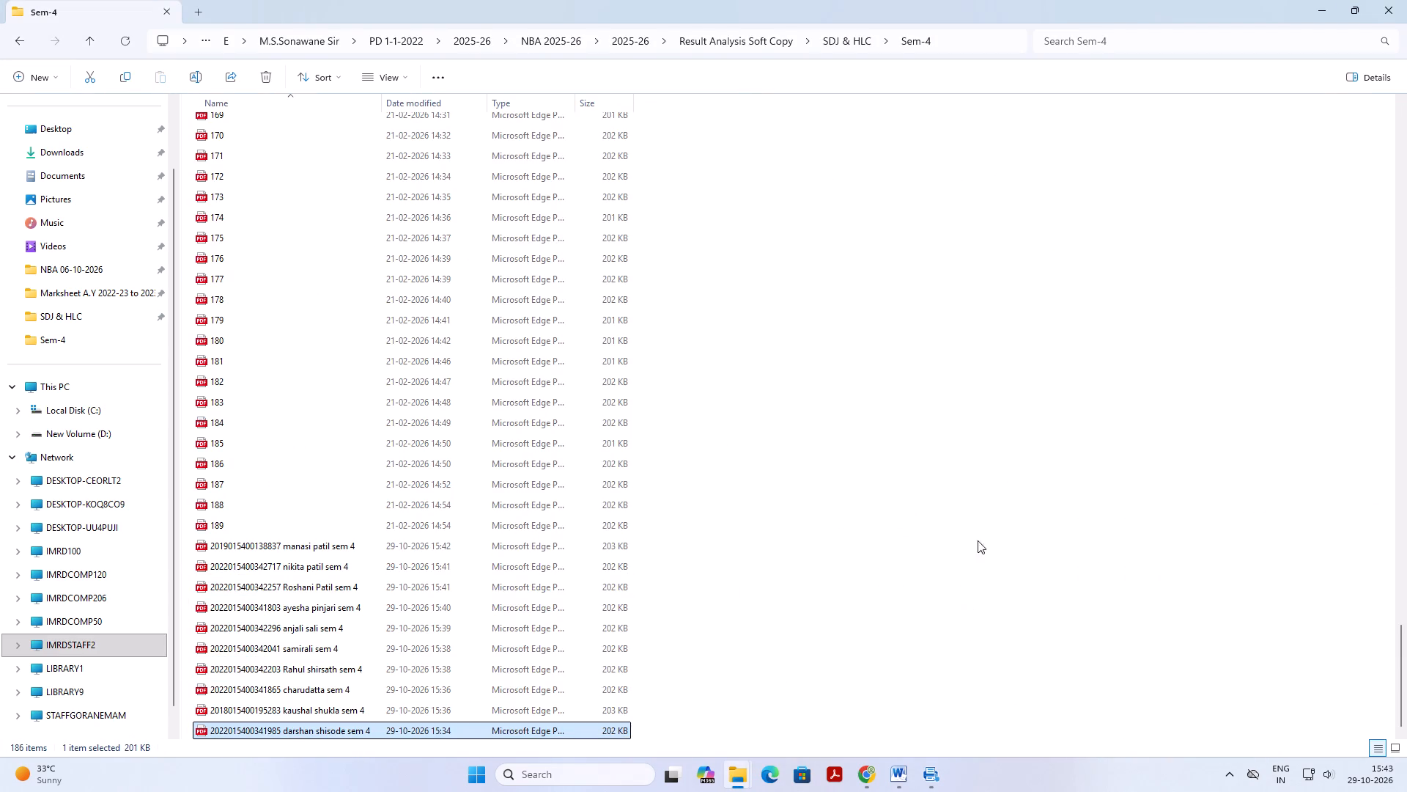
click(980, 520)
scroll(980, 520, down, 6)
scroll(969, 555, up, 20)
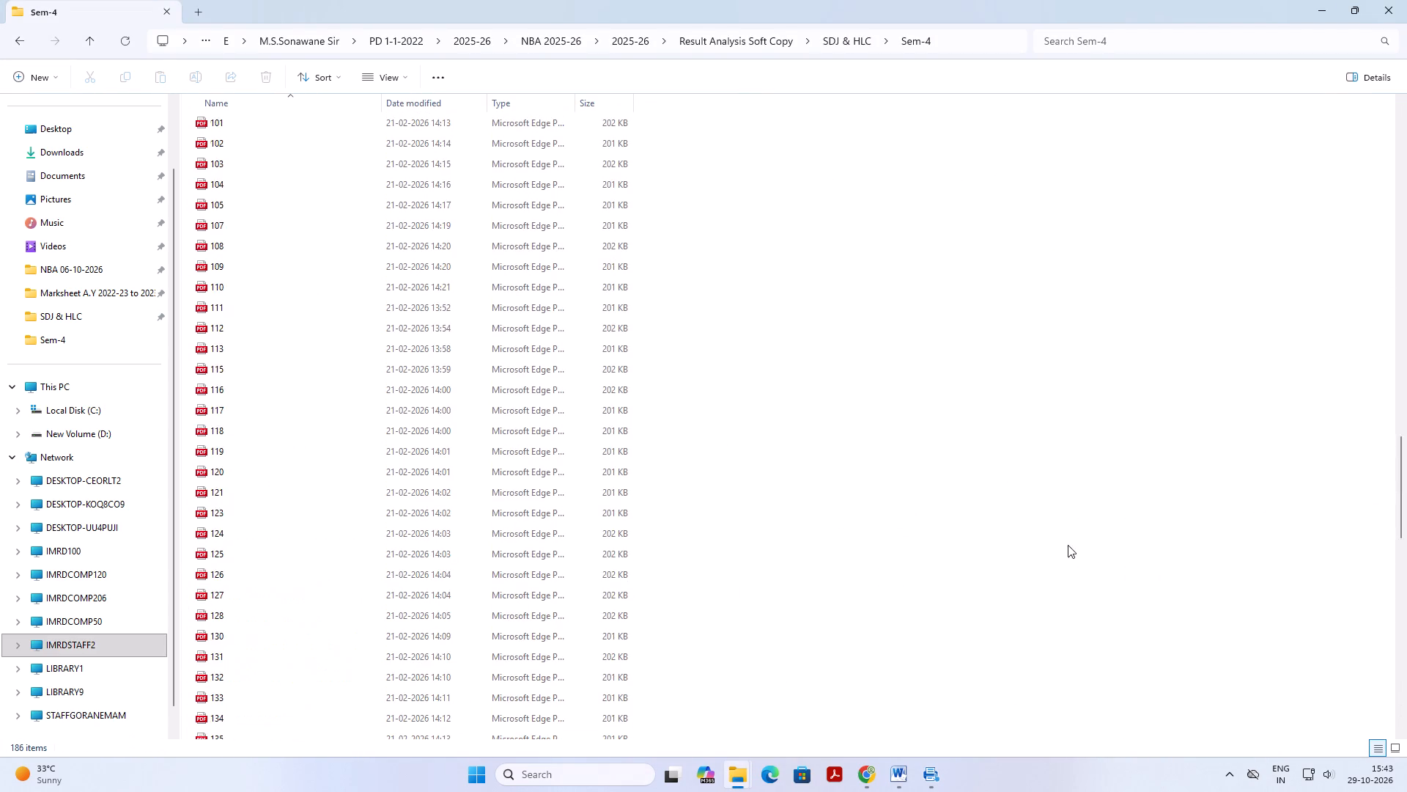
scroll(1068, 545, up, 20)
scroll(1068, 545, up, 11)
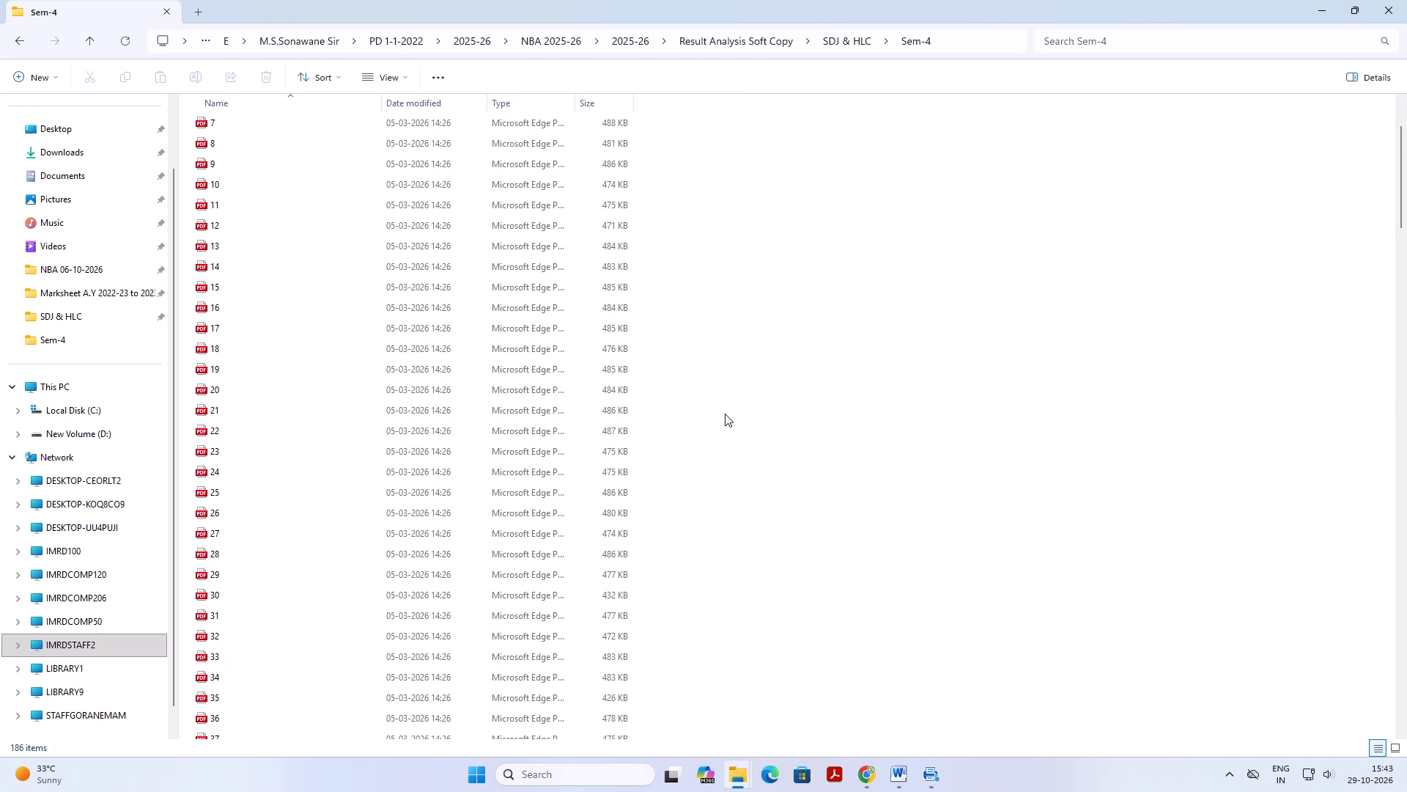
scroll(589, 496, up, 9)
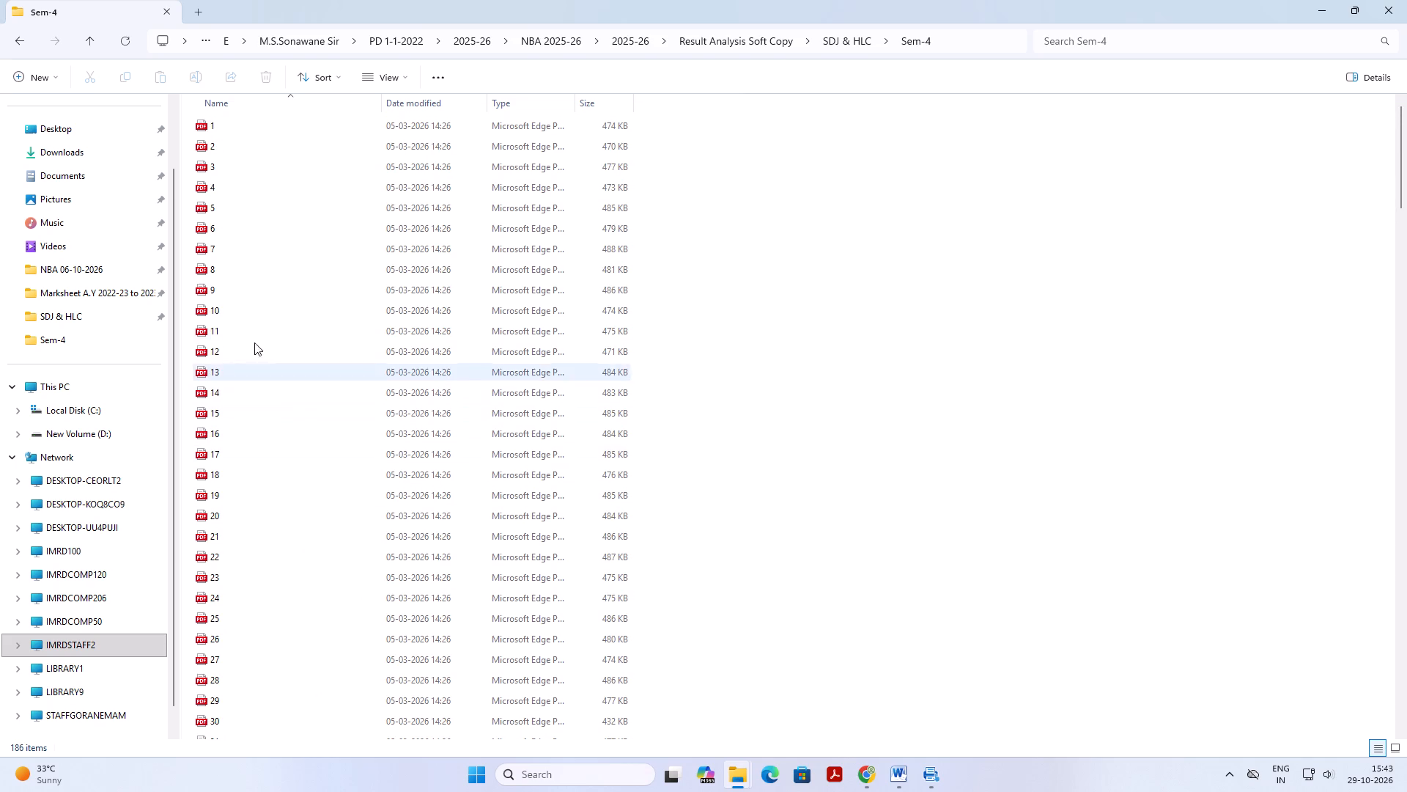
Go up to the SDJ & HLC folder and copy the Sem-4 folder.
click(89, 29)
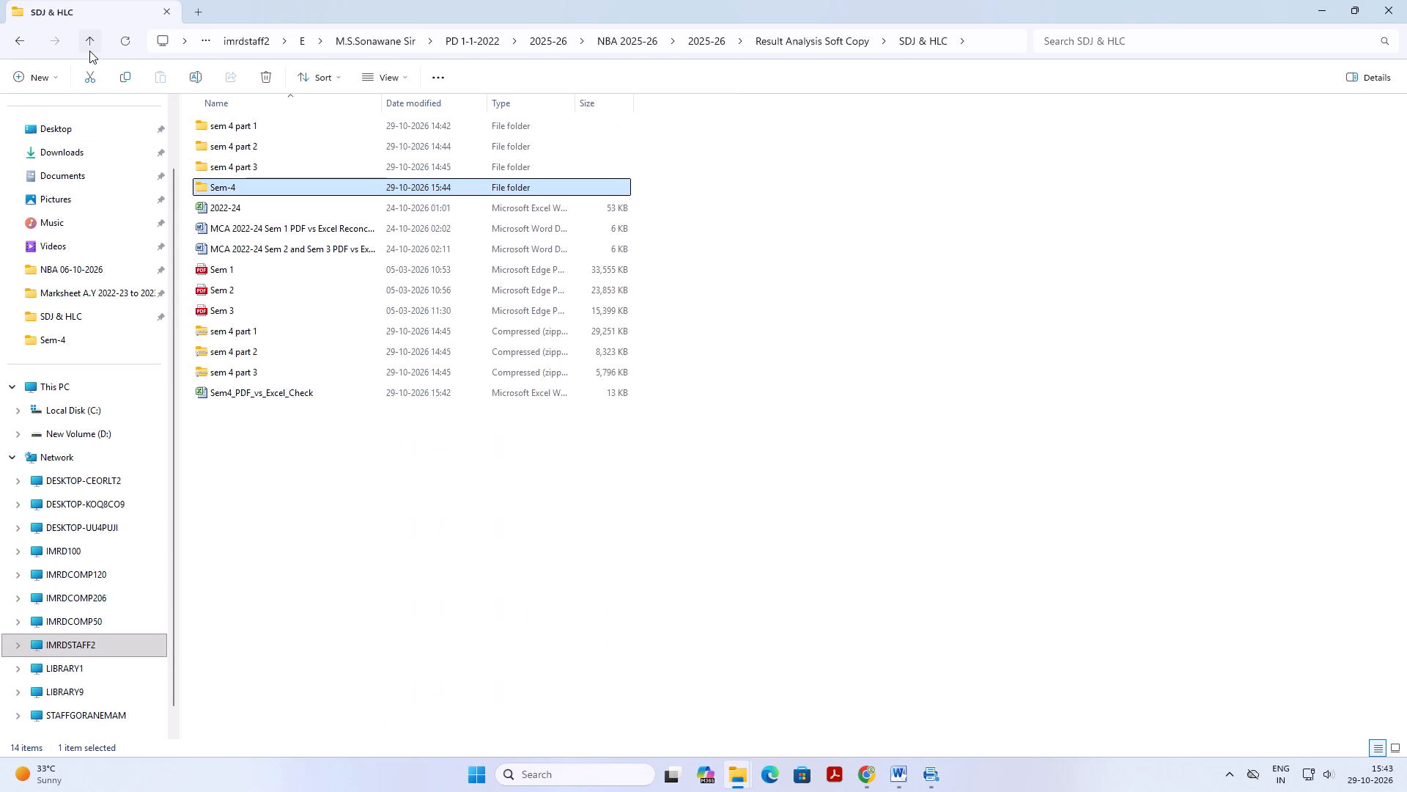
click(873, 202)
click(301, 181)
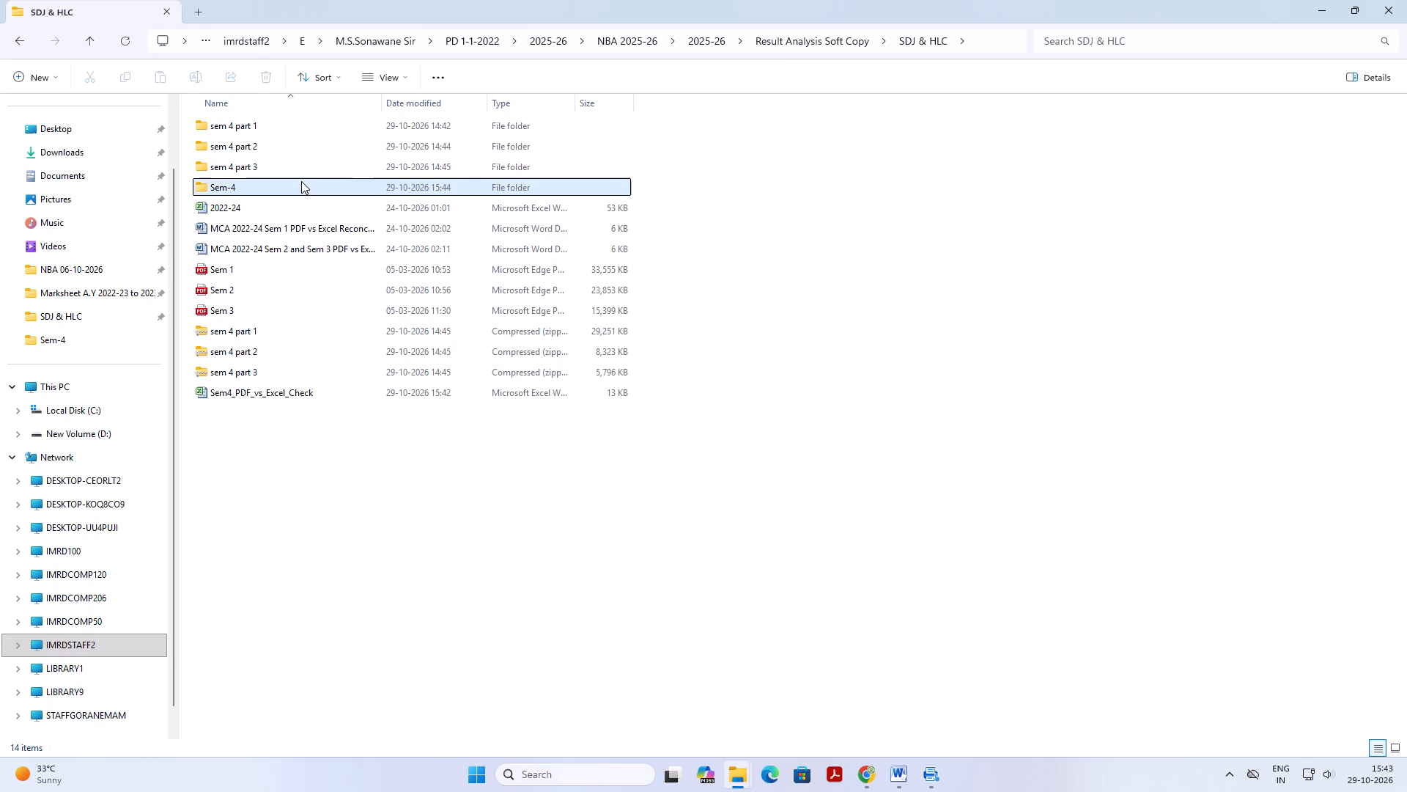
right_click(301, 181)
click(376, 200)
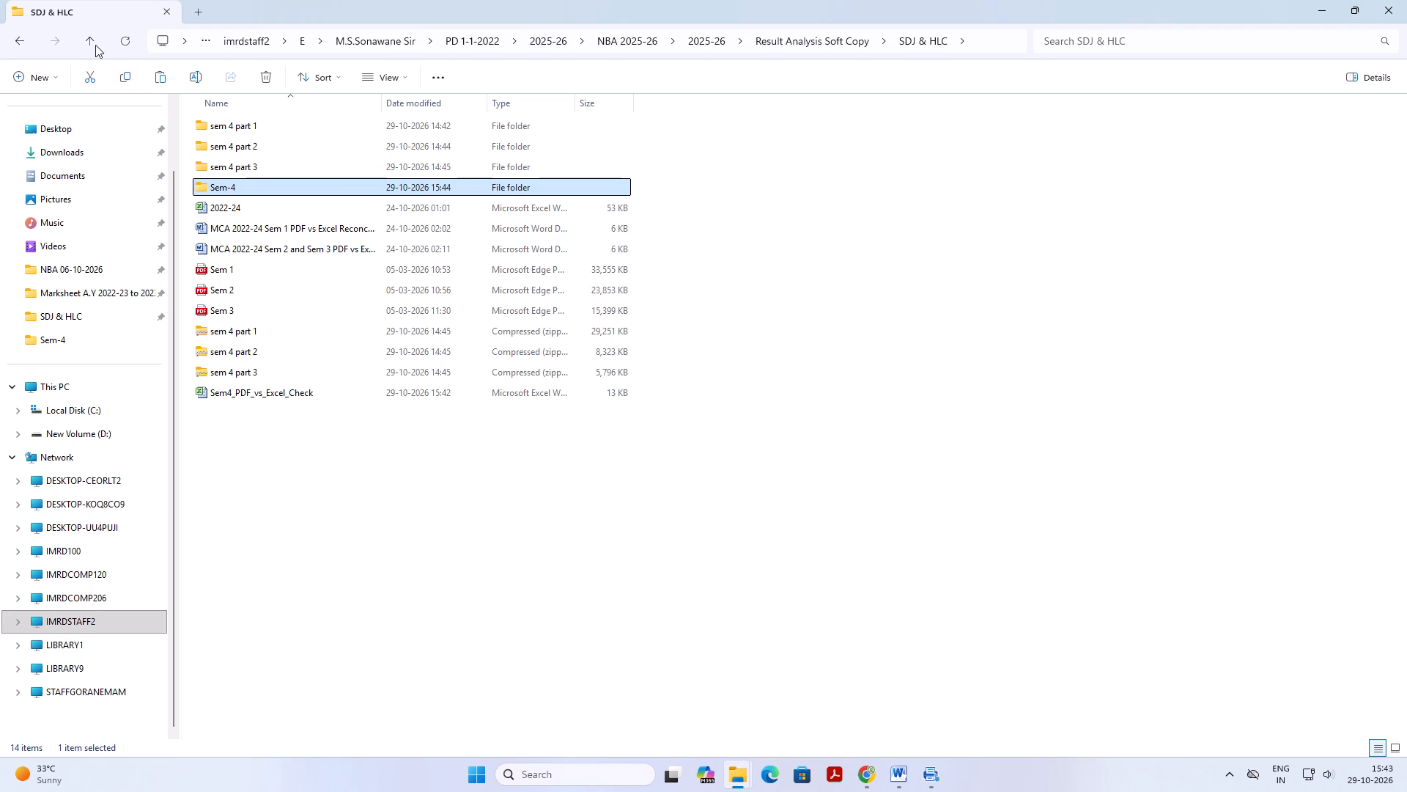
Go back up to PD 1-1-2022 and open 2025-26, NBA 2025-26 and its 2025-26 subfolder.
click(95, 44)
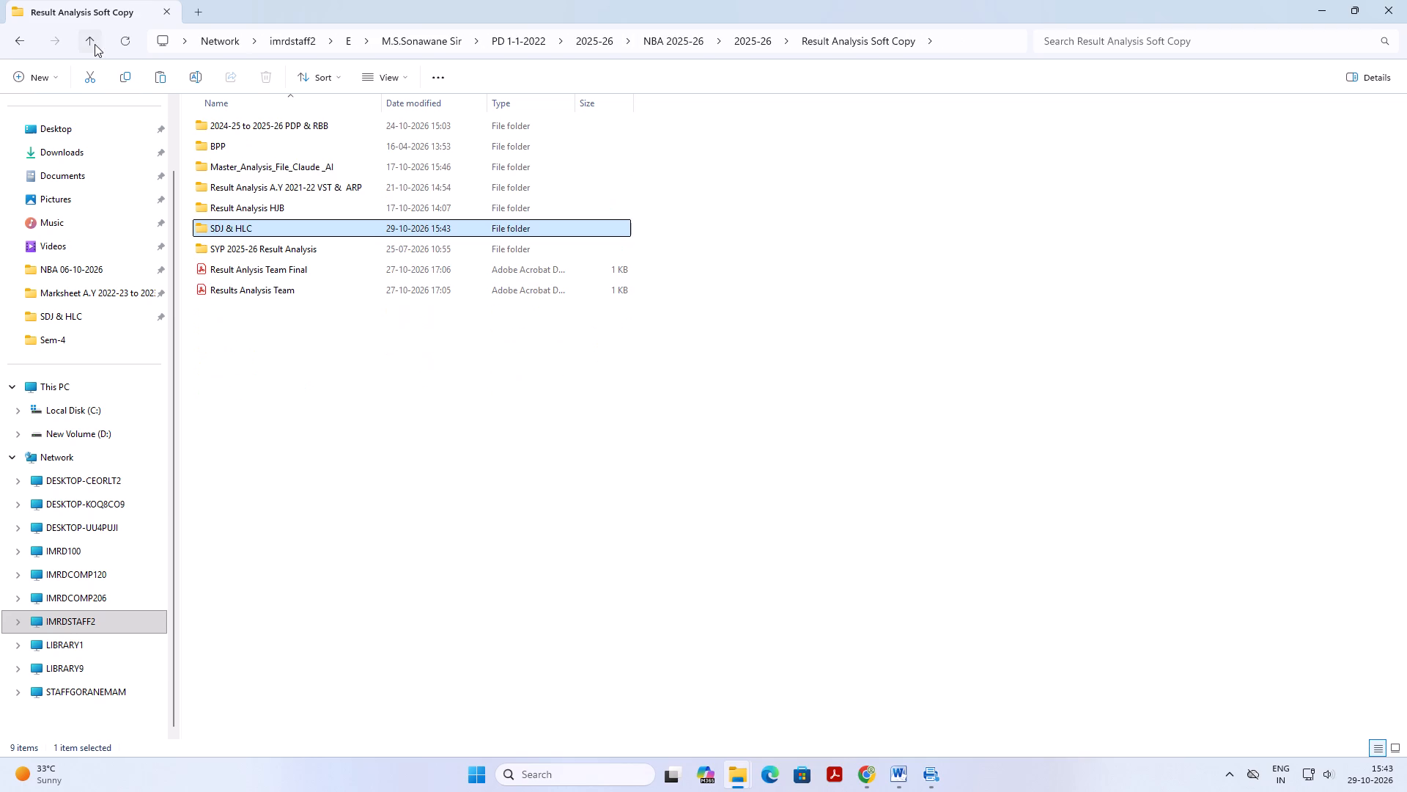
click(95, 44)
click(95, 44)
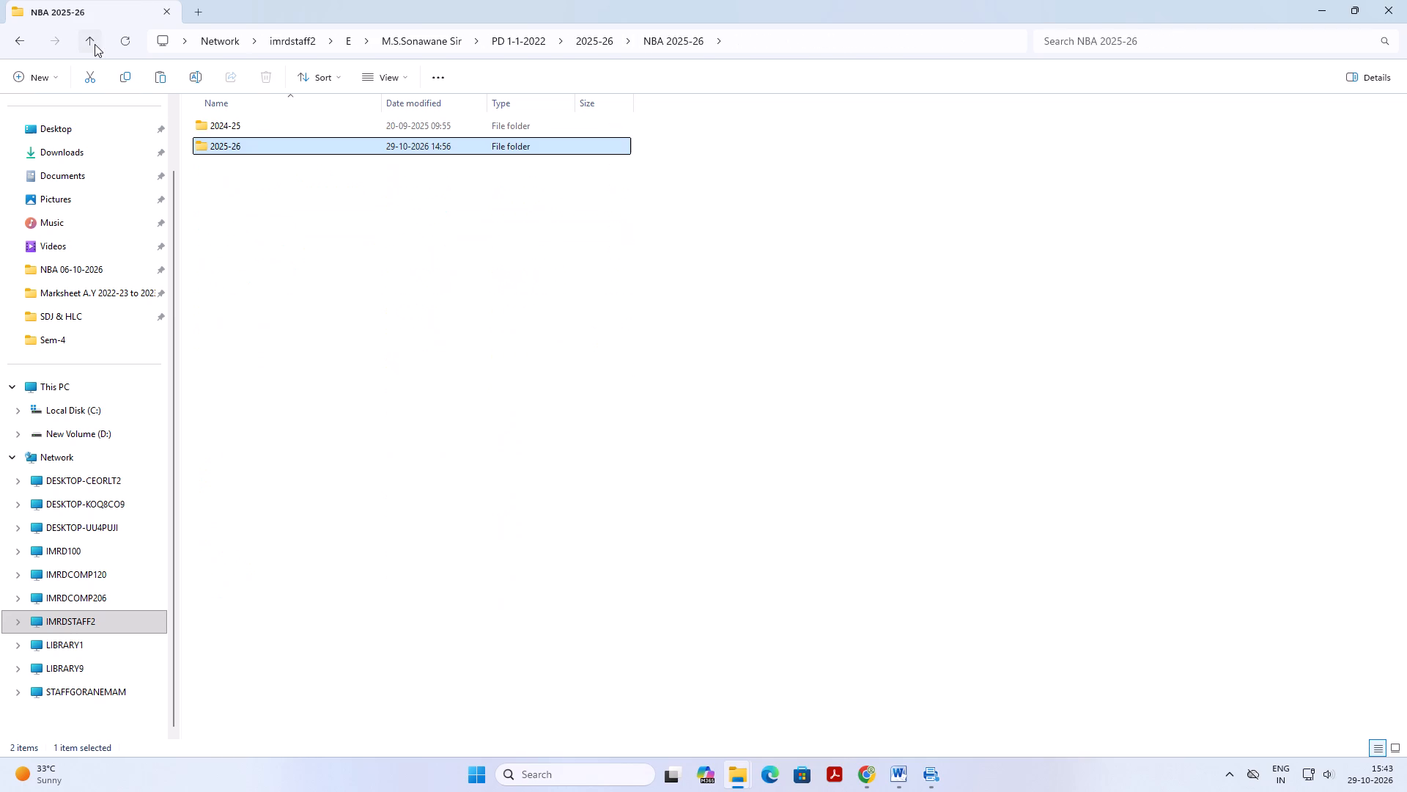
click(95, 44)
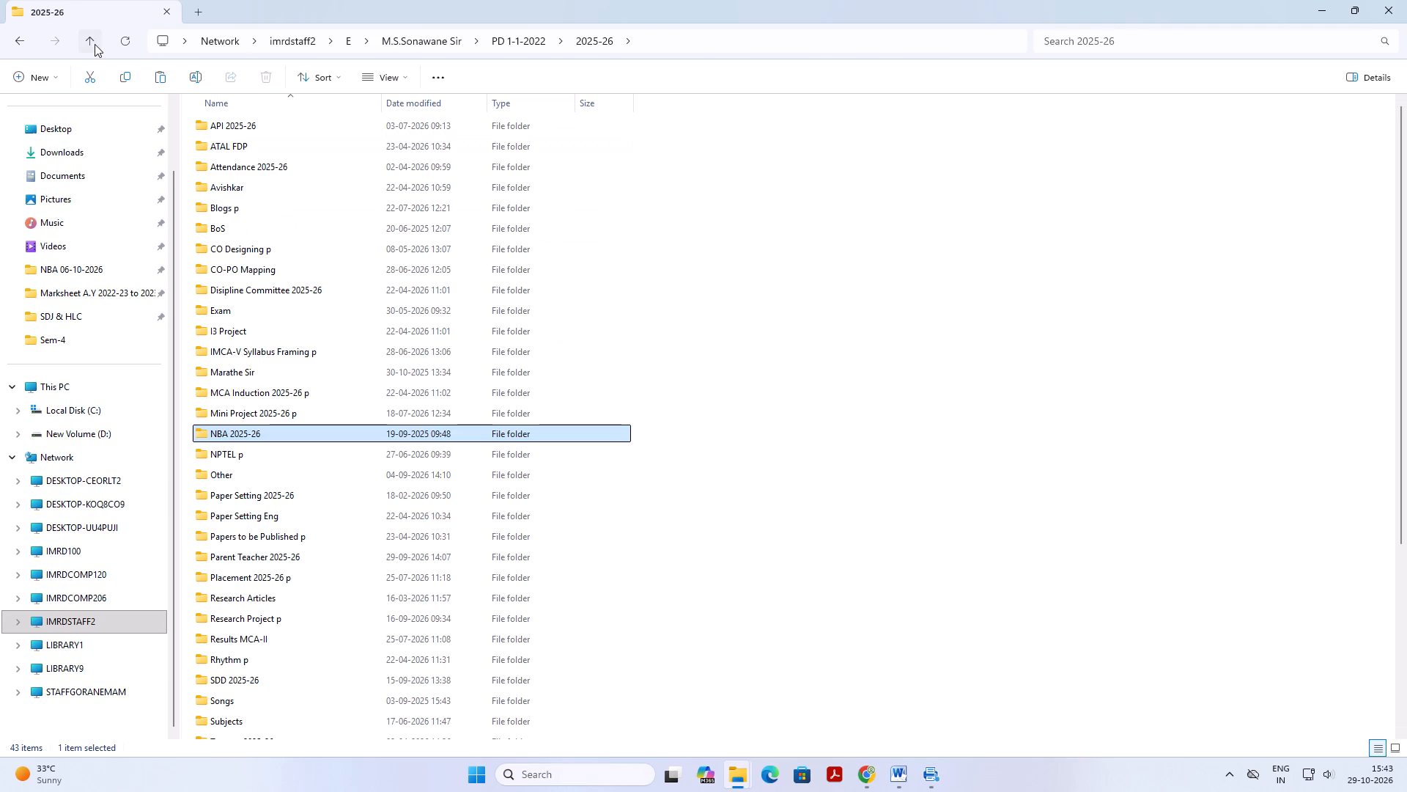
click(95, 44)
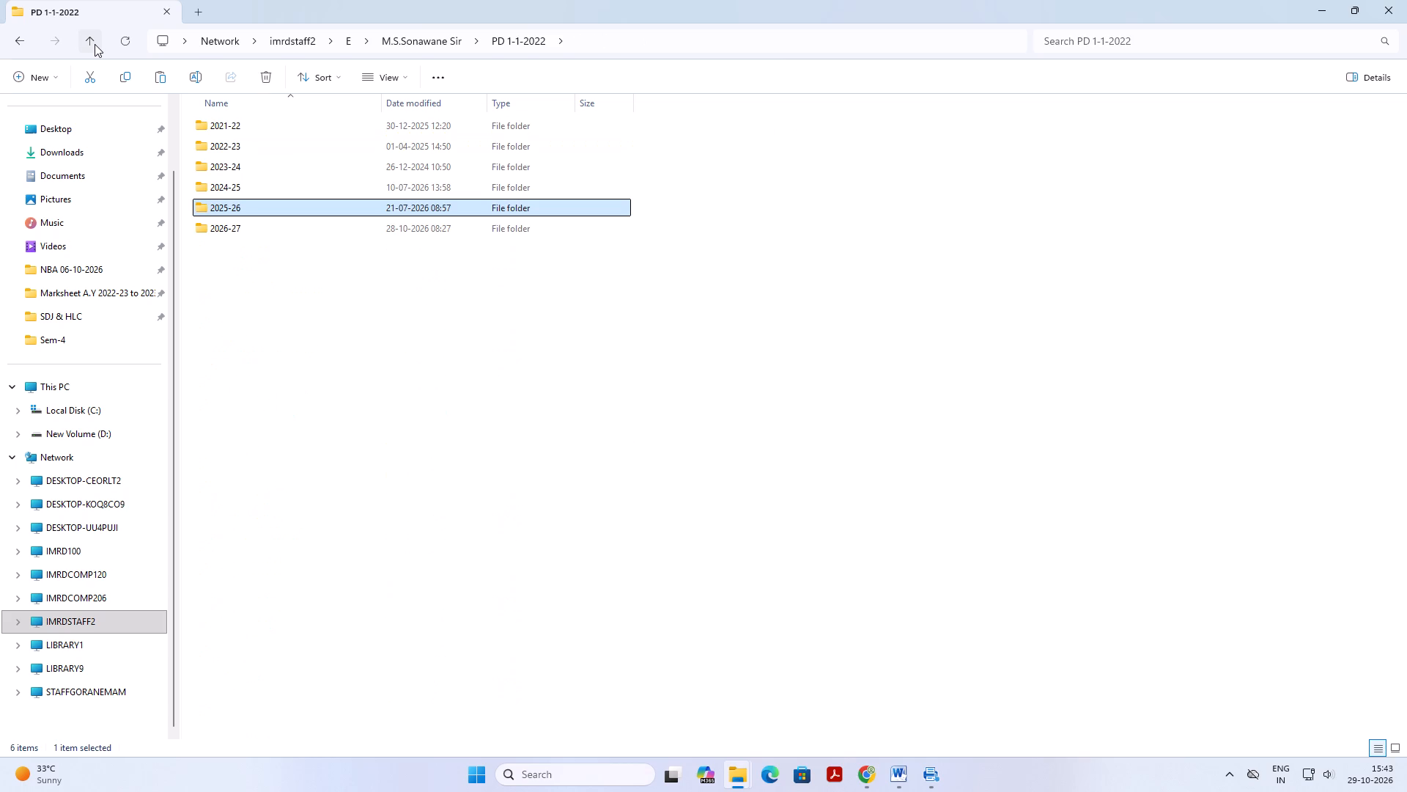
double_click(208, 212)
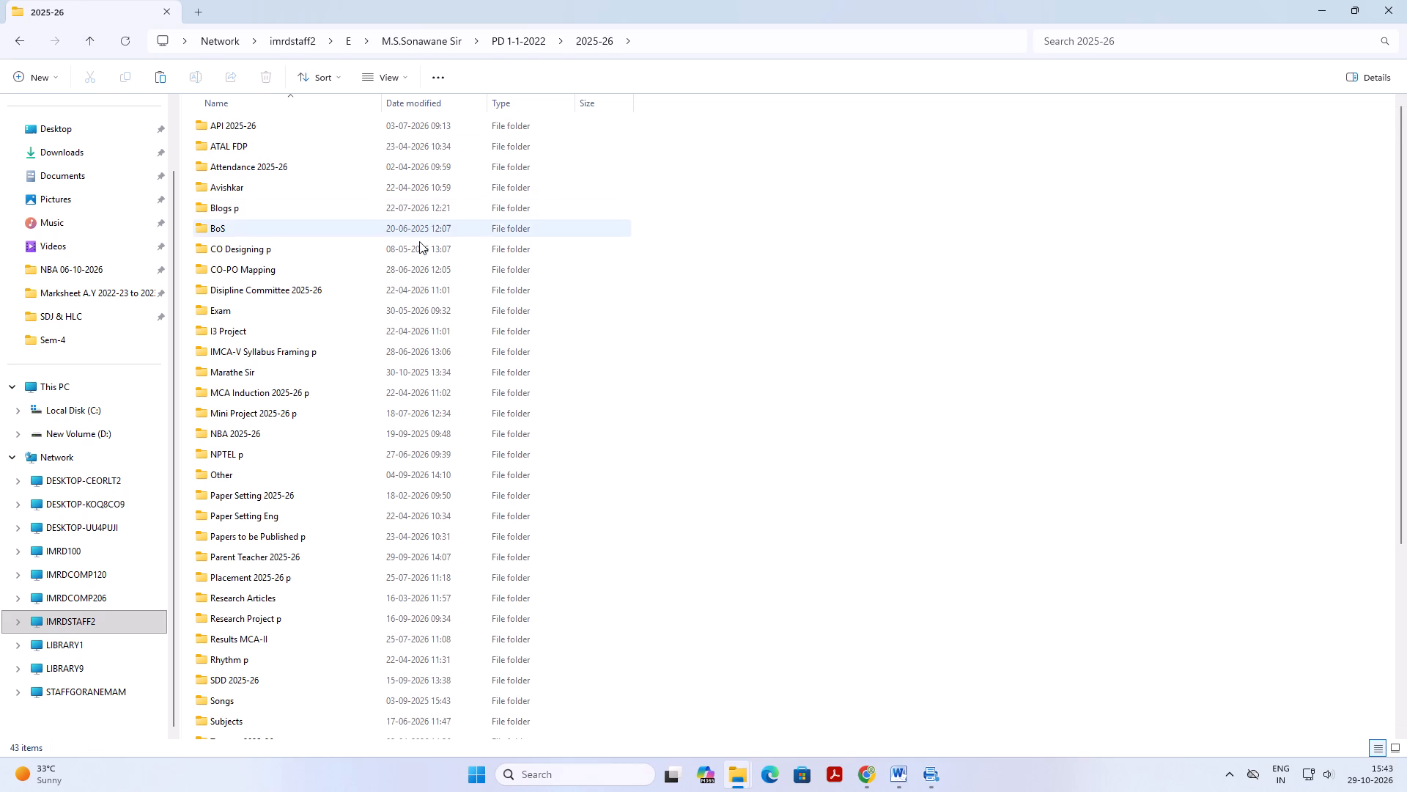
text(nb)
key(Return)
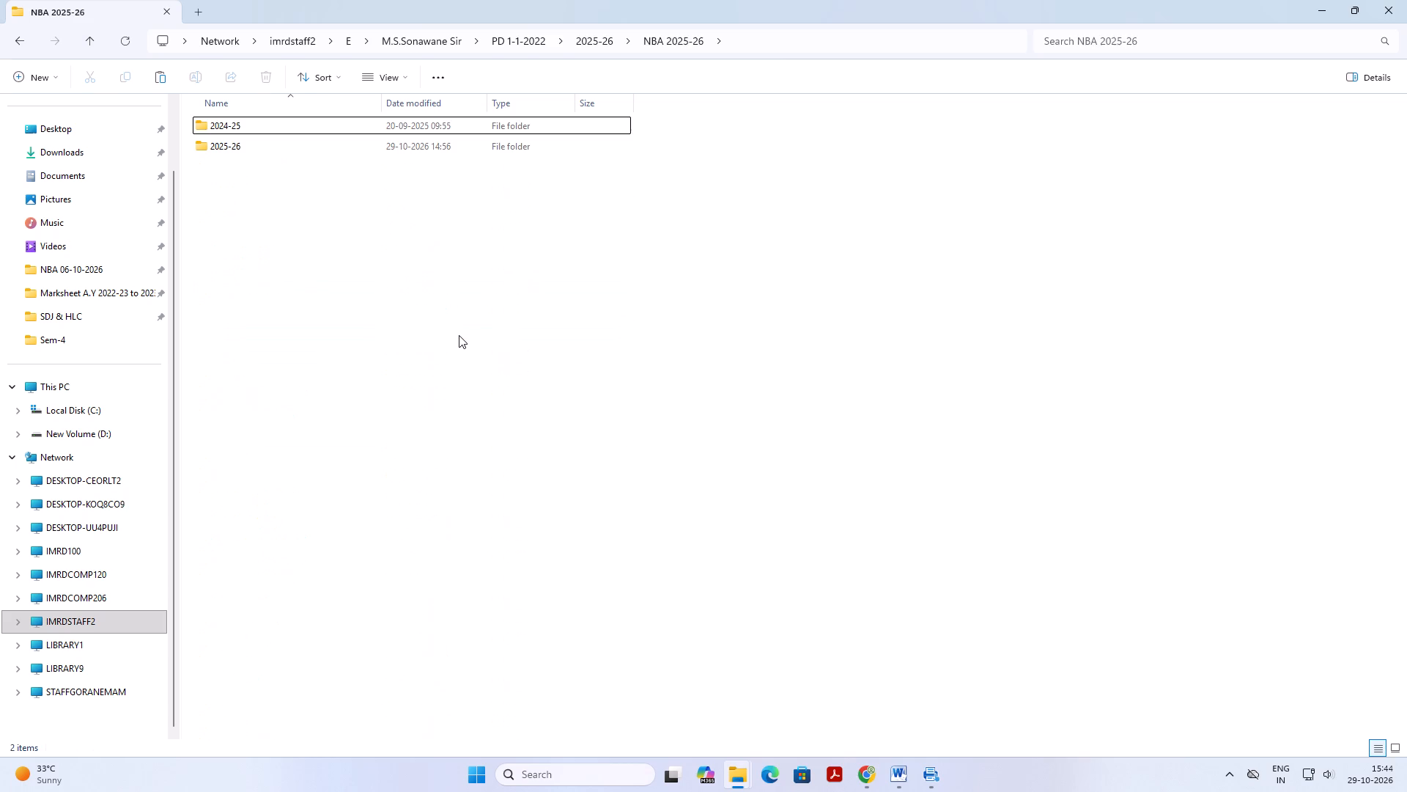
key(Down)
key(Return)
Open the NBA 06-10-2026 folder inside the NBA 2025-26 year folder 2025-26.
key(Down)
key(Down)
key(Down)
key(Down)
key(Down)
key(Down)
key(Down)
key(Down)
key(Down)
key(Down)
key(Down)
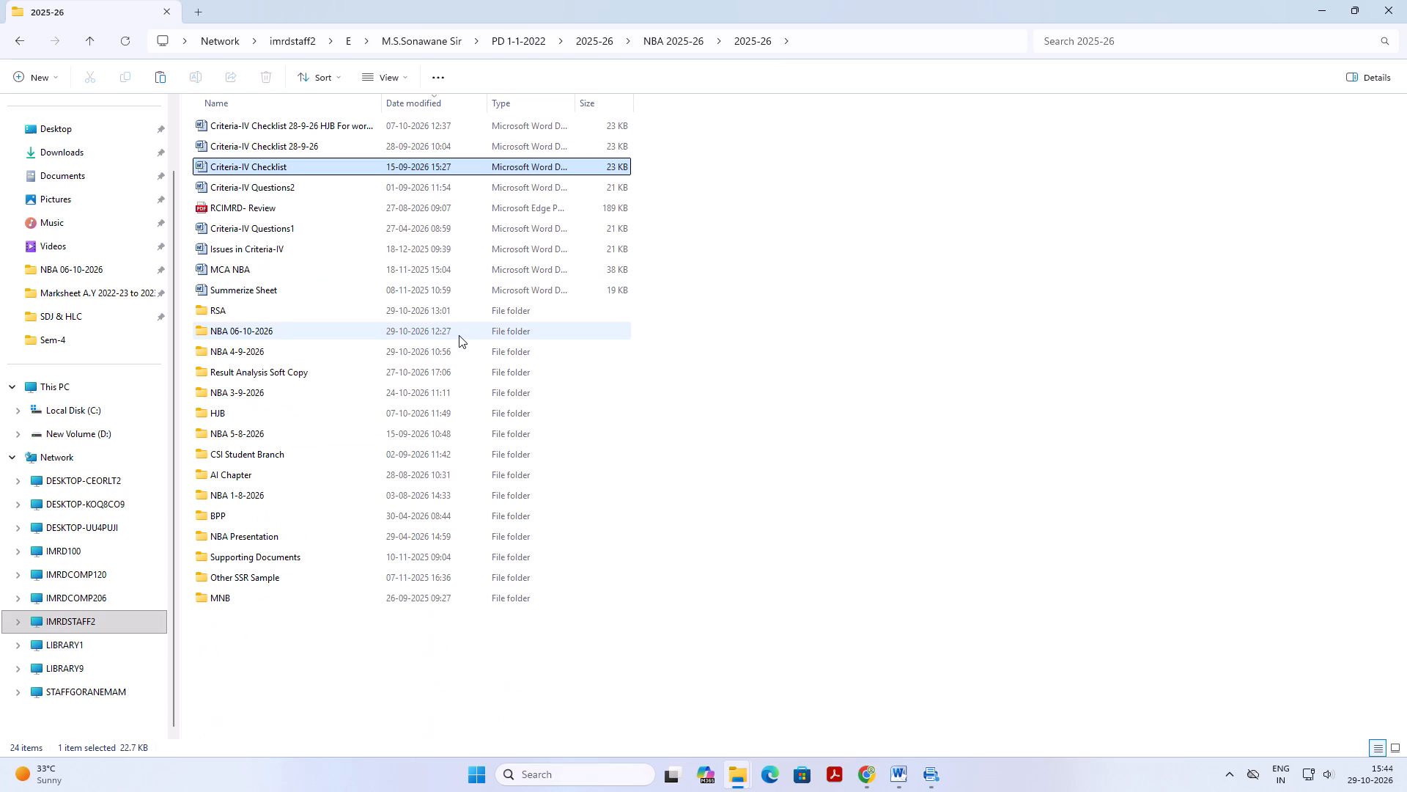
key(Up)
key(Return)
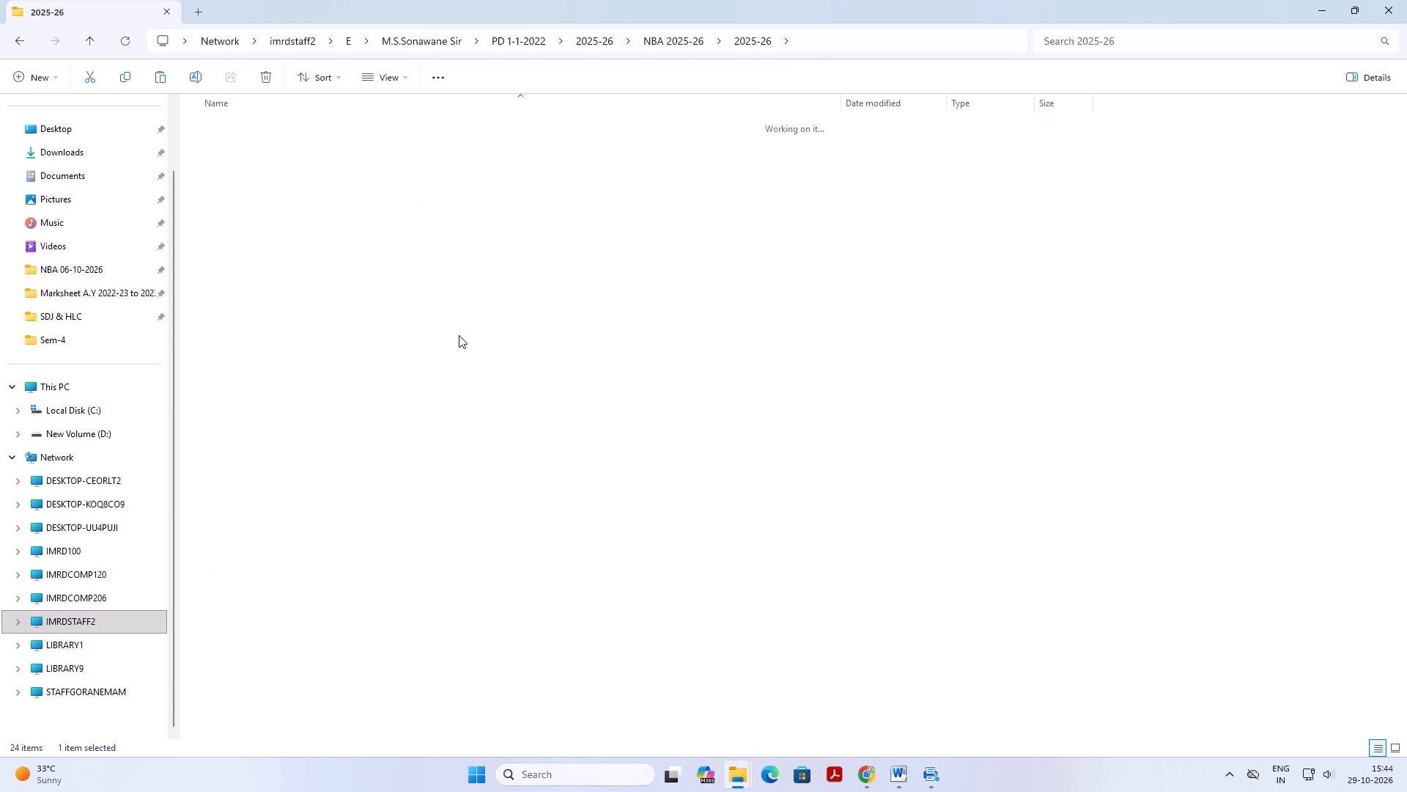
Open the folder Table No. 4B. No. of students graduated without backlogs.
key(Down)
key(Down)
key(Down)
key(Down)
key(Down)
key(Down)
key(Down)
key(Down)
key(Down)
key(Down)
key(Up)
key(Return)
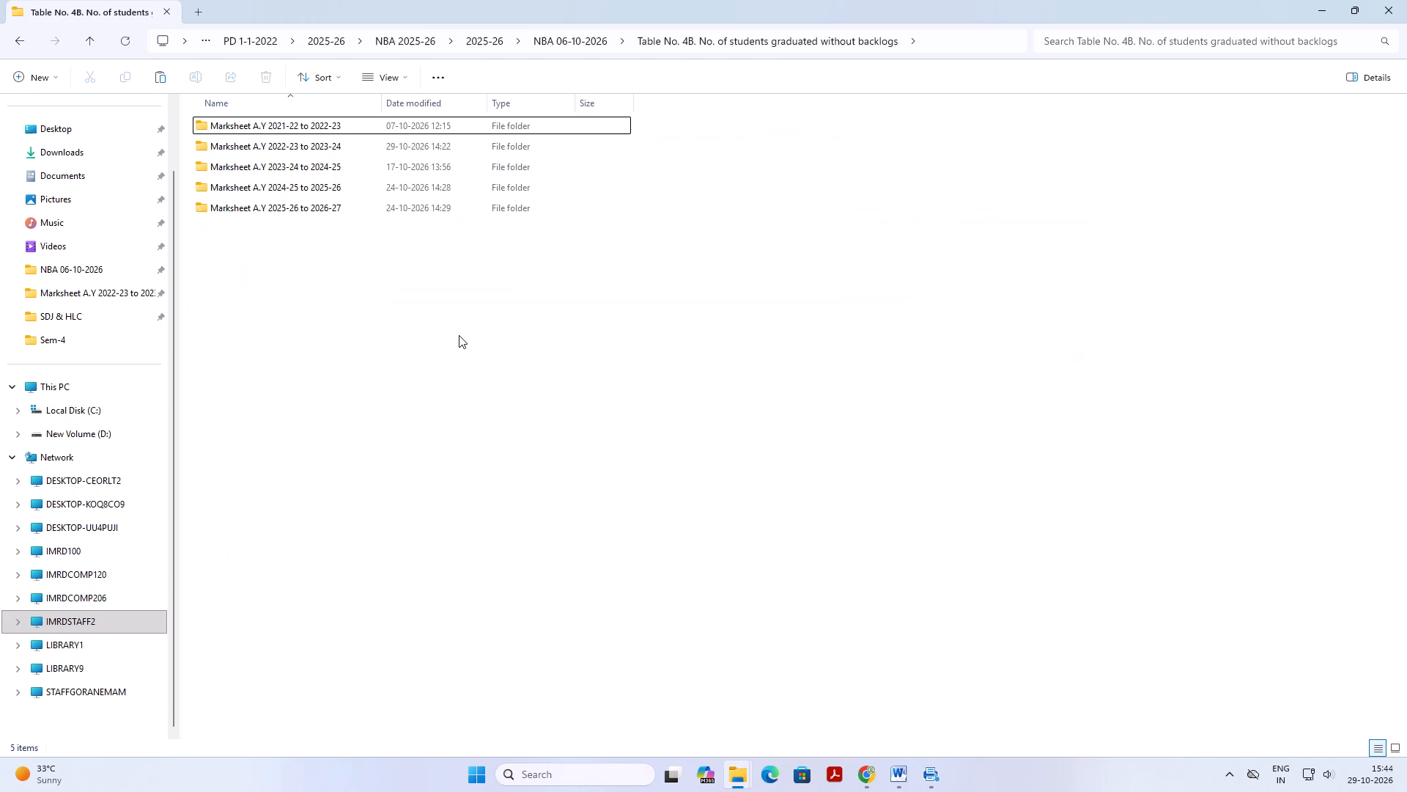
Open the Marksheet A.Y 2022-23 to 2023-24 folder.
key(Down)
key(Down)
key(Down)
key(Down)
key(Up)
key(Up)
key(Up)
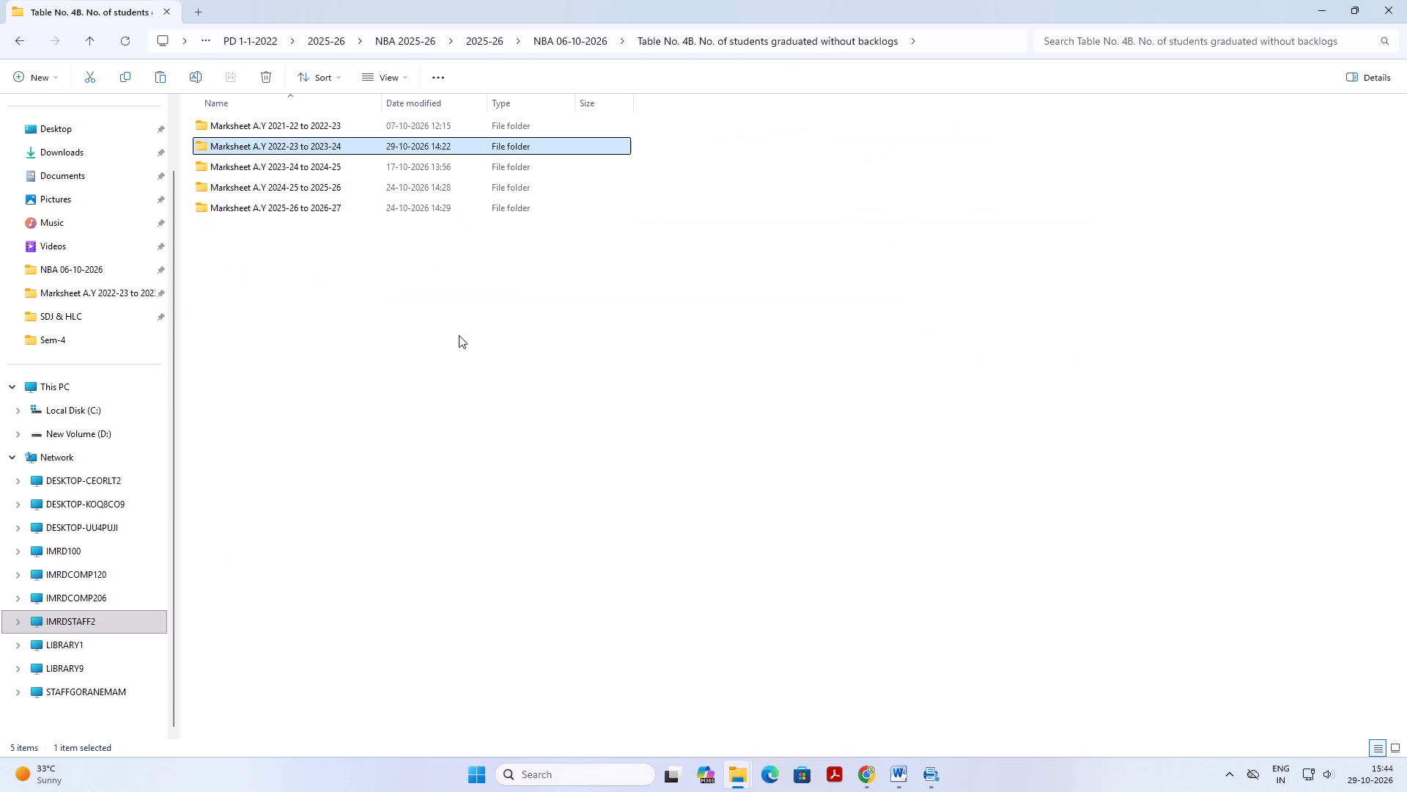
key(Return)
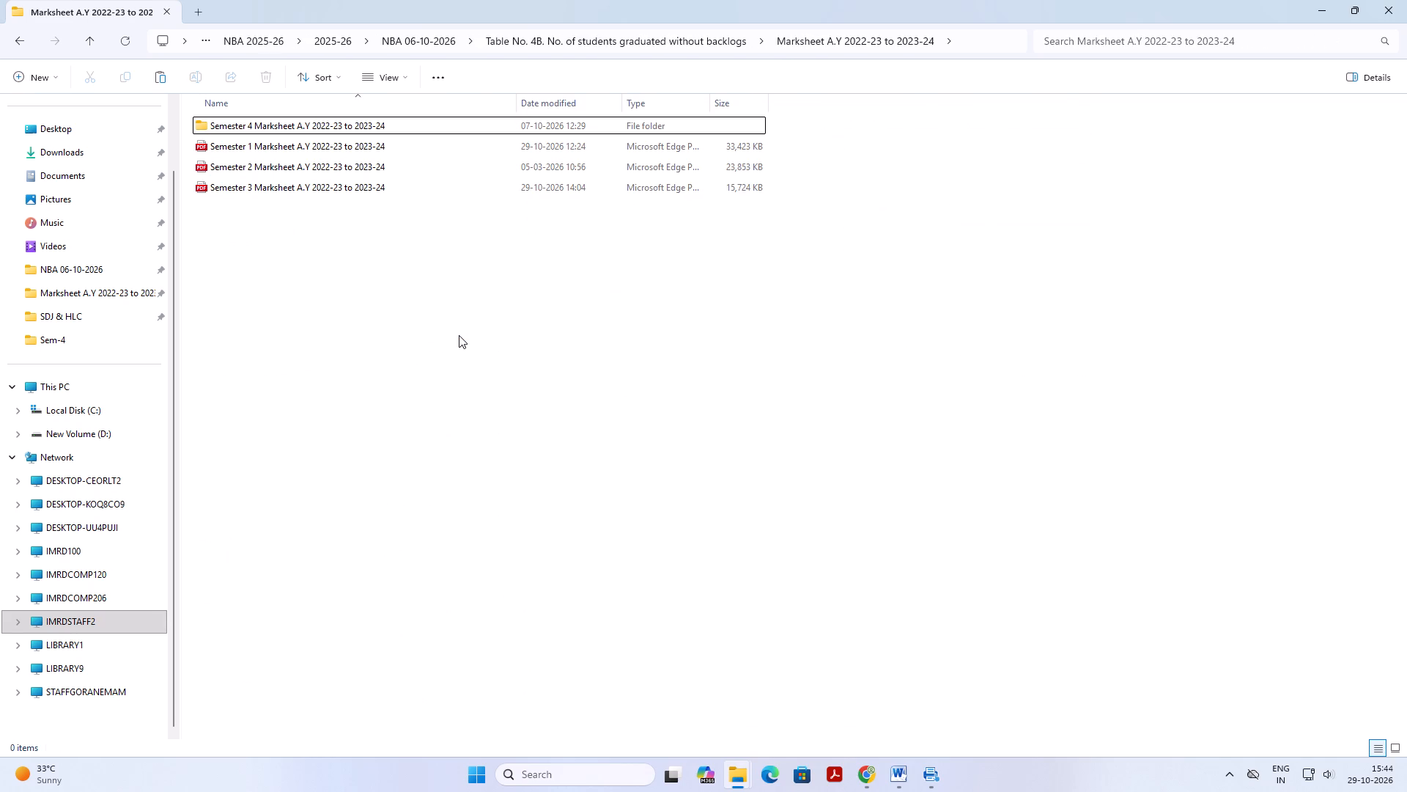
Look through the files in the existing Semester 4 Marksheet A.Y 2022-23 to 2023-24 folder and return to its parent folder.
double_click(304, 120)
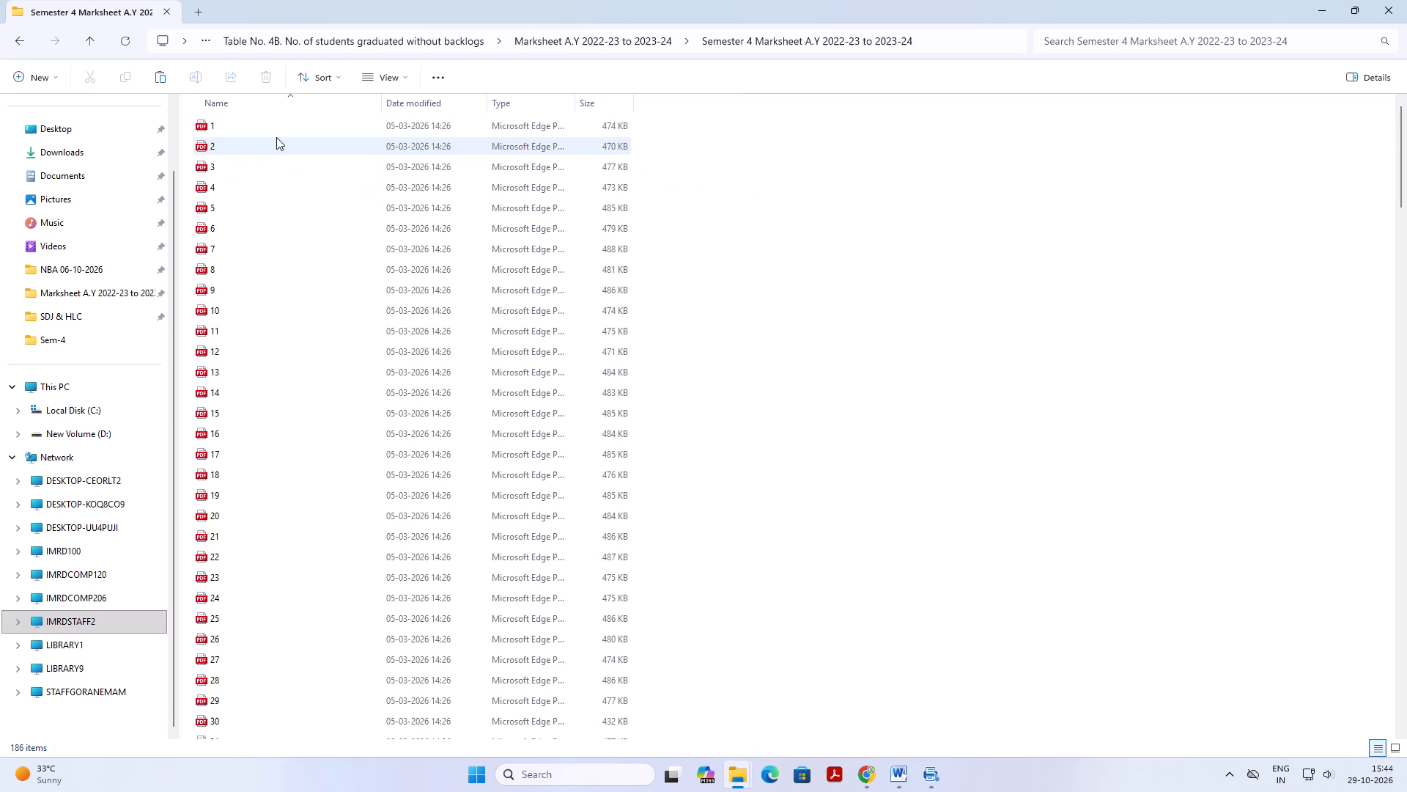
scroll(453, 403, down, 16)
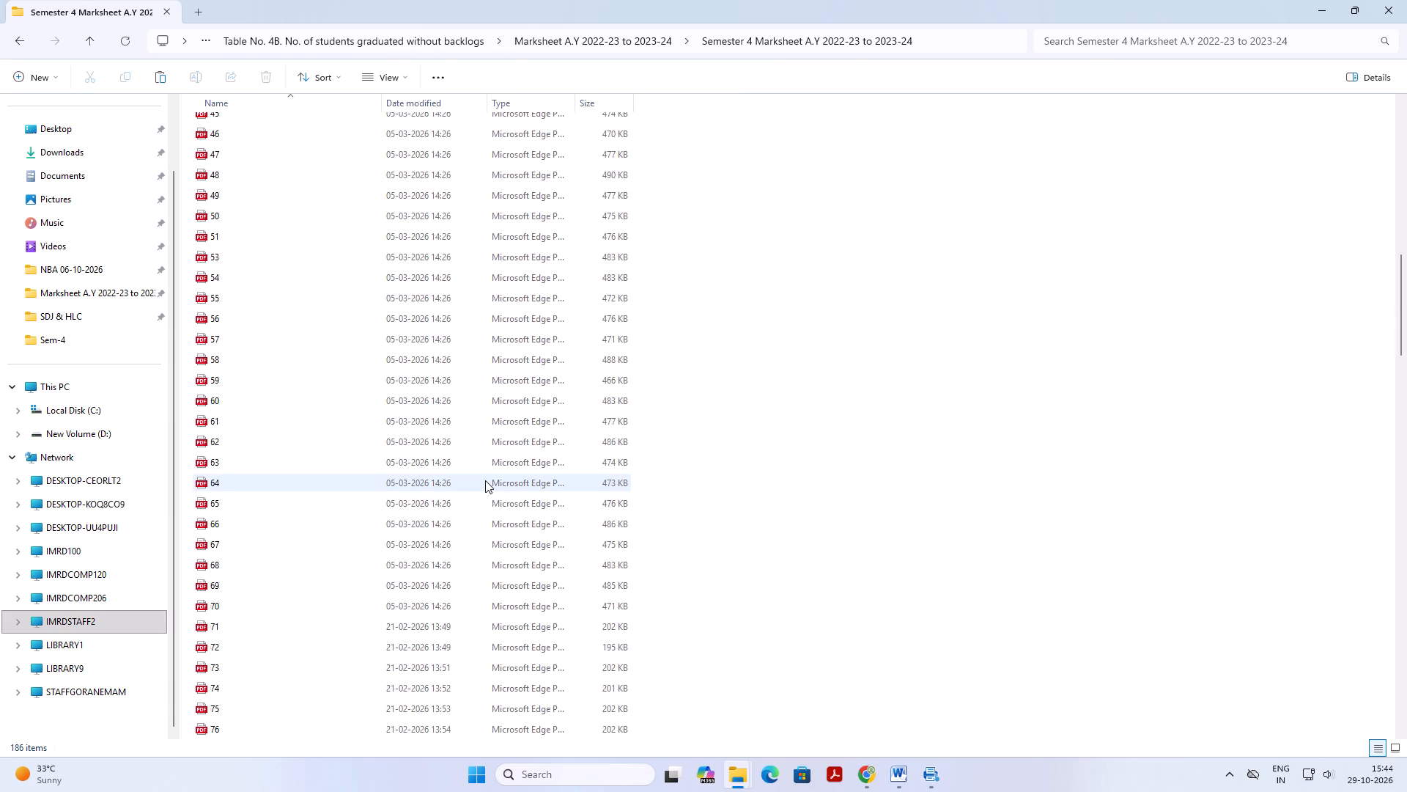
scroll(485, 480, down, 20)
scroll(485, 480, down, 18)
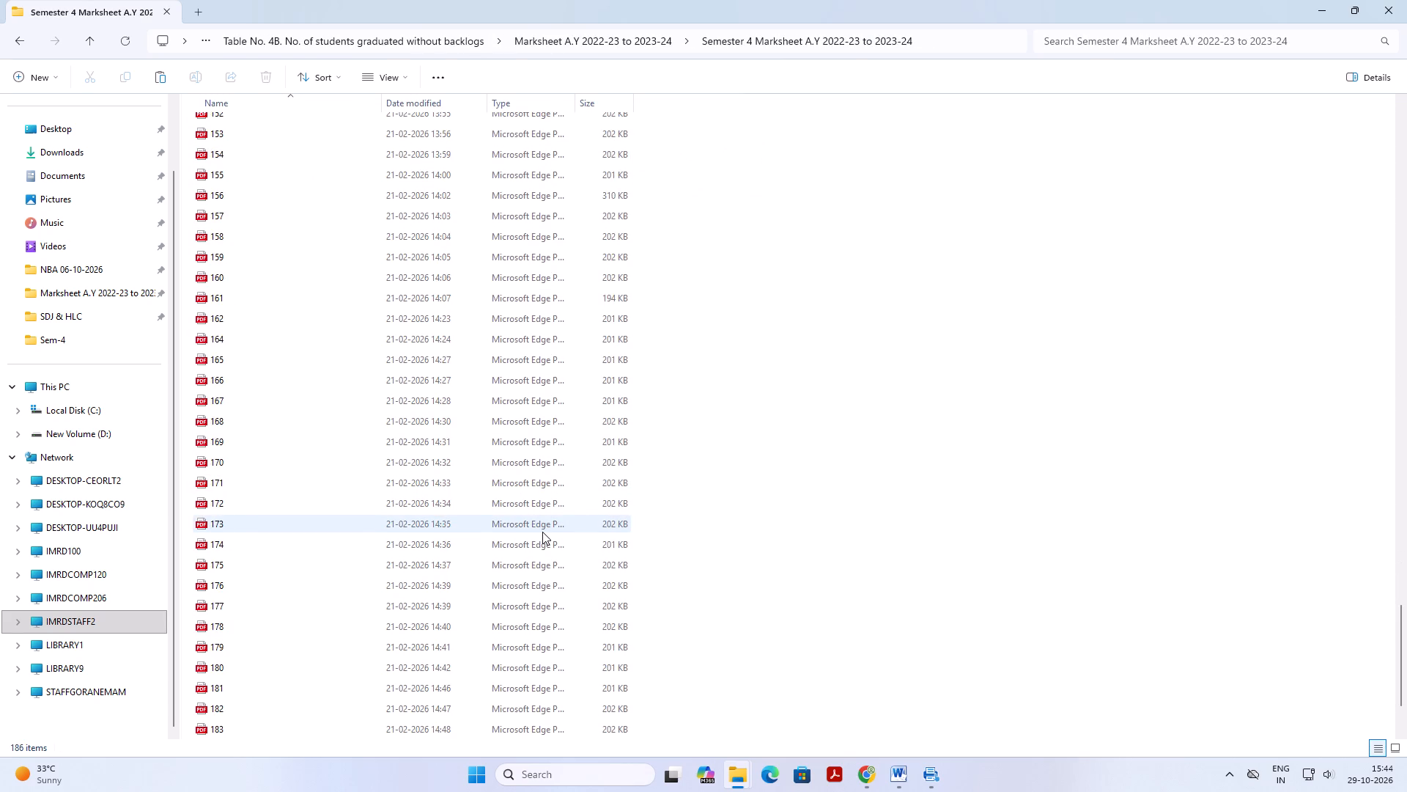
scroll(542, 532, down, 7)
scroll(542, 532, up, 11)
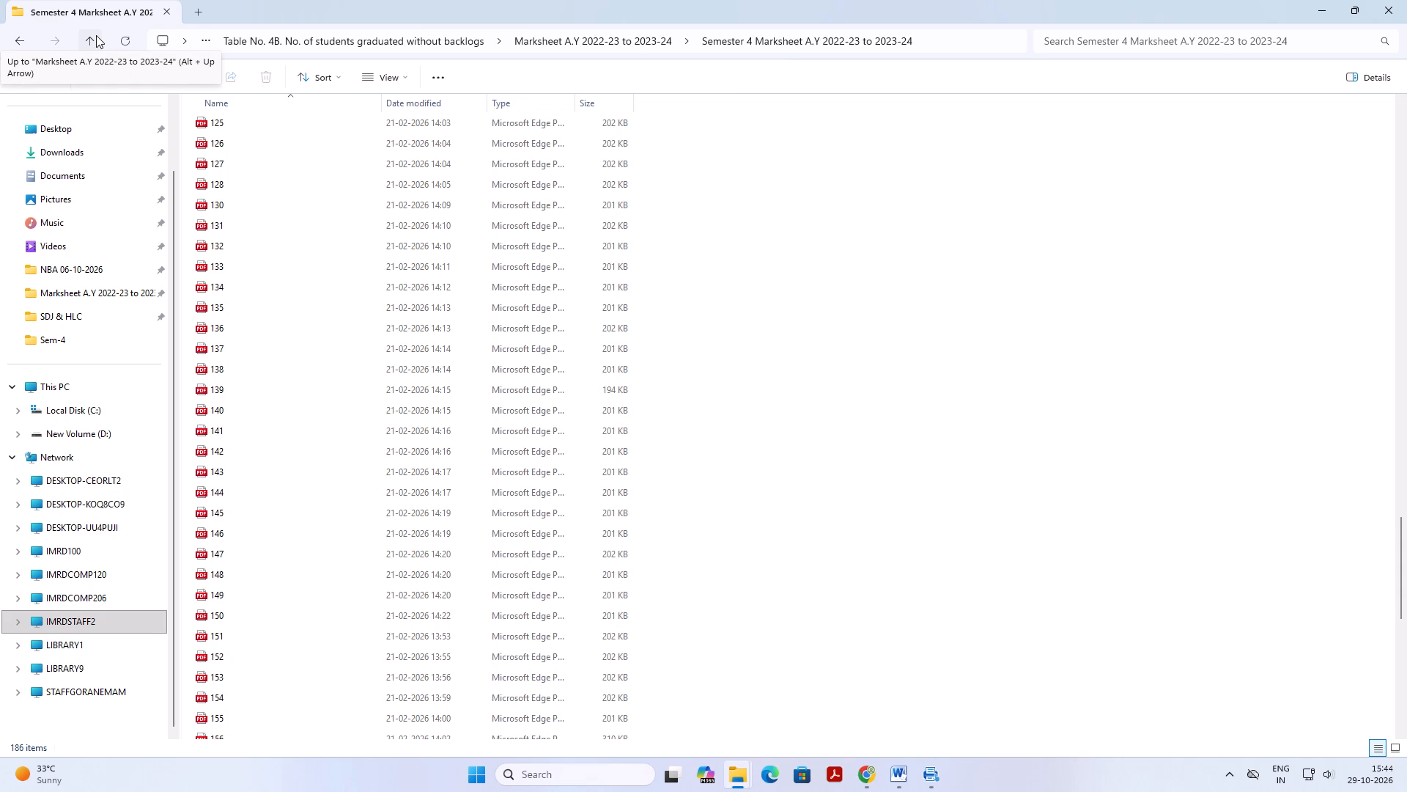
click(96, 35)
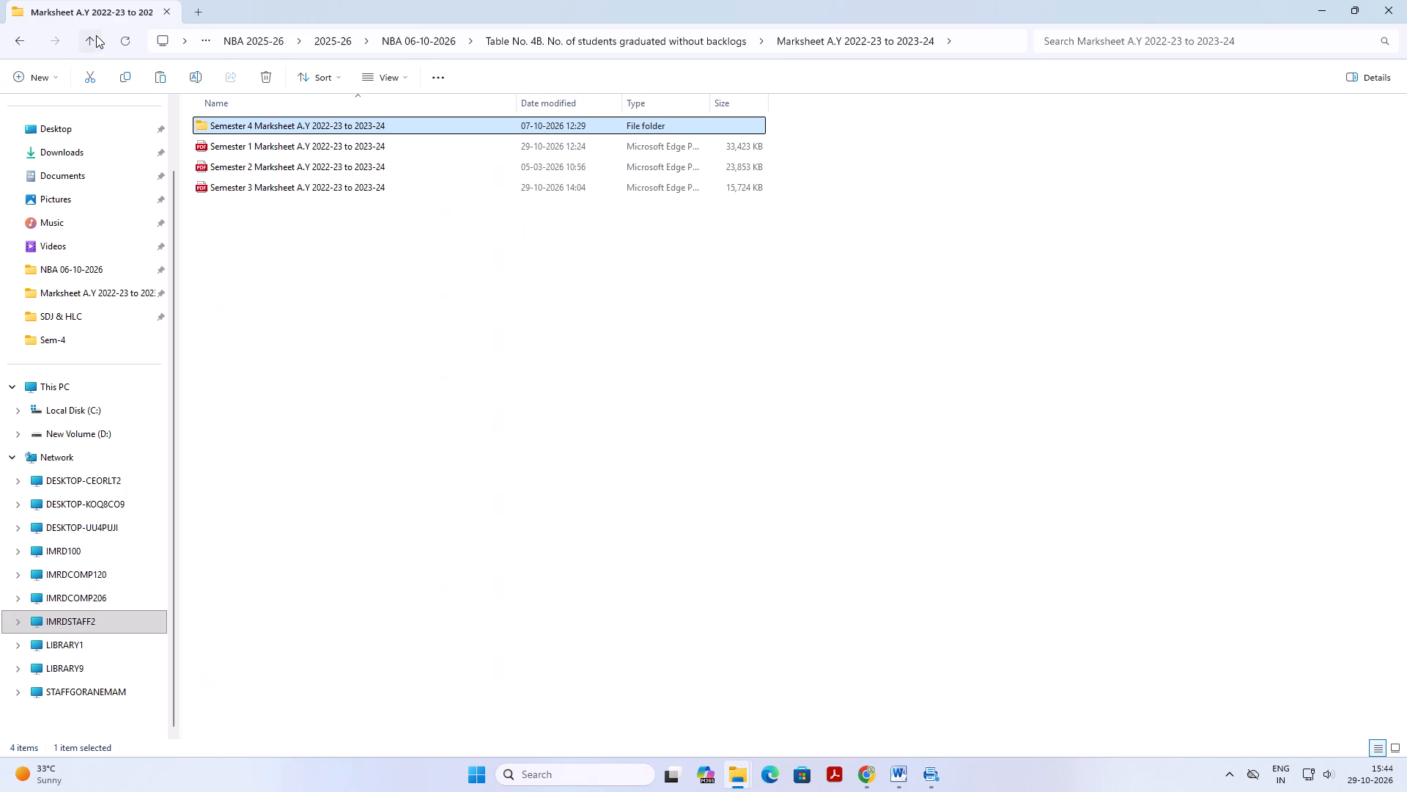
double_click(287, 122)
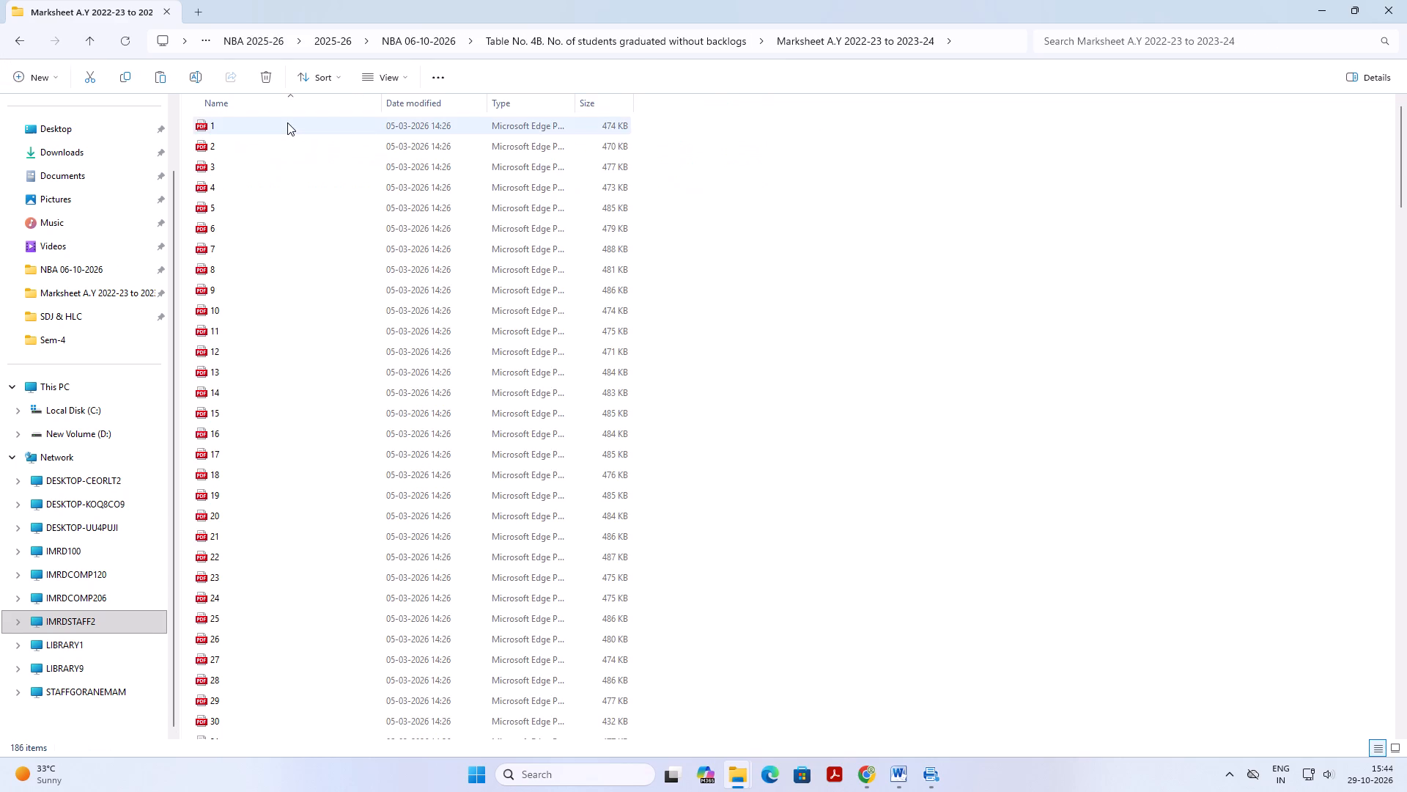
click(95, 48)
Paste the copied Sem-4 folder into Marksheet A.Y 2022-23 to 2023-24.
click(385, 342)
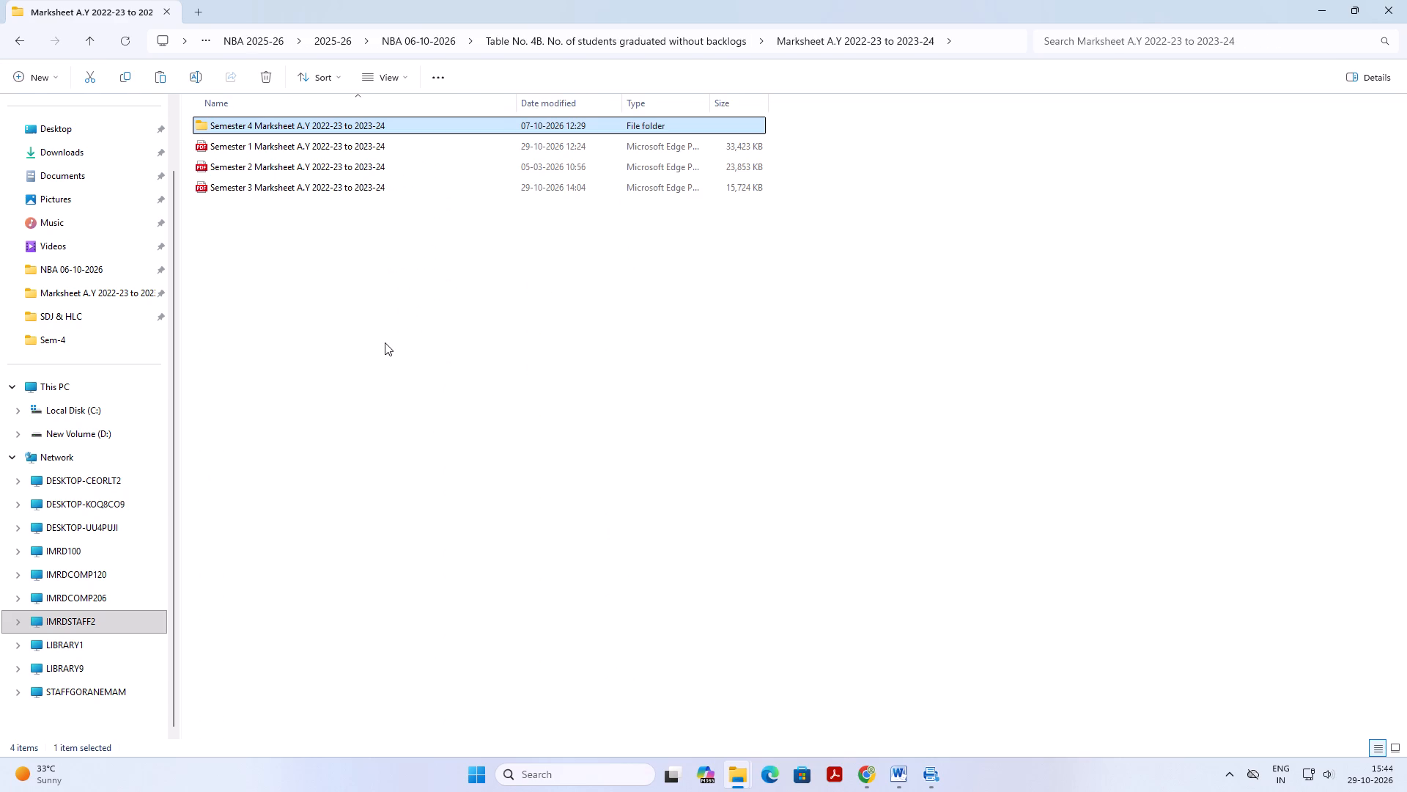
key(ctrl+v)
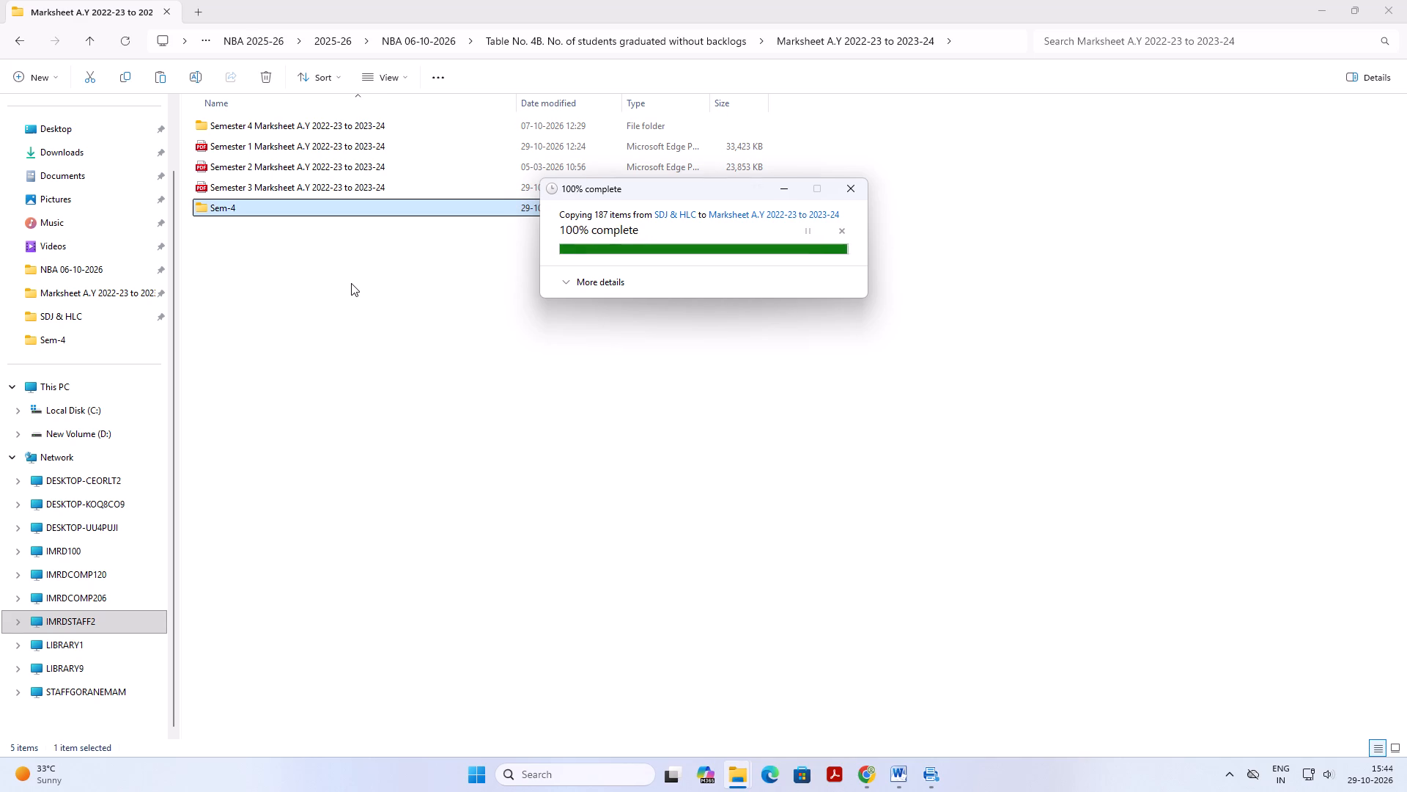
click(351, 283)
Permanently delete the old Semester 4 Marksheet A.Y 2022-23 to 2023-24 folder.
click(273, 125)
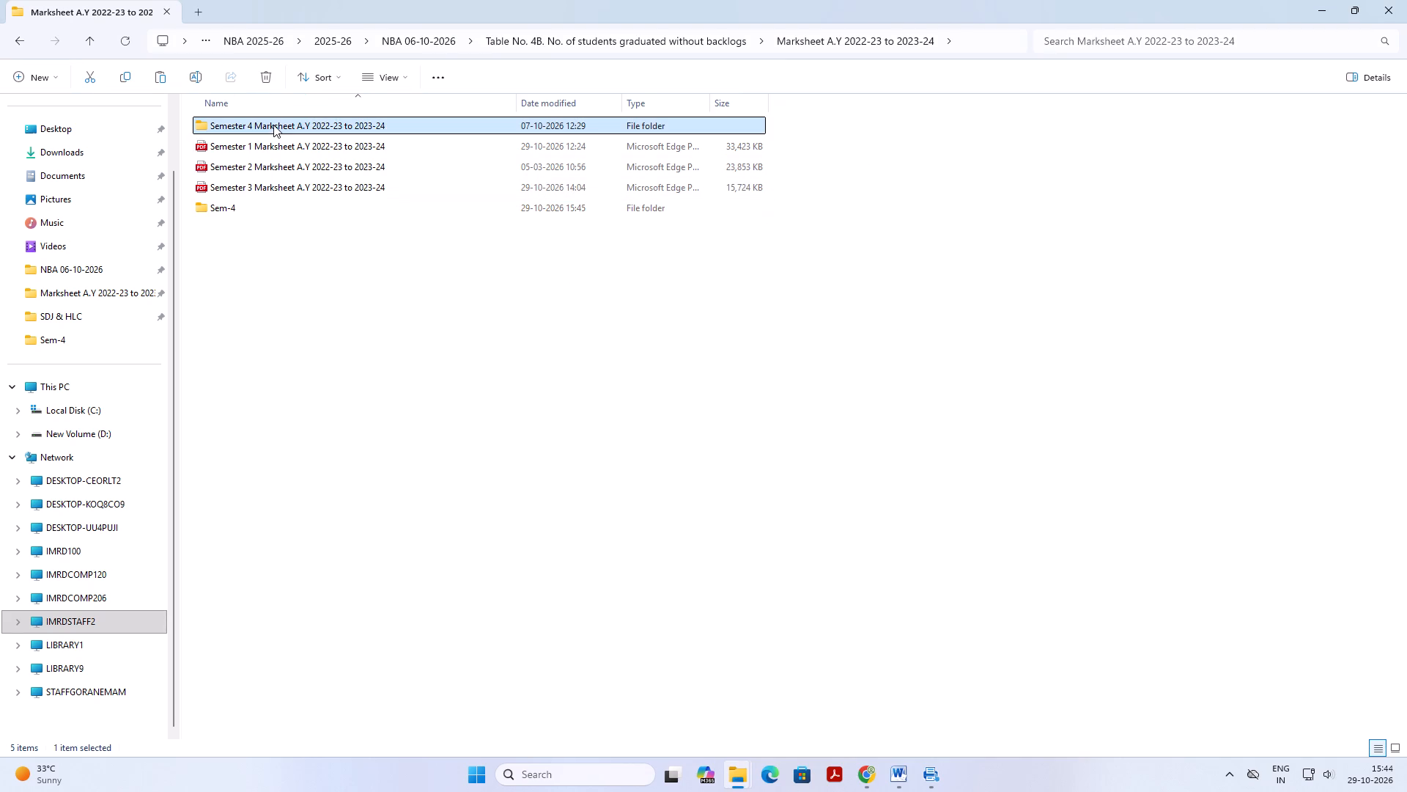
key(Delete)
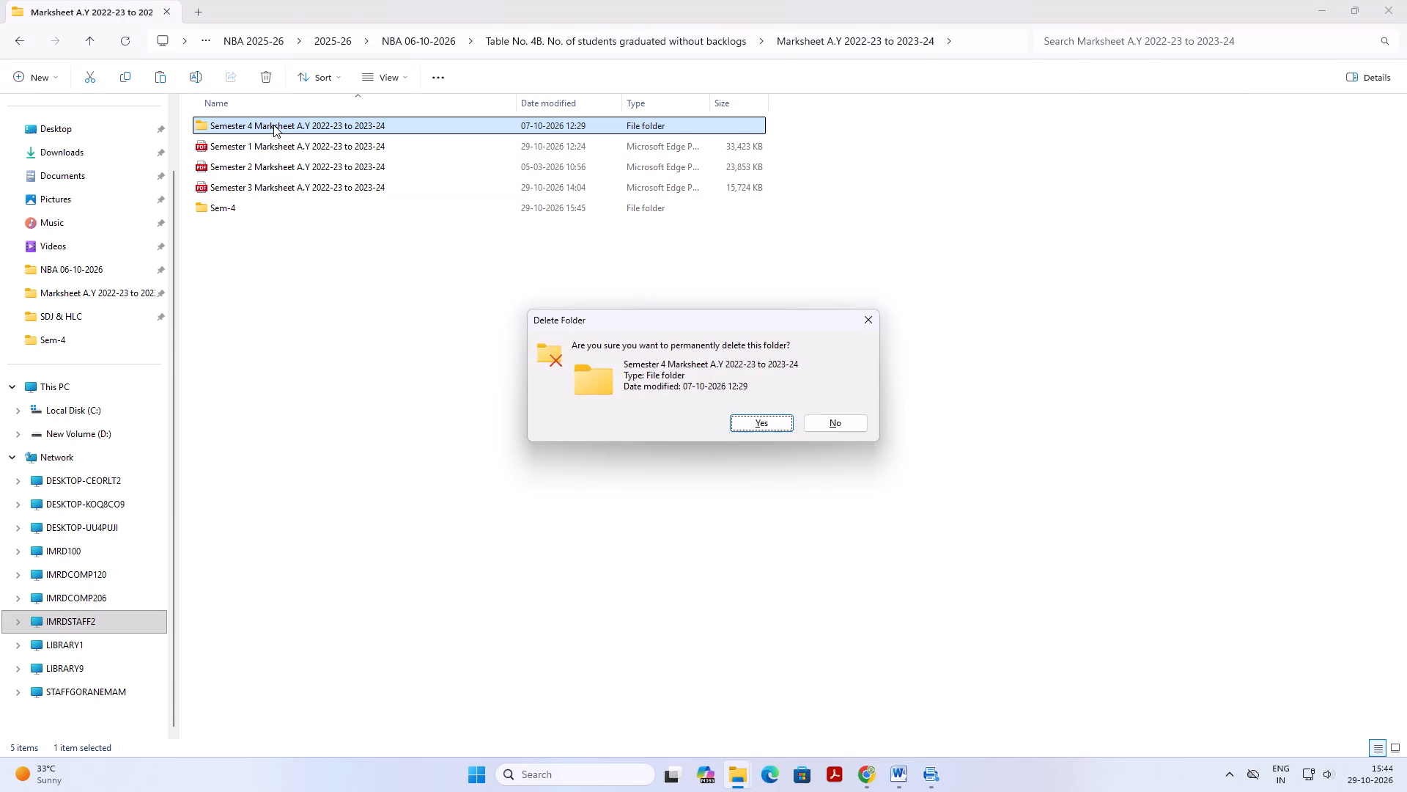
click(764, 421)
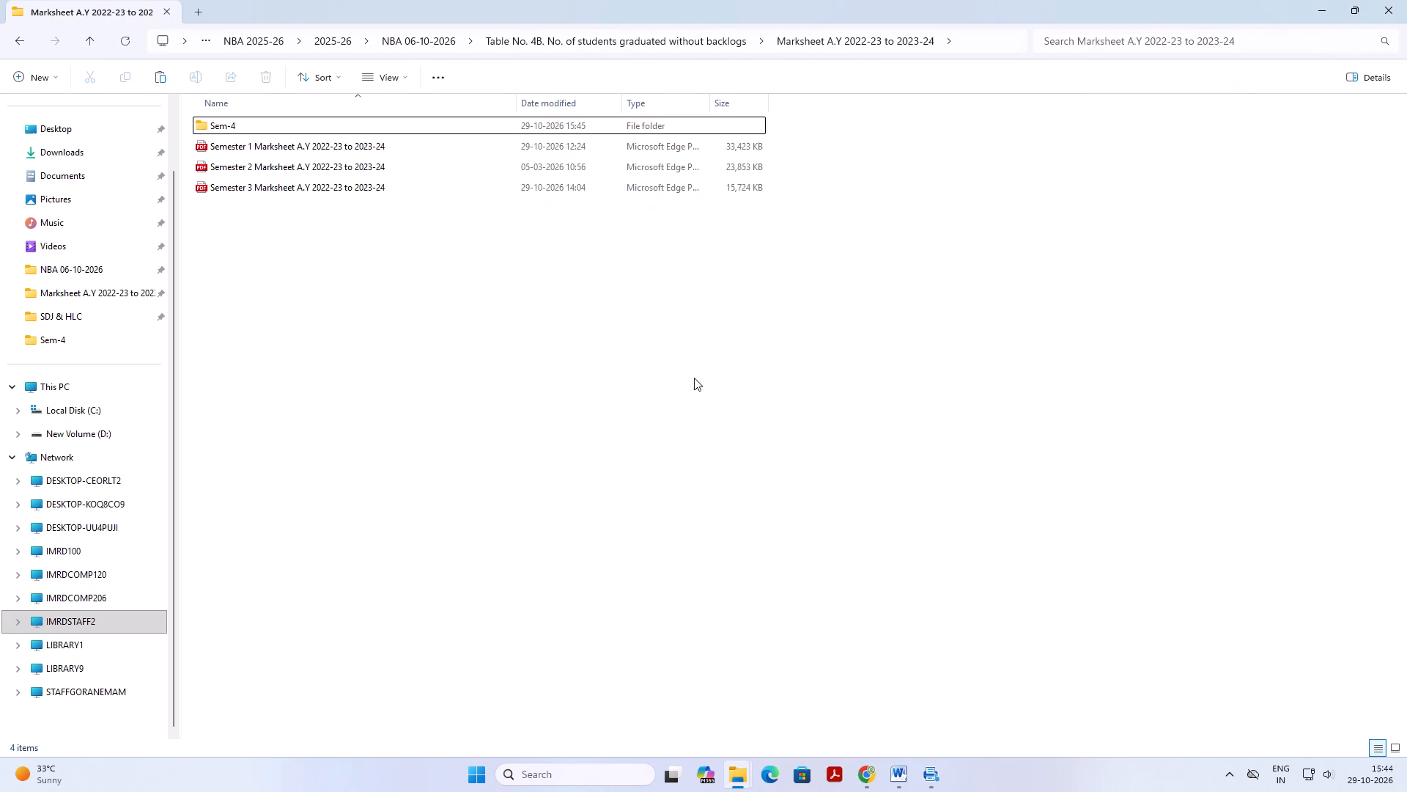
click(328, 250)
Rename the Sem-4 folder as Semester 4 Marksheet A.Y 2022-23 to 2023-24, reusing the naming of the Semester 1 file.
click(299, 153)
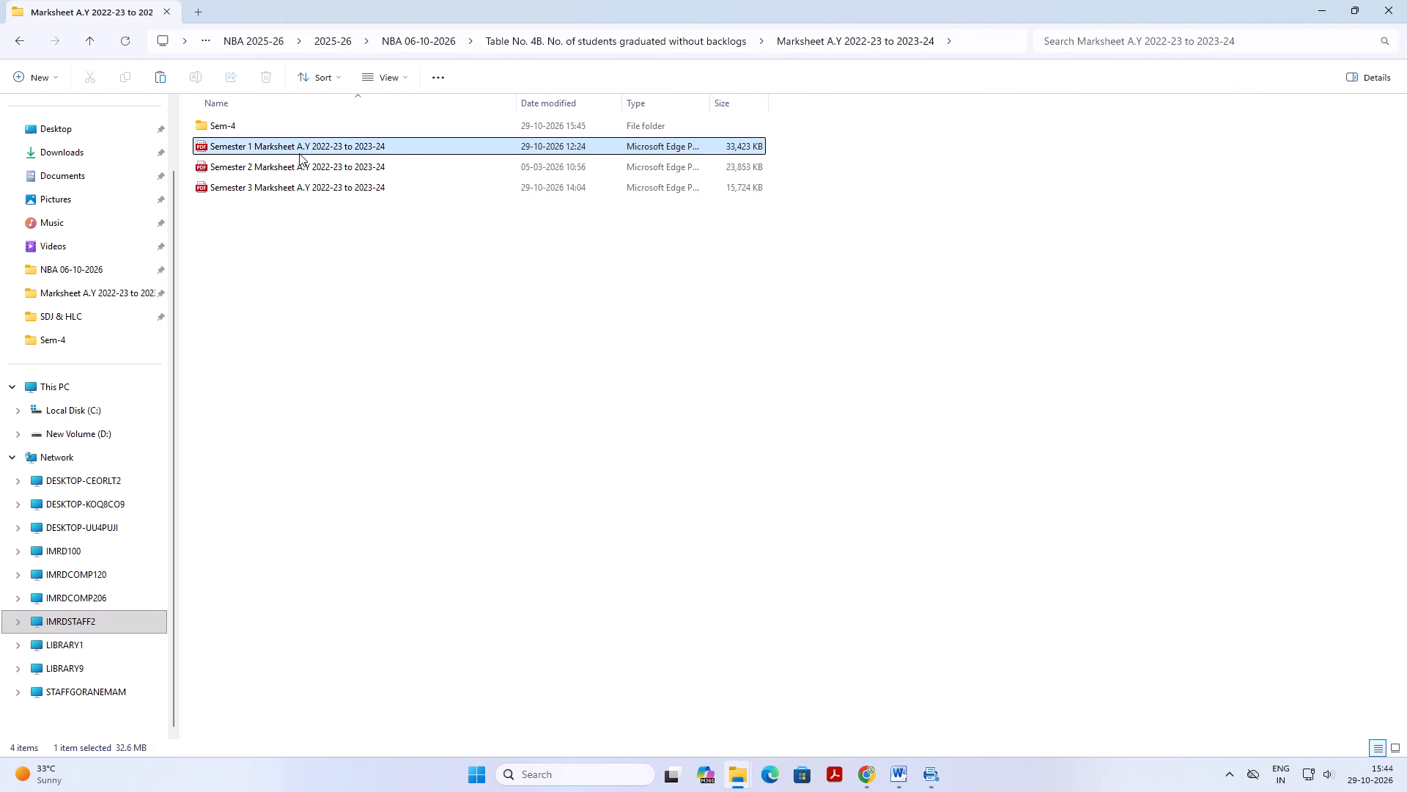
key(F2)
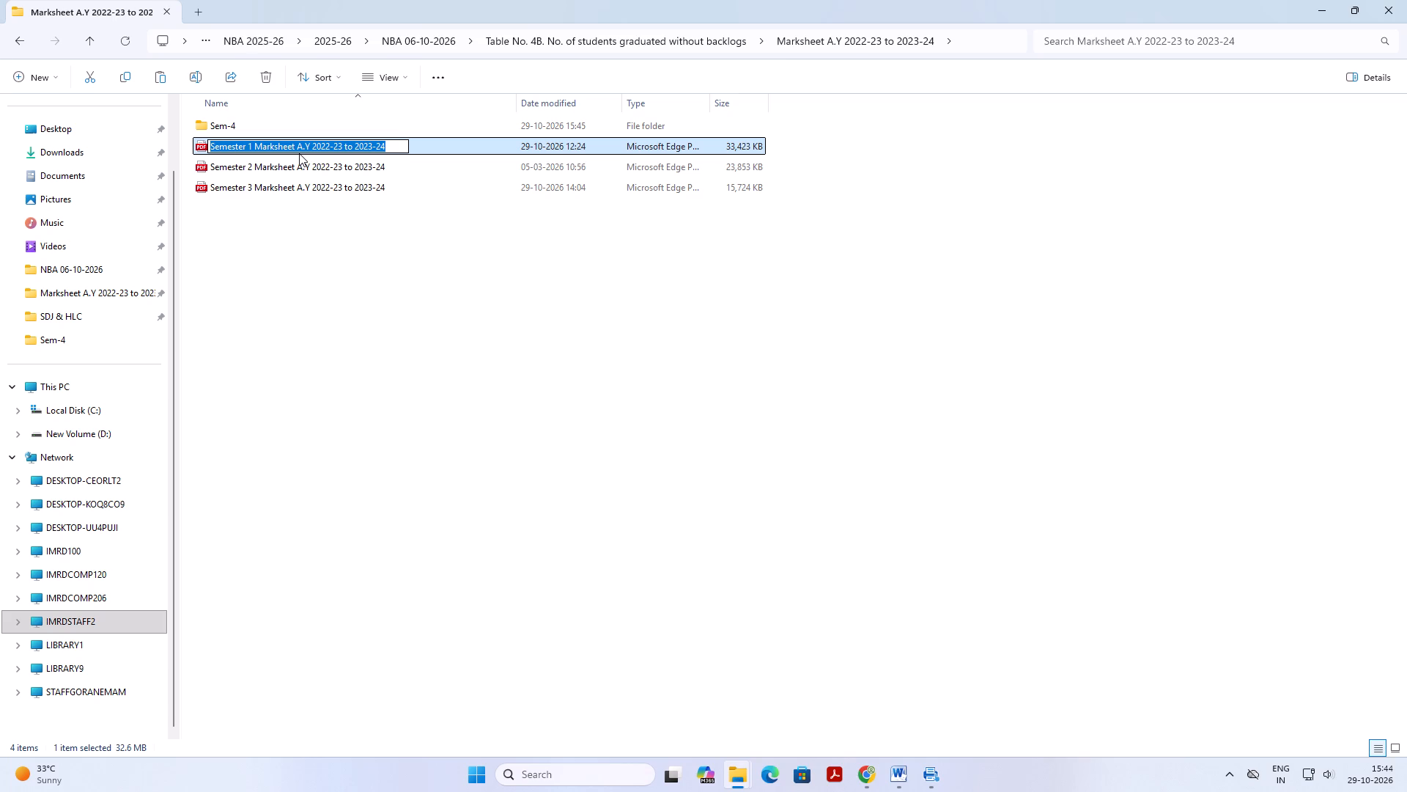
key(ctrl+c)
click(230, 126)
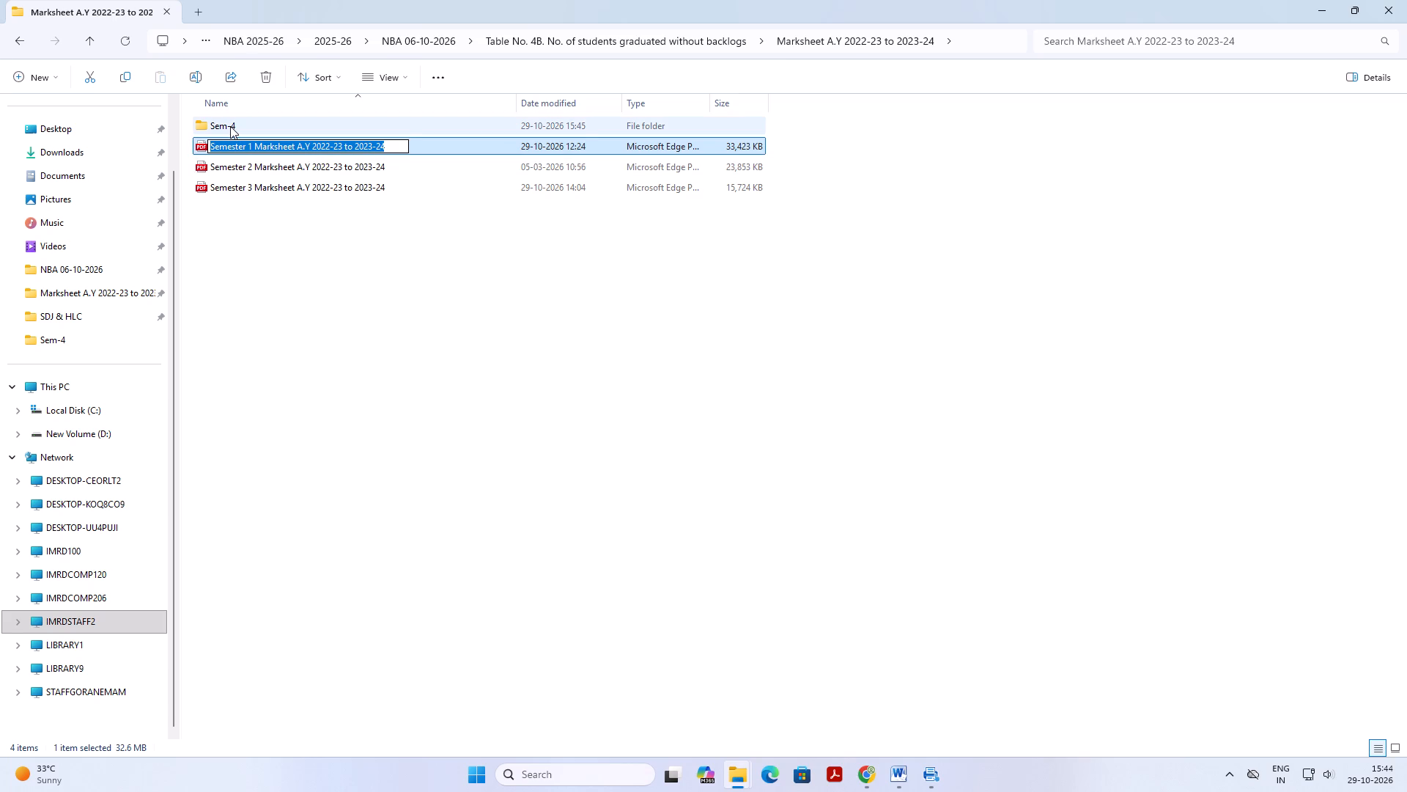
key(F2)
key(ctrl+v)
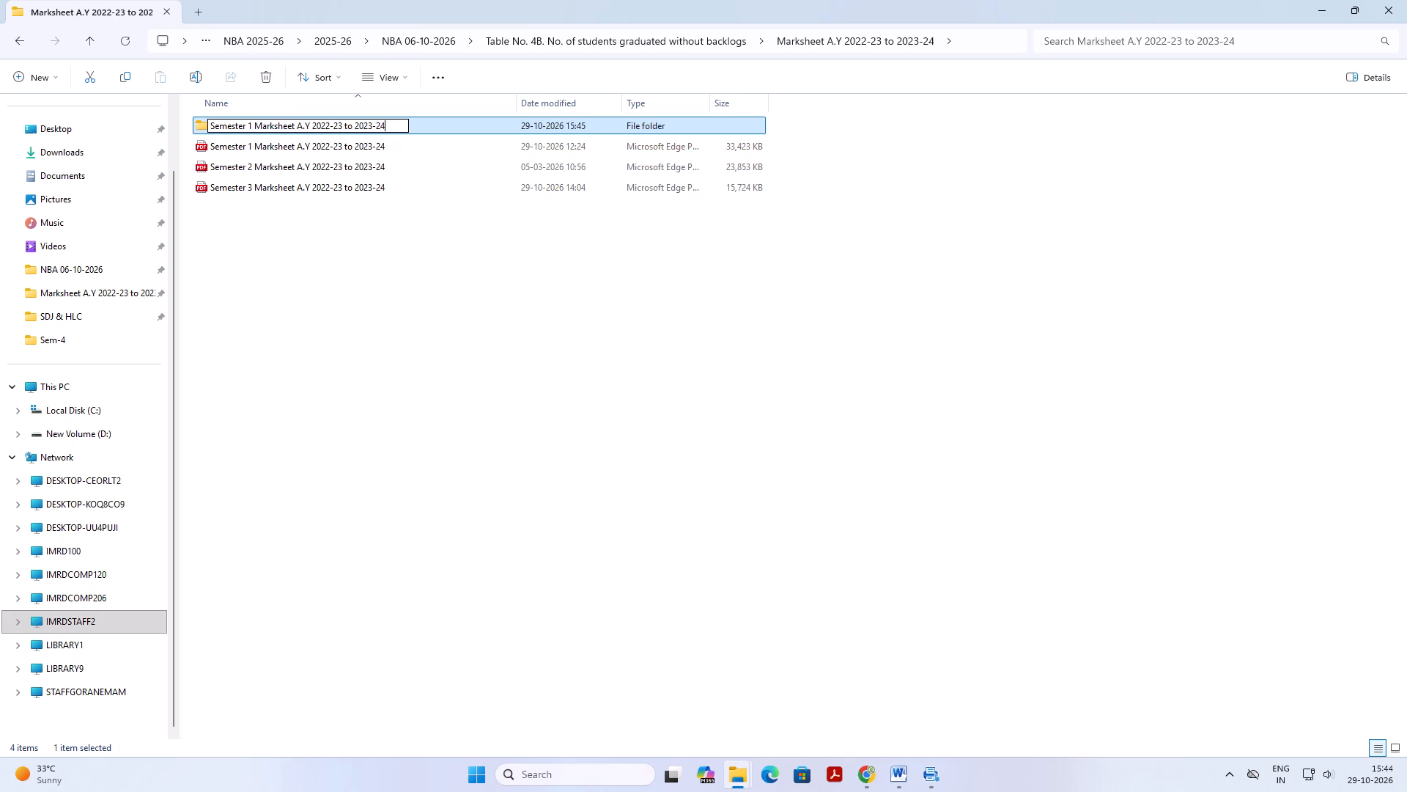
click(250, 124)
key(BackSpace)
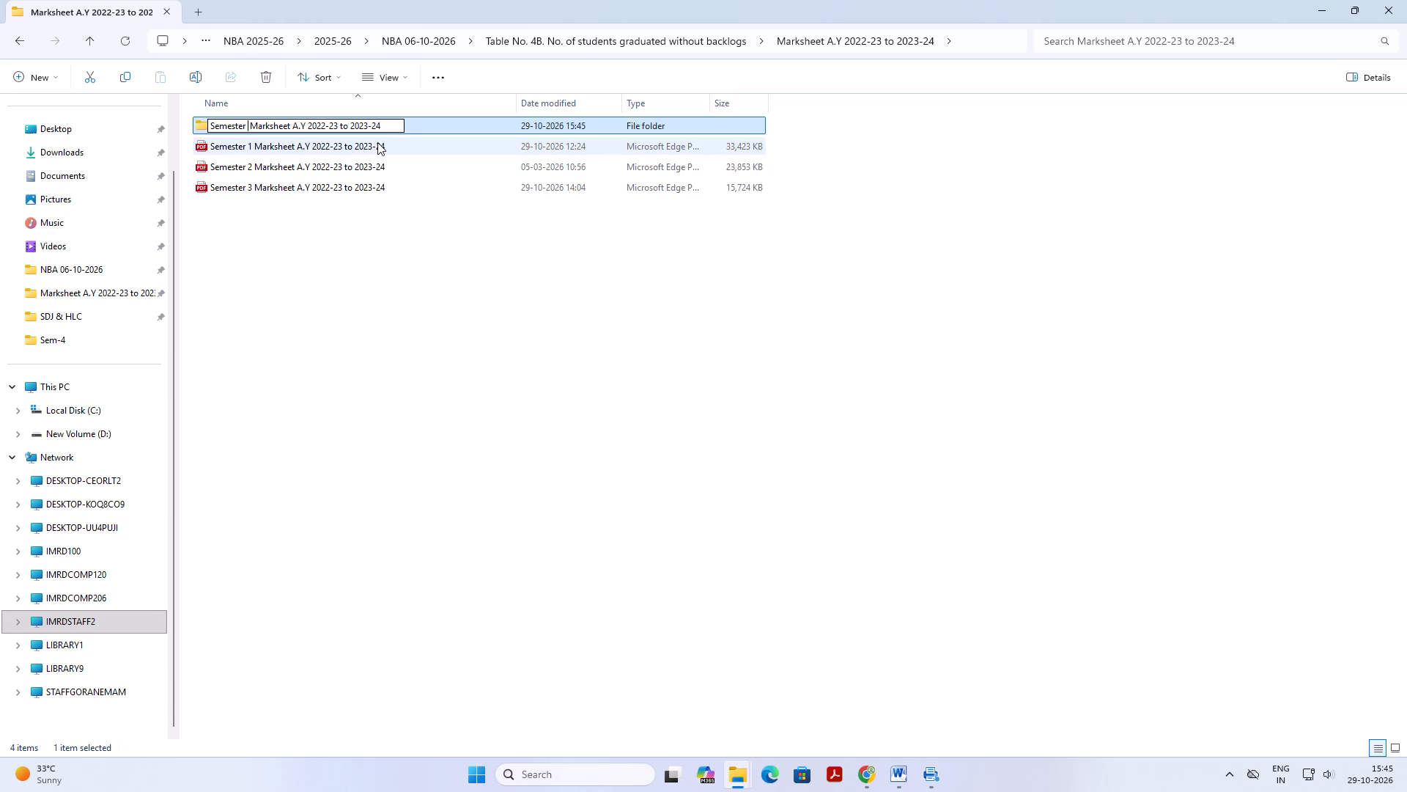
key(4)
key(Return)
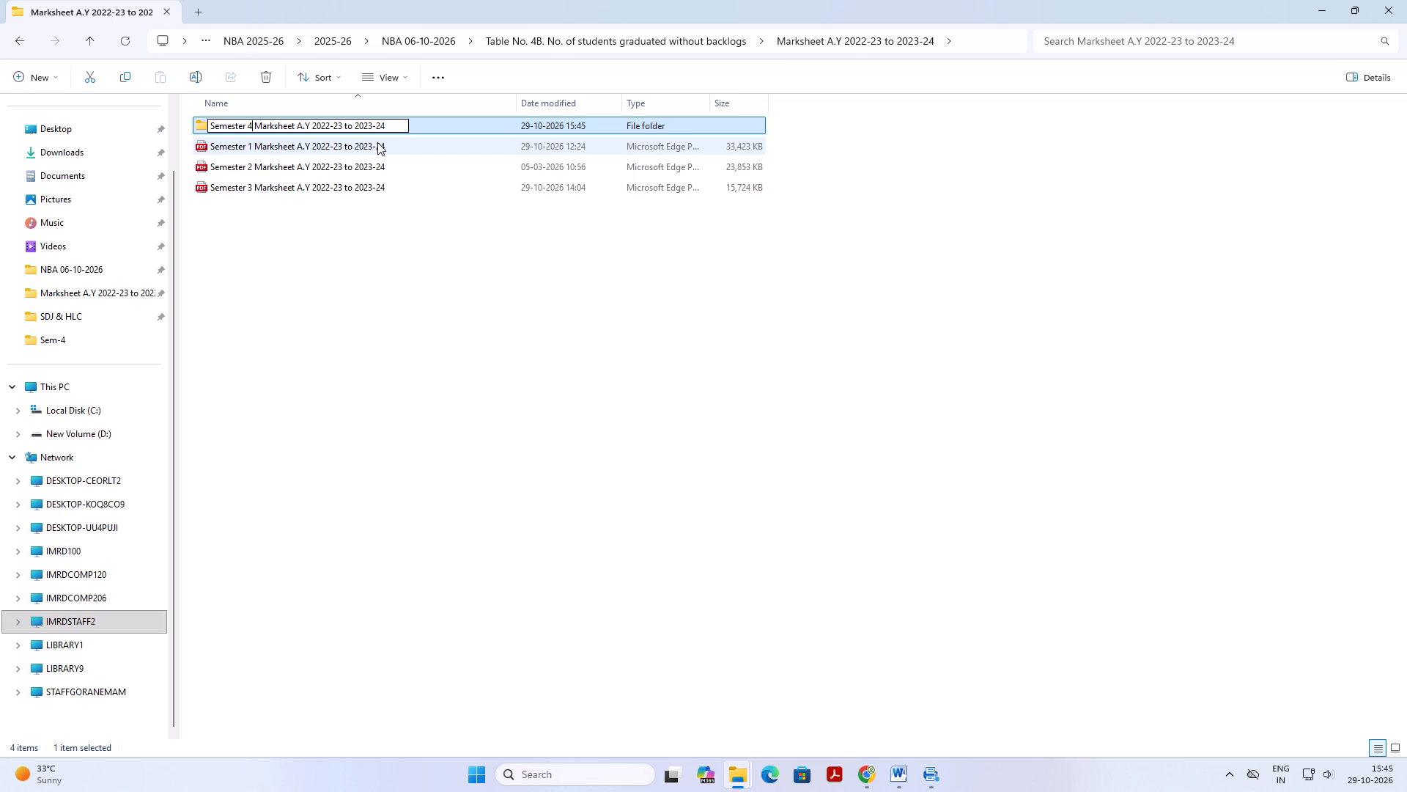
click(487, 358)
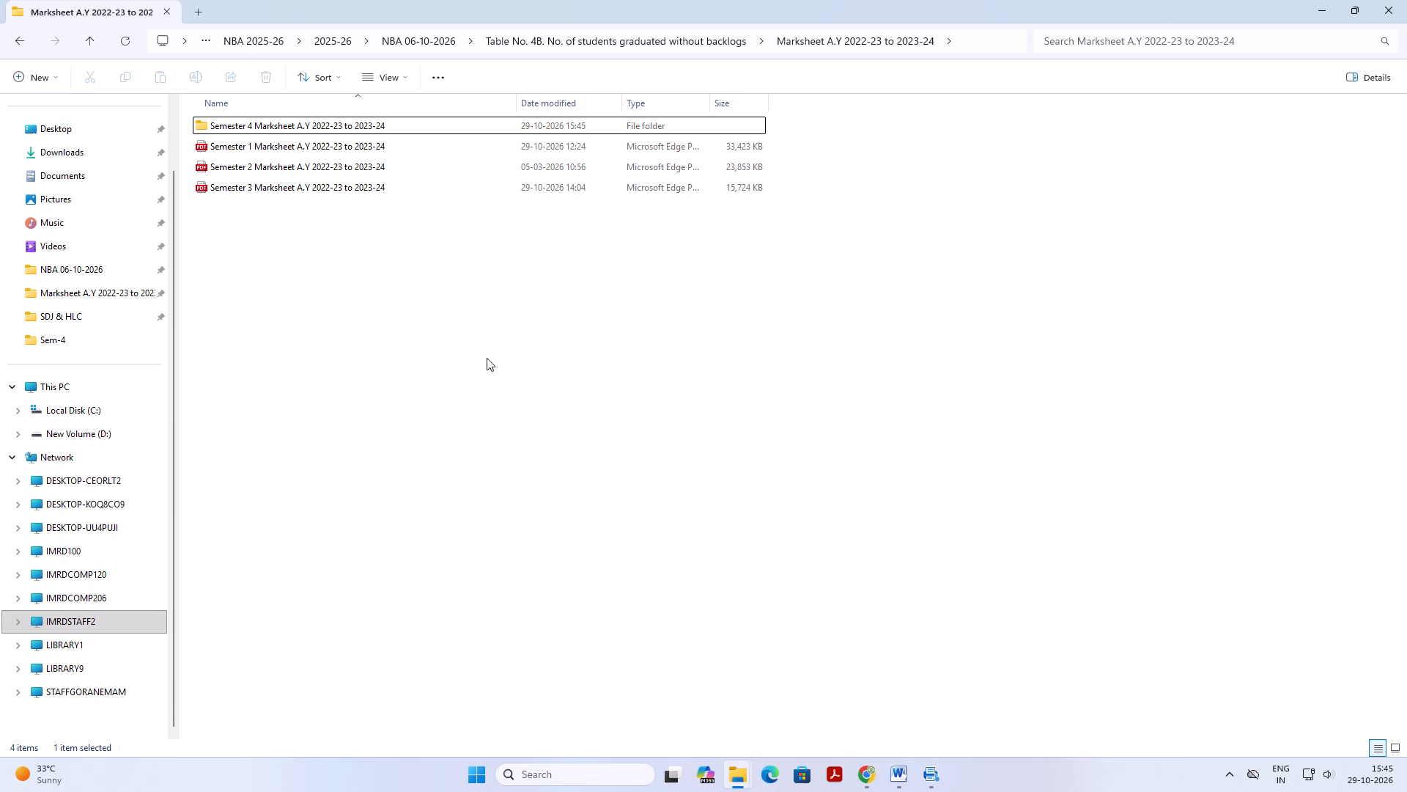
Open the Semester 1 Marksheet A.Y 2022-23 to 2023-24 PDF and examine its last two pages.
double_click(309, 137)
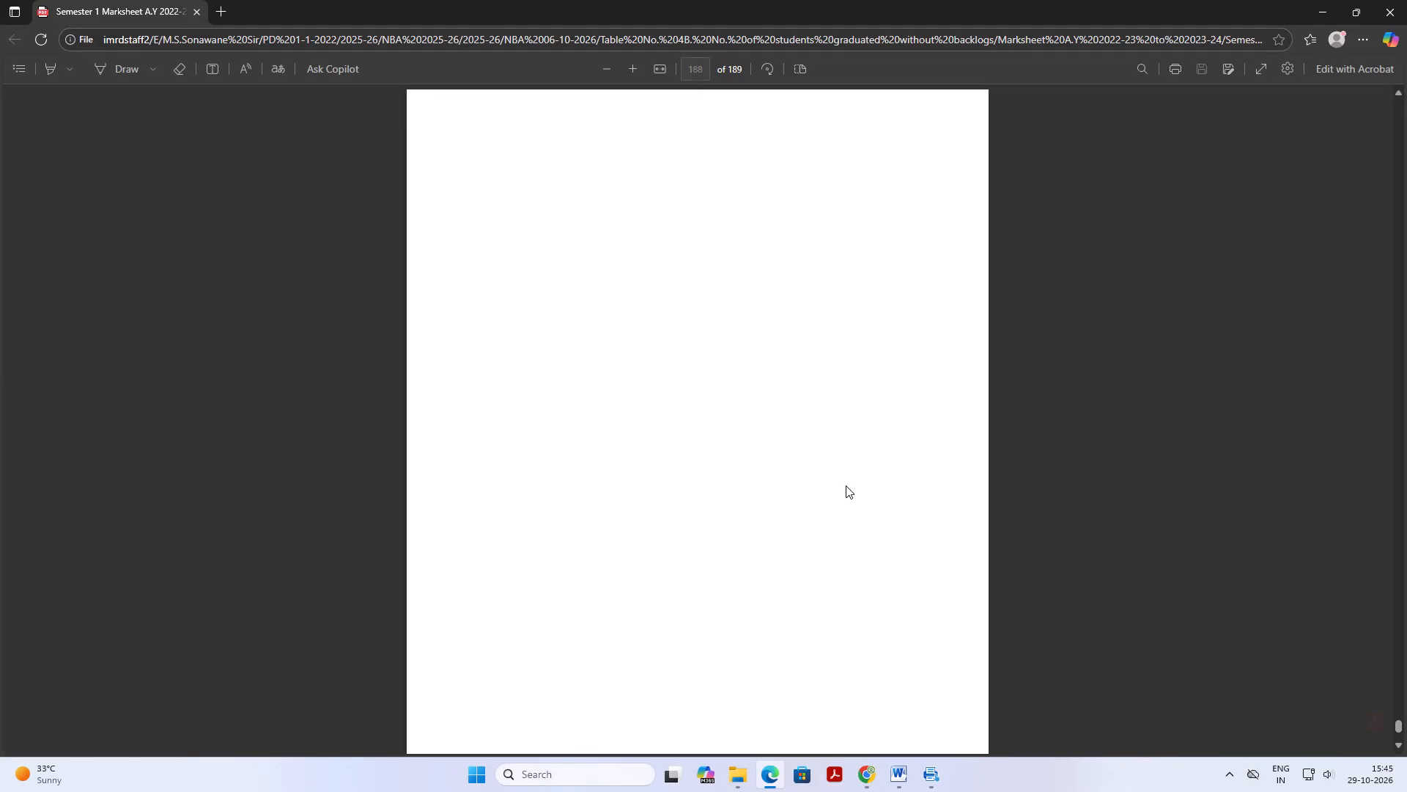
scroll(843, 461, down, 5)
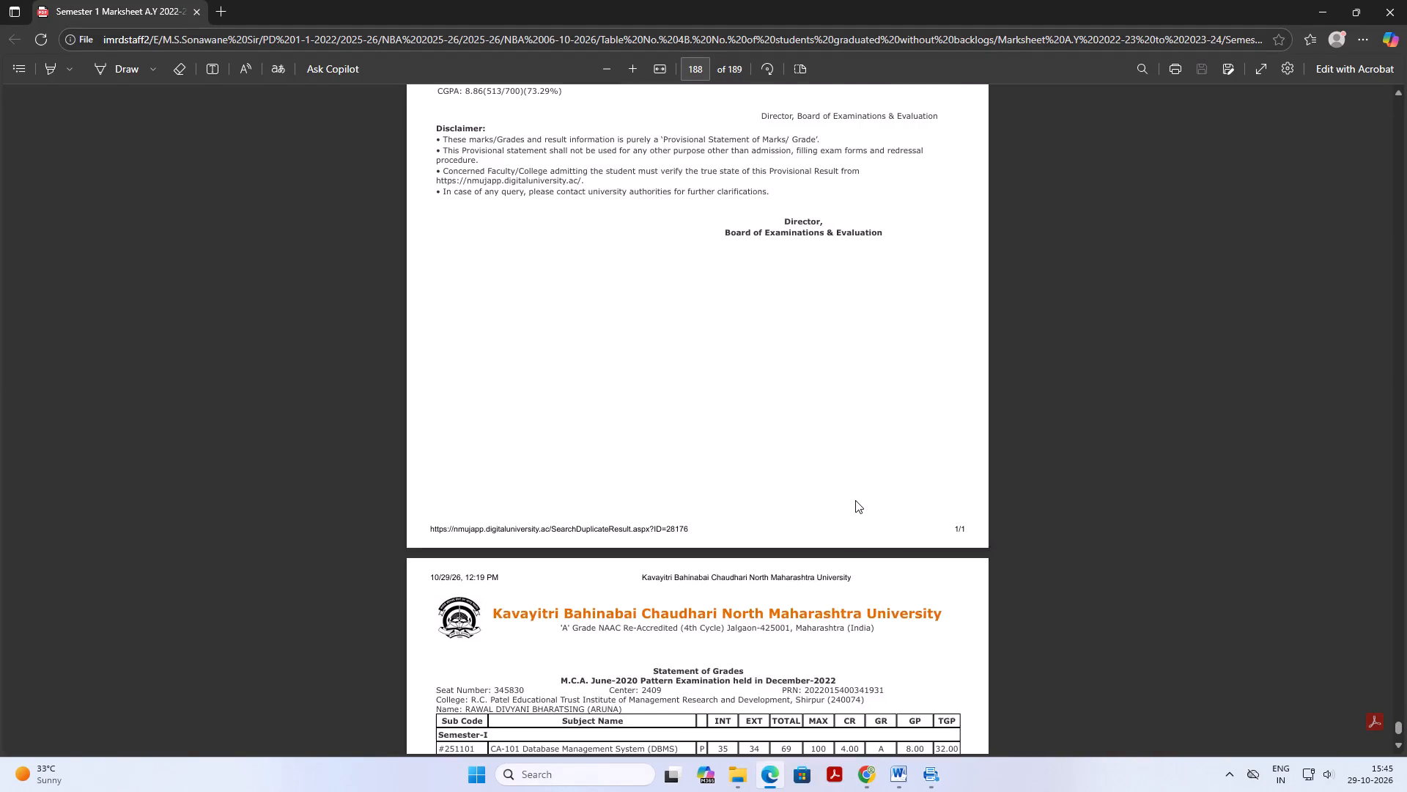
scroll(855, 500, up, 3)
scroll(855, 500, down, 16)
scroll(907, 540, up, 2)
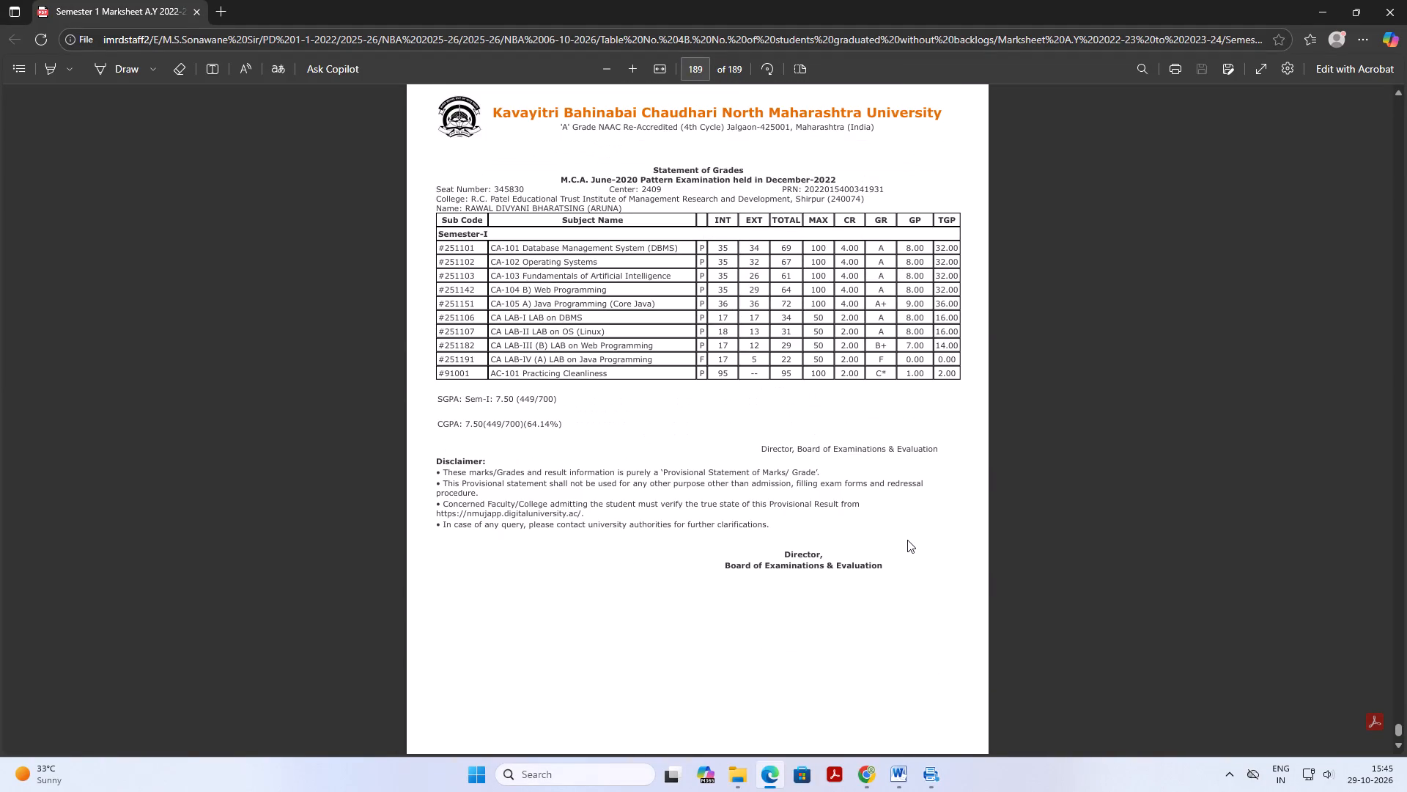
scroll(907, 540, down, 6)
scroll(916, 570, up, 4)
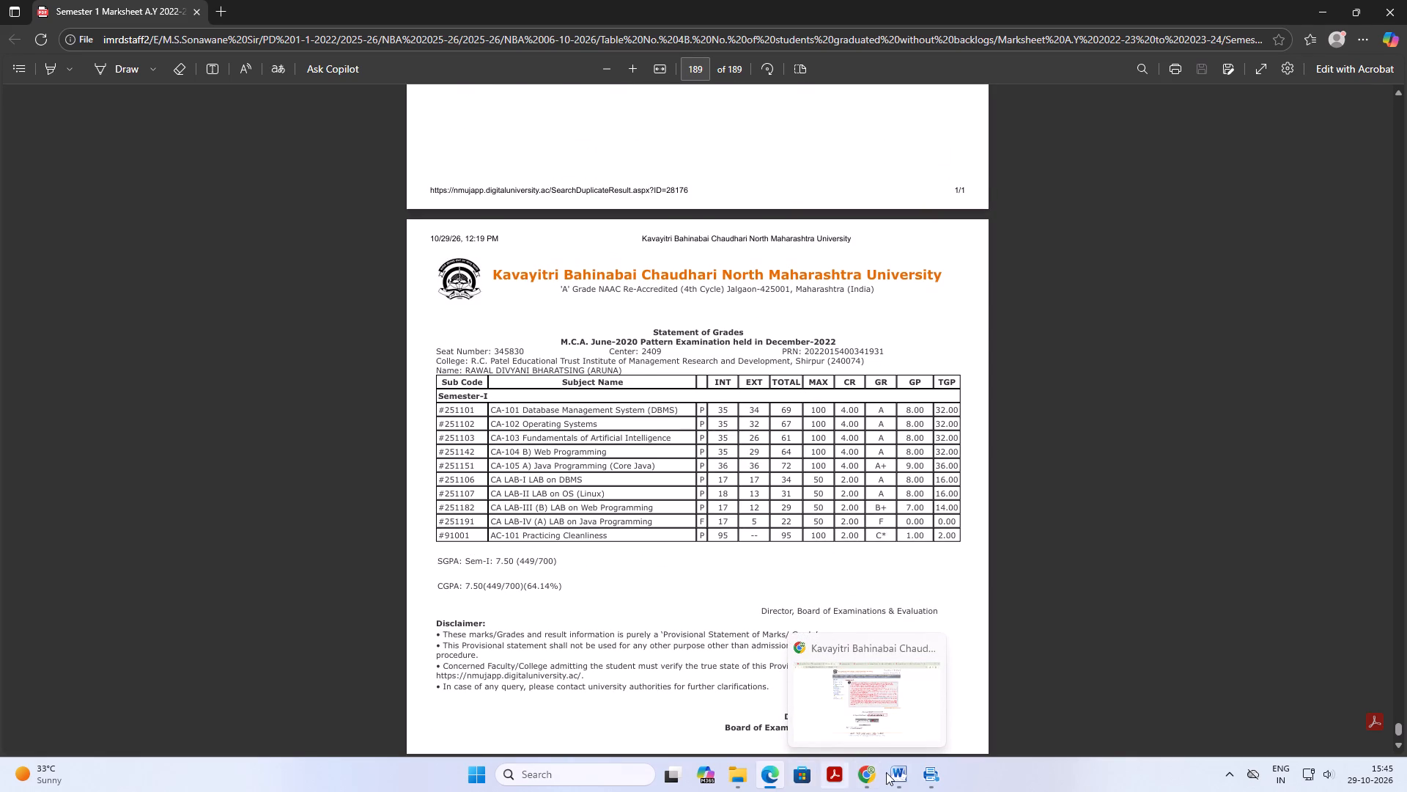
Switch to the Marksheets remaining document in Word and look through the remaining-marksheet notes for each academic year.
click(909, 721)
scroll(836, 551, up, 17)
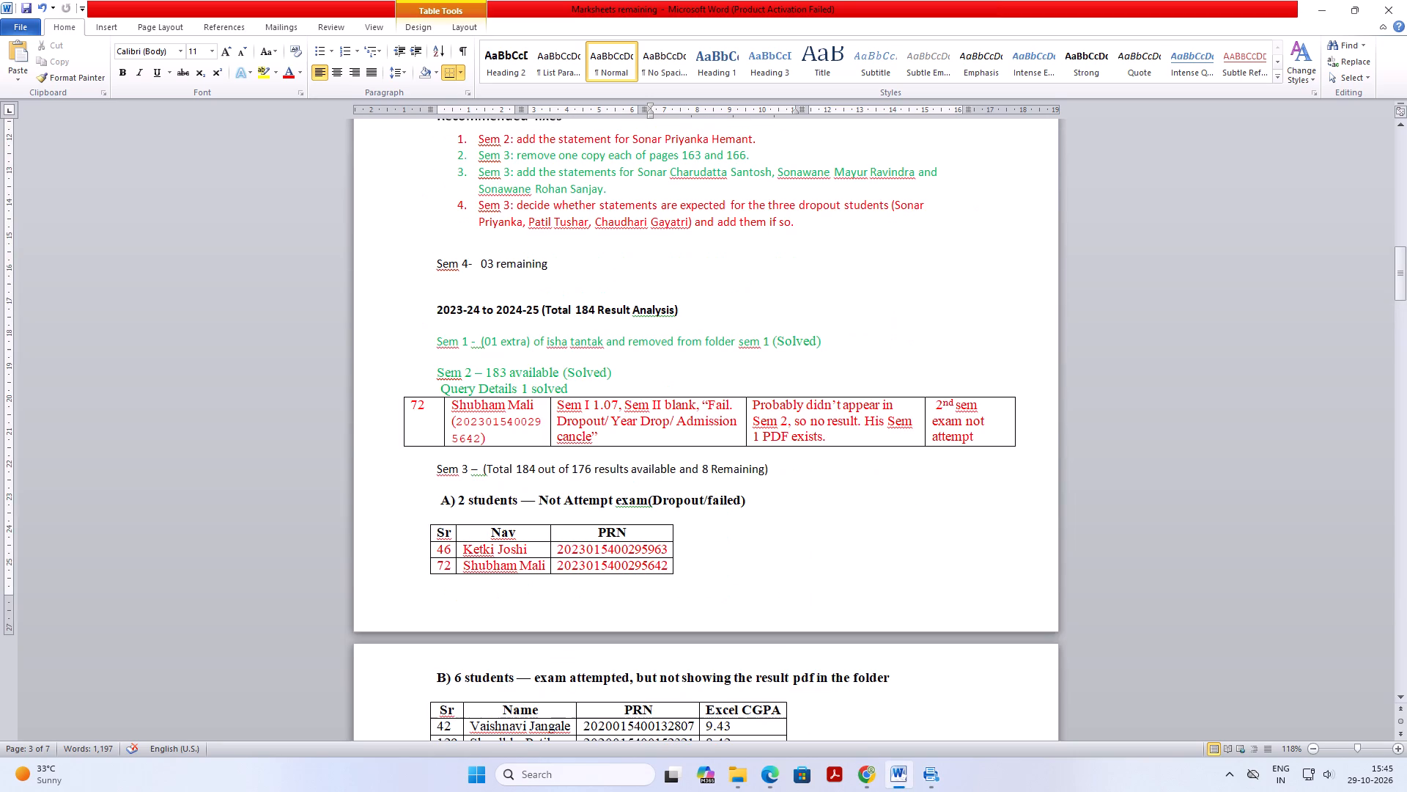
scroll(836, 551, down, 20)
scroll(836, 551, down, 2)
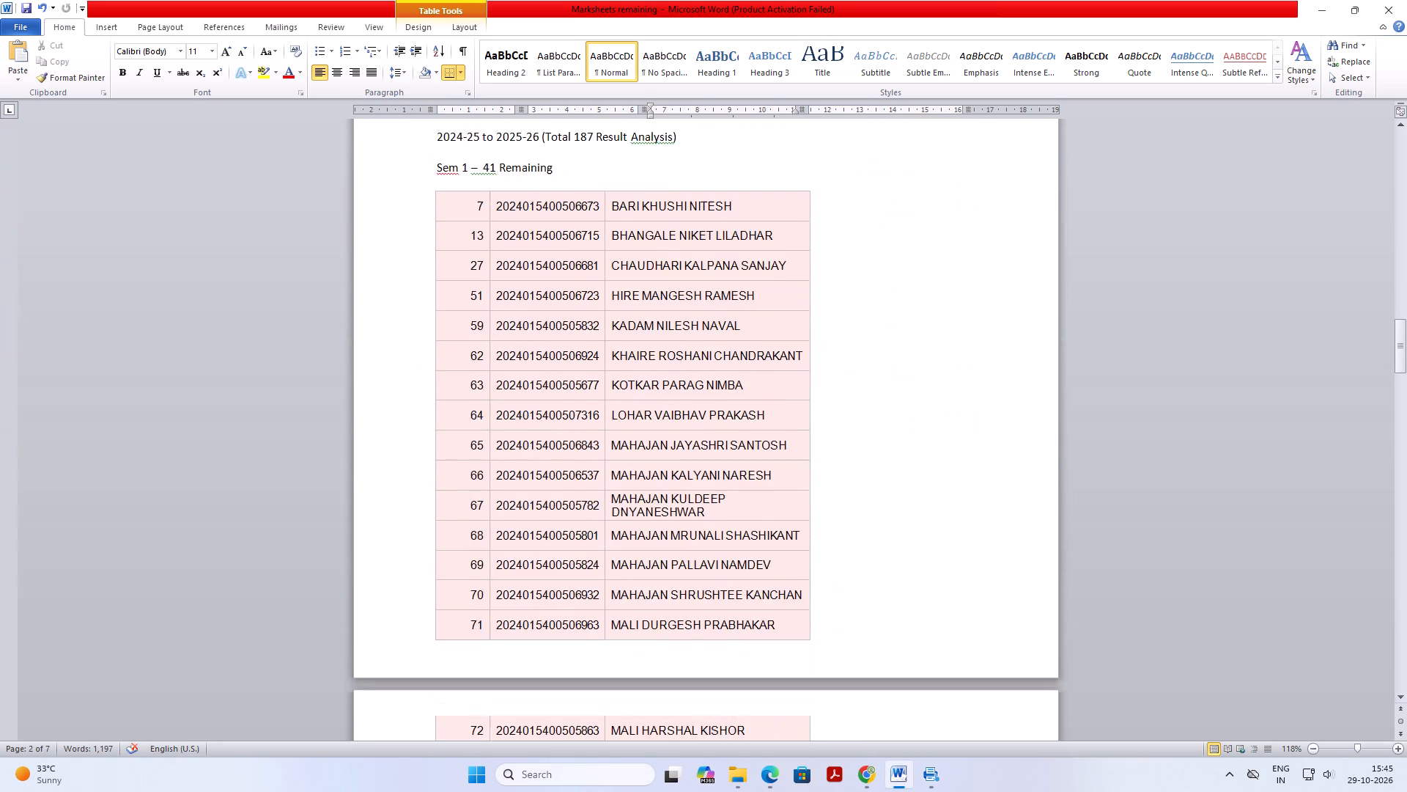
scroll(838, 511, down, 16)
scroll(838, 511, down, 6)
scroll(838, 511, up, 8)
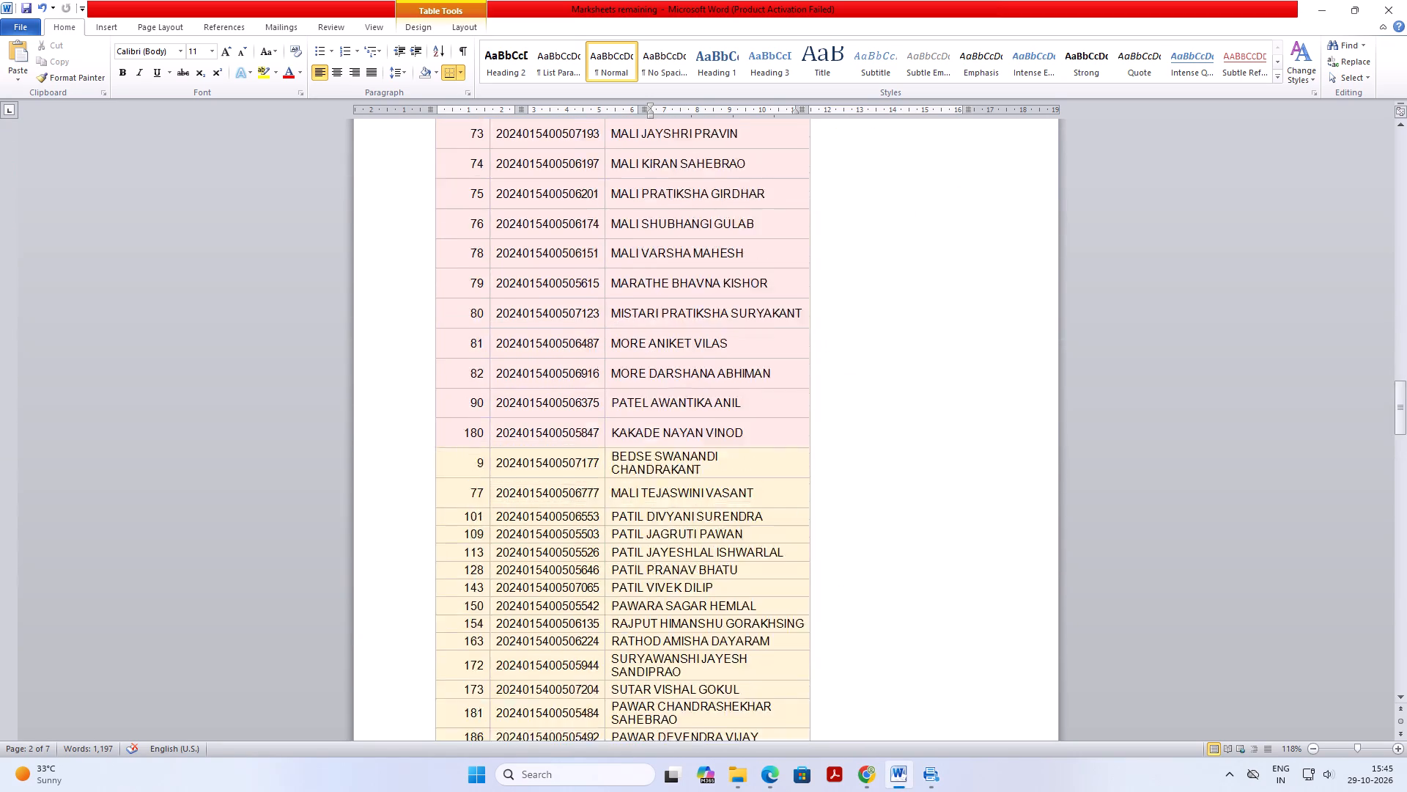
scroll(838, 511, up, 20)
scroll(838, 511, up, 20)
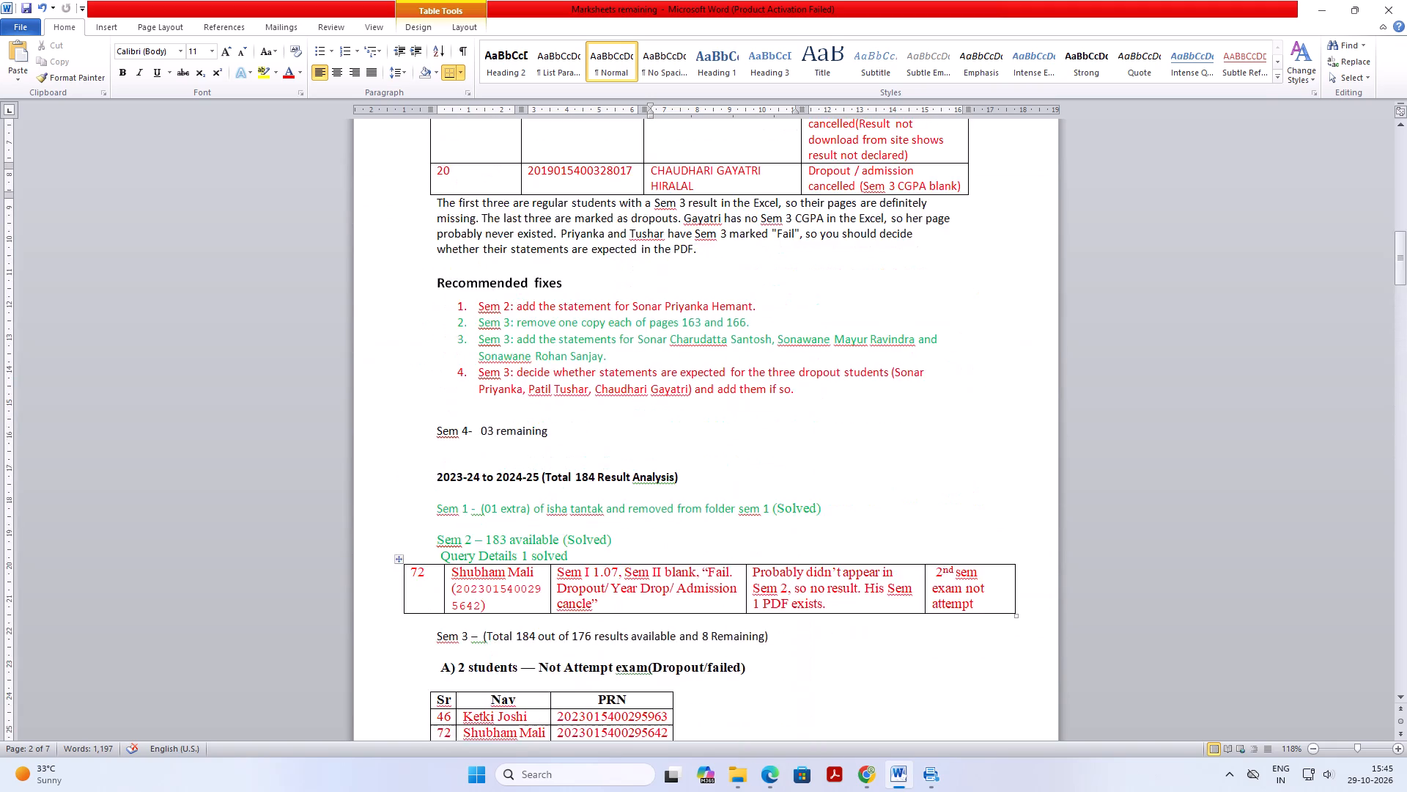
scroll(878, 516, up, 12)
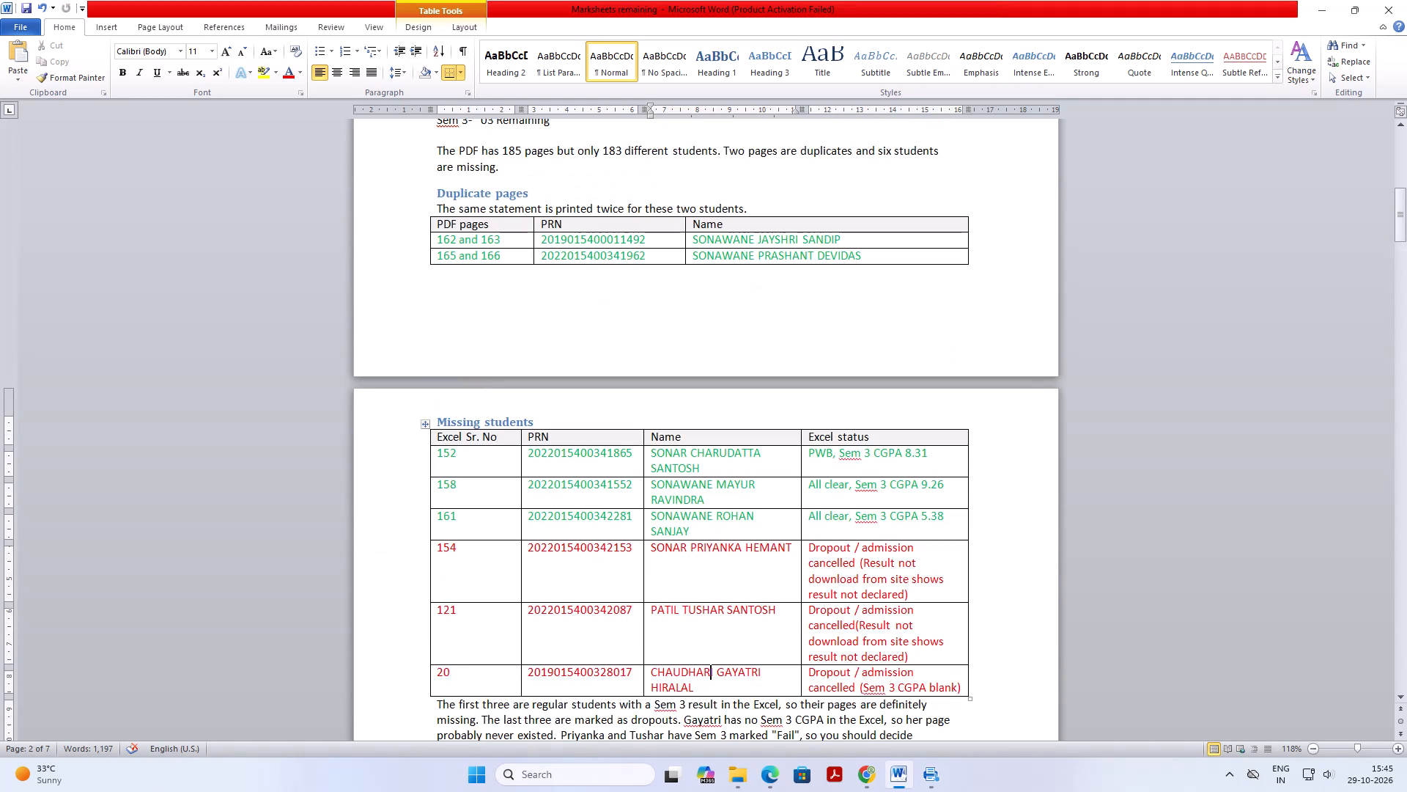
scroll(878, 516, up, 2)
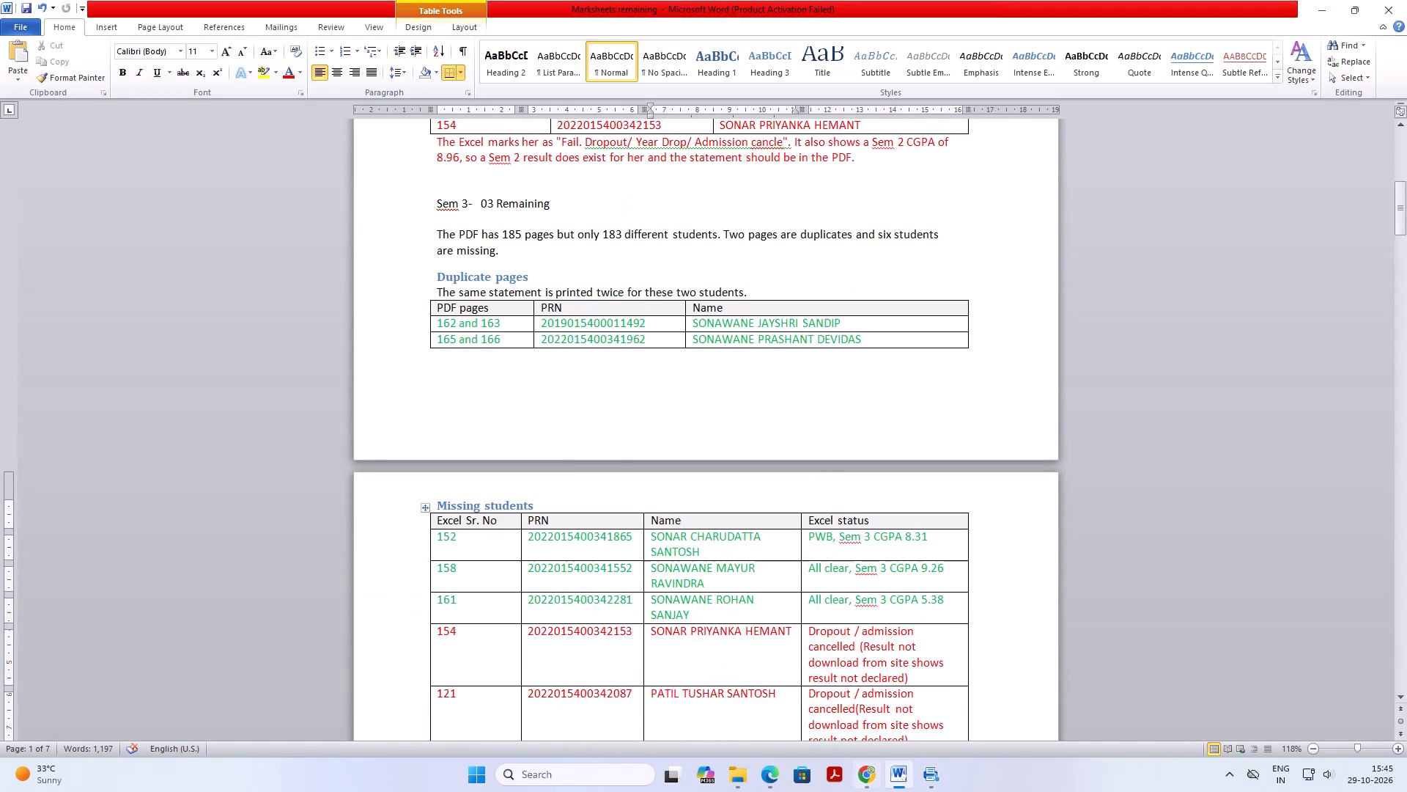
scroll(887, 610, down, 17)
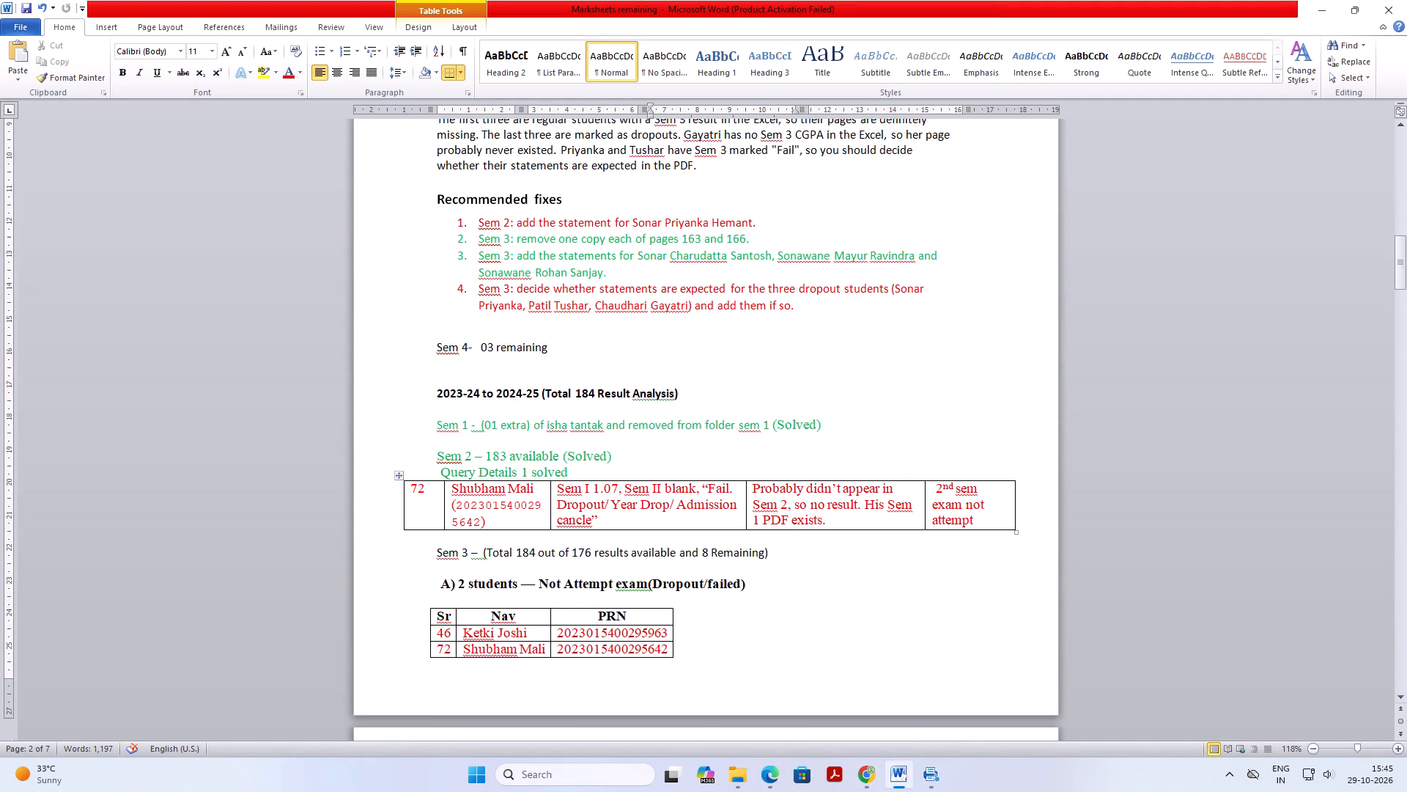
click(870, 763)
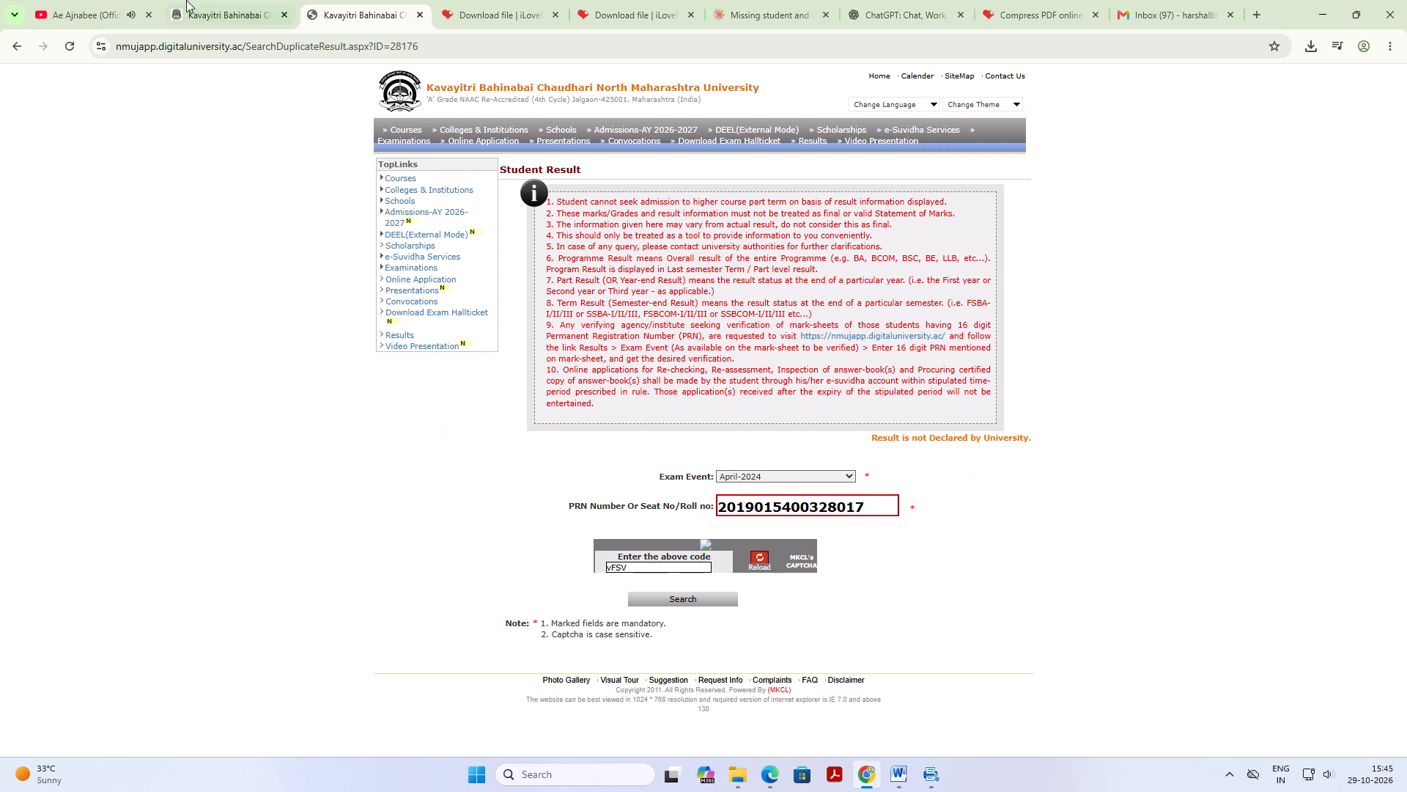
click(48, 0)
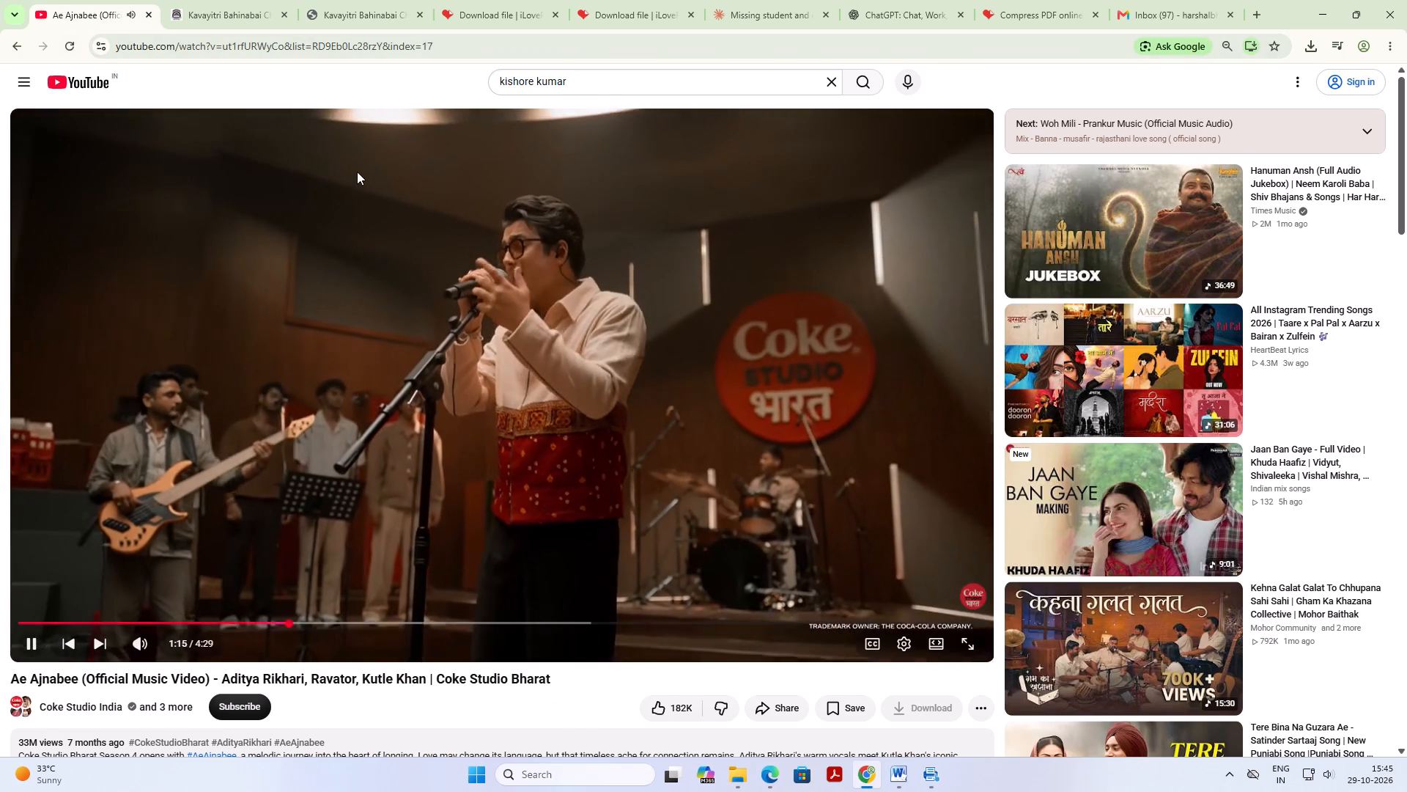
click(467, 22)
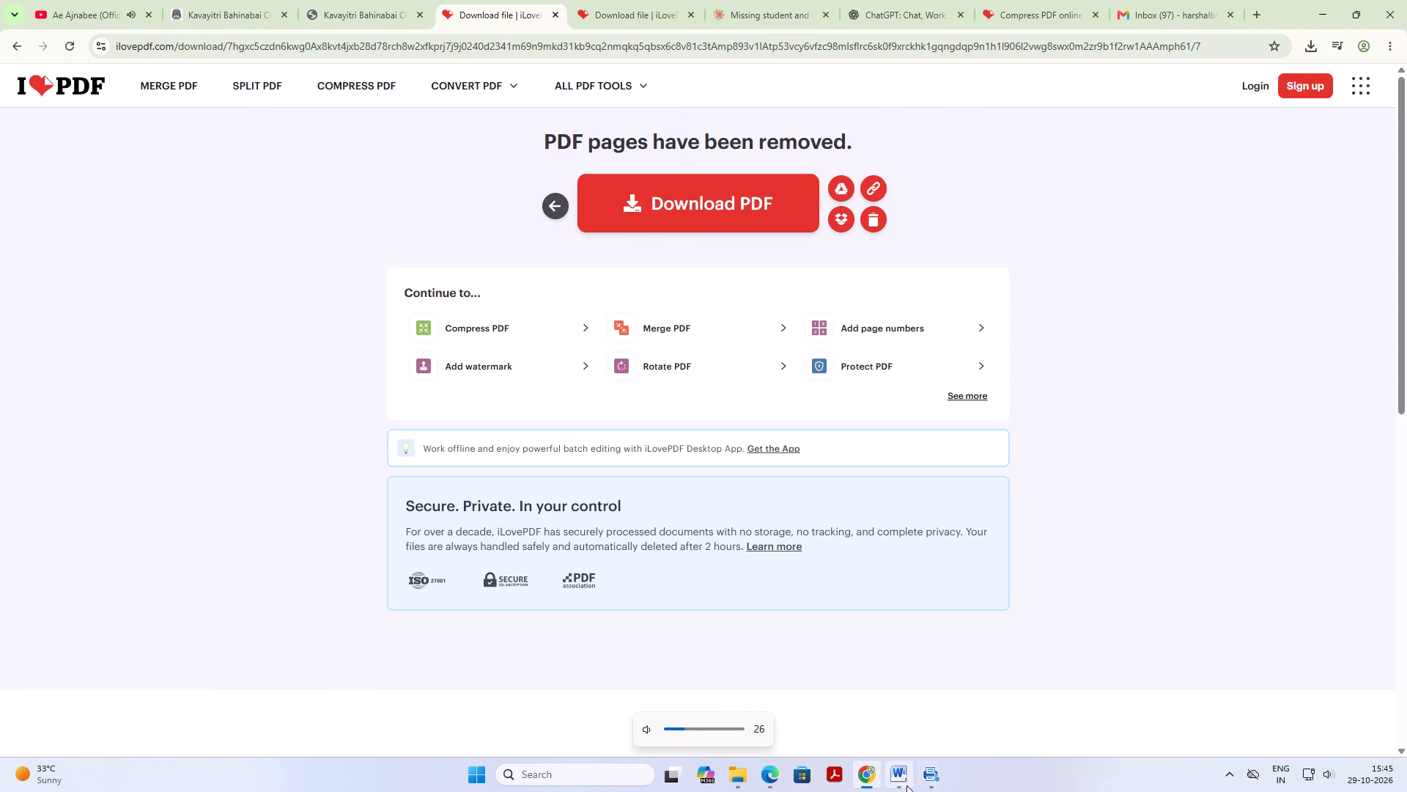
Return to the Marksheets remaining document in Word and review the 2022-23 to 2023-24 notes on missing and duplicate marksheets.
click(899, 703)
scroll(834, 573, down, 6)
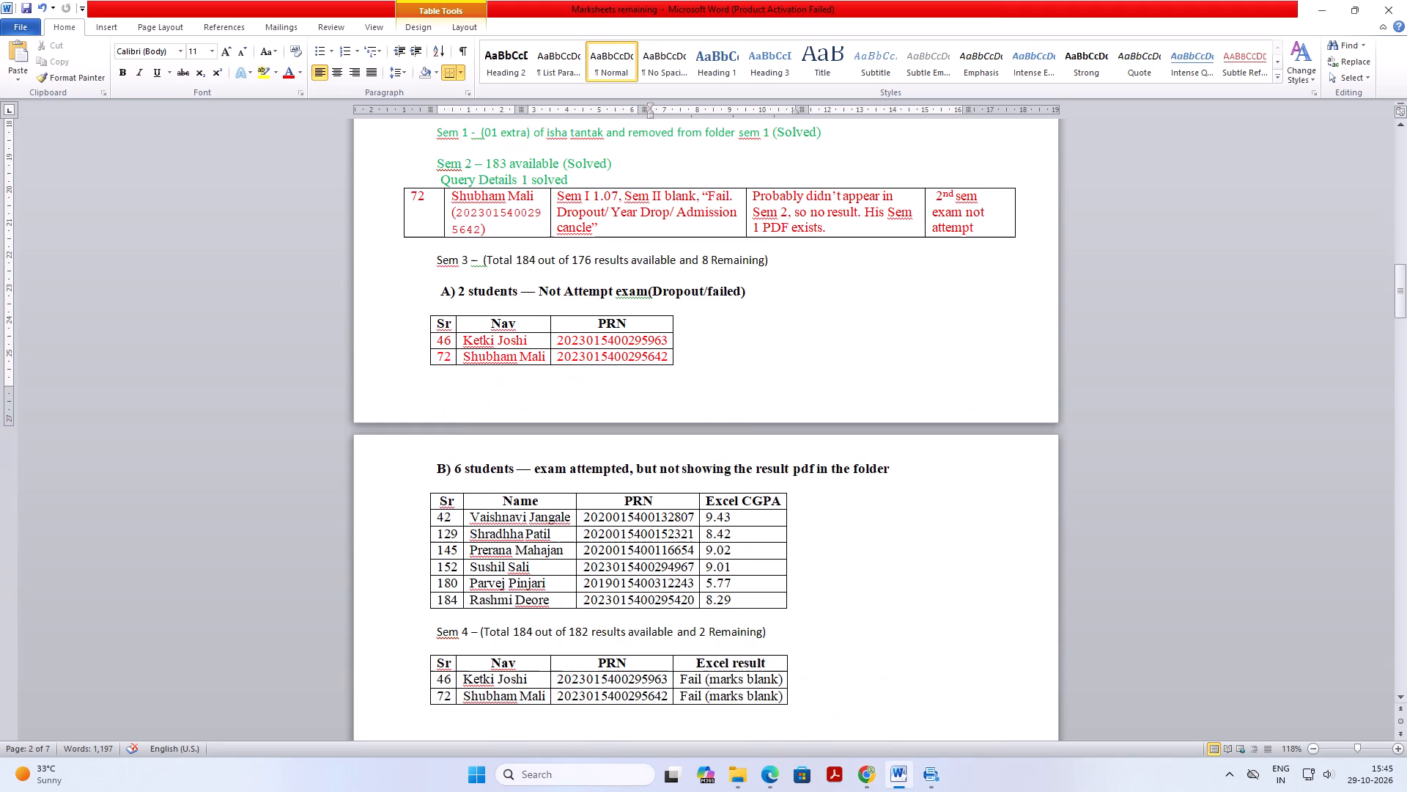
scroll(834, 573, up, 5)
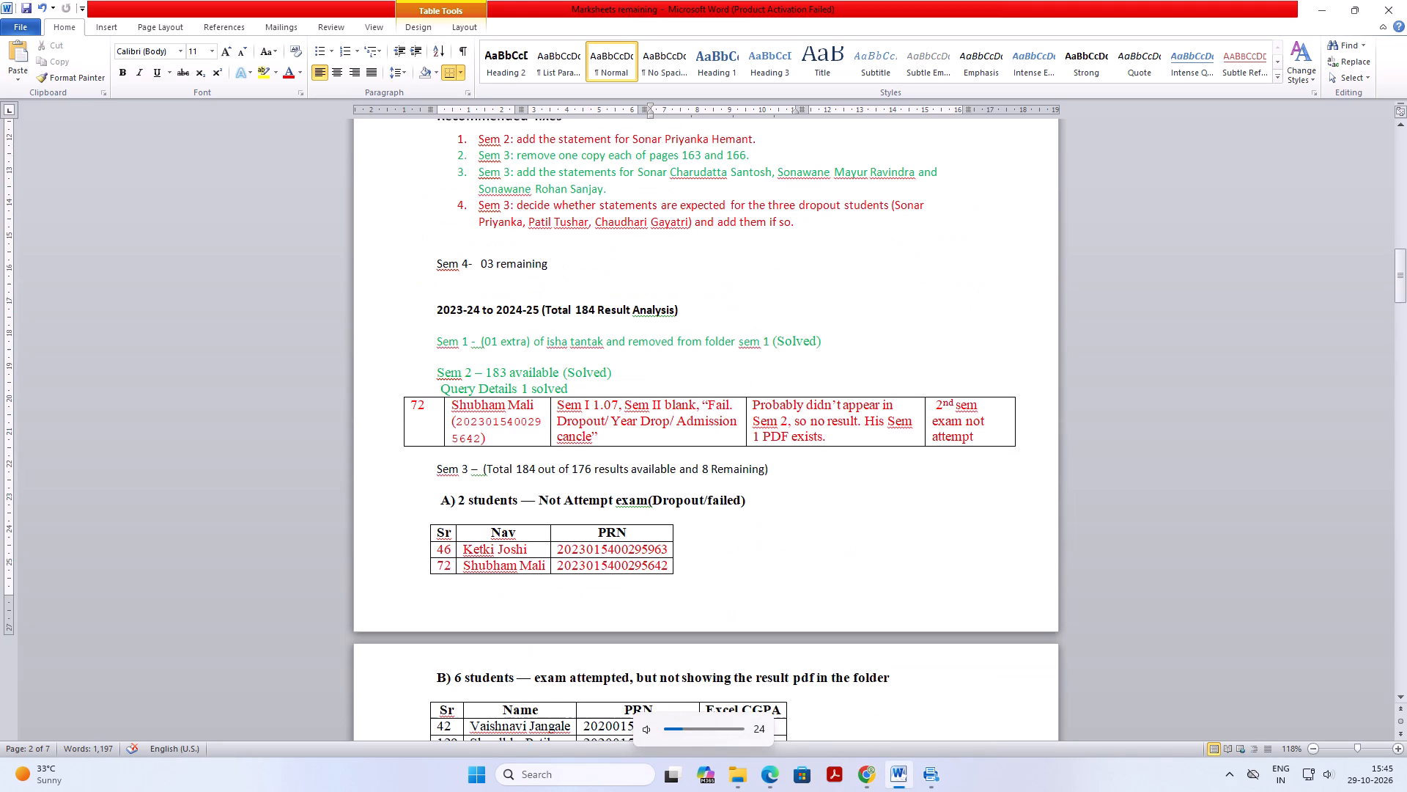
scroll(834, 573, up, 12)
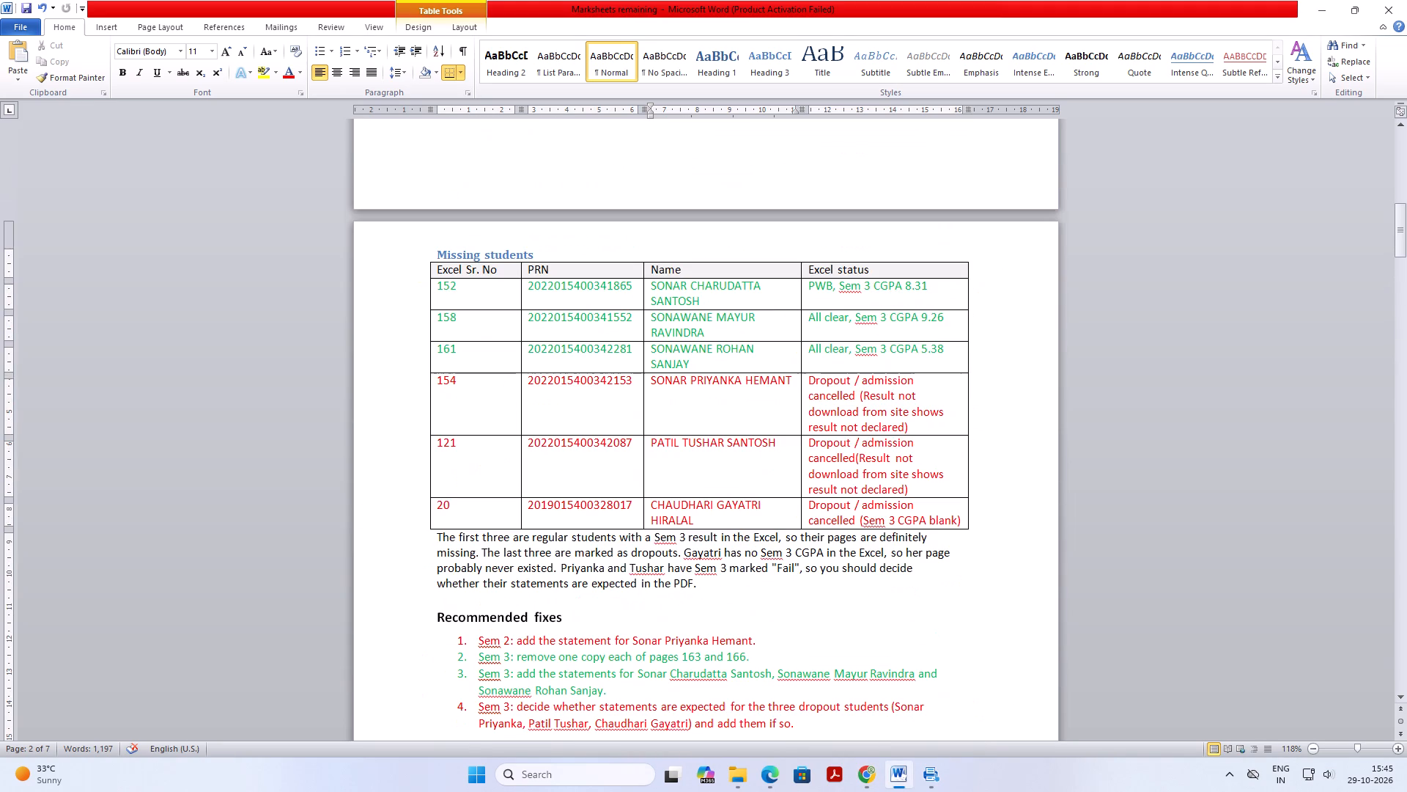
scroll(834, 573, up, 11)
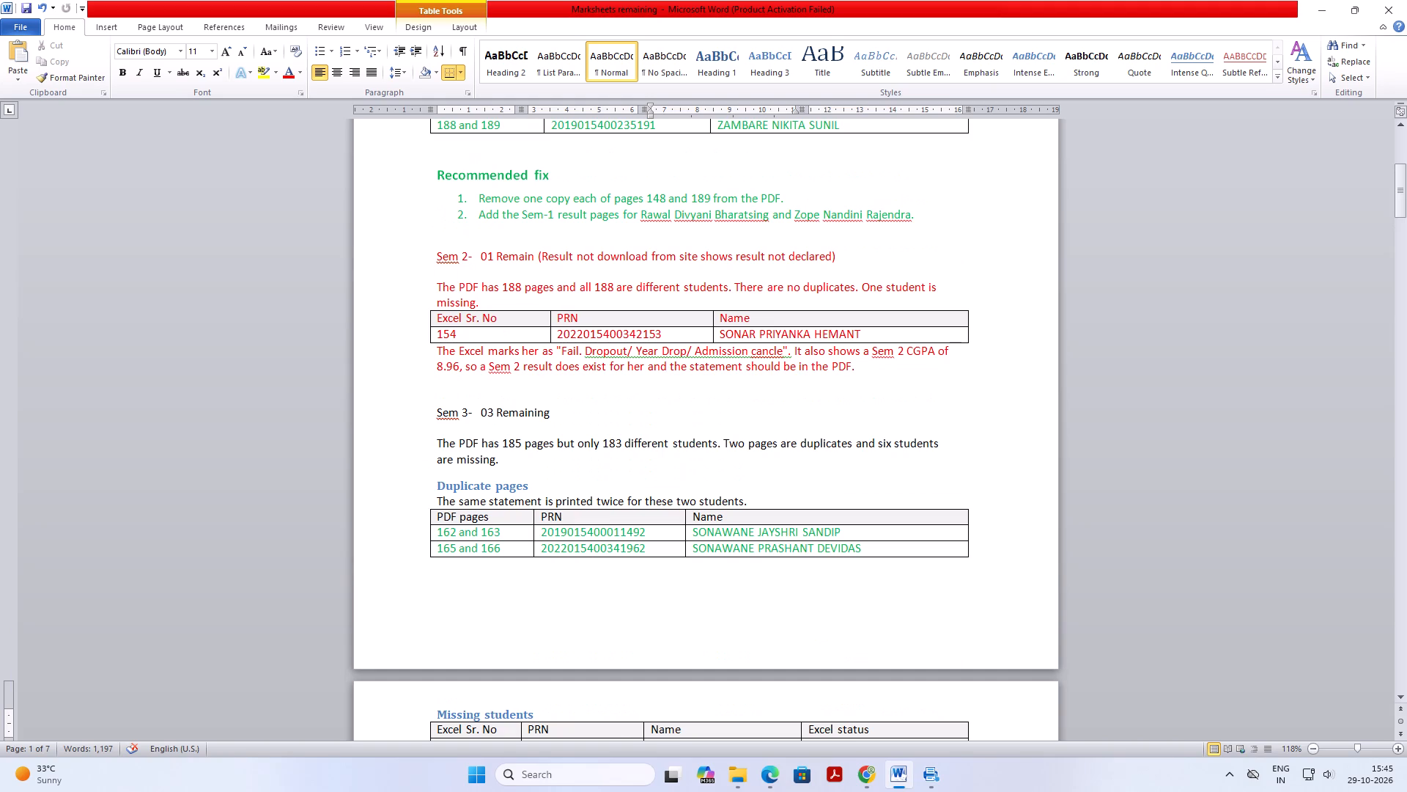
scroll(598, 480, down, 4)
scroll(591, 581, down, 1)
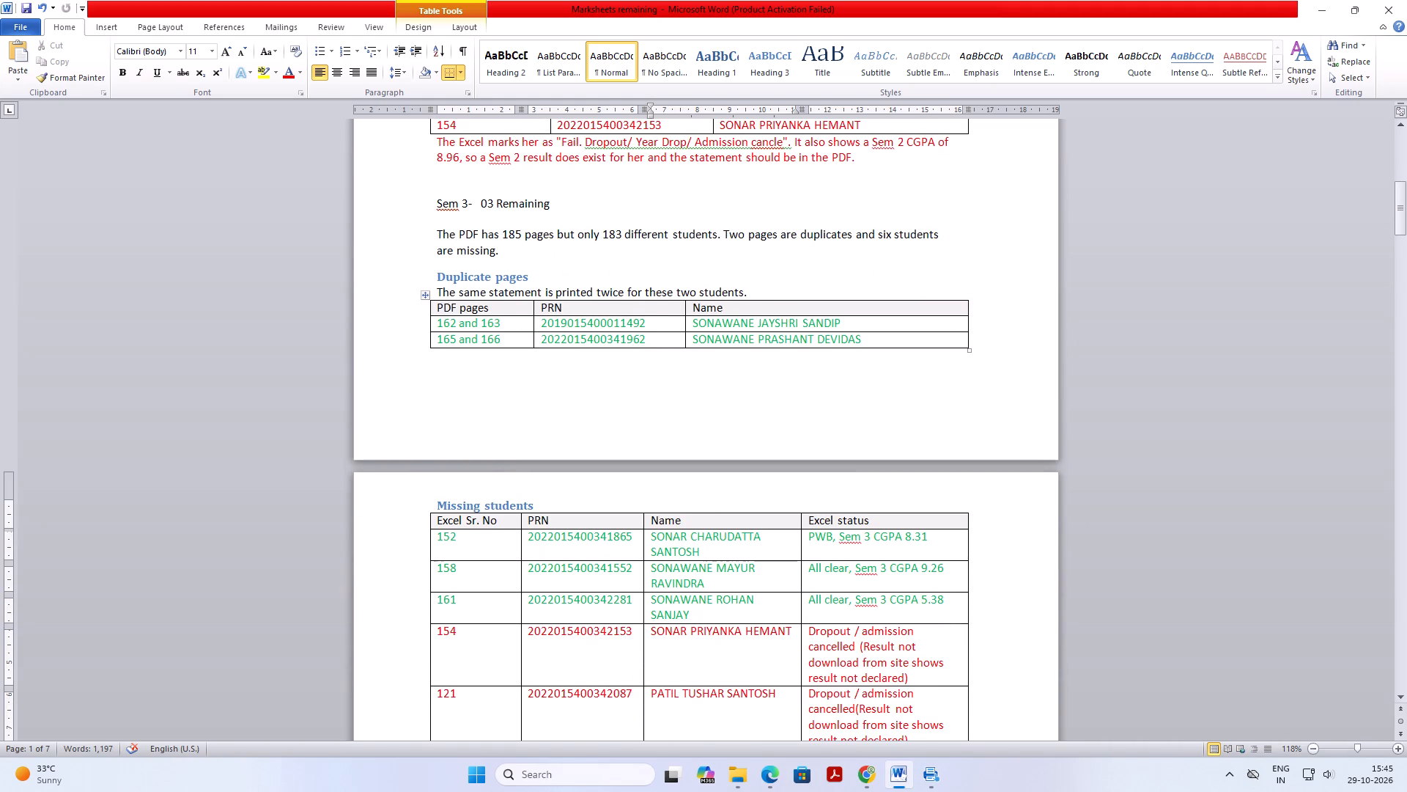
scroll(642, 431, up, 4)
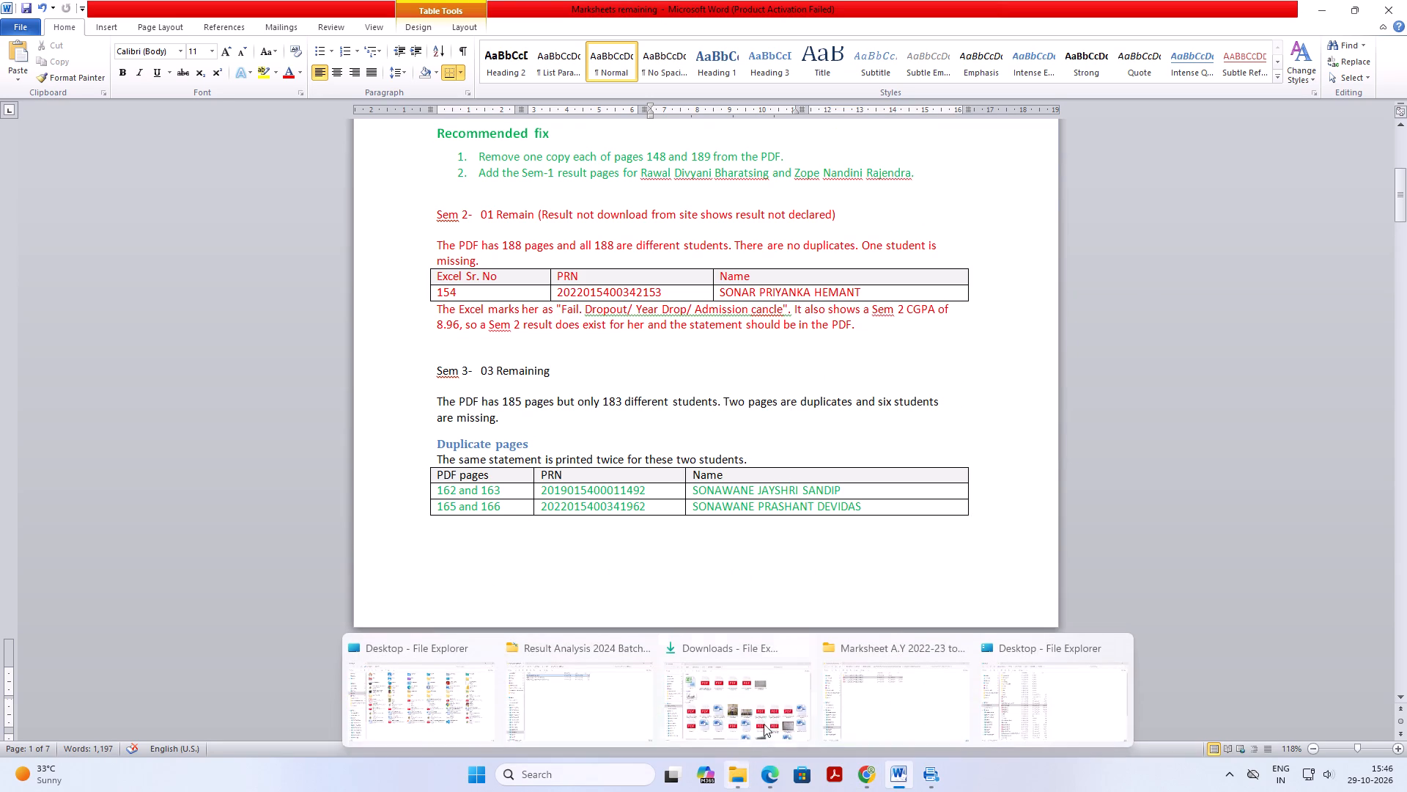
Reopen the Semester 1 Marksheet A.Y 2022-23 to 2023-24 PDF from its folder and examine pages 186 to 189.
click(884, 686)
double_click(391, 143)
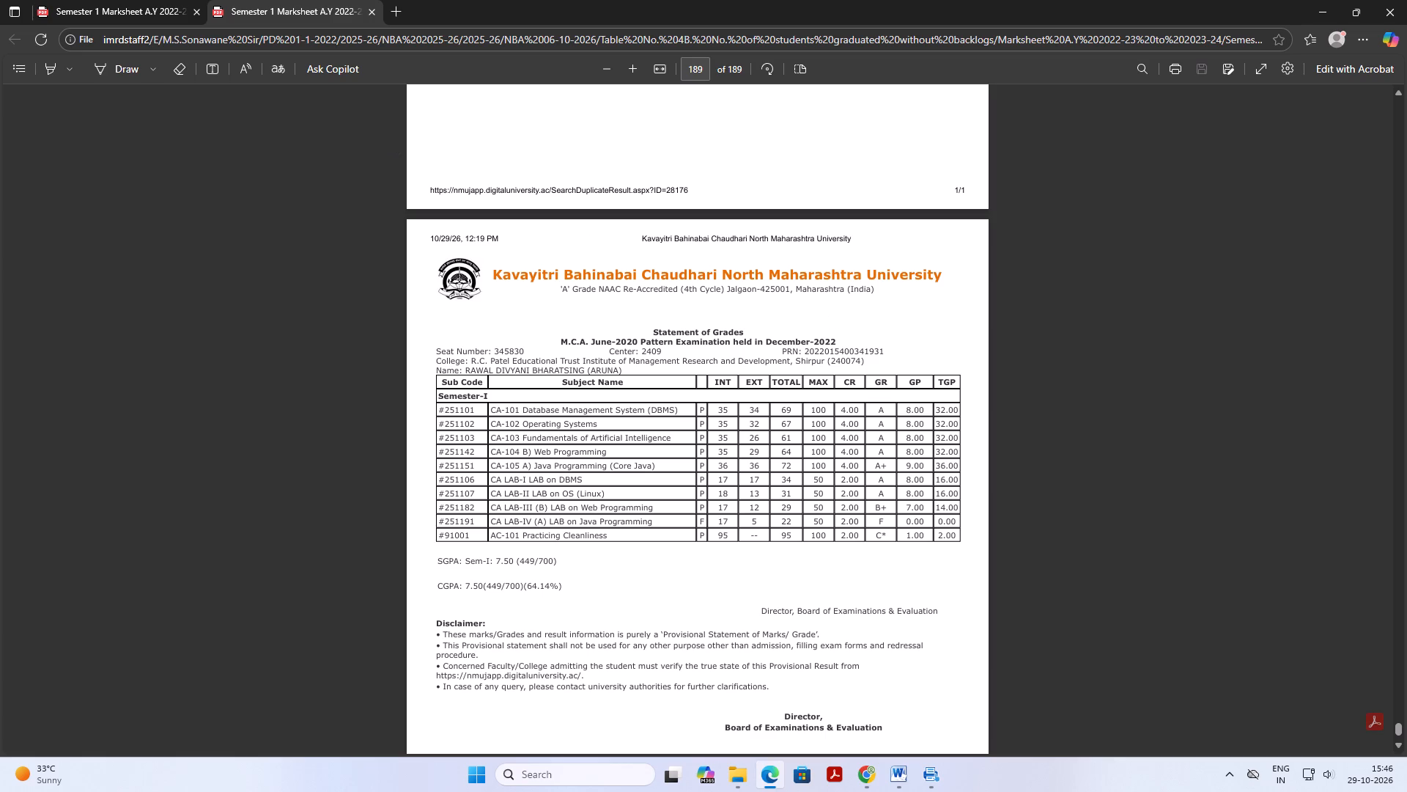
scroll(937, 529, down, 4)
scroll(978, 582, down, 4)
scroll(980, 582, up, 6)
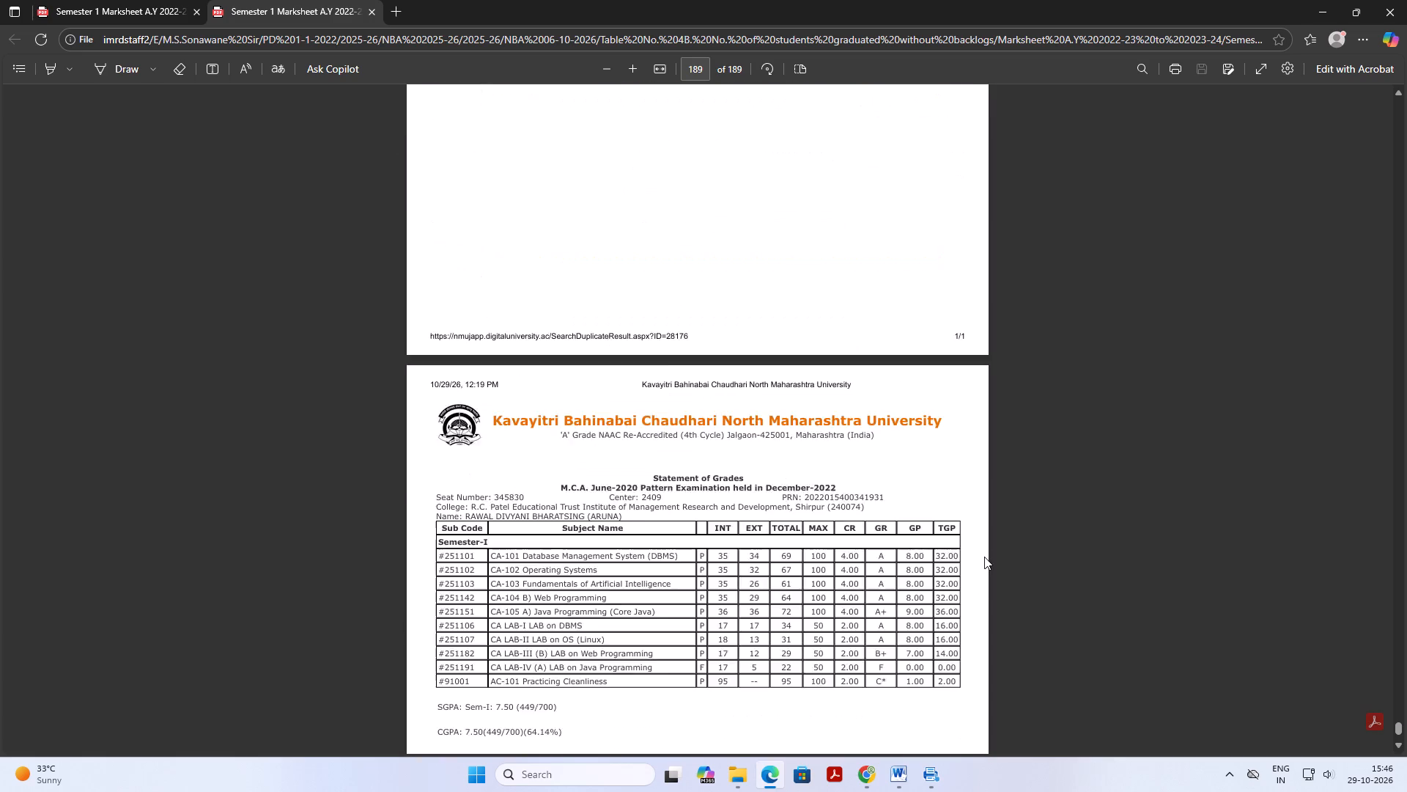
scroll(984, 557, up, 16)
scroll(984, 557, up, 12)
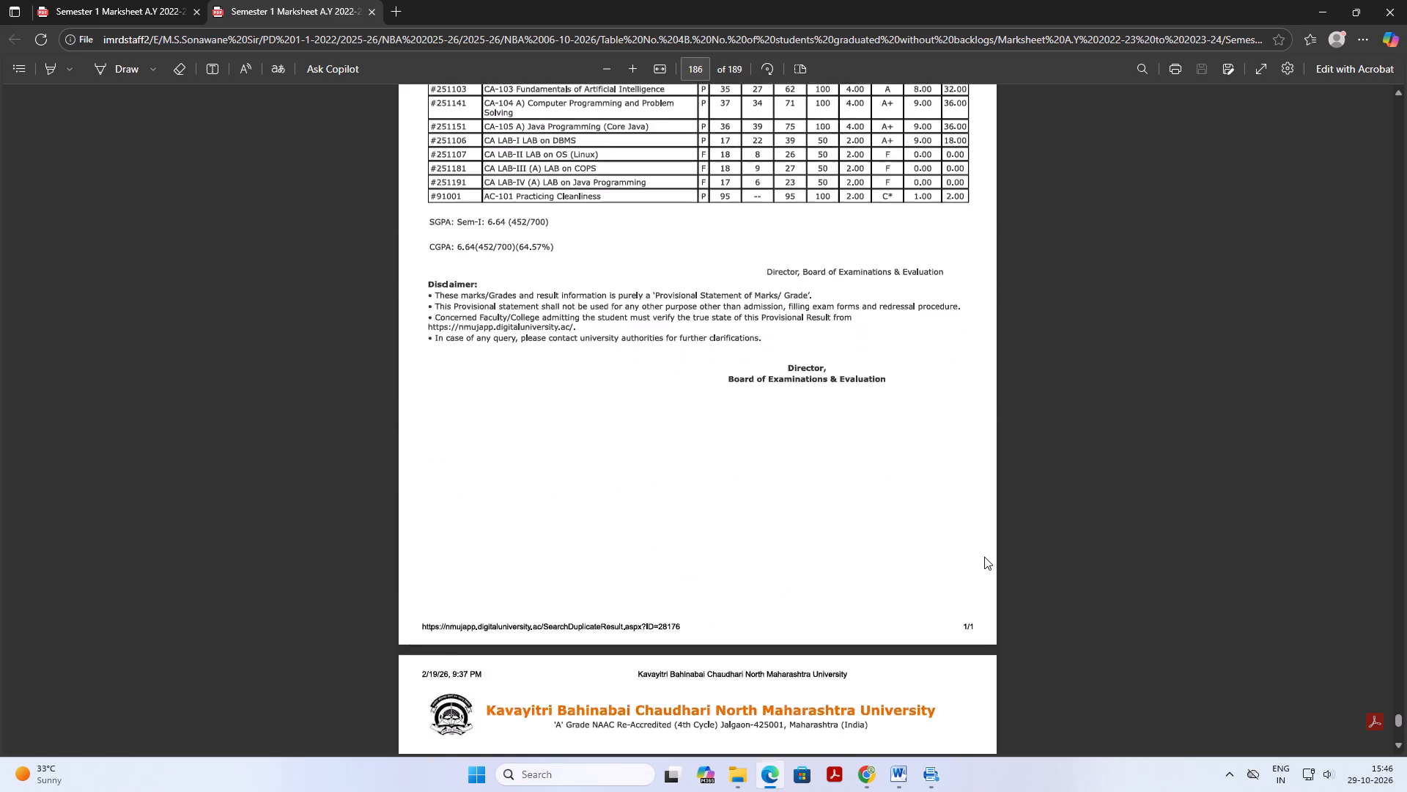
scroll(984, 557, up, 3)
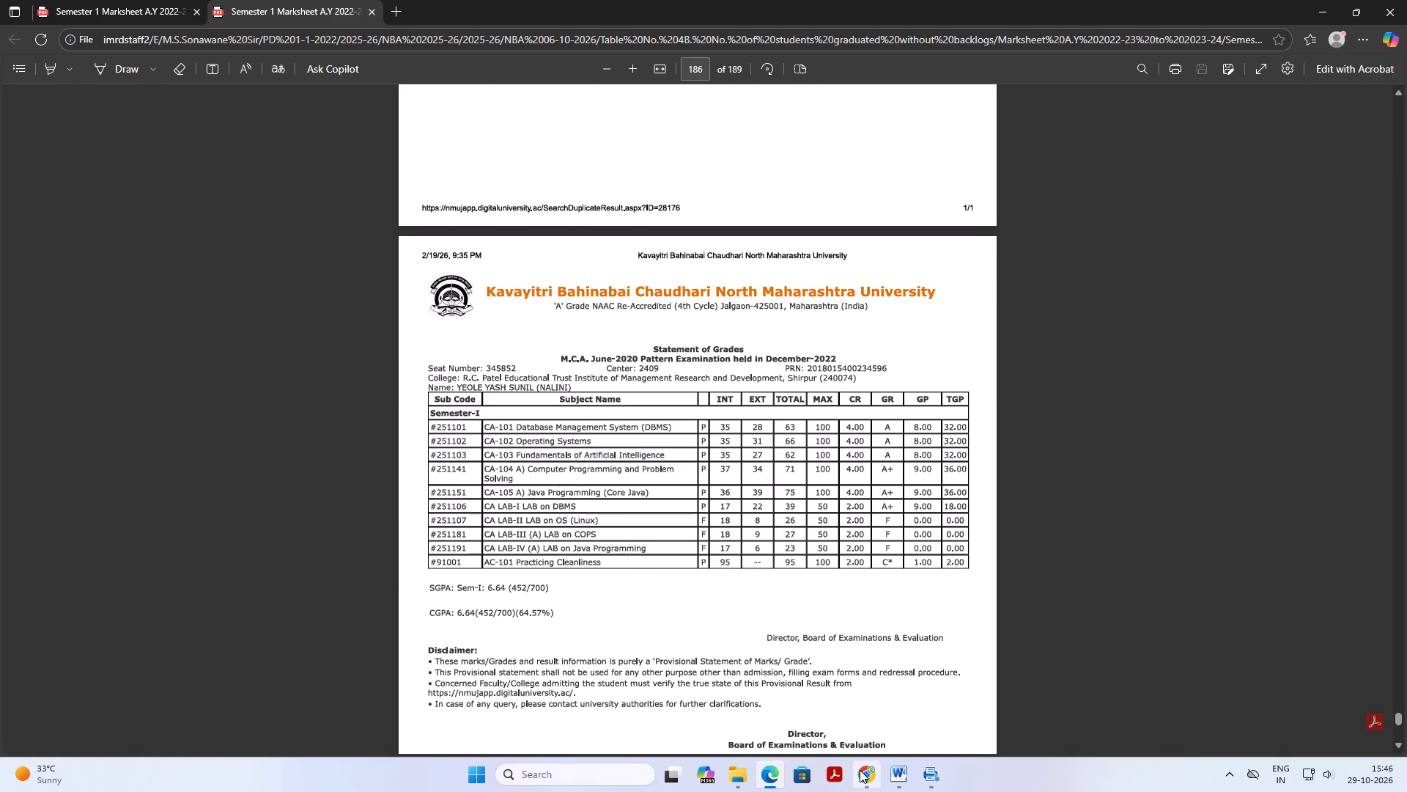
Return to the Marksheets remaining document in Word and check the 2022-23 to 2023-24 Sem 1 notes on missing and duplicate students.
click(911, 692)
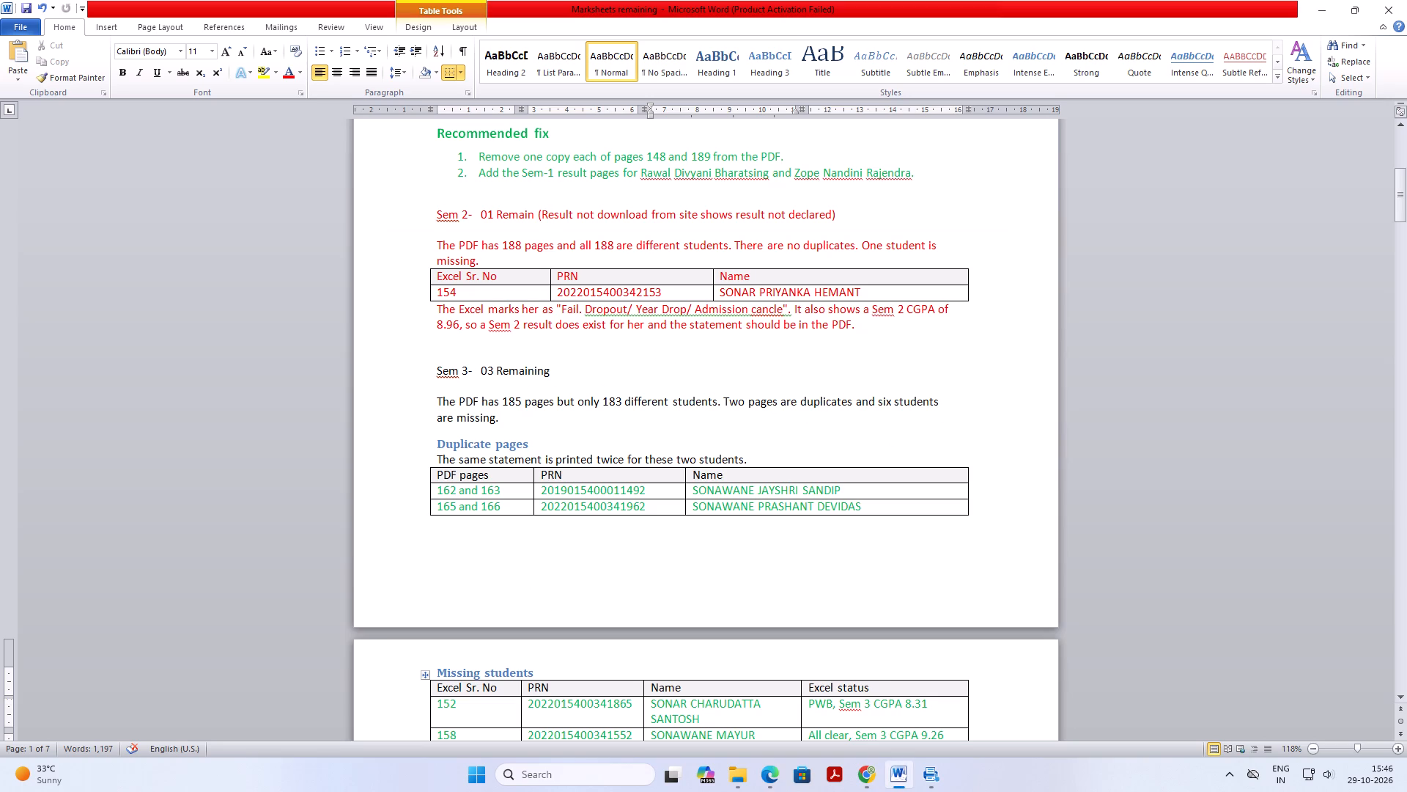
scroll(782, 502, up, 1)
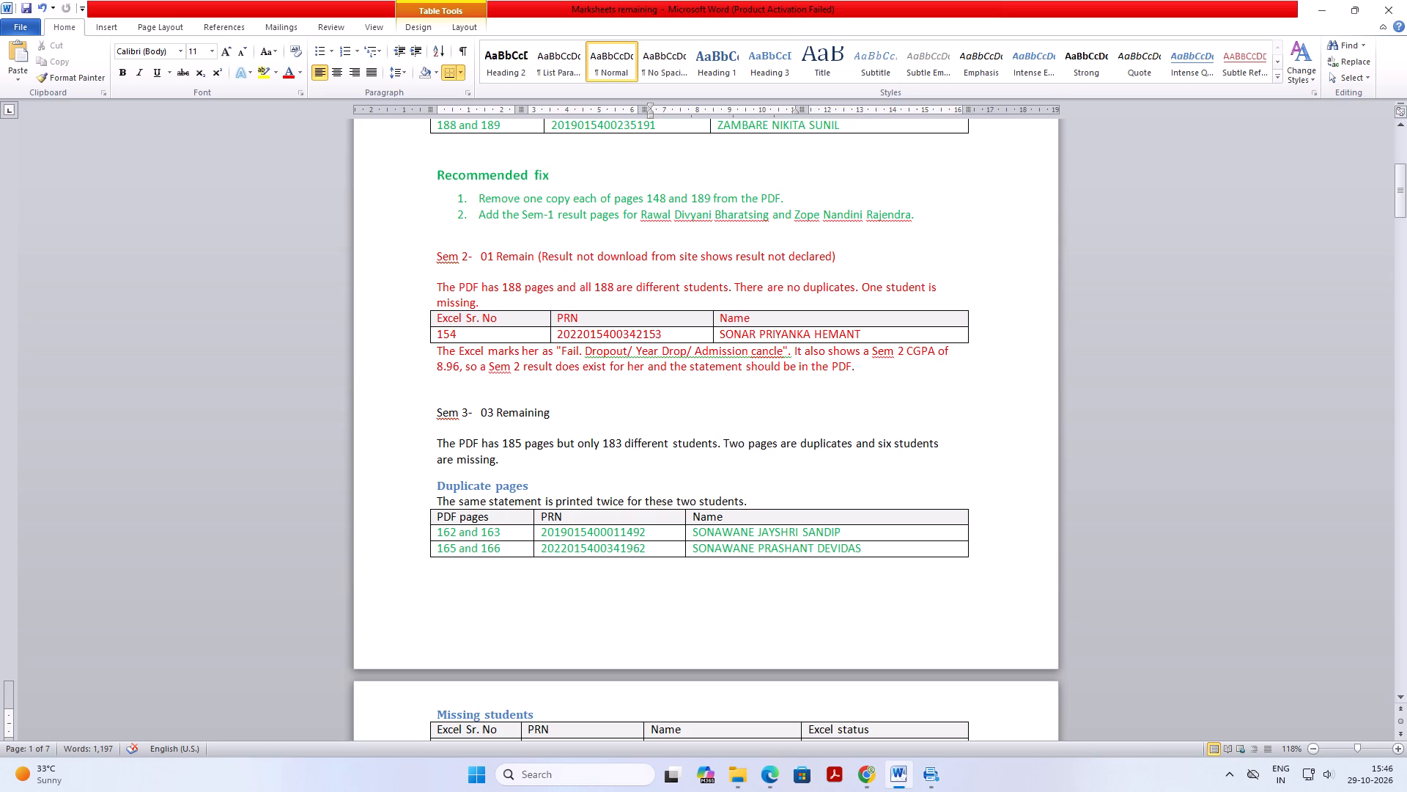
scroll(699, 373, up, 3)
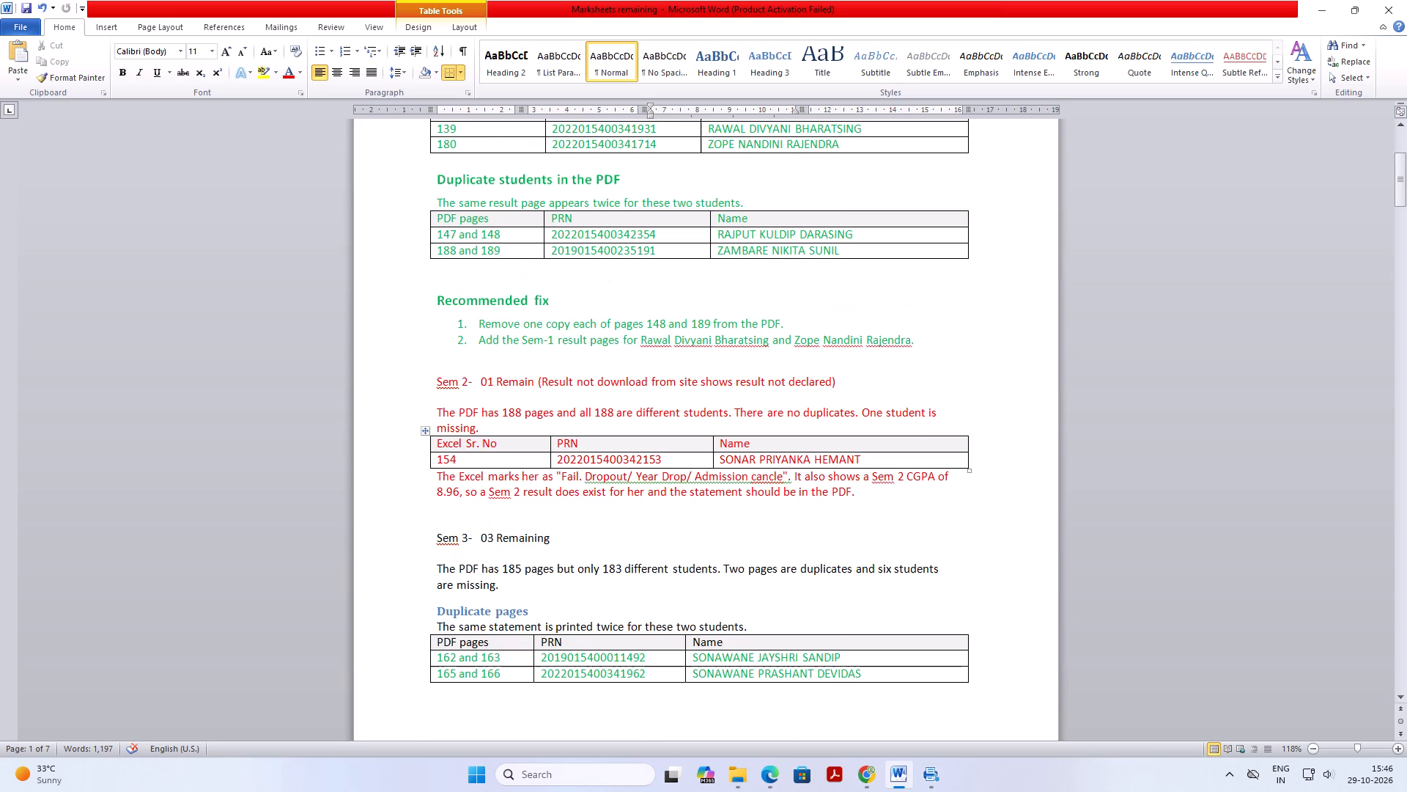
scroll(699, 373, up, 4)
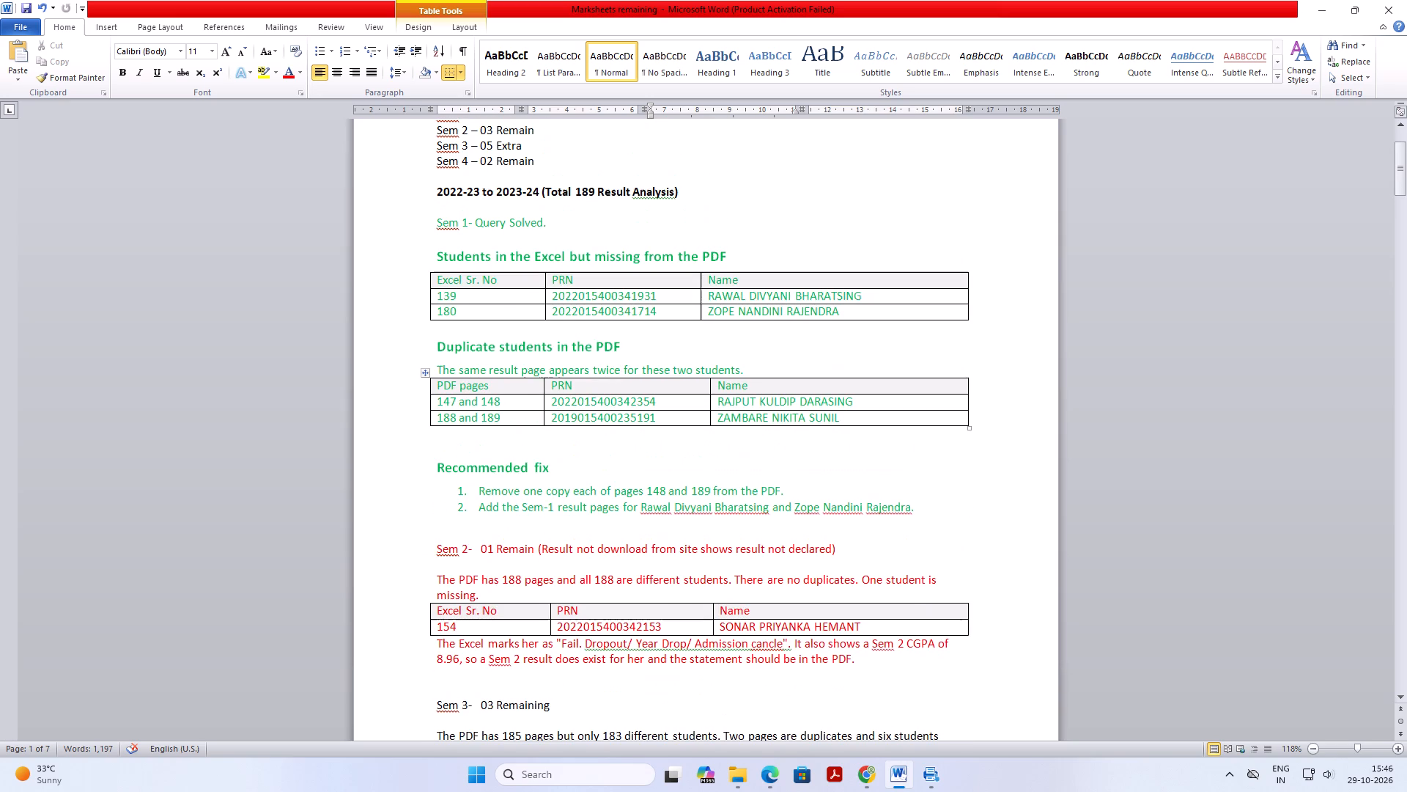
Review the 2022-23 to 2023-24 notes in the Marksheets remaining document, from the Sem 1 entry through the Sem 3 duplicate pages.
scroll(699, 373, up, 1)
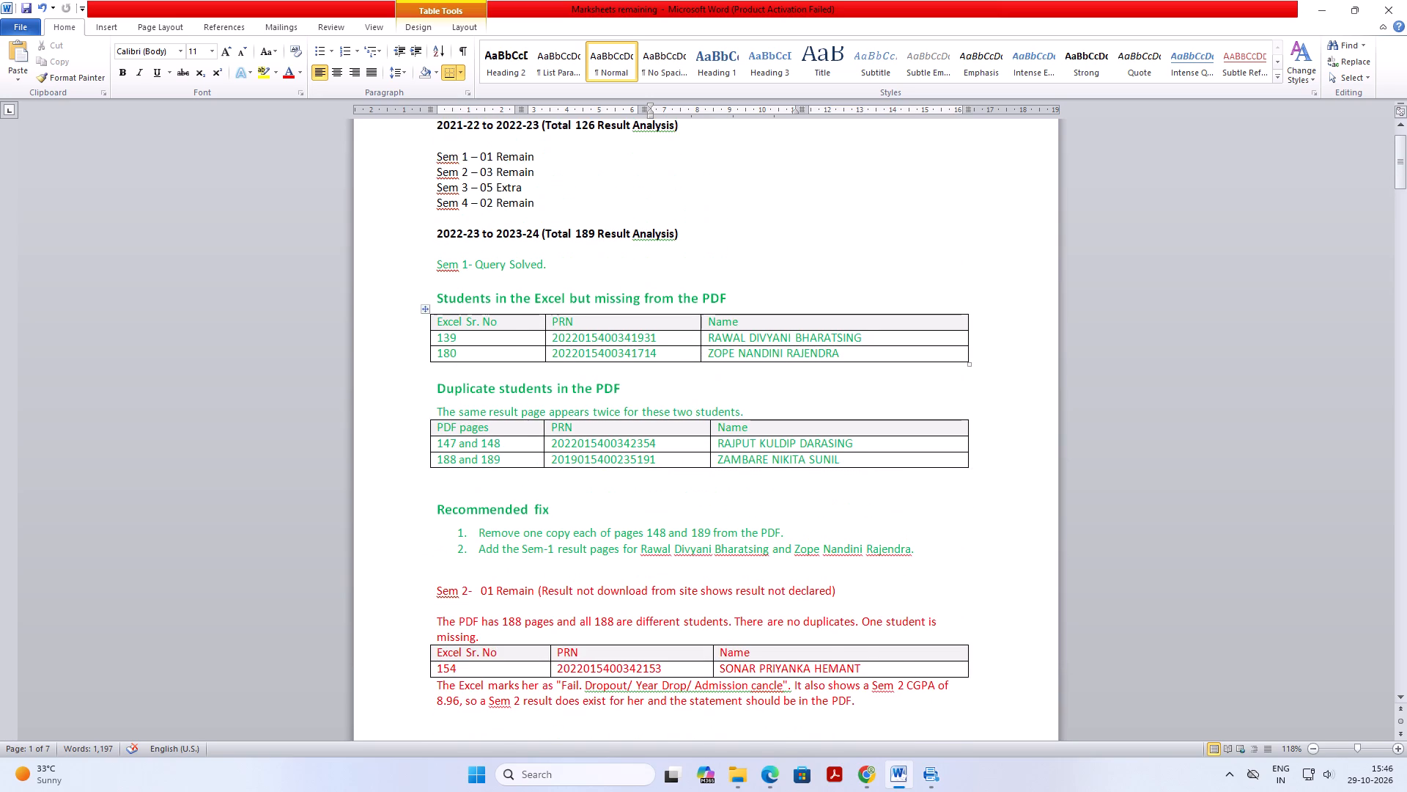
scroll(569, 352, up, 1)
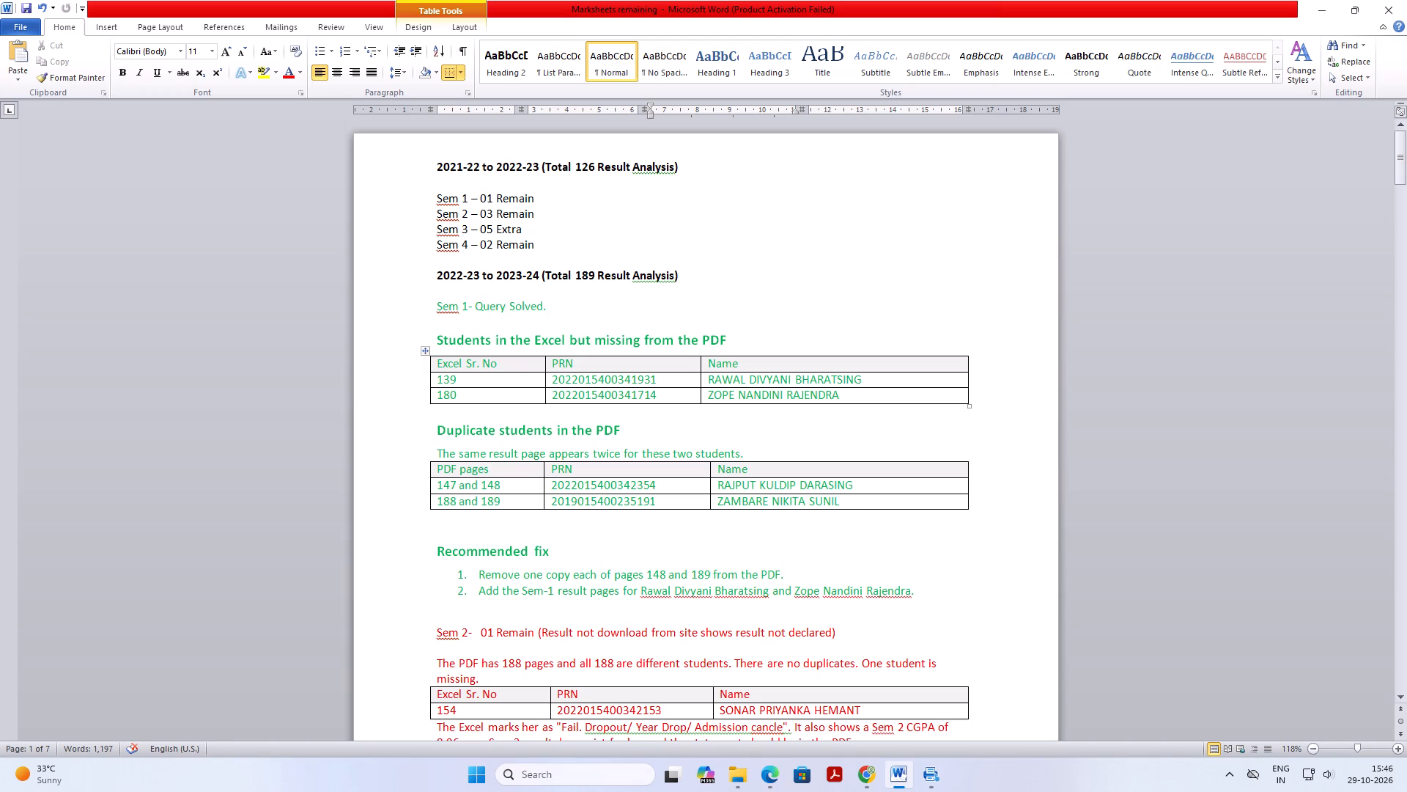
scroll(610, 455, up, 1)
click(602, 304)
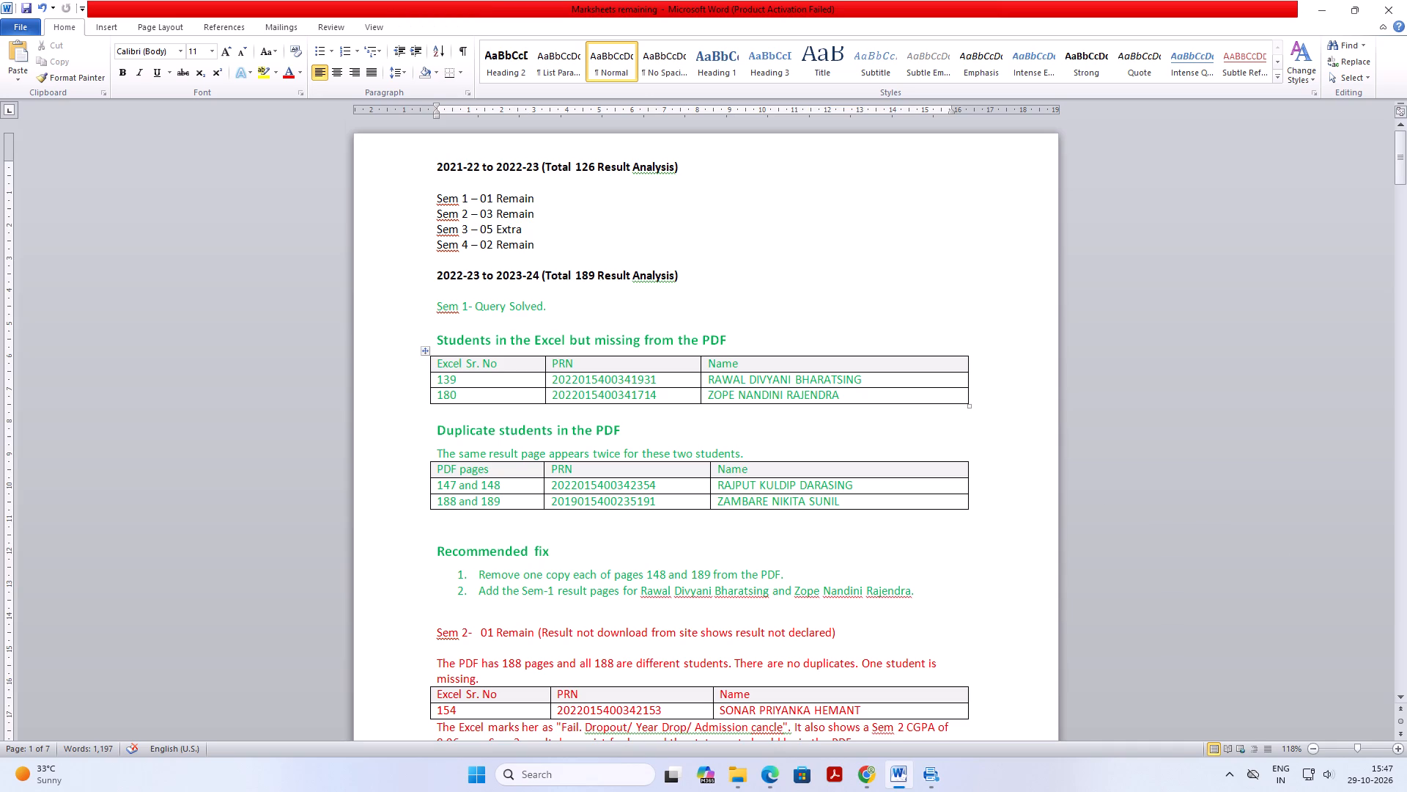
scroll(779, 509, down, 6)
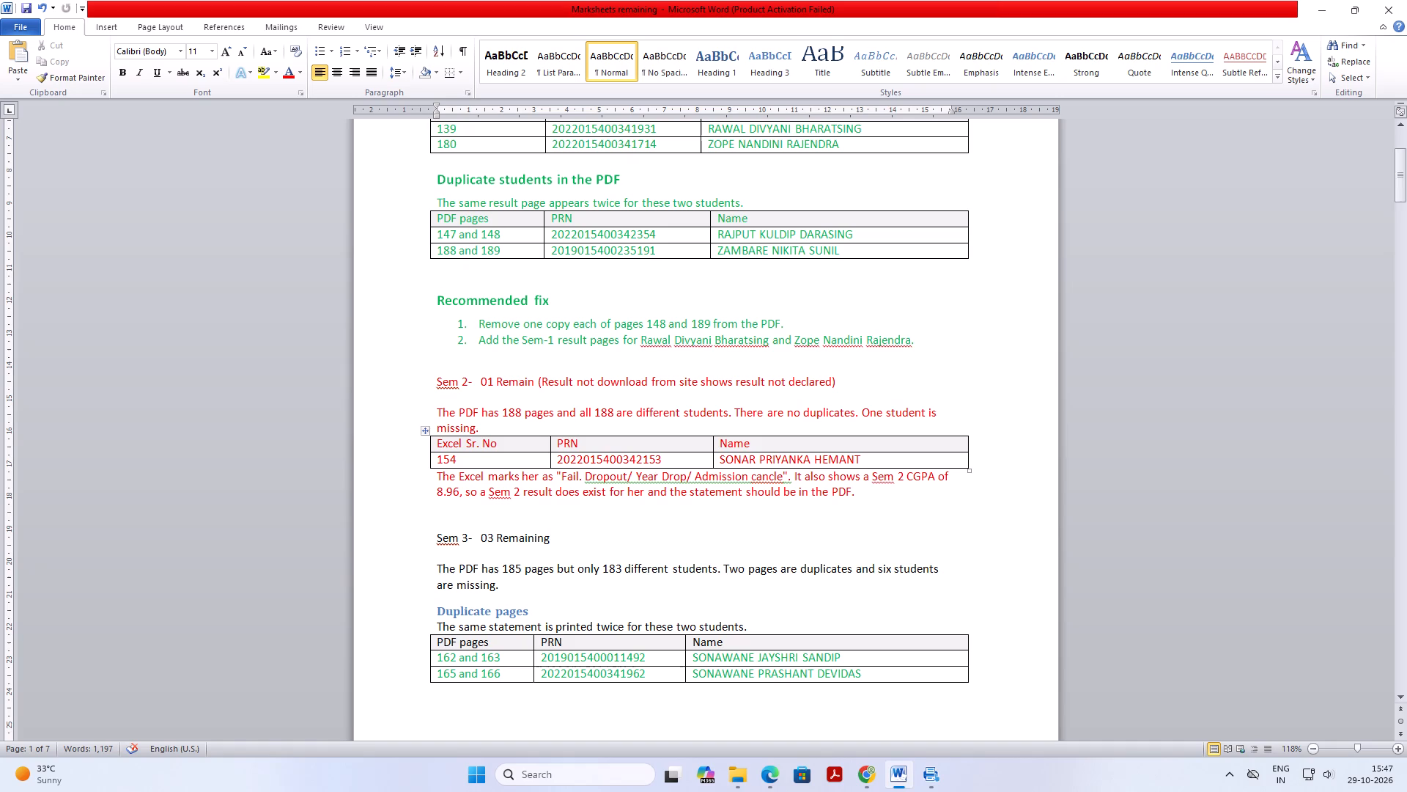
scroll(561, 485, down, 1)
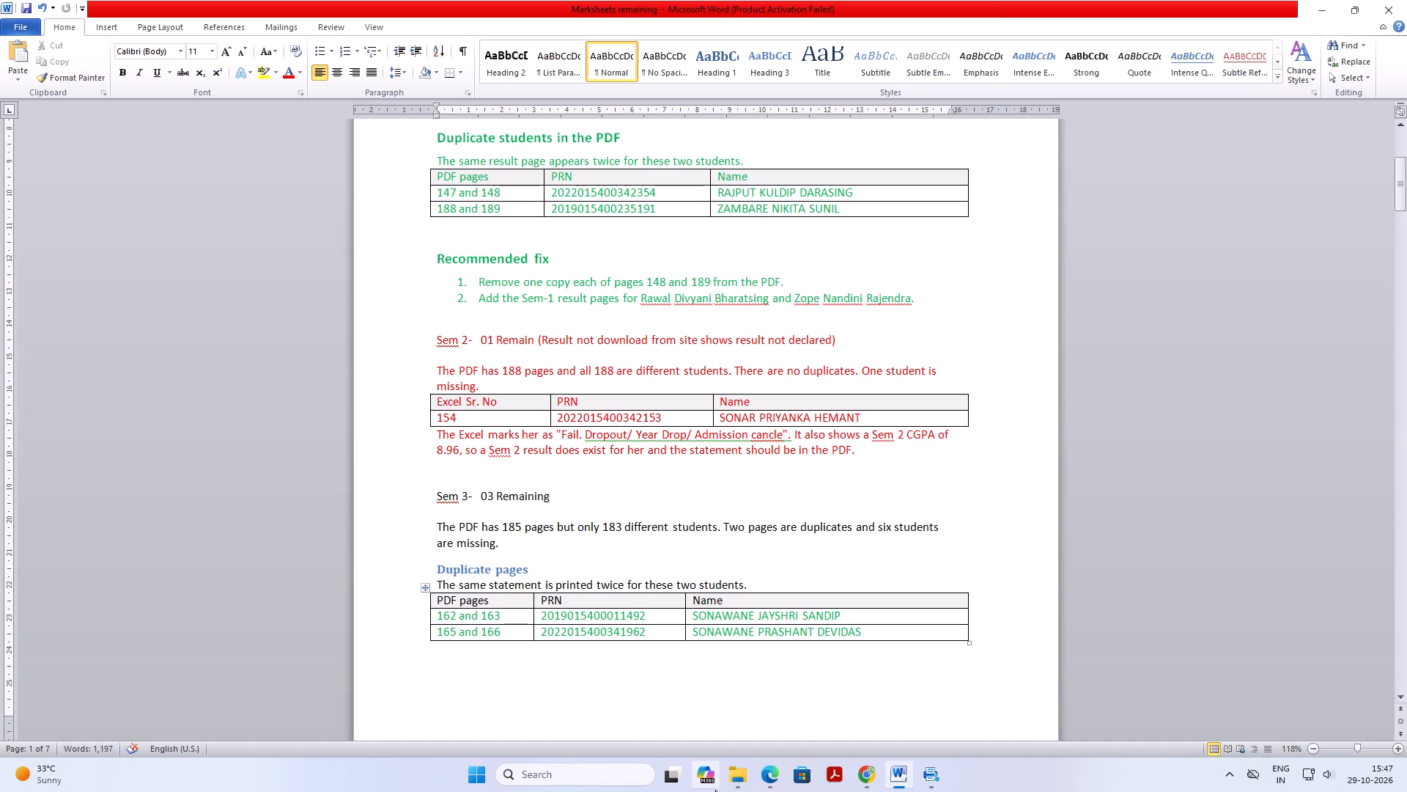
Open the Semester 2 Marksheet A.Y 2022-23 to 2023-24 PDF from its folder, examine its first two pages, and close the viewer.
click(891, 694)
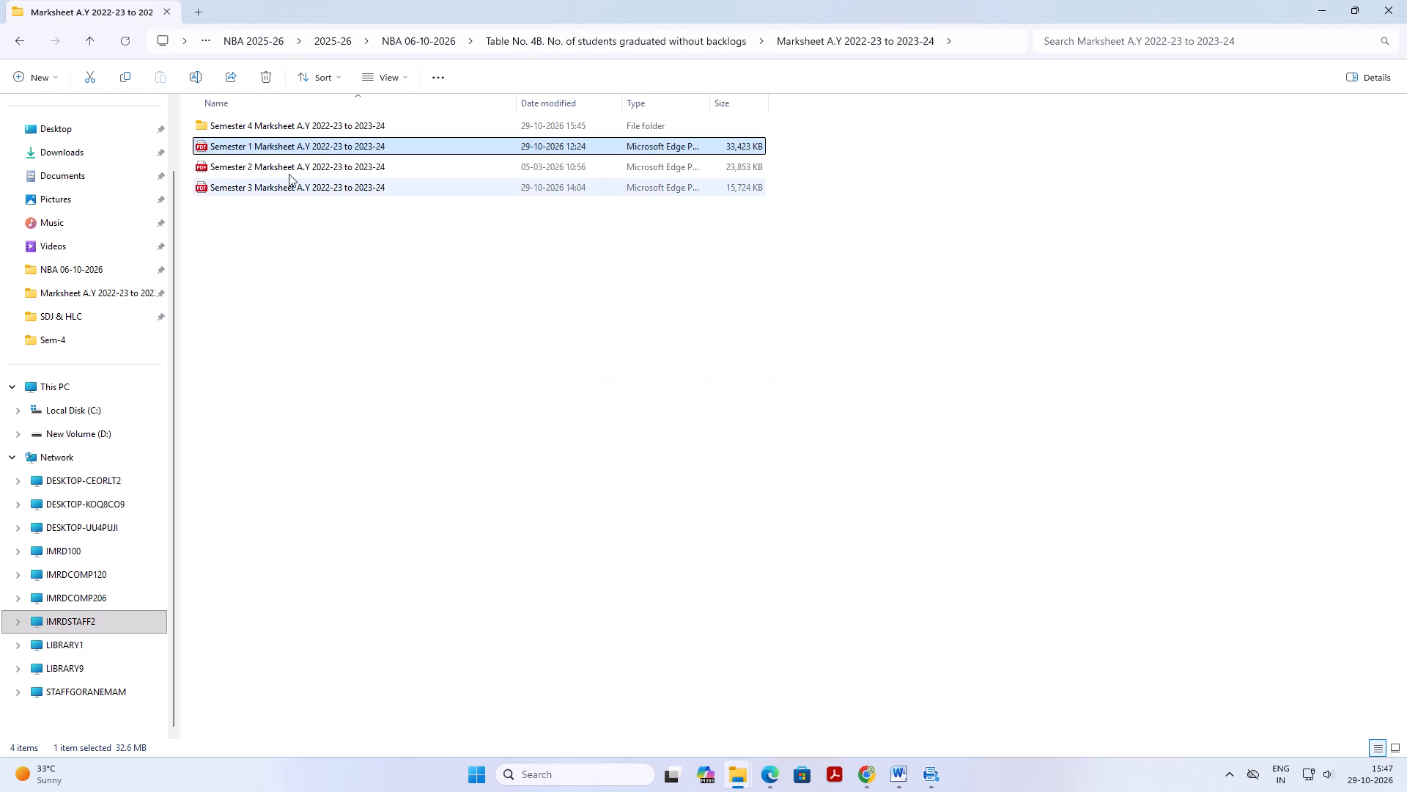
double_click(287, 163)
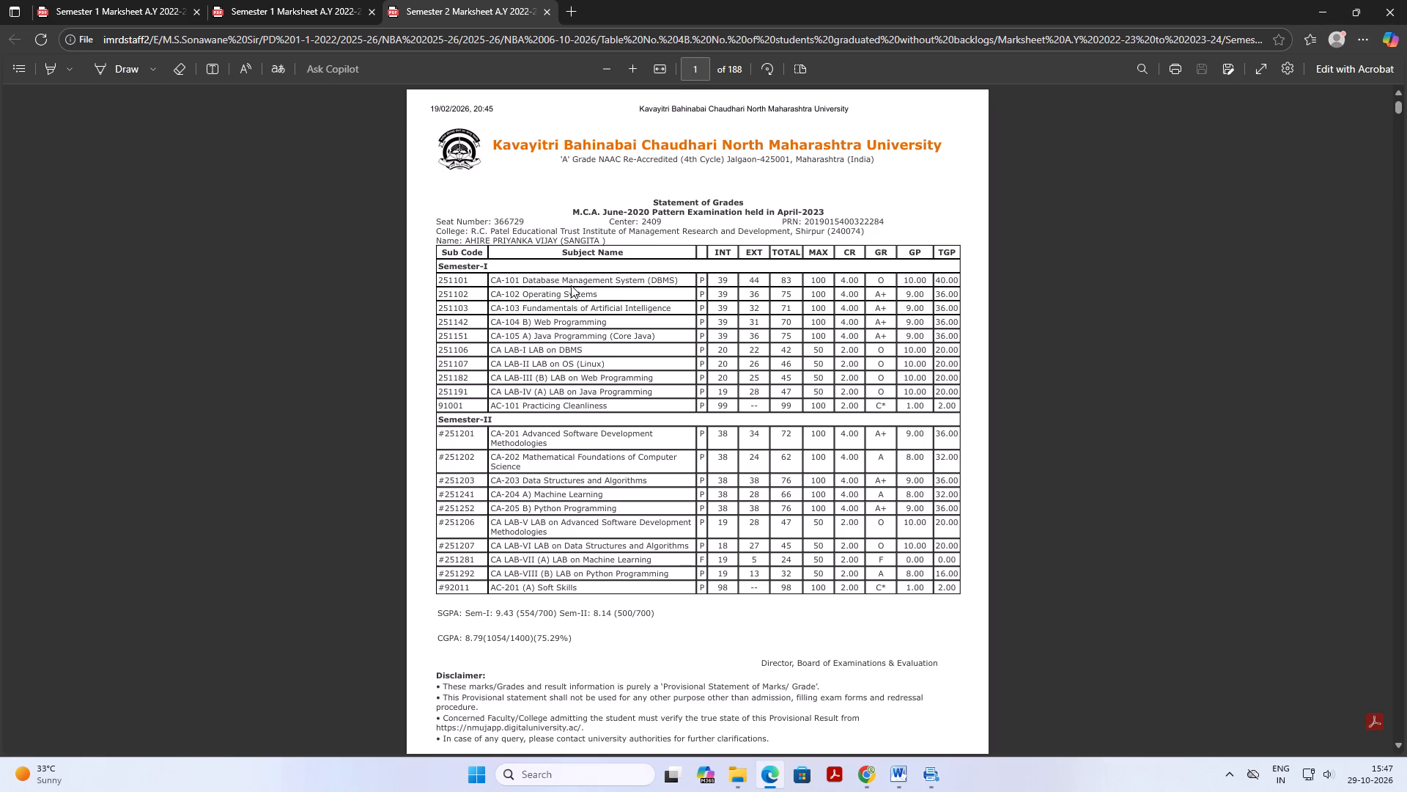
scroll(814, 488, down, 5)
scroll(850, 542, down, 5)
scroll(850, 542, up, 5)
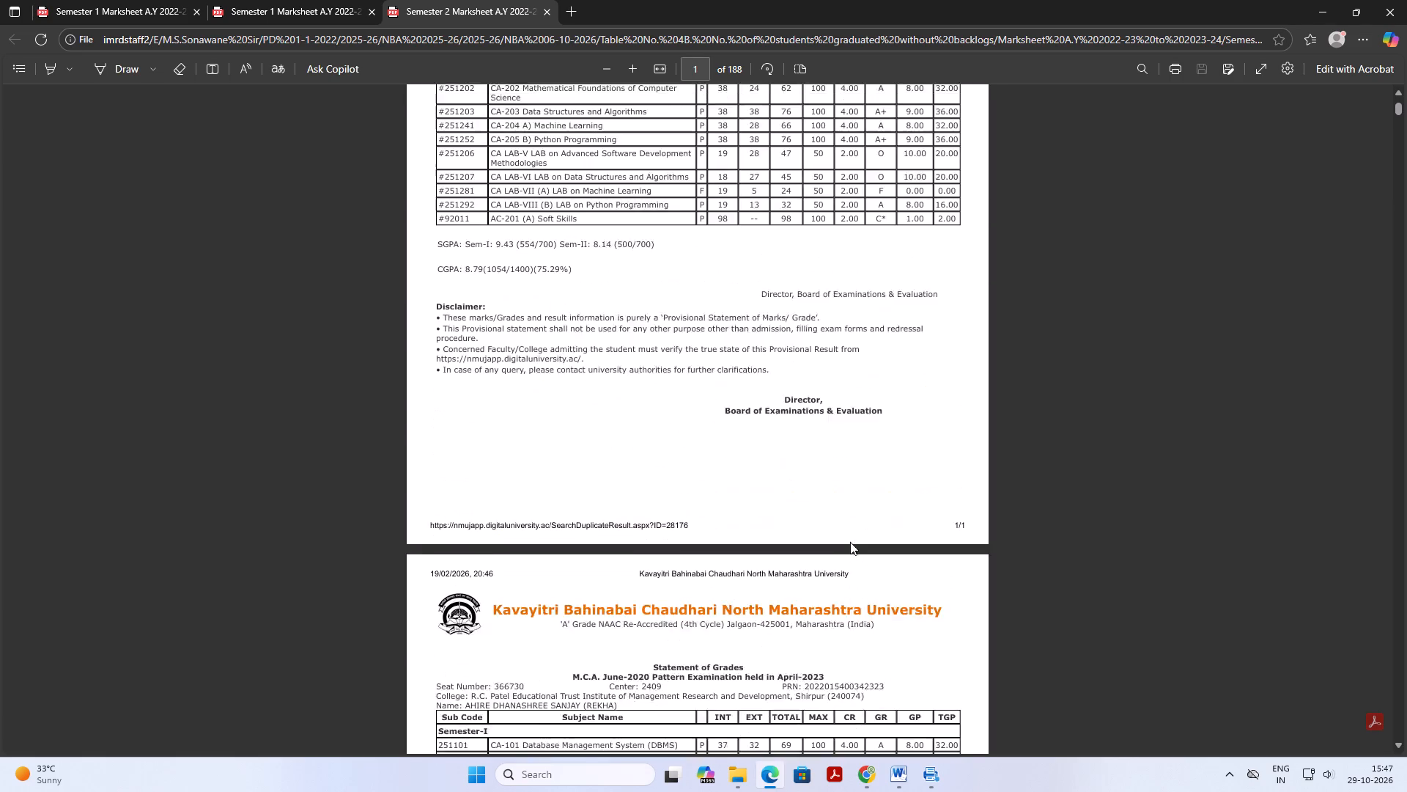
scroll(850, 542, up, 11)
scroll(850, 542, down, 14)
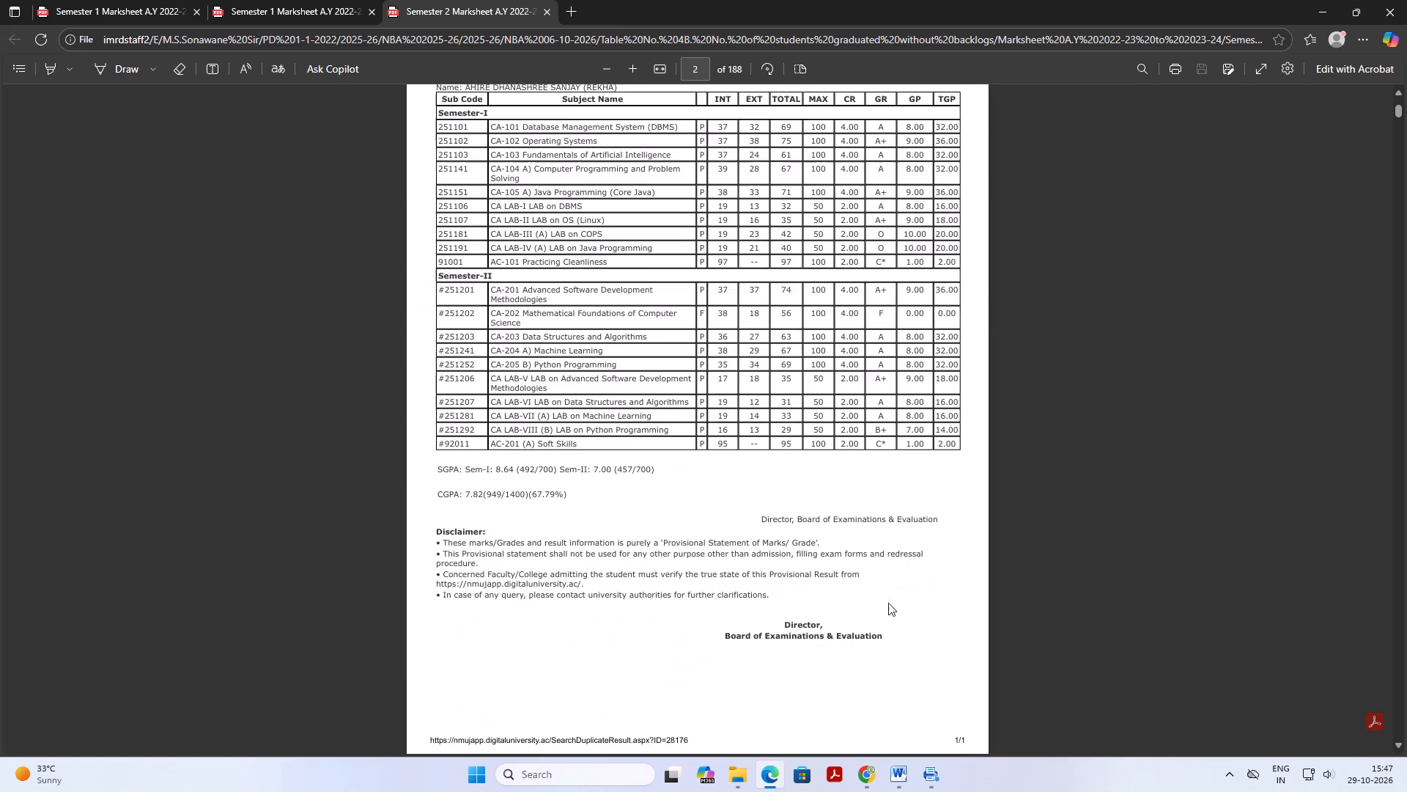
scroll(888, 603, up, 13)
scroll(888, 603, up, 11)
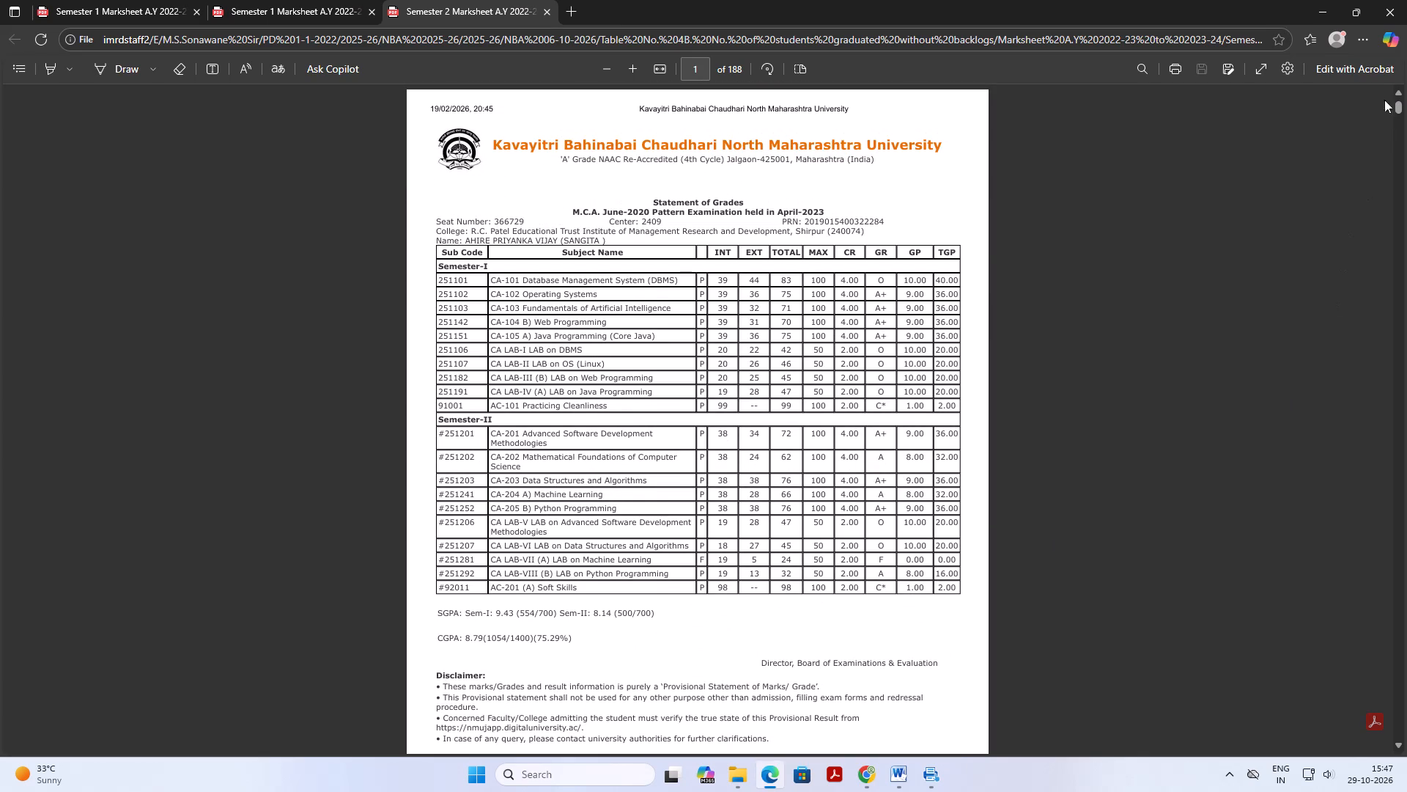
click(1395, 20)
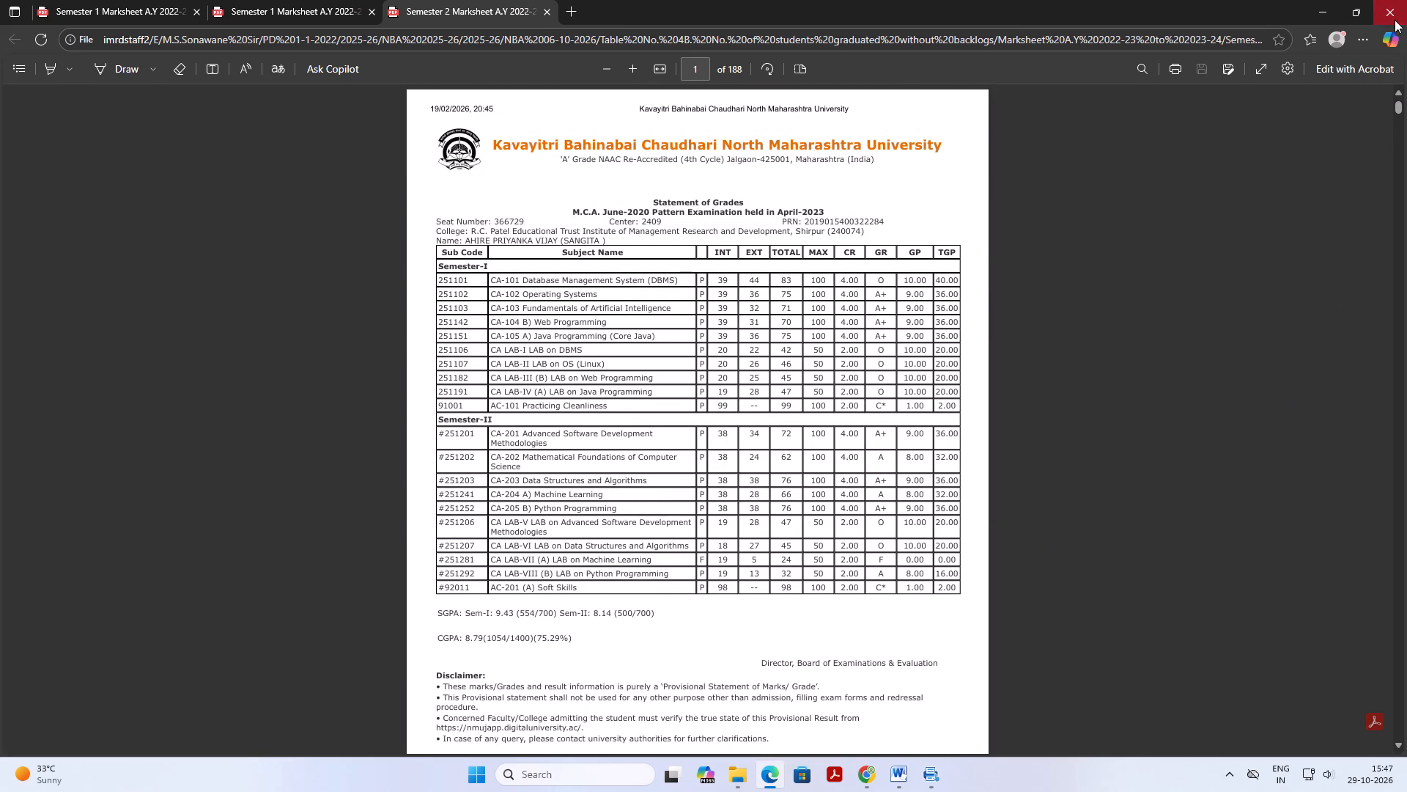
click(529, 326)
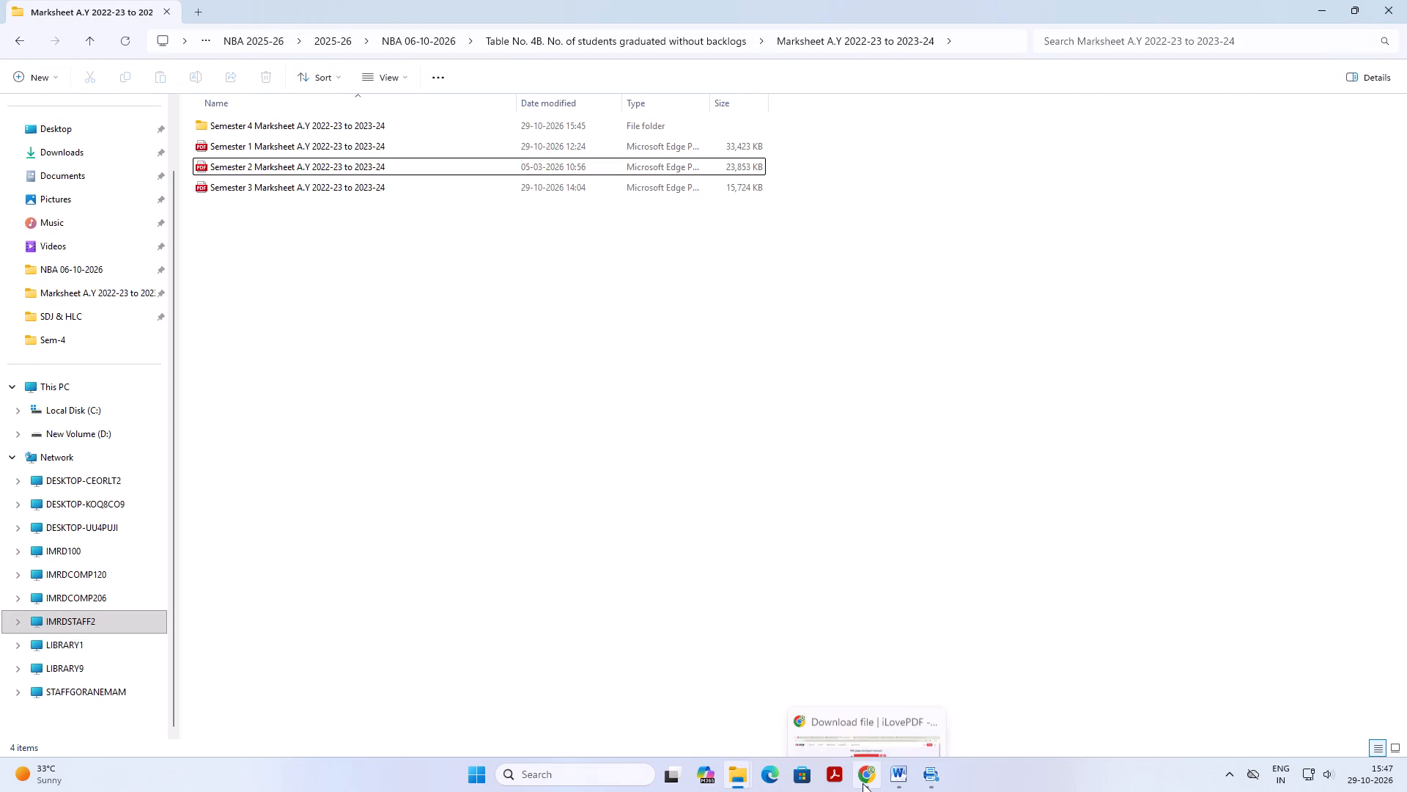
Return to the Marksheets remaining document in Word and review the Sem 3 and Sem 4 notes and the 2023-24 to 2024-25 section.
click(886, 673)
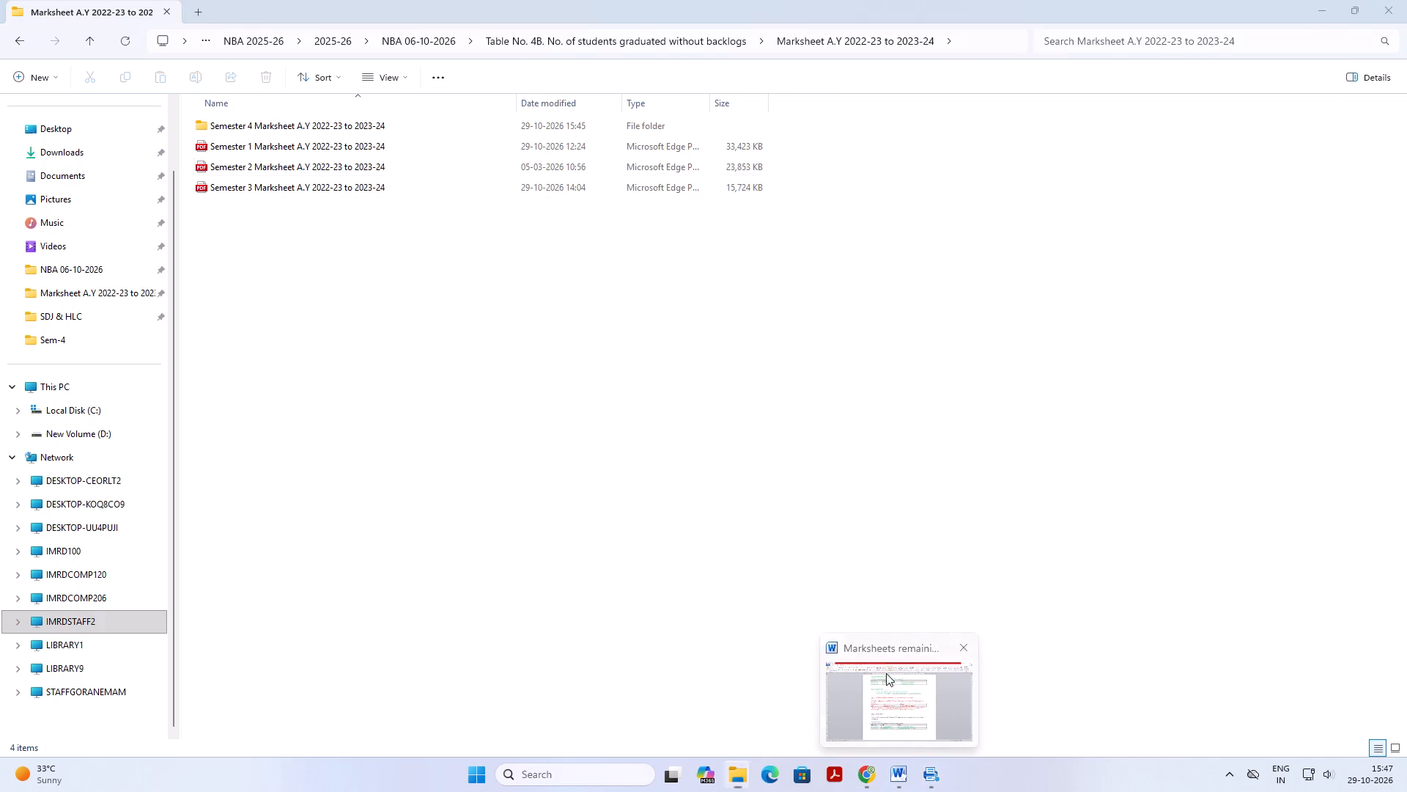
scroll(698, 469, down, 1)
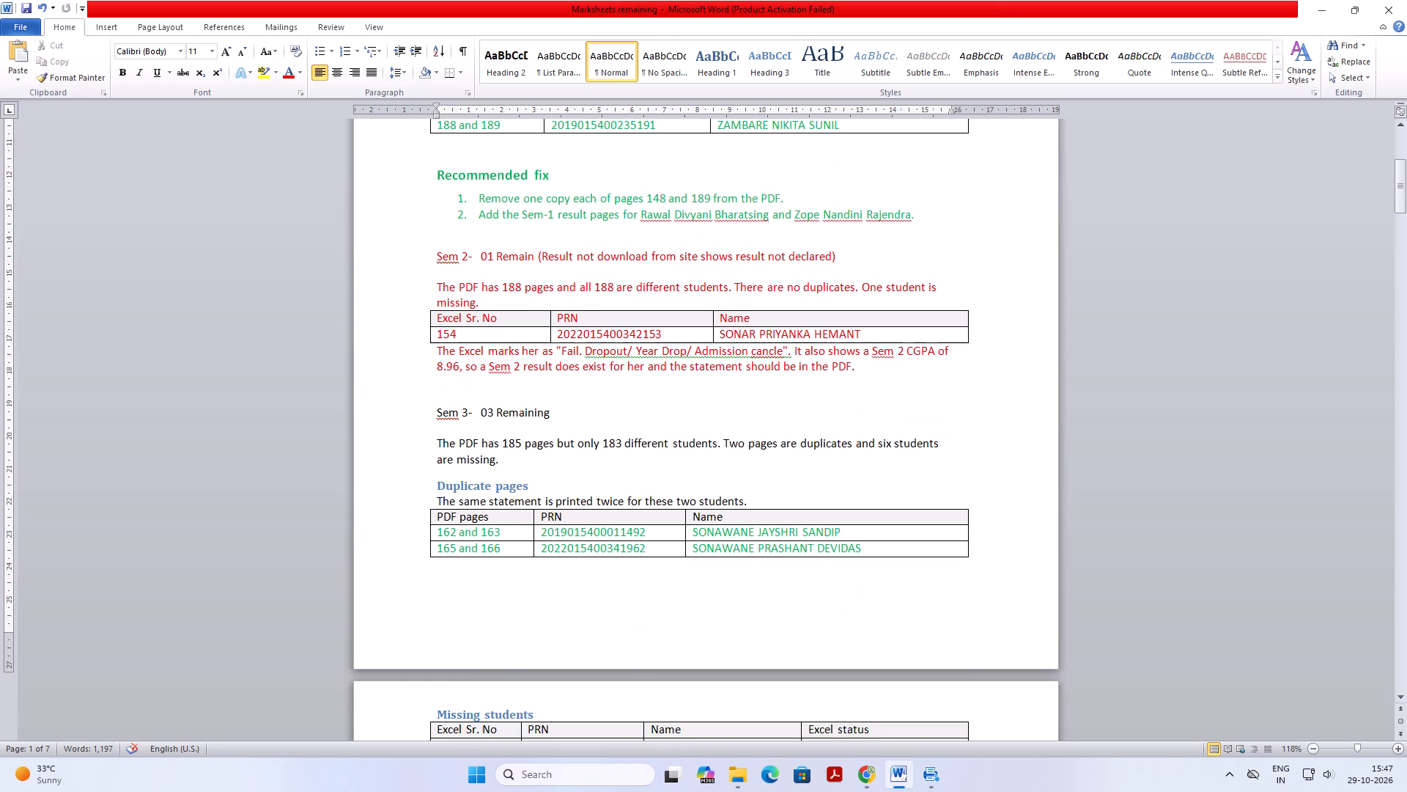
scroll(698, 469, down, 3)
scroll(614, 423, down, 2)
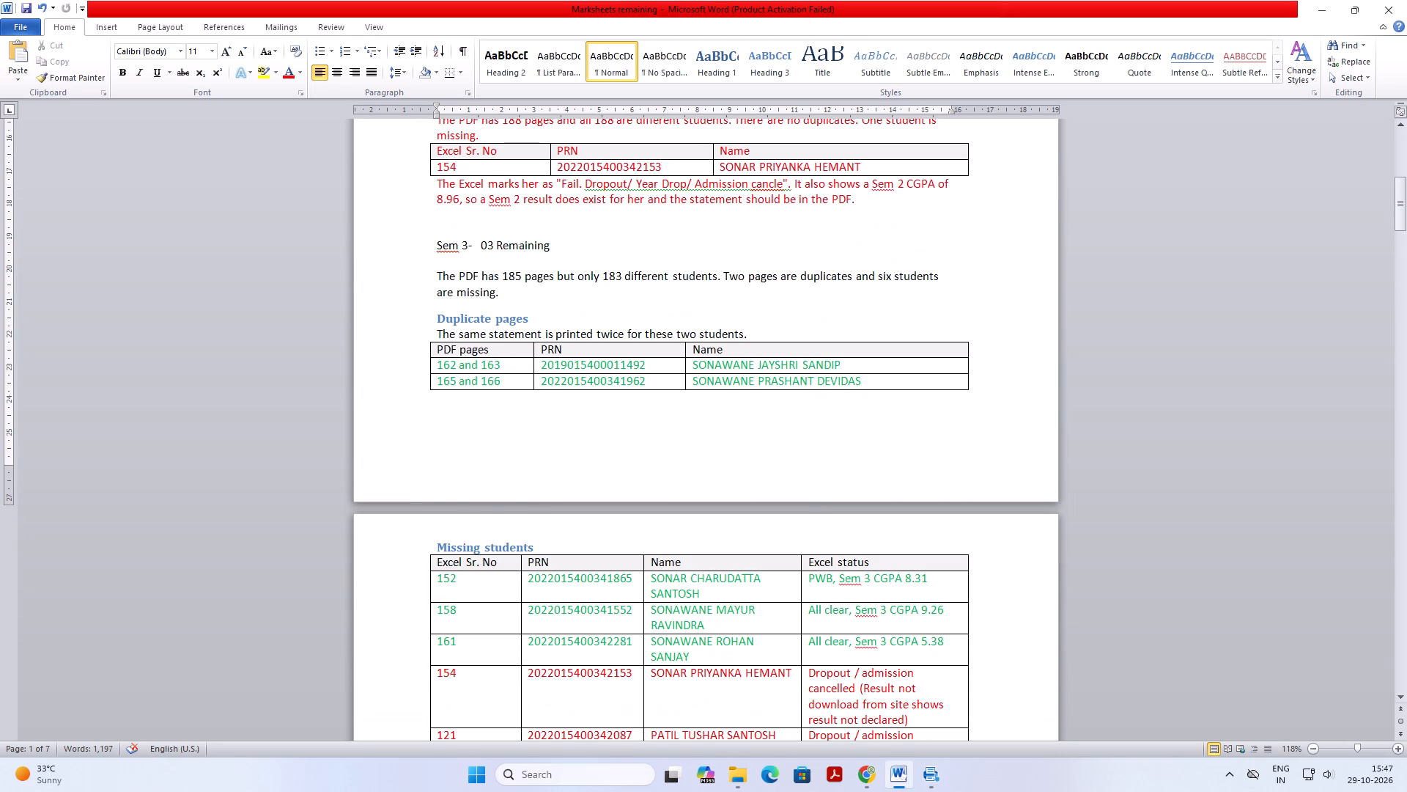
scroll(504, 379, down, 1)
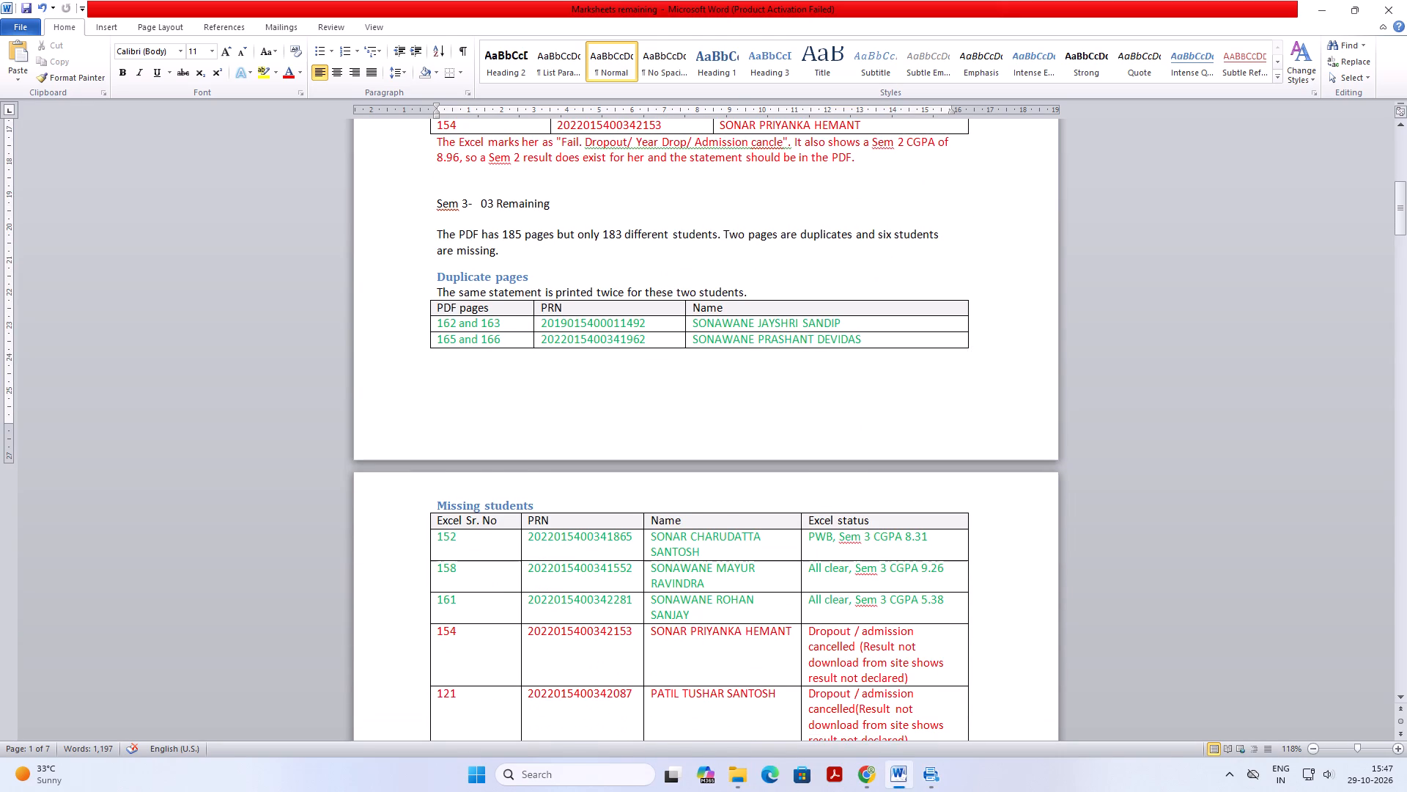
scroll(631, 300, down, 3)
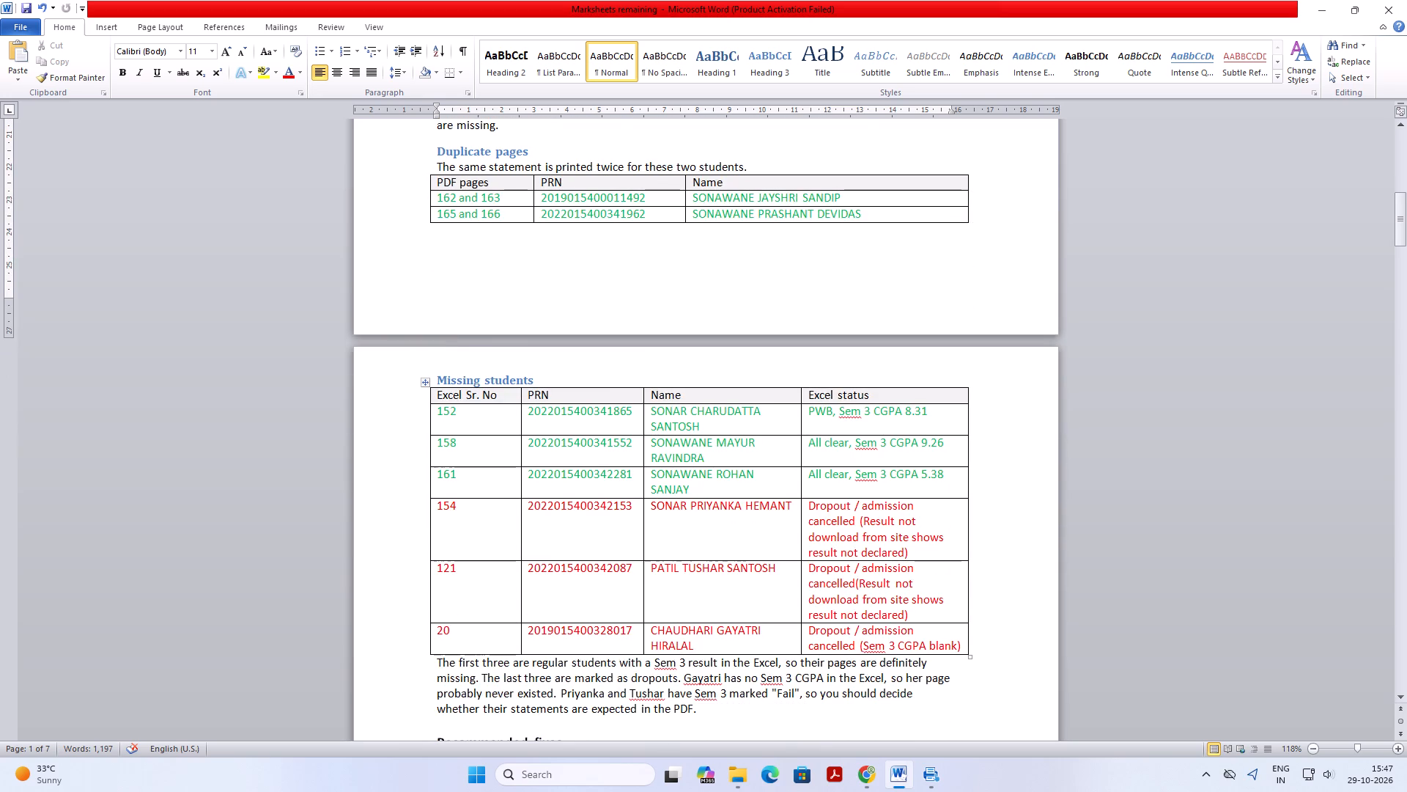
scroll(480, 428, up, 1)
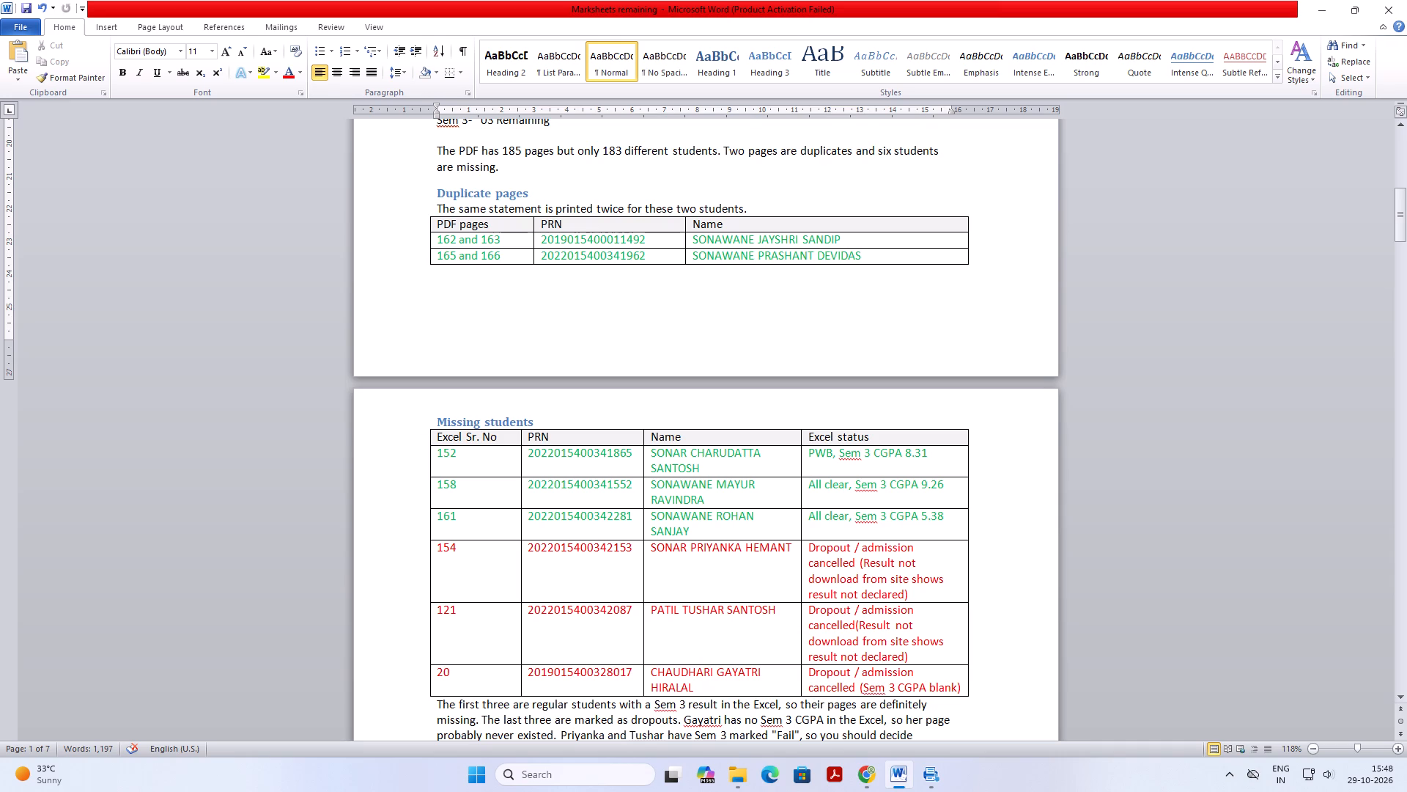
scroll(629, 558, down, 1)
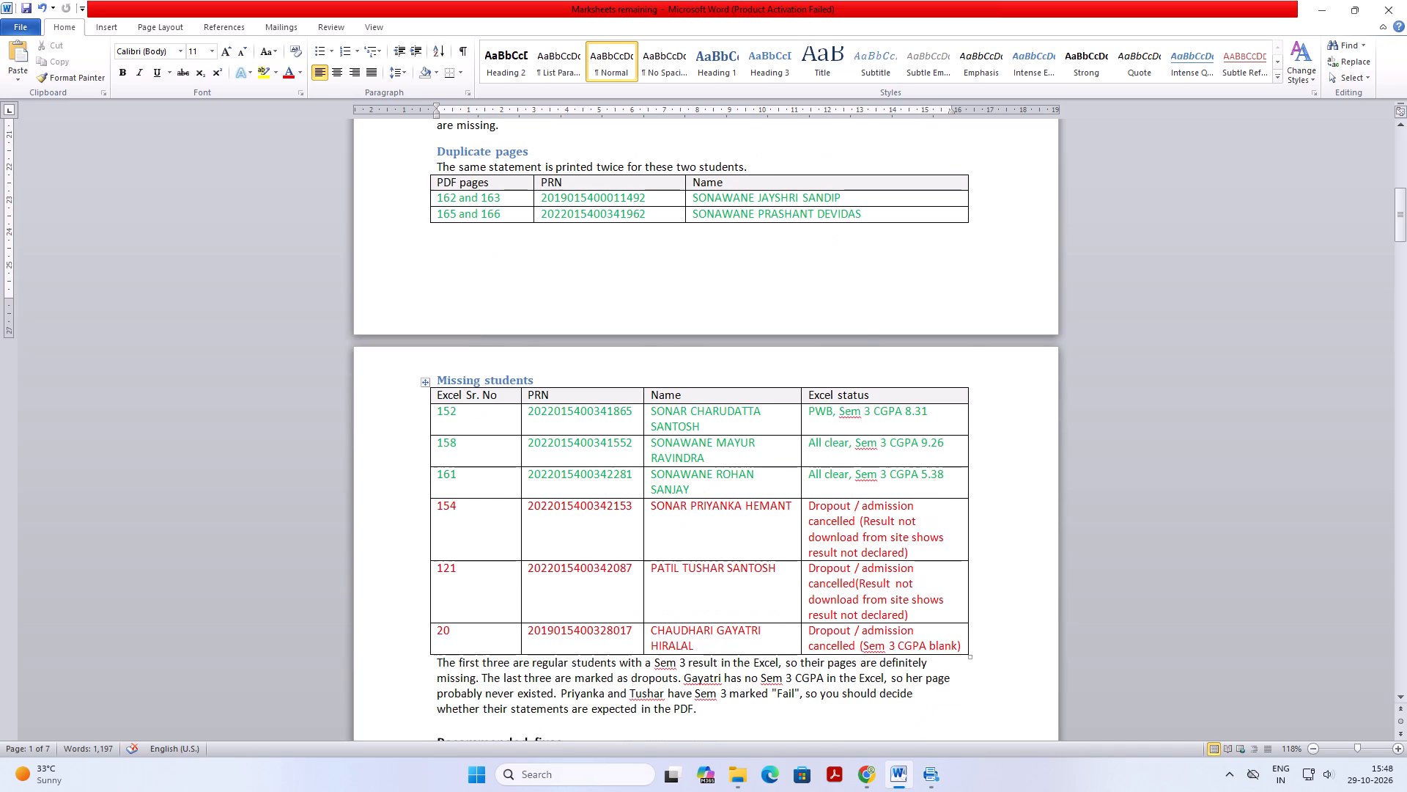
scroll(723, 530, down, 10)
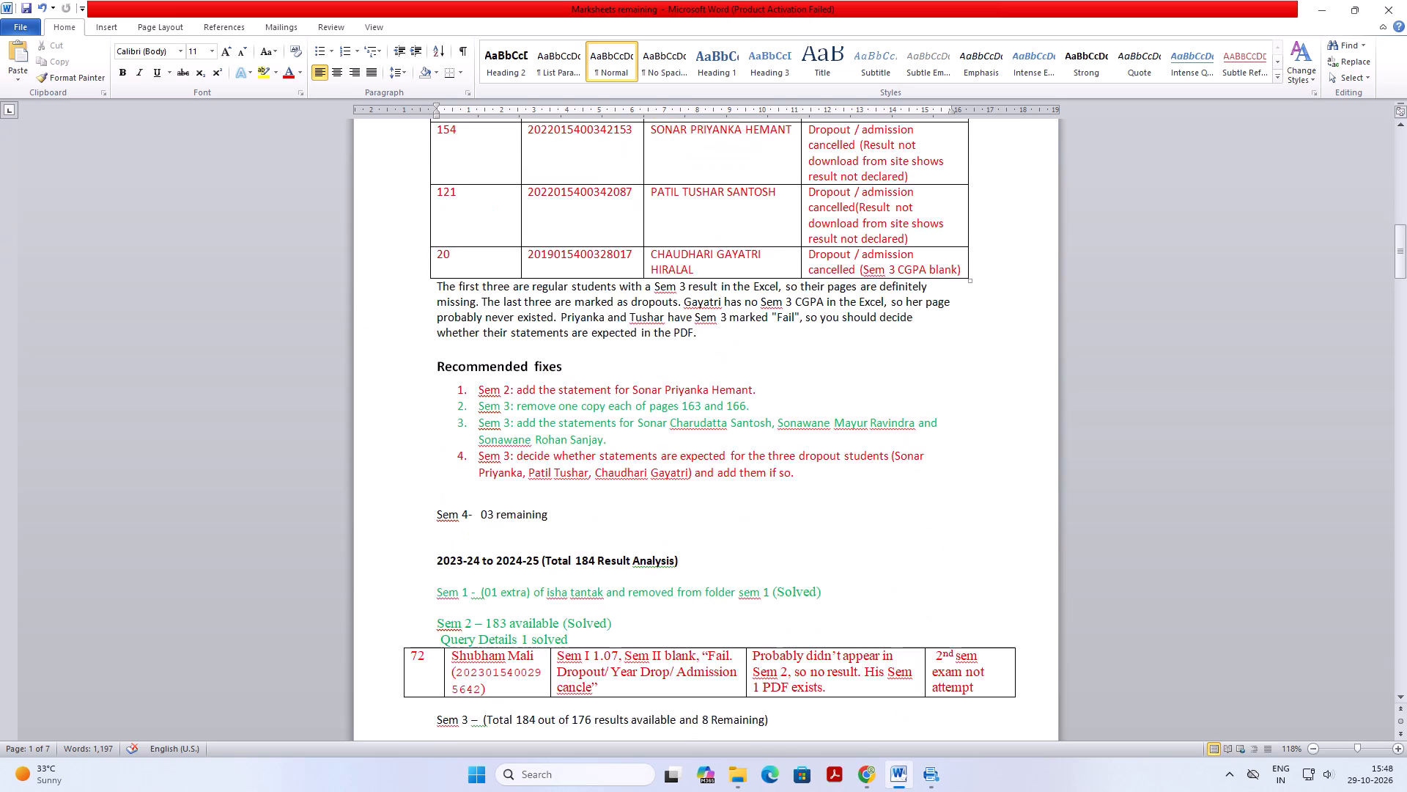
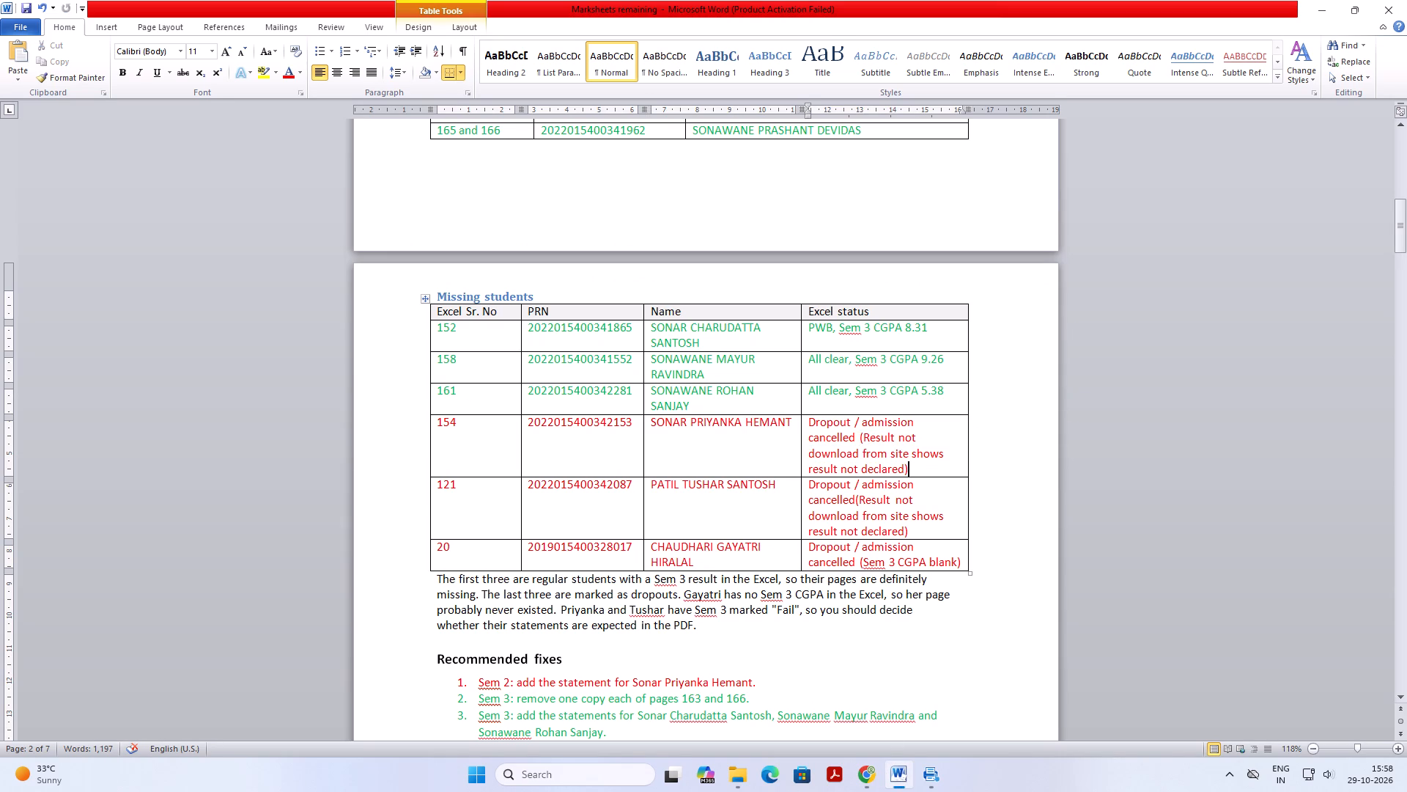
drag(918, 466, 872, 448)
click(872, 448)
drag(863, 434, 895, 455)
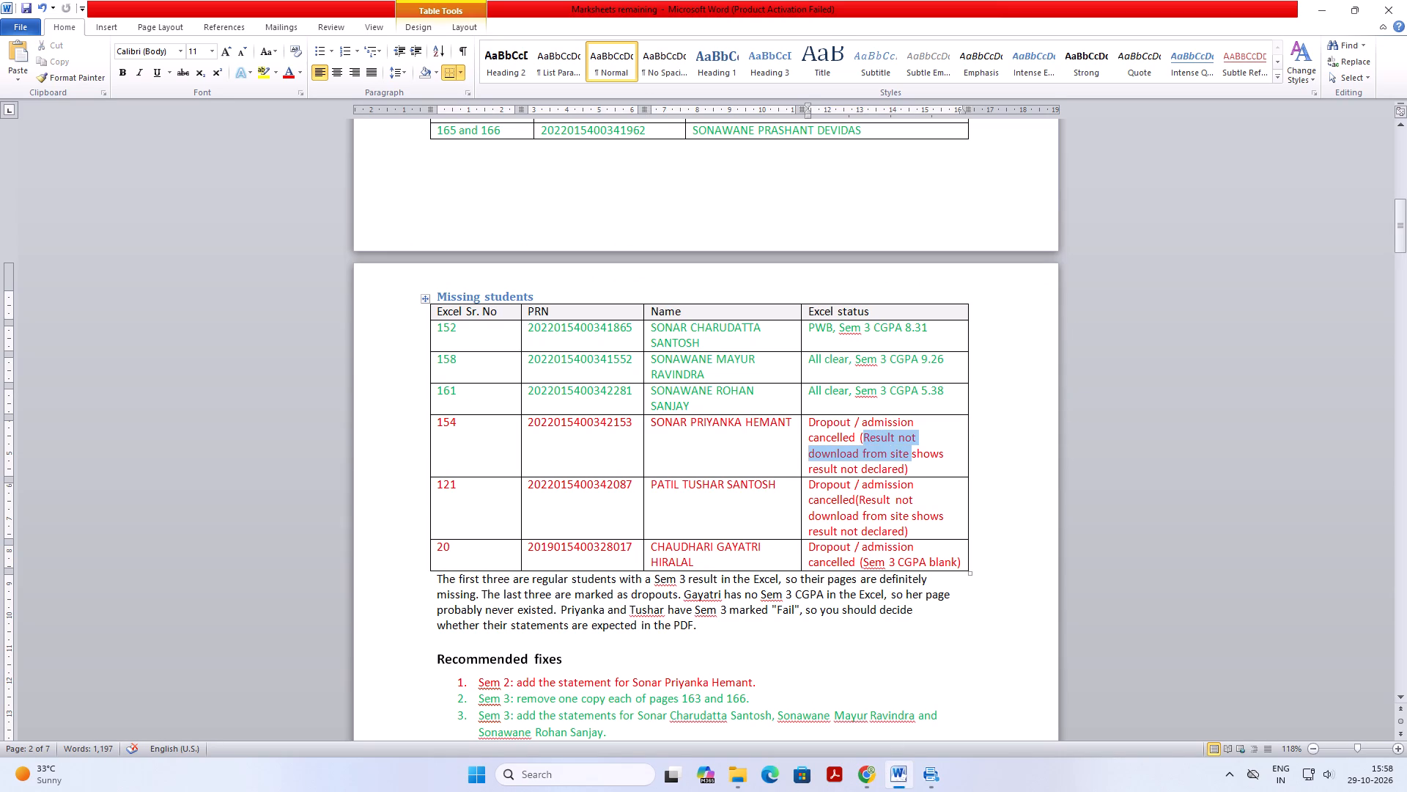
drag(895, 455, 904, 466)
key(ctrl+v)
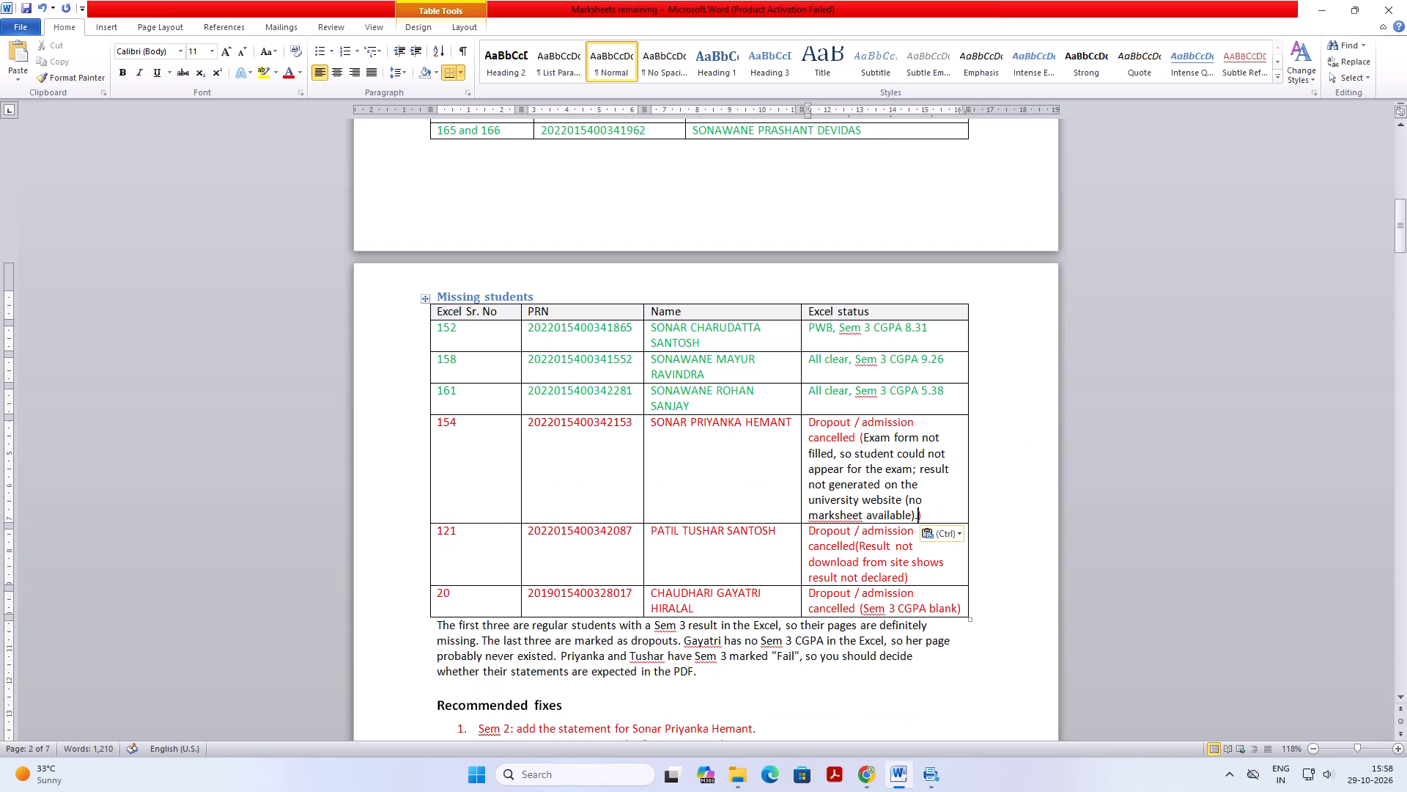
Colour the pasted remark in row 154's Excel status red.
drag(864, 437, 912, 513)
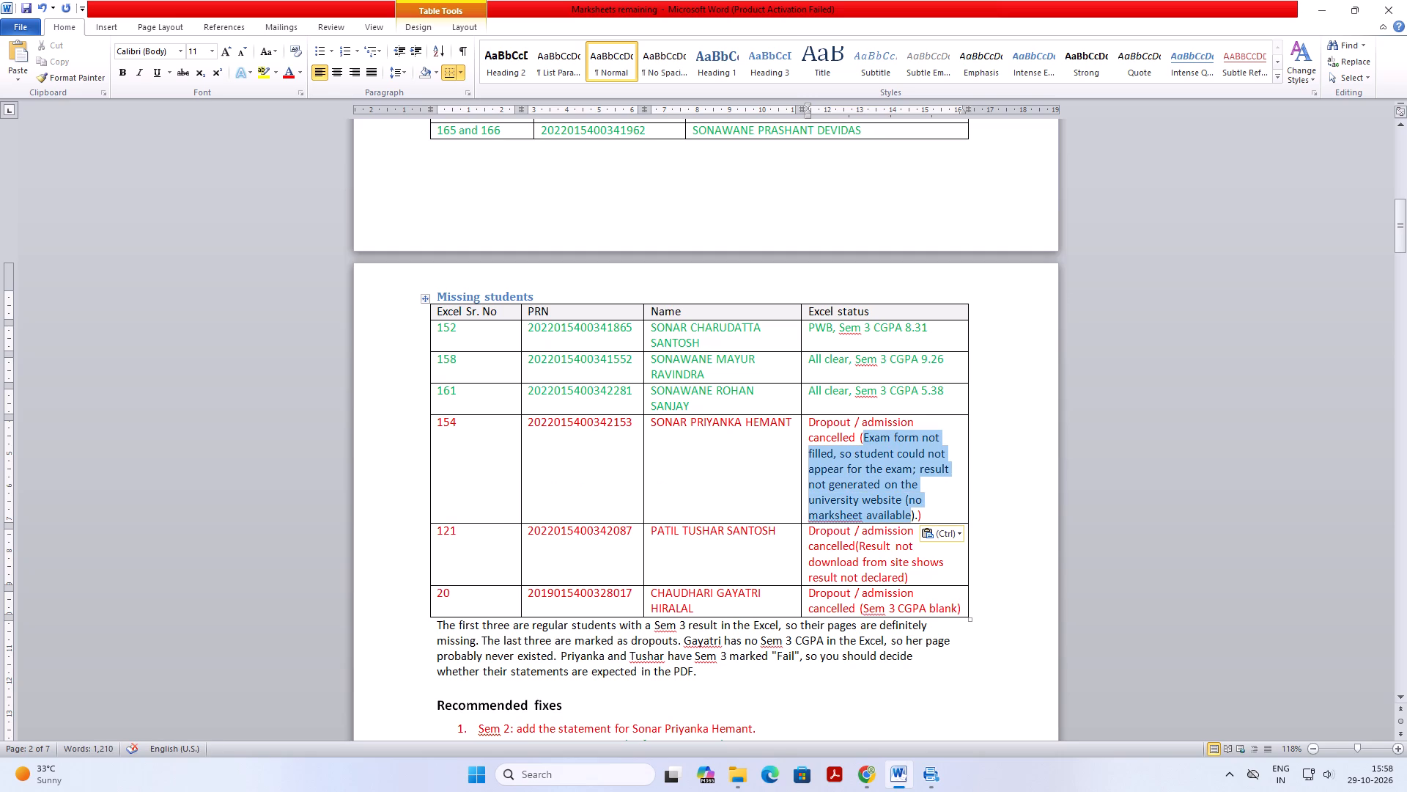
drag(912, 513, 913, 520)
click(288, 69)
click(928, 512)
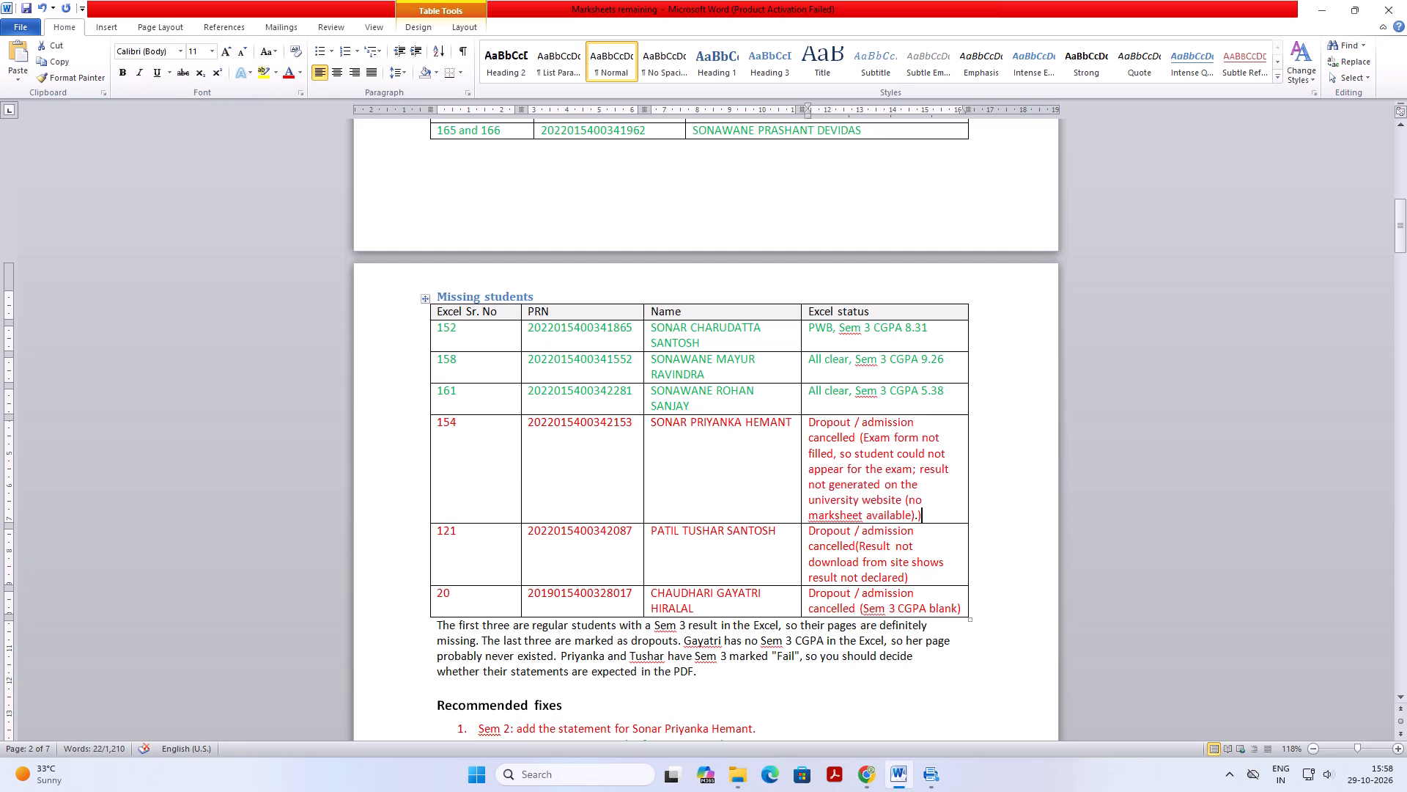
Remove the extra full stop and closing bracket at the end of row 154's Excel status.
key(BackSpace)
key(BackSpace)
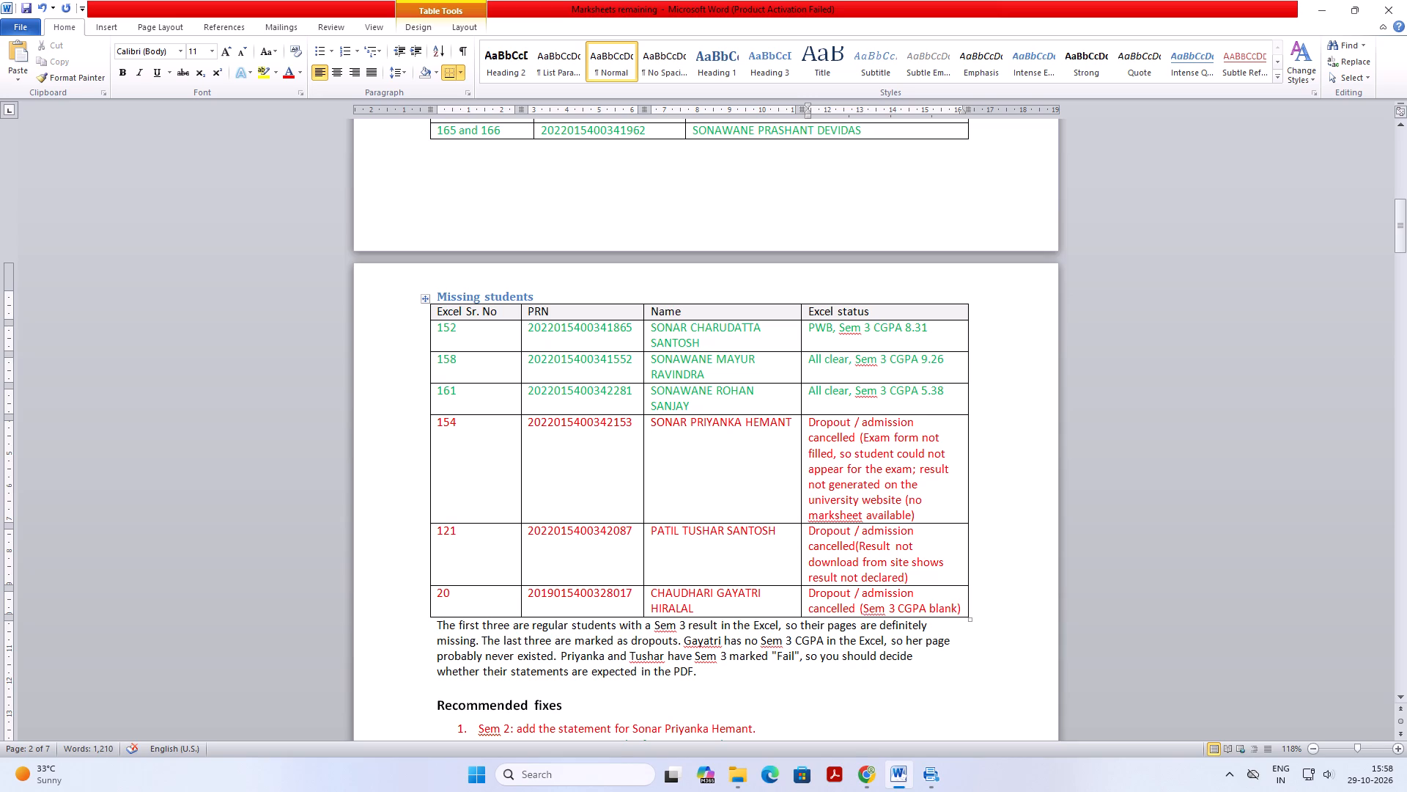
Copy row 154's full Excel status over the existing Excel statuses of rows 121 and 20 in the Missing students table.
drag(810, 422, 919, 522)
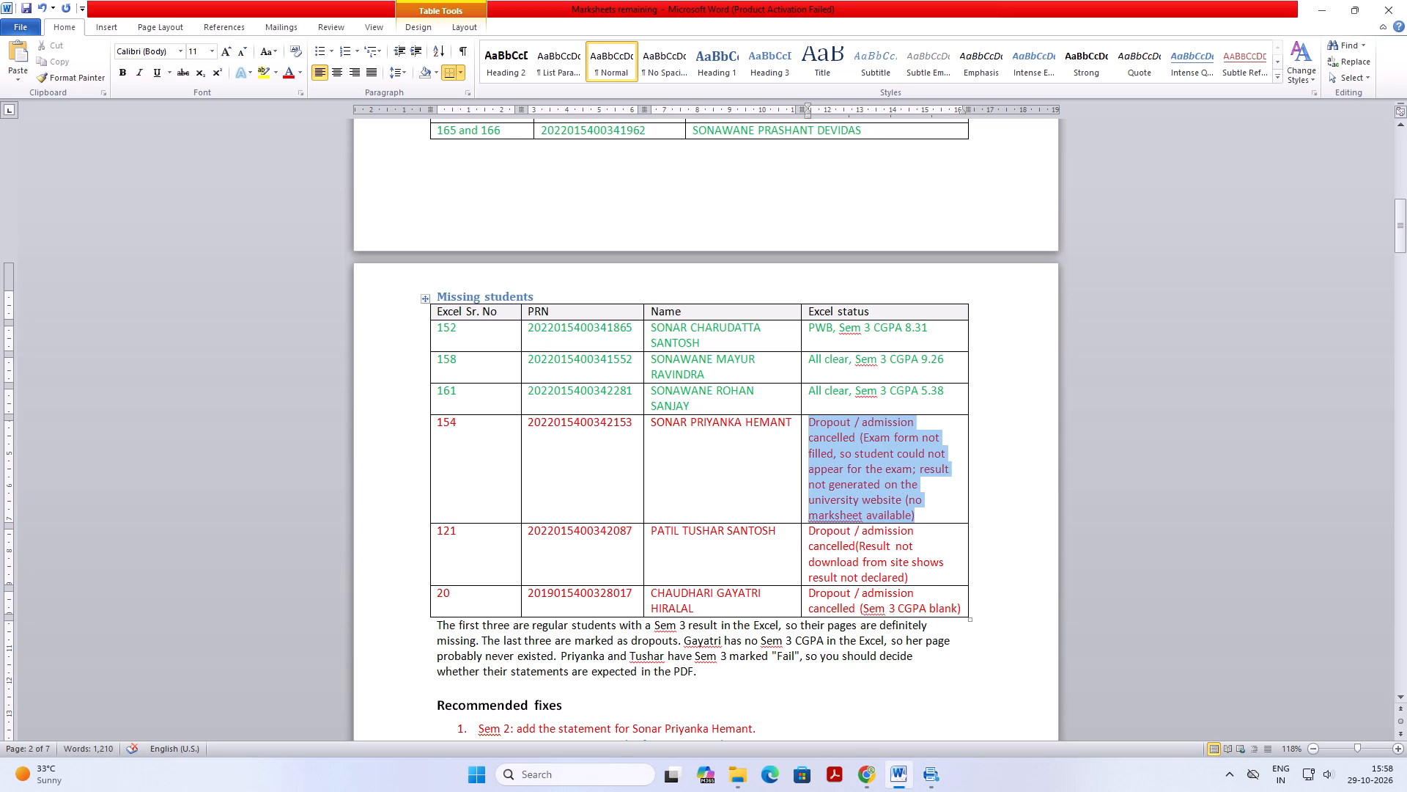
drag(919, 522, 919, 521)
key(ctrl+c)
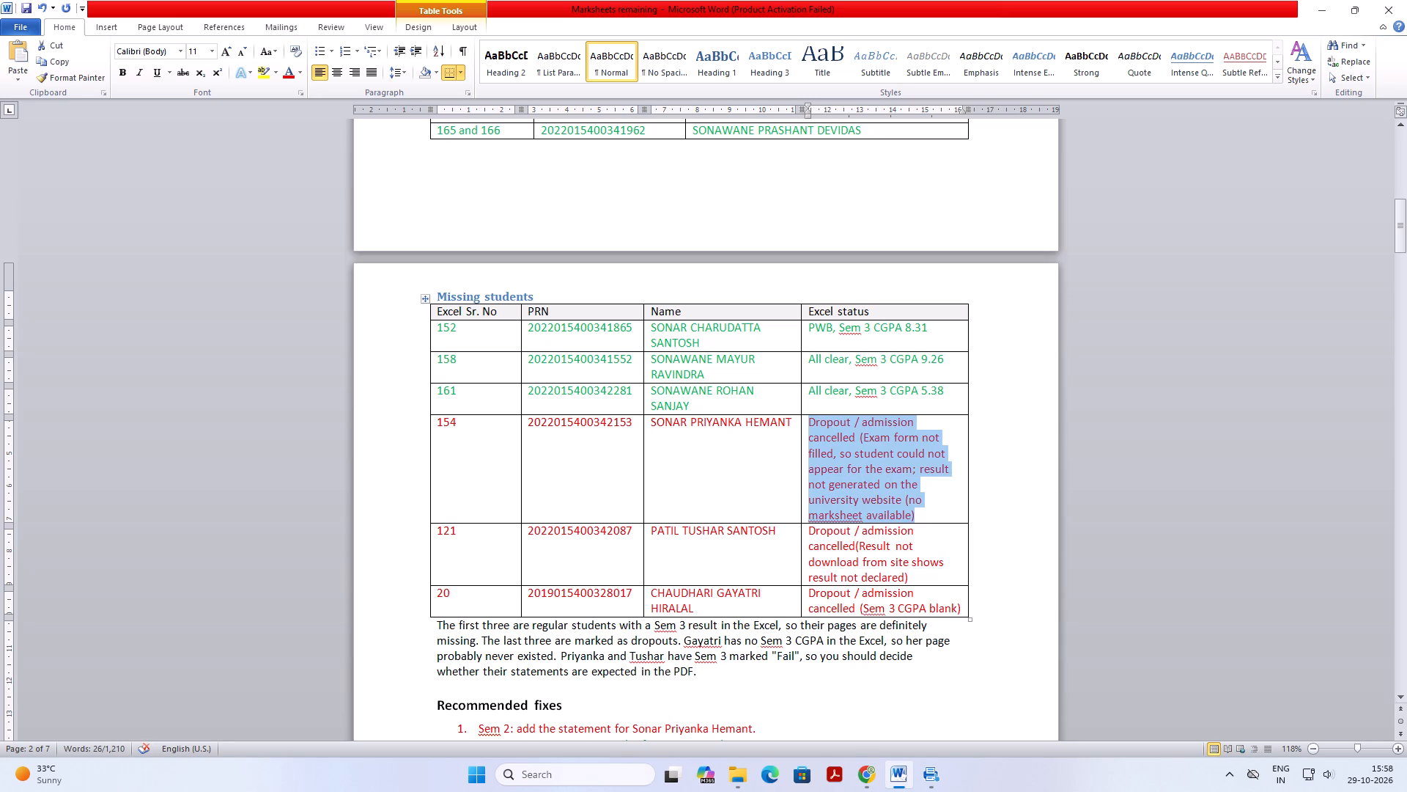
drag(810, 527, 910, 574)
key(ctrl+v)
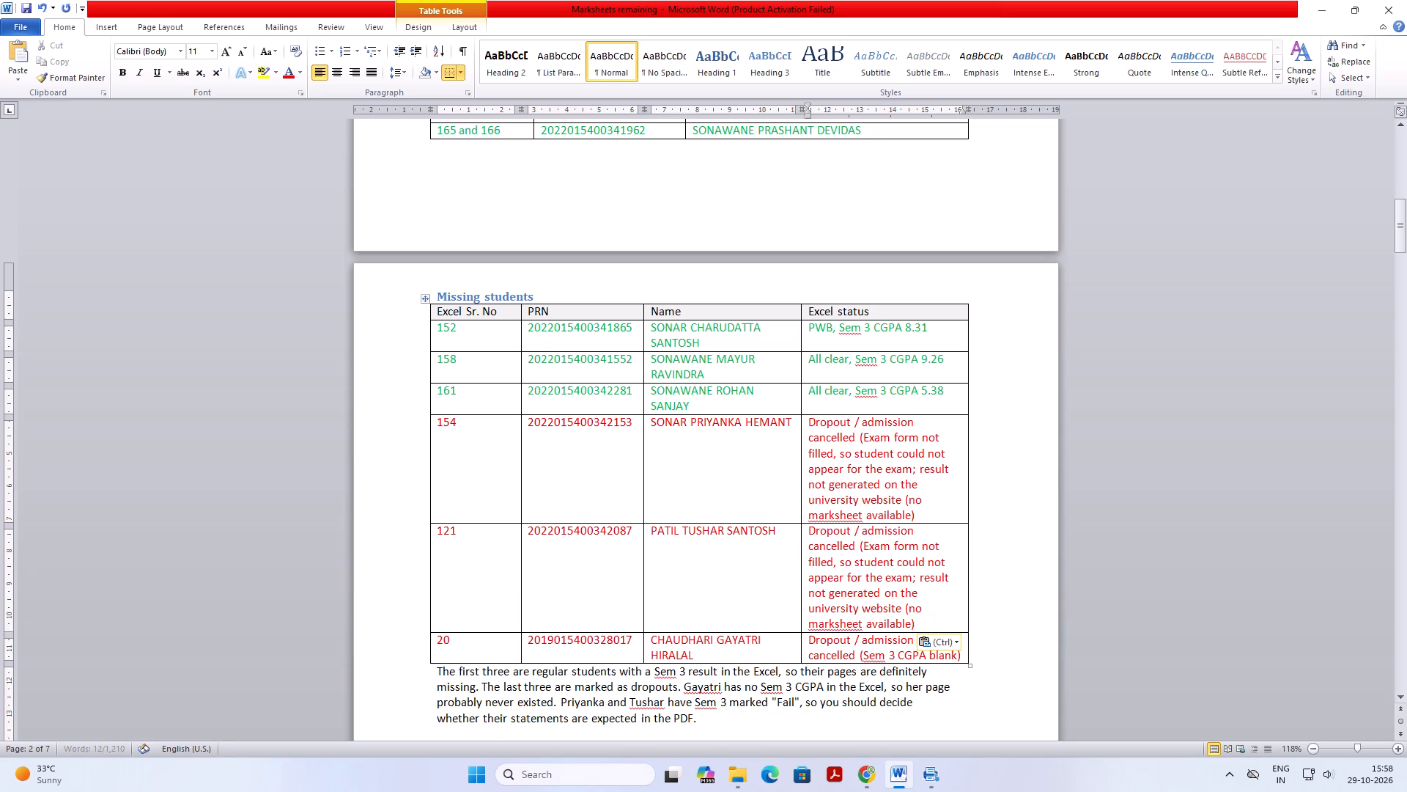
drag(809, 639, 962, 656)
key(ctrl+v)
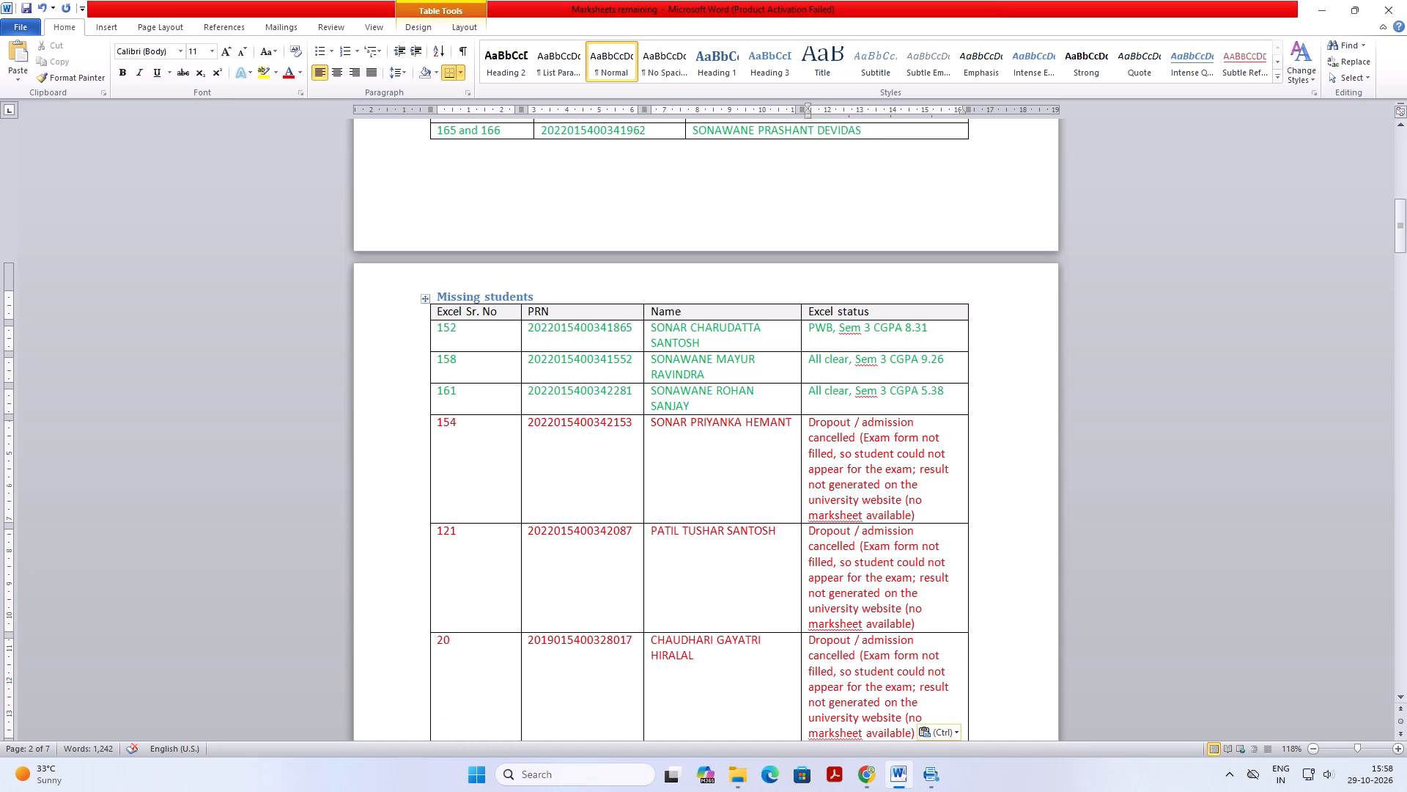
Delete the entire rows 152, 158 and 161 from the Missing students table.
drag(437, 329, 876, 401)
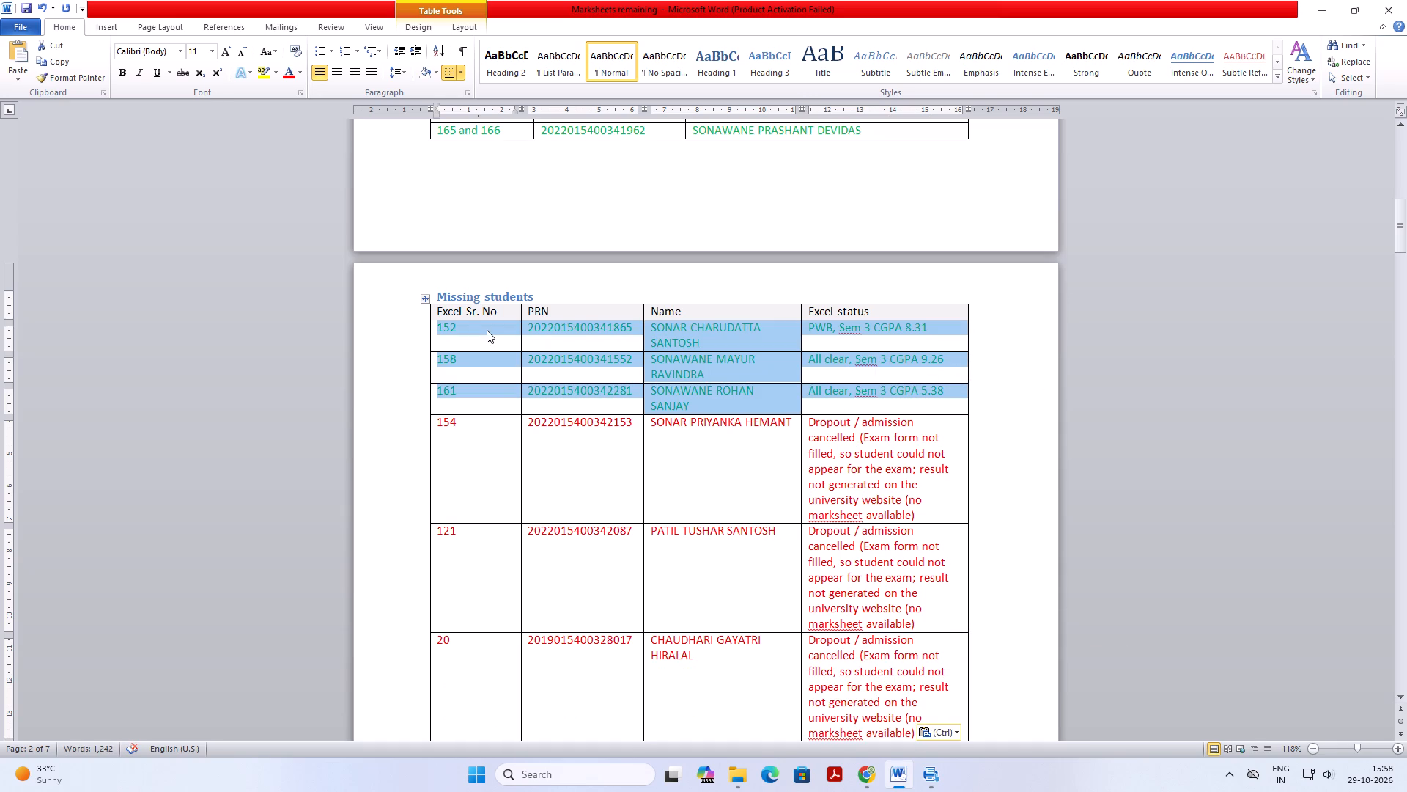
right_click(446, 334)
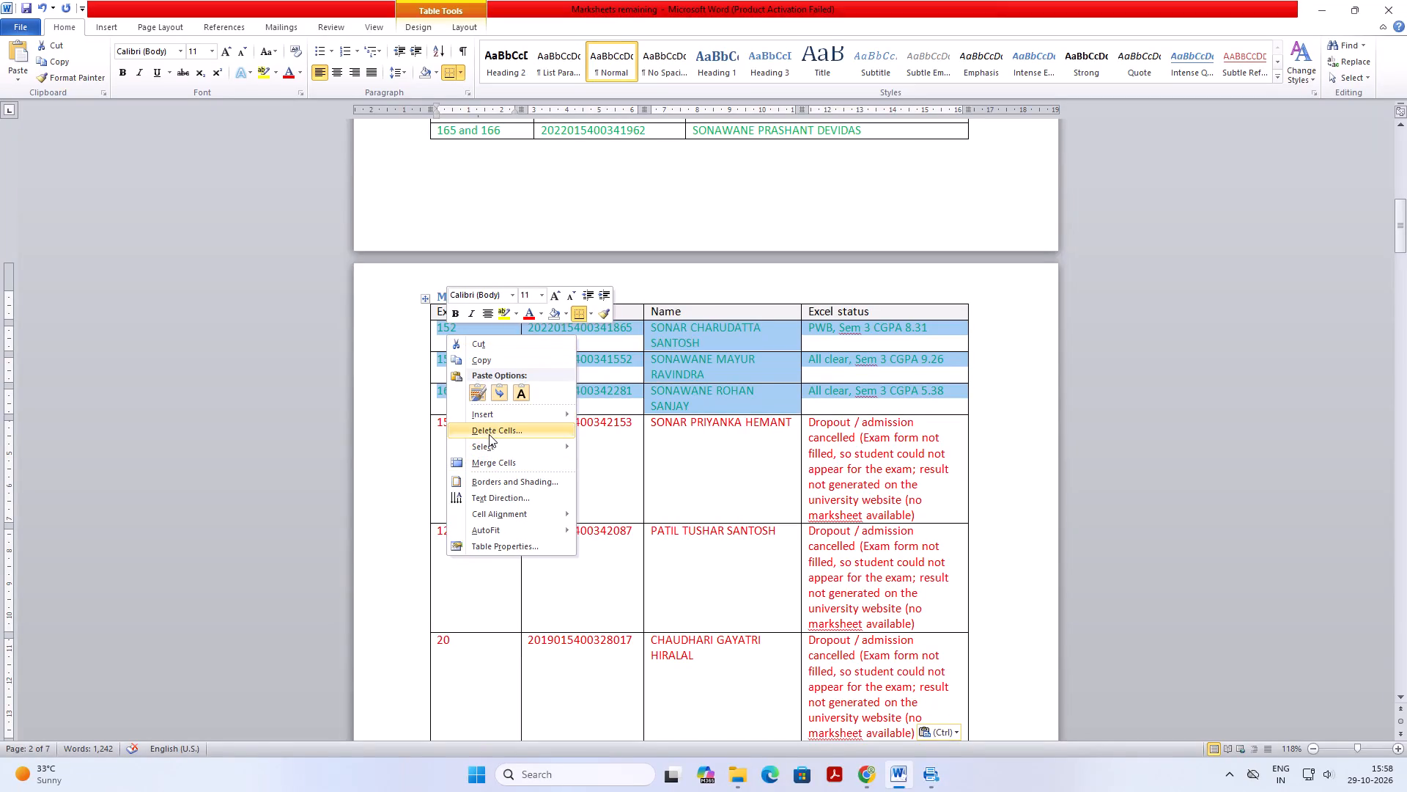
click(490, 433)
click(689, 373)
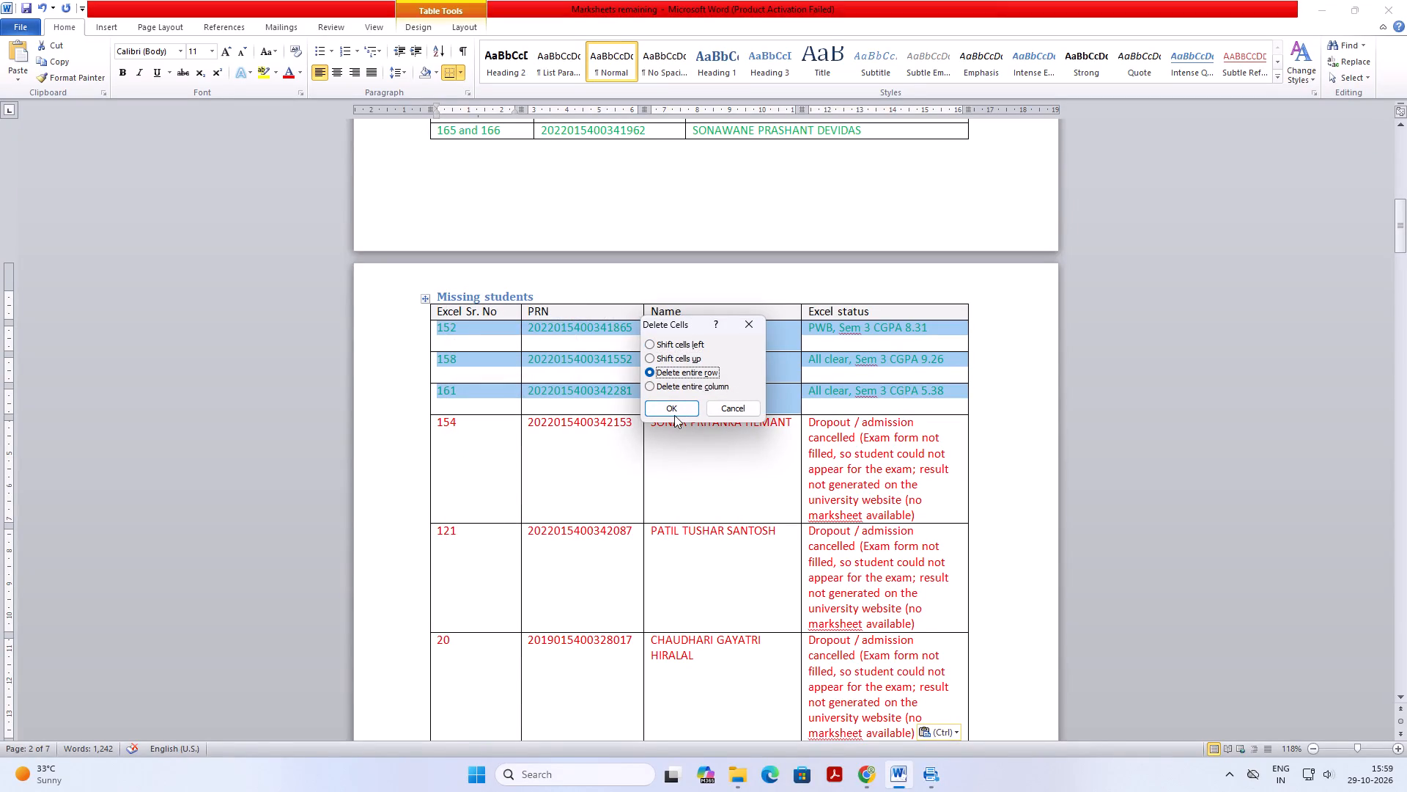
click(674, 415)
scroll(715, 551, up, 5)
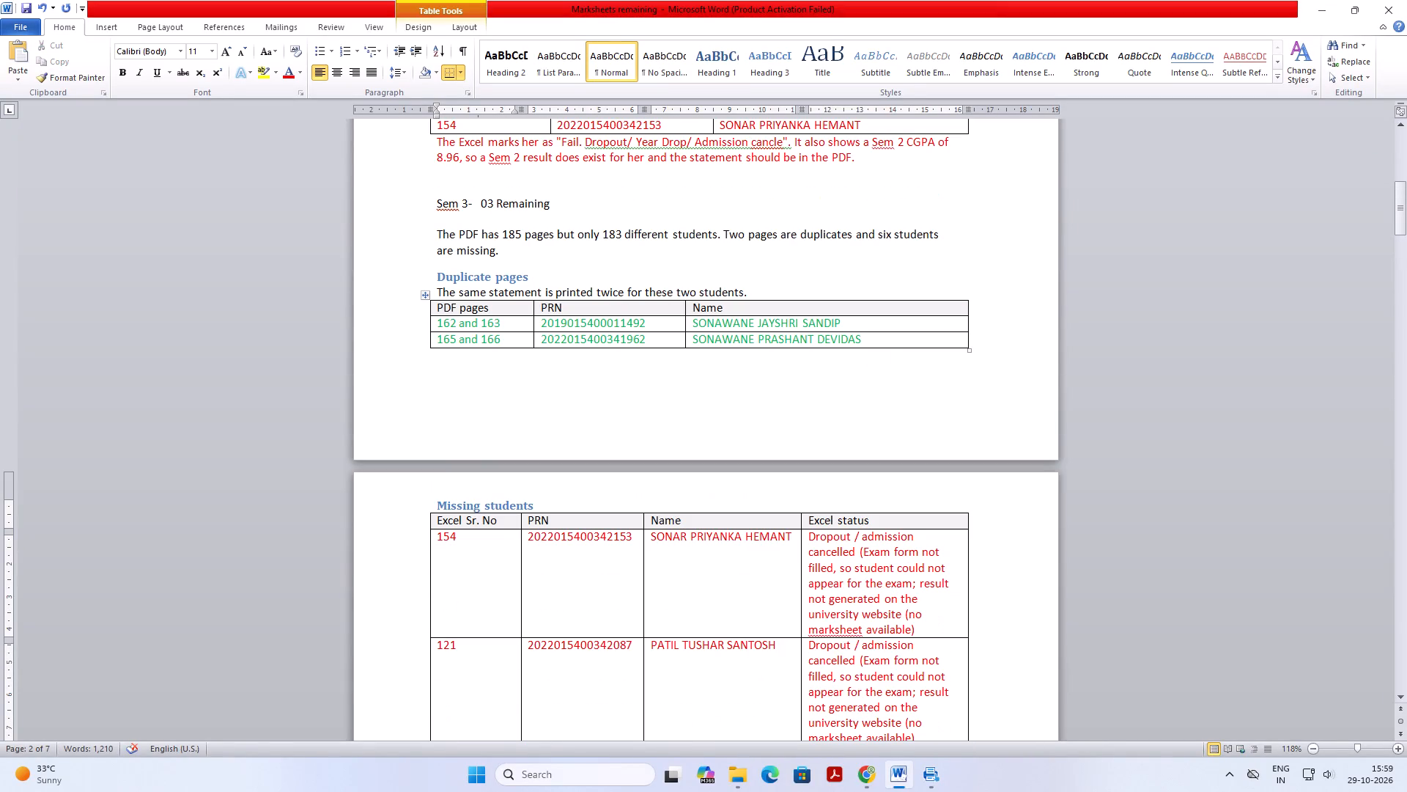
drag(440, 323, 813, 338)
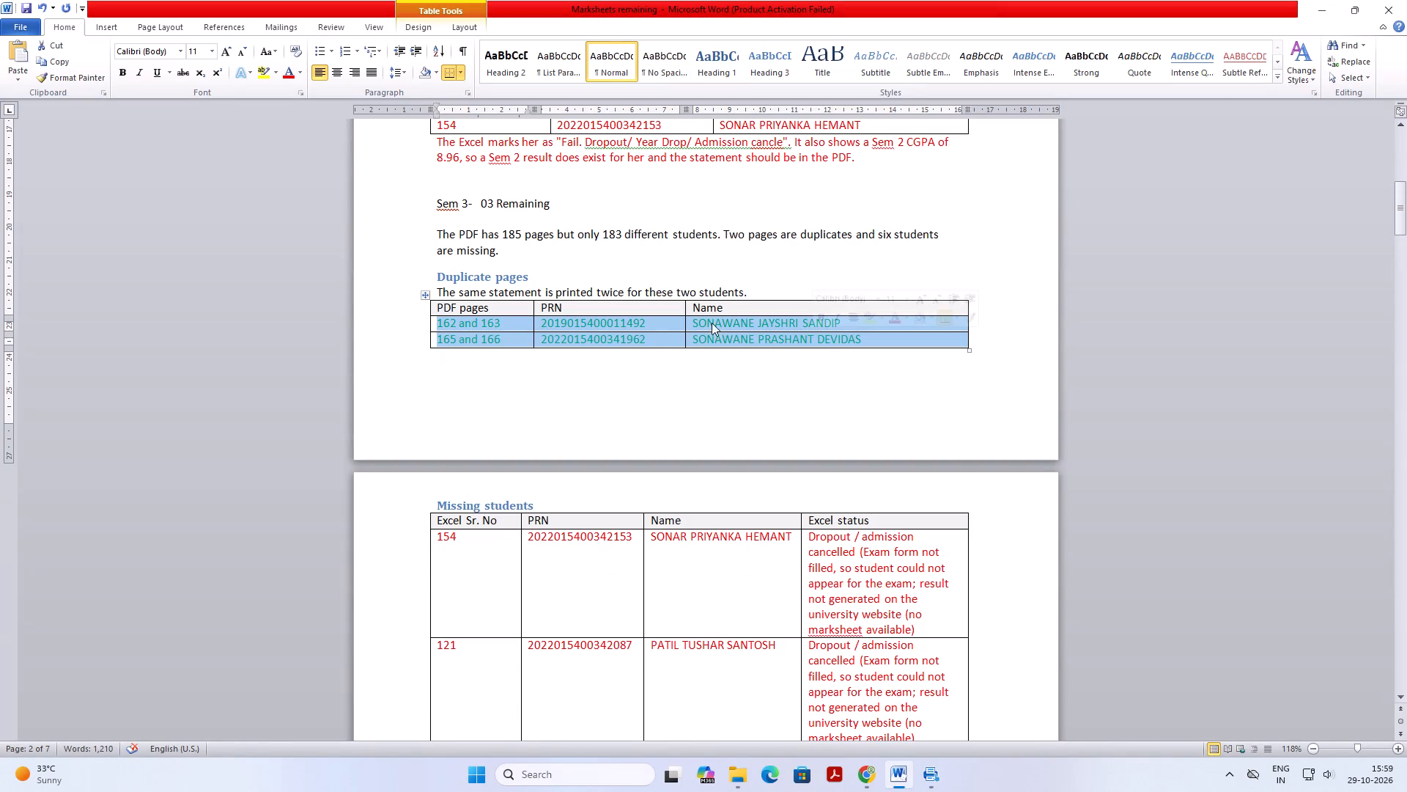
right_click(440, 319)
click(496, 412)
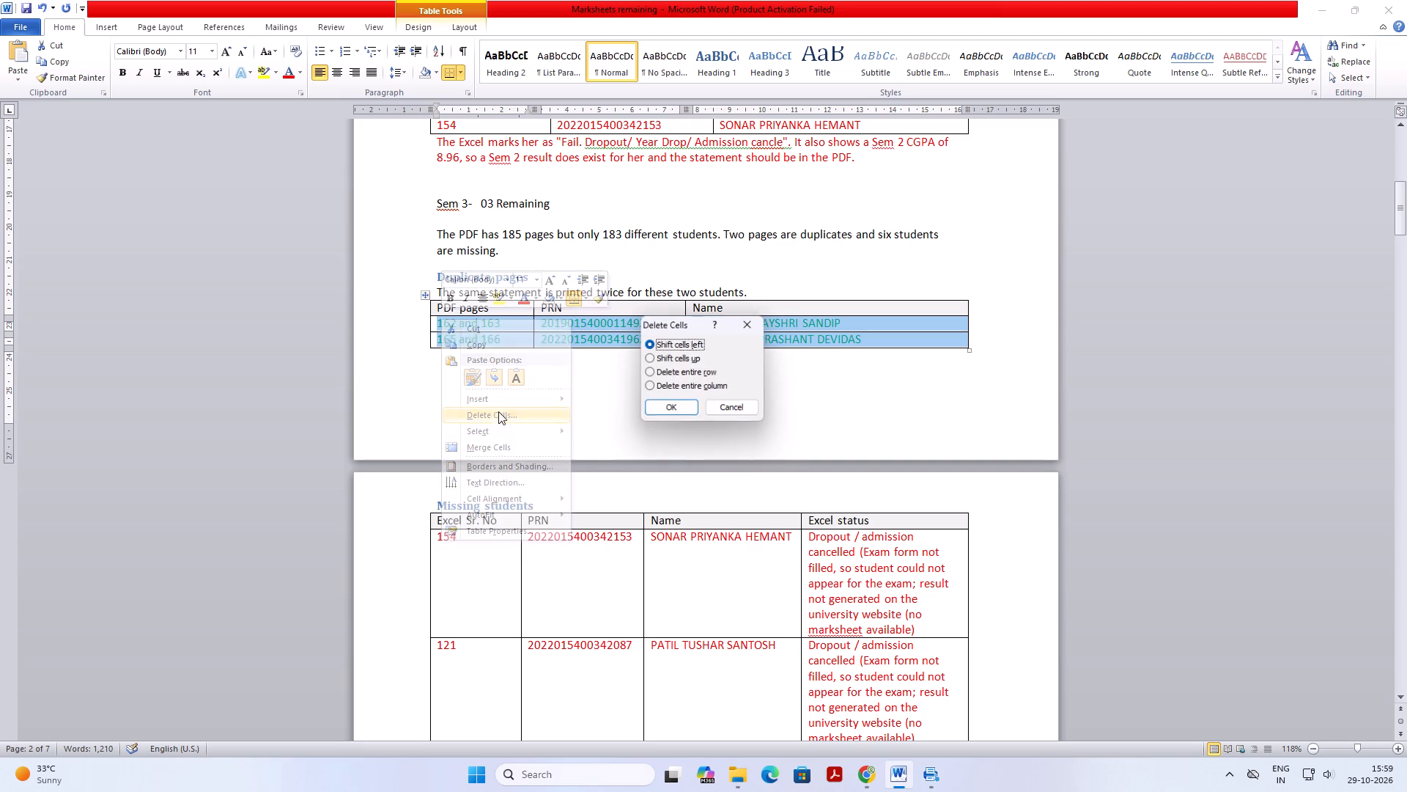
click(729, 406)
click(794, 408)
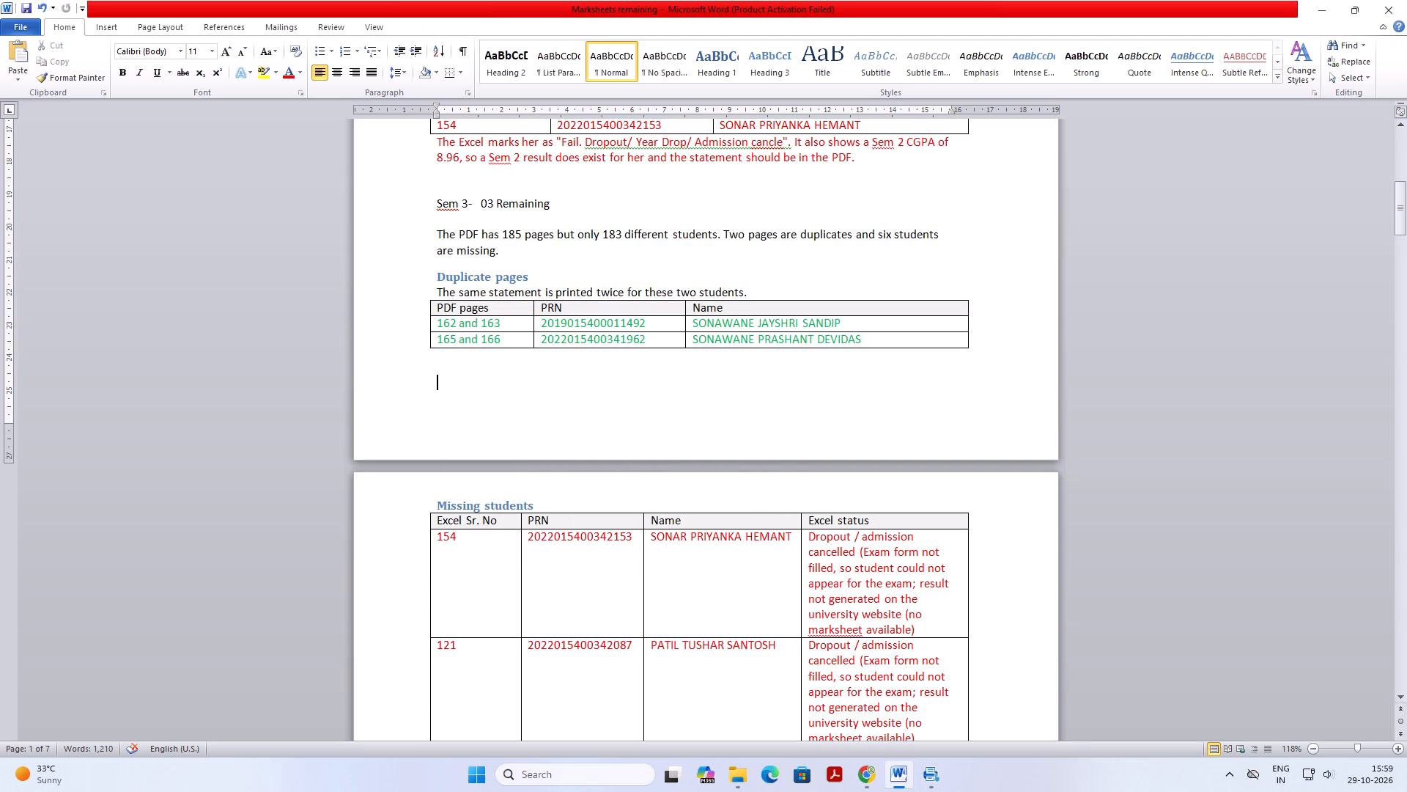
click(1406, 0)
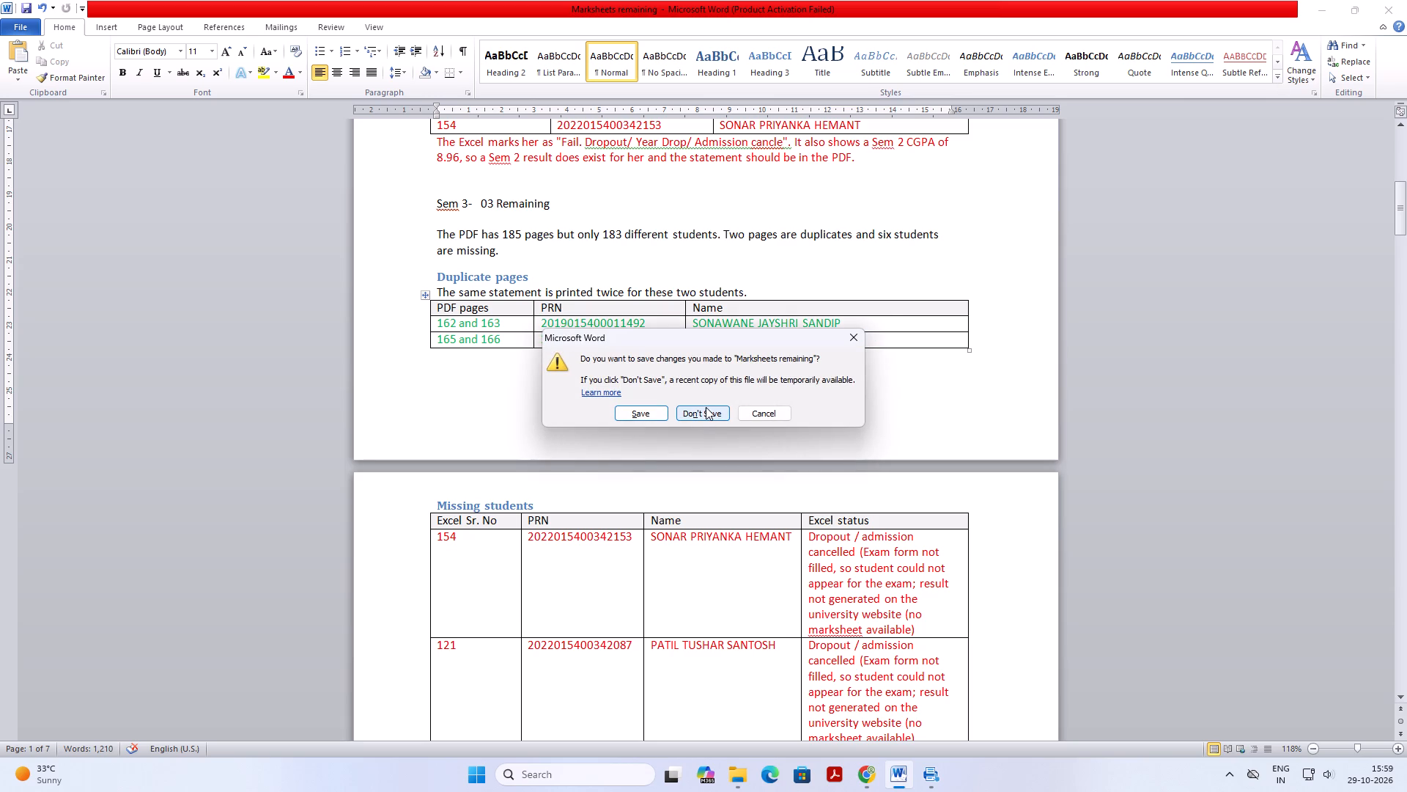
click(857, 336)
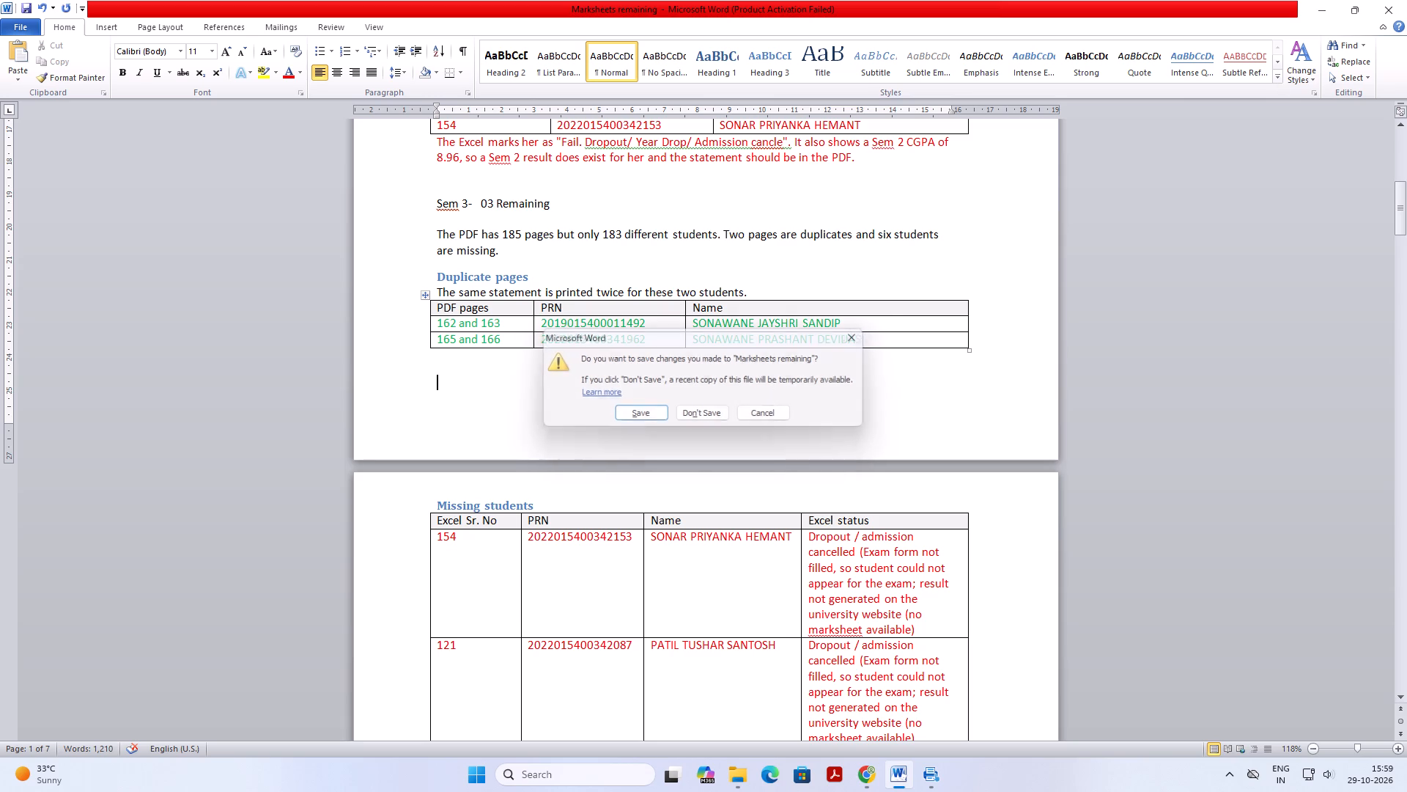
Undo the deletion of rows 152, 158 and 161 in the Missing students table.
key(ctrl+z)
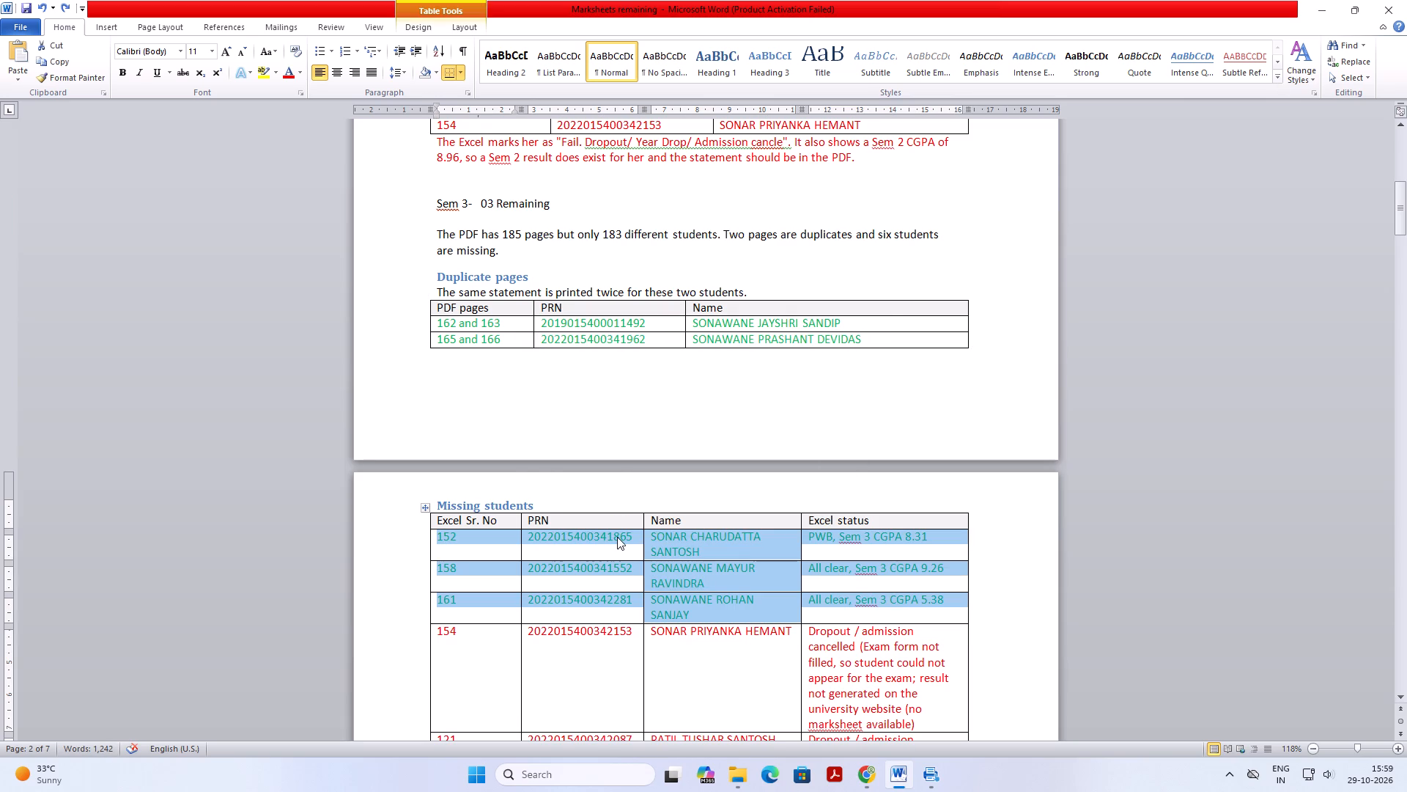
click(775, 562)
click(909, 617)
scroll(909, 617, down, 11)
key(ctrl+s)
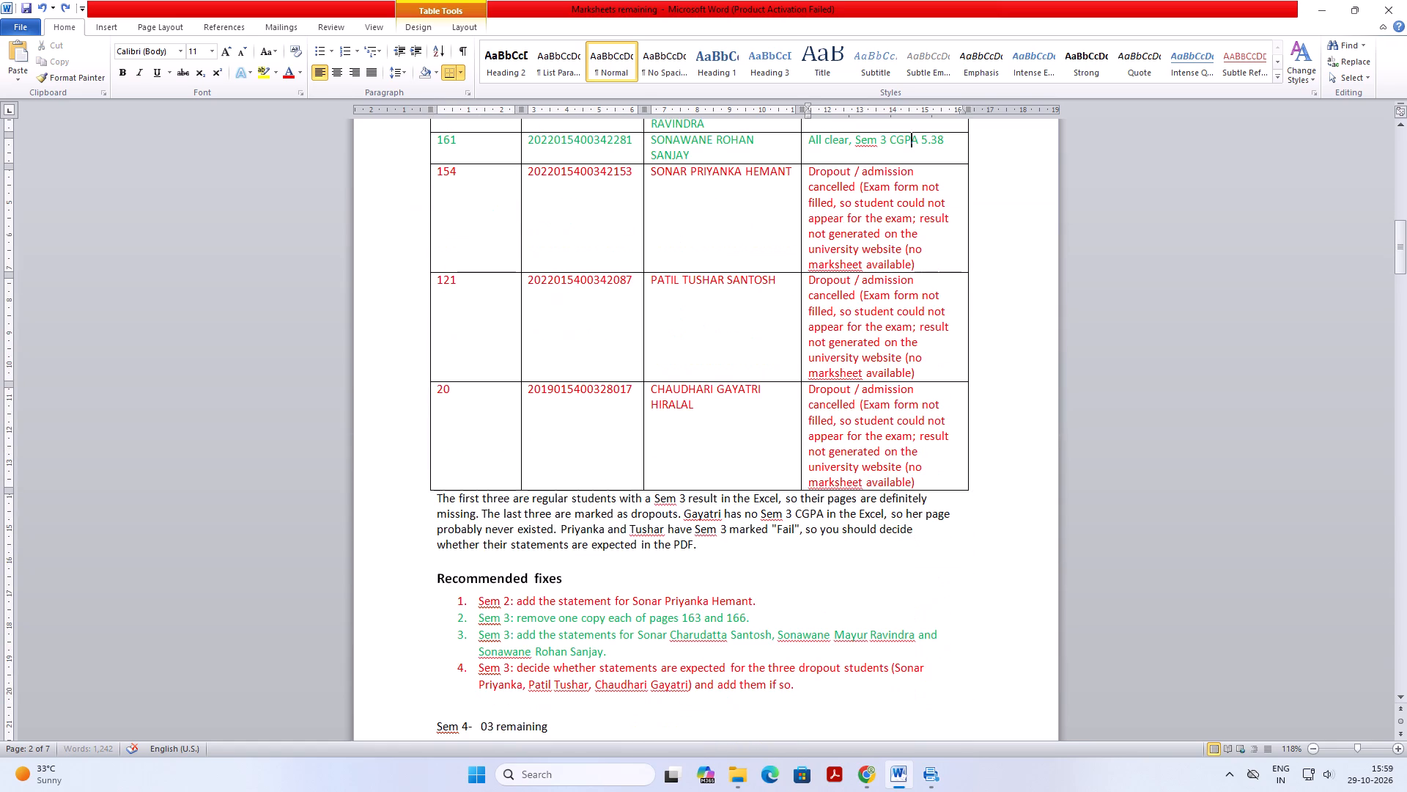
scroll(742, 603, up, 17)
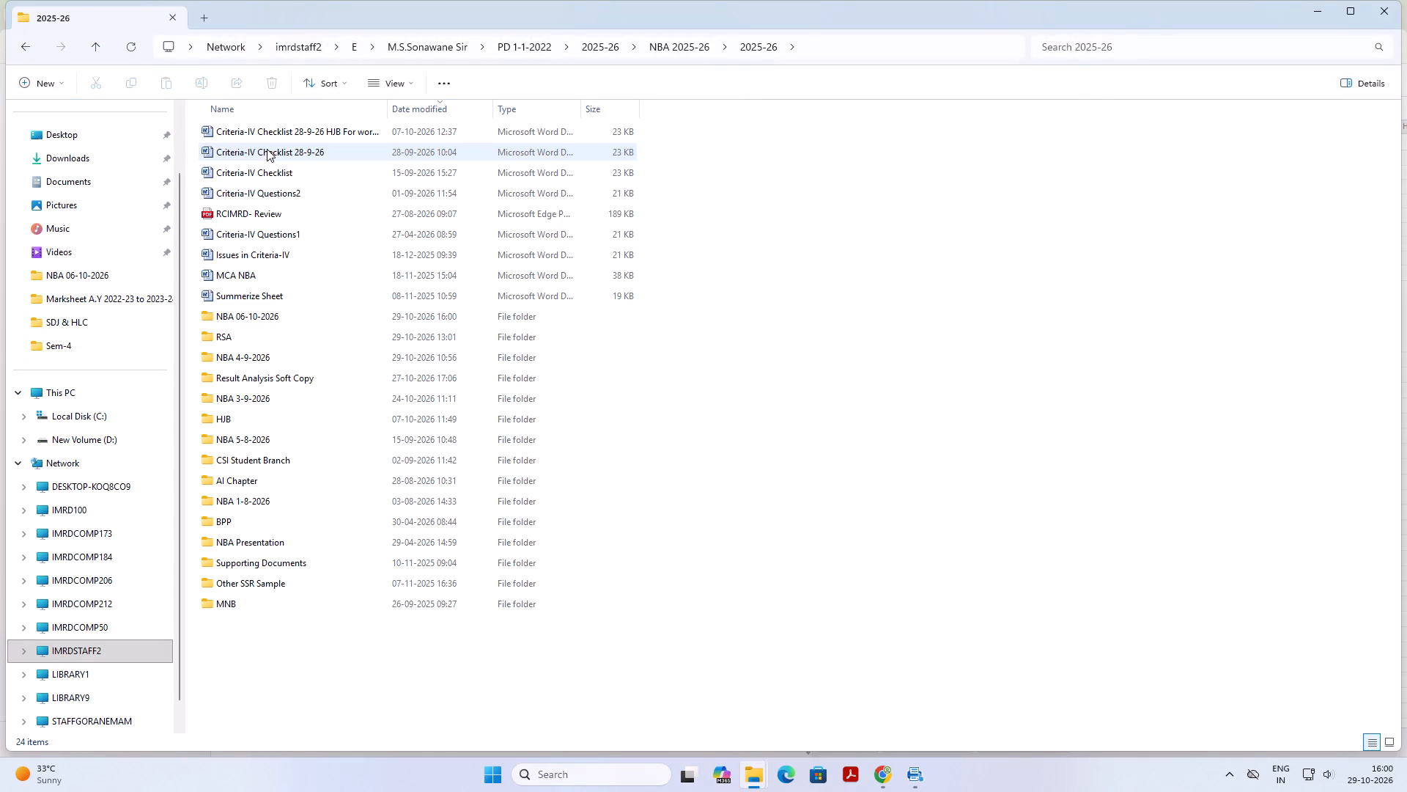
double_click(302, 318)
double_click(274, 373)
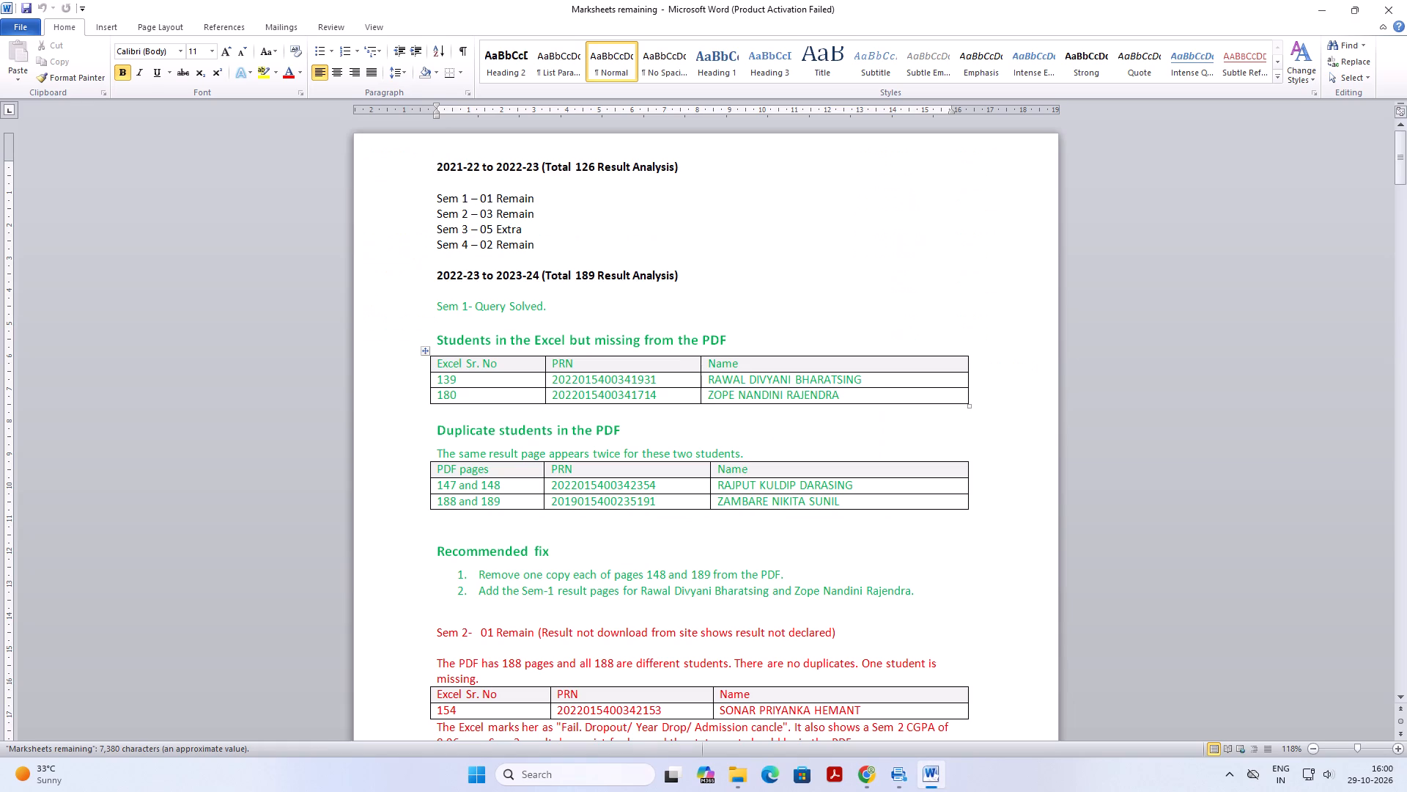
Dismiss the Office activation notice, look through the semester-wise notes in Marksheets remaining, and close the document.
scroll(614, 362, down, 8)
click(863, 524)
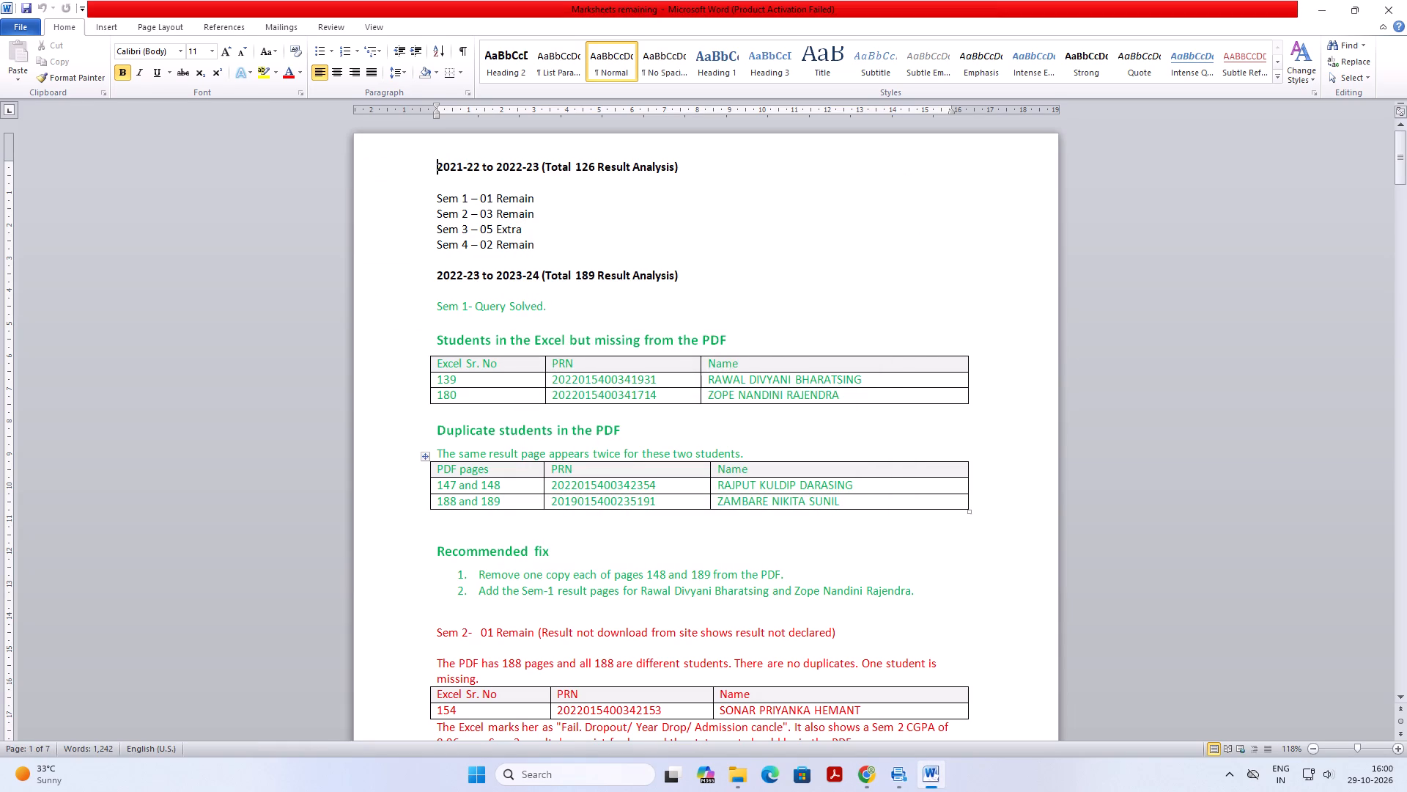
scroll(726, 477, up, 1)
scroll(726, 477, down, 5)
scroll(726, 477, down, 20)
scroll(726, 477, down, 14)
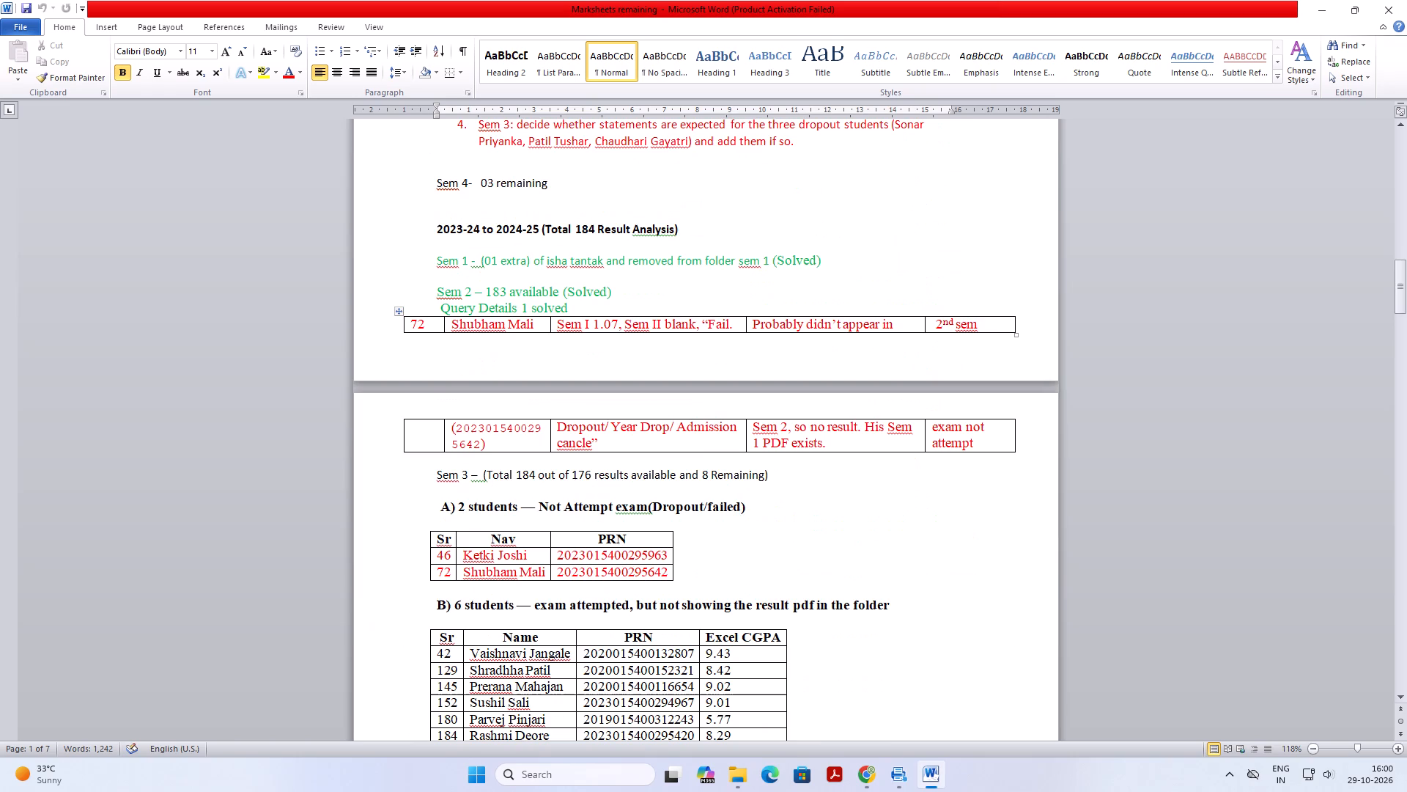
scroll(723, 453, up, 20)
click(1406, 0)
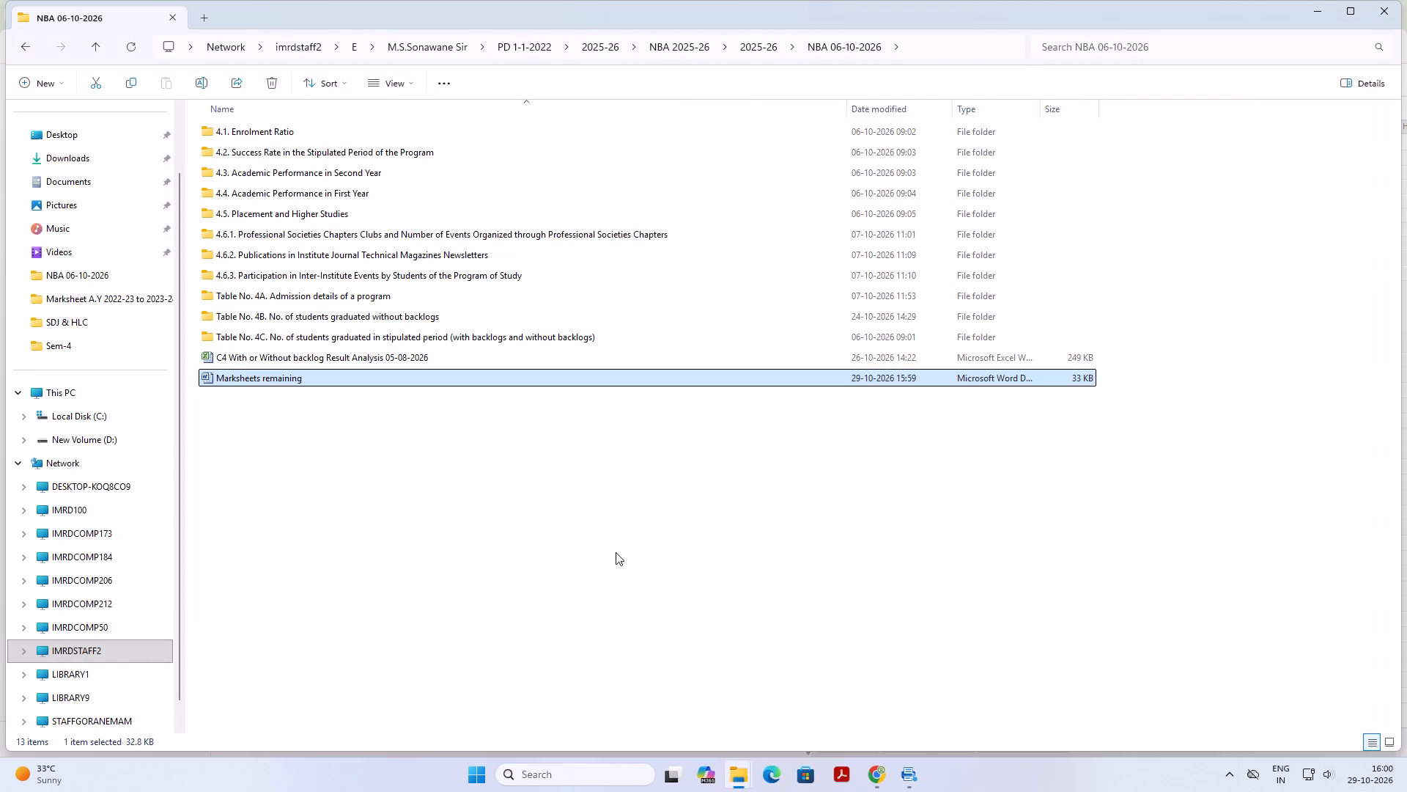
Copy the Marksheets remaining document from NBA 06-10-2026 into the HJB folder of 2025-26.
click(509, 591)
click(296, 370)
right_click(296, 370)
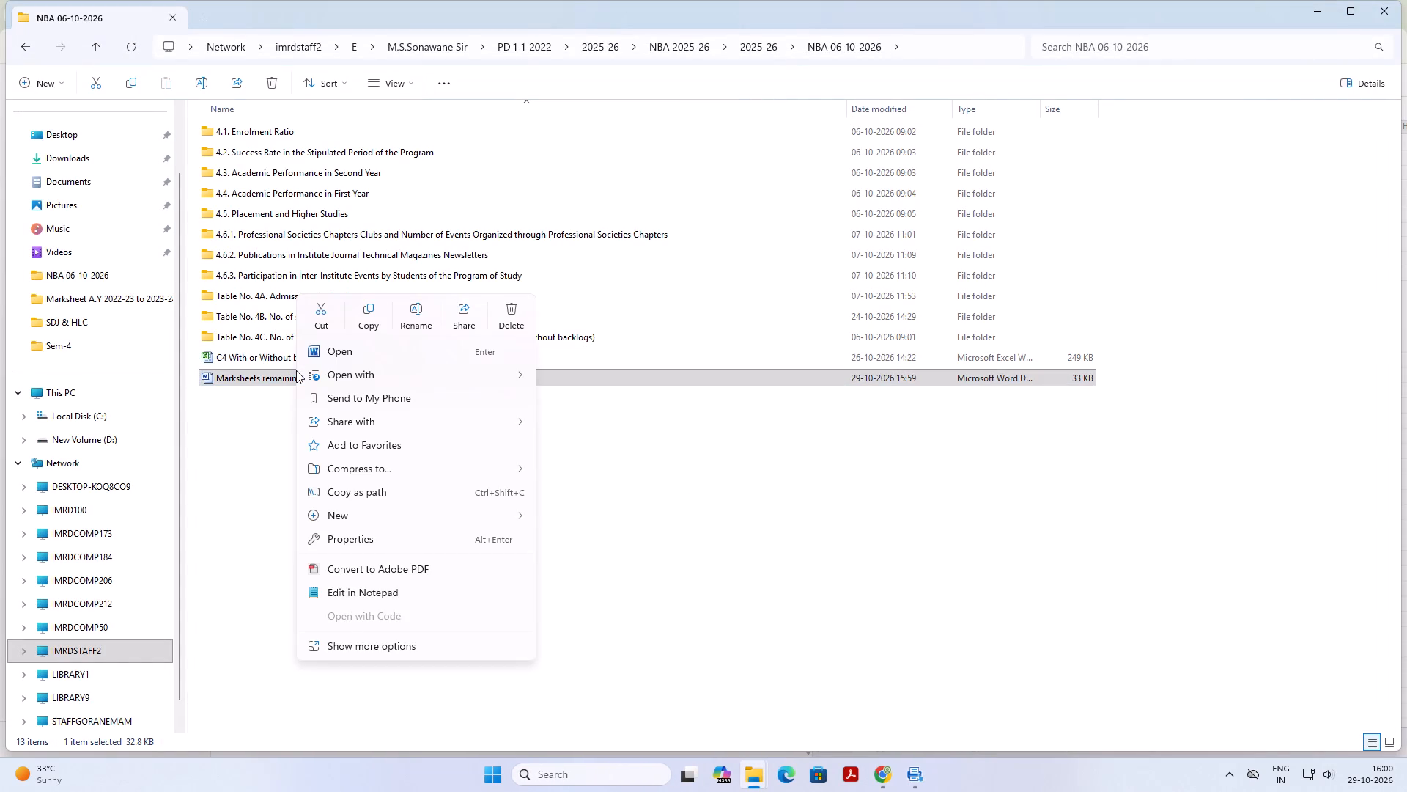
click(371, 316)
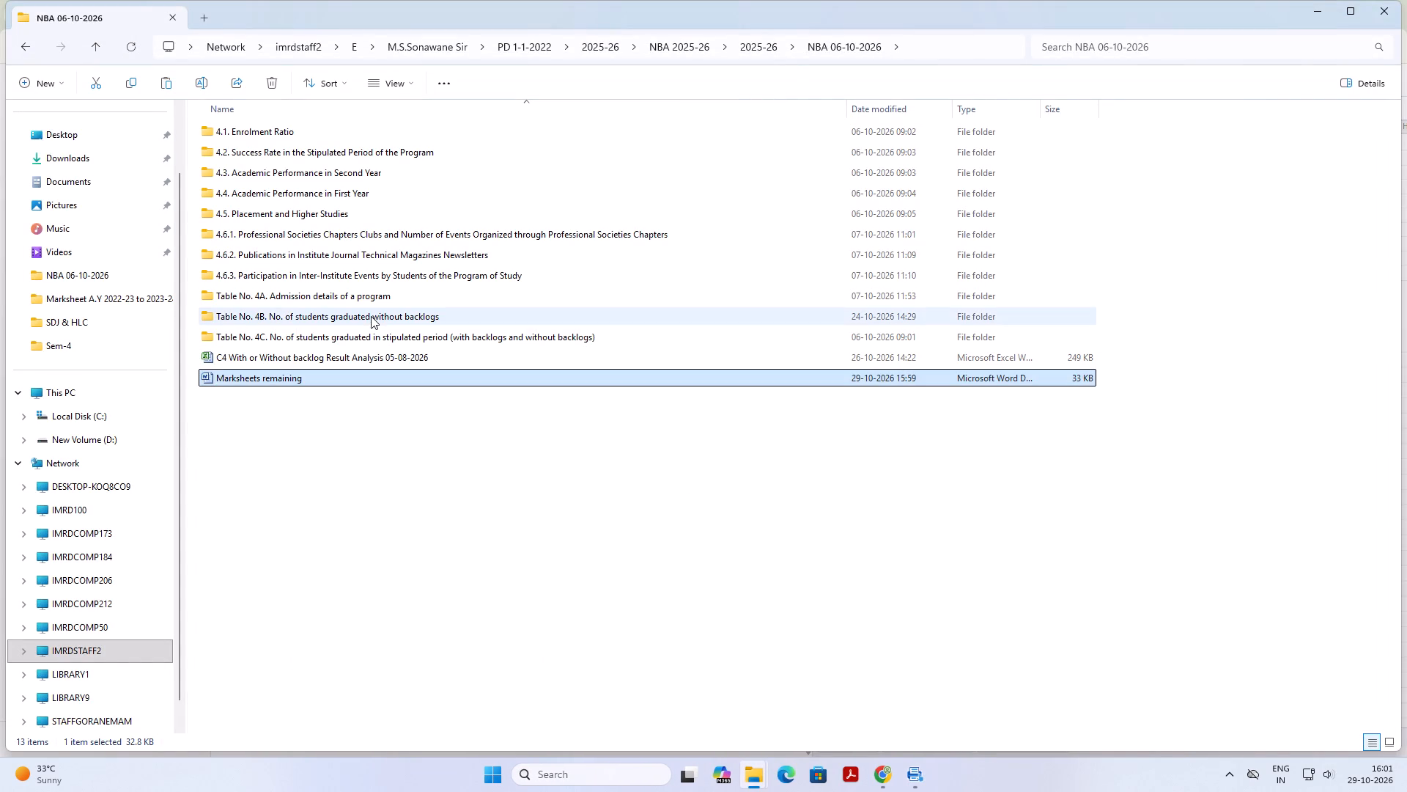
click(98, 49)
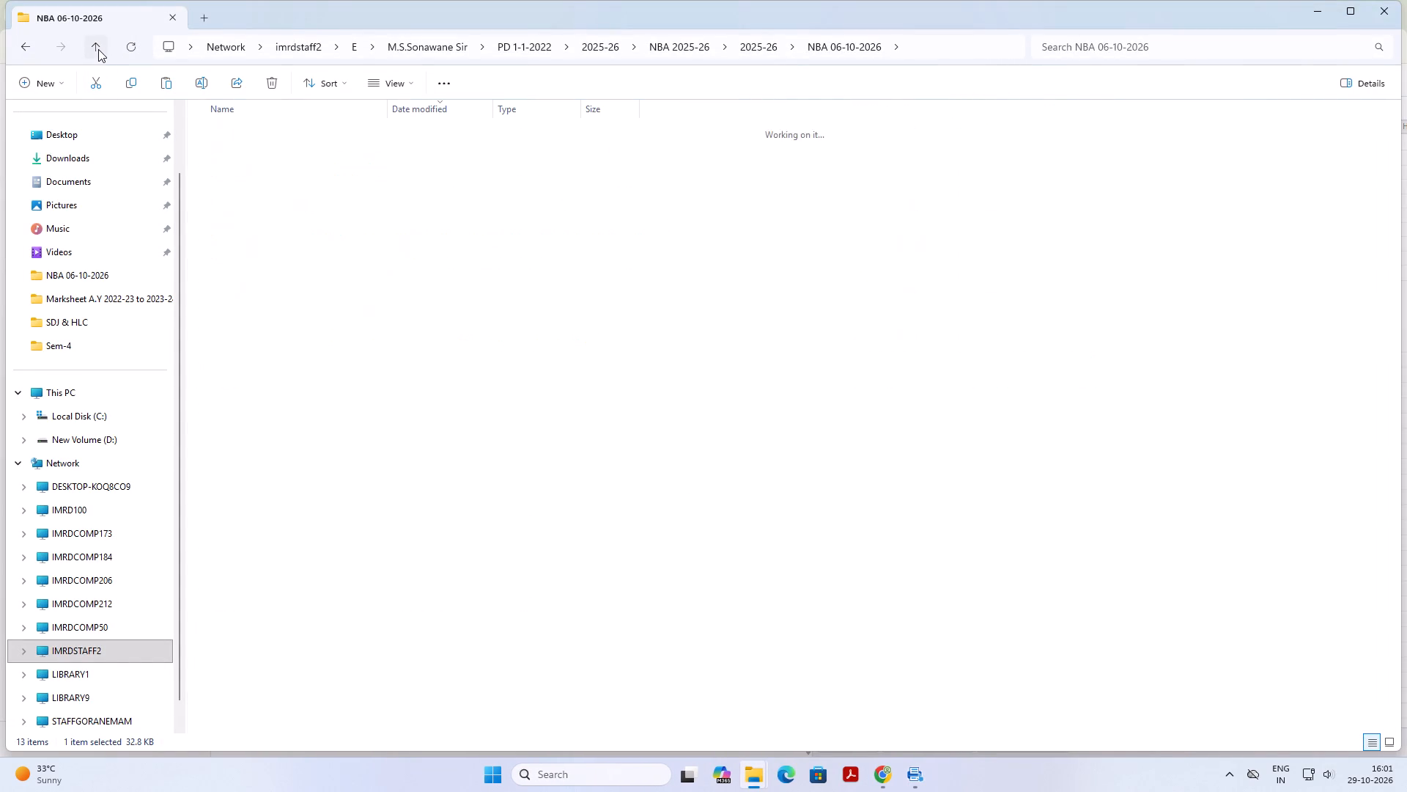
double_click(255, 414)
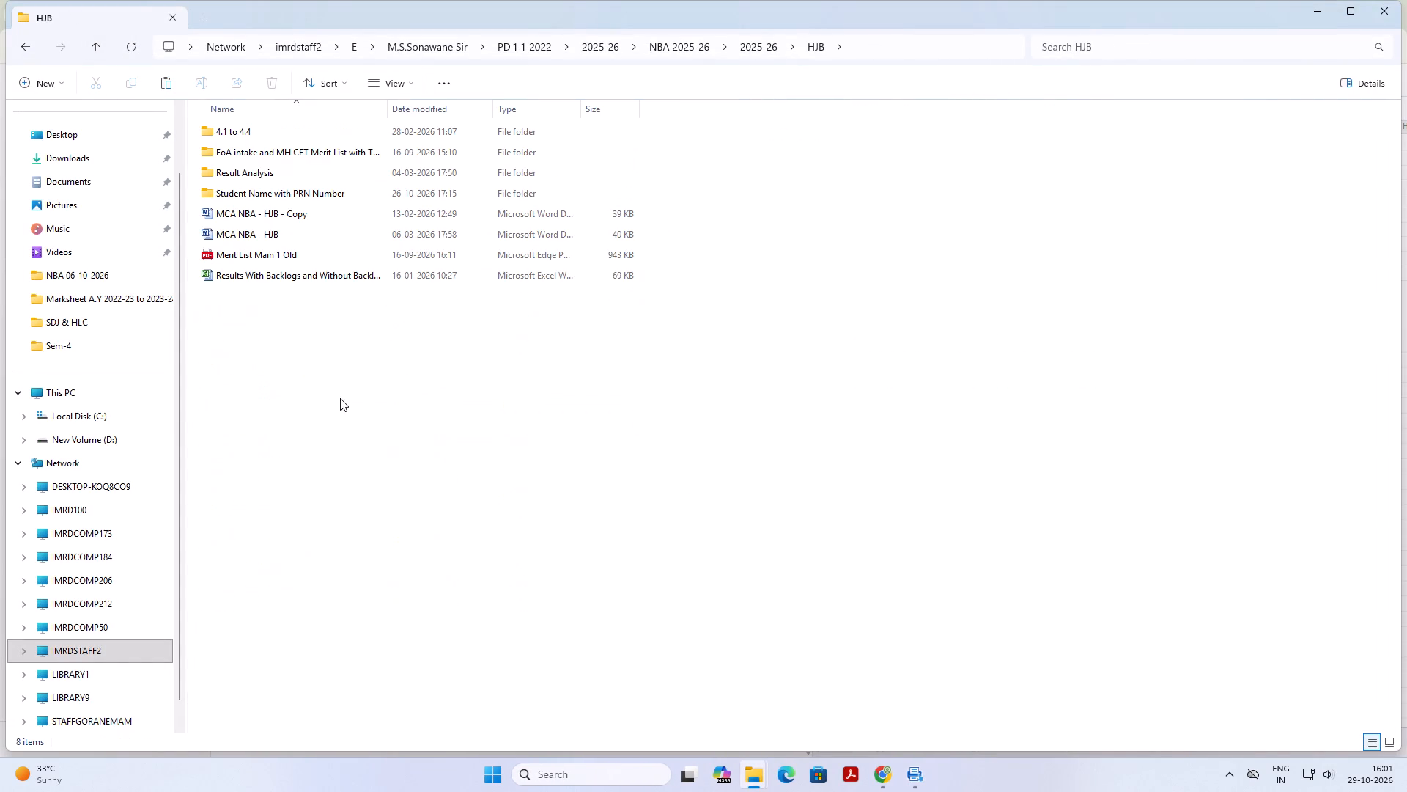
key(ctrl+v)
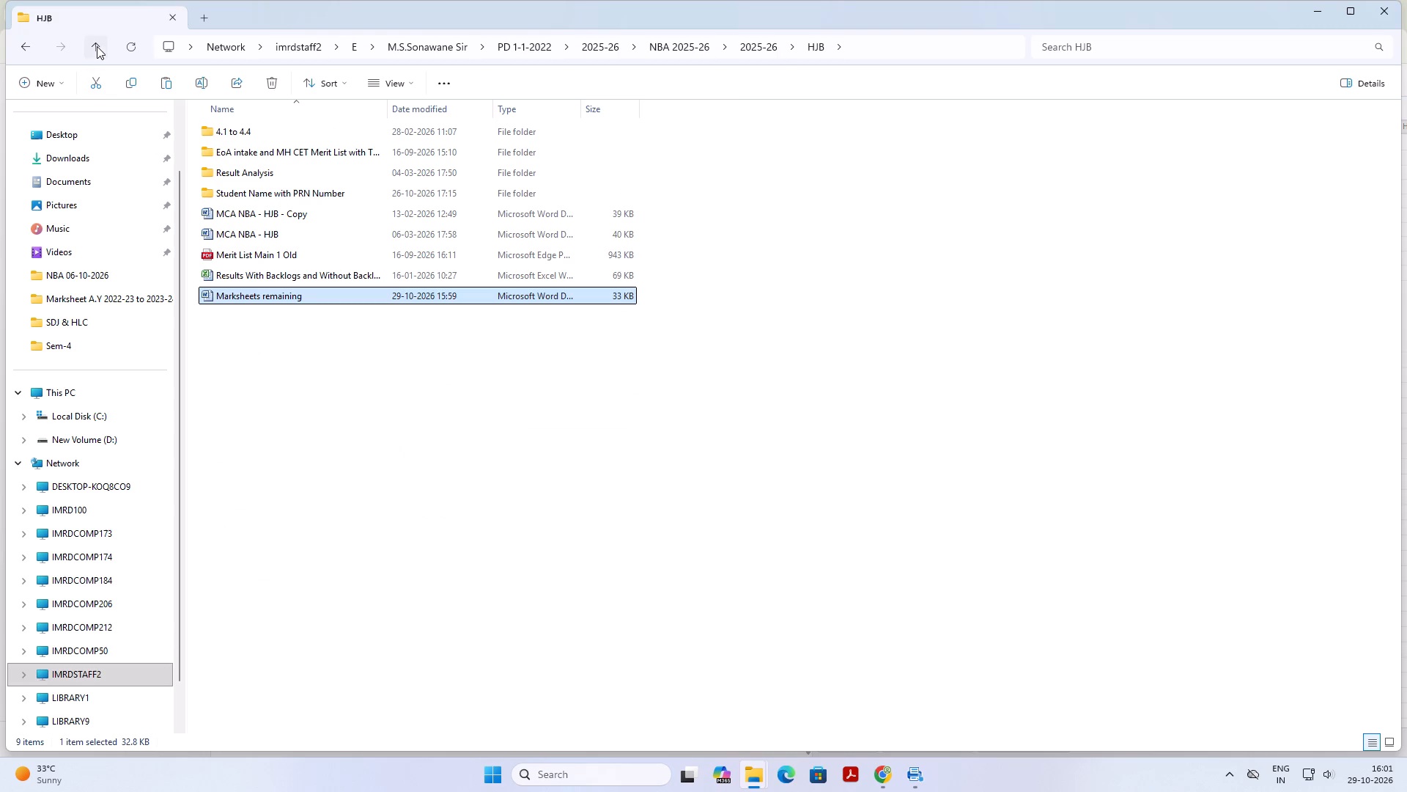
Return to the NBA 06-10-2026 folder, open its Marksheets remaining document and dismiss the Office activation notice.
click(97, 46)
double_click(265, 344)
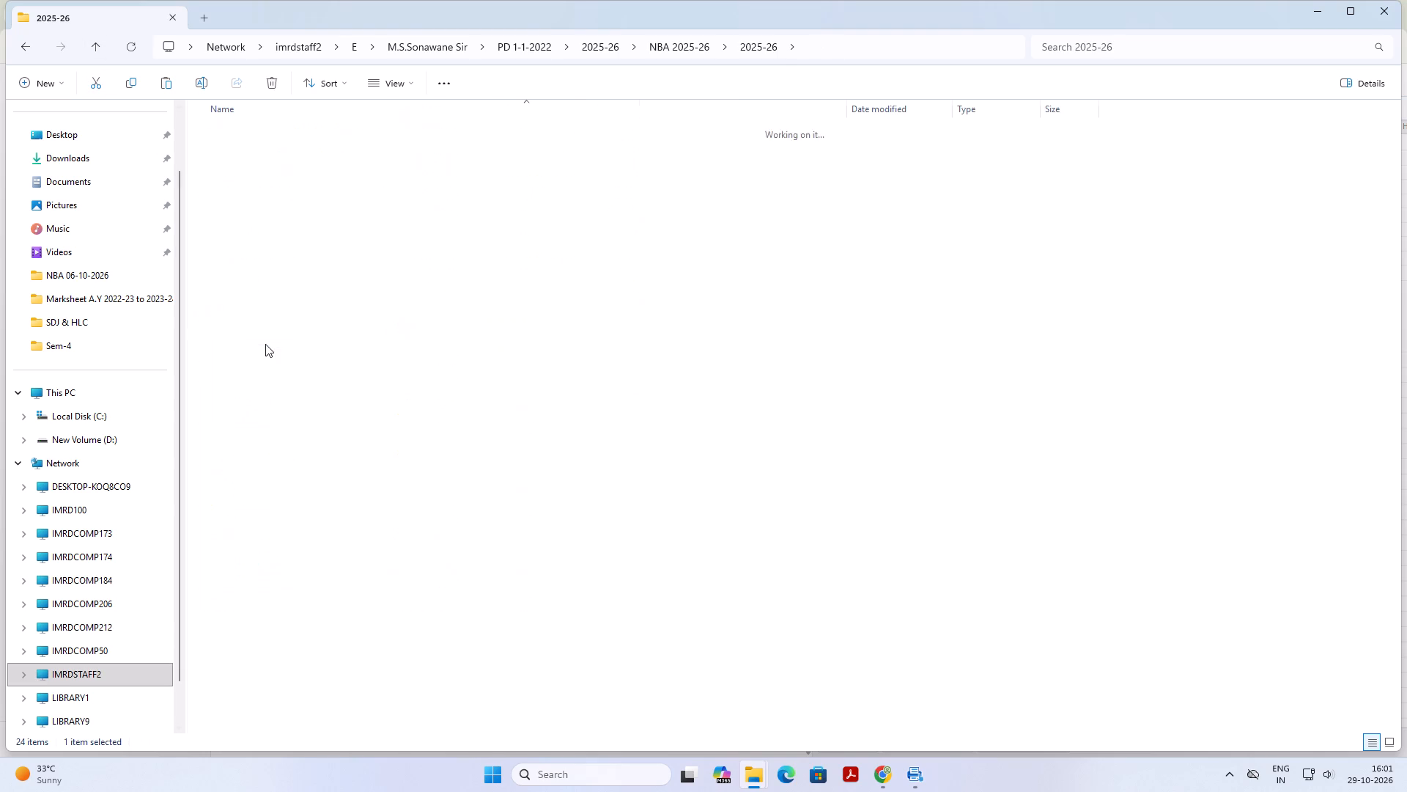
double_click(259, 375)
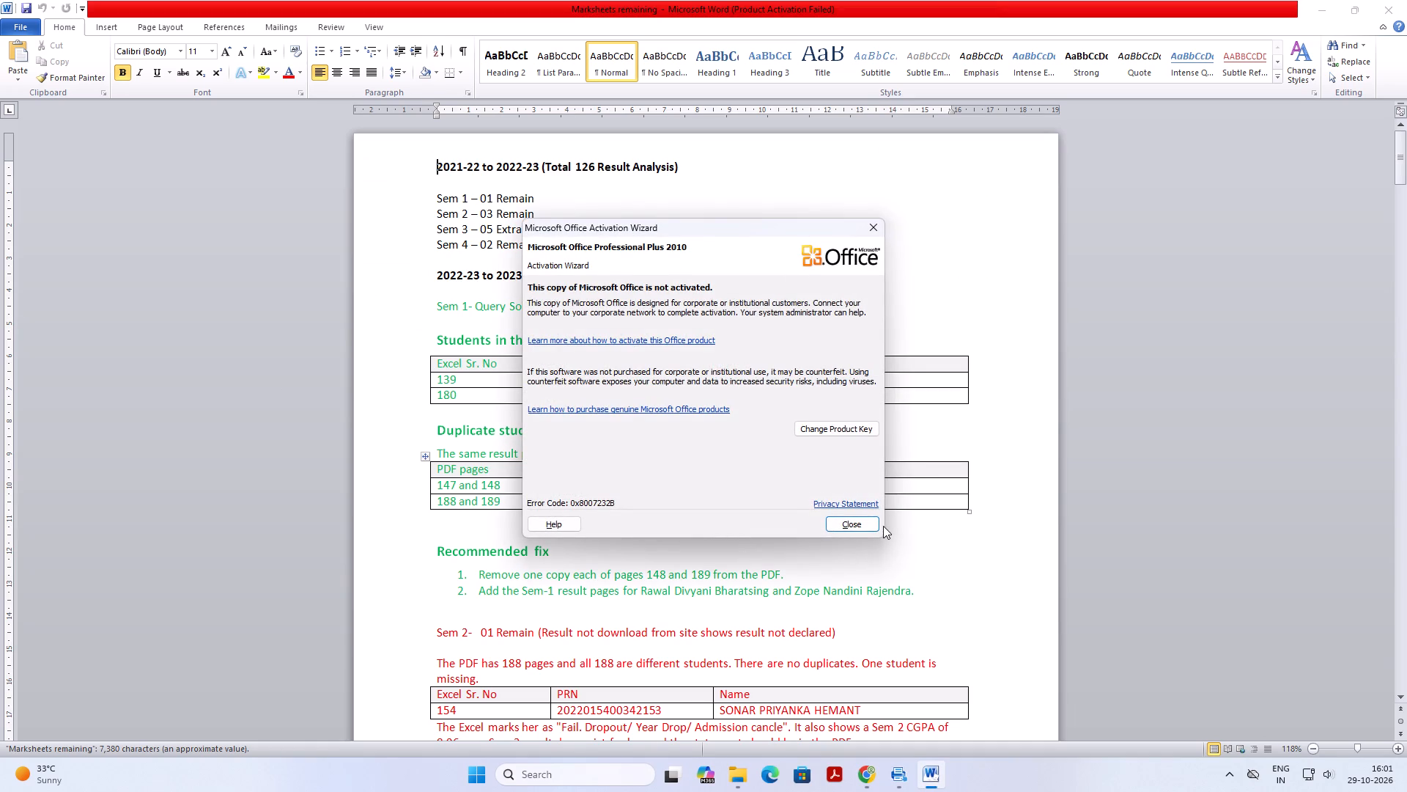
click(883, 526)
click(862, 524)
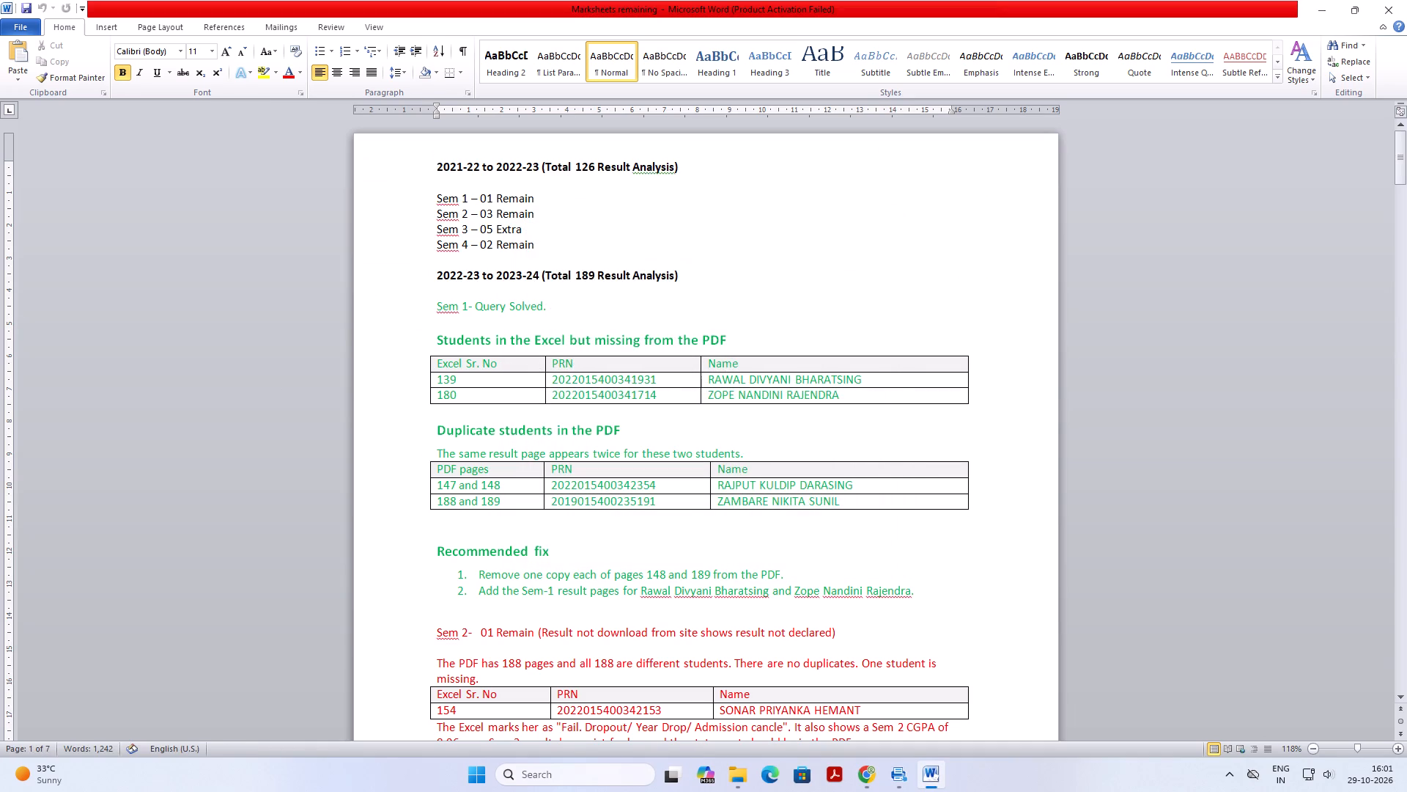
Delete the three green rows with Sr. No 152, 158 and 161 from the Sem 3 Missing students table.
scroll(599, 497, down, 6)
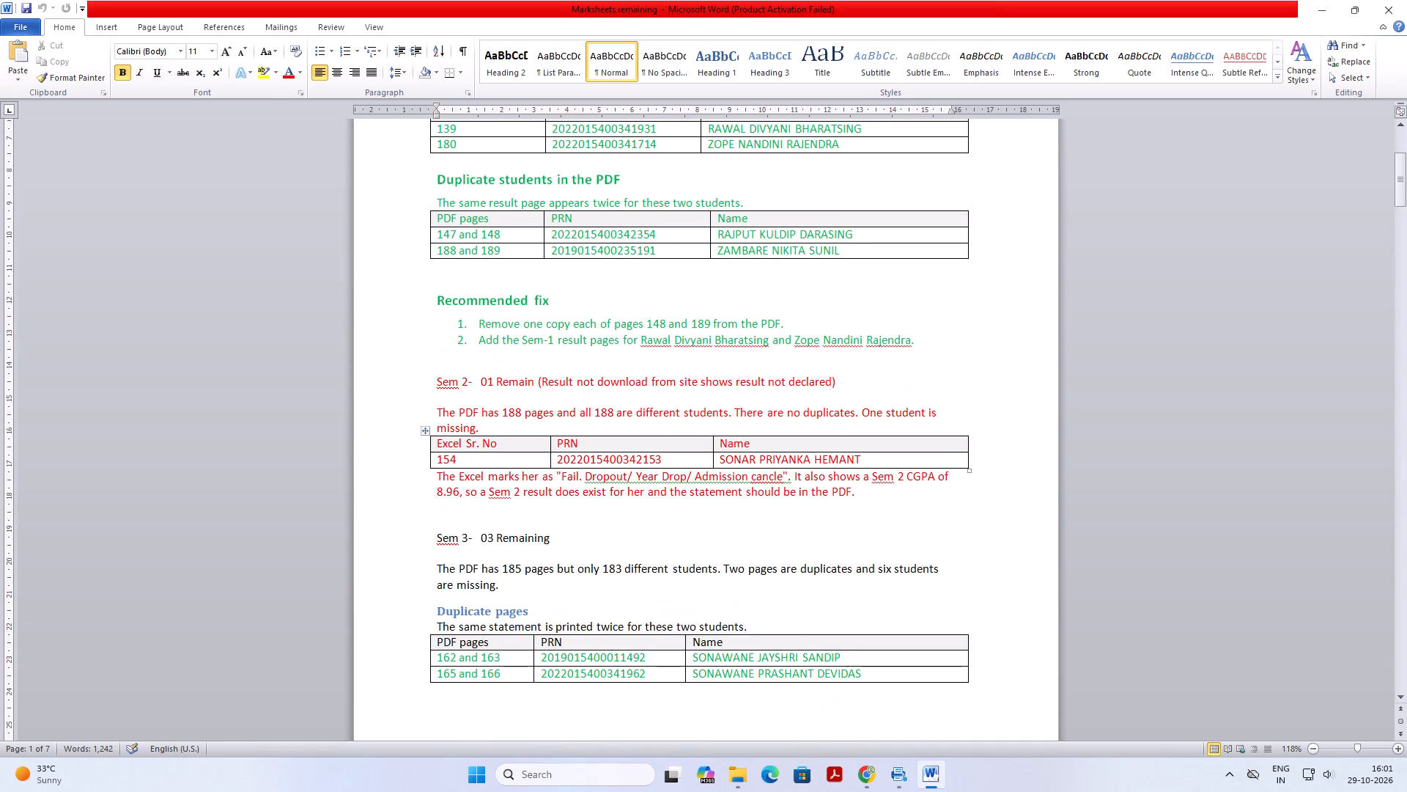
scroll(676, 478, down, 8)
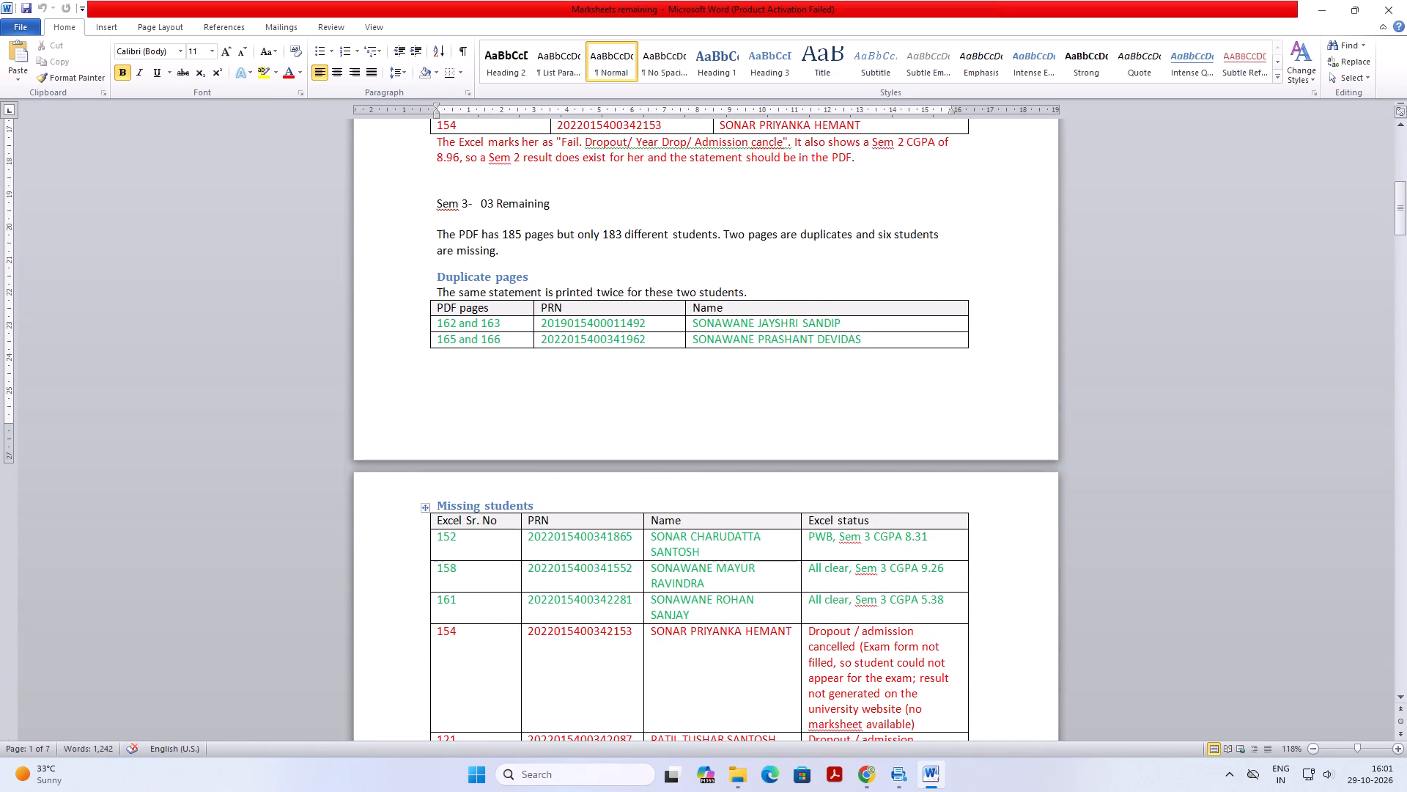
drag(438, 537, 448, 540)
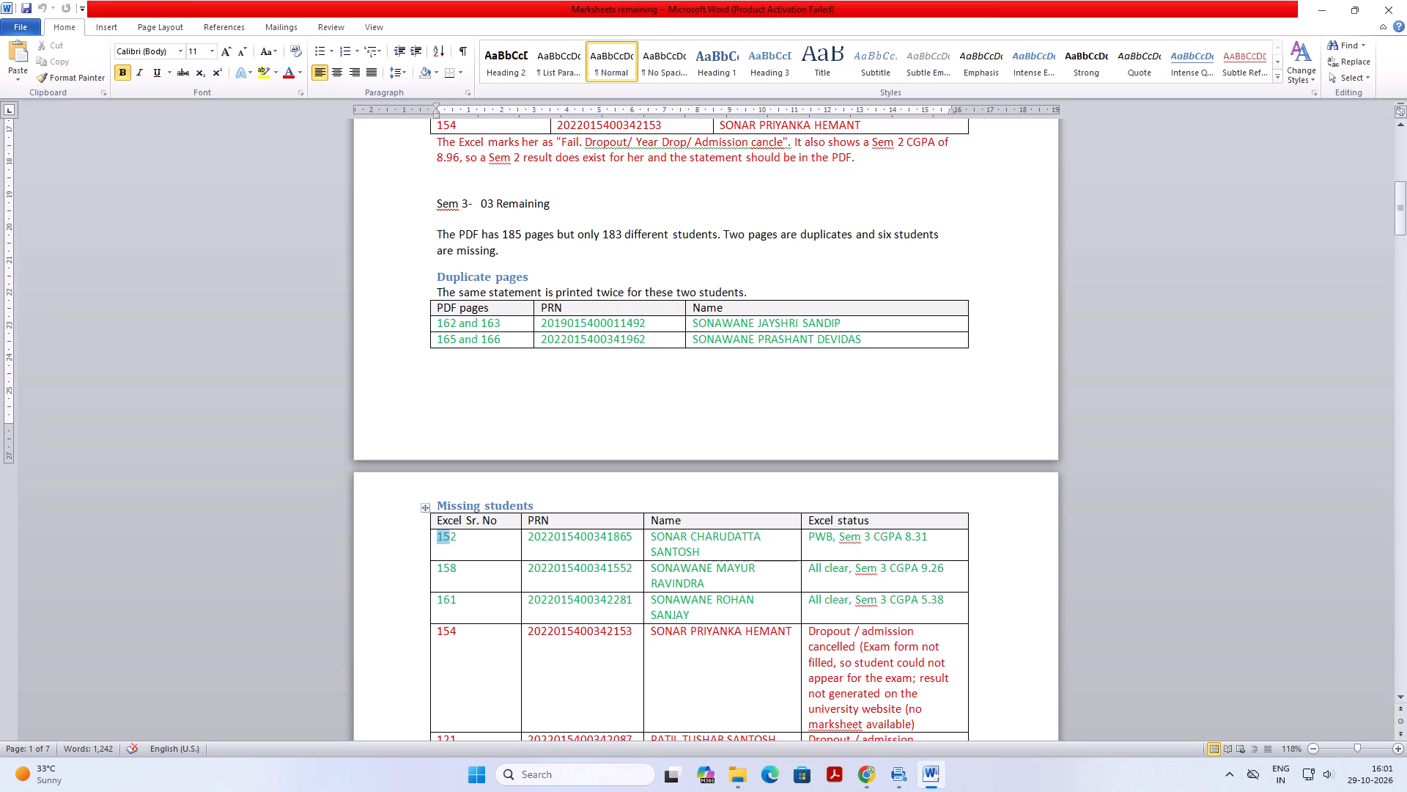
drag(448, 540, 867, 600)
right_click(688, 585)
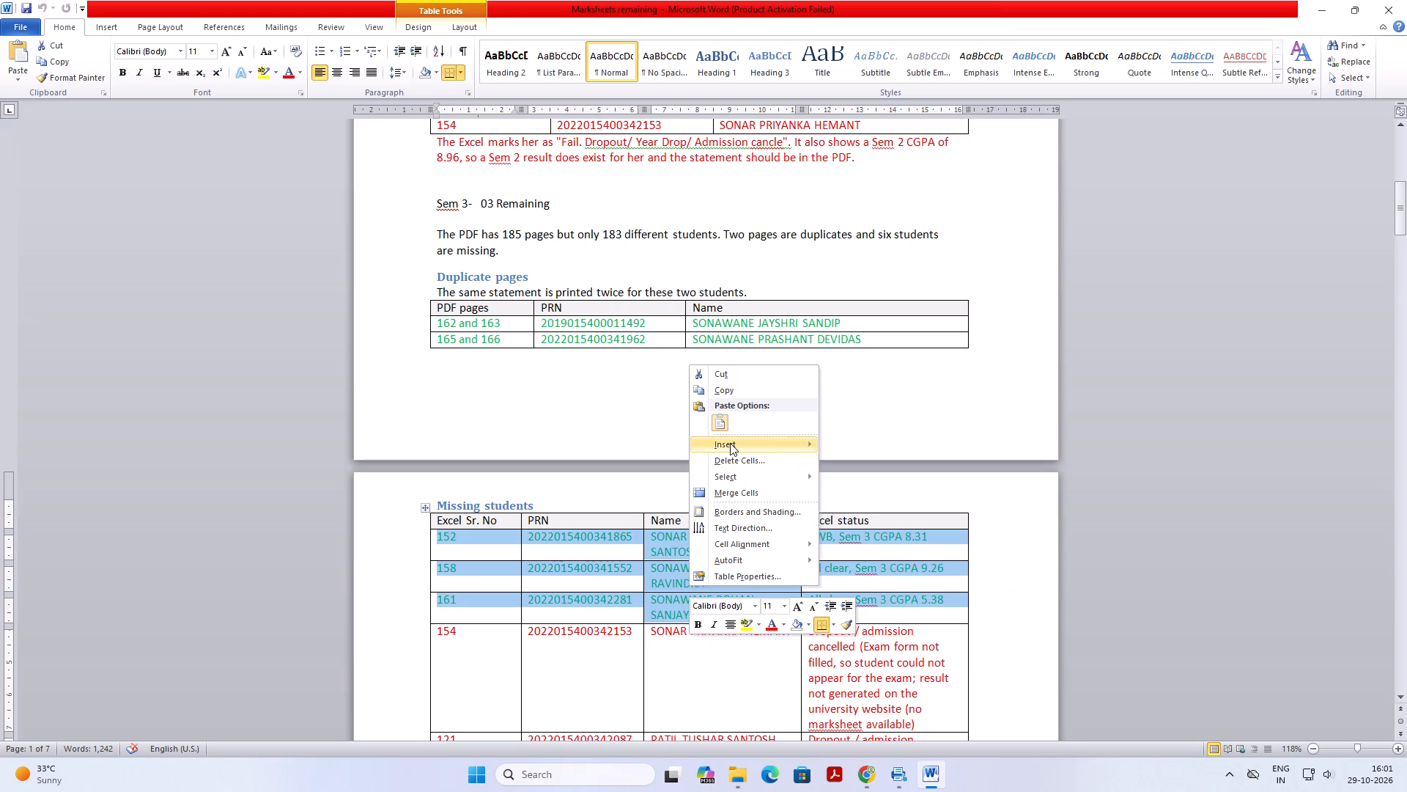
click(742, 459)
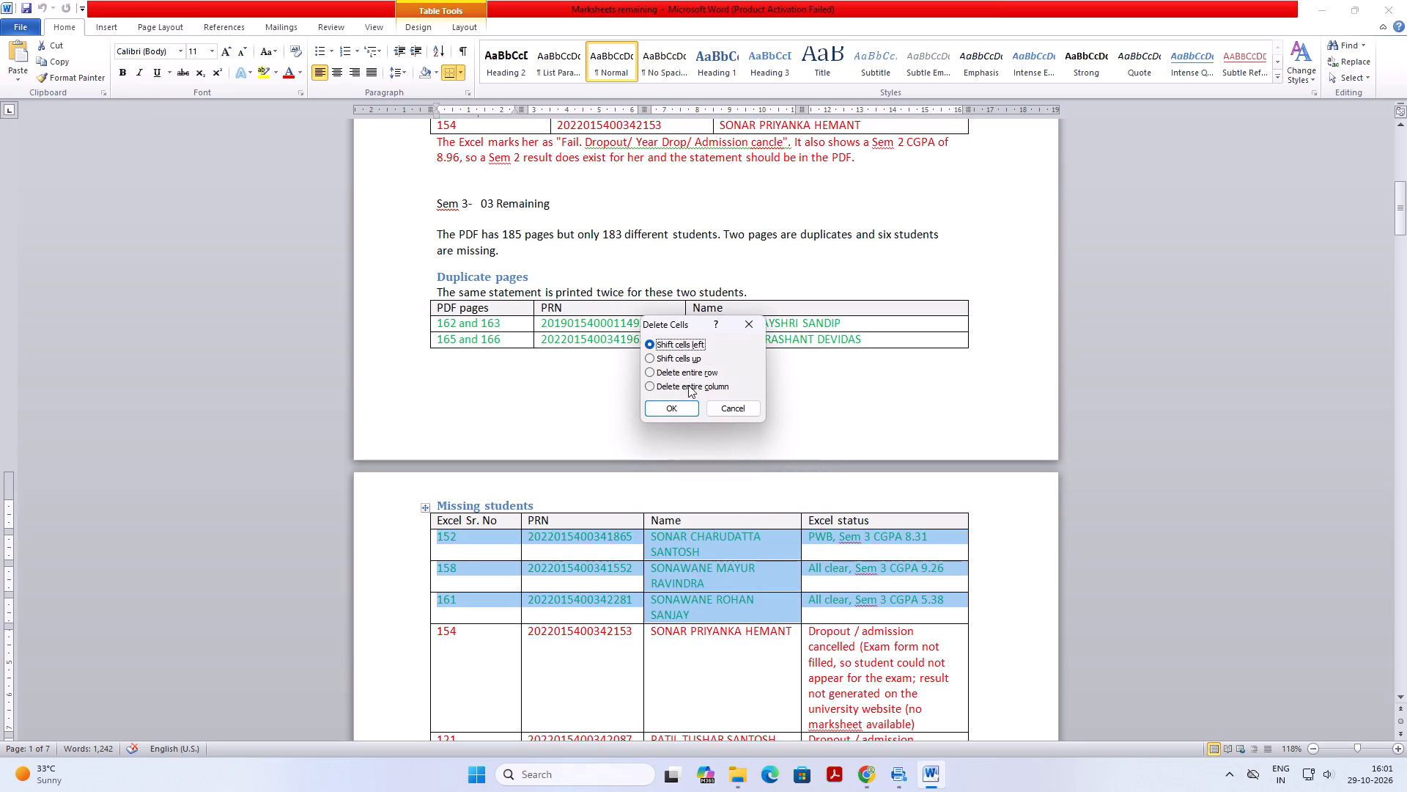
click(692, 372)
click(680, 403)
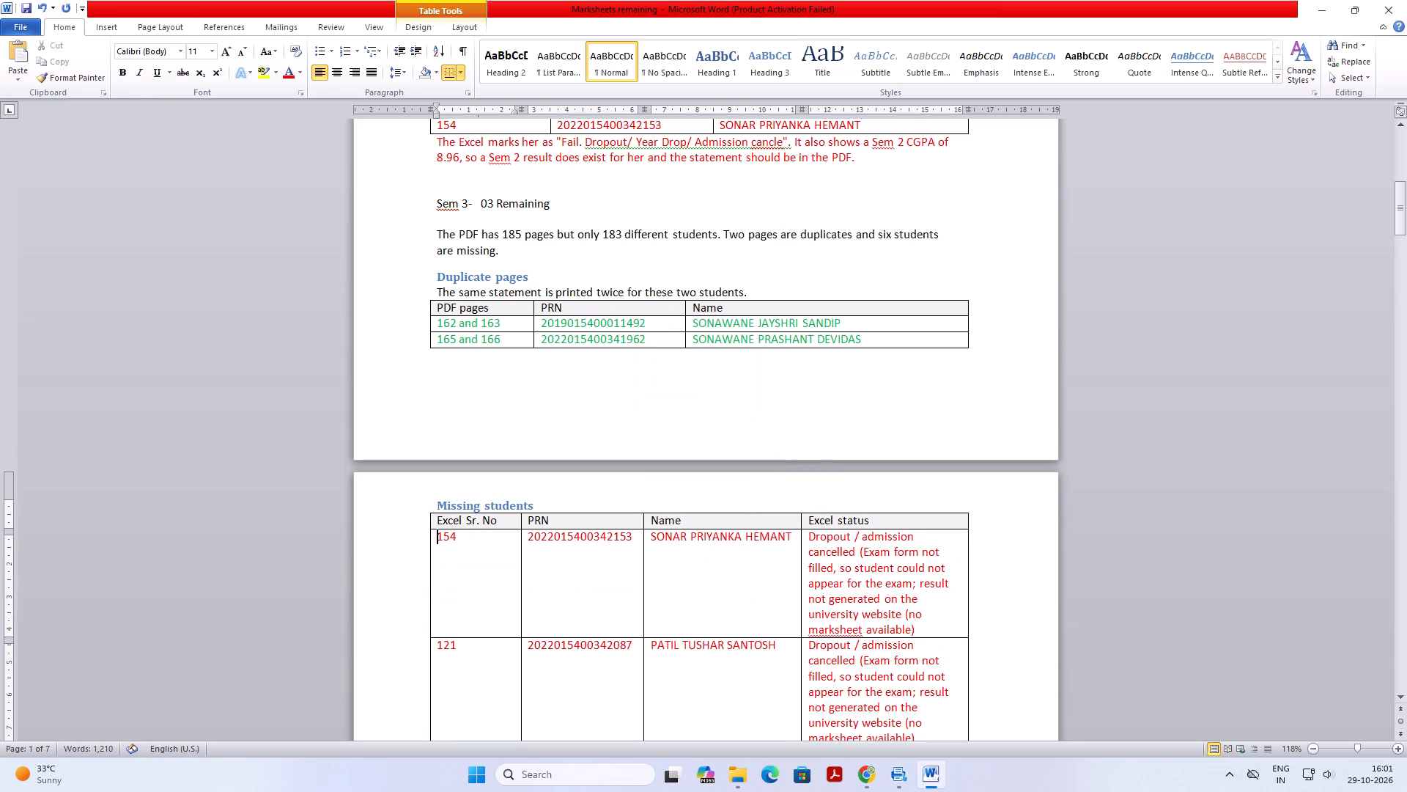
Delete the two green rows, pages 162 and 163 and pages 165 and 166, from the Sem 3 Duplicate pages table.
drag(438, 326, 769, 348)
right_click(682, 340)
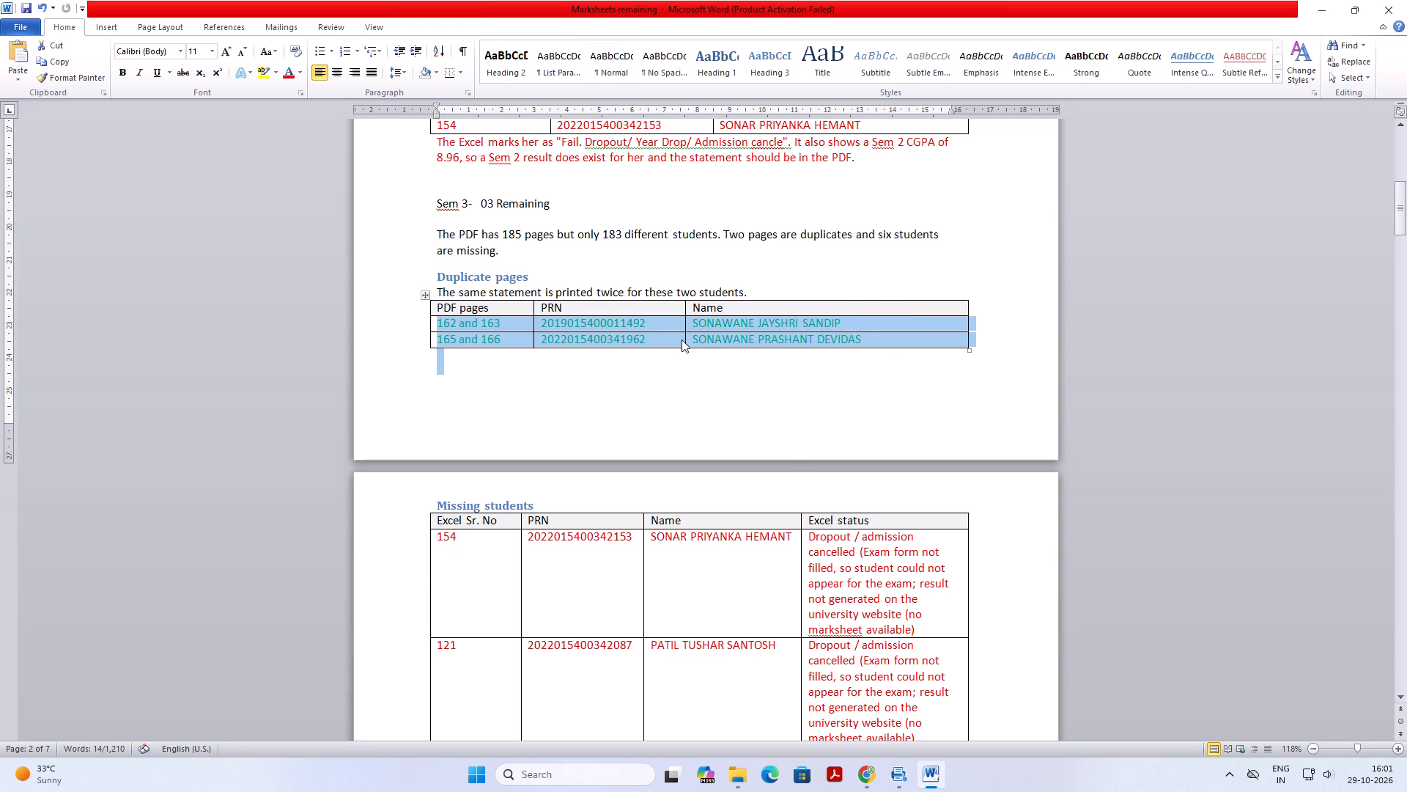
click(512, 326)
click(455, 326)
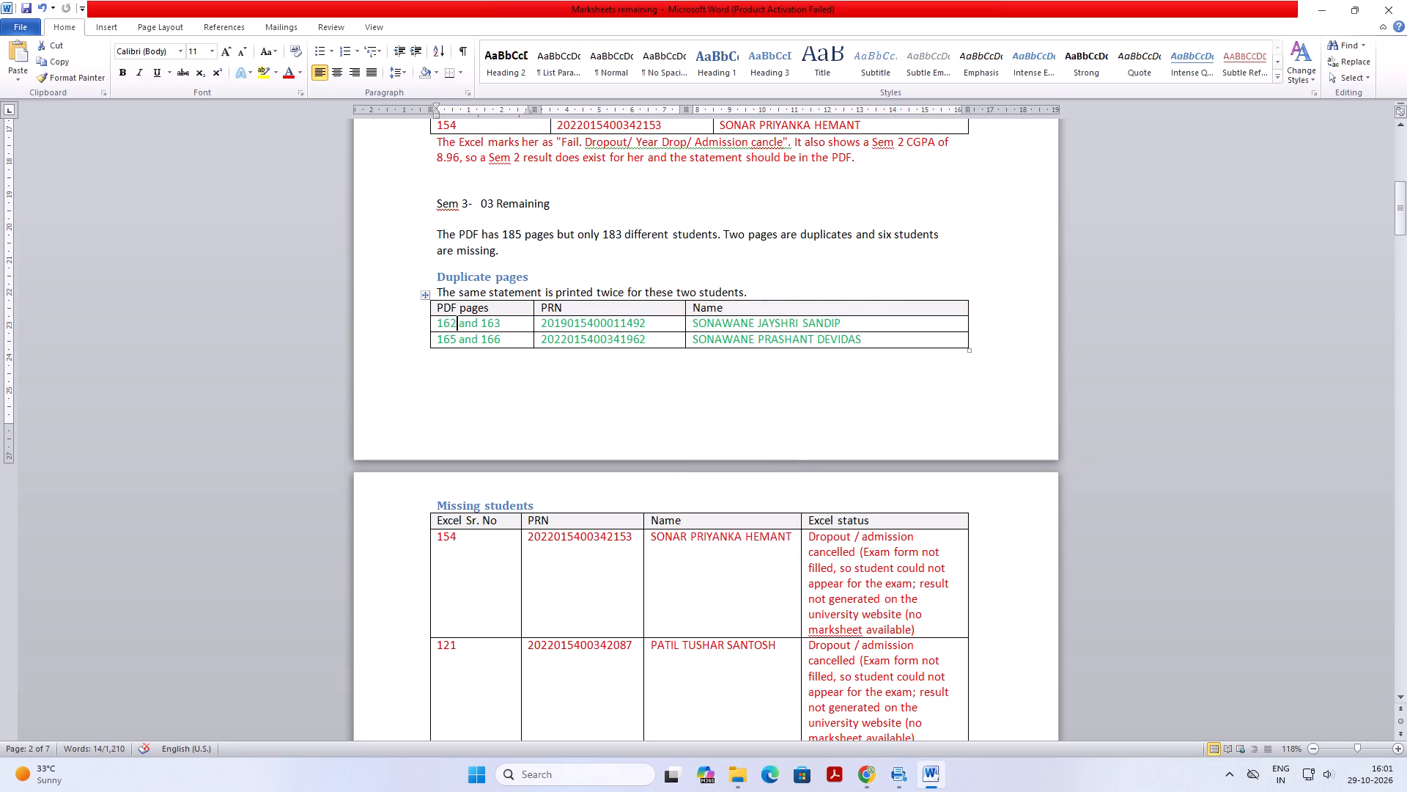
drag(440, 323, 847, 340)
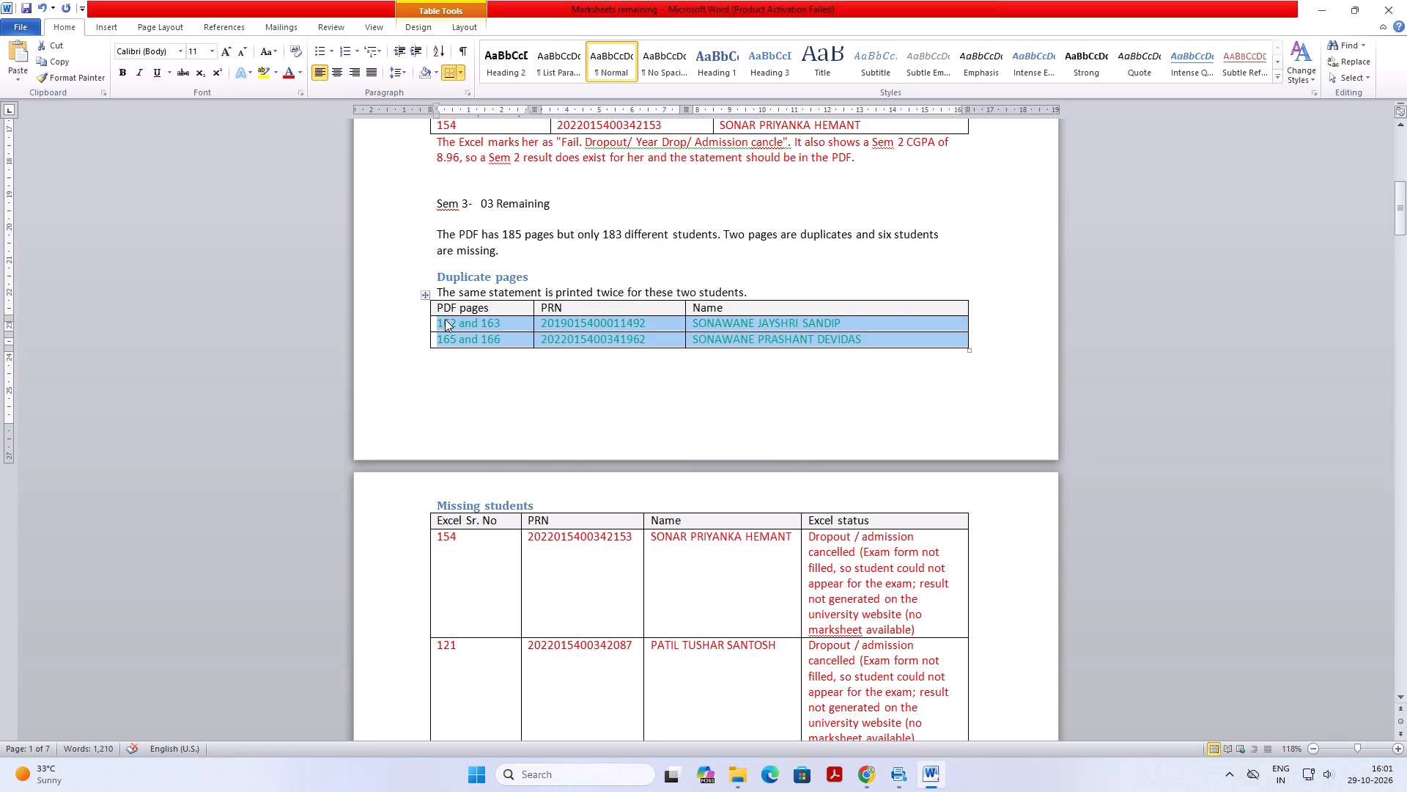
right_click(445, 319)
click(489, 411)
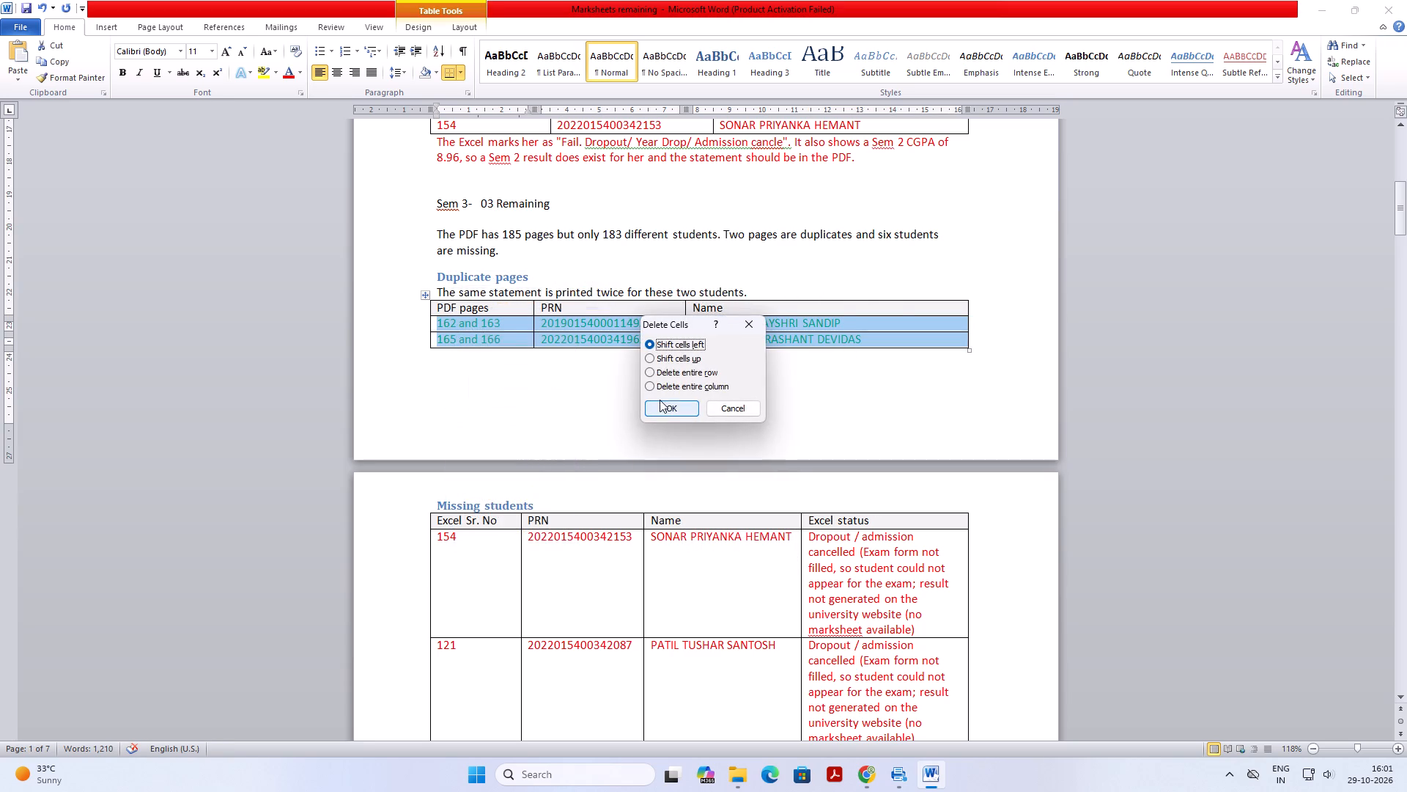
click(674, 375)
click(674, 408)
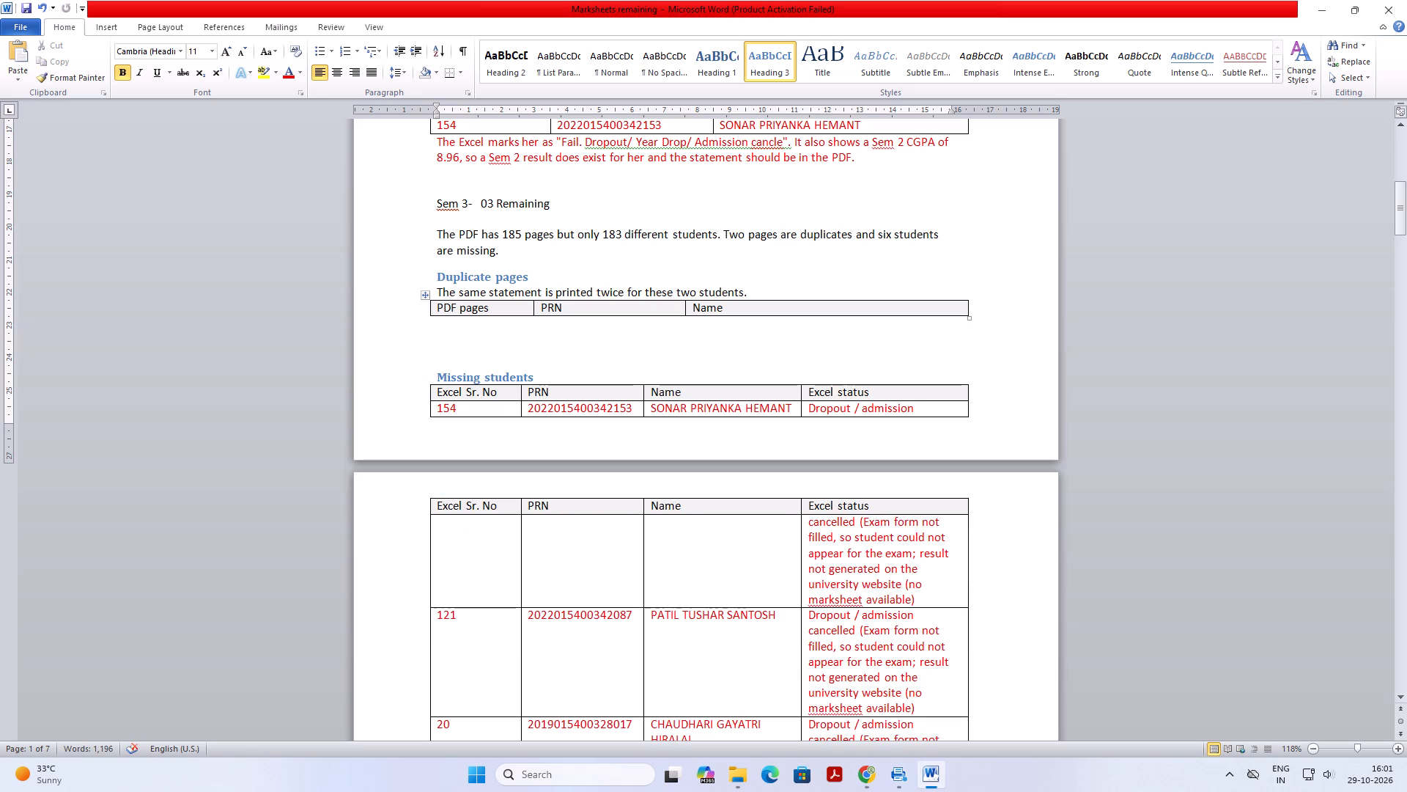
Delete the header-only table under the Sem 3 Duplicate pages heading.
click(488, 314)
click(423, 296)
right_click(423, 296)
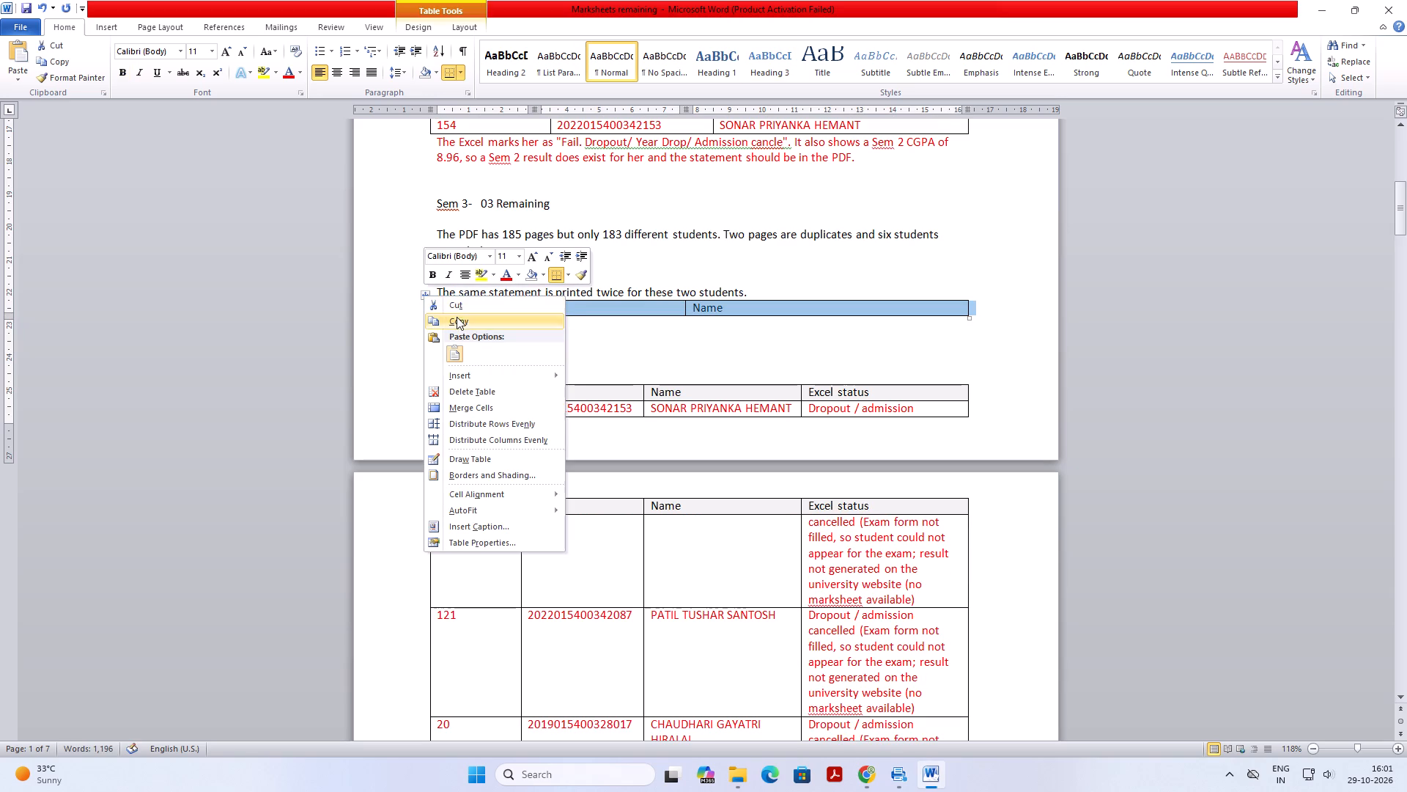
click(466, 389)
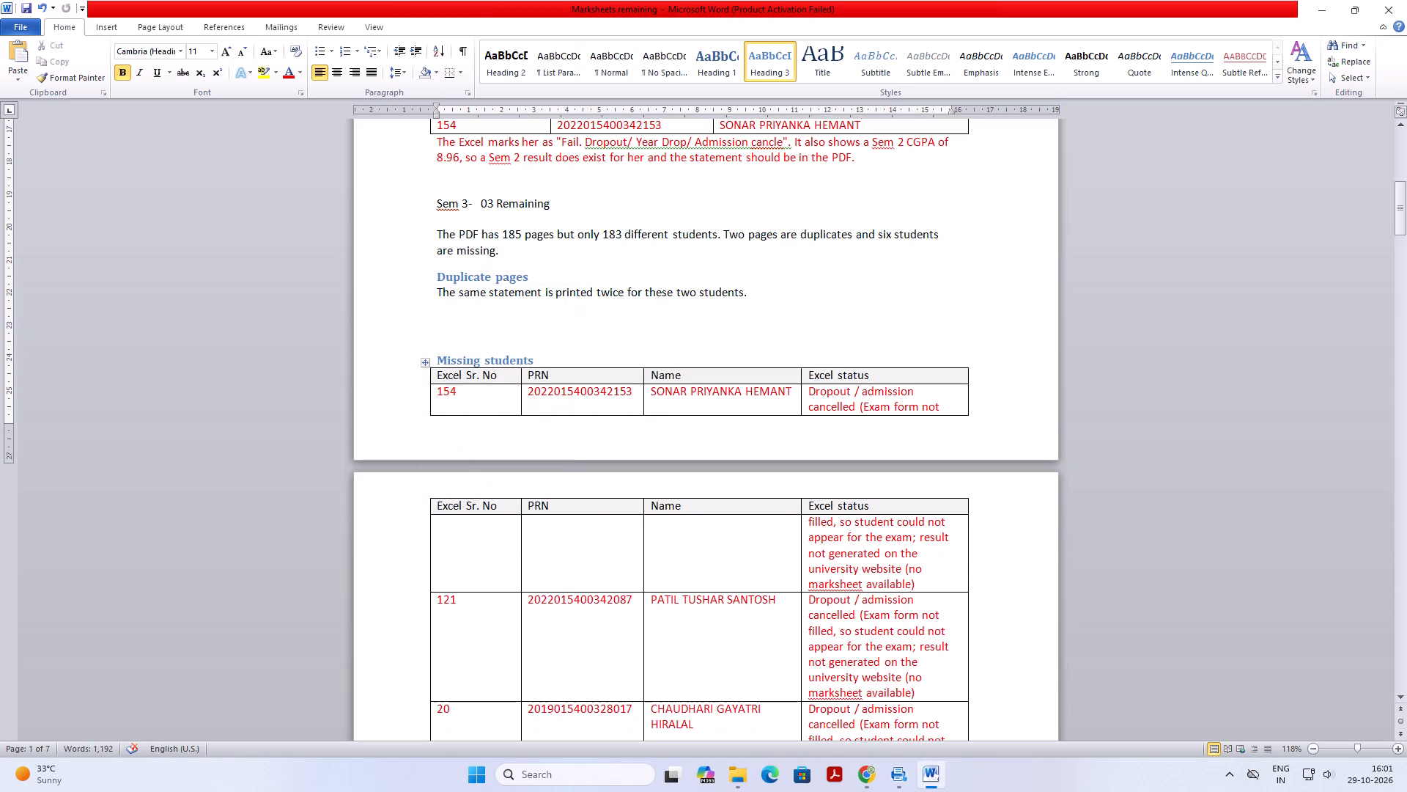
Delete the Sem 3 Duplicate pages heading, its sentence about the twice-printed statement, and the surrounding blank lines.
key(BackSpace)
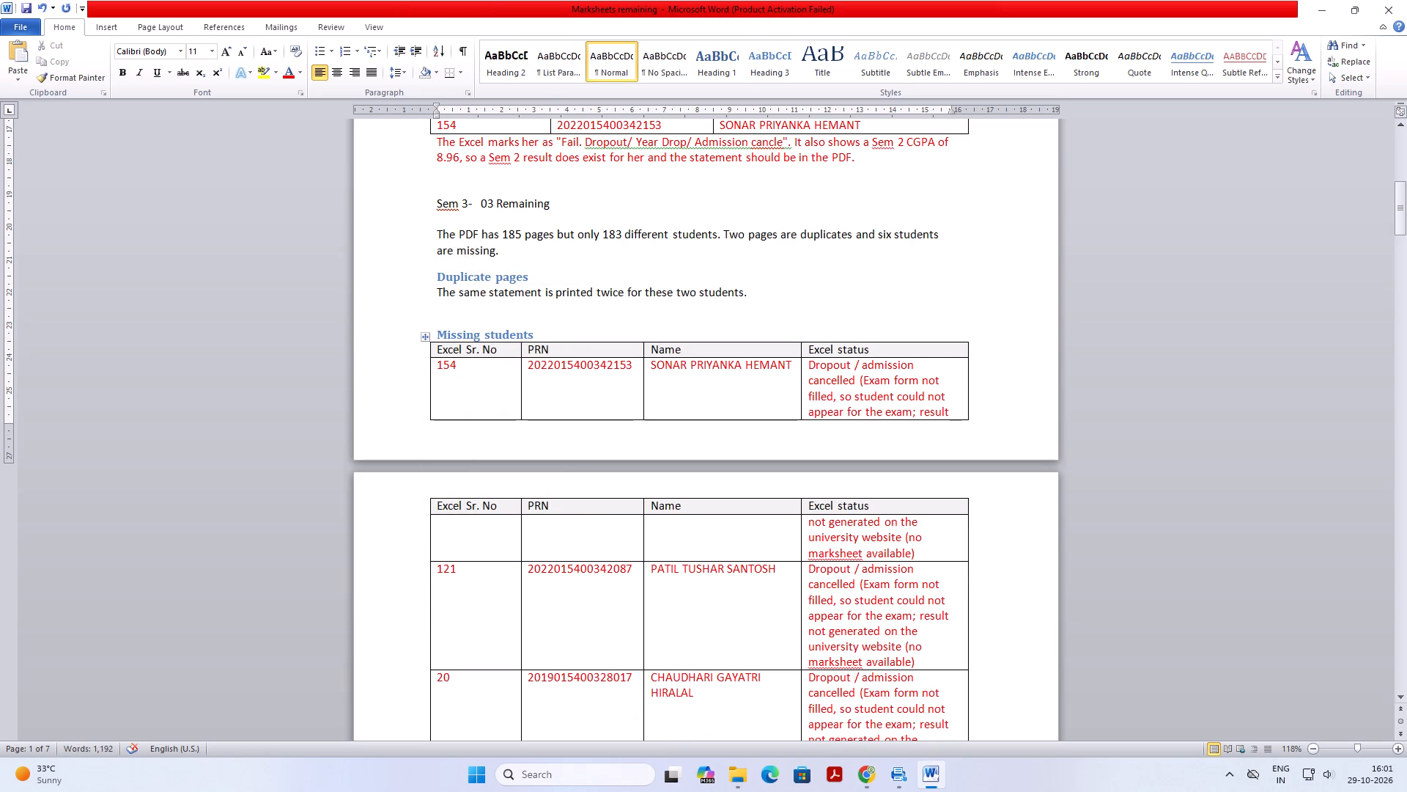
drag(791, 292, 477, 278)
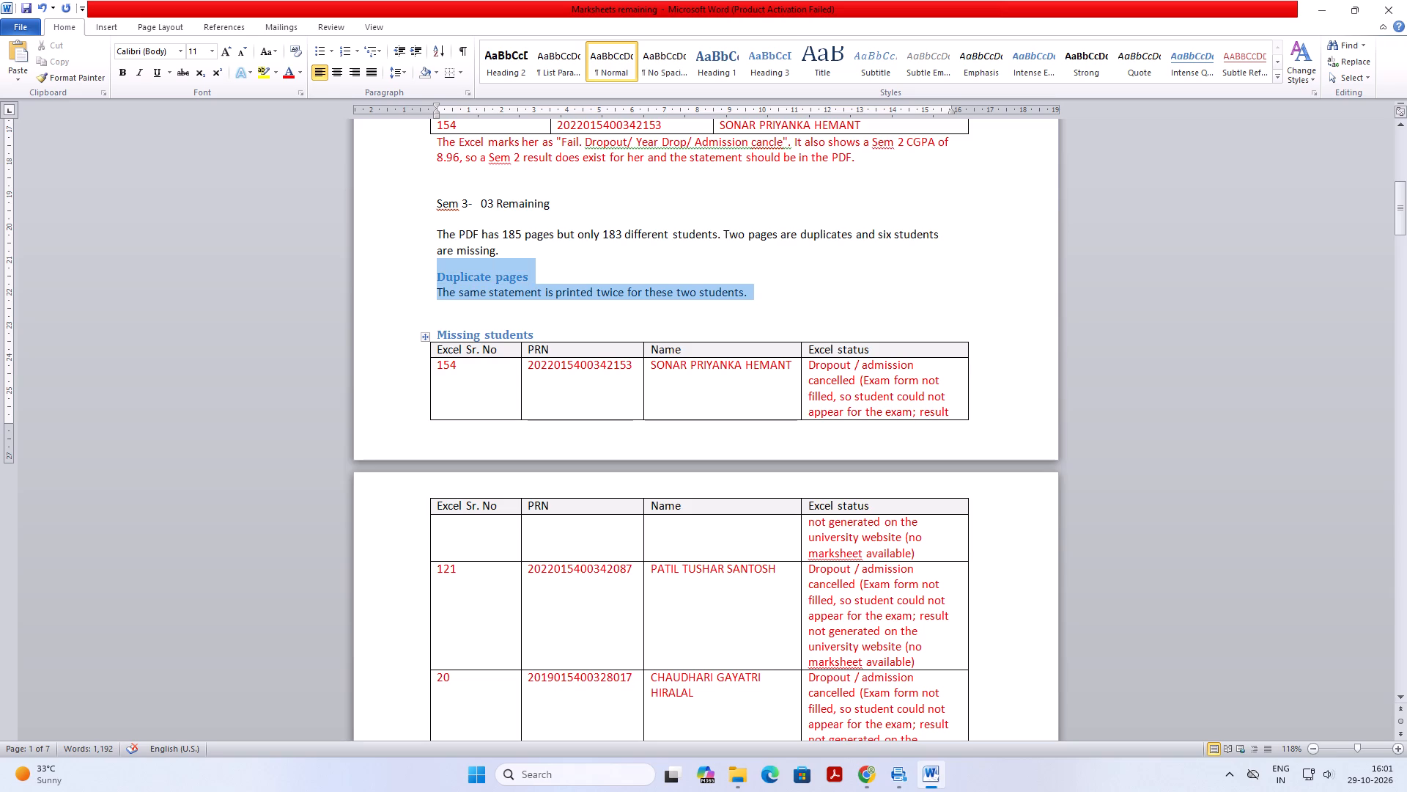
drag(477, 278, 431, 282)
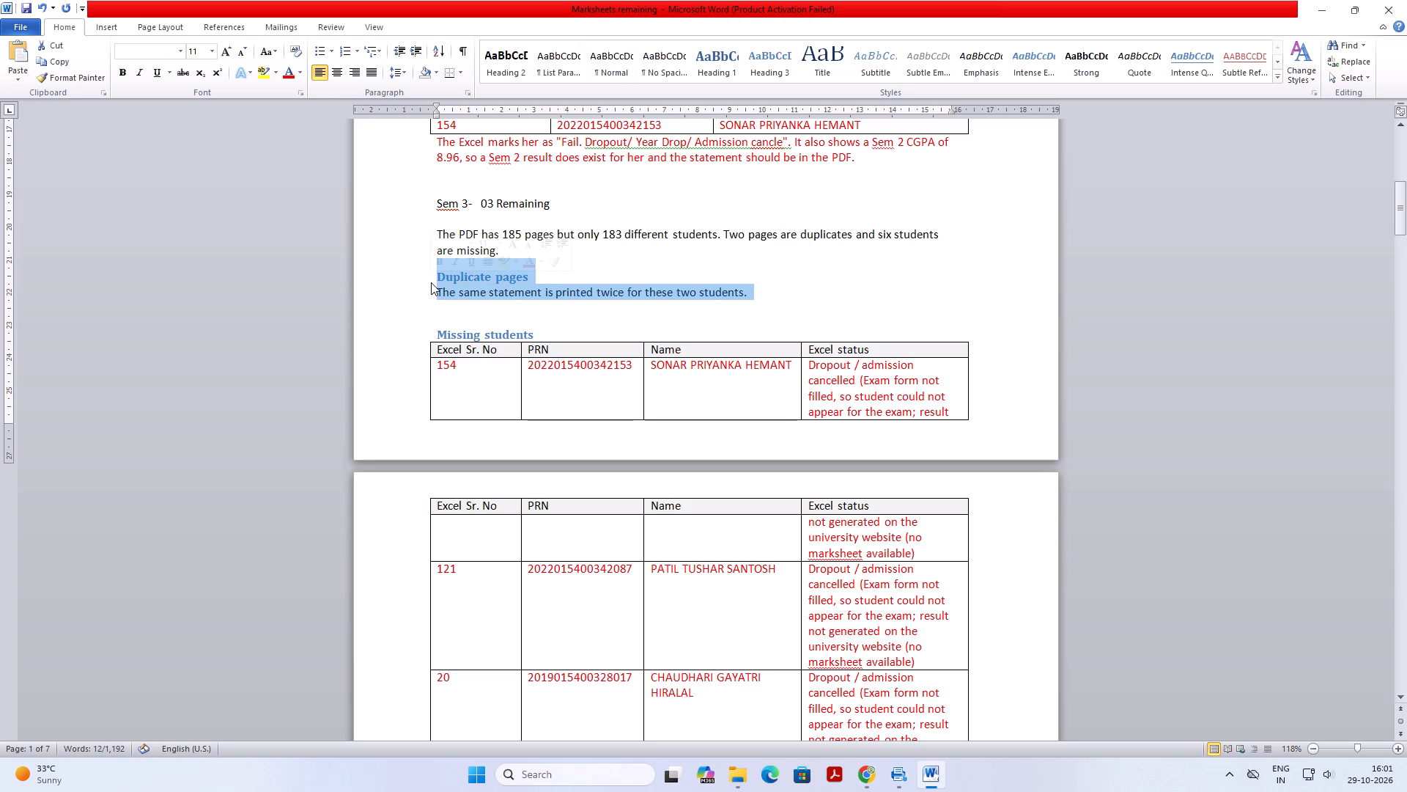
key(Delete)
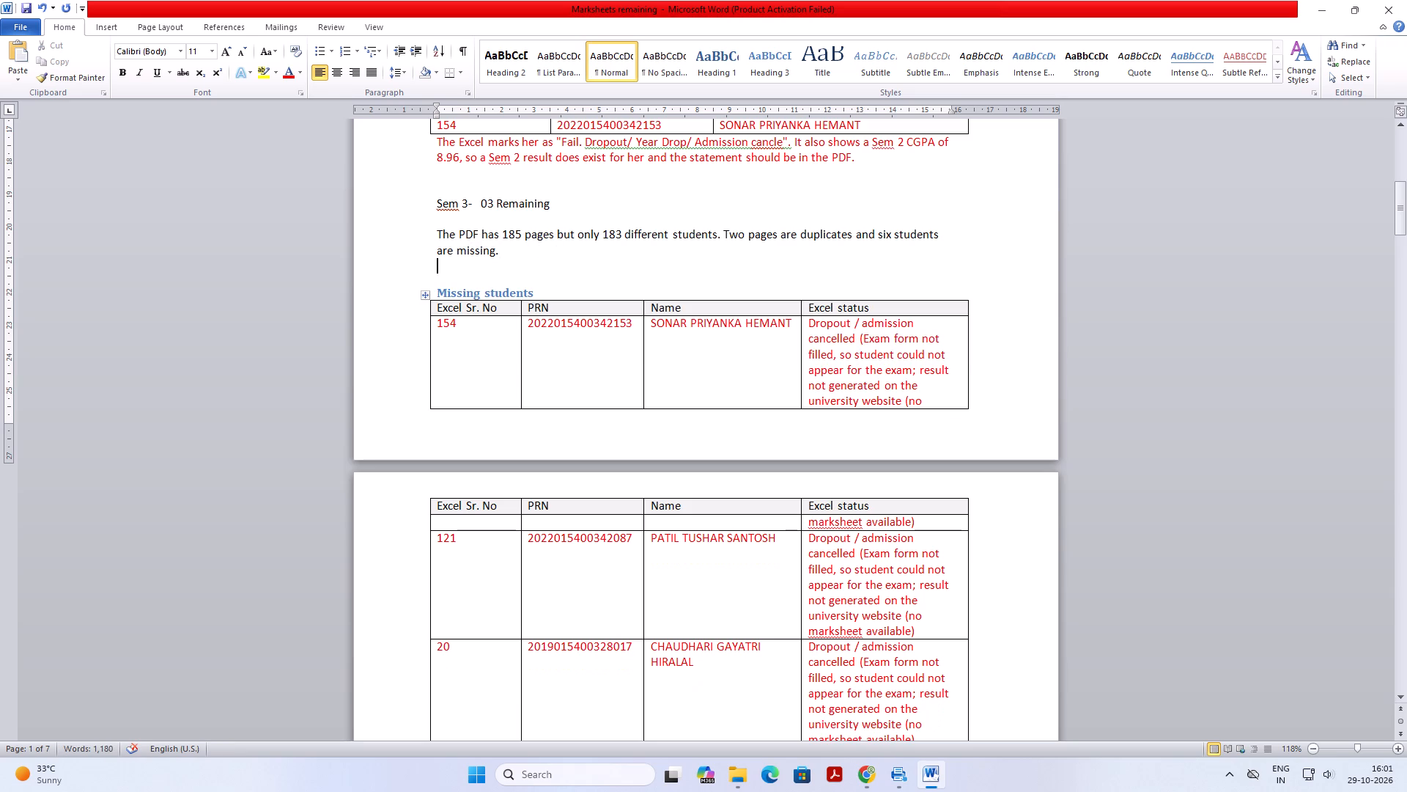
key(Down)
key(BackSpace)
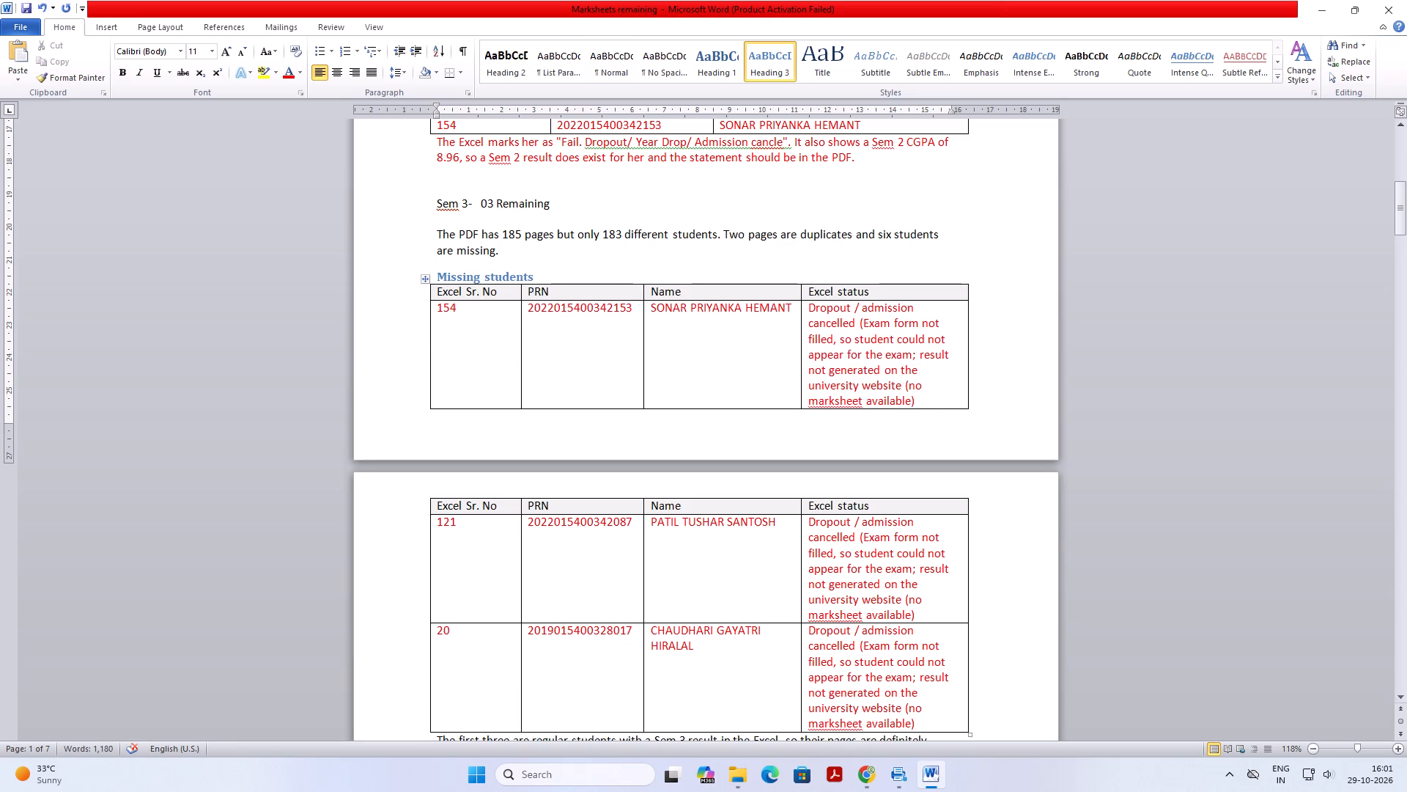
Delete the Recommended fixes heading and its four numbered items between the Sem 3 notes and the Sem 4 line.
scroll(728, 403, down, 3)
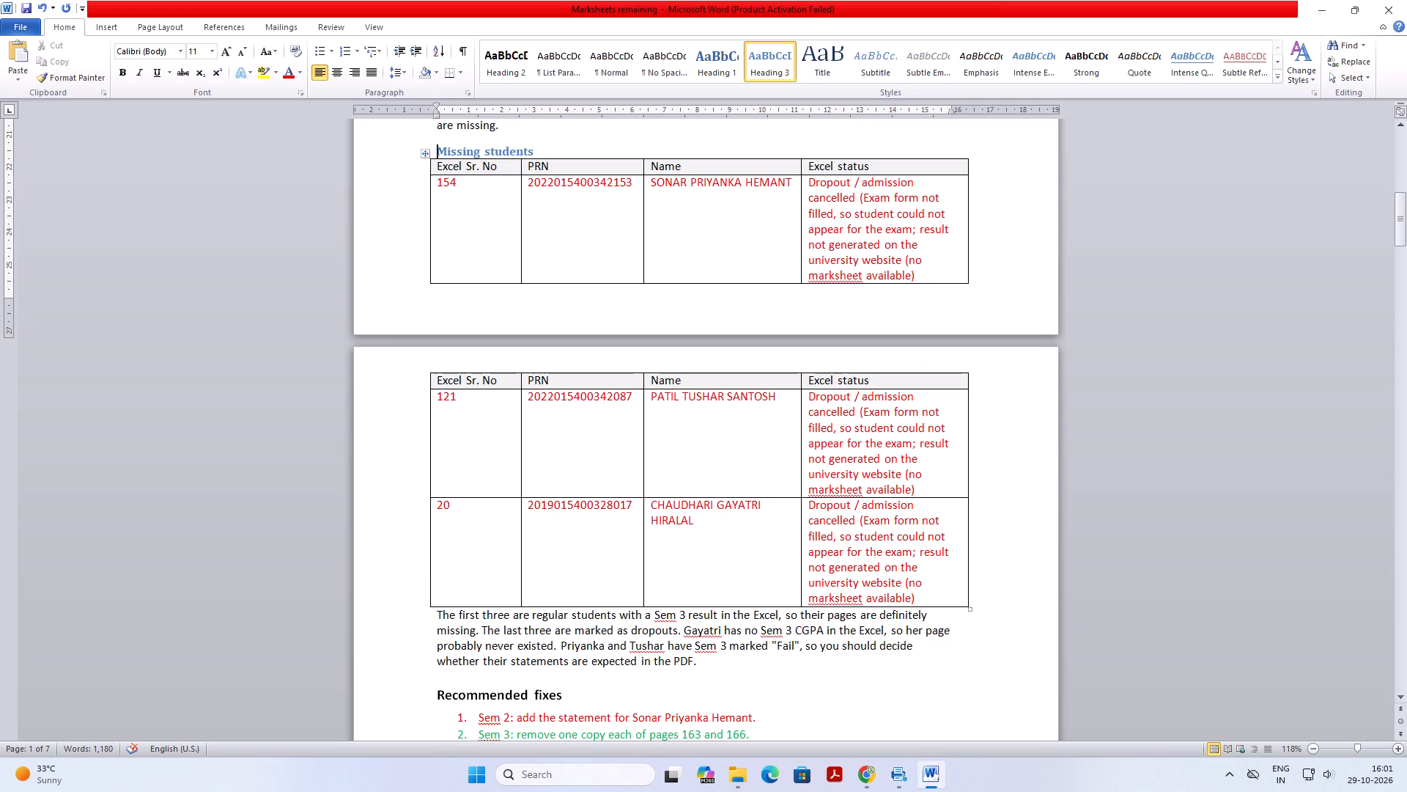
scroll(785, 507, up, 3)
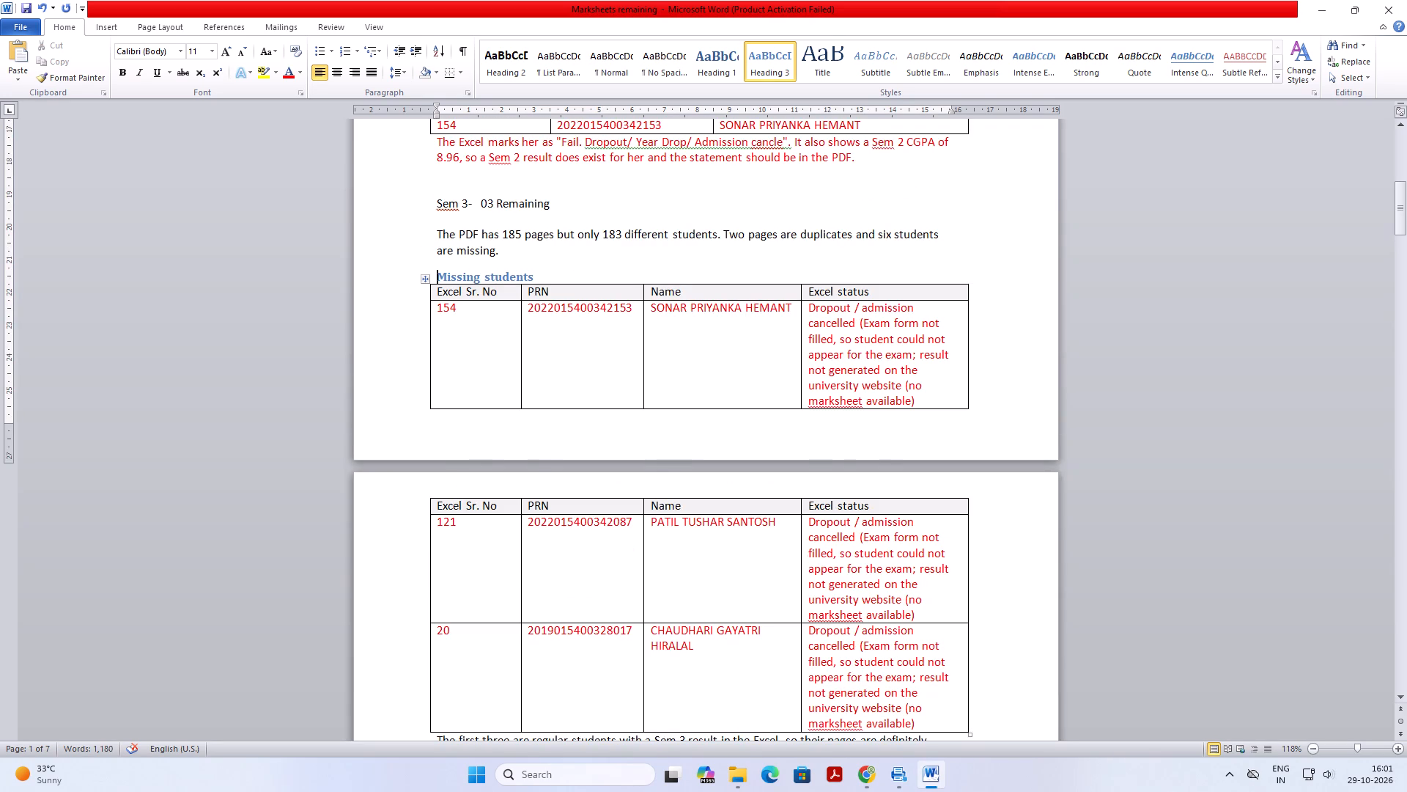
scroll(655, 396, down, 4)
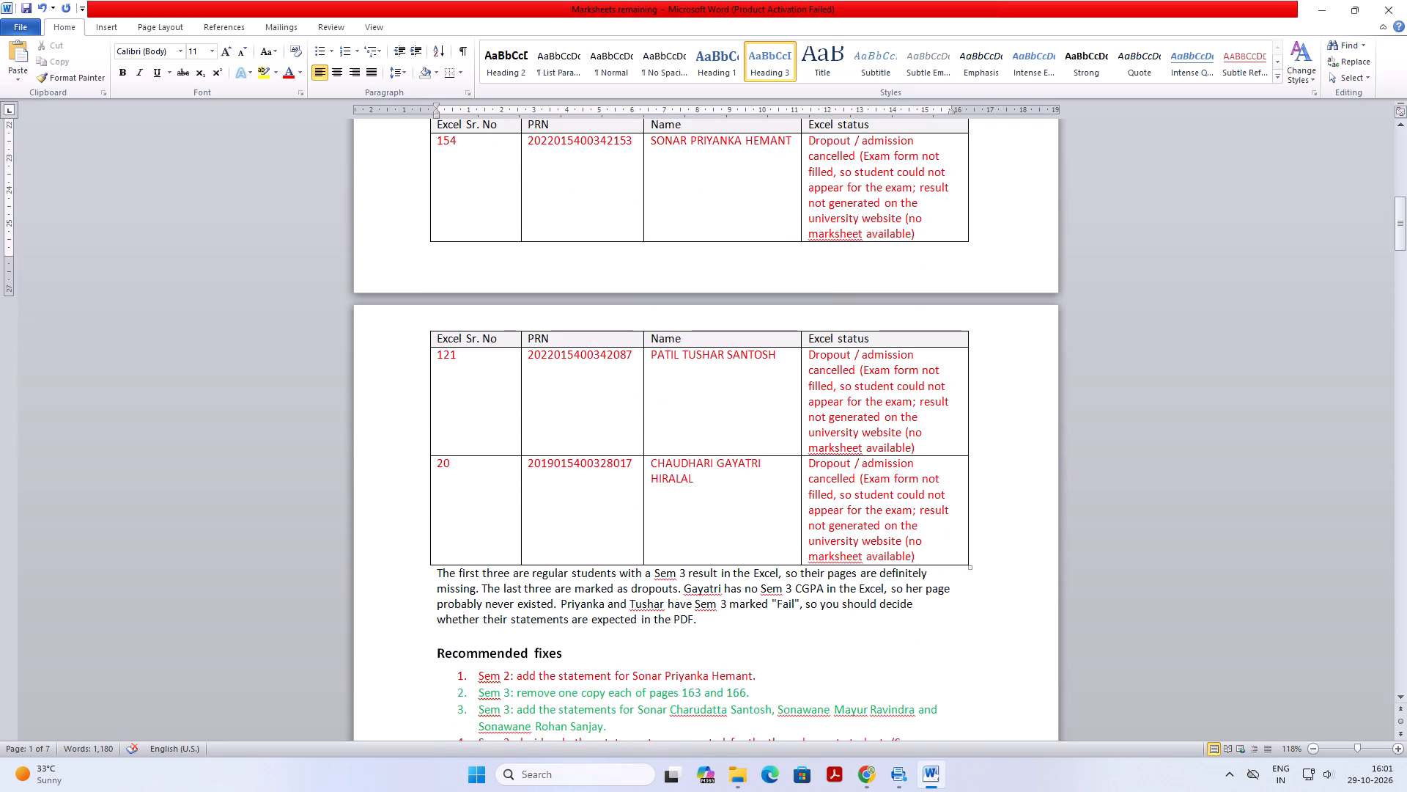
scroll(586, 422, up, 3)
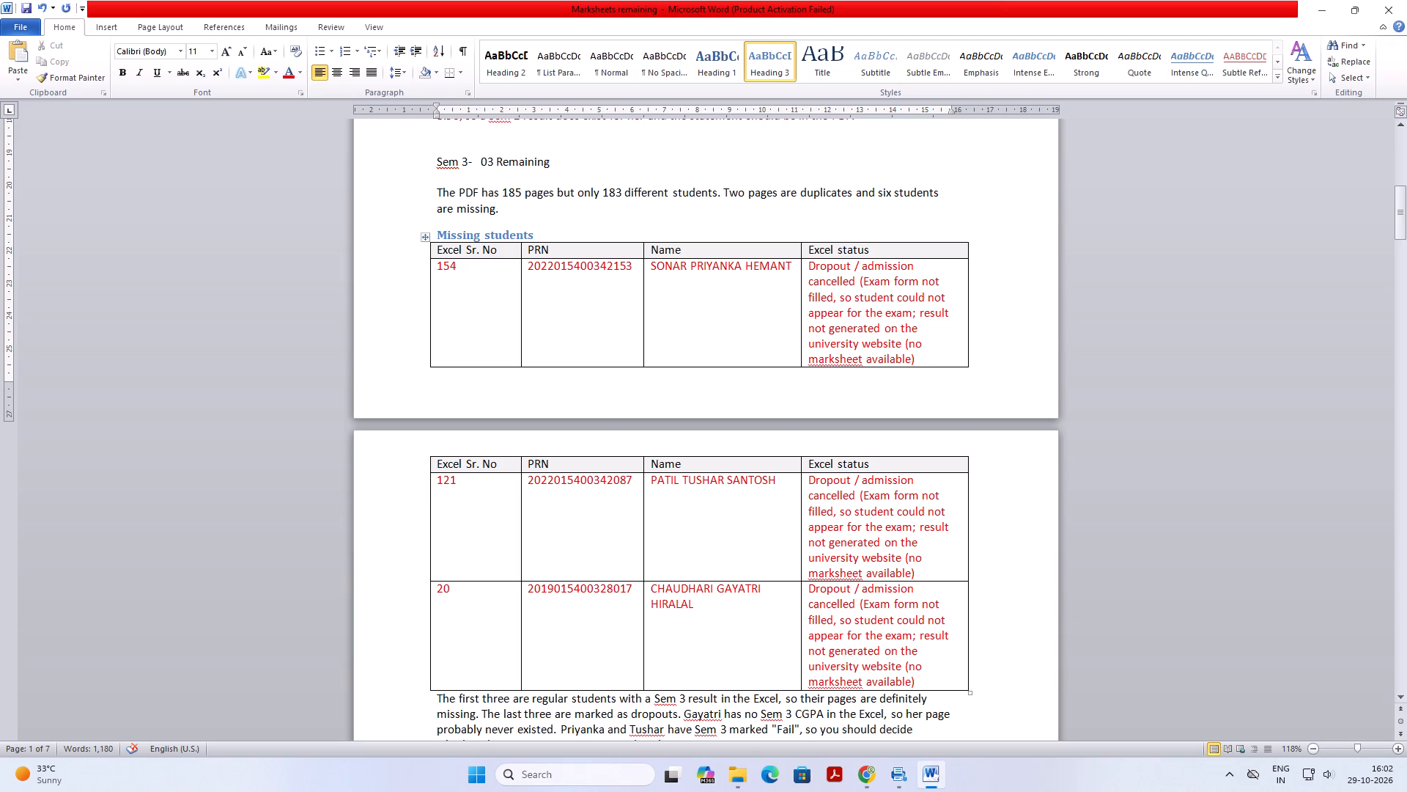
scroll(602, 534, down, 4)
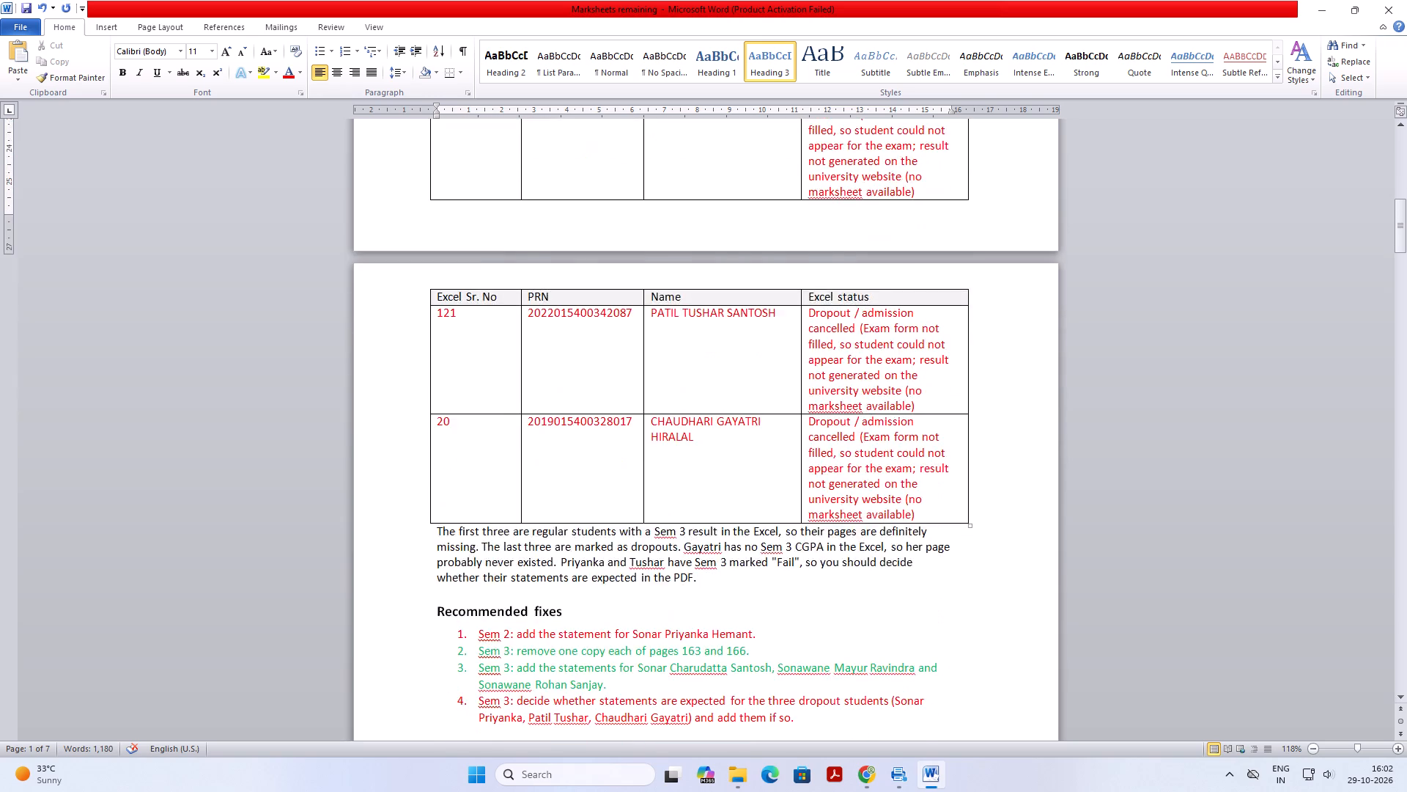
scroll(621, 517, down, 4)
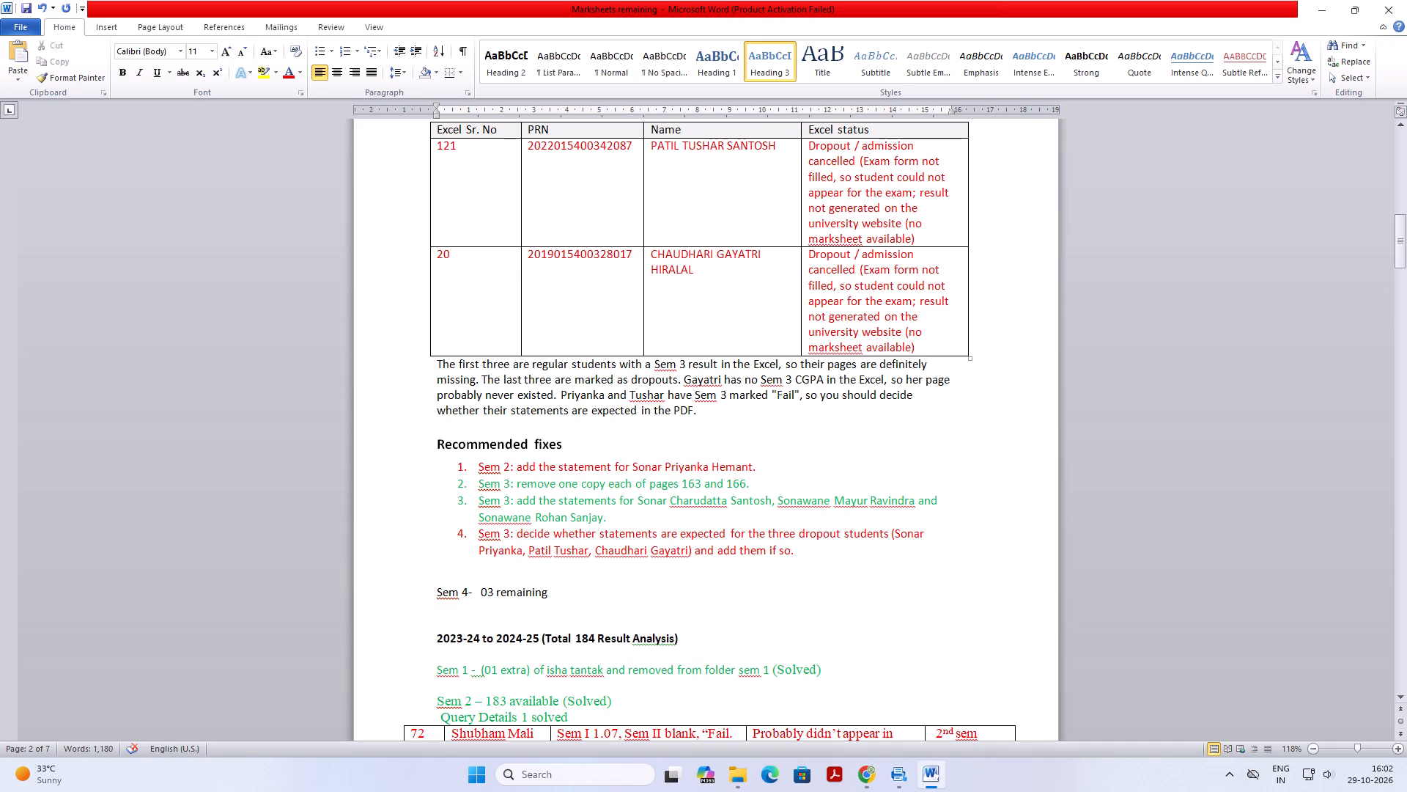
click(739, 408)
scroll(576, 452, down, 3)
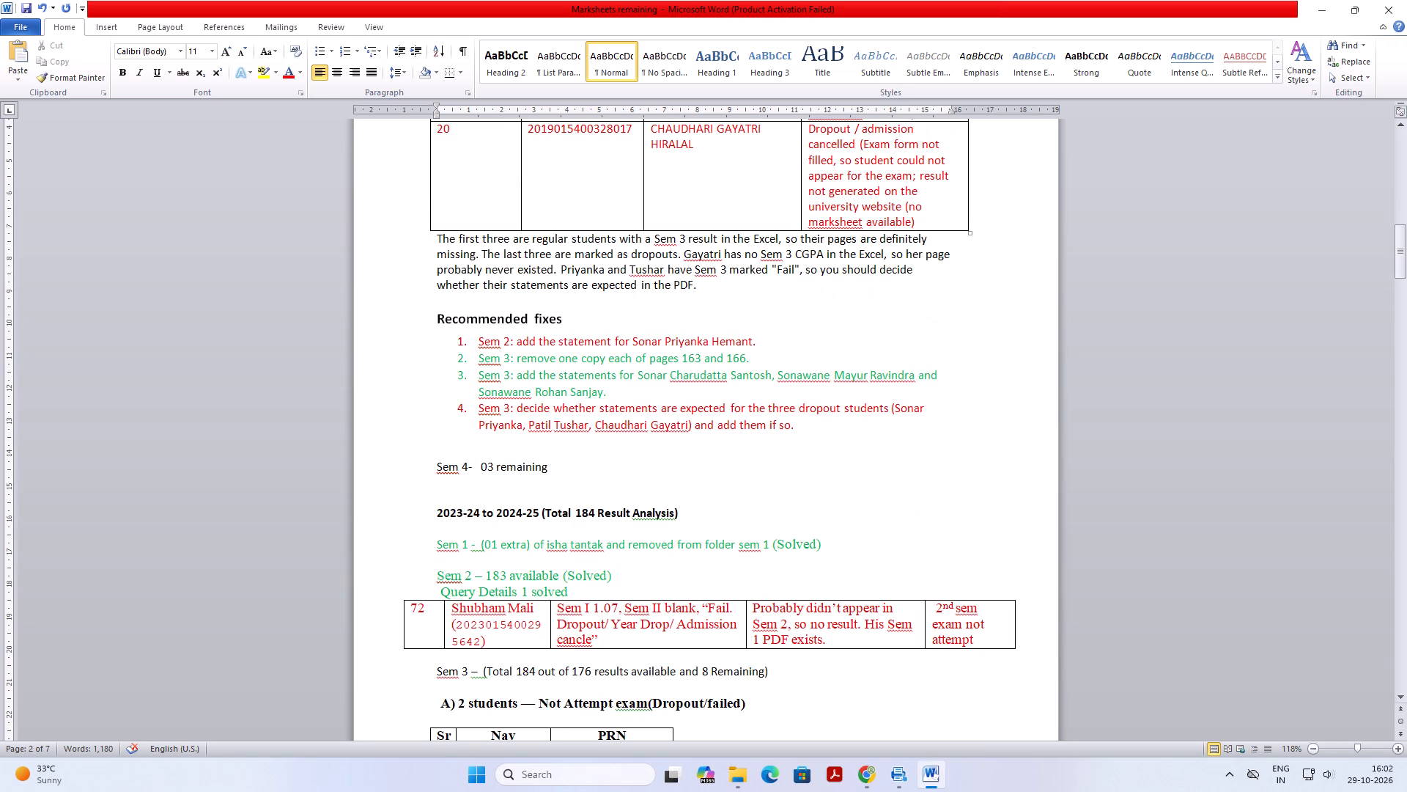
drag(437, 318, 568, 338)
click(564, 356)
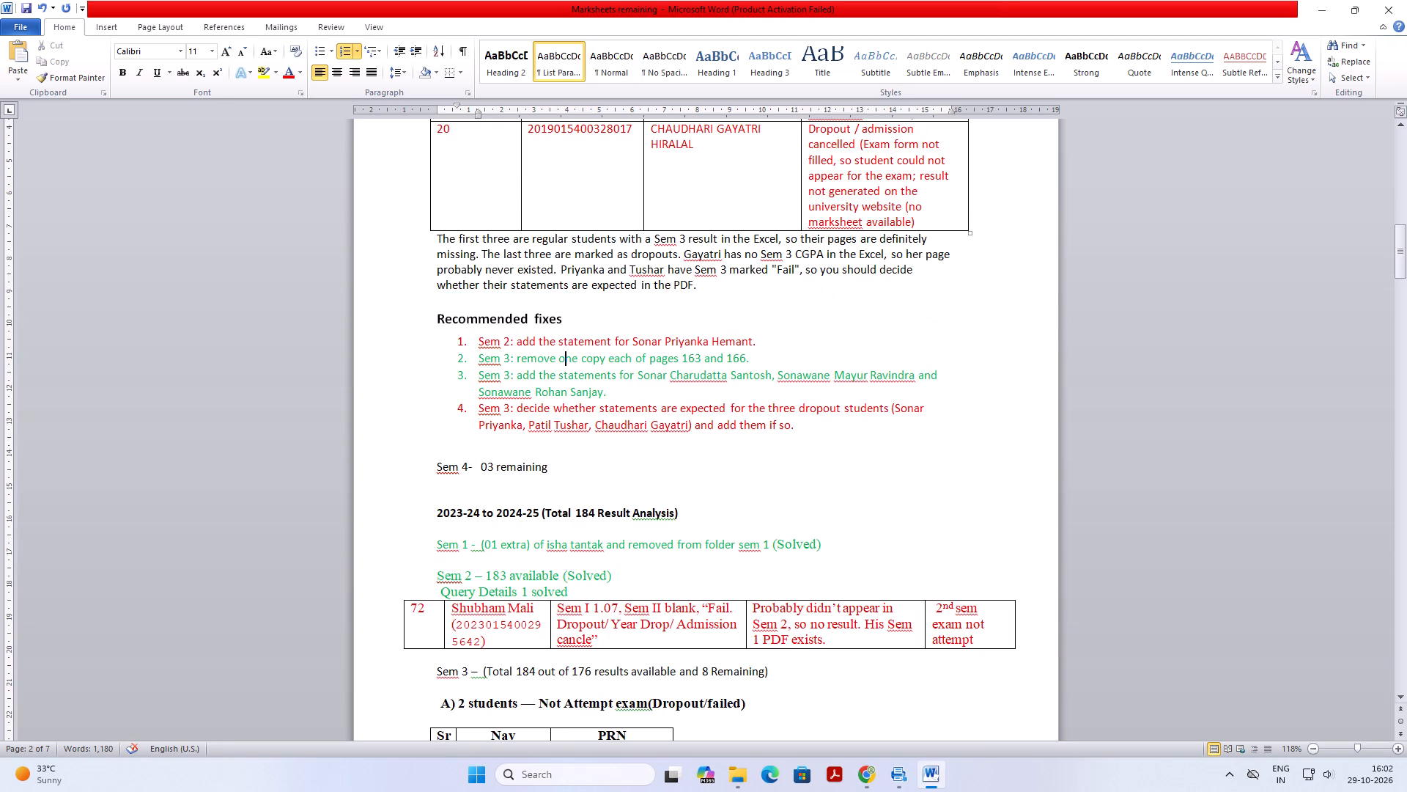
click(833, 421)
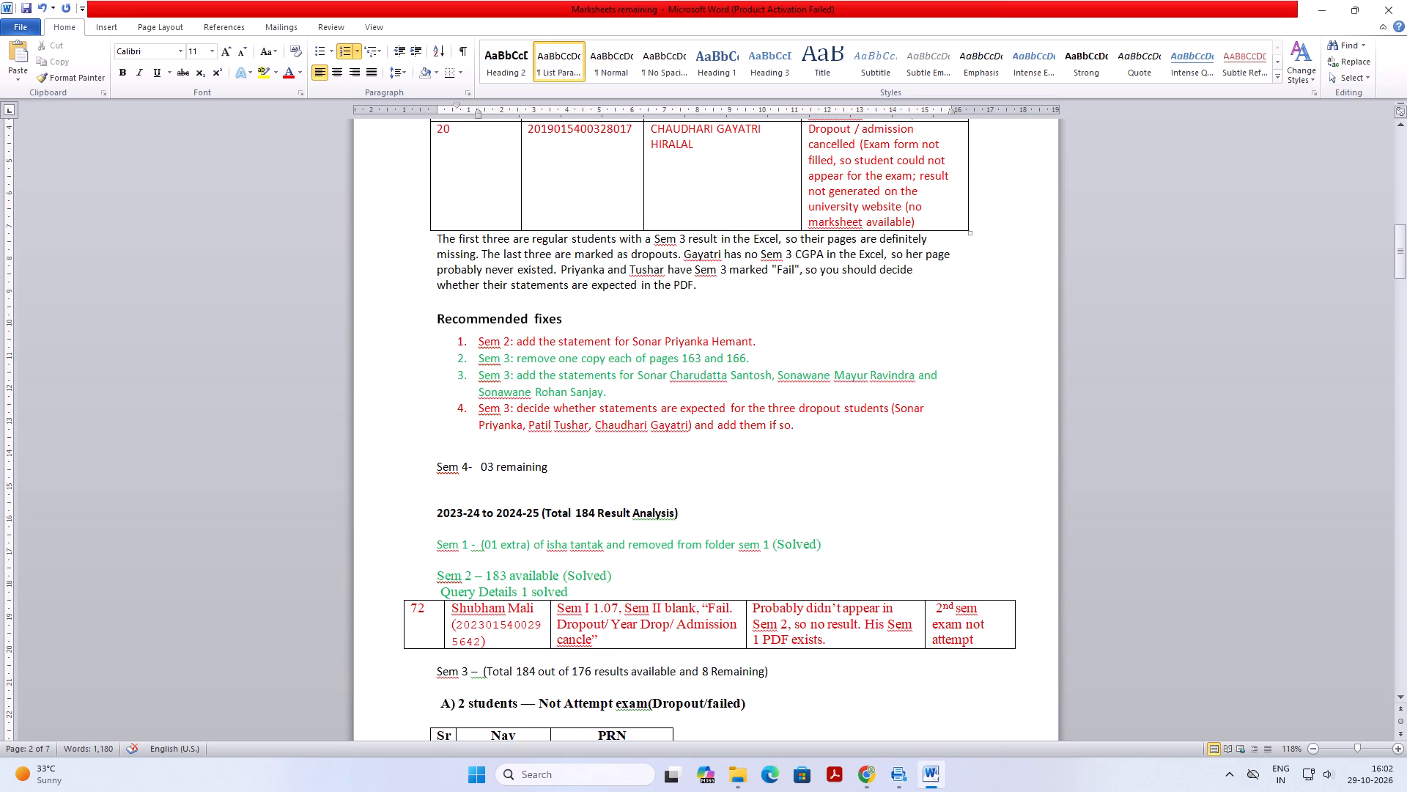
drag(819, 429, 412, 333)
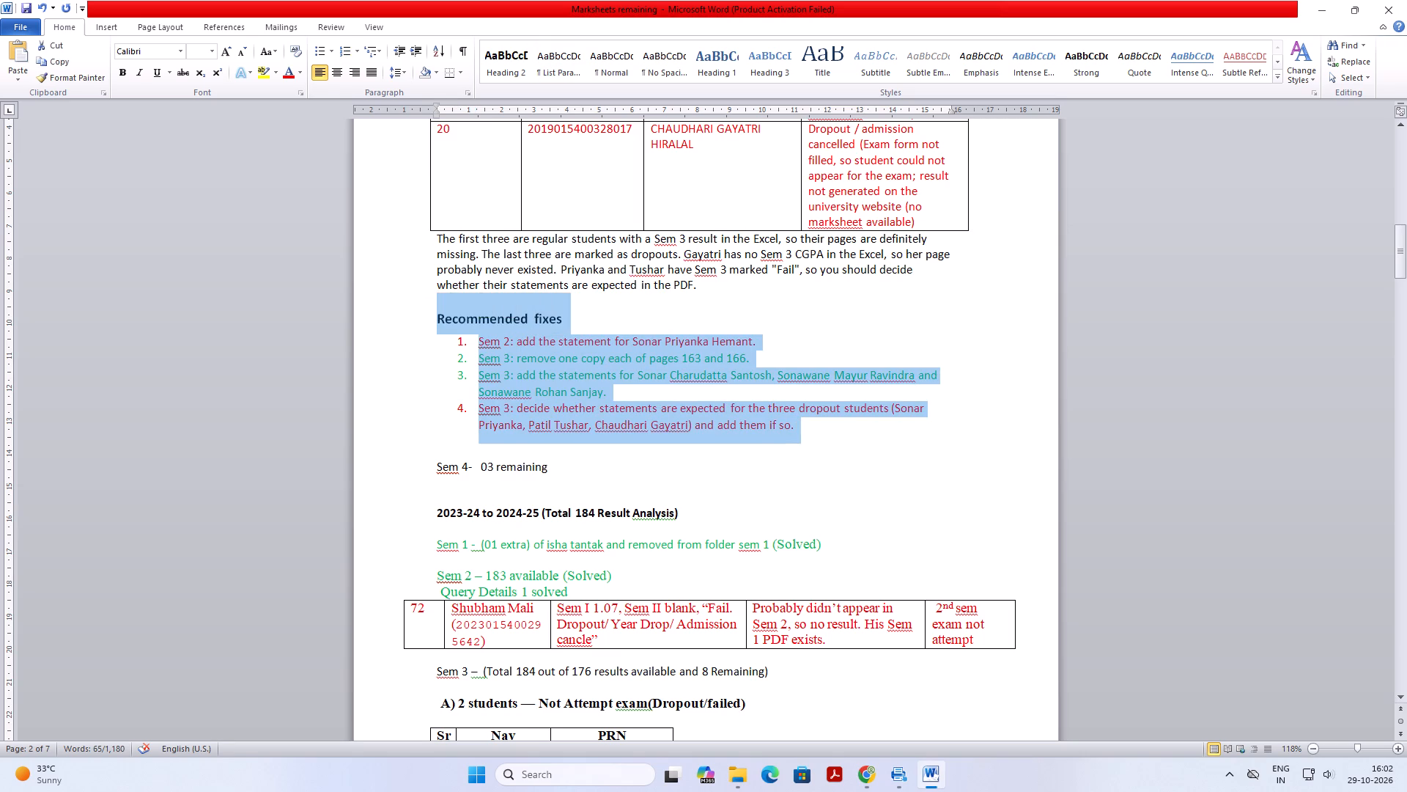
key(Delete)
Copy the whole Sem 3 Missing students table onto a new line under "Sem 4- 03 remaining".
click(550, 340)
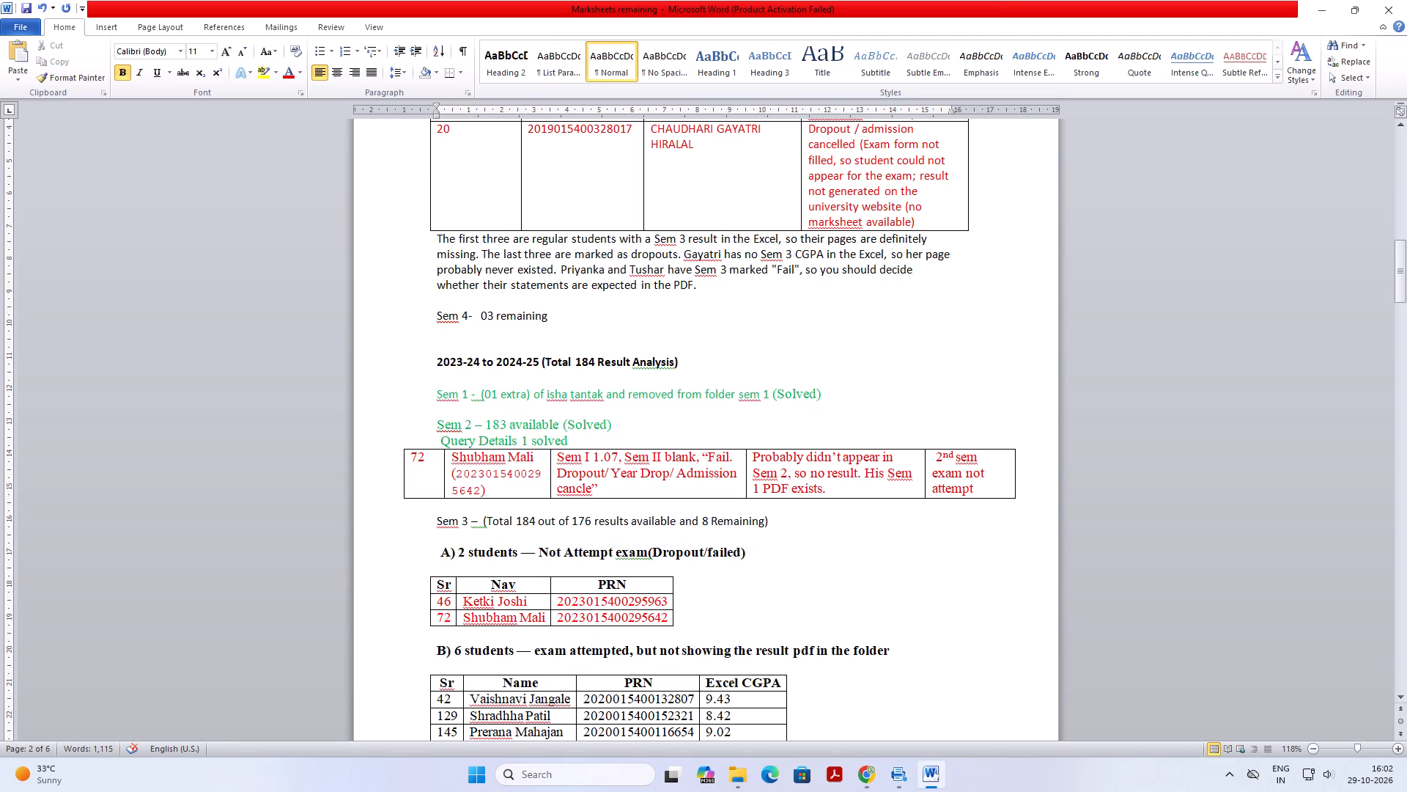
click(556, 320)
key(Return)
scroll(613, 439, up, 5)
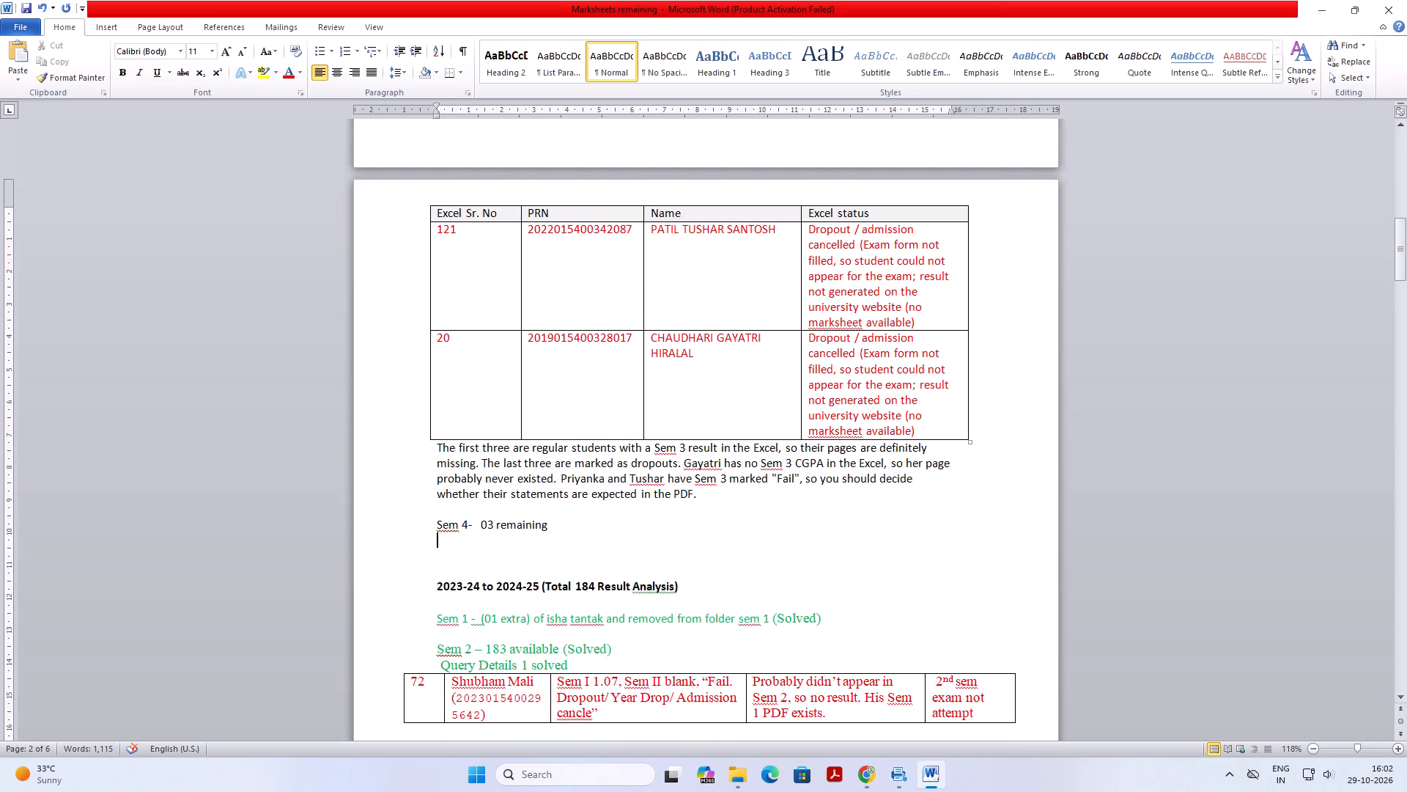
scroll(498, 334, up, 6)
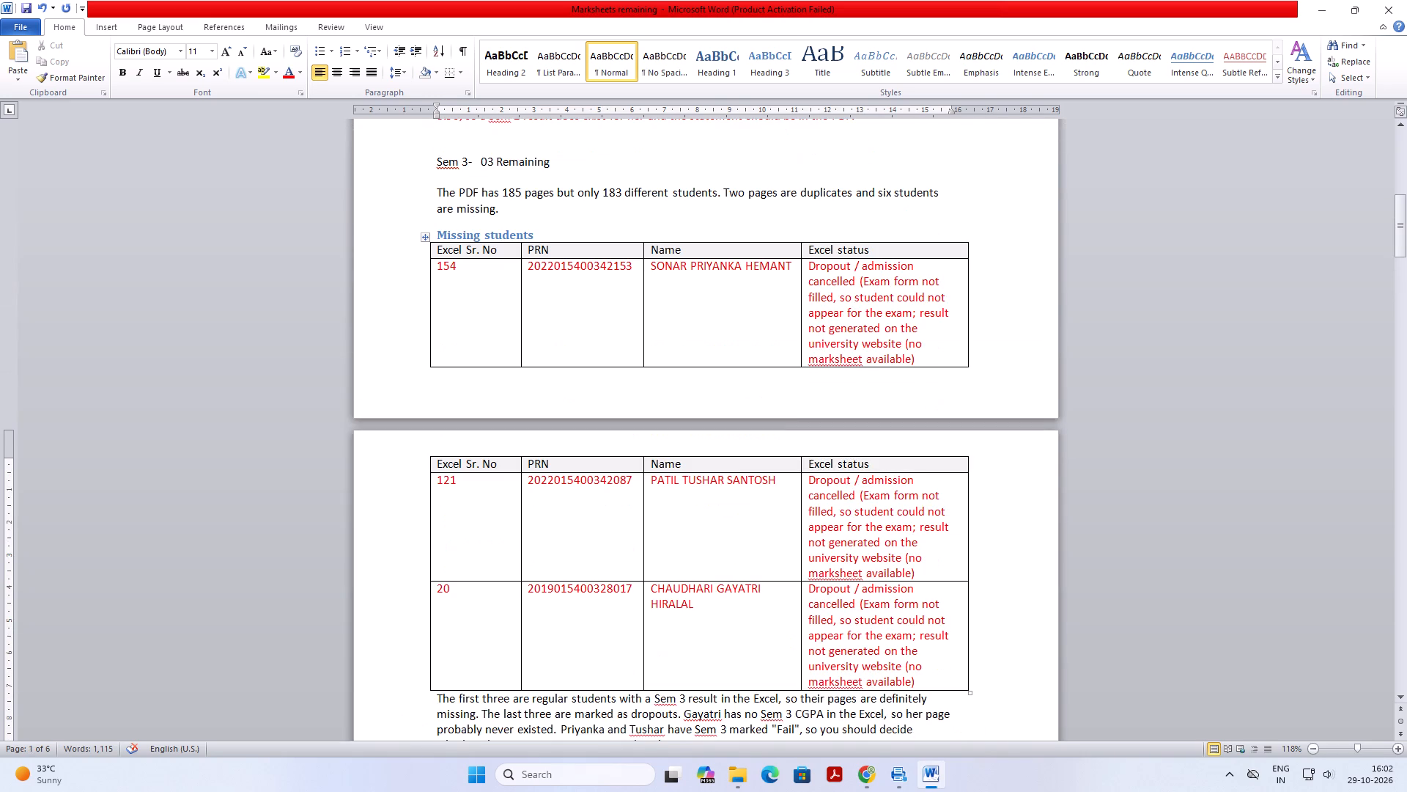
click(424, 240)
right_click(424, 240)
click(459, 265)
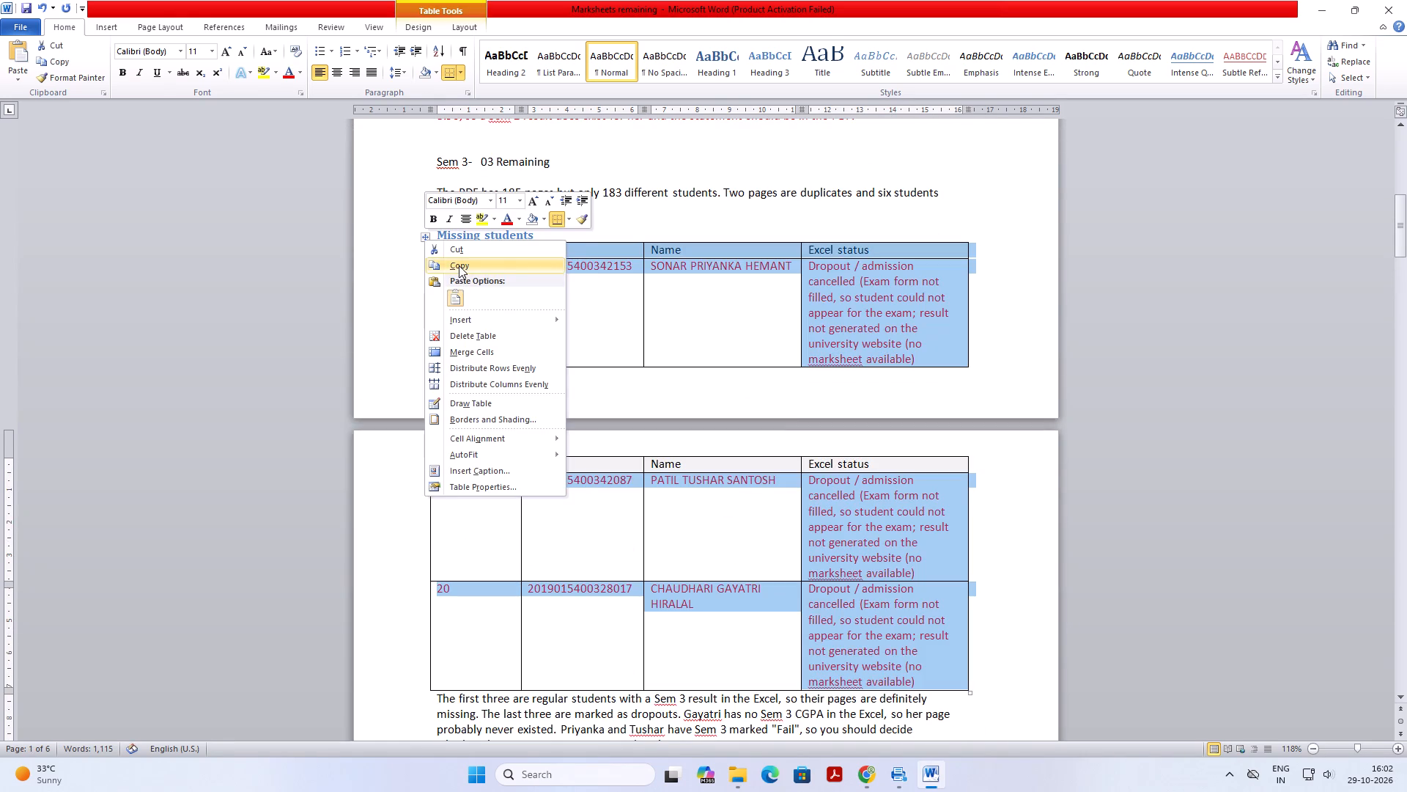
scroll(603, 432, down, 8)
click(569, 459)
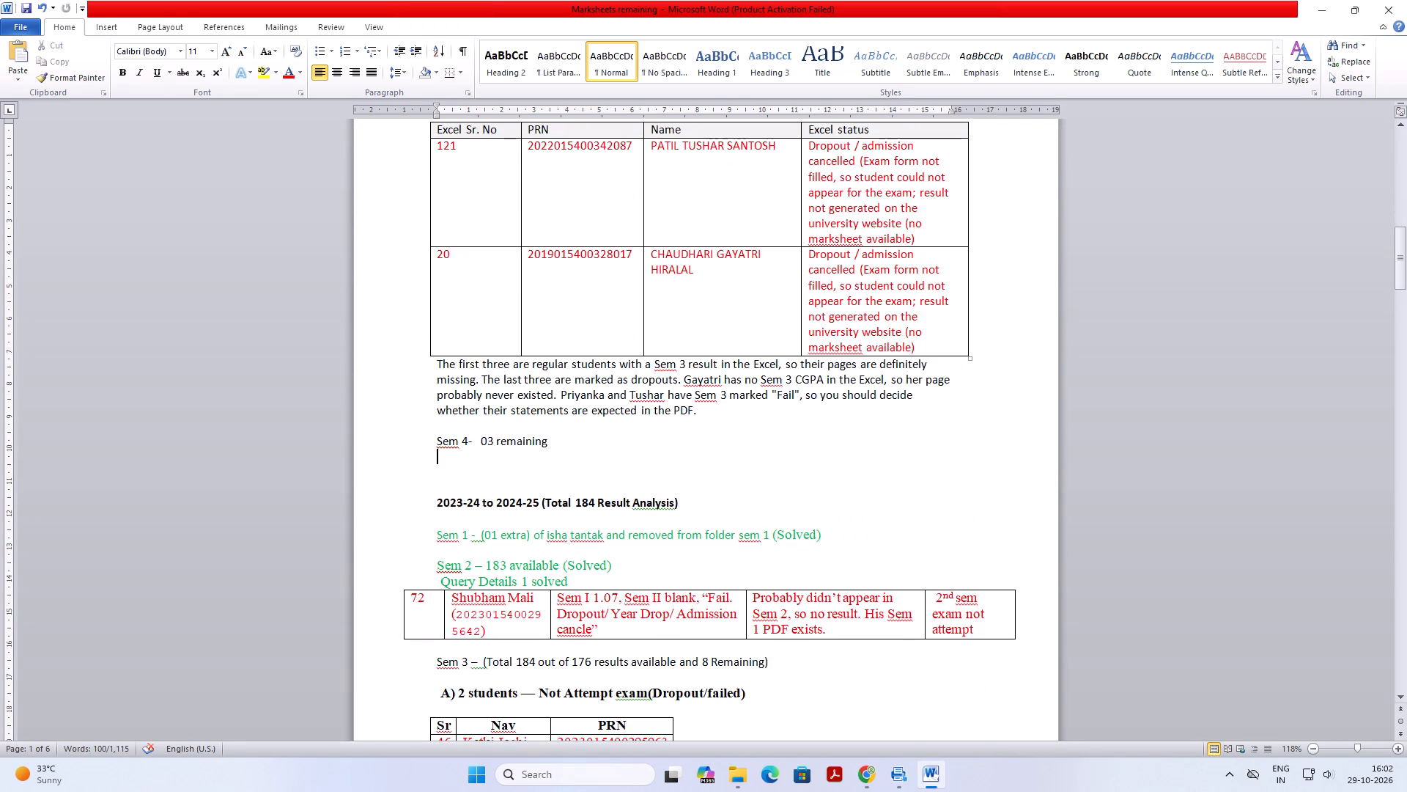
key(ctrl+v)
Delete the paragraph beginning "The first three are regular students" beneath the Sem 3 Missing students table.
scroll(643, 448, down, 4)
scroll(643, 448, up, 10)
drag(734, 570, 507, 556)
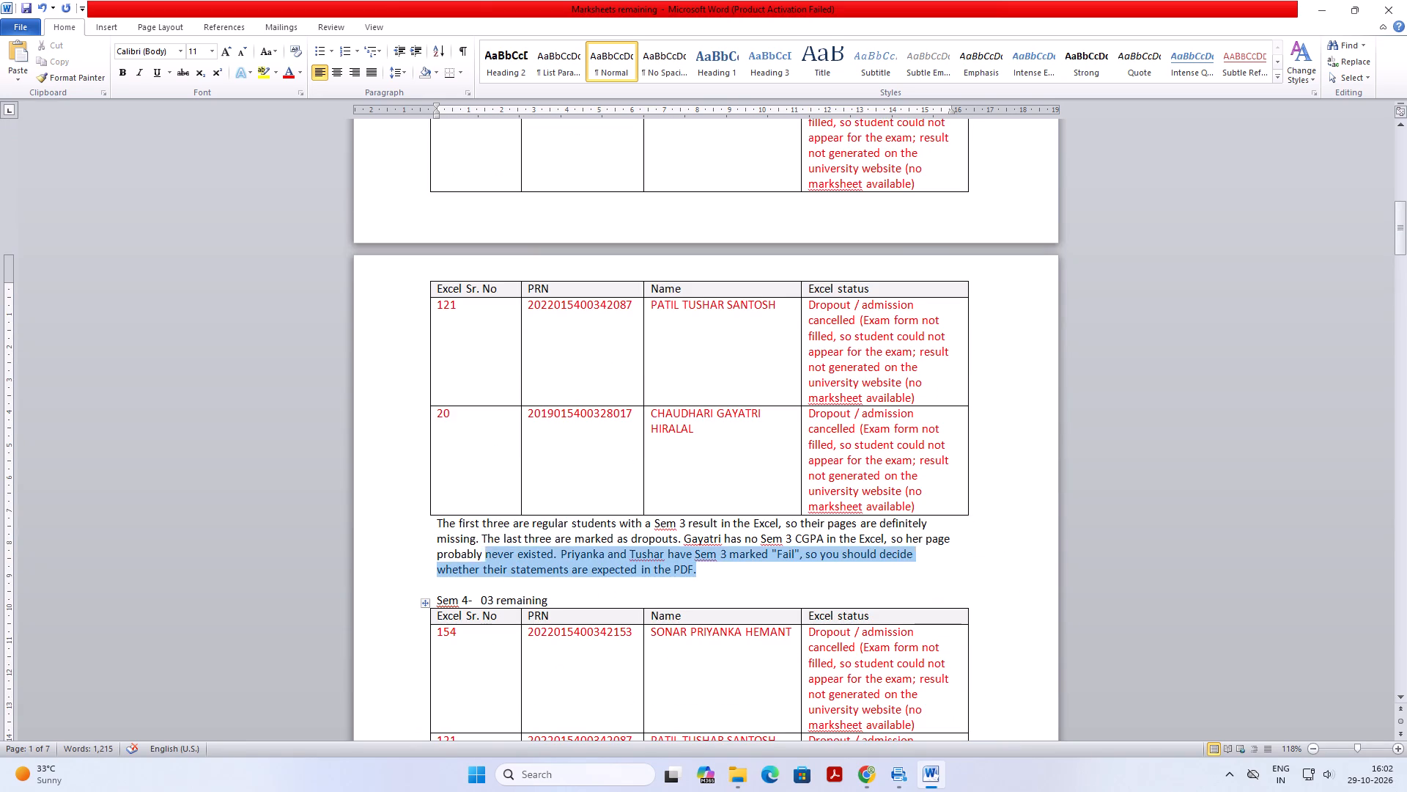
drag(507, 556, 444, 527)
key(Delete)
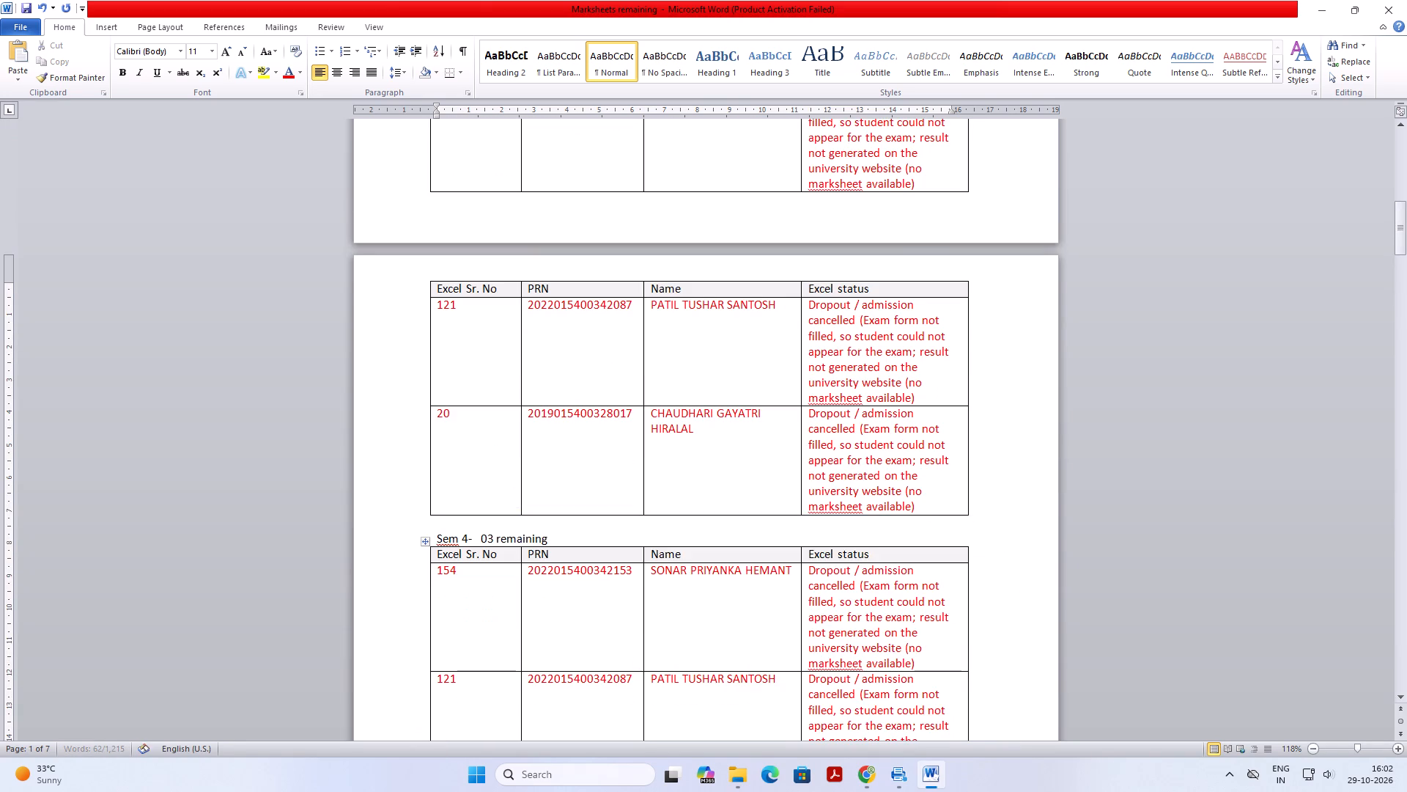
Review the Sem 1 to Sem 4 entries in the 2022-23 to 2023-24 result analysis section.
scroll(618, 570, up, 9)
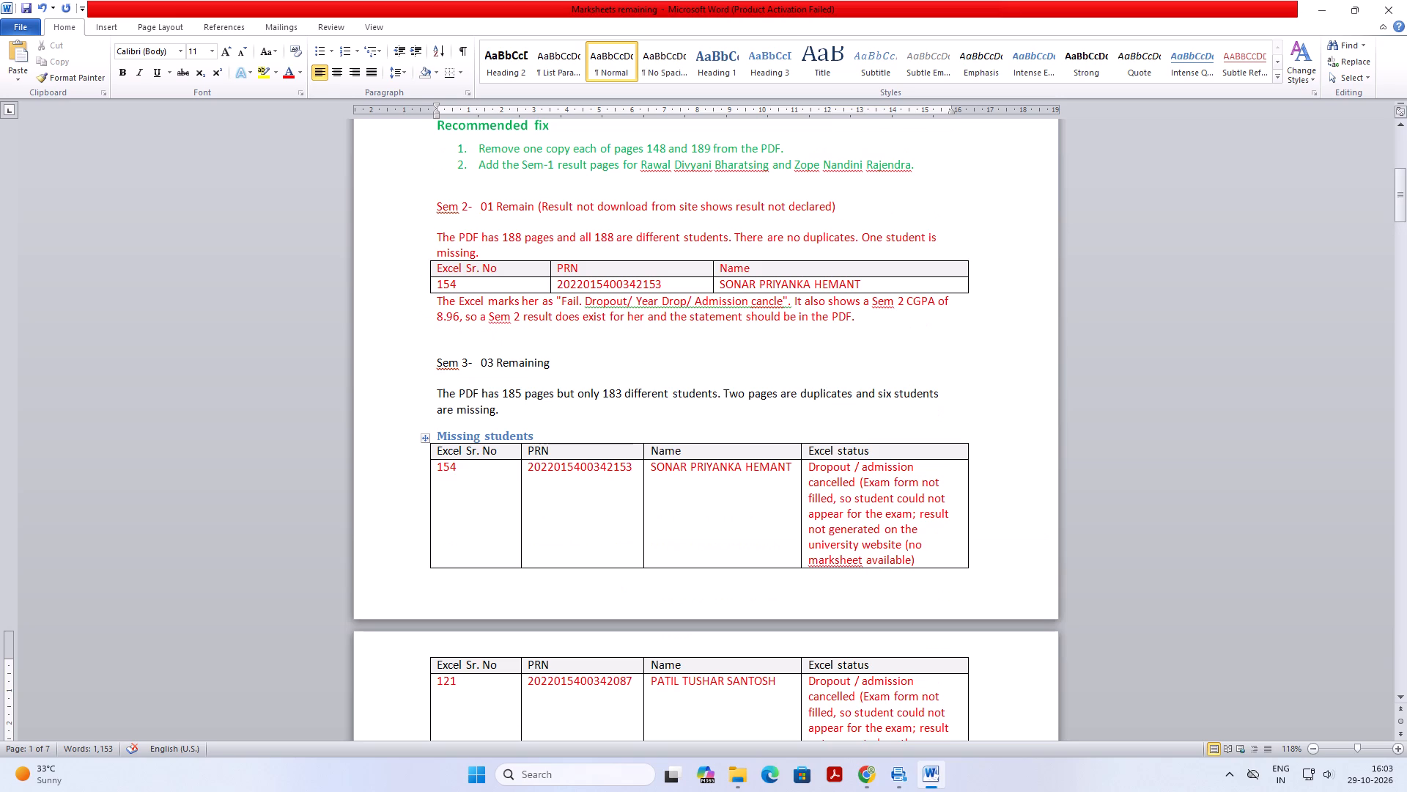
scroll(676, 511, up, 3)
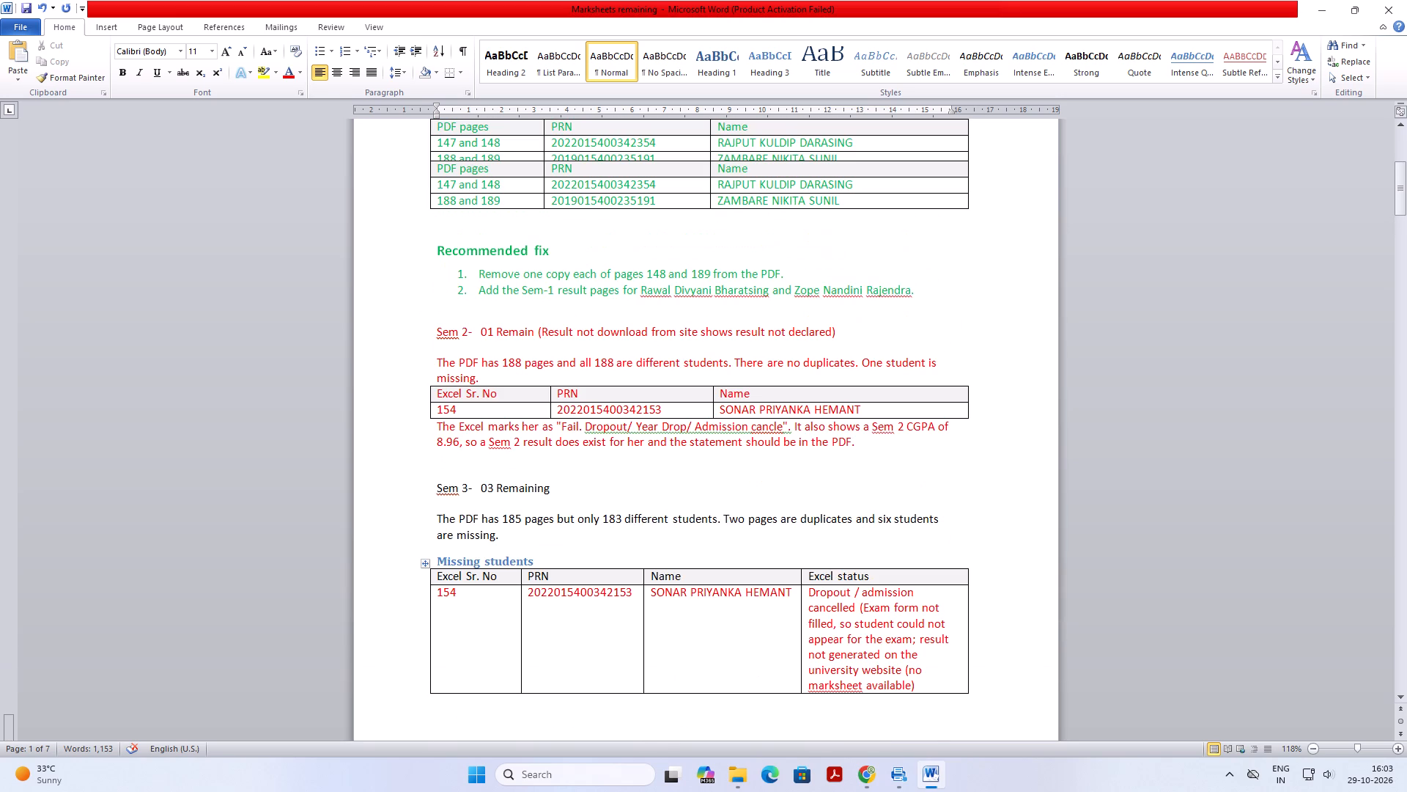
scroll(725, 535, up, 3)
scroll(786, 535, up, 2)
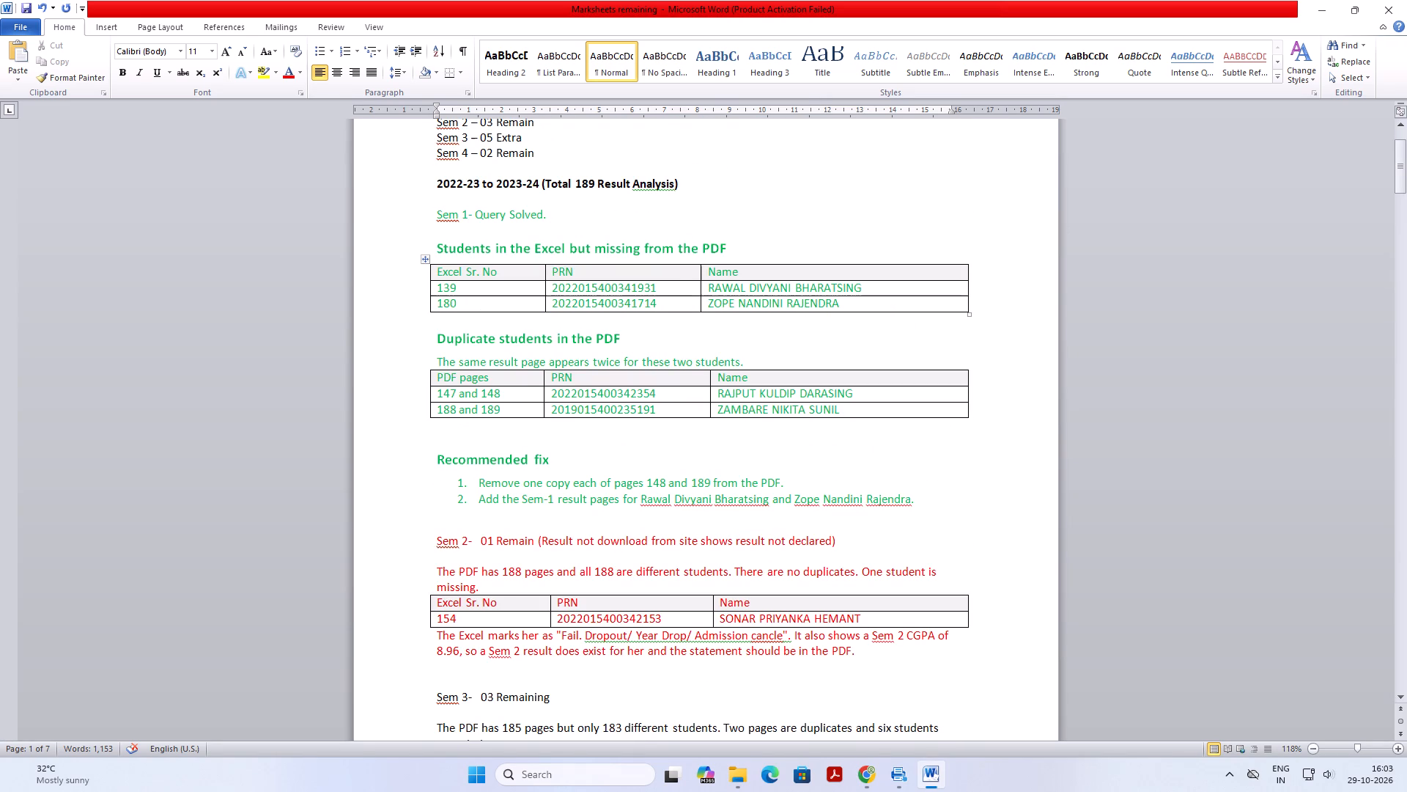
drag(433, 251, 531, 257)
click(1069, 490)
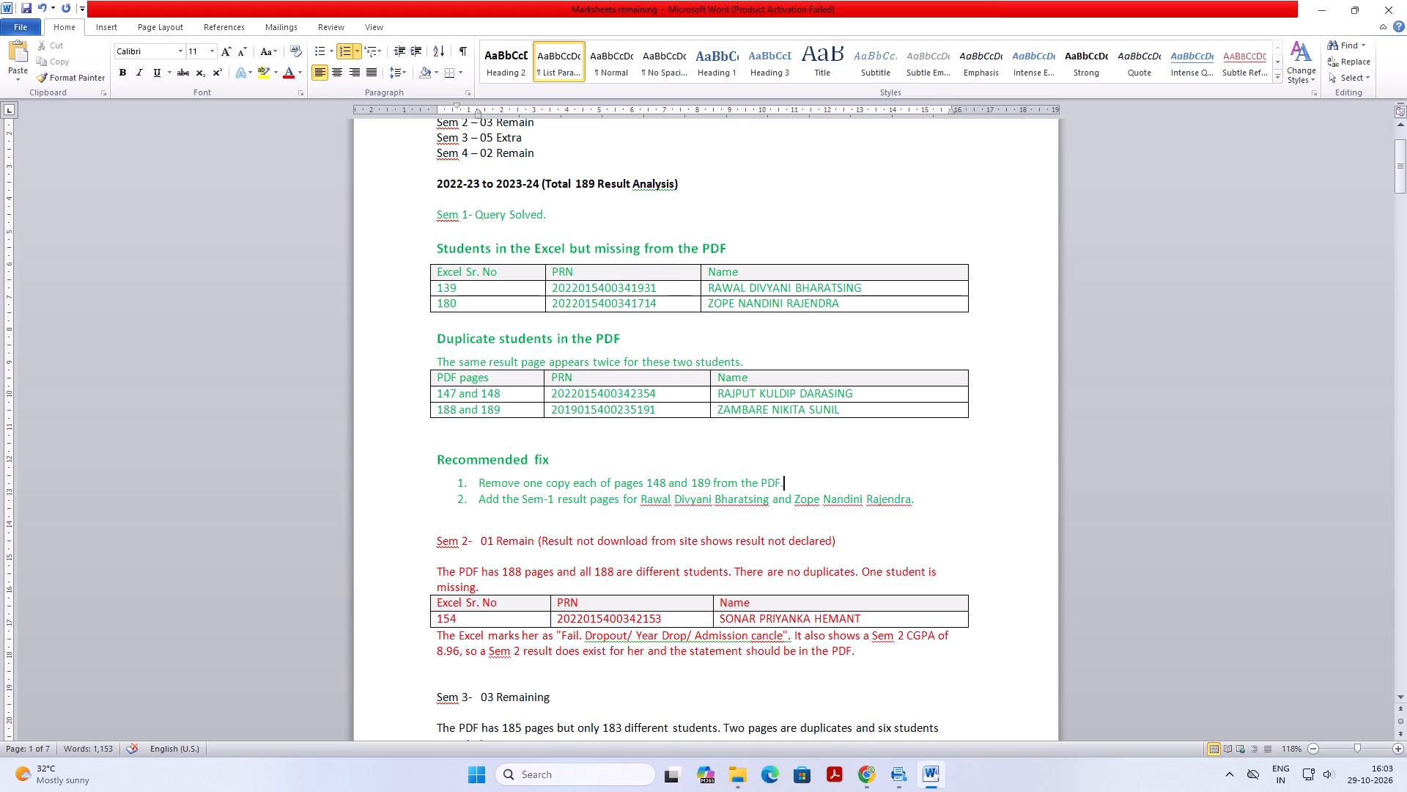
scroll(629, 543, up, 2)
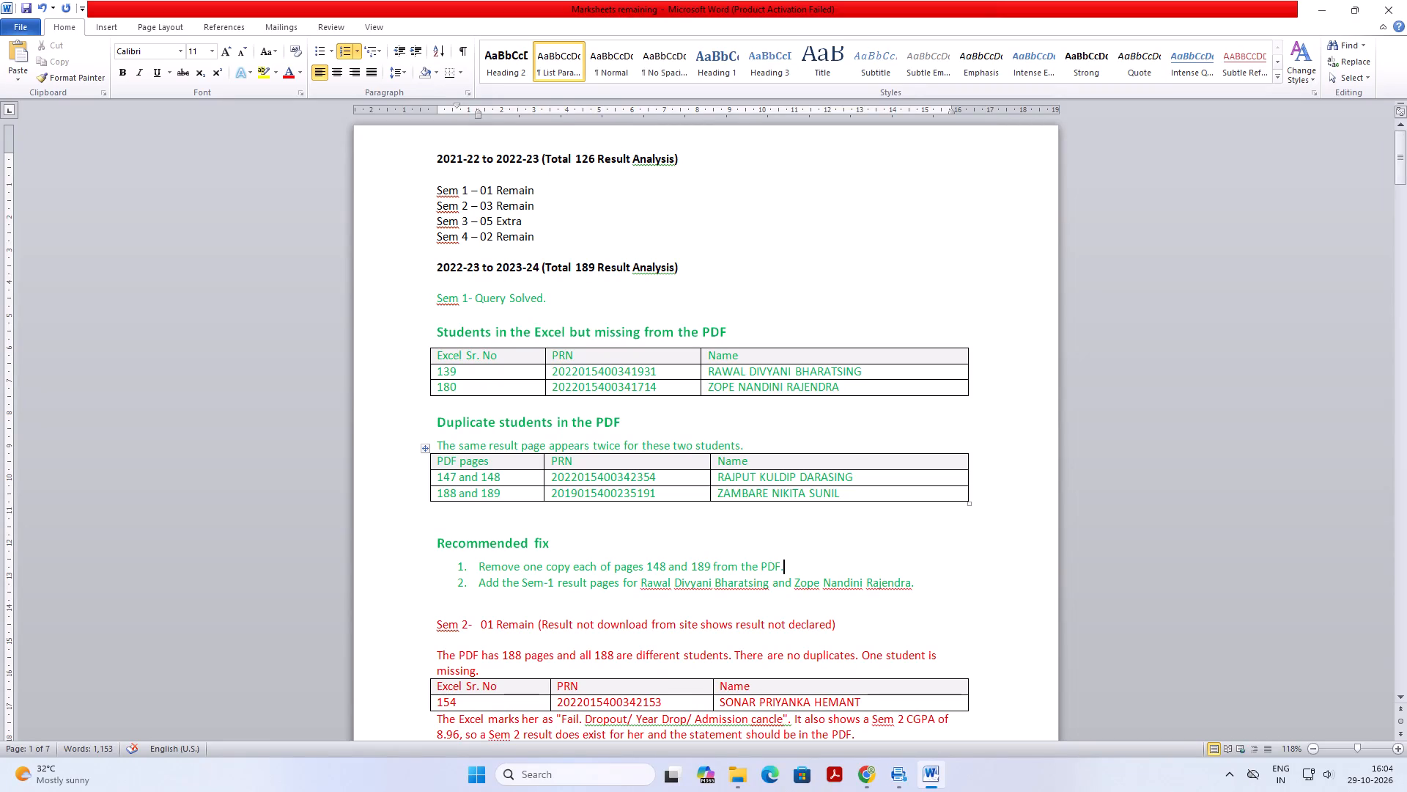
scroll(610, 467, down, 3)
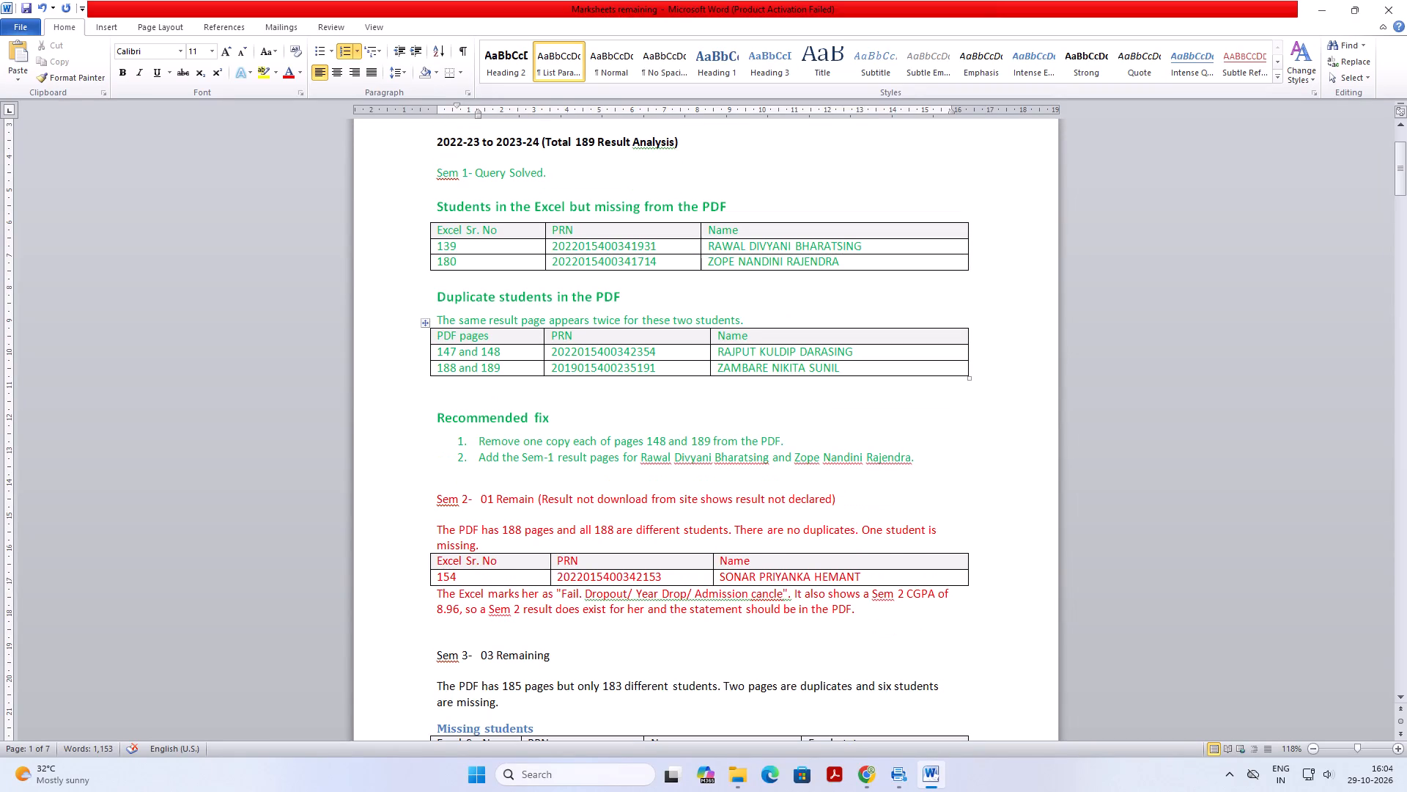
scroll(598, 604, down, 3)
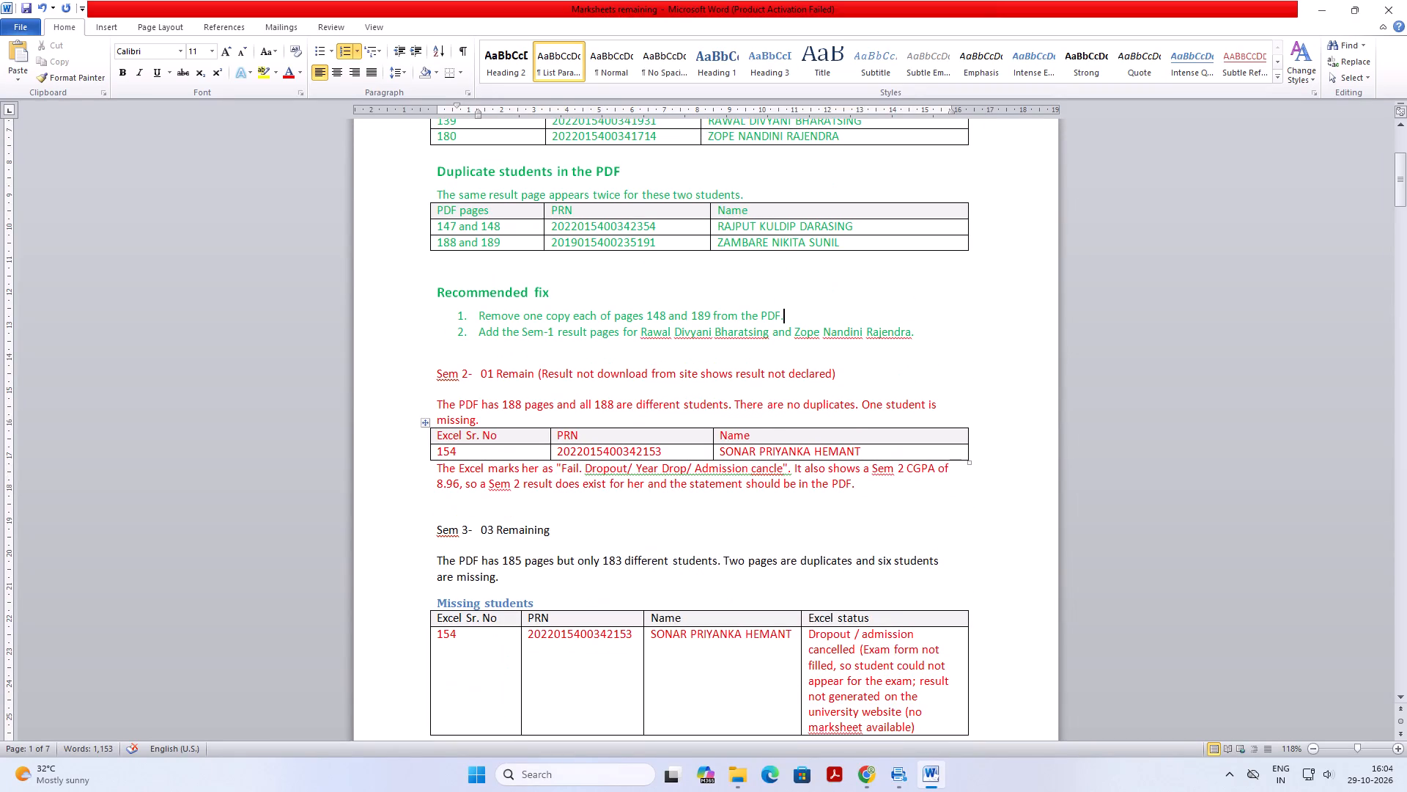
scroll(598, 604, down, 5)
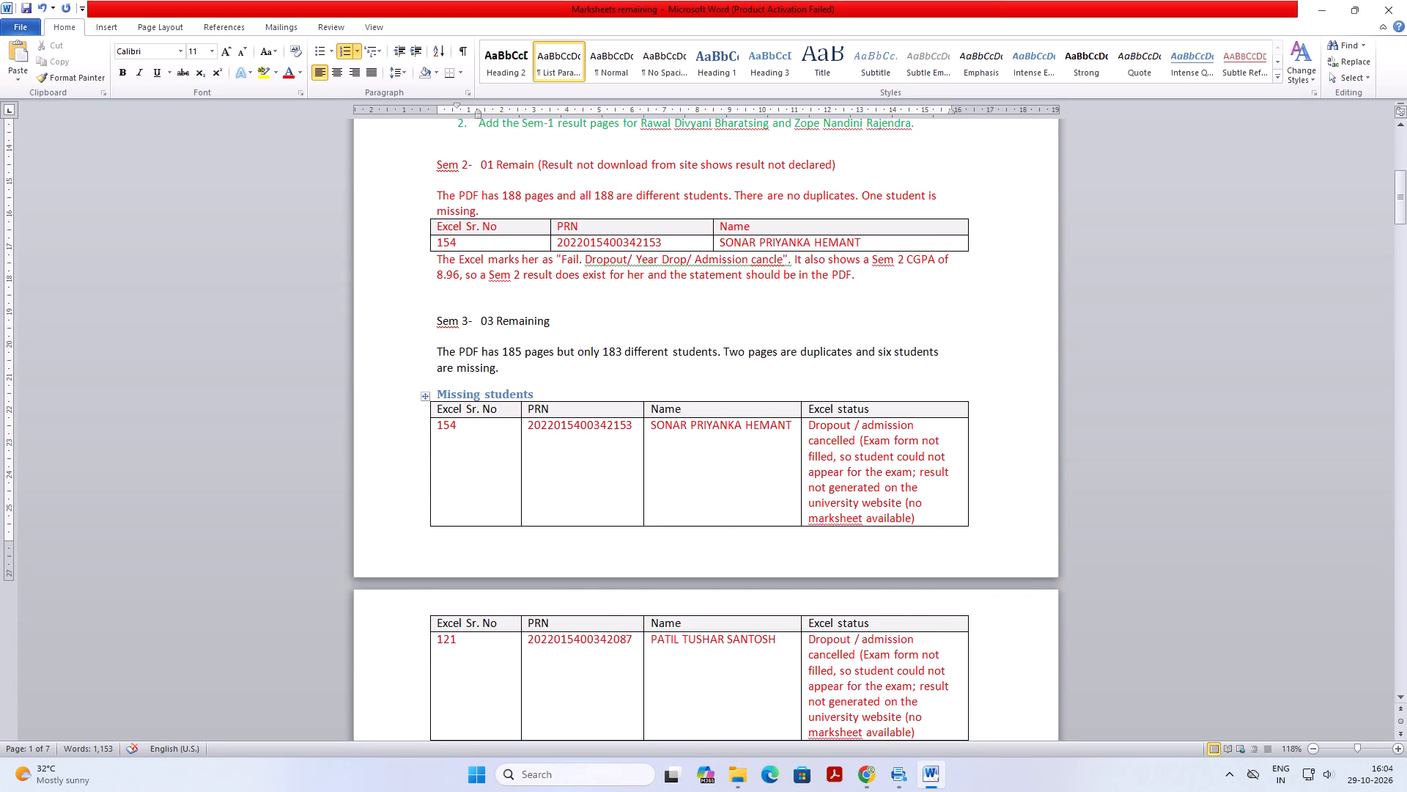
scroll(622, 524, down, 10)
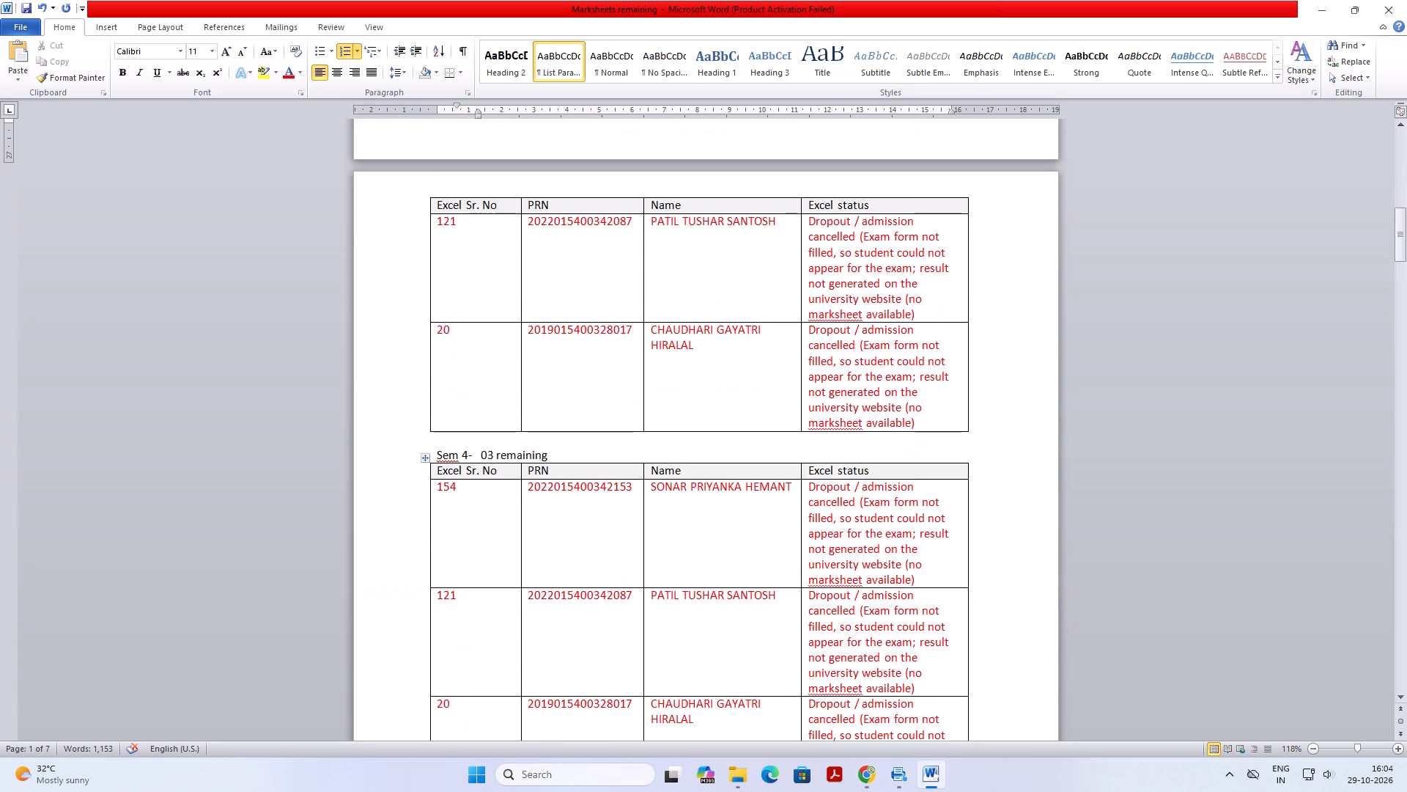
scroll(725, 597, up, 9)
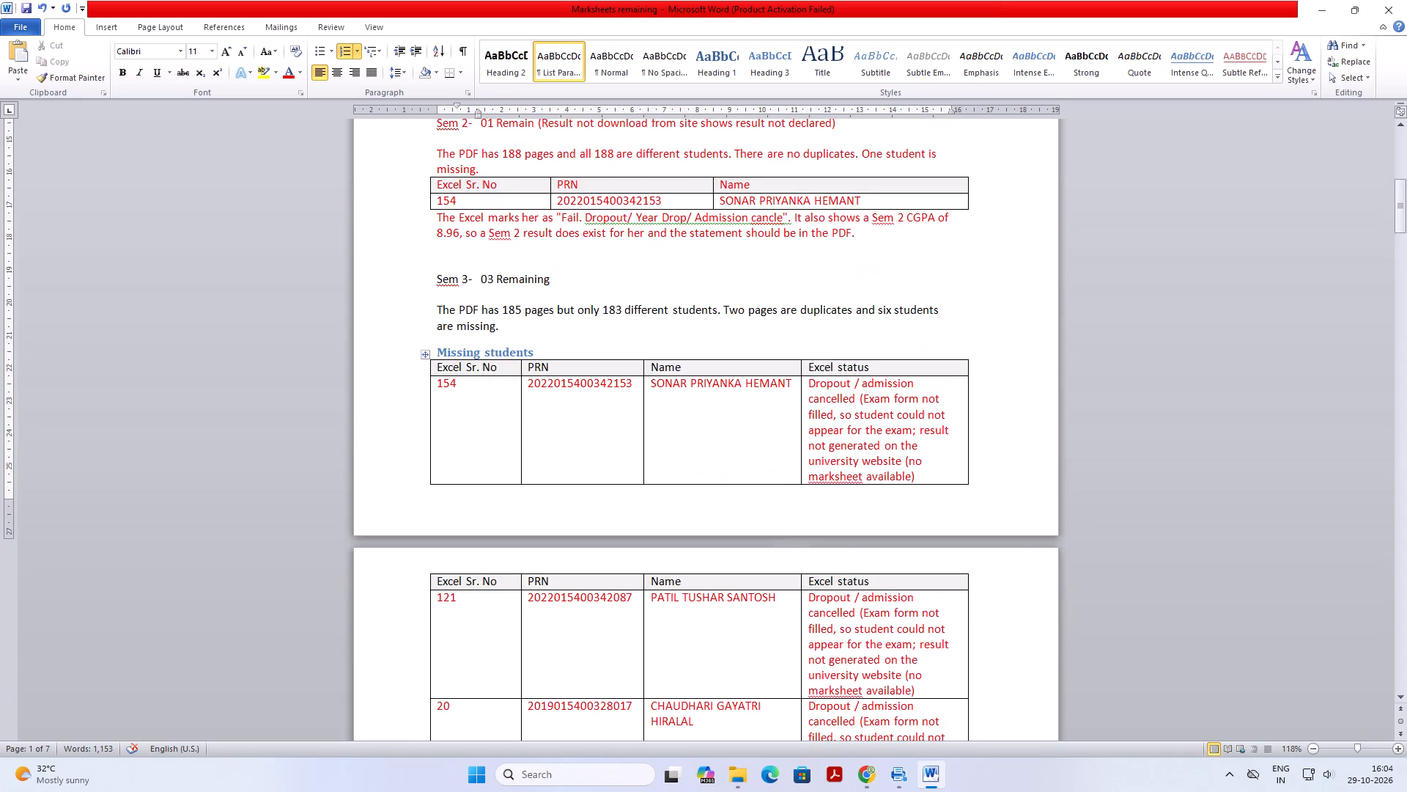
scroll(673, 535, up, 4)
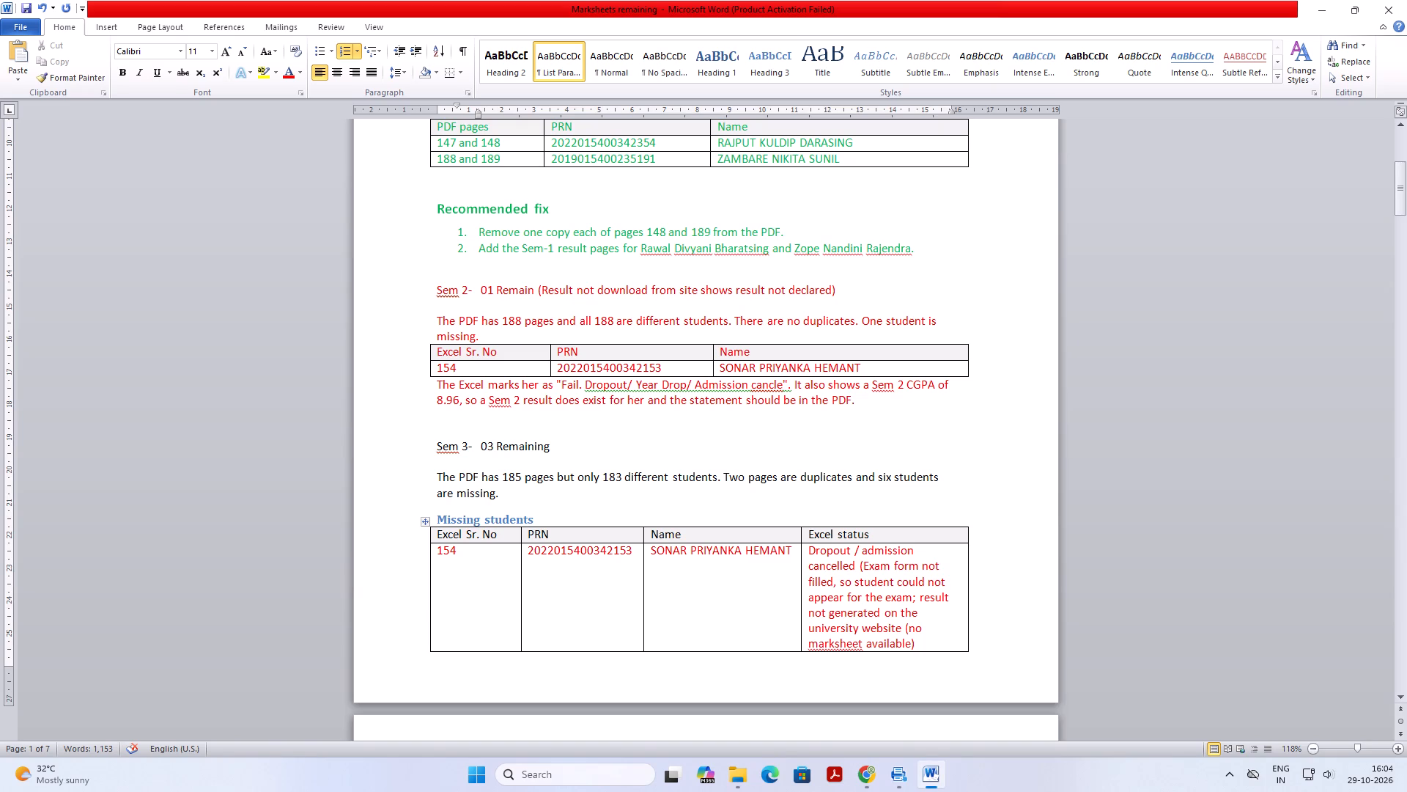
scroll(484, 587, down, 3)
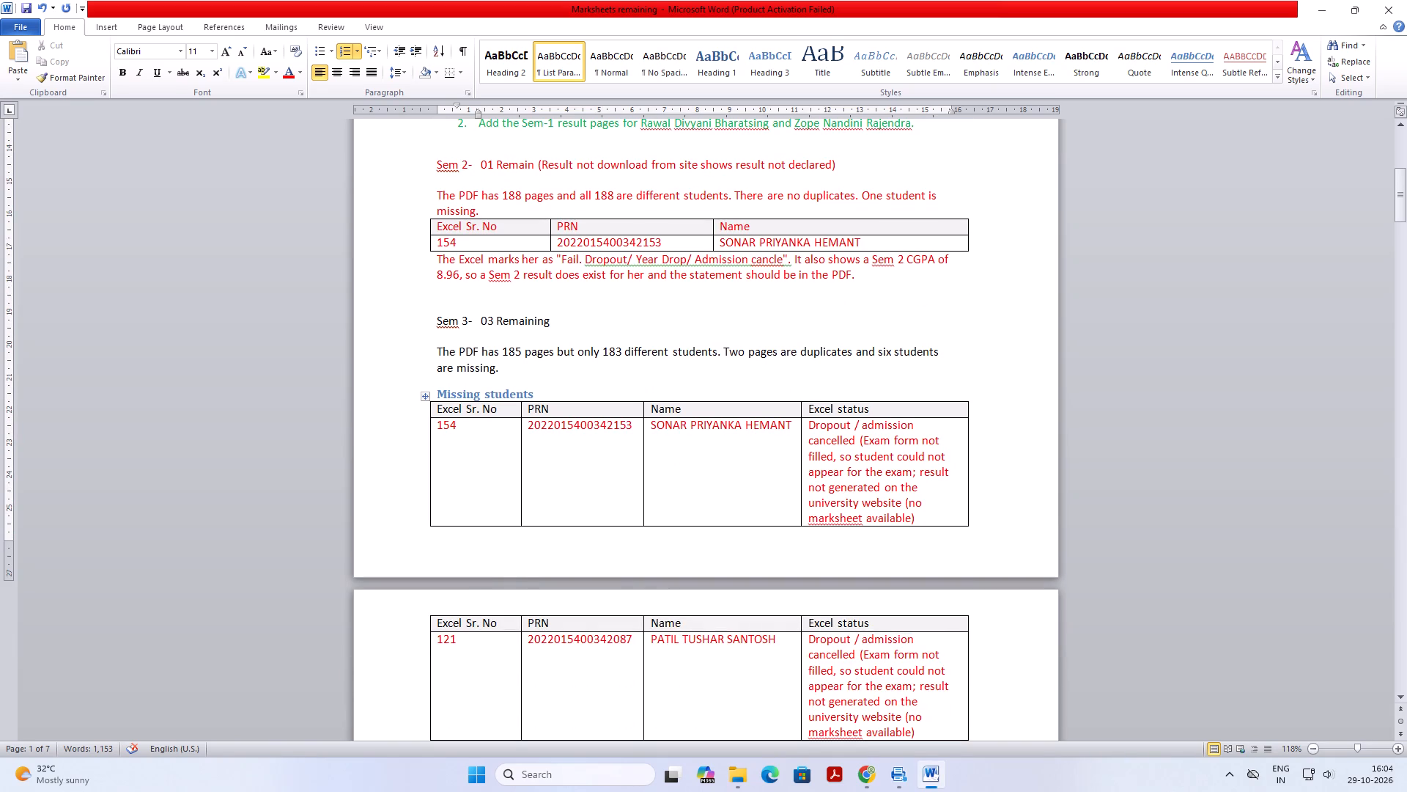
Insert a column after Name in the Sem 2 missing-student table and narrow the table so it fits within the page.
click(894, 228)
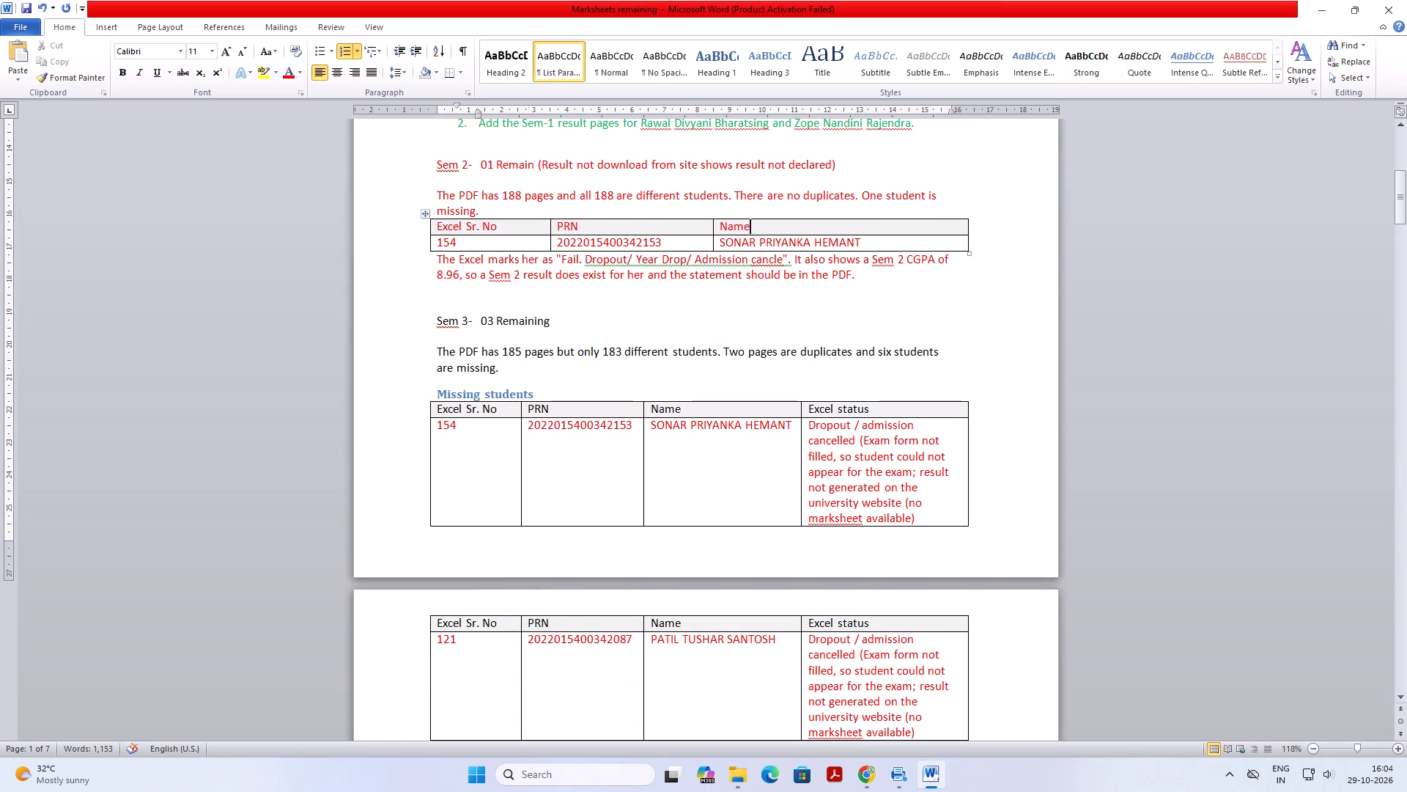
right_click(894, 228)
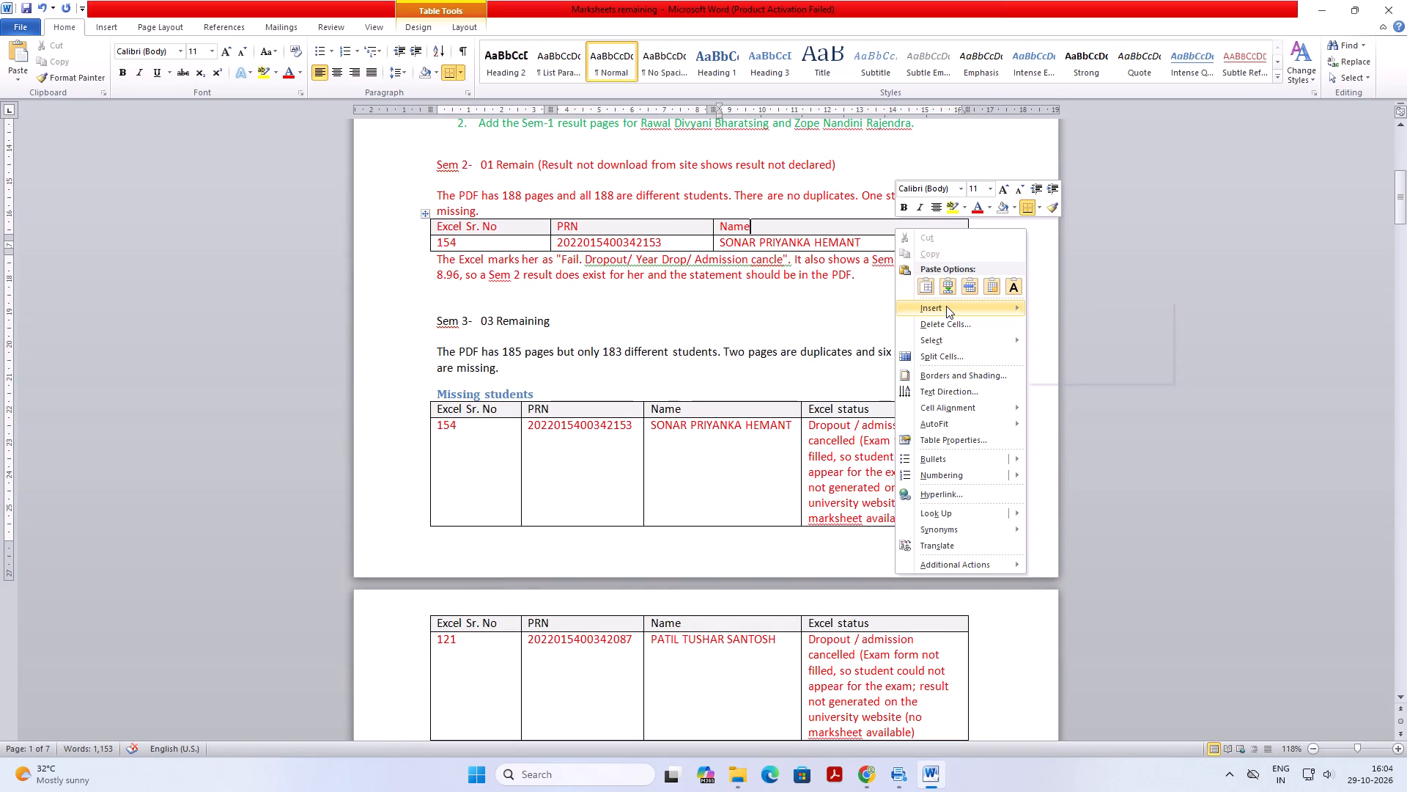
click(946, 306)
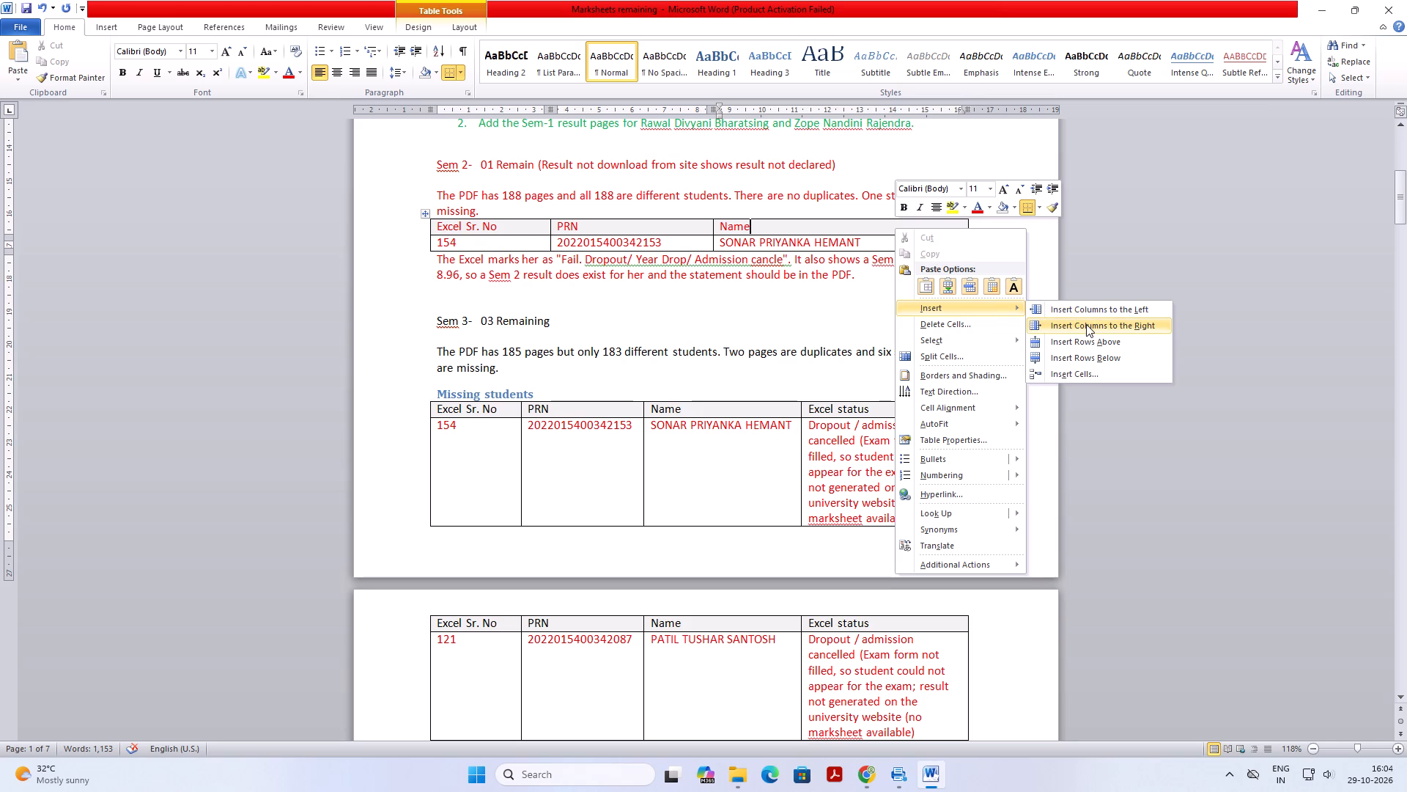
click(1086, 324)
click(1012, 227)
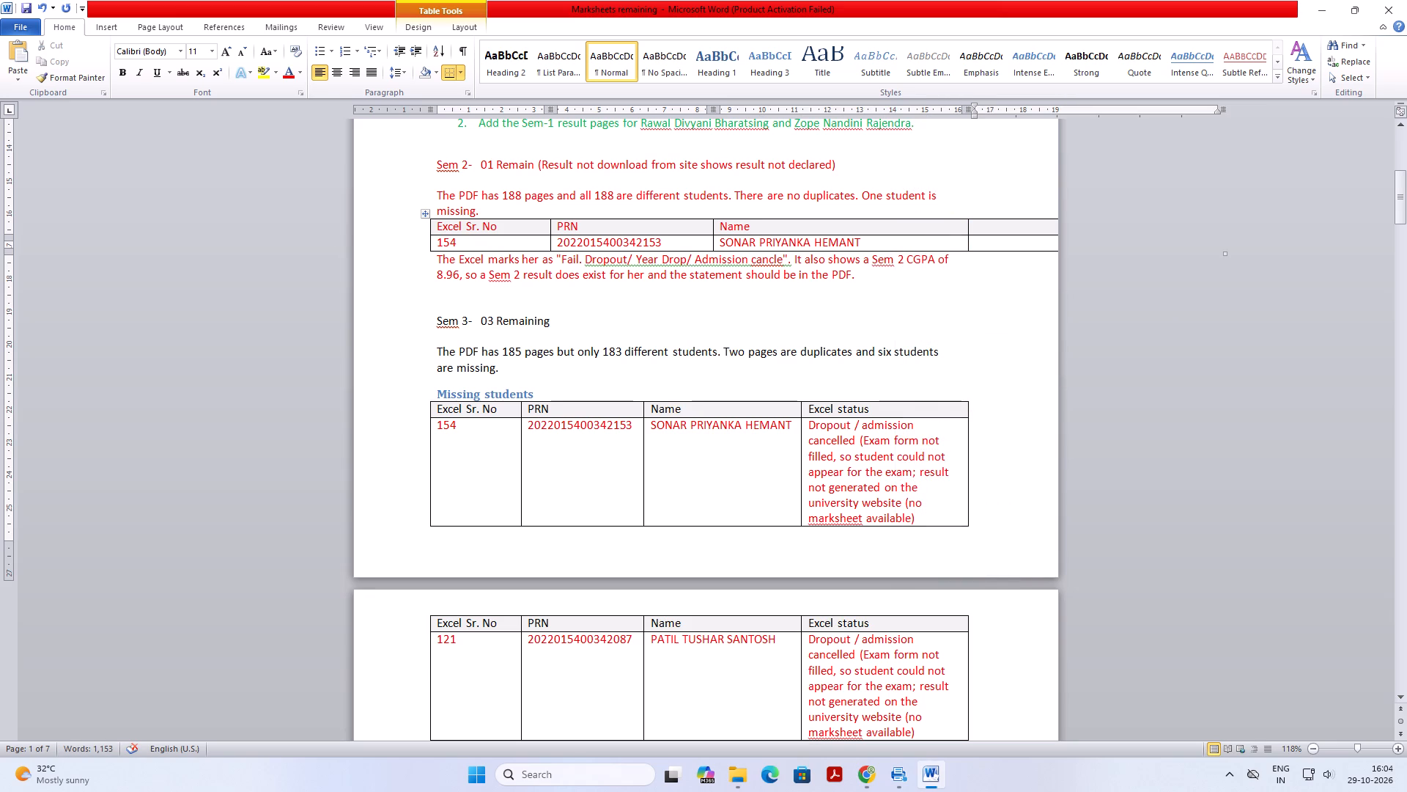
drag(1226, 254, 1013, 257)
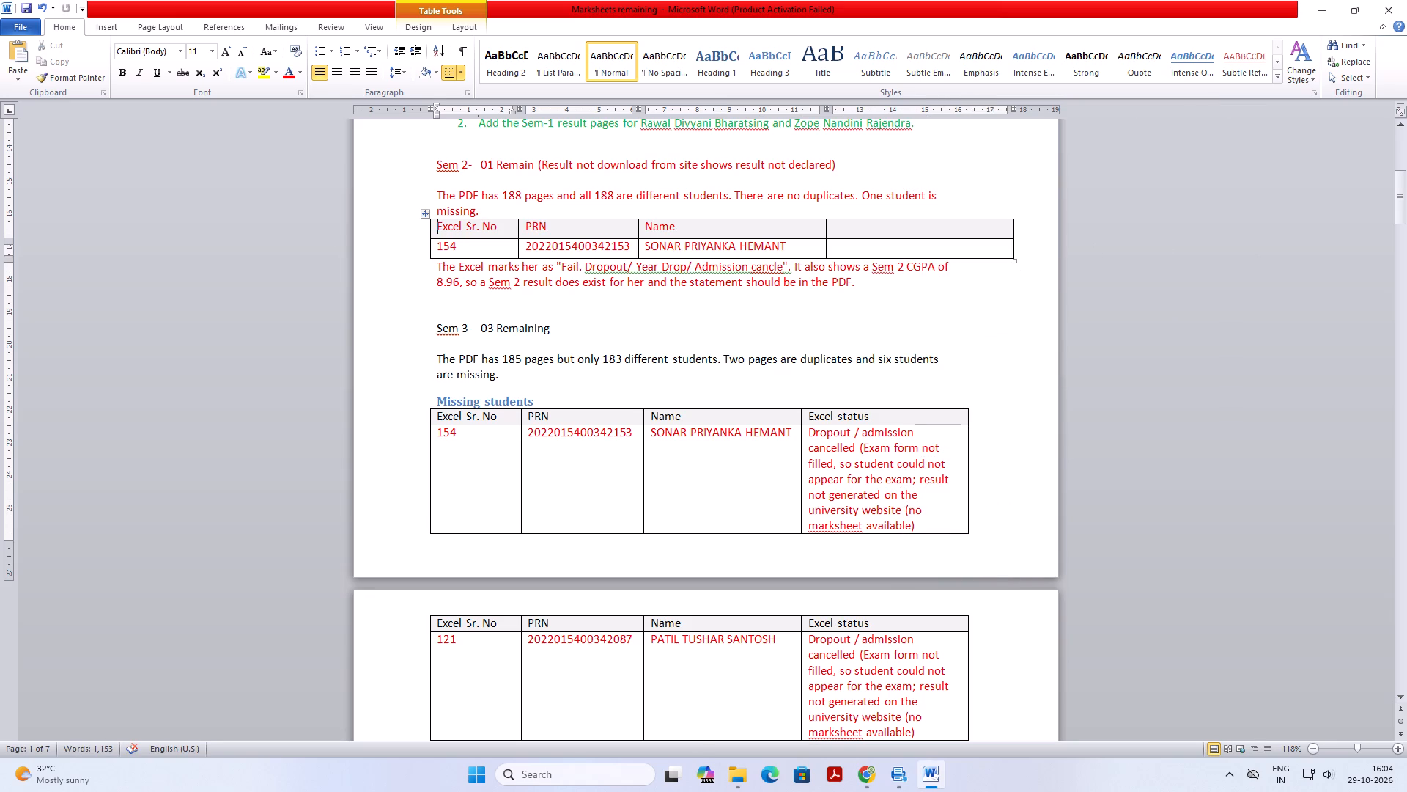
Enter "Excel Status" as the heading of the empty last column in the Sem 2 table.
click(870, 224)
text(Excel S)
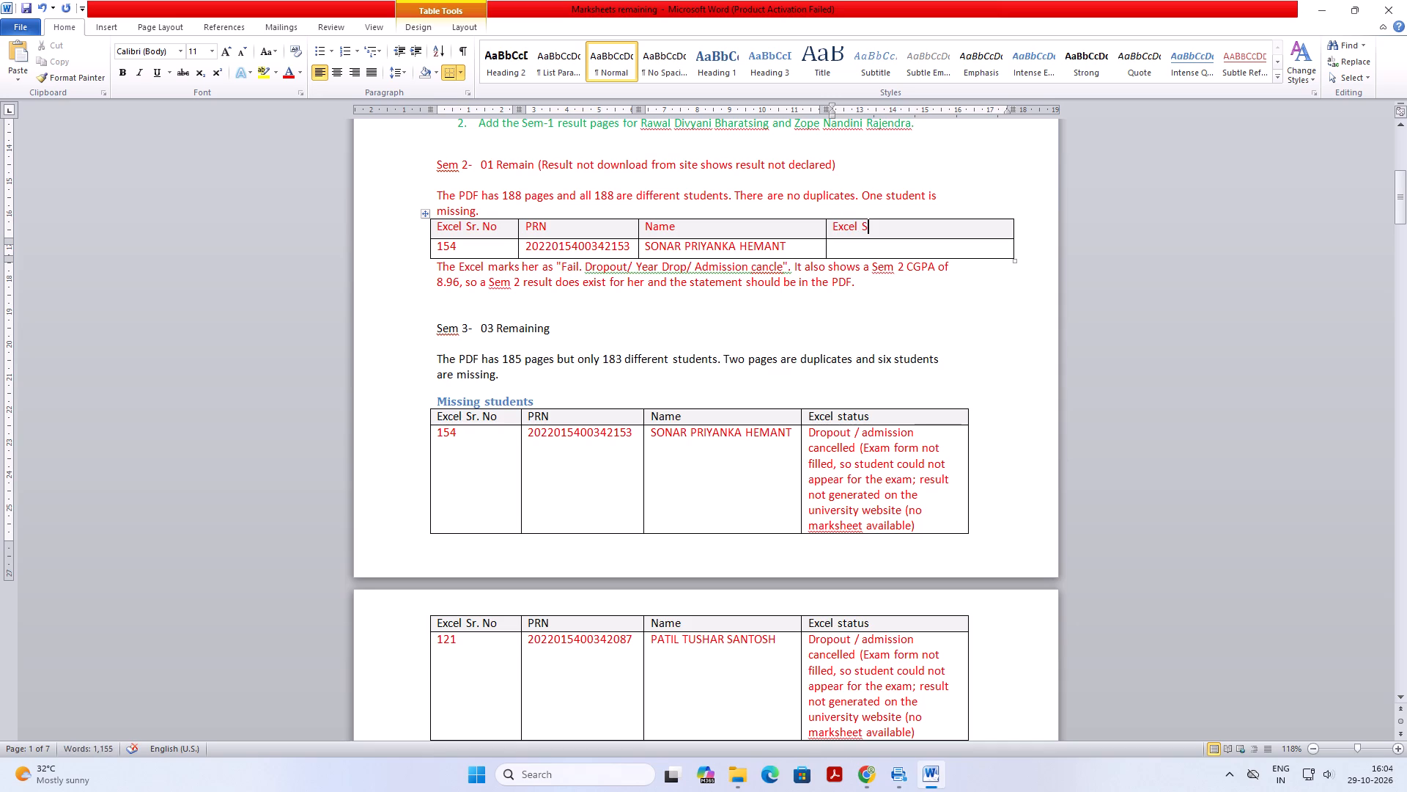
text(tatus)
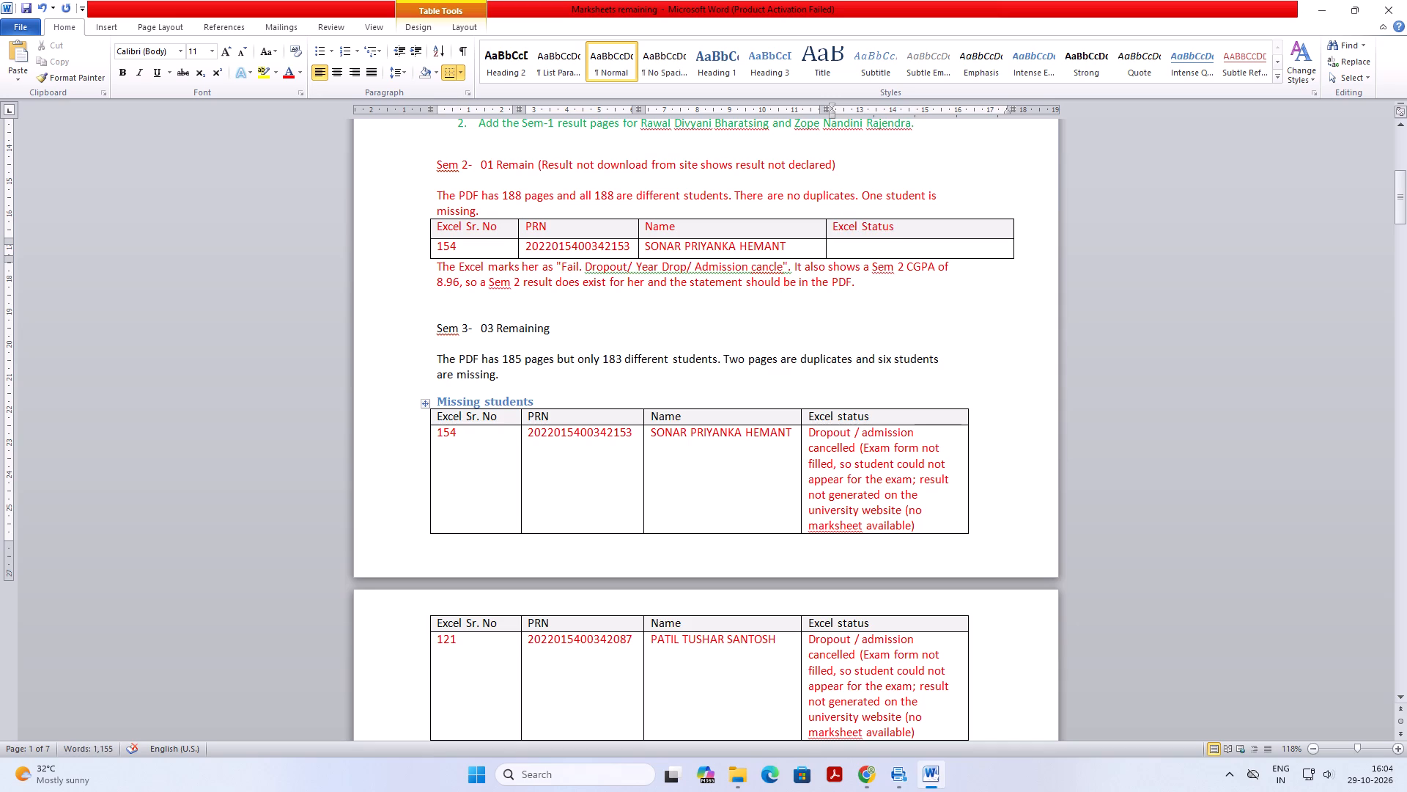
Copy the "Dropout / admission cancelled" status text from Sem 3's row 154 into the Excel Status cell of Sem 2's row 154.
click(808, 430)
click(833, 451)
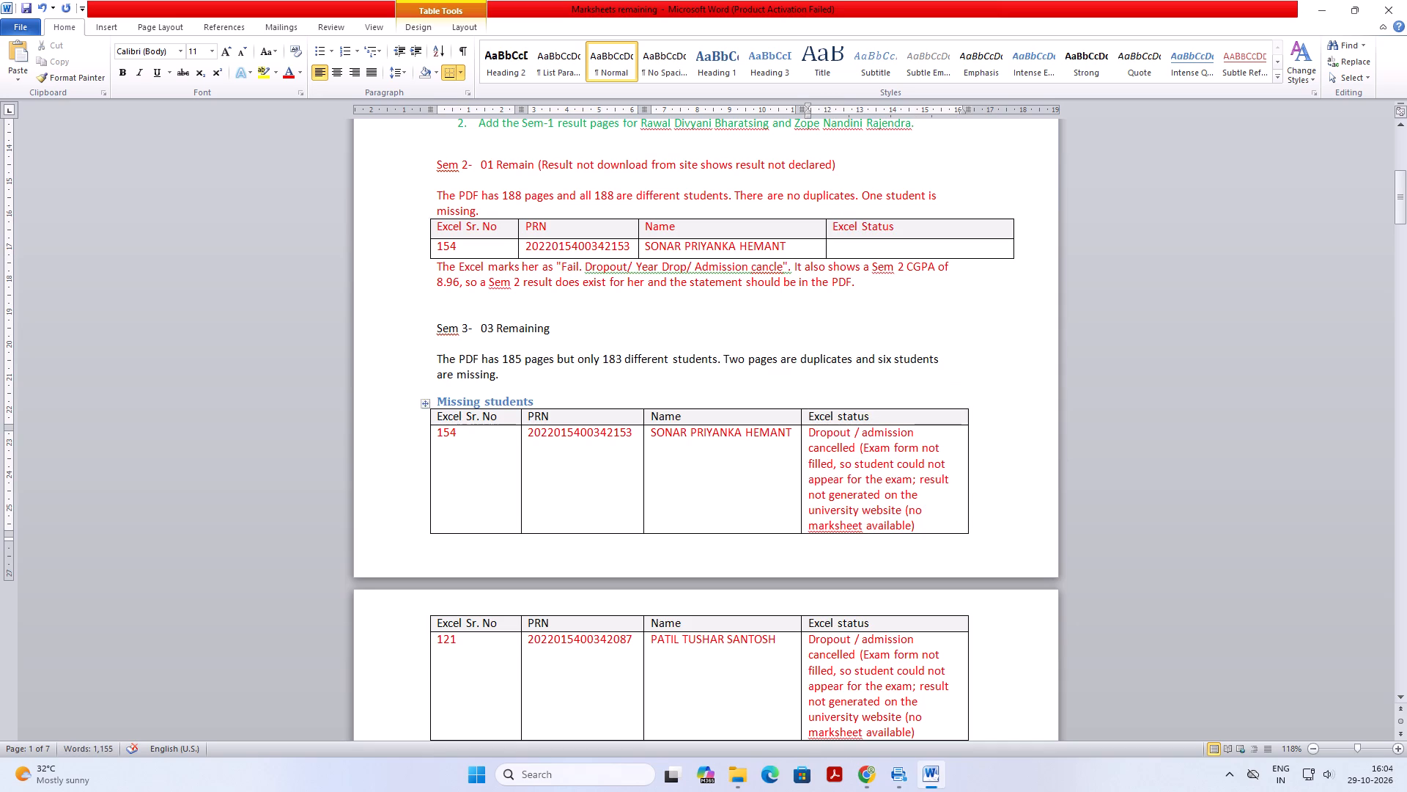
drag(808, 433, 857, 464)
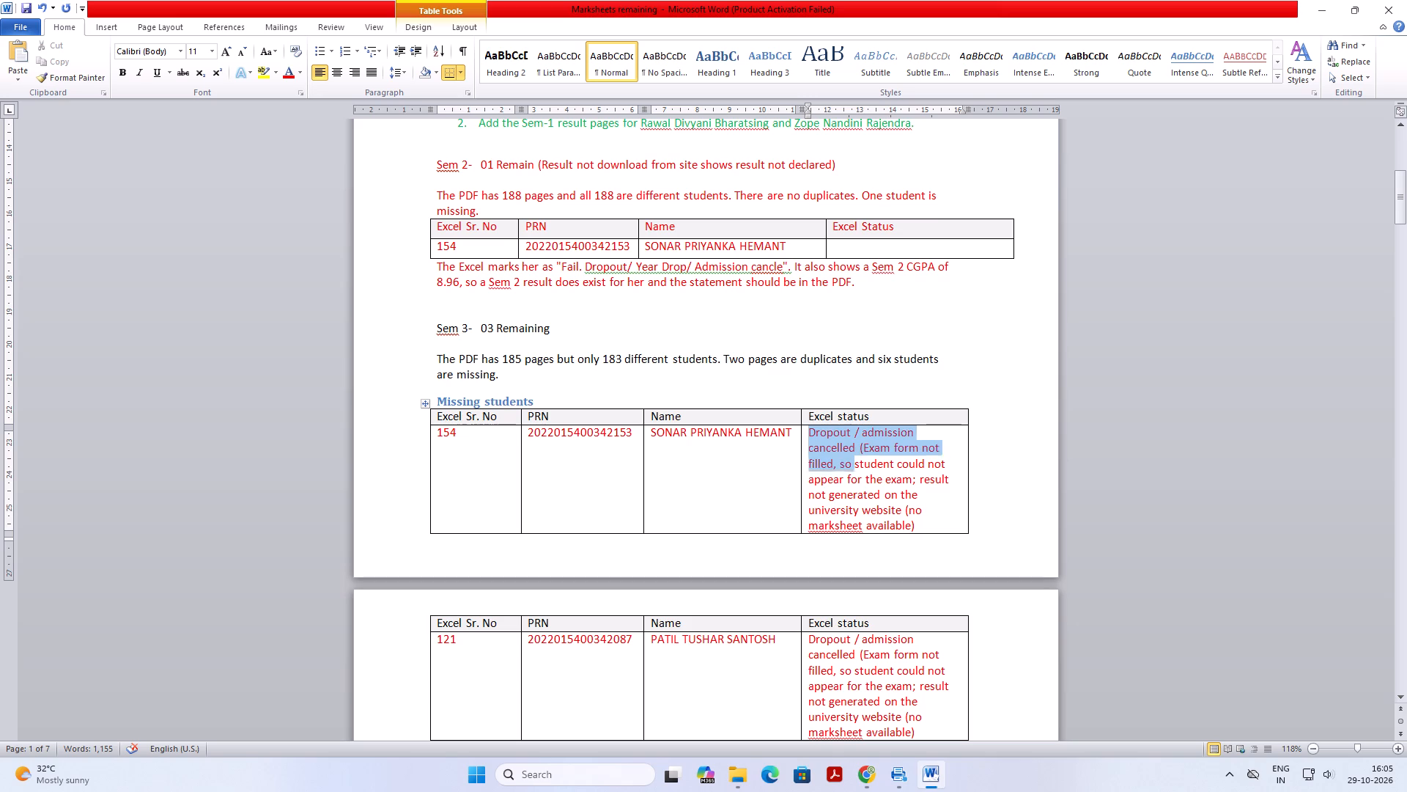
drag(857, 464, 923, 527)
key(ctrl+c)
key(ctrl+c)
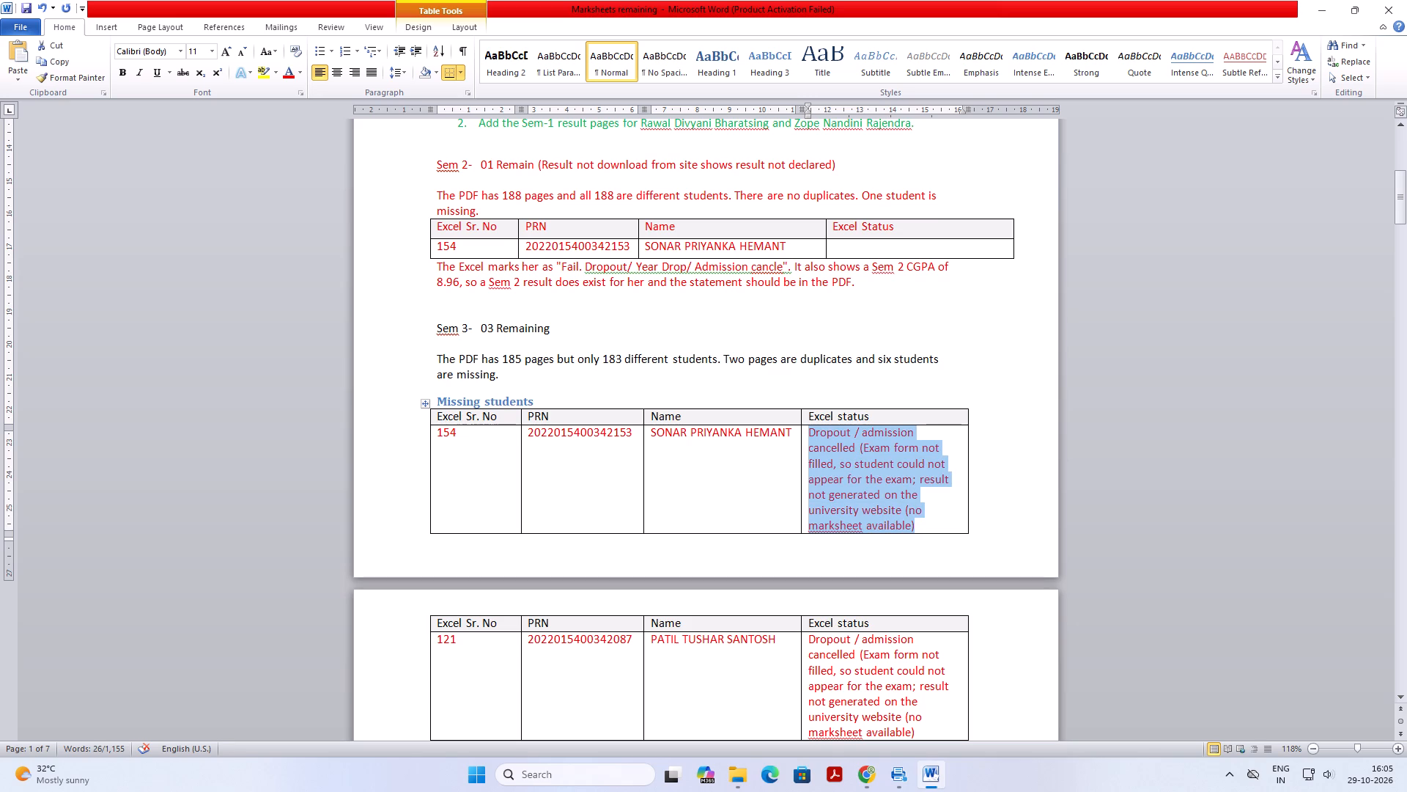
click(871, 239)
click(871, 238)
click(871, 242)
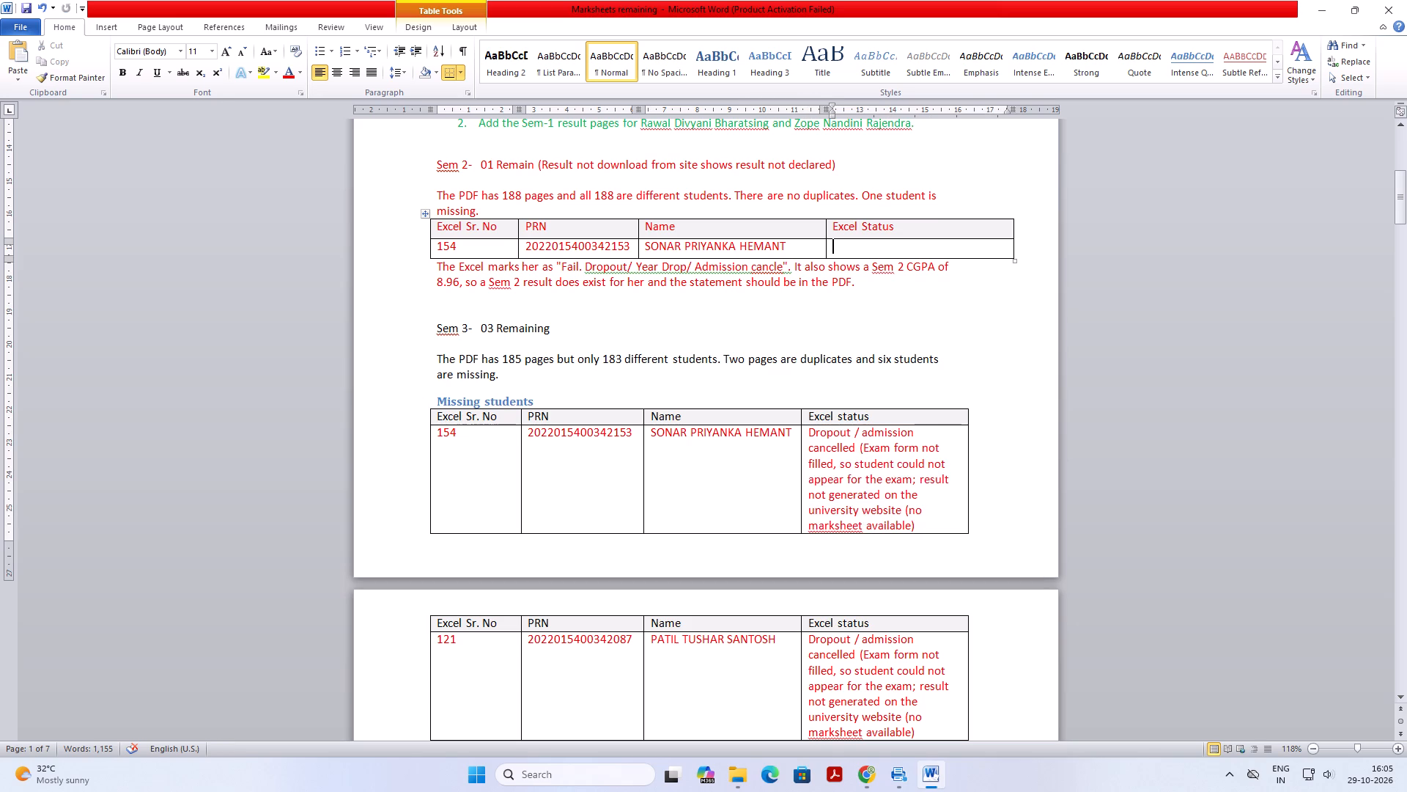
key(ctrl+v)
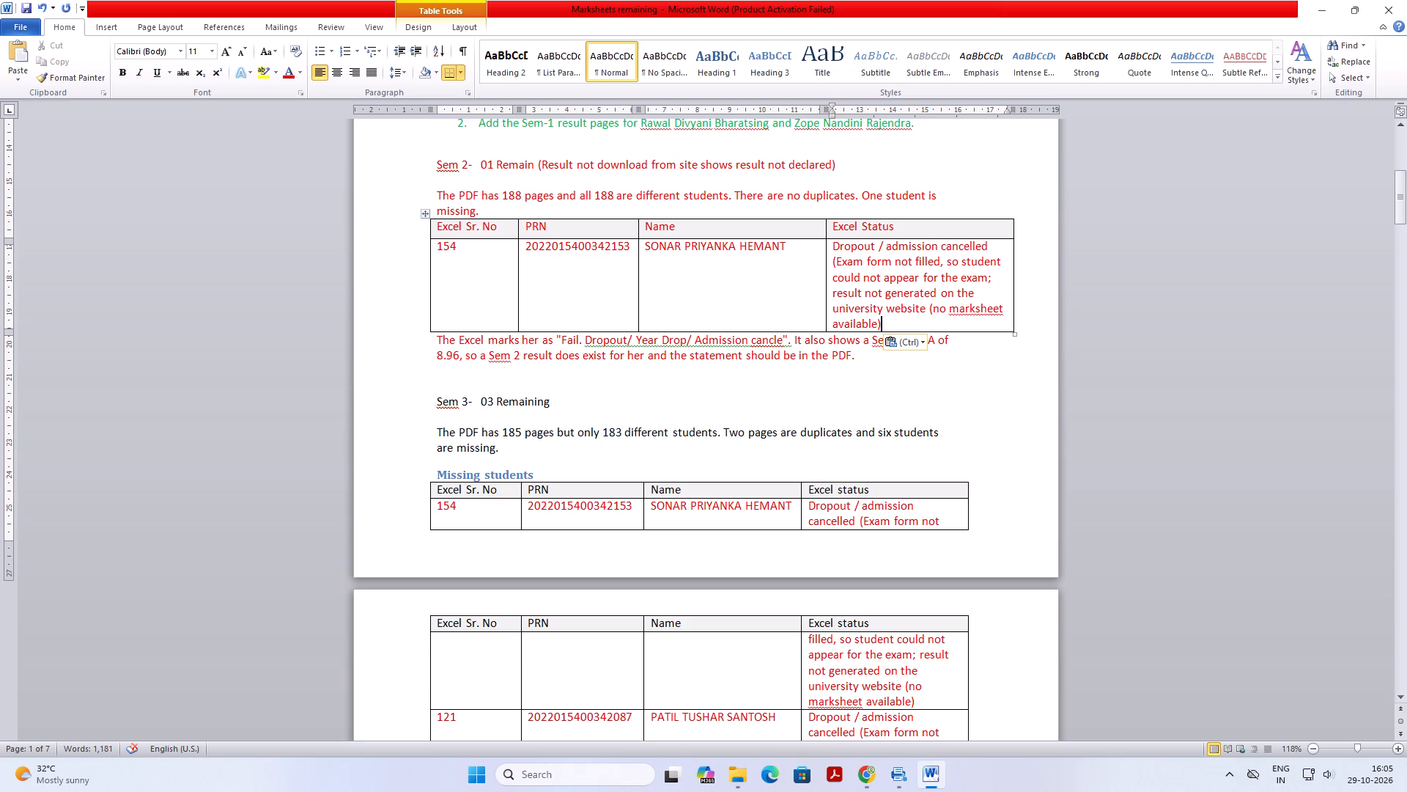
click(1299, 448)
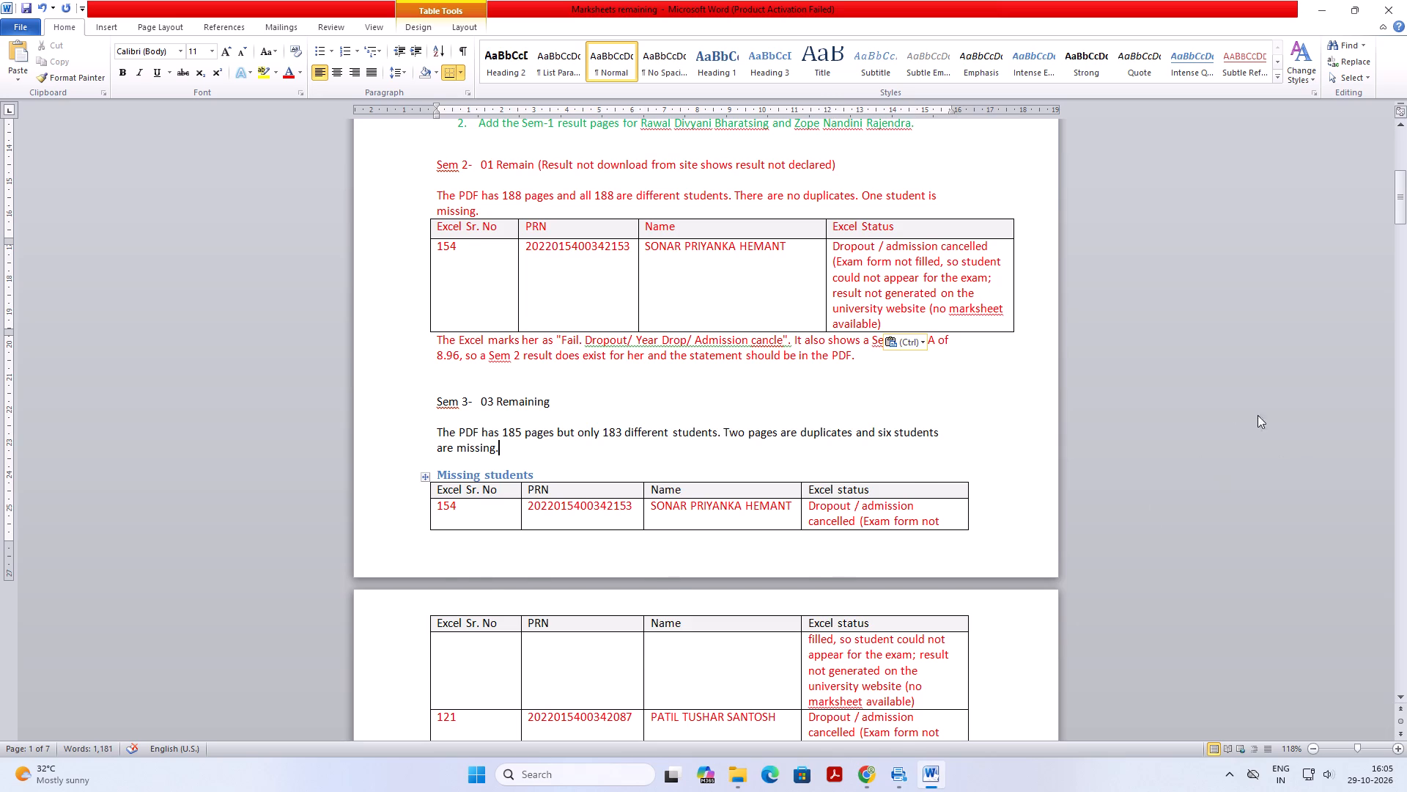
Change the font colour of all text in the Sem 2 table to green.
scroll(1186, 416, down, 1)
scroll(1171, 435, up, 3)
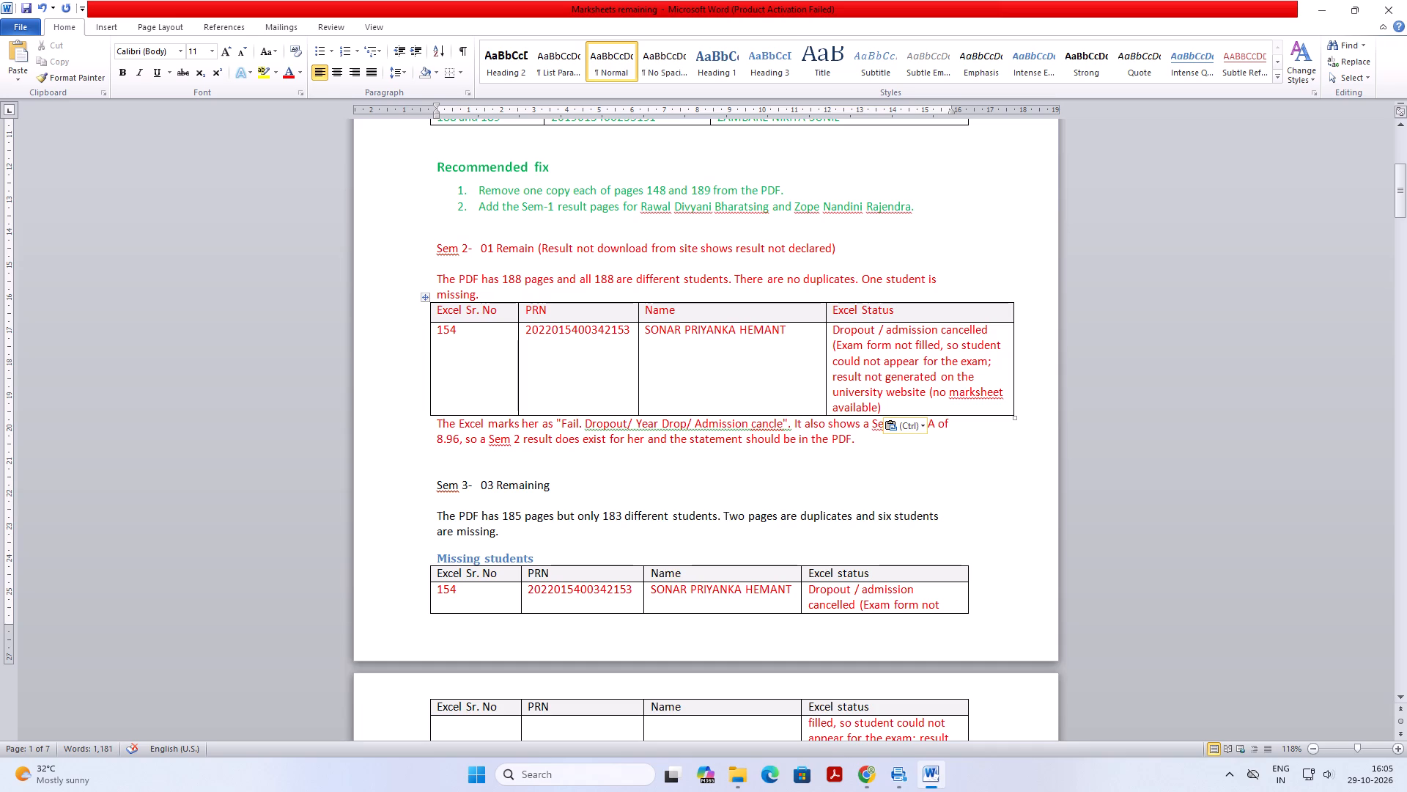
click(729, 372)
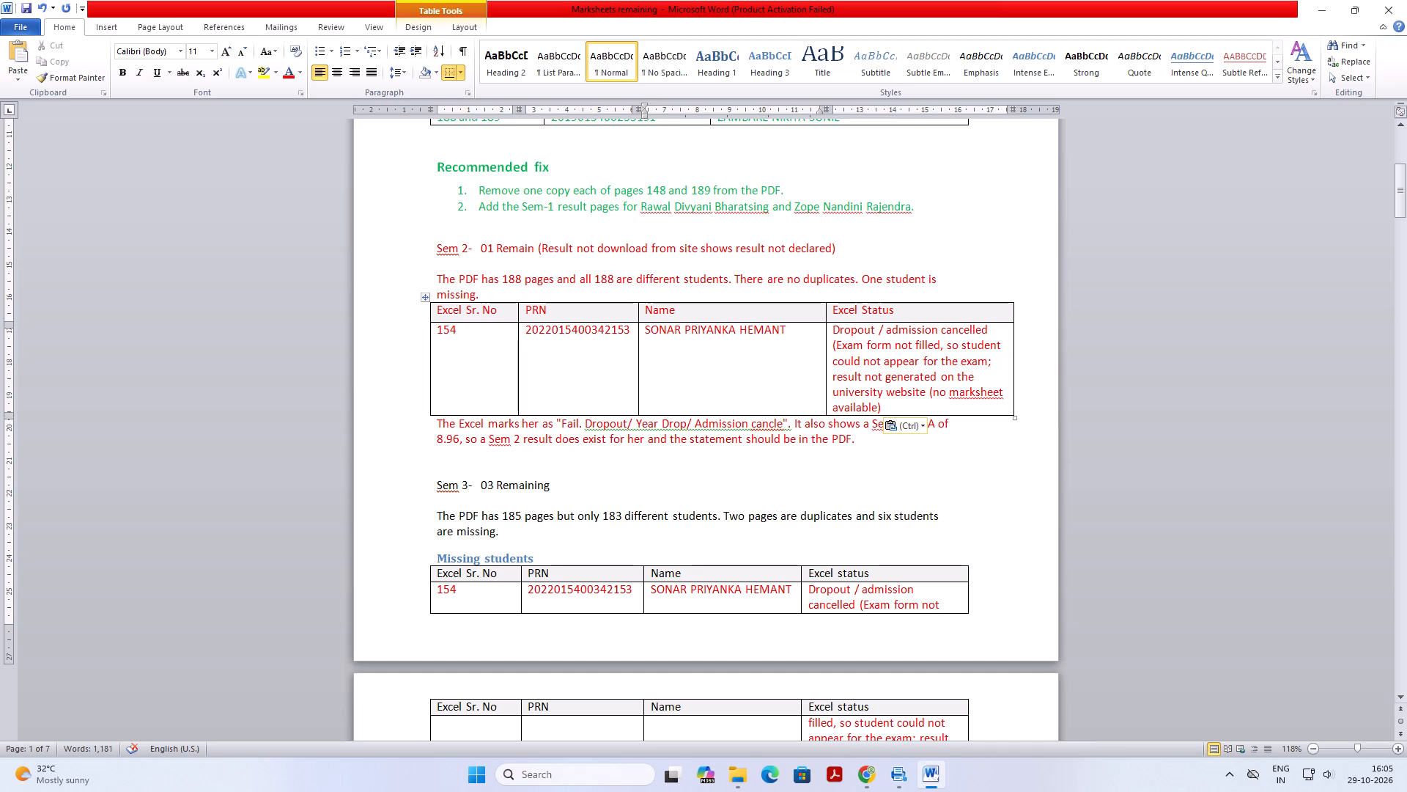
drag(437, 310, 961, 395)
click(298, 74)
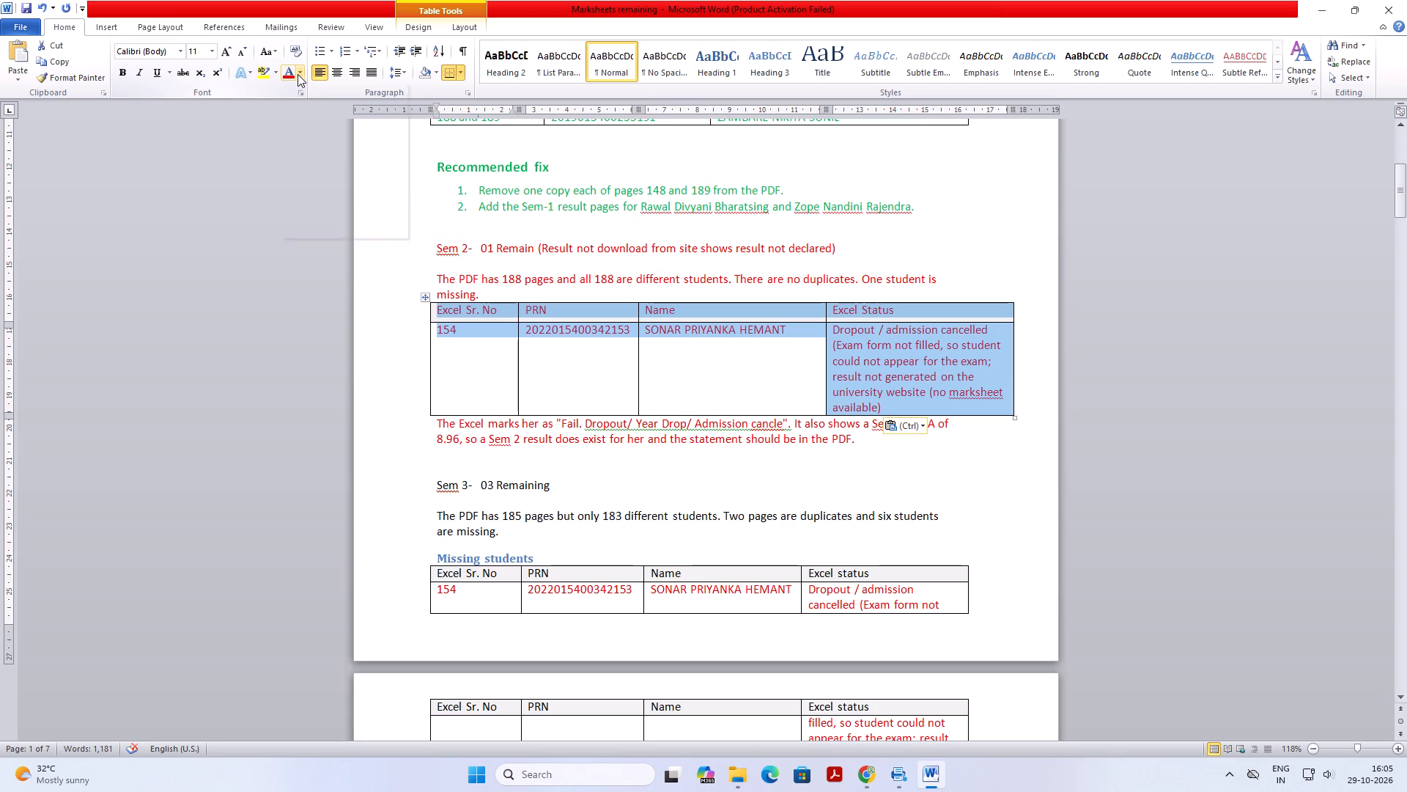
click(347, 197)
click(815, 377)
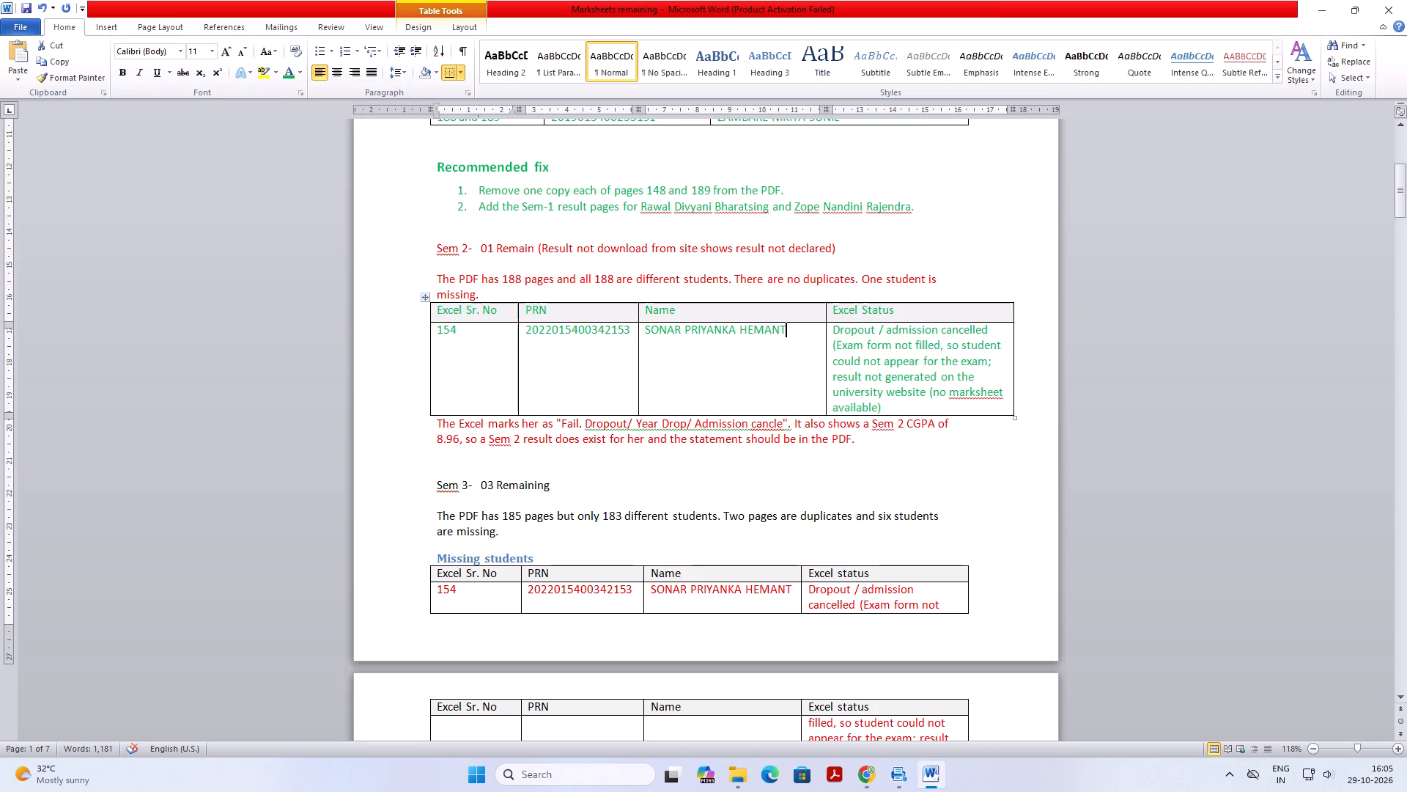
Colour the whole Sem 2 section green, from its "01 Remain" line through the paragraph beginning "The Excel marks her".
scroll(1187, 397, down, 2)
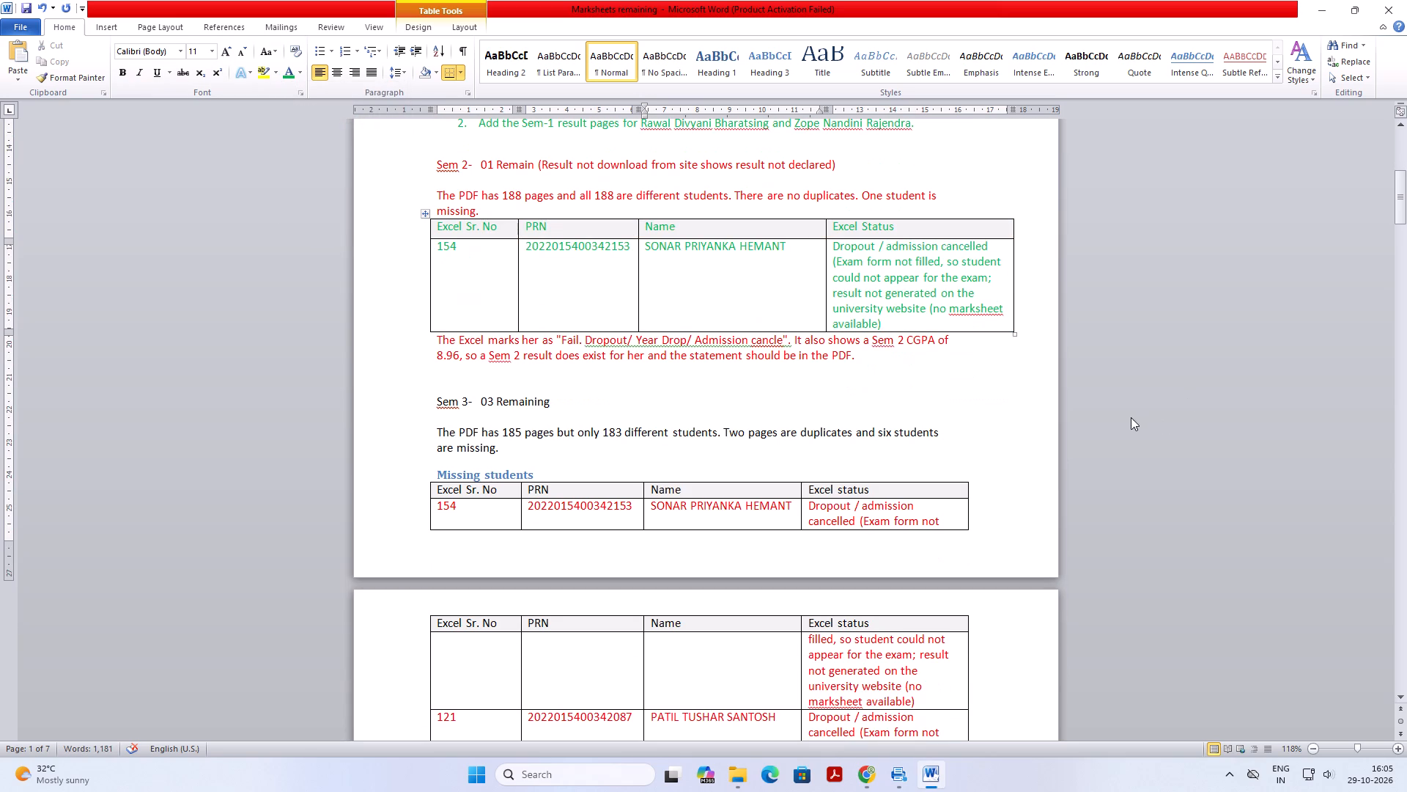
scroll(985, 438, up, 8)
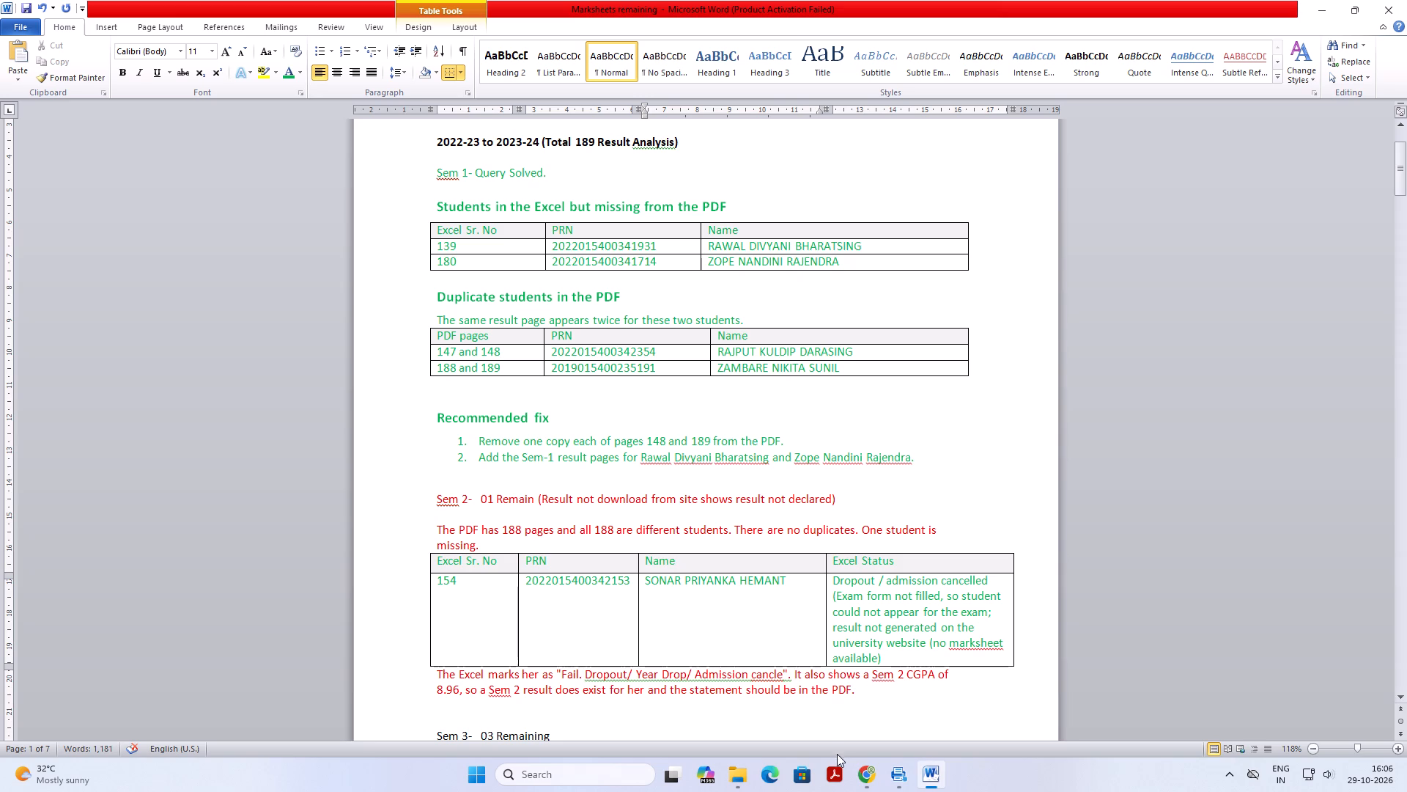
scroll(870, 722, down, 2)
scroll(884, 694, up, 3)
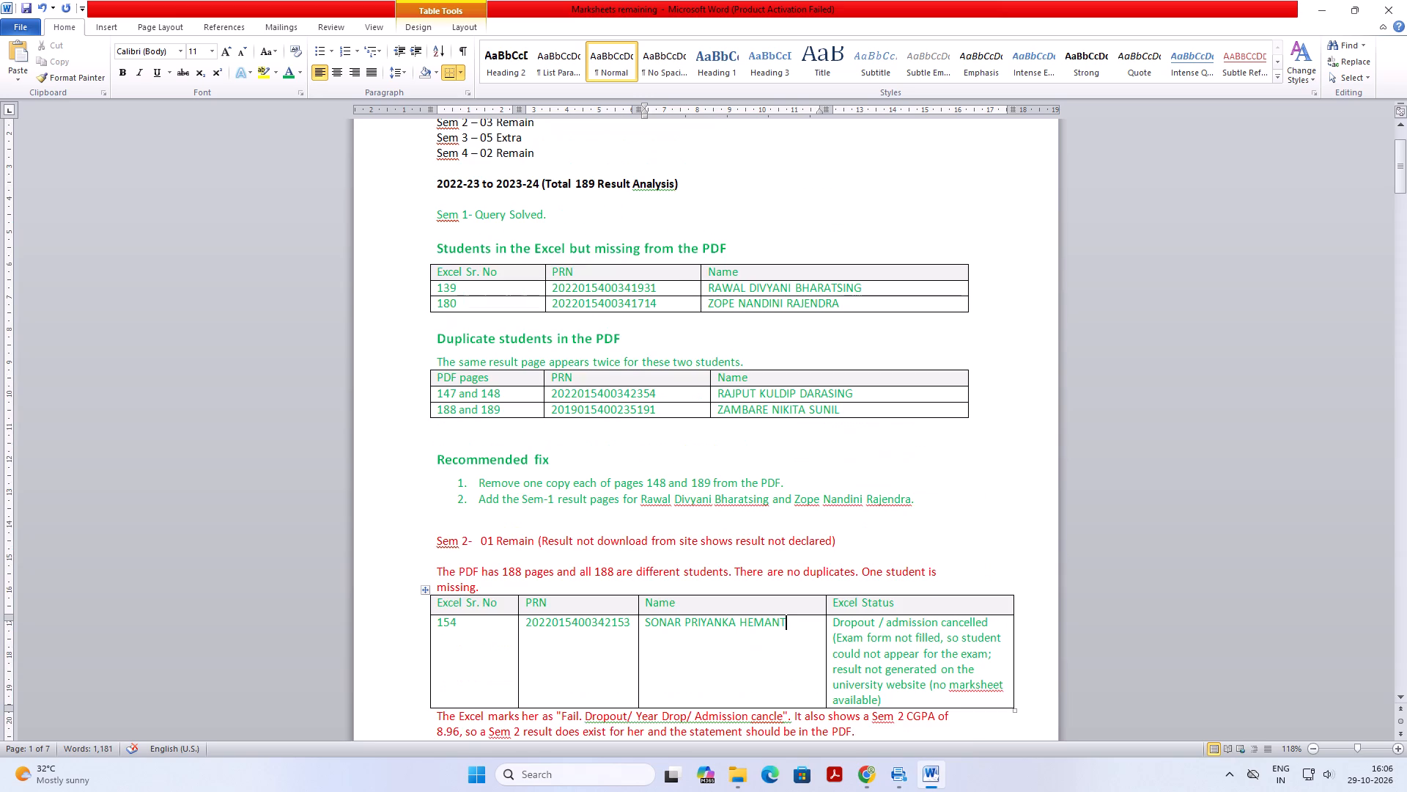
scroll(870, 687, down, 4)
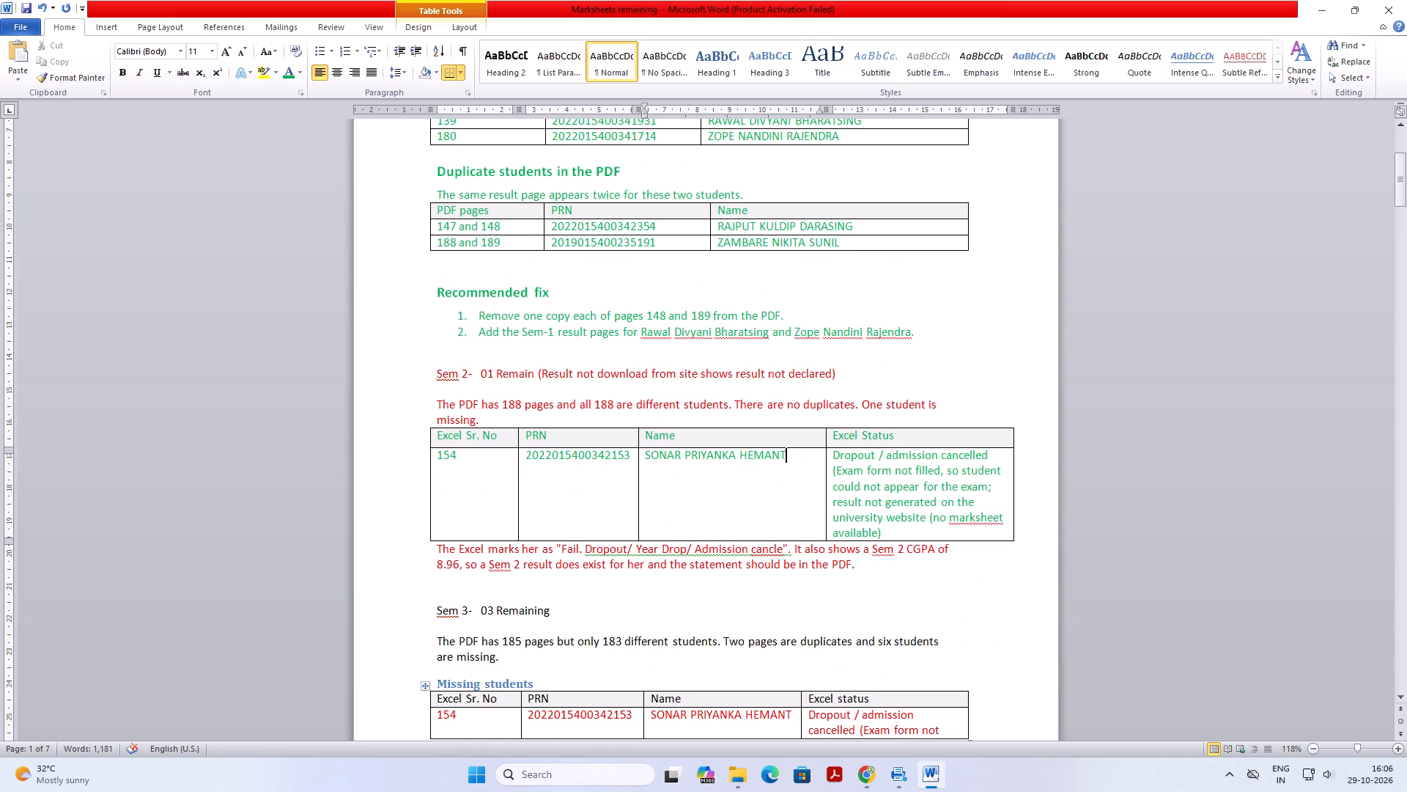
scroll(901, 686, down, 2)
scroll(871, 514, down, 1)
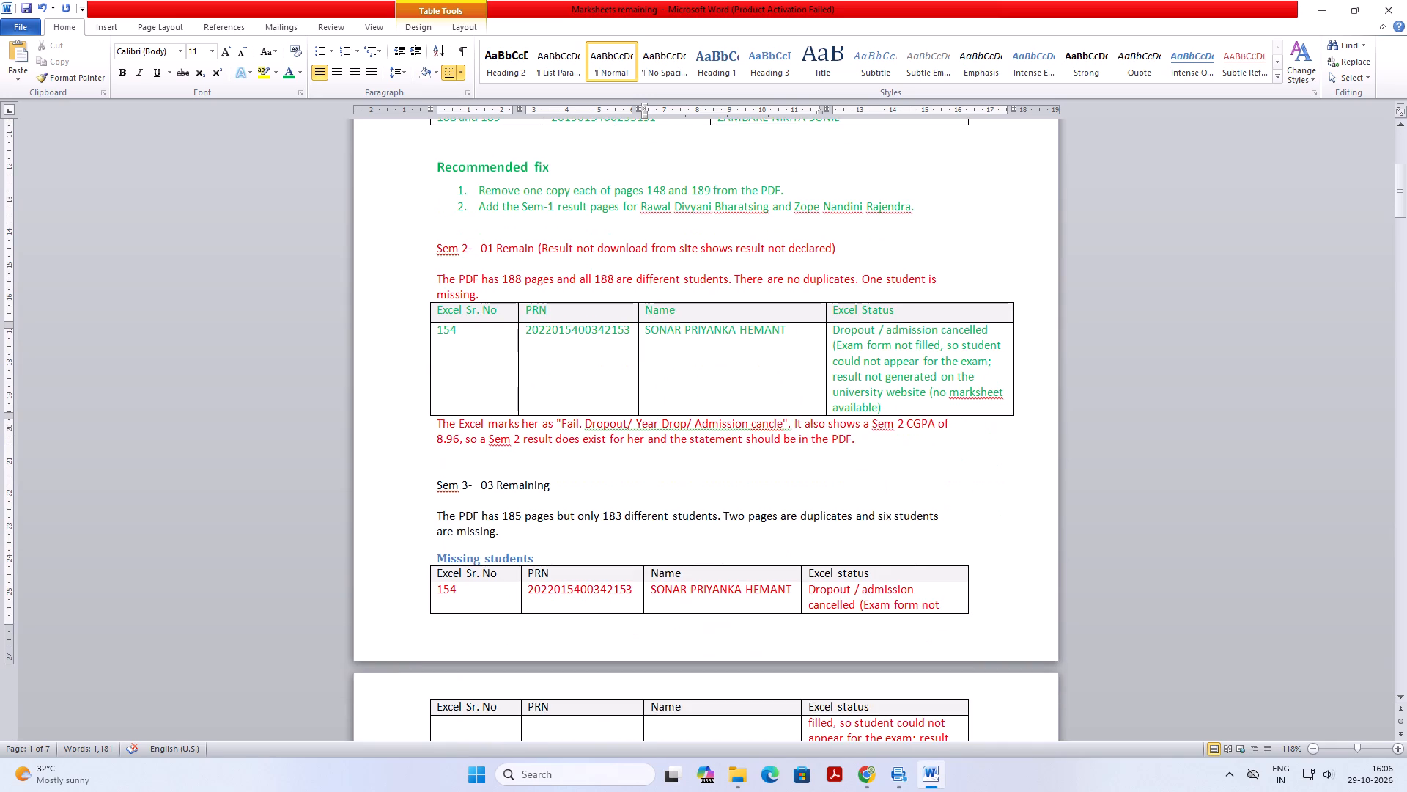
scroll(857, 535, up, 2)
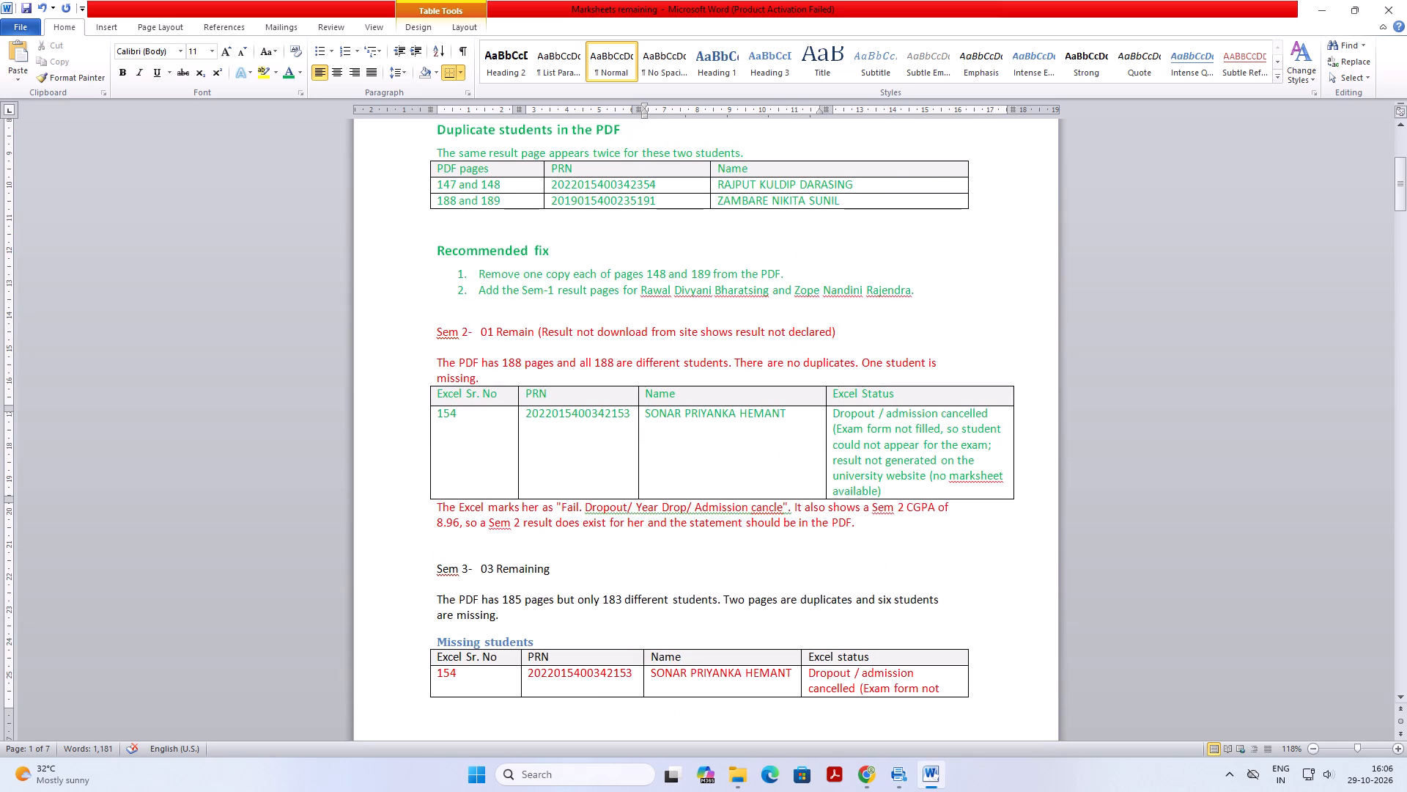
drag(434, 328, 907, 546)
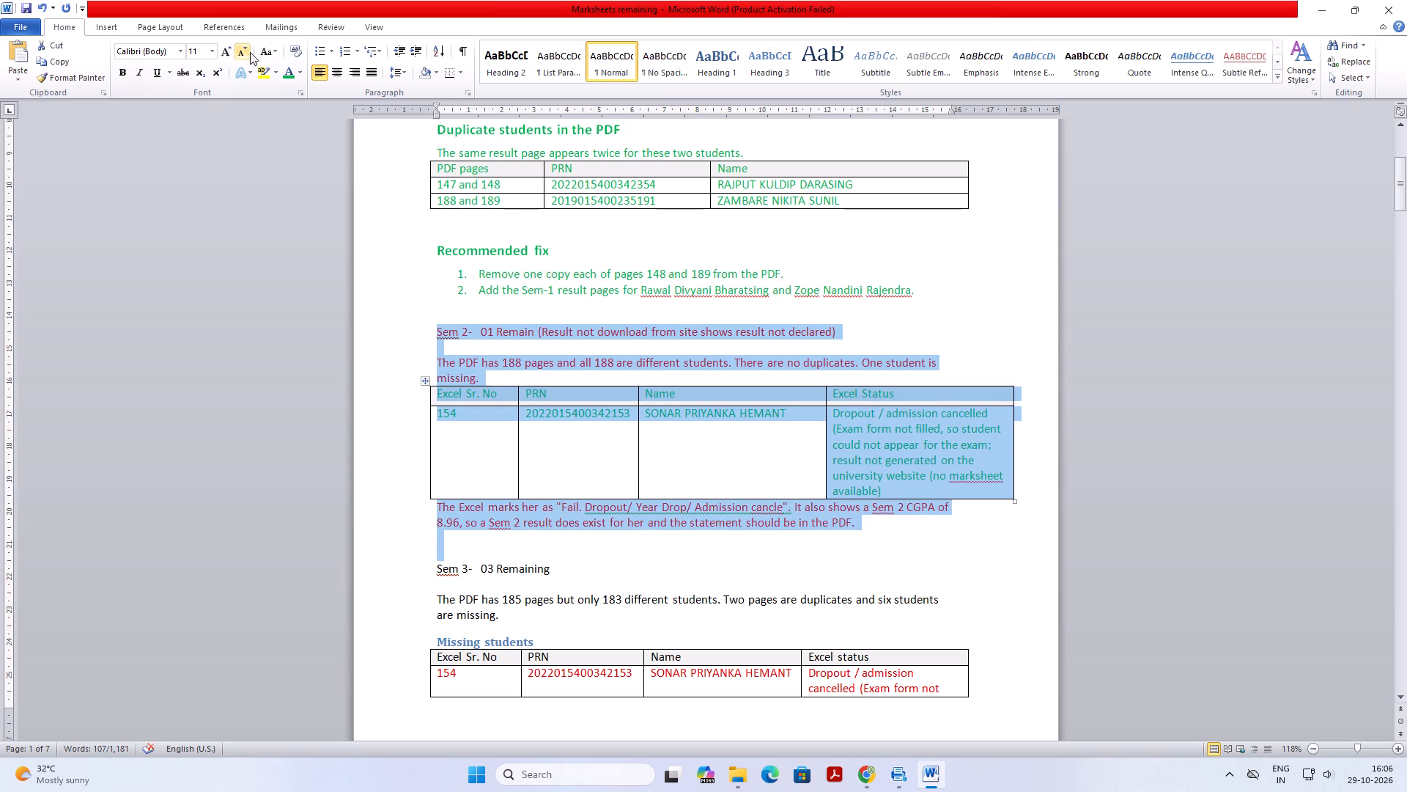
click(289, 71)
click(770, 501)
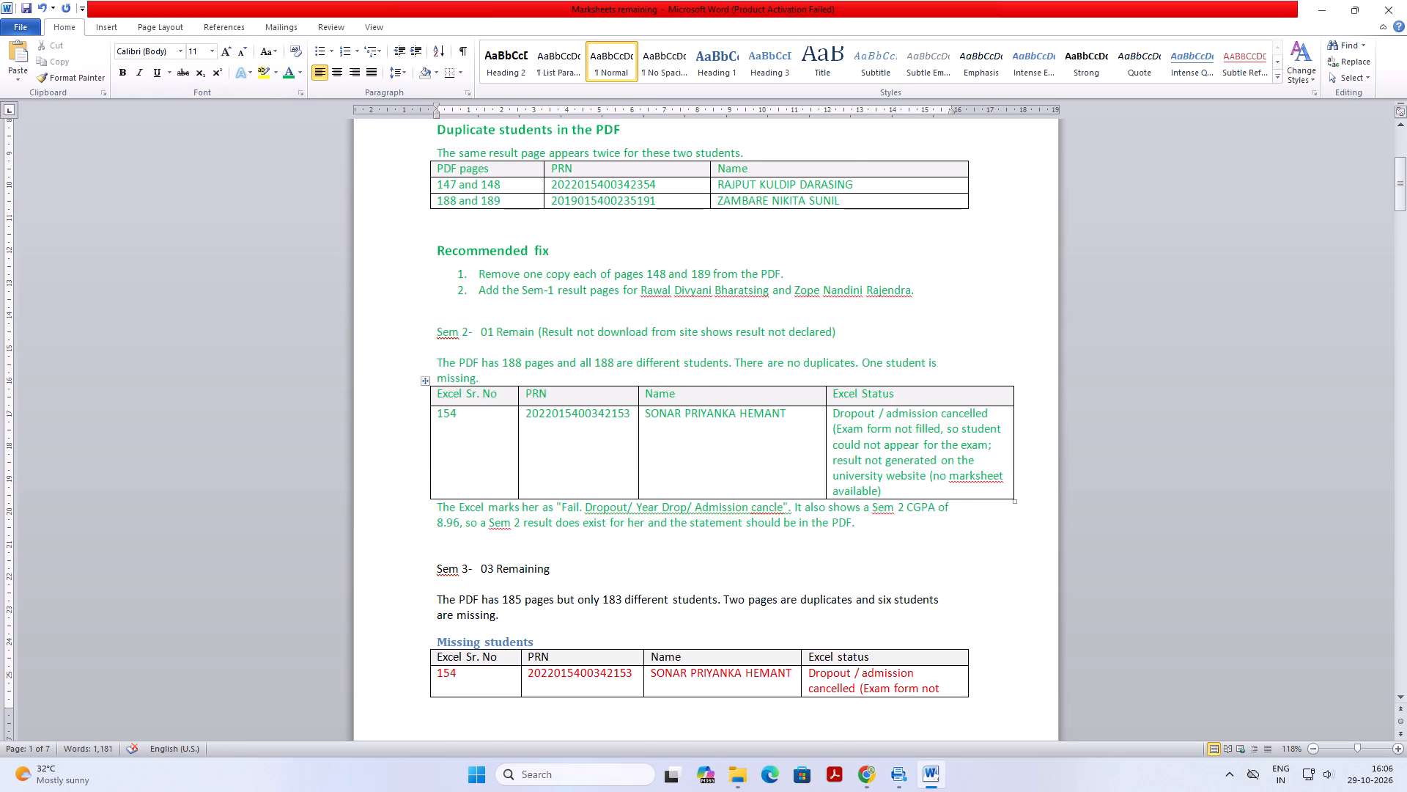
Review the Sem 1 to Sem 4 entries and tables in the 2022-23 to 2023-24 result analysis section.
scroll(796, 549, up, 4)
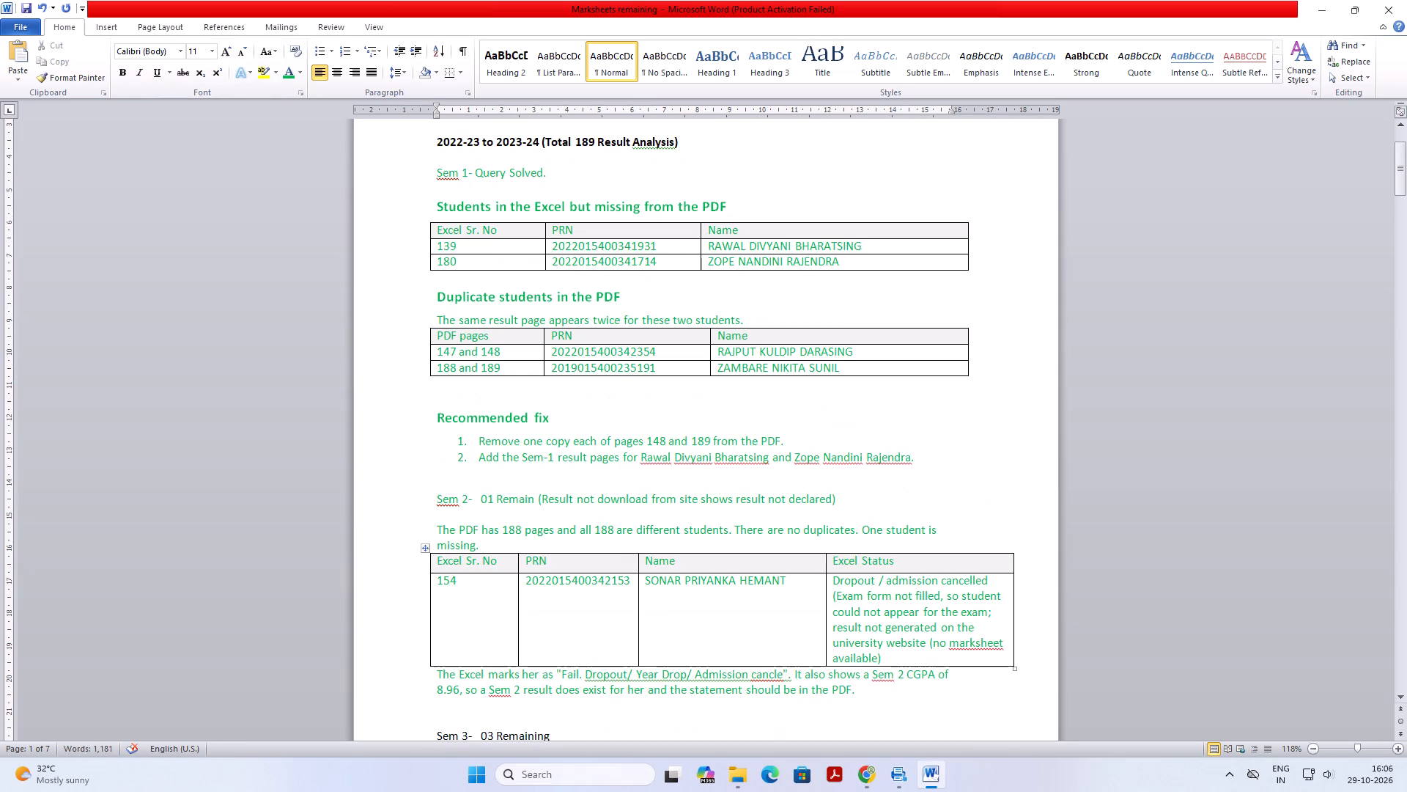
scroll(828, 562, down, 6)
scroll(658, 573, down, 3)
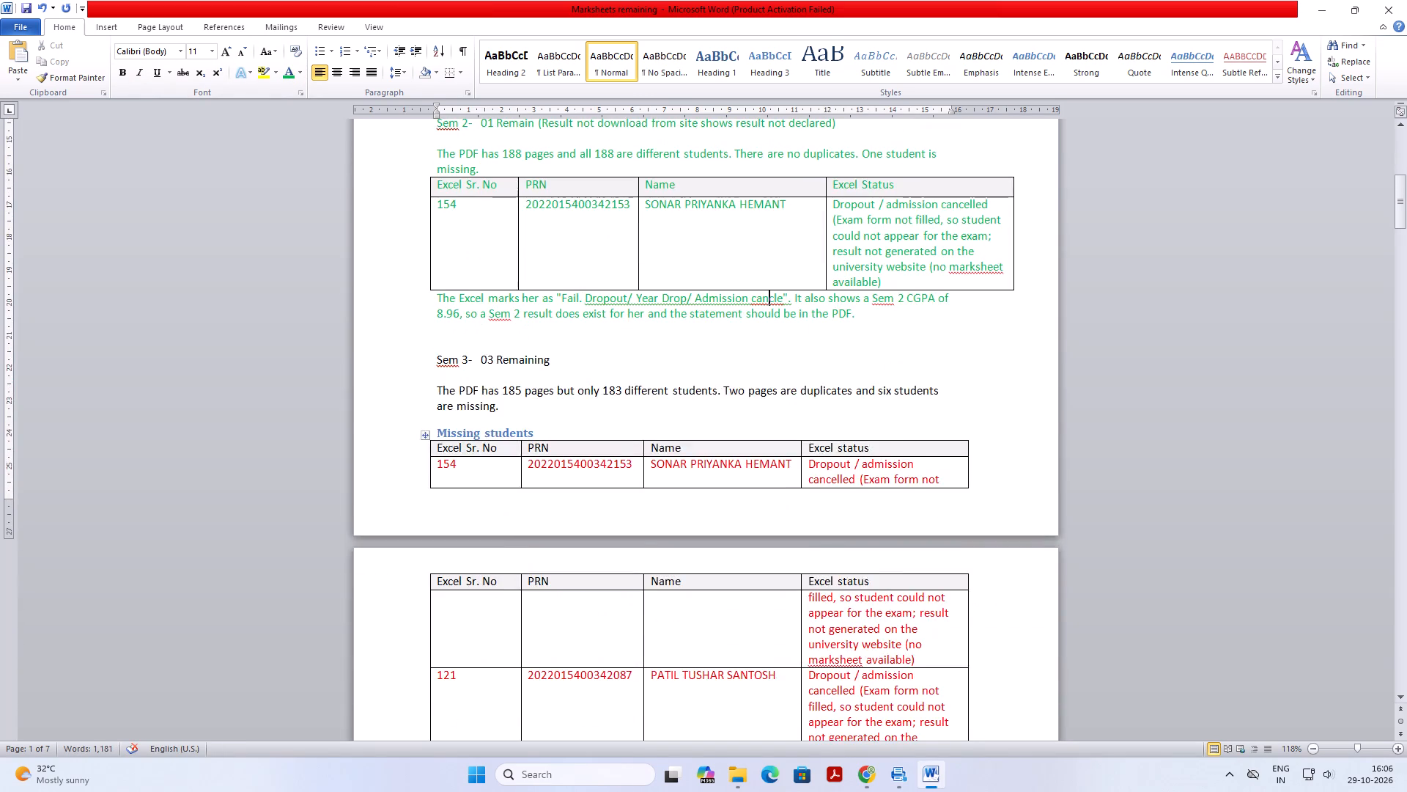
scroll(821, 569, down, 6)
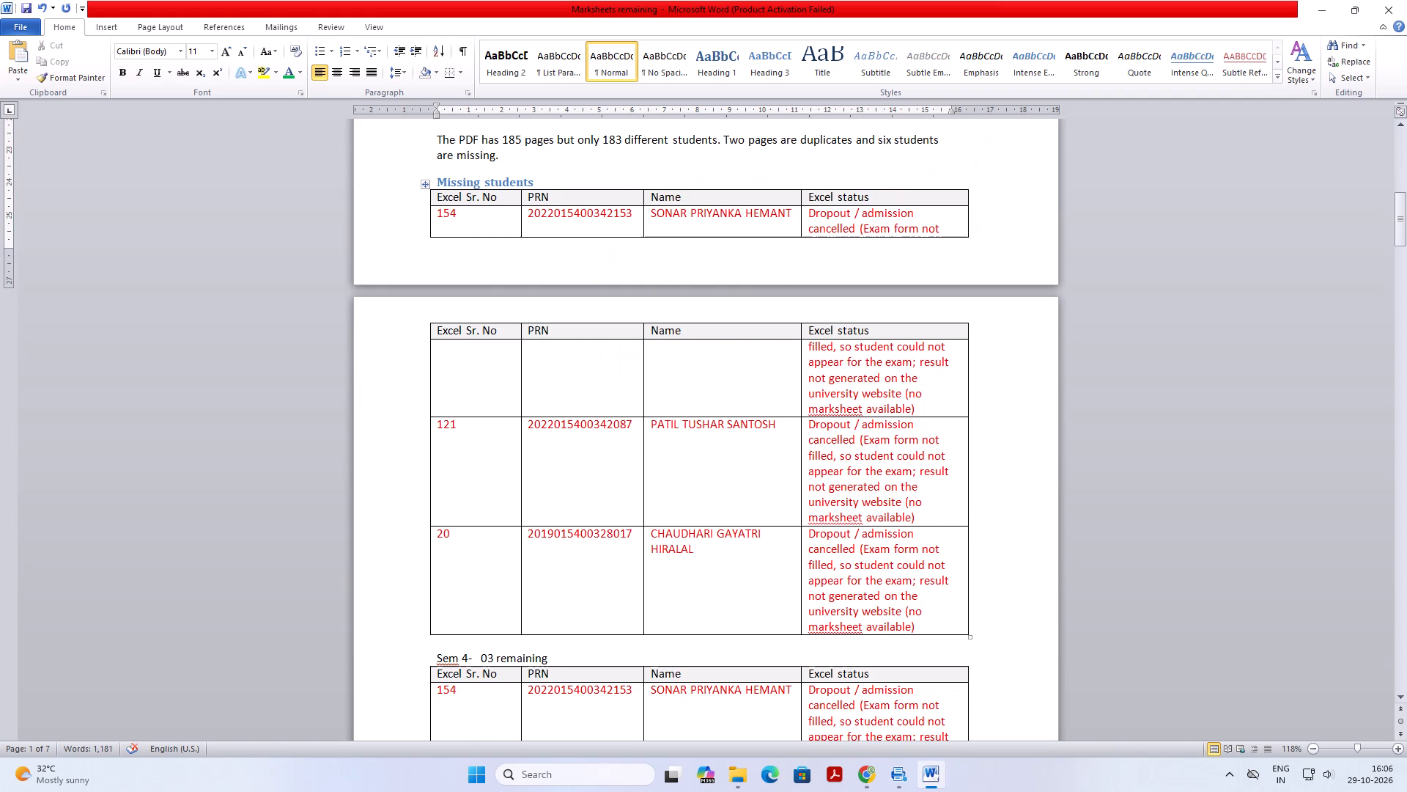
scroll(769, 518, down, 7)
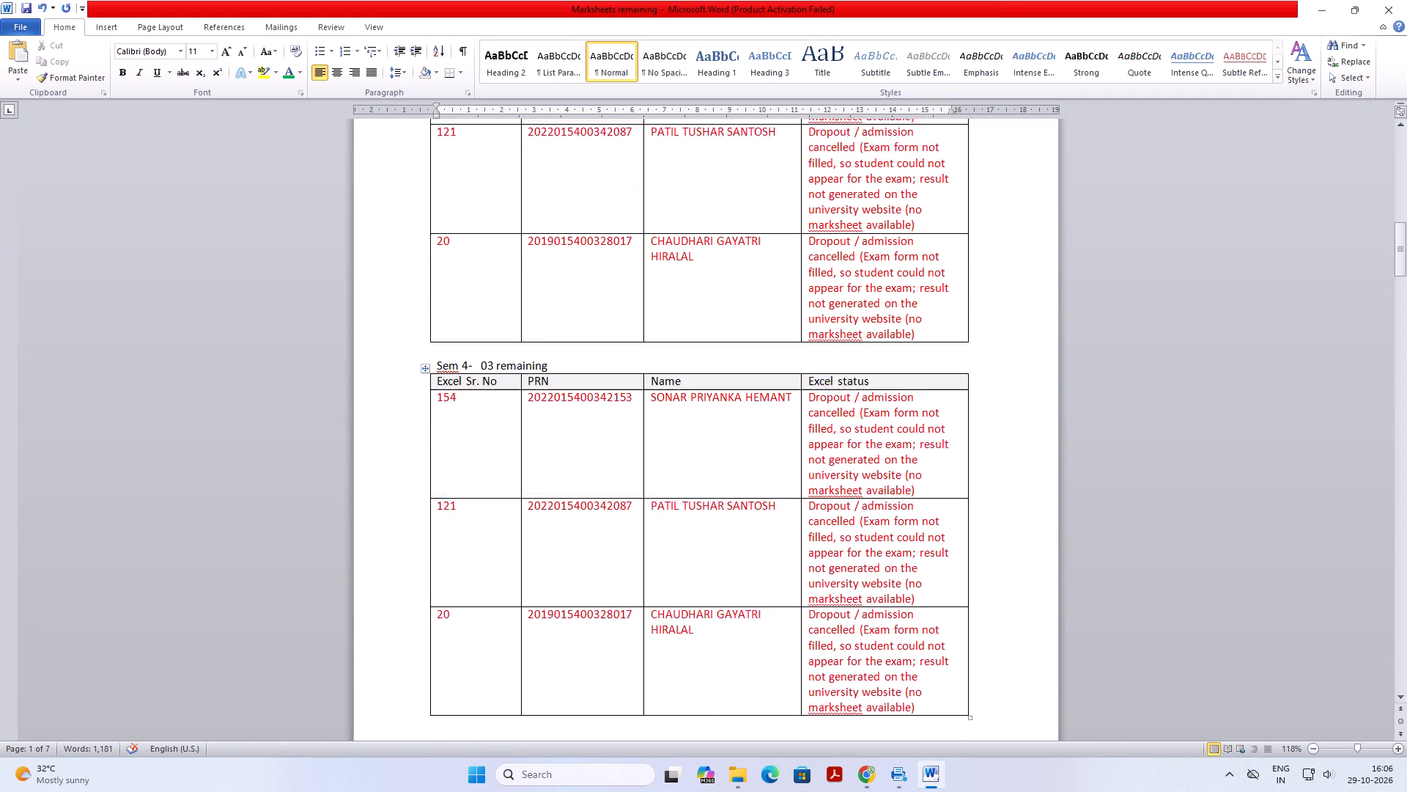
scroll(789, 573, down, 1)
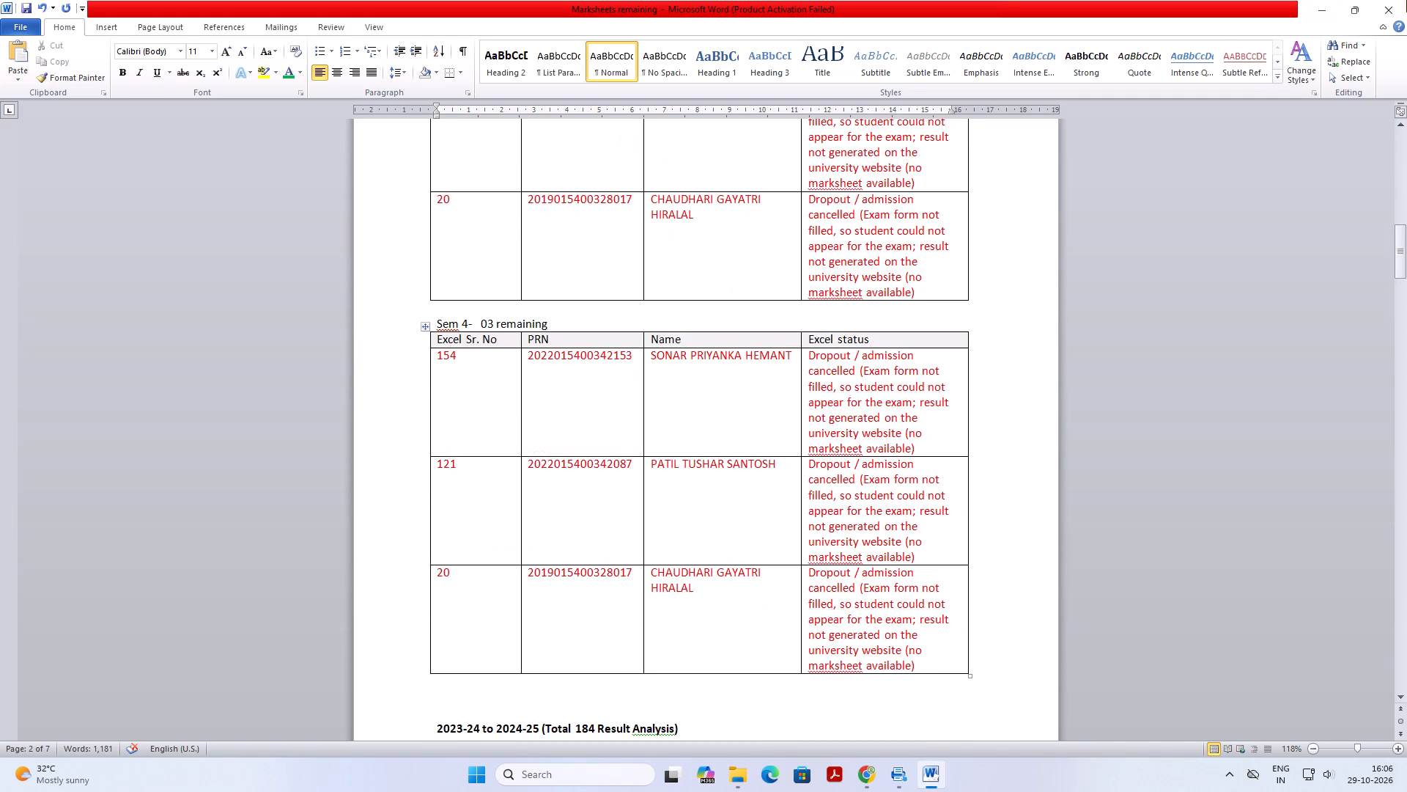
scroll(1016, 637, up, 5)
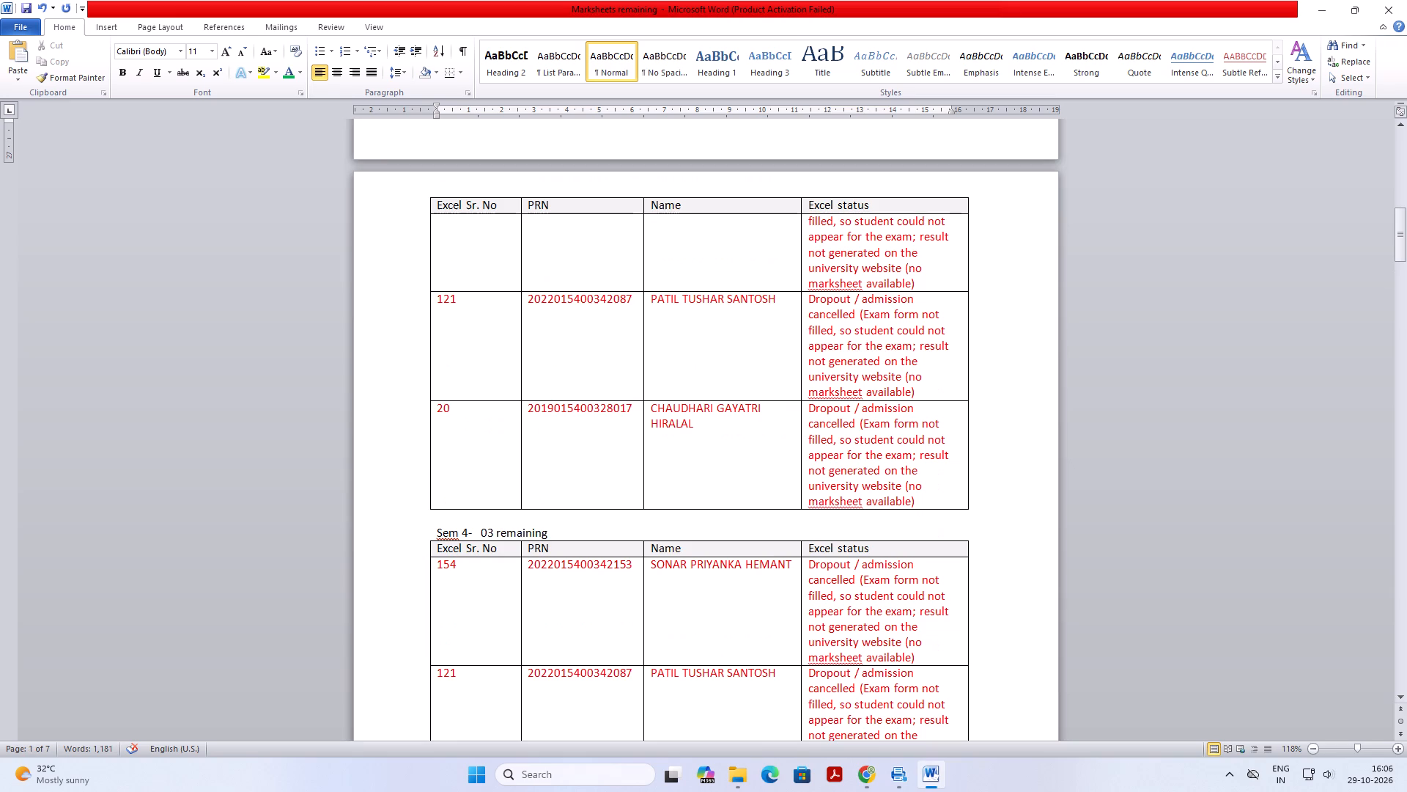
scroll(1019, 639, up, 2)
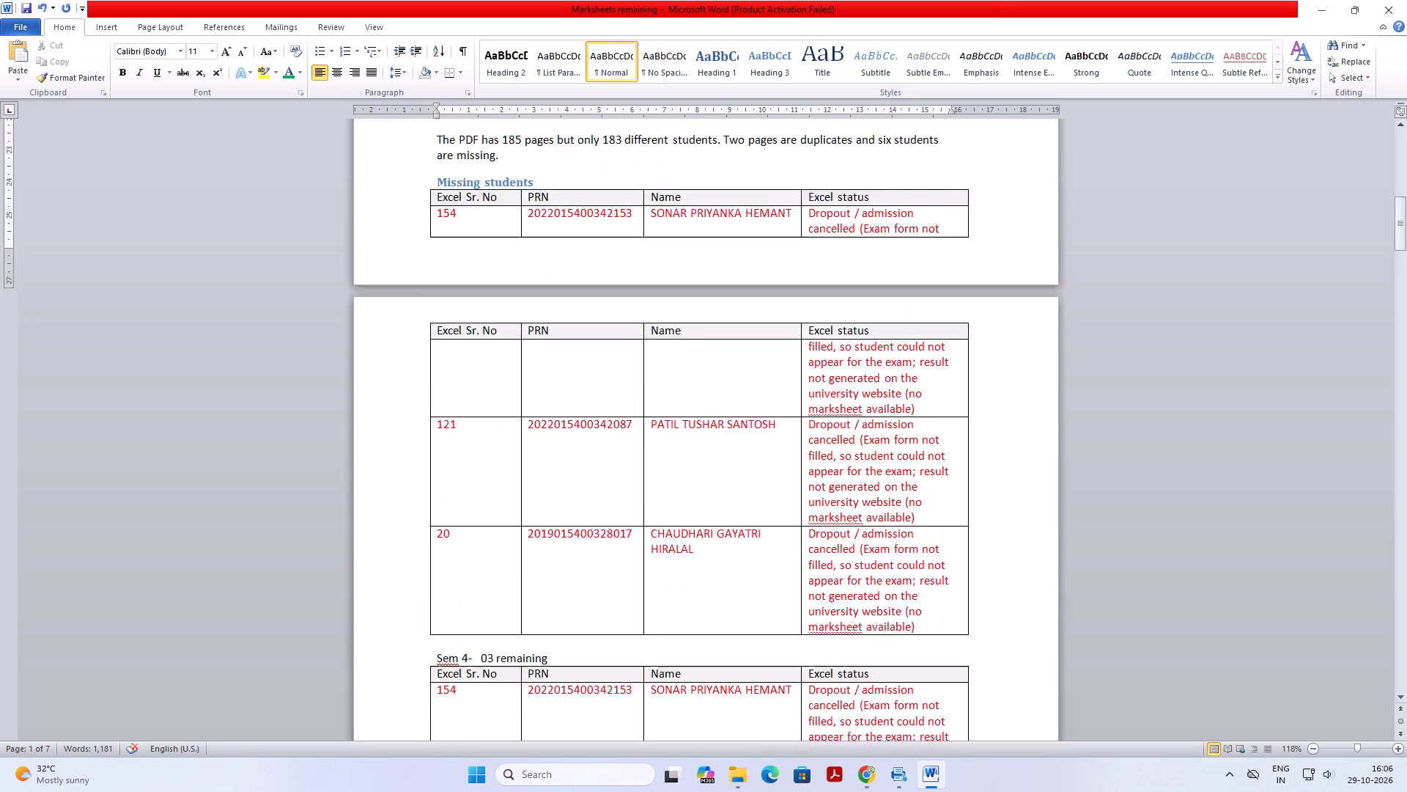
Delete the paragraph beginning "The PDF has 185 pages" between the "Sem 3- 03 Remaining" line and the Missing students heading.
scroll(1020, 637, up, 5)
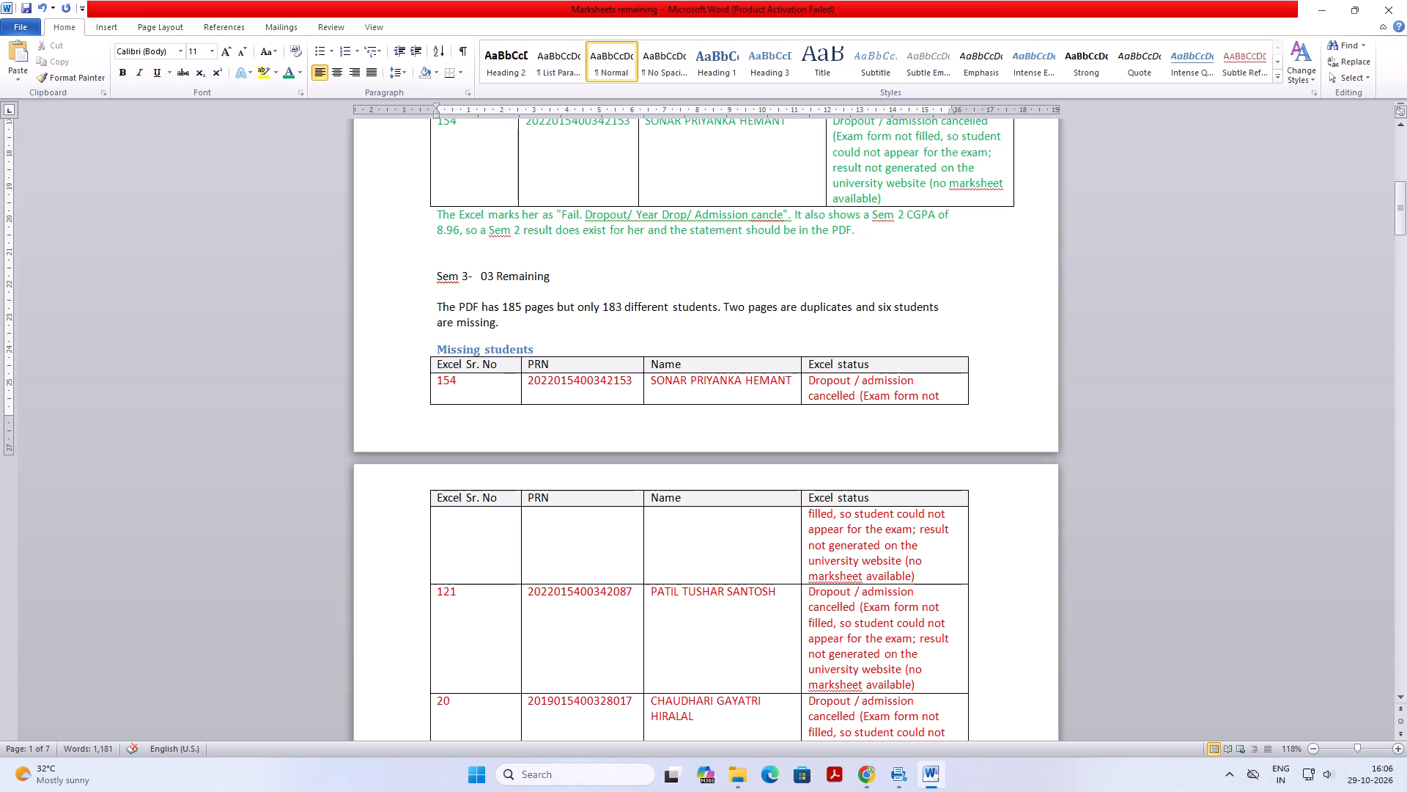
drag(522, 337, 491, 295)
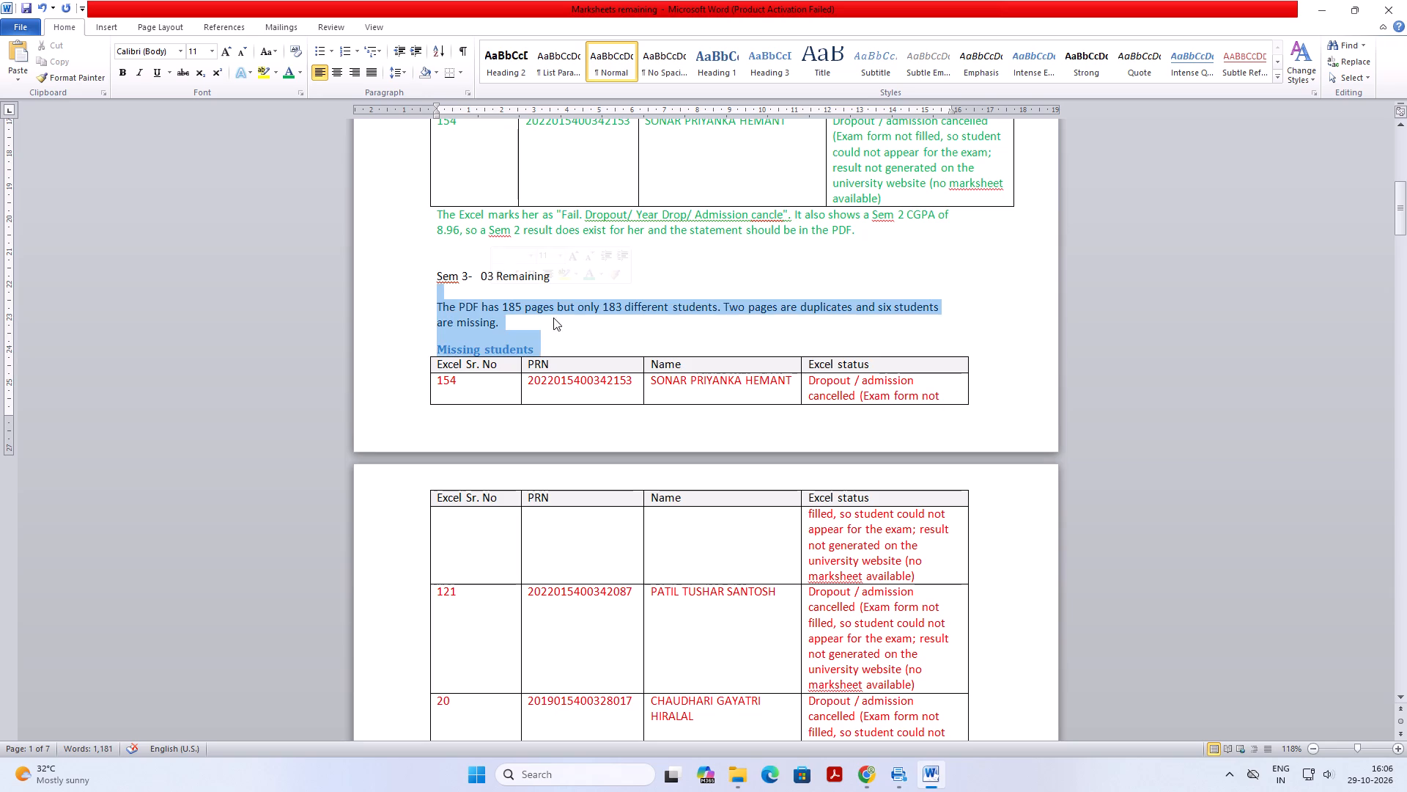
click(553, 318)
drag(534, 324, 423, 301)
key(Delete)
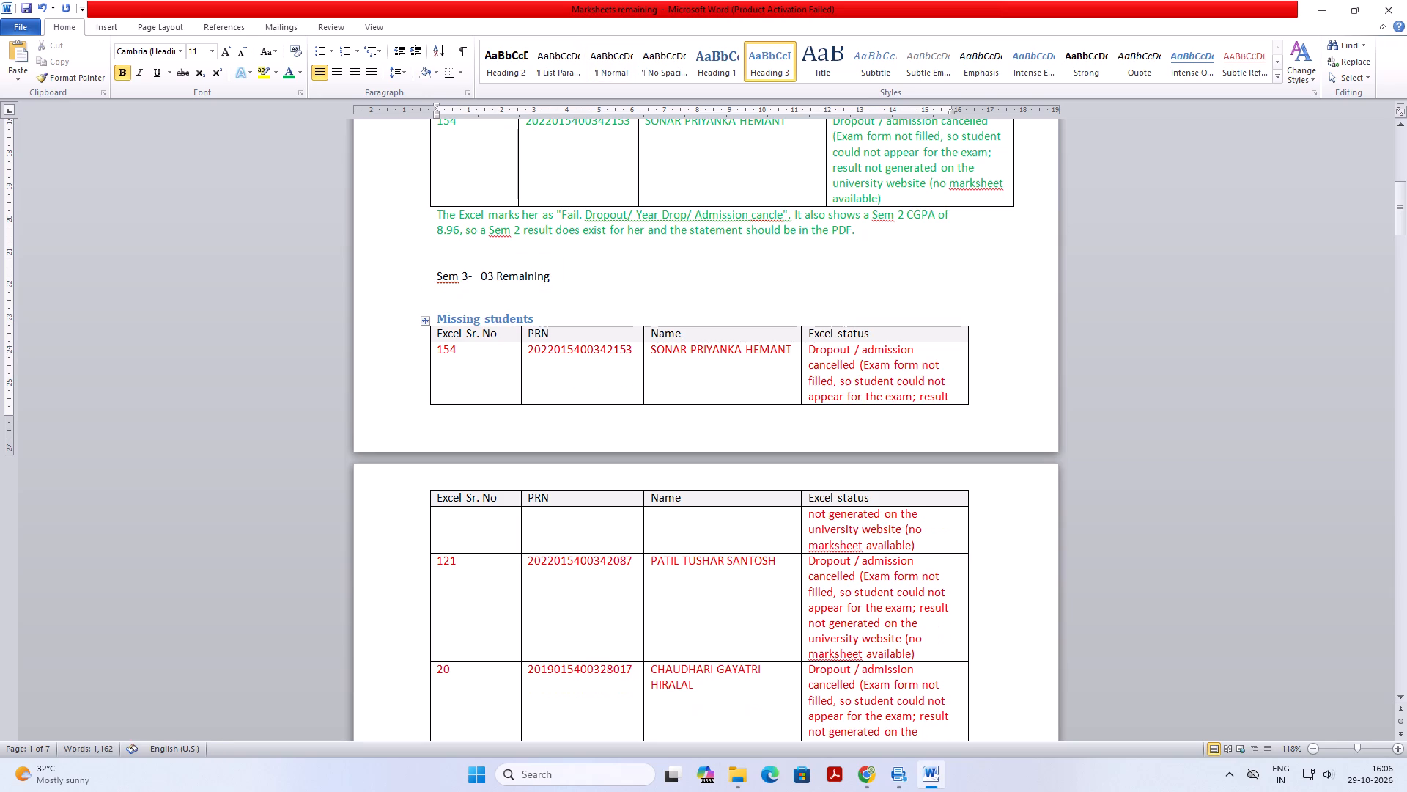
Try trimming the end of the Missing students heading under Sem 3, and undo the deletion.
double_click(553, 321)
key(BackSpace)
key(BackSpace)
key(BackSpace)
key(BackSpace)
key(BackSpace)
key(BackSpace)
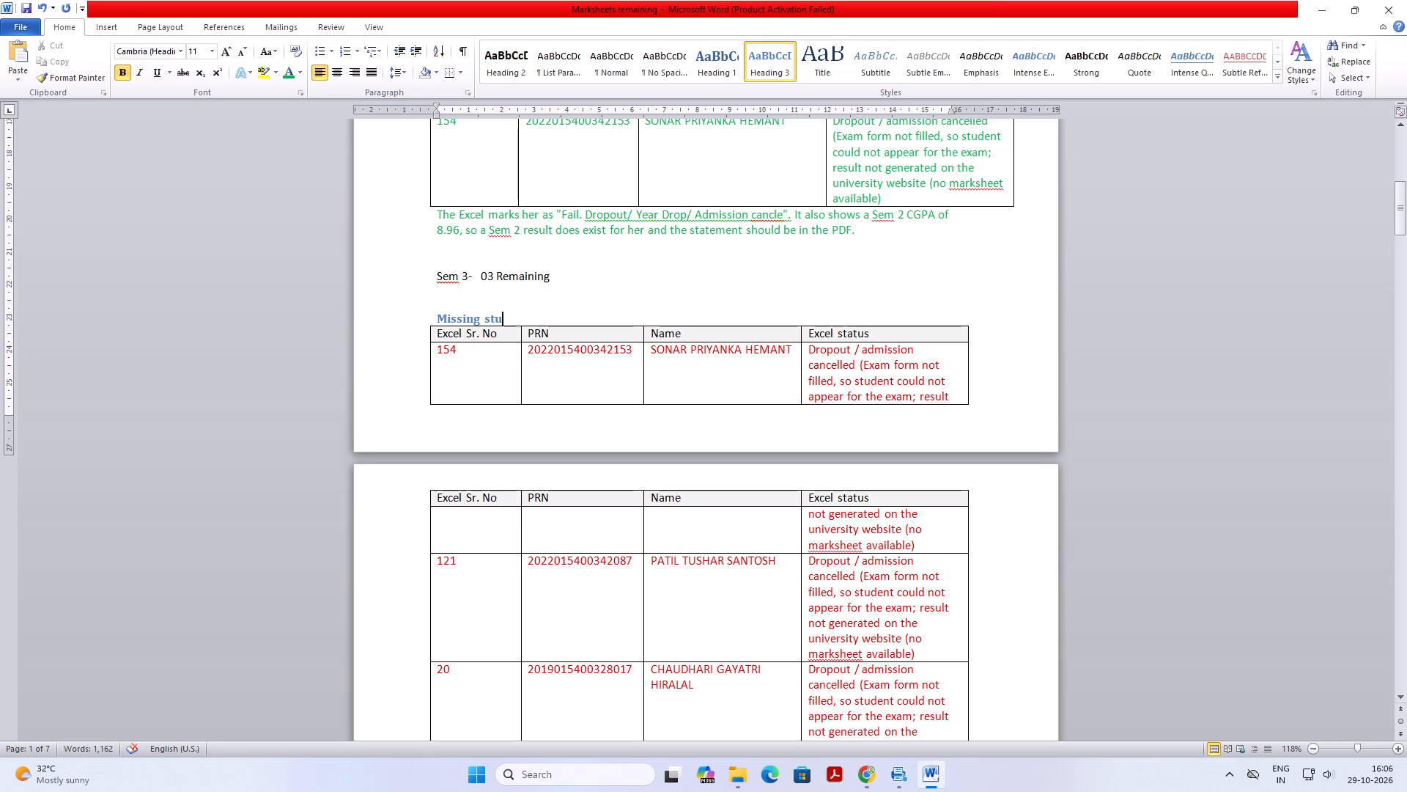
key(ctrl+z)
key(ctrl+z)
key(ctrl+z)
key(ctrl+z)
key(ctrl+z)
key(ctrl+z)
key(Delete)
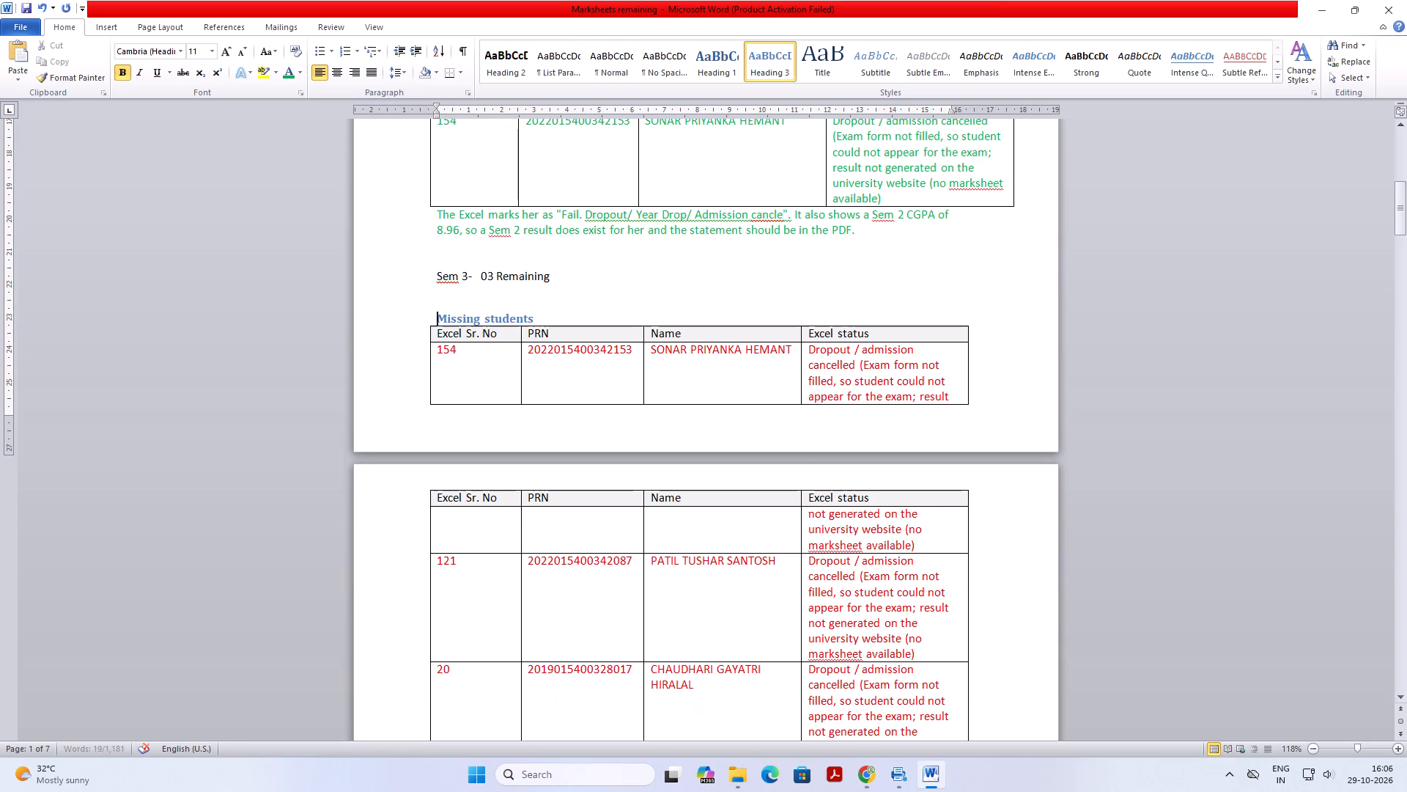
Change the font colour of the Missing students heading and the whole Sem 3 table below it to green.
scroll(795, 496, down, 3)
scroll(818, 540, up, 5)
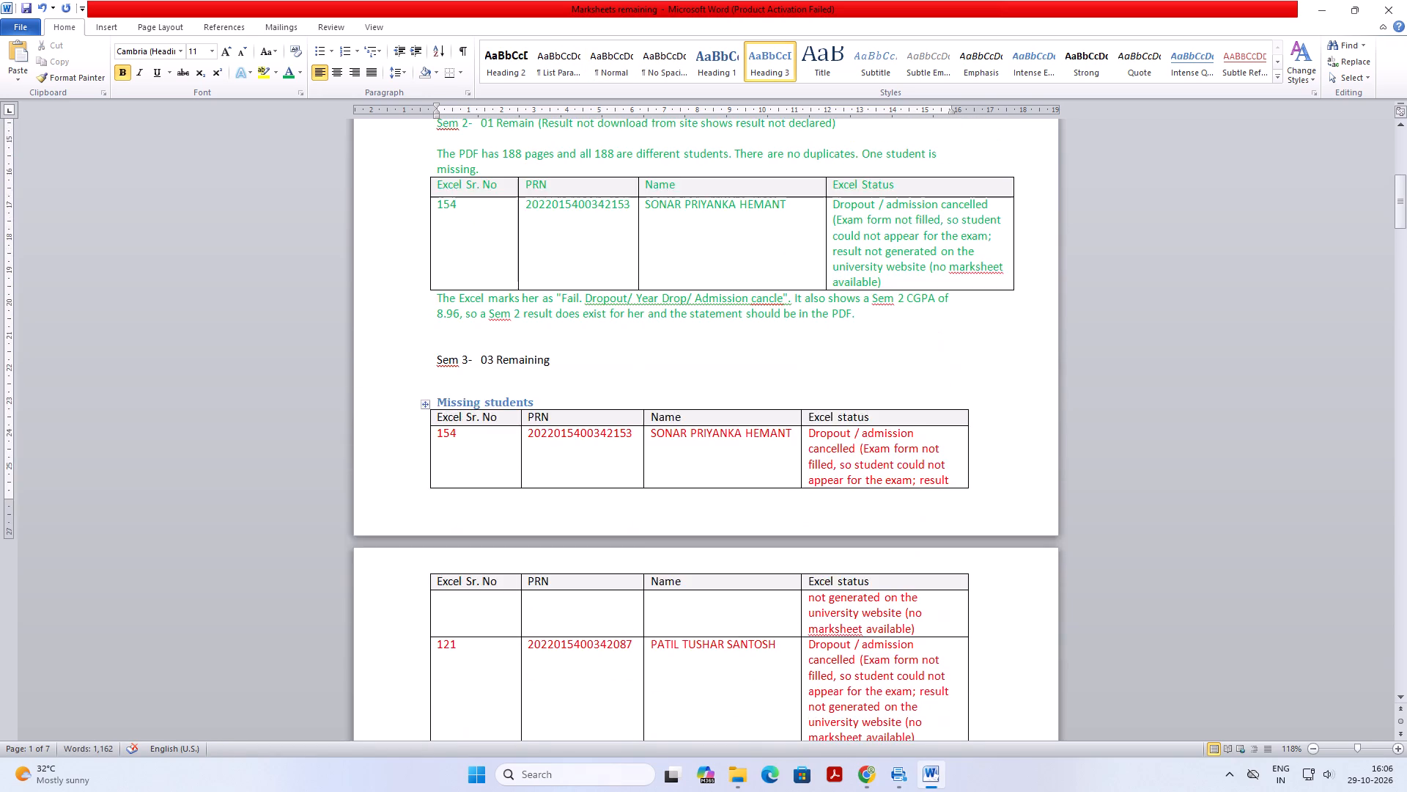
scroll(820, 540, down, 15)
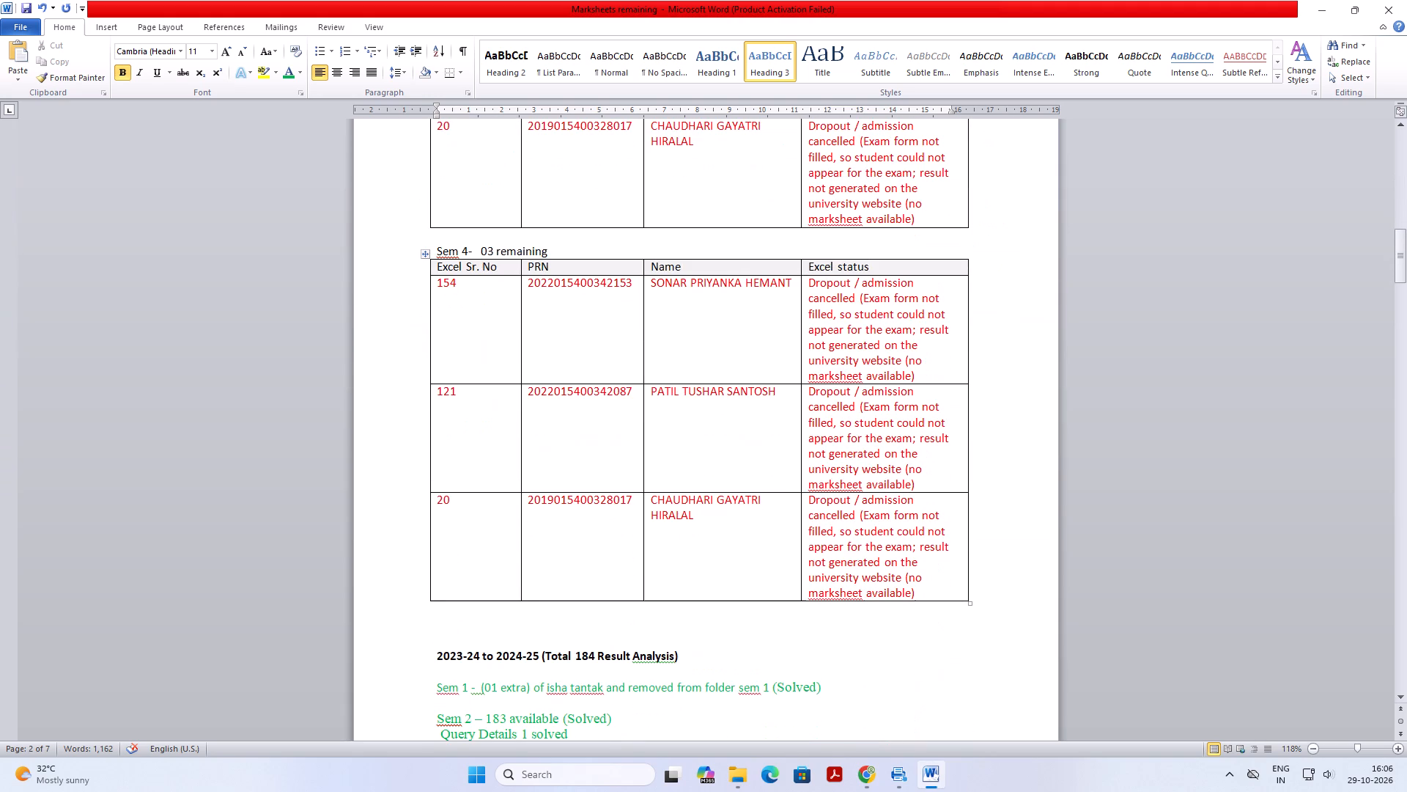
scroll(791, 590, up, 10)
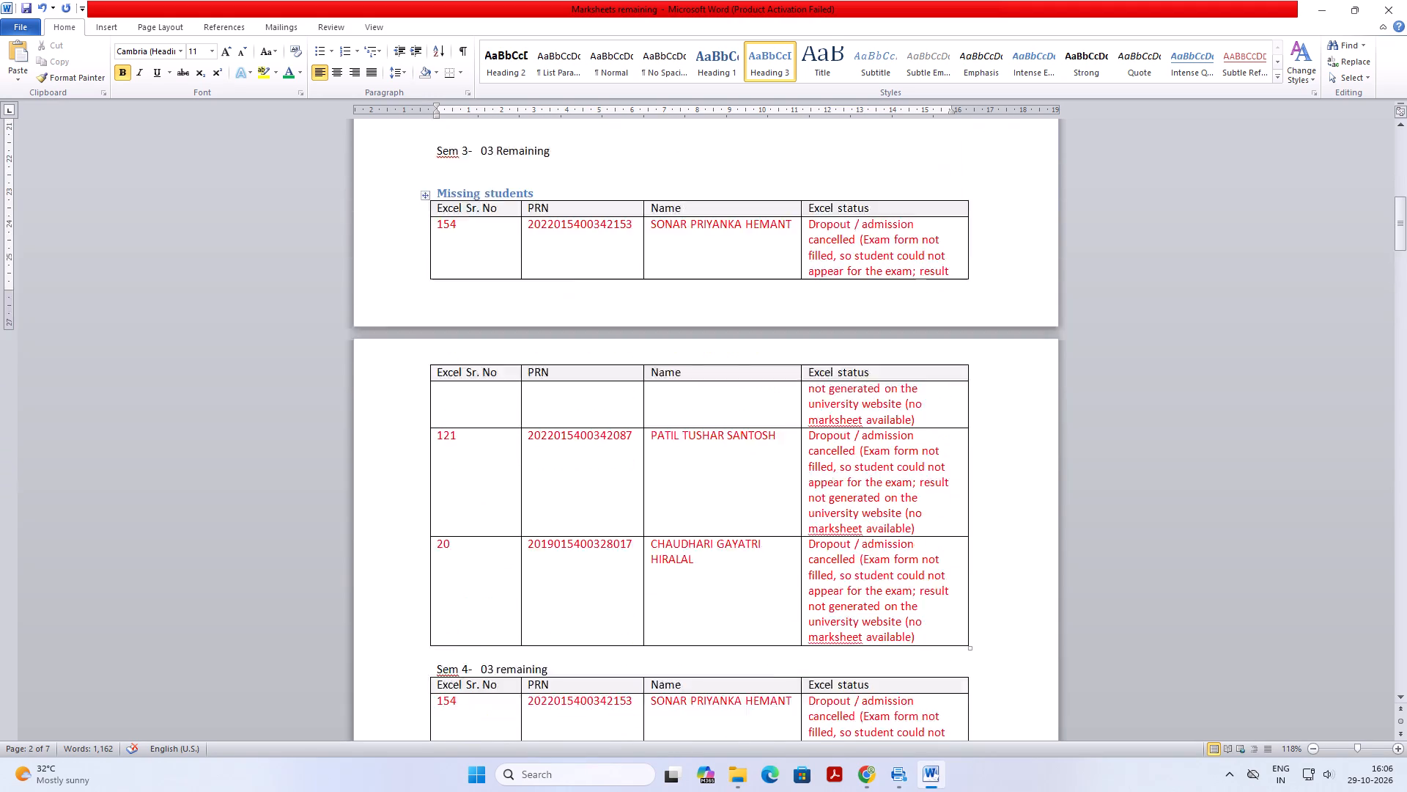
scroll(794, 590, up, 1)
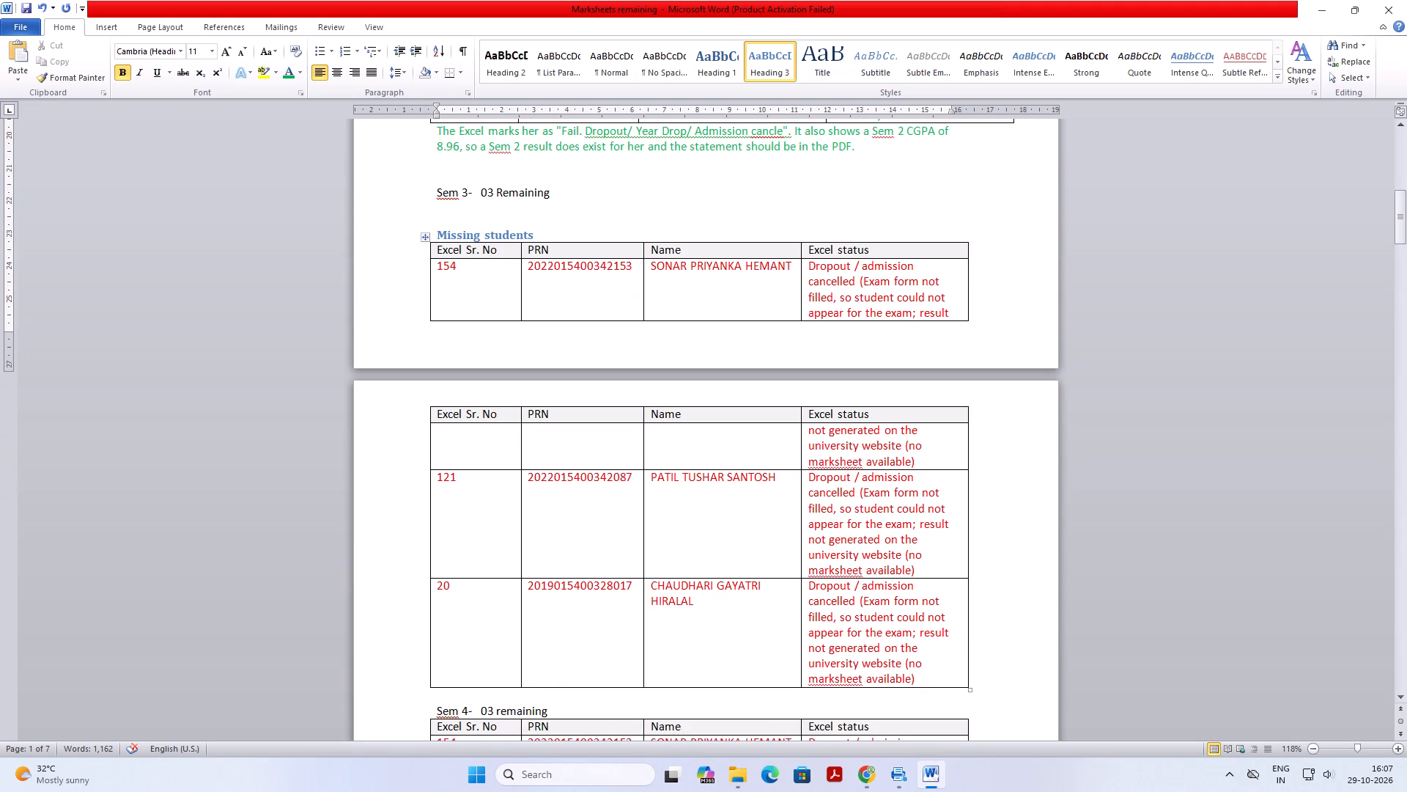
click(517, 298)
click(407, 297)
drag(10, 334, 14, 346)
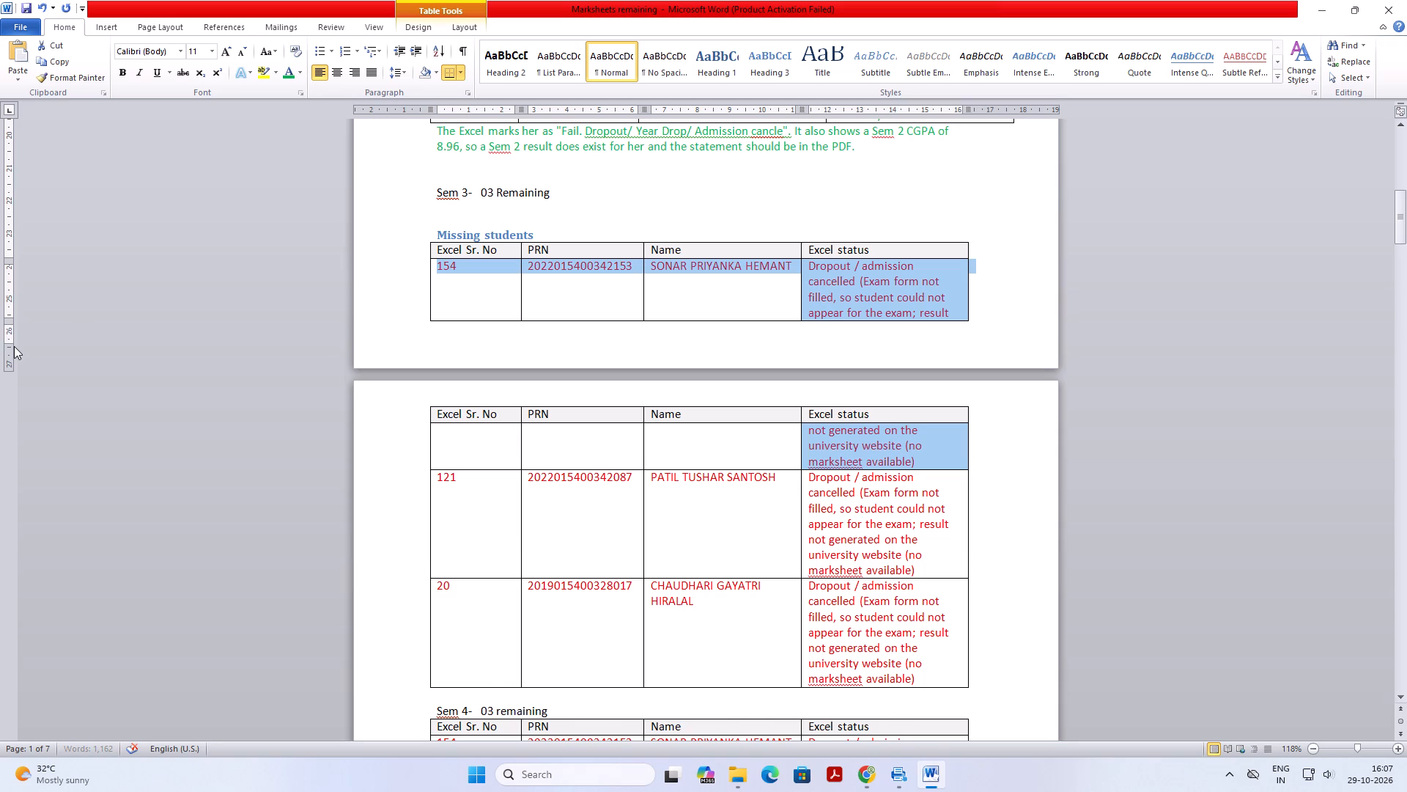
click(10, 347)
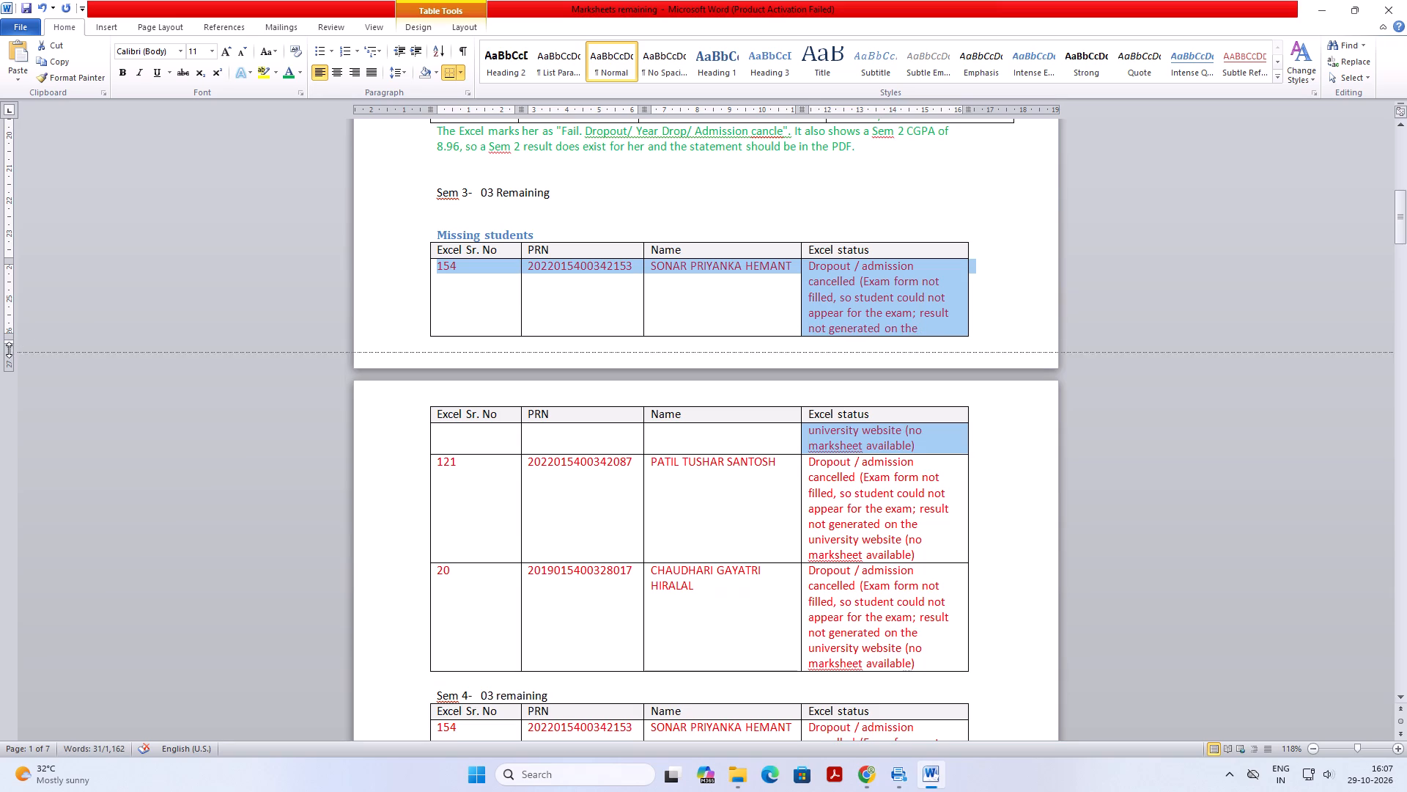
click(492, 428)
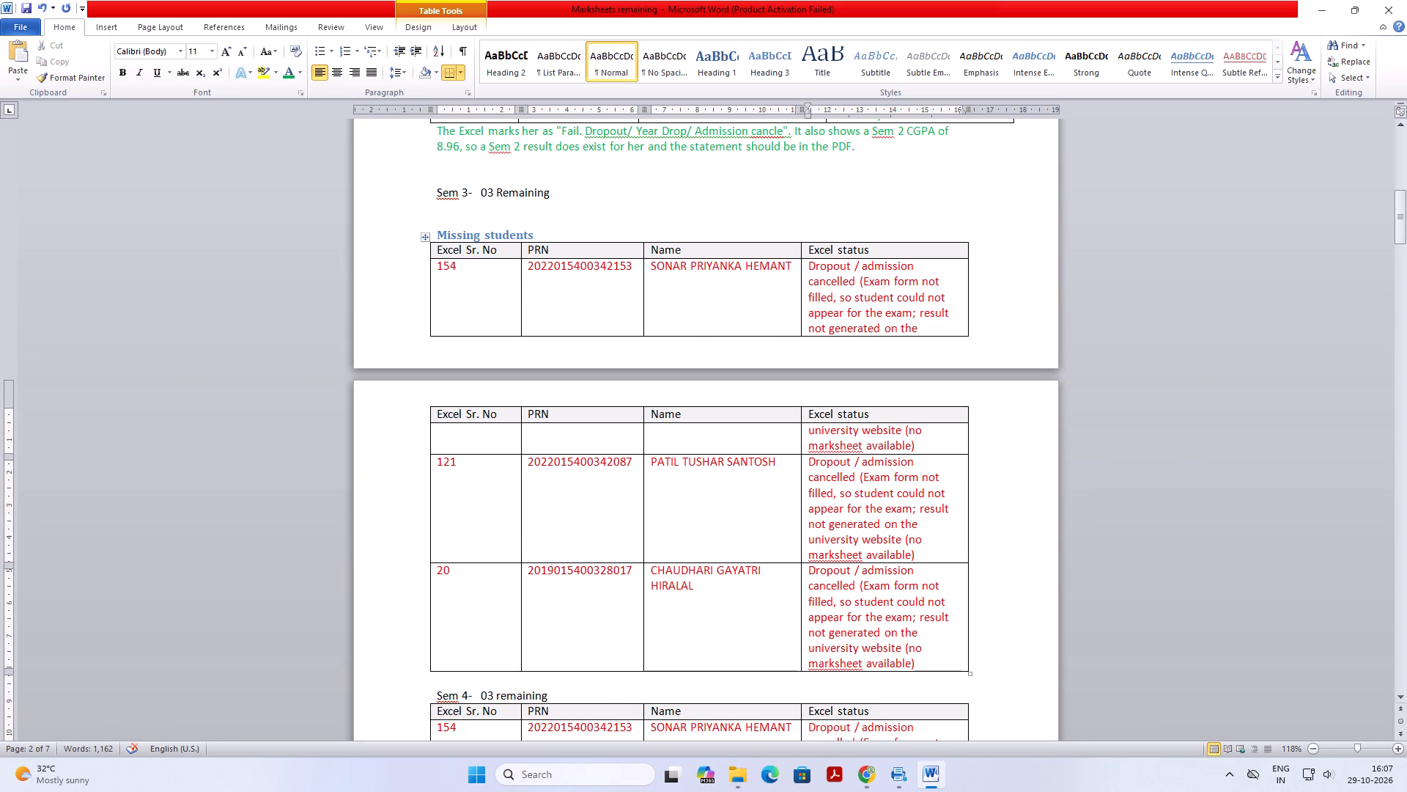
drag(433, 236, 846, 662)
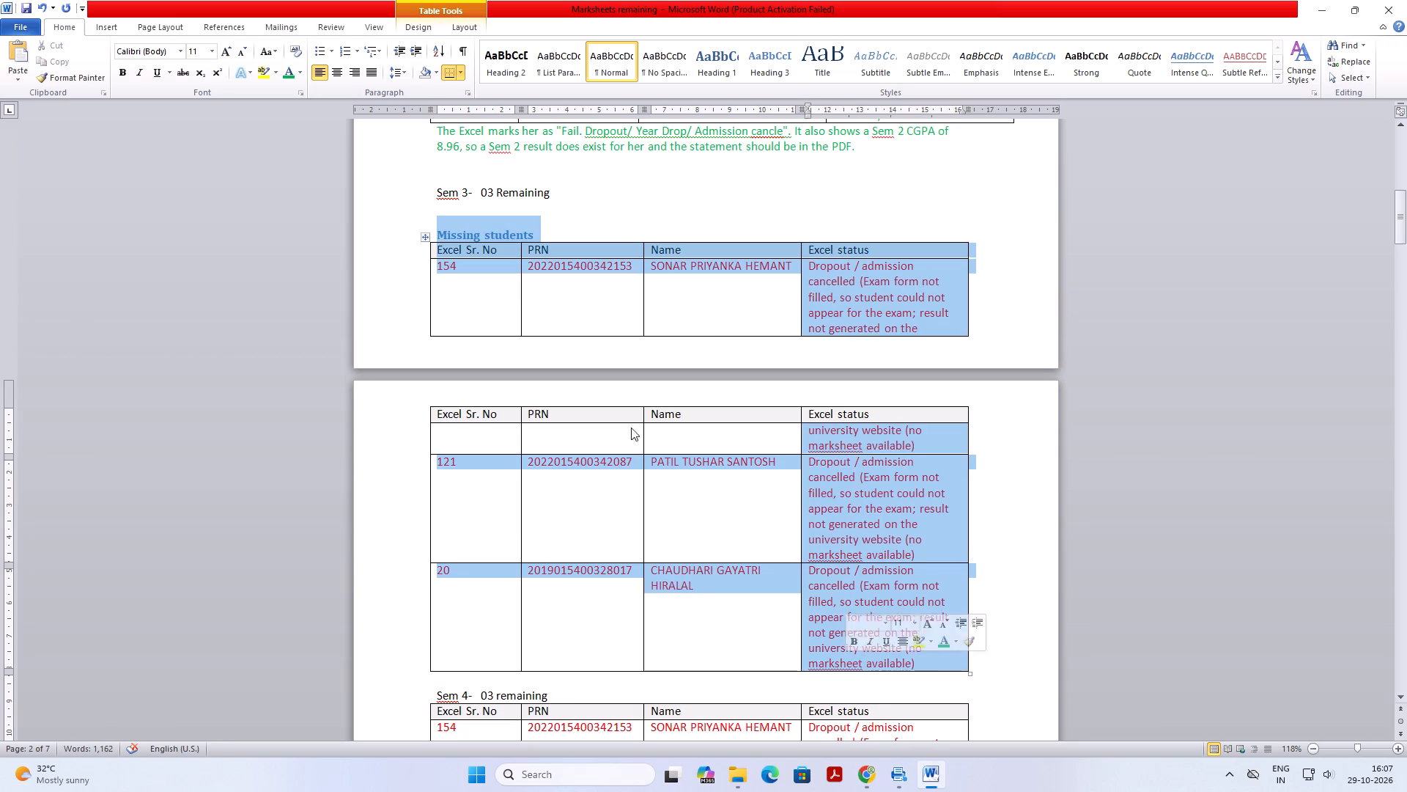
click(285, 70)
click(960, 582)
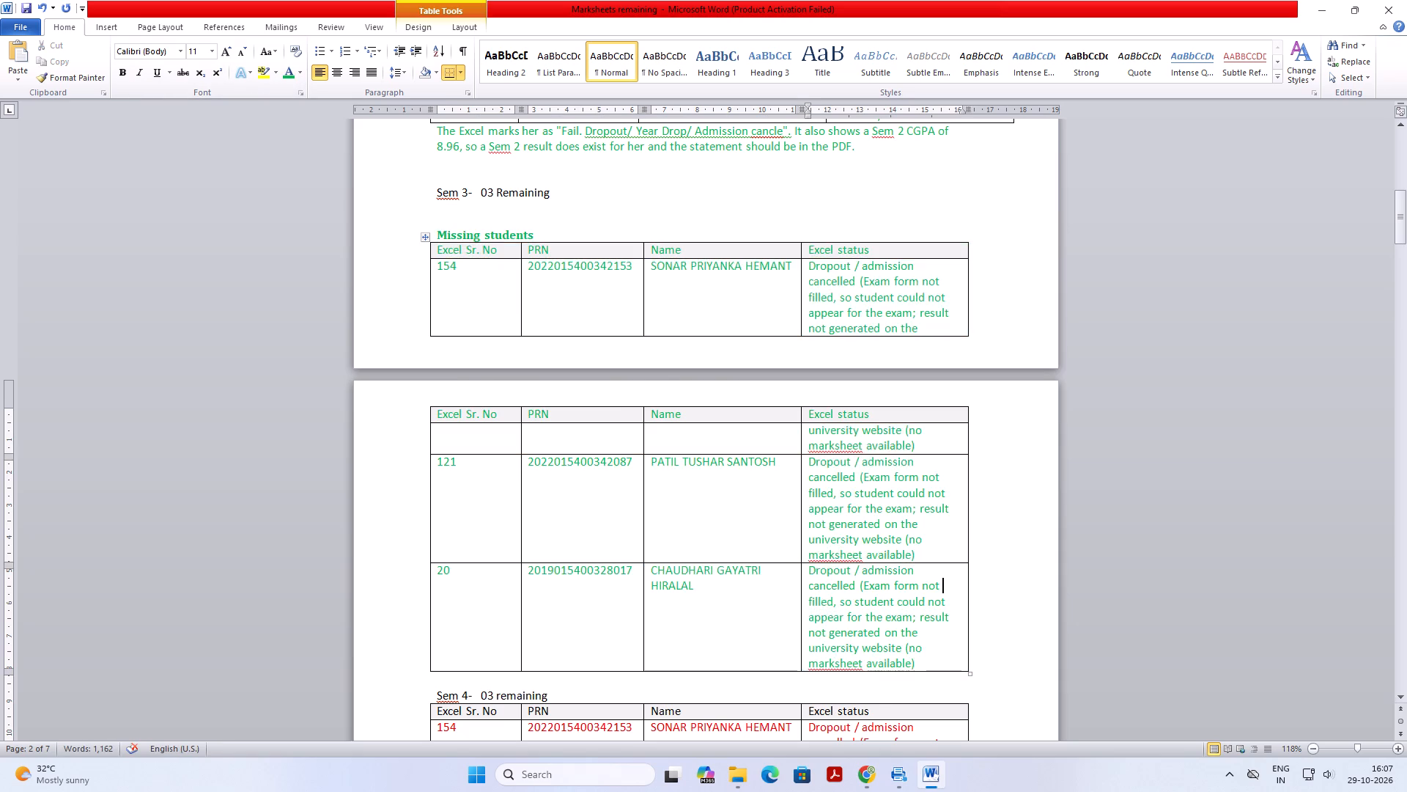
Colour the Sem 4 section green, including its student rows, the "03 remaining" line and the table's header row.
scroll(779, 567, down, 8)
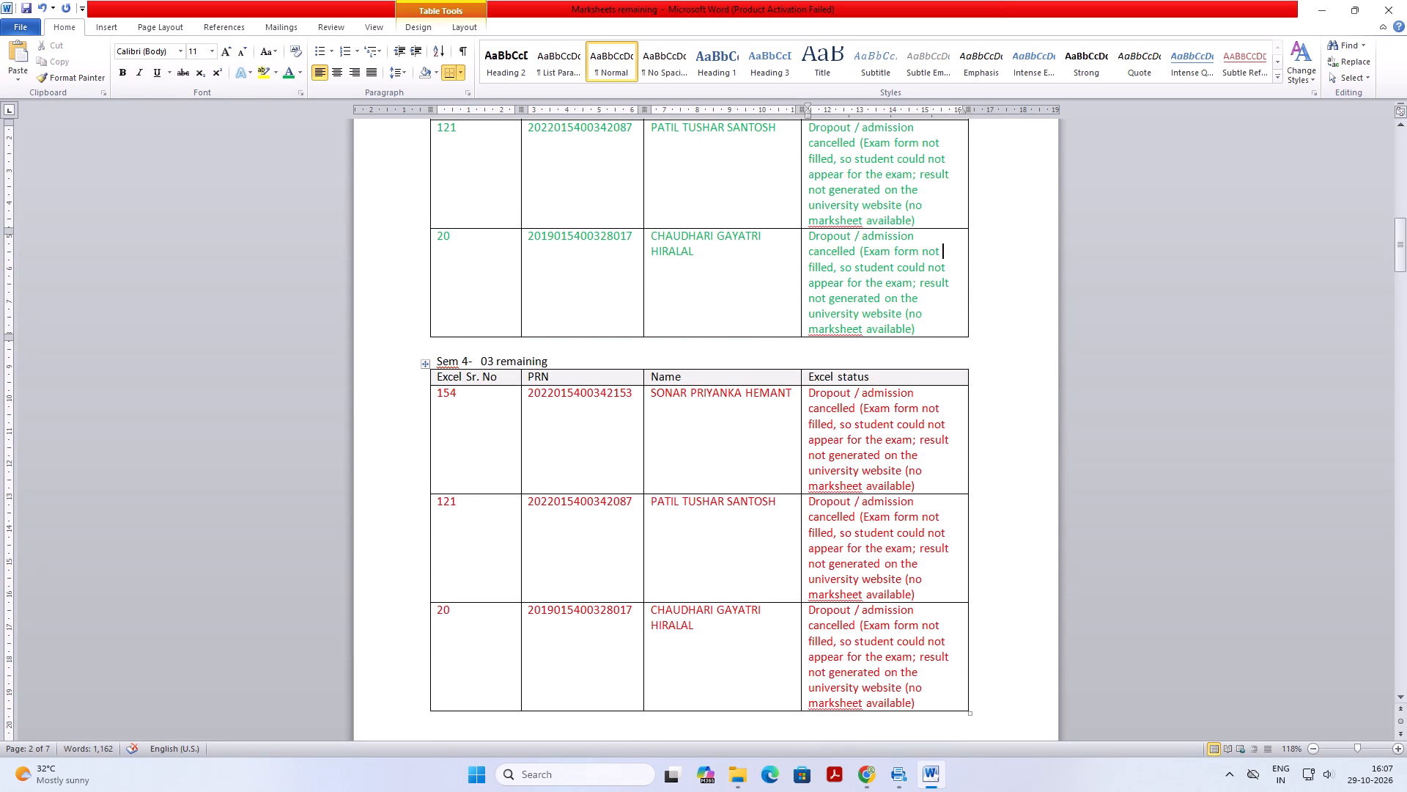
drag(440, 390, 911, 686)
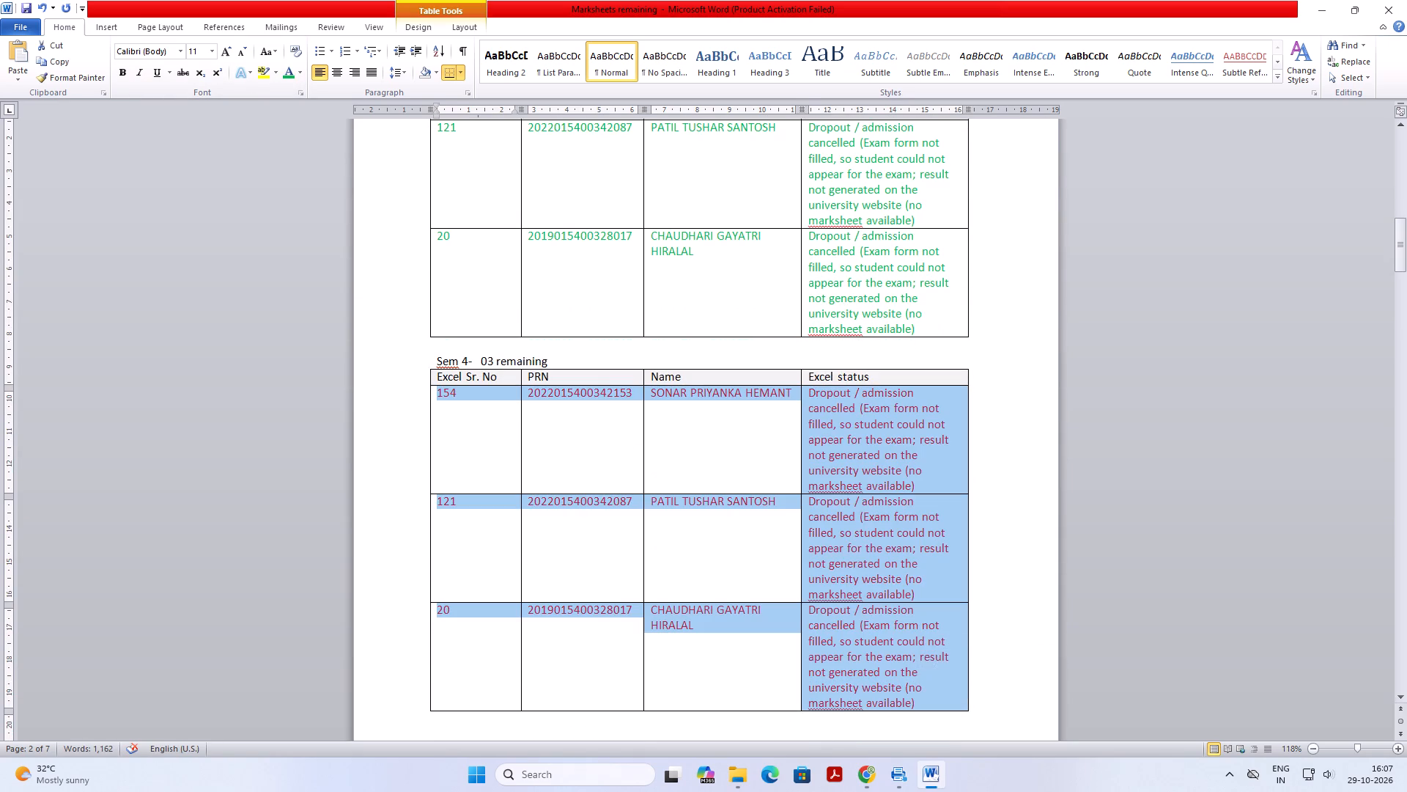
click(285, 67)
click(769, 436)
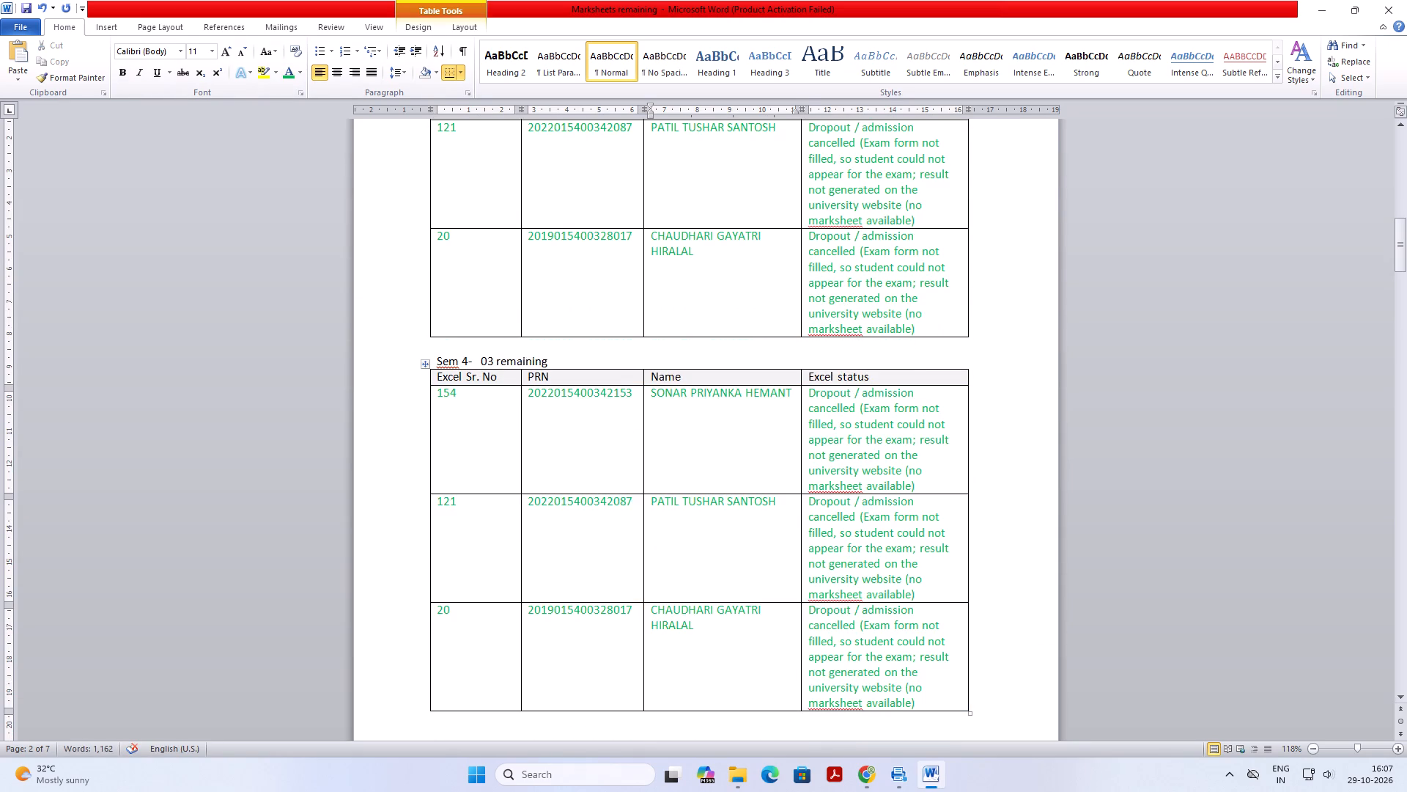
scroll(810, 528, down, 1)
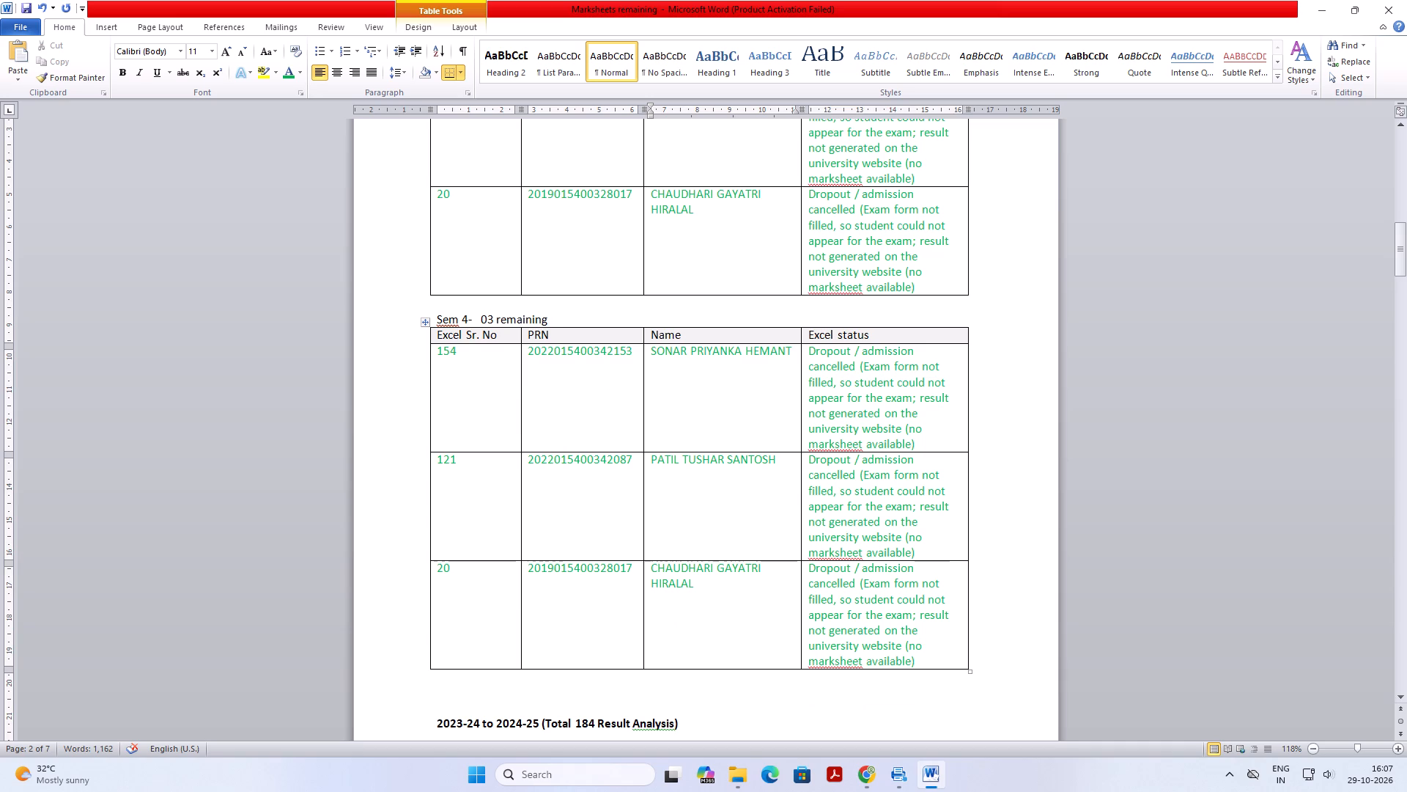
drag(563, 314, 432, 300)
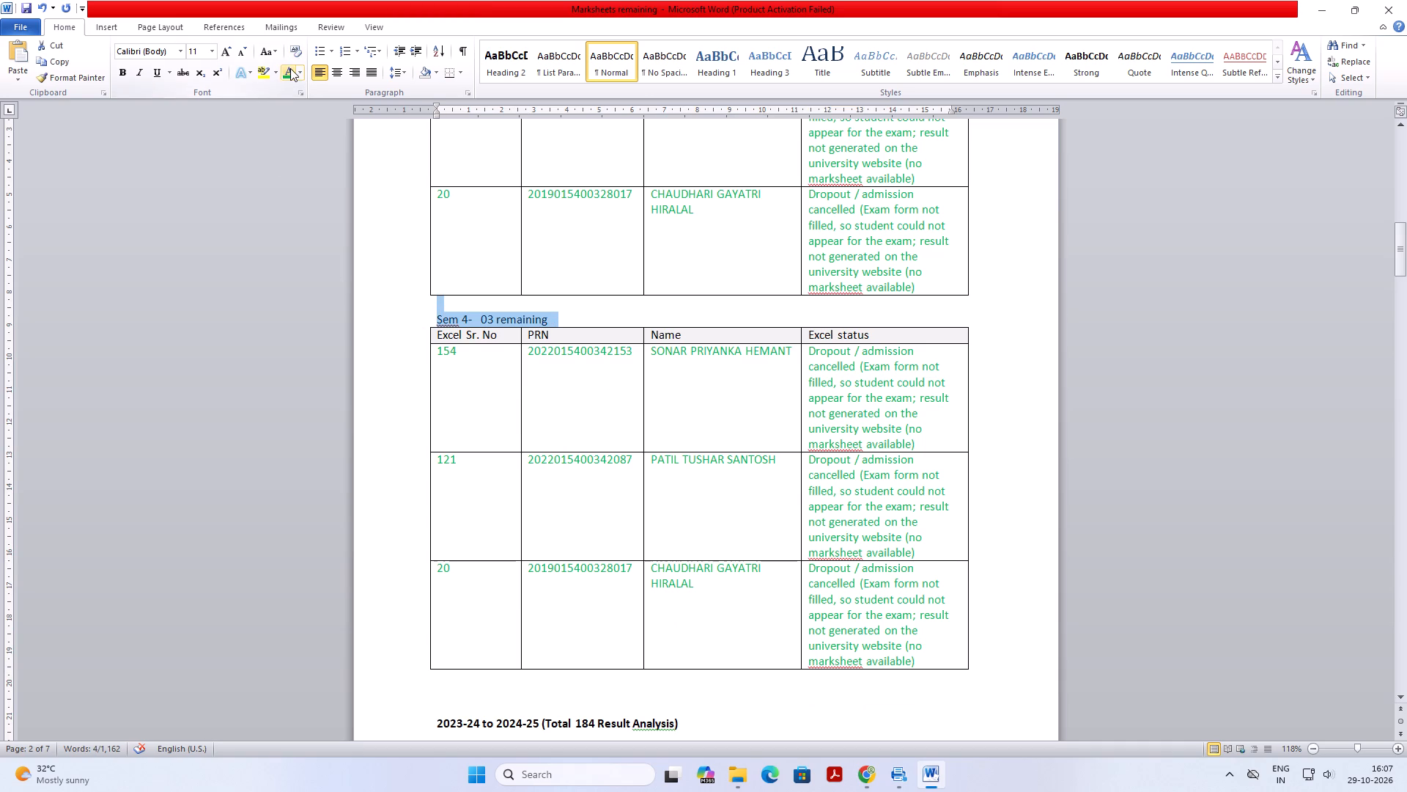
click(290, 68)
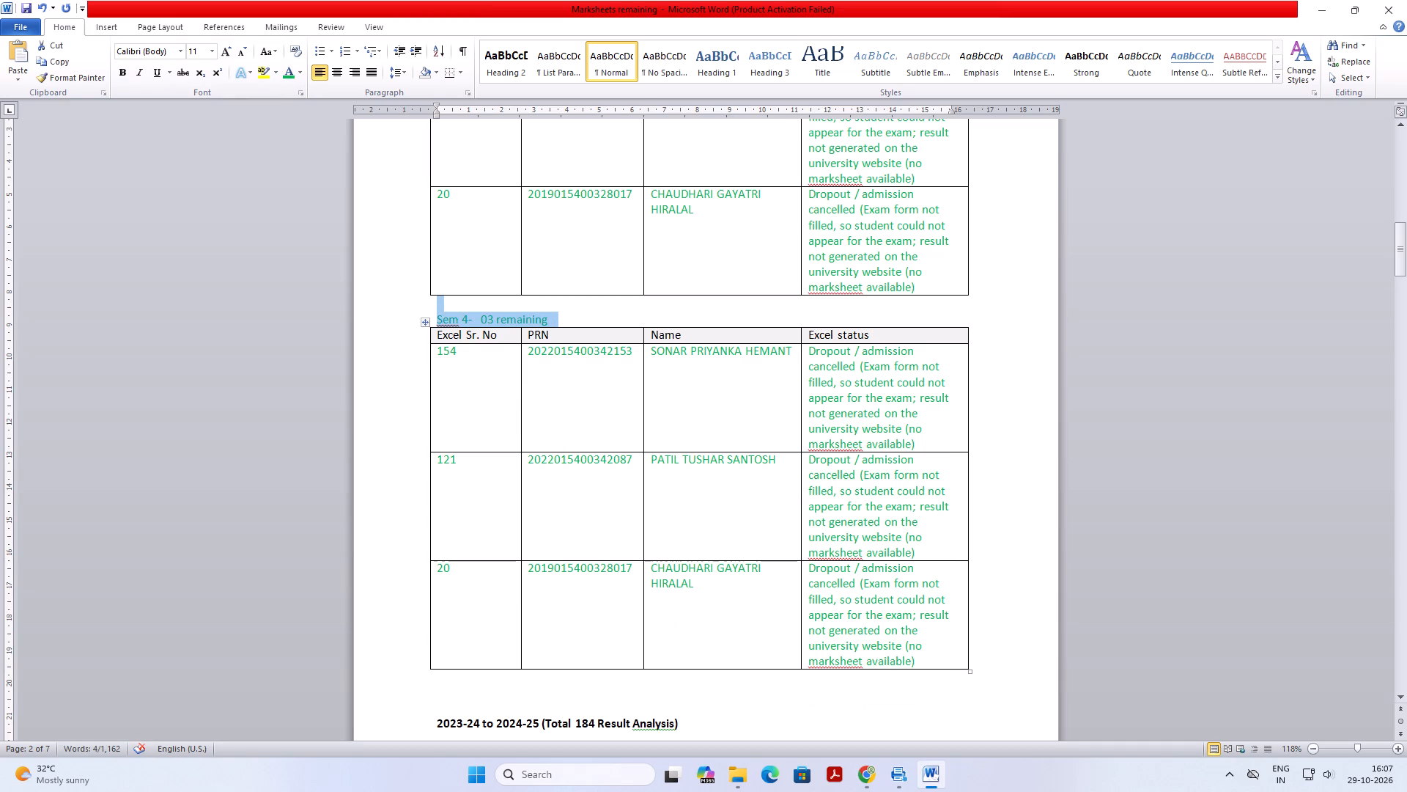
double_click(433, 337)
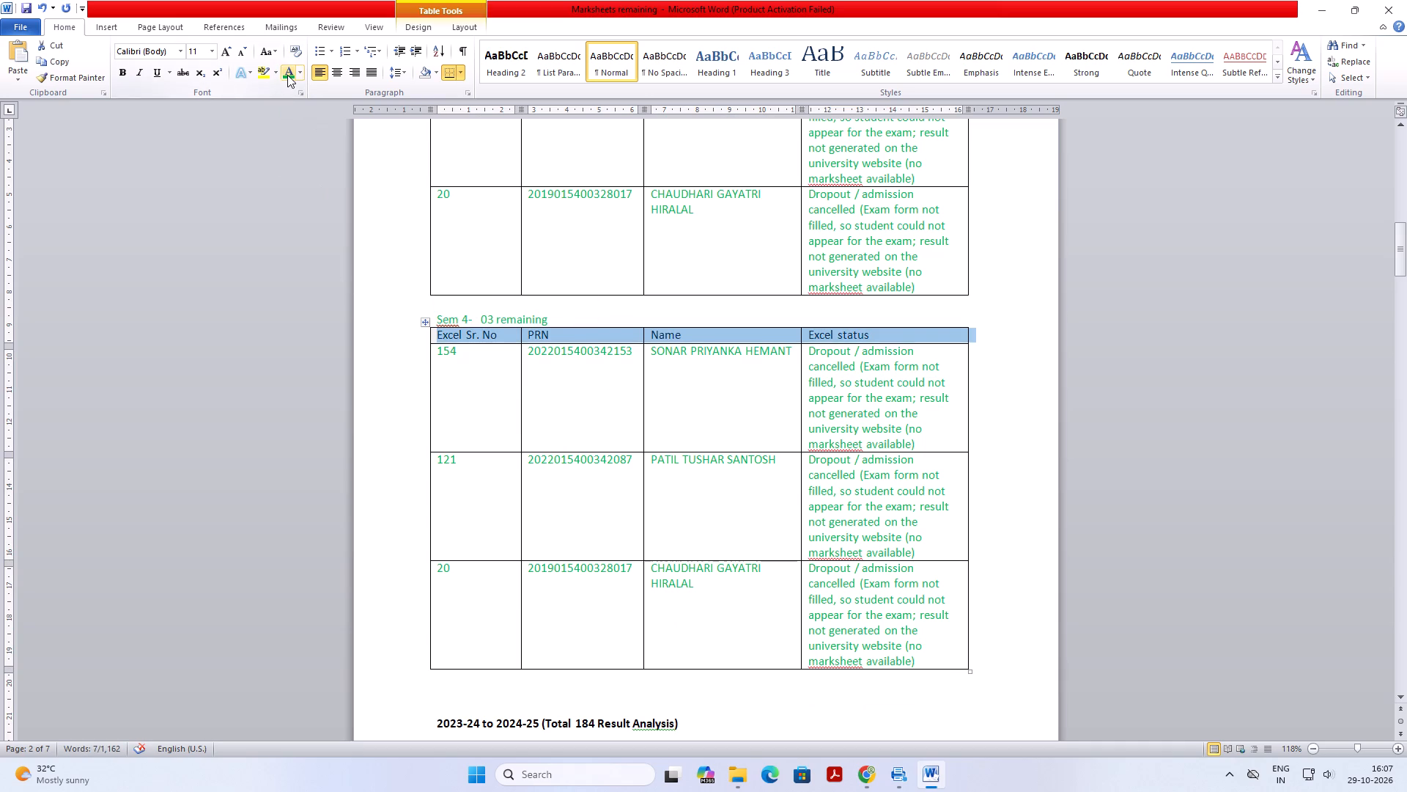
click(287, 75)
click(654, 469)
Change the font colour of the "Sem 3- 03 Remaining" line to green.
scroll(632, 651, up, 7)
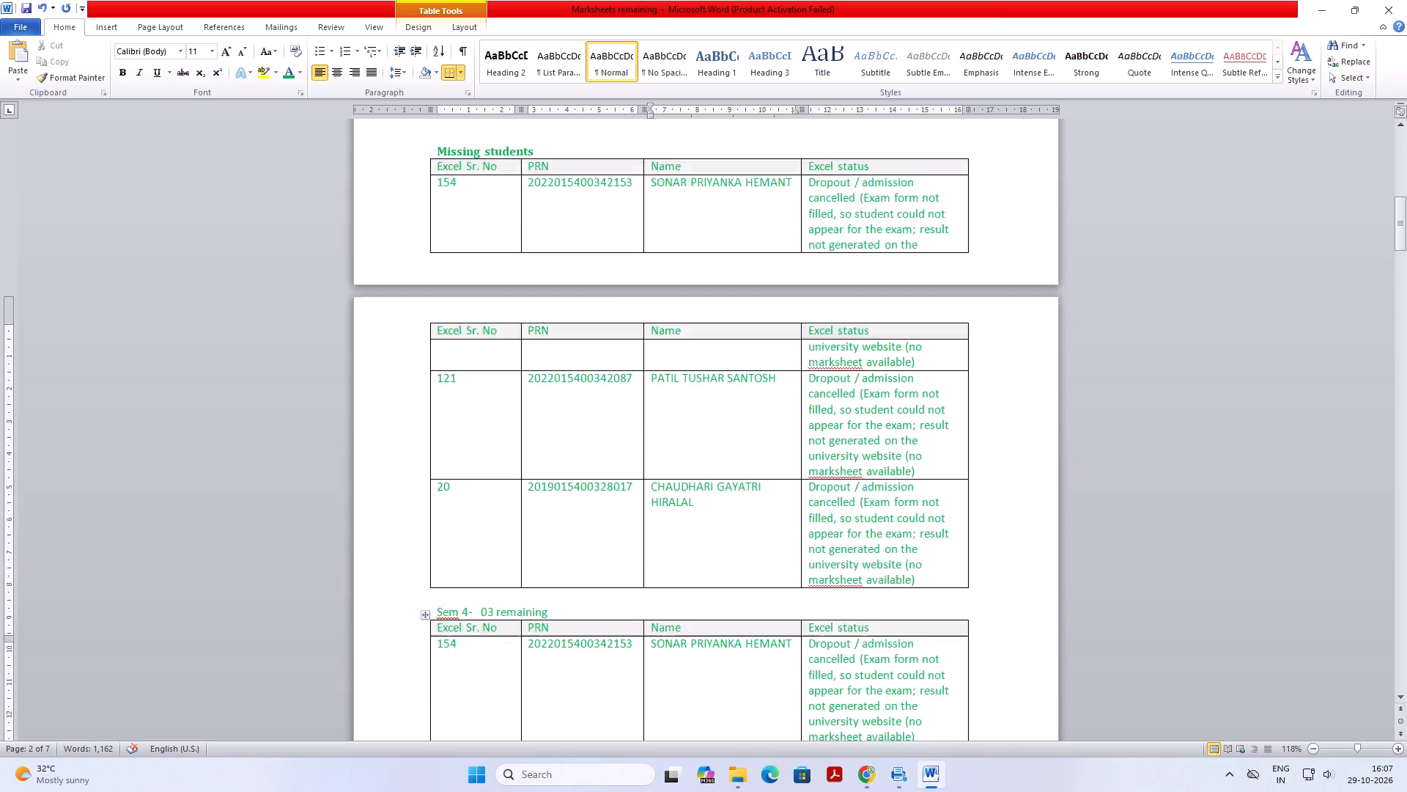
scroll(632, 651, up, 16)
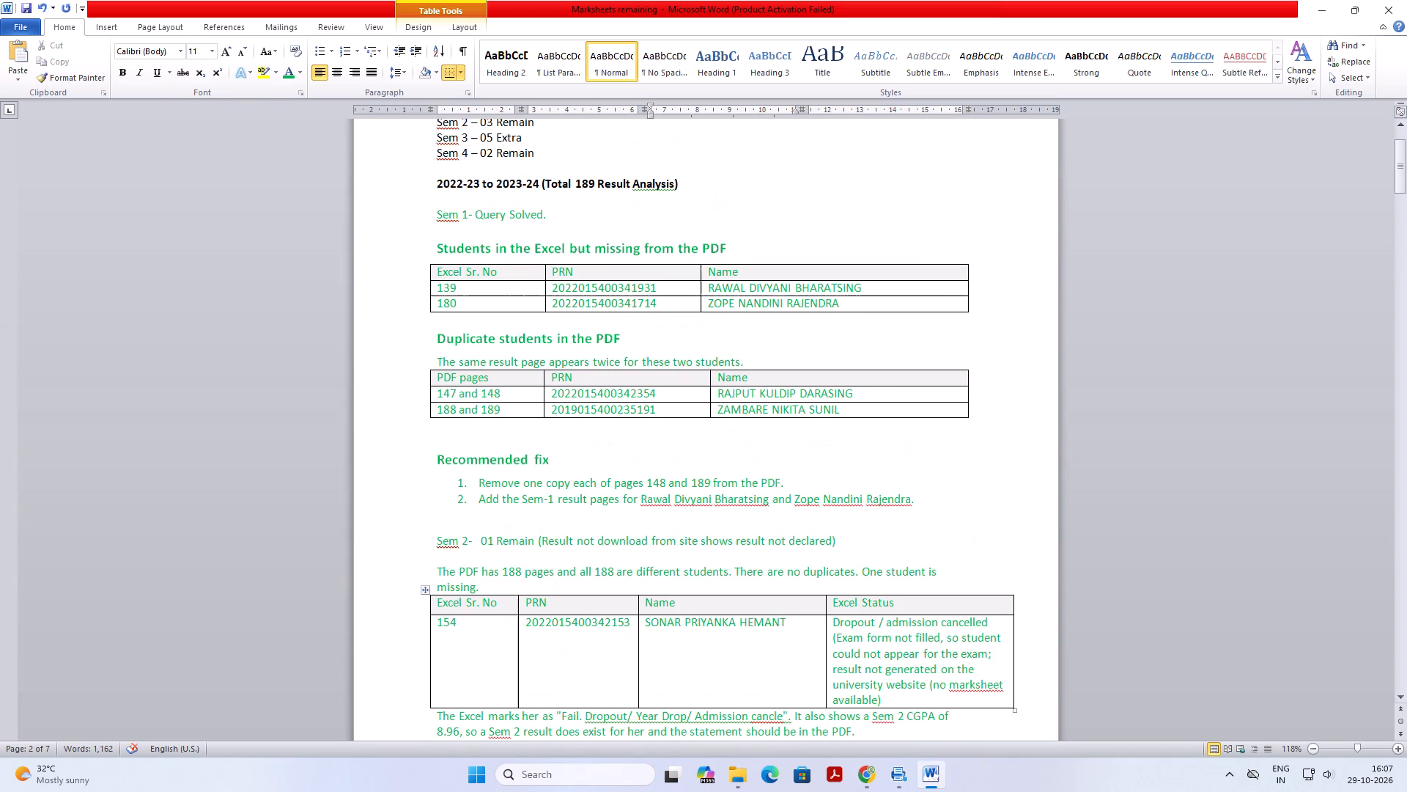
scroll(636, 651, down, 6)
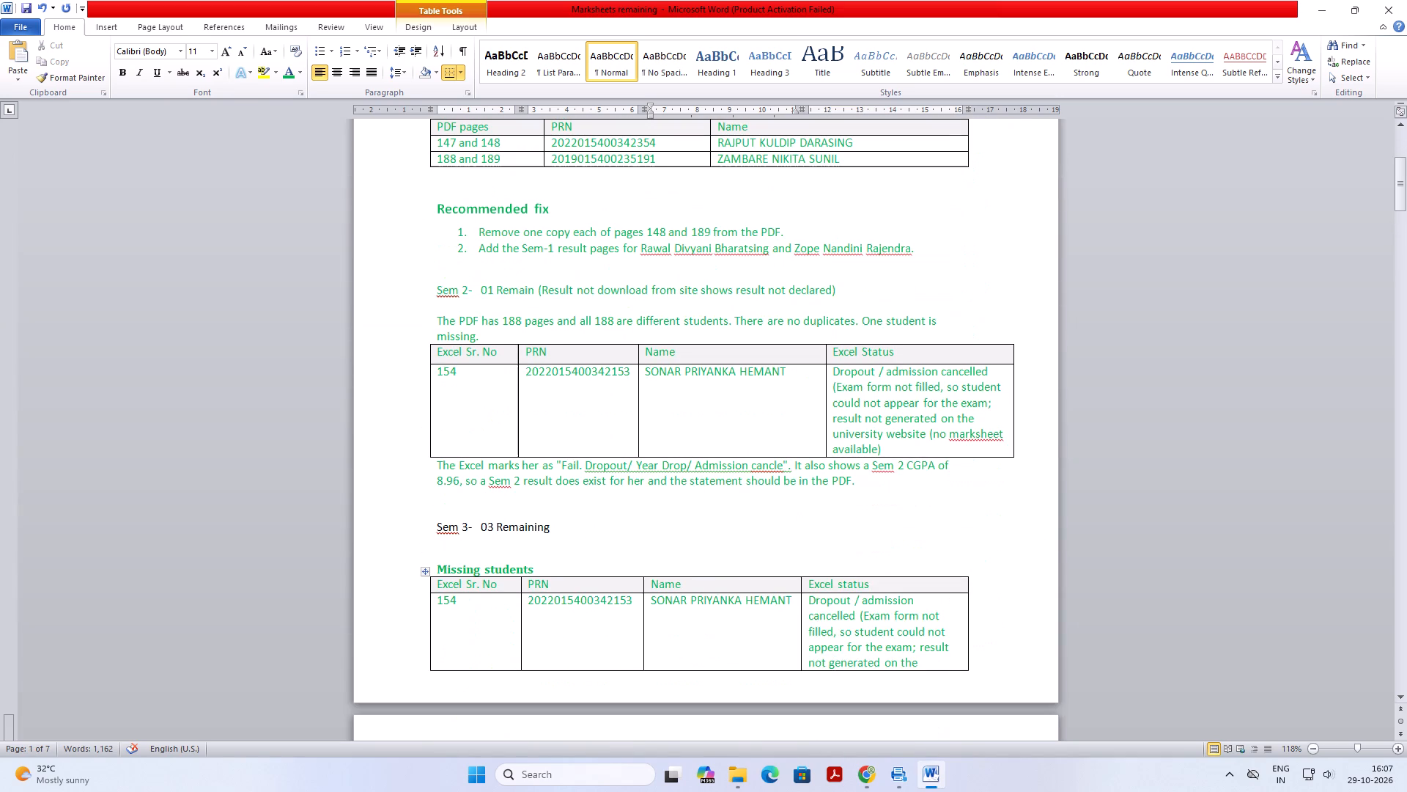
click(557, 536)
drag(557, 529, 429, 528)
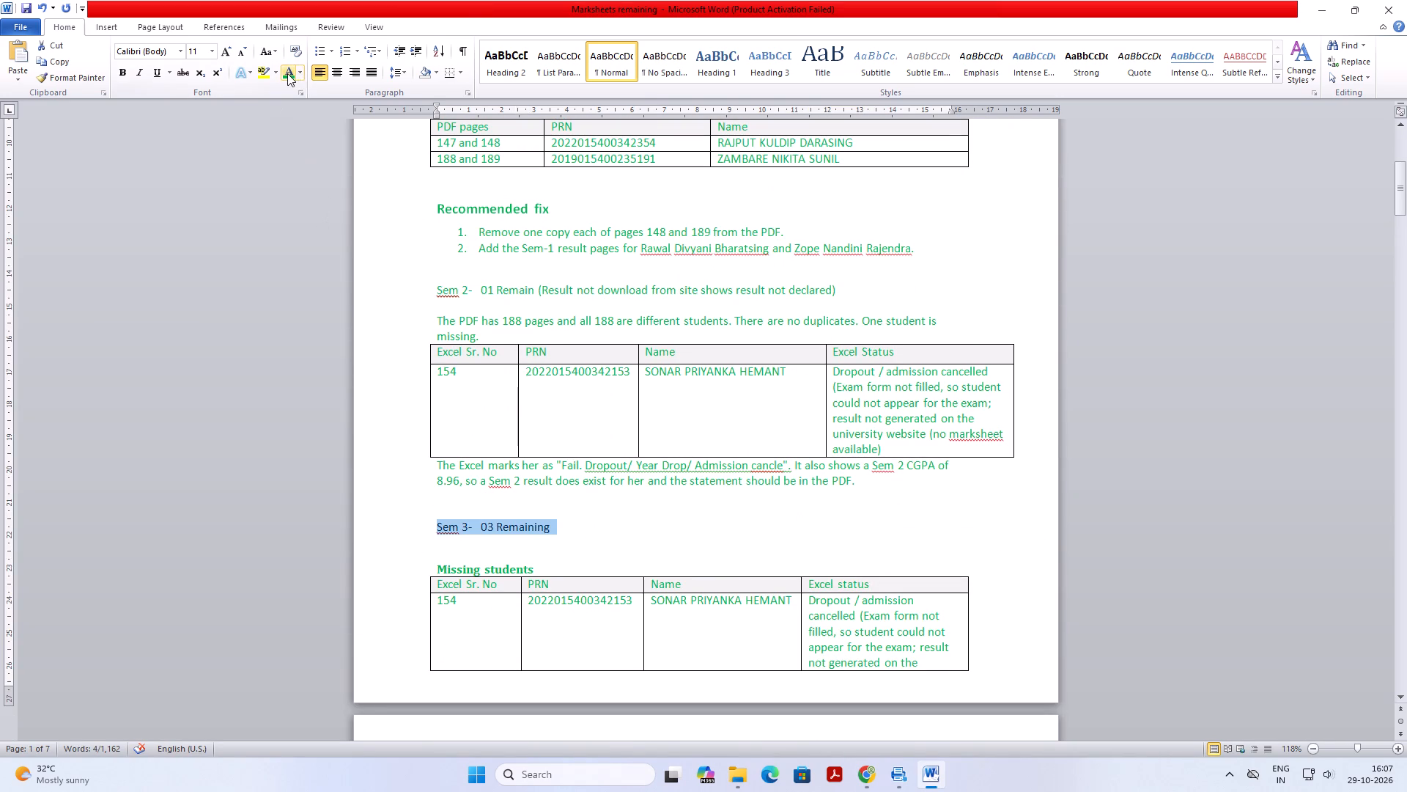
click(287, 73)
click(701, 374)
Open the Semester 1 marksheet PDF from the Marksheet A.Y 2022-23 to 2023-24 folder, check its final pages and close it.
scroll(813, 586, up, 9)
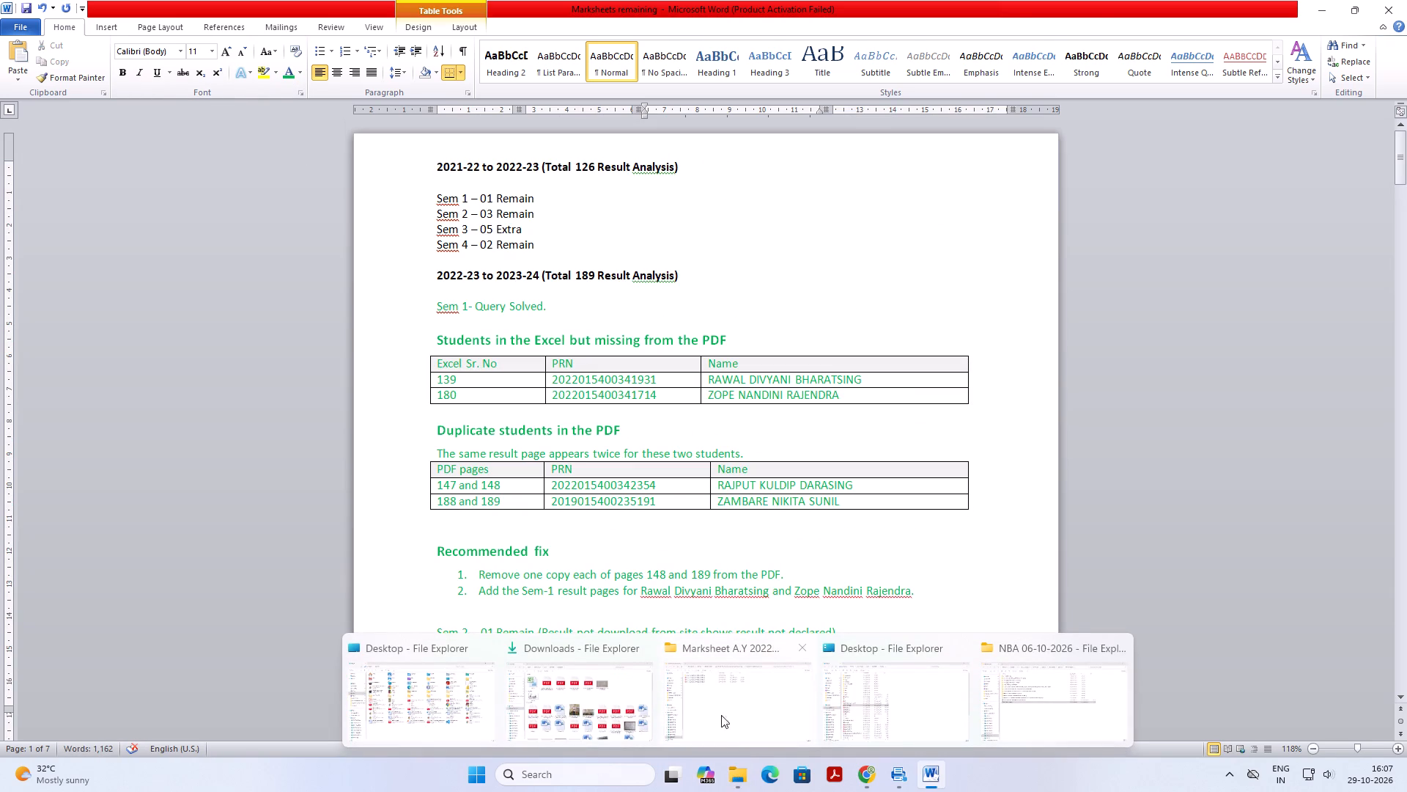
click(718, 696)
double_click(292, 142)
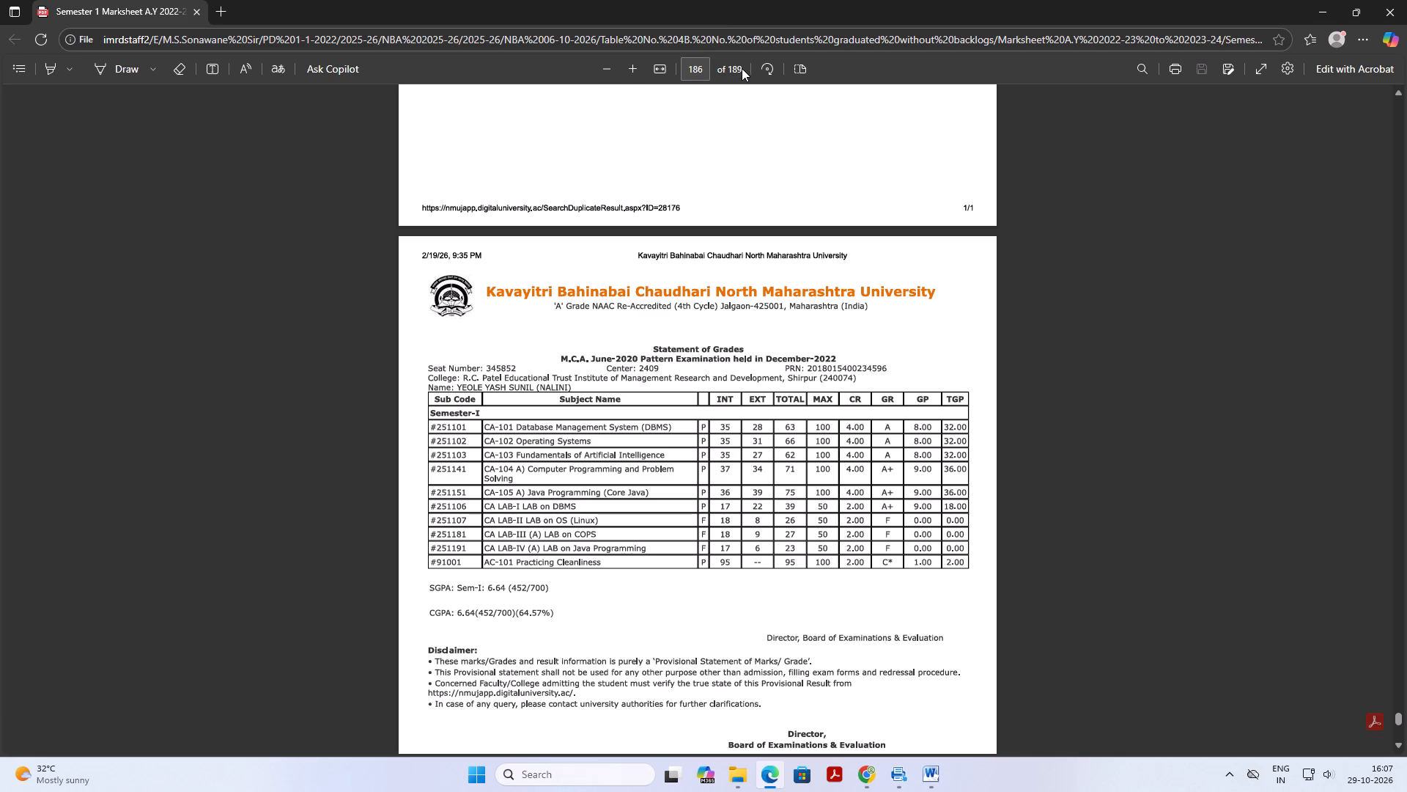
scroll(1127, 686, down, 20)
scroll(1127, 686, down, 16)
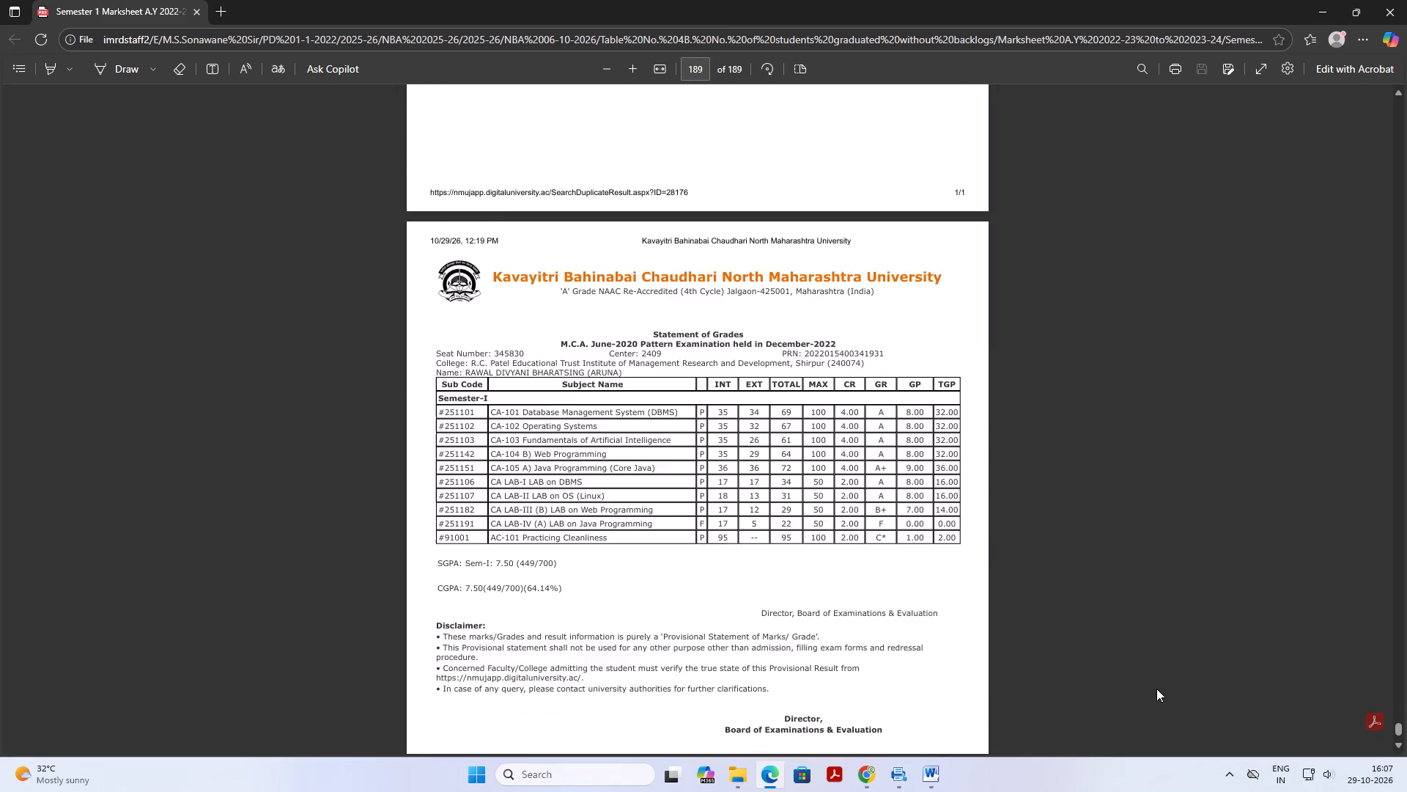
scroll(1156, 689, down, 9)
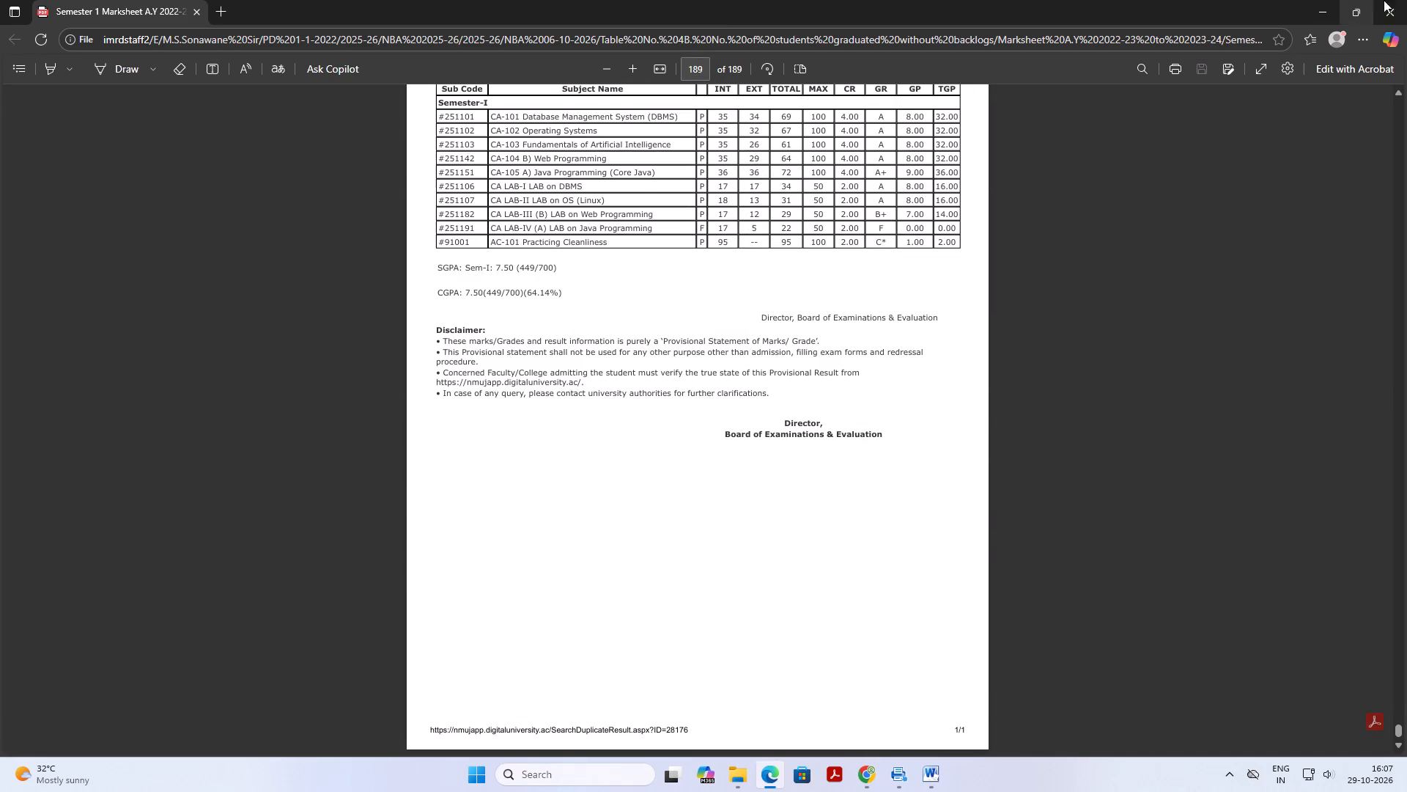
click(1398, 0)
Open the Semester 2 marksheet PDF and compare its page count with the Sem 2 entry in the Marksheets remaining document.
double_click(292, 166)
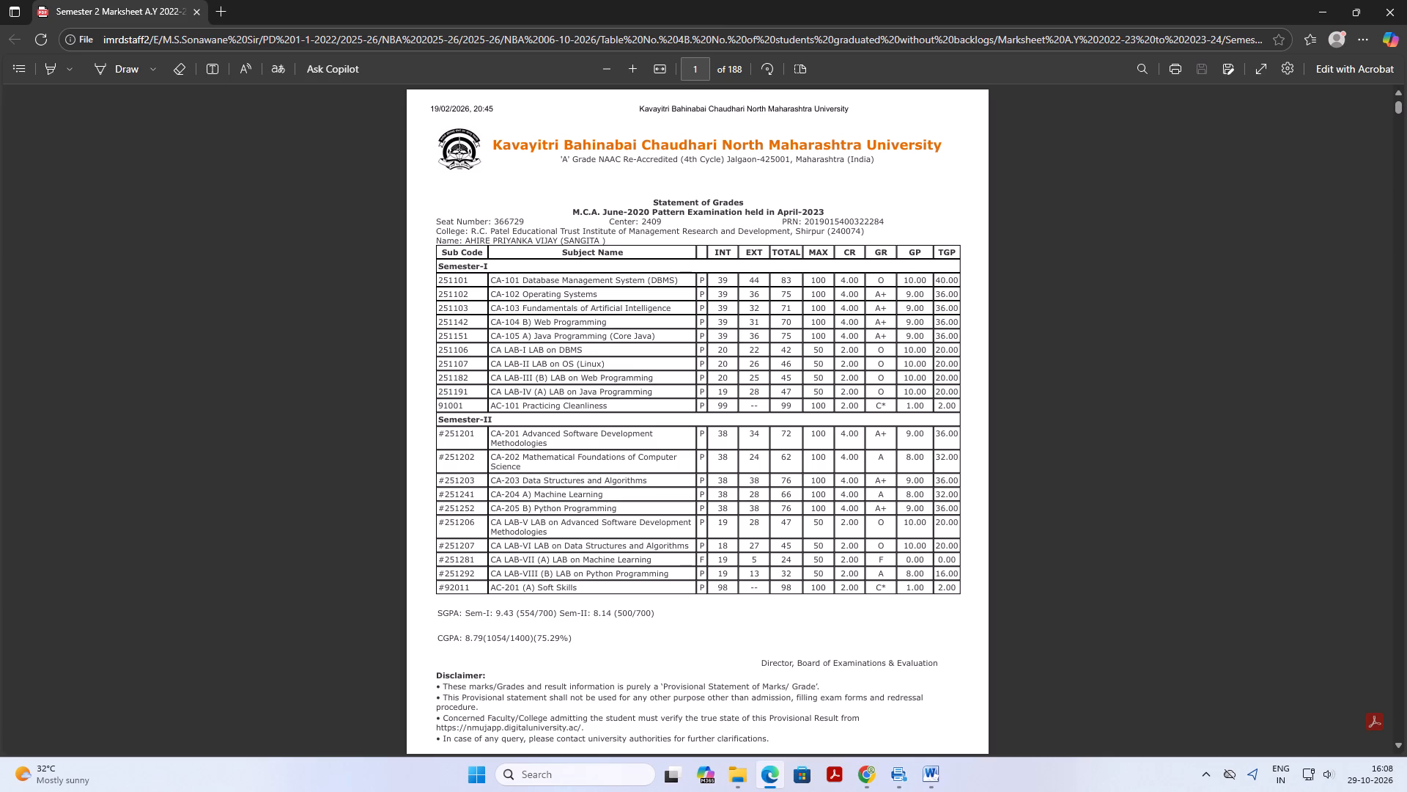
click(736, 75)
click(922, 775)
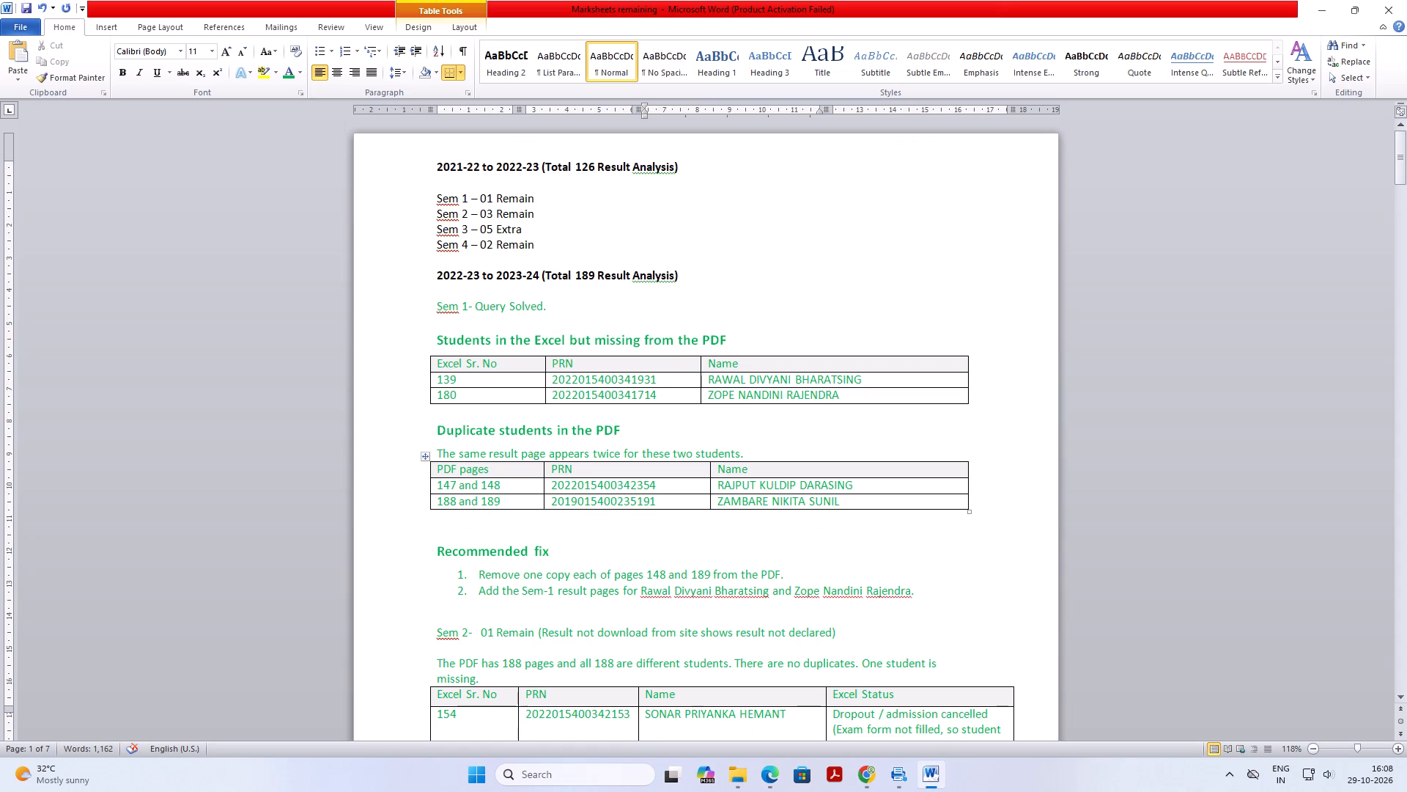
scroll(539, 586, down, 4)
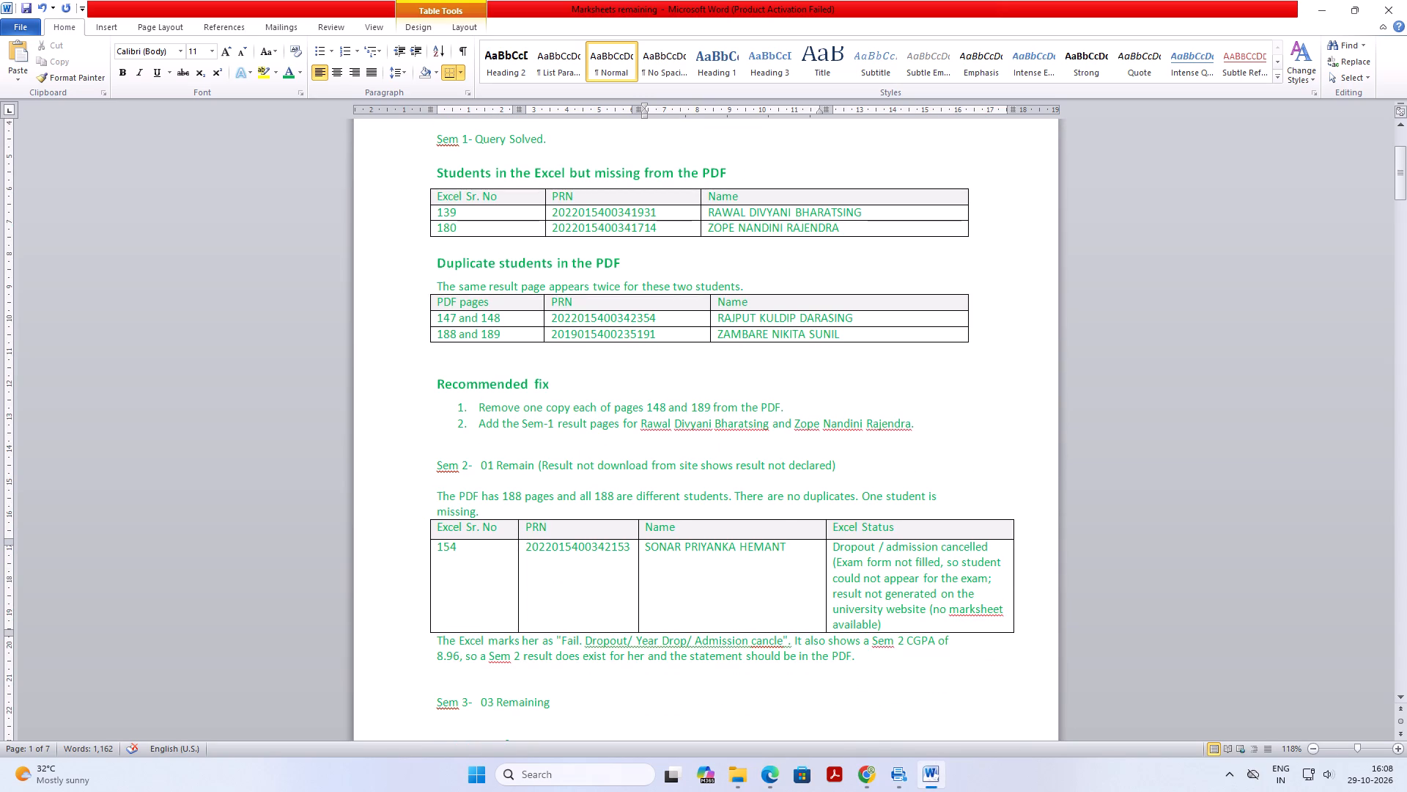
key(ctrl+f)
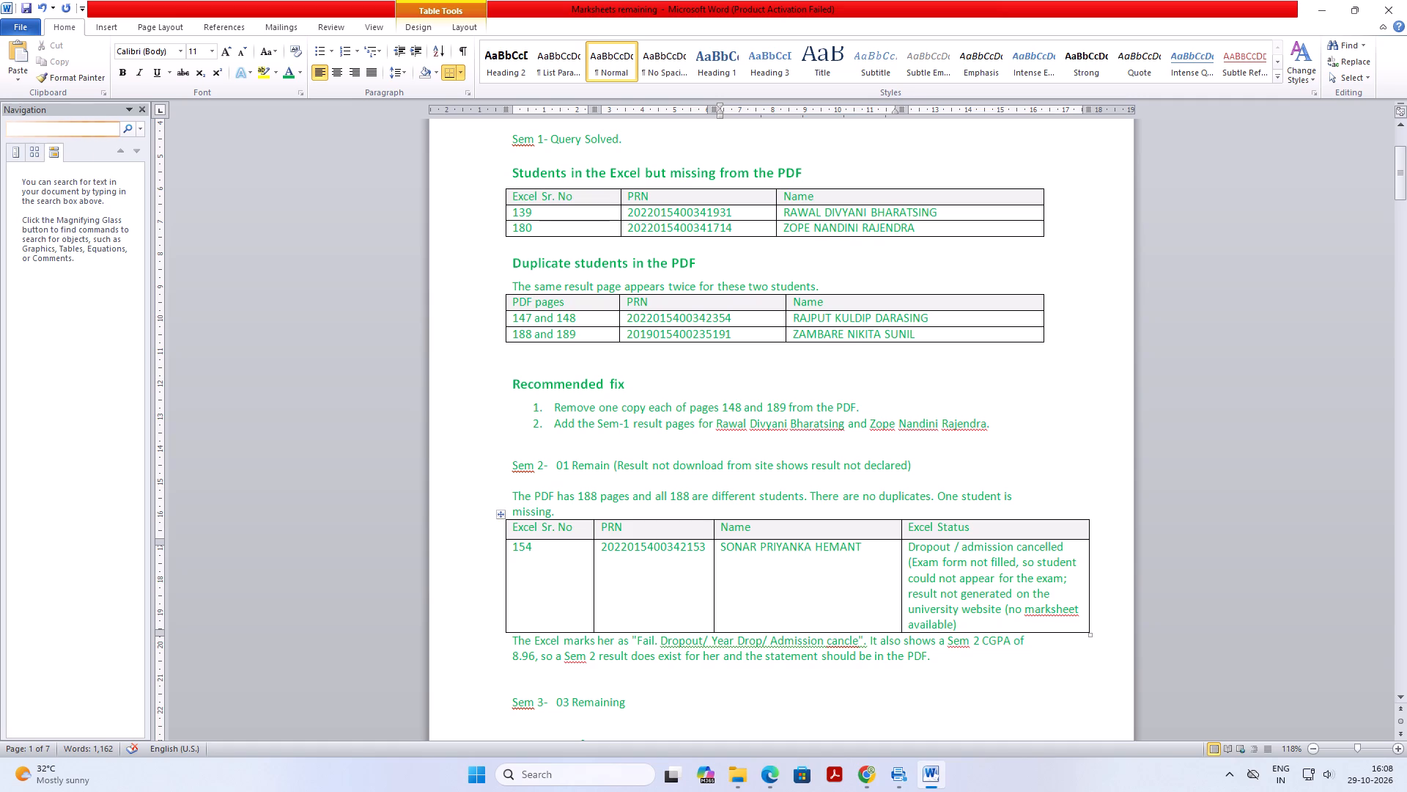
click(845, 784)
click(874, 785)
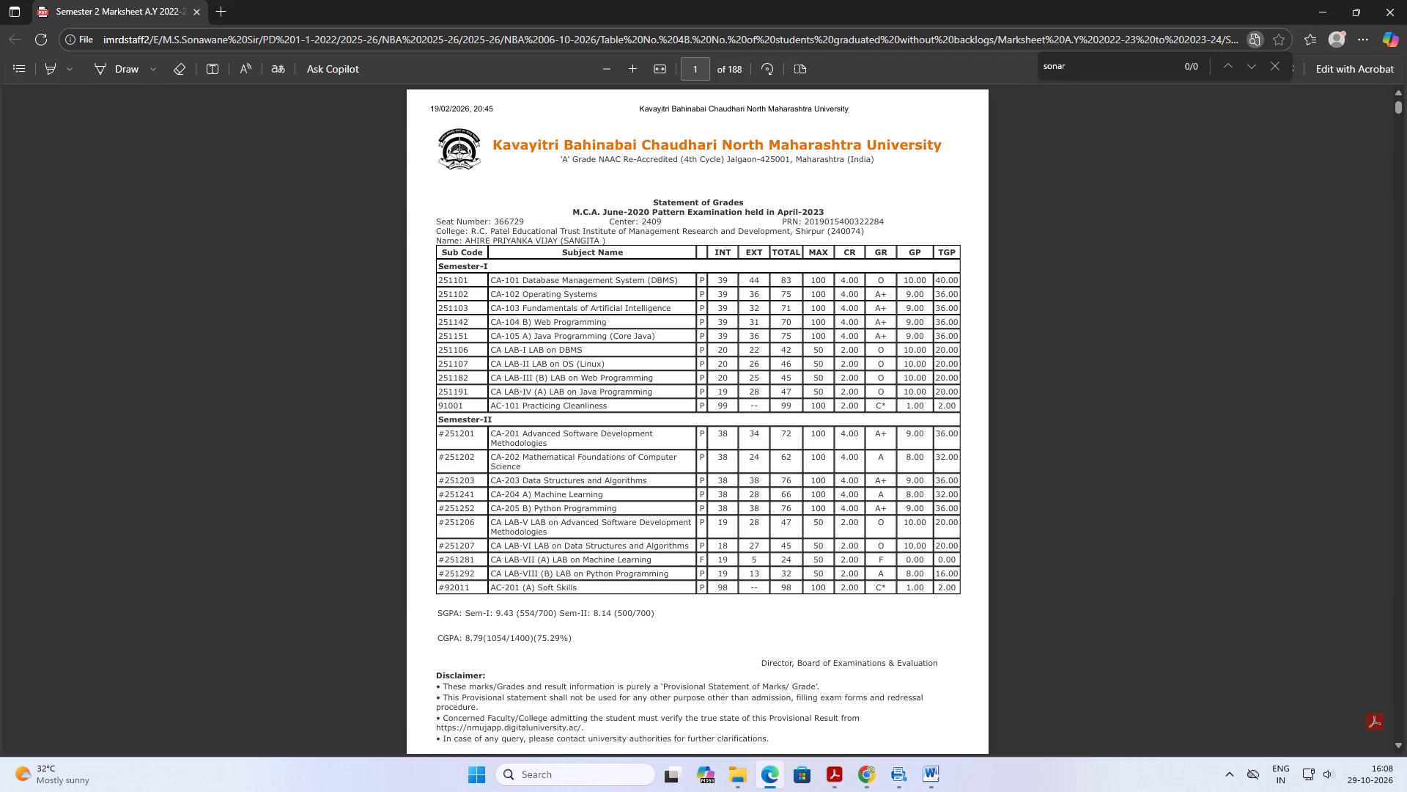
key(Return)
key(Return)
key(Return)
key(Return)
key(Return)
key(Return)
key(Return)
key(Return)
key(Return)
key(Return)
key(Return)
key(Return)
Test the PDF search with the surname "ahire", repeat the search for "sonar", and close the Semester 2 PDF.
drag(1134, 67, 951, 65)
drag(951, 65, 942, 65)
text(ahire)
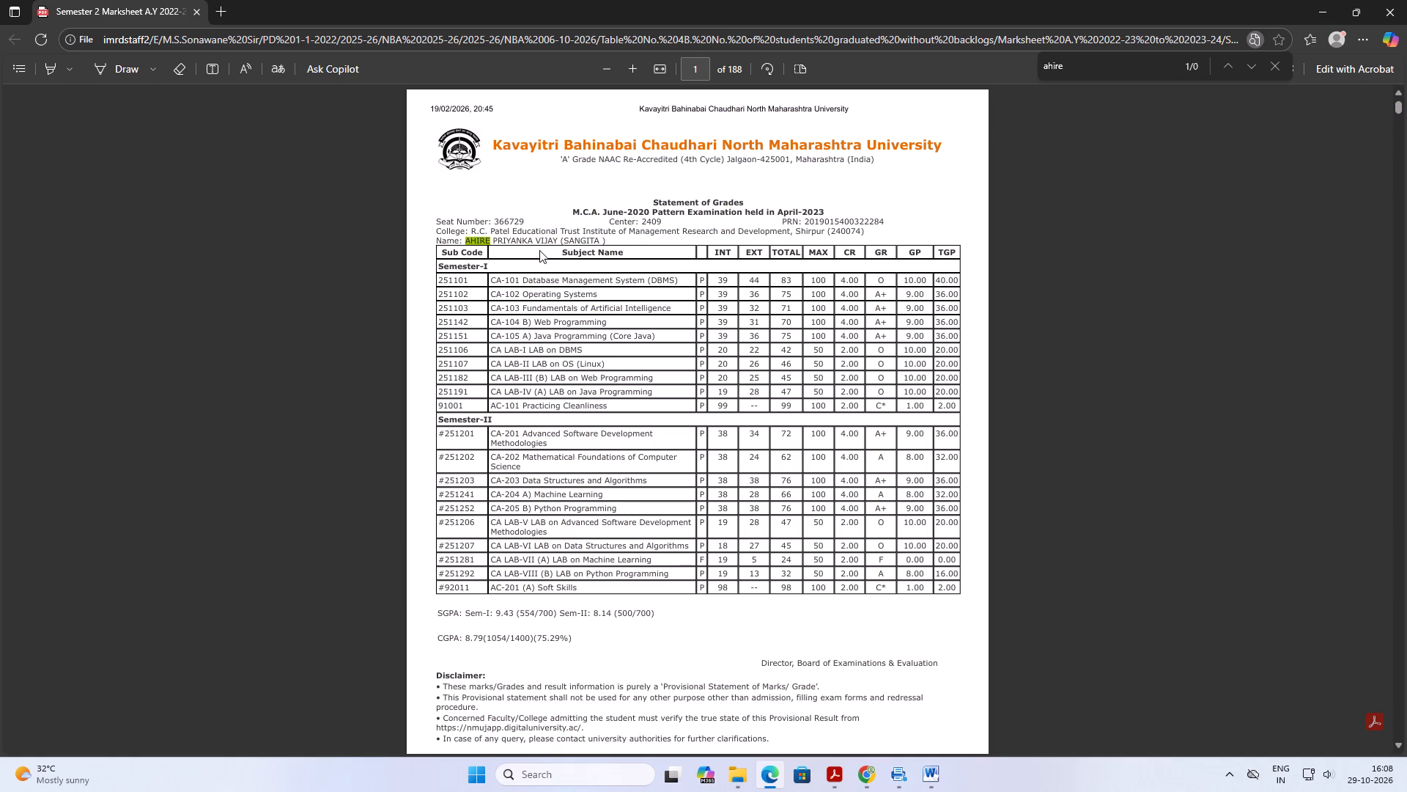
drag(1106, 59, 965, 67)
key(BackSpace)
text(sonar)
click(1270, 73)
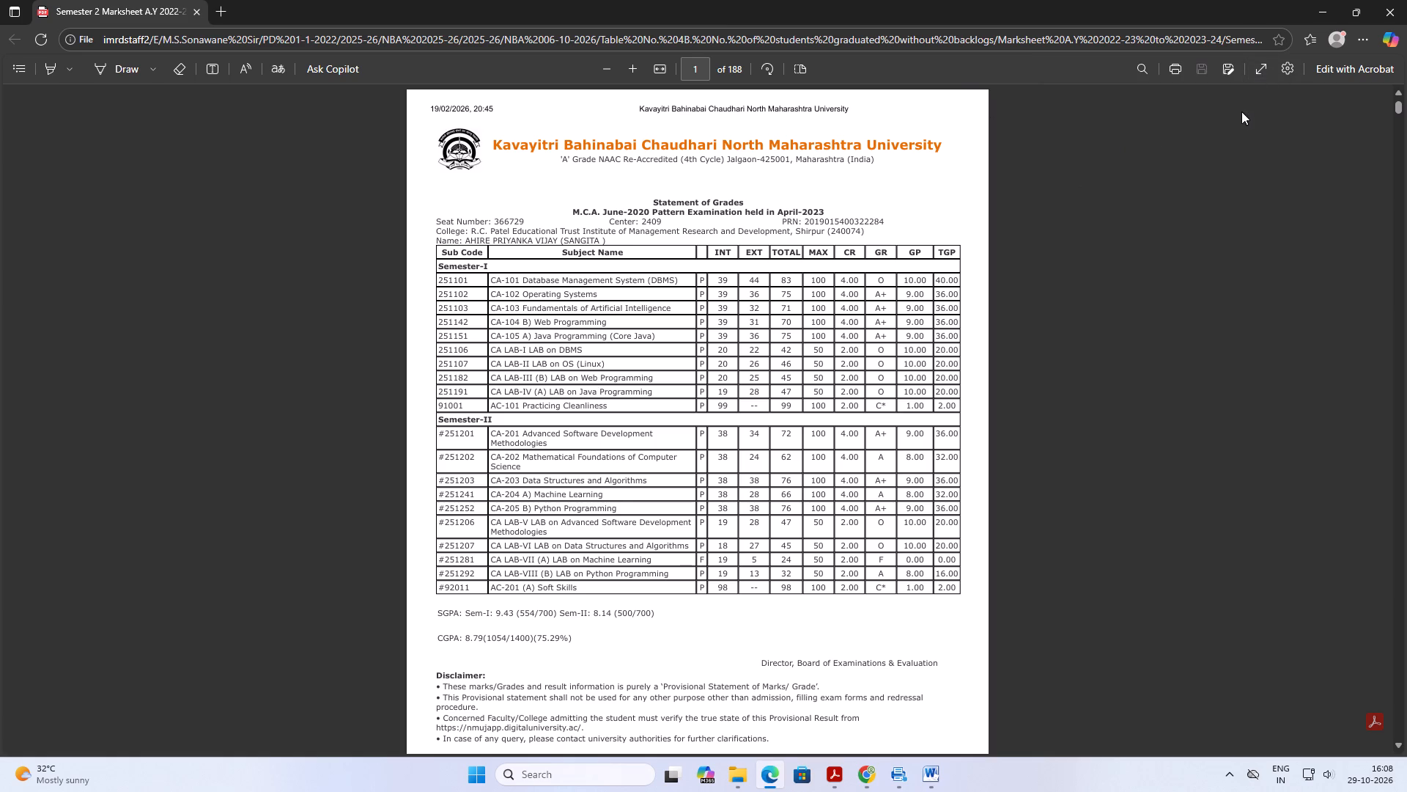
click(1406, 0)
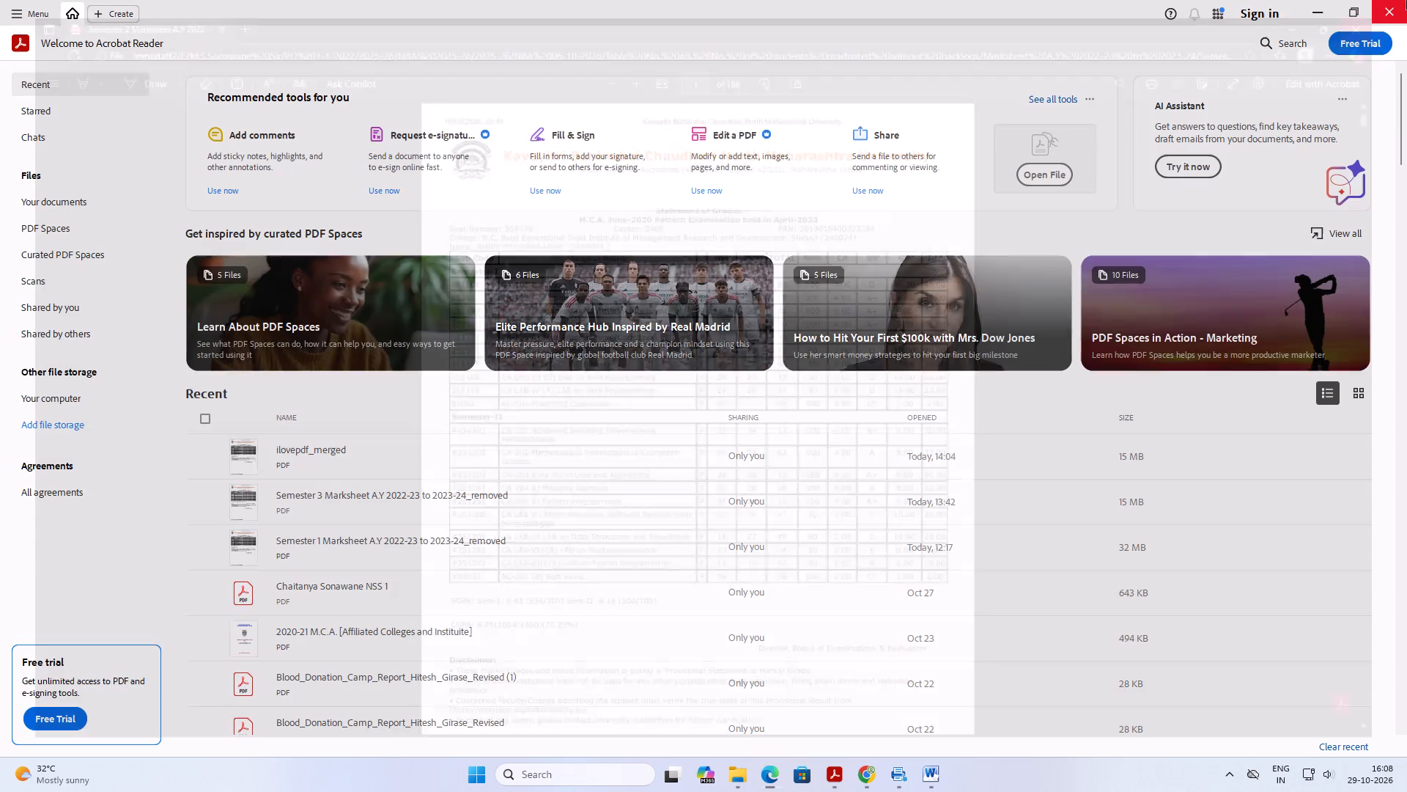
In the Marksheets remaining document, add "(186 out of 189)" after "03 Remaining" on the Sem 3 line, separated by a space.
click(732, 780)
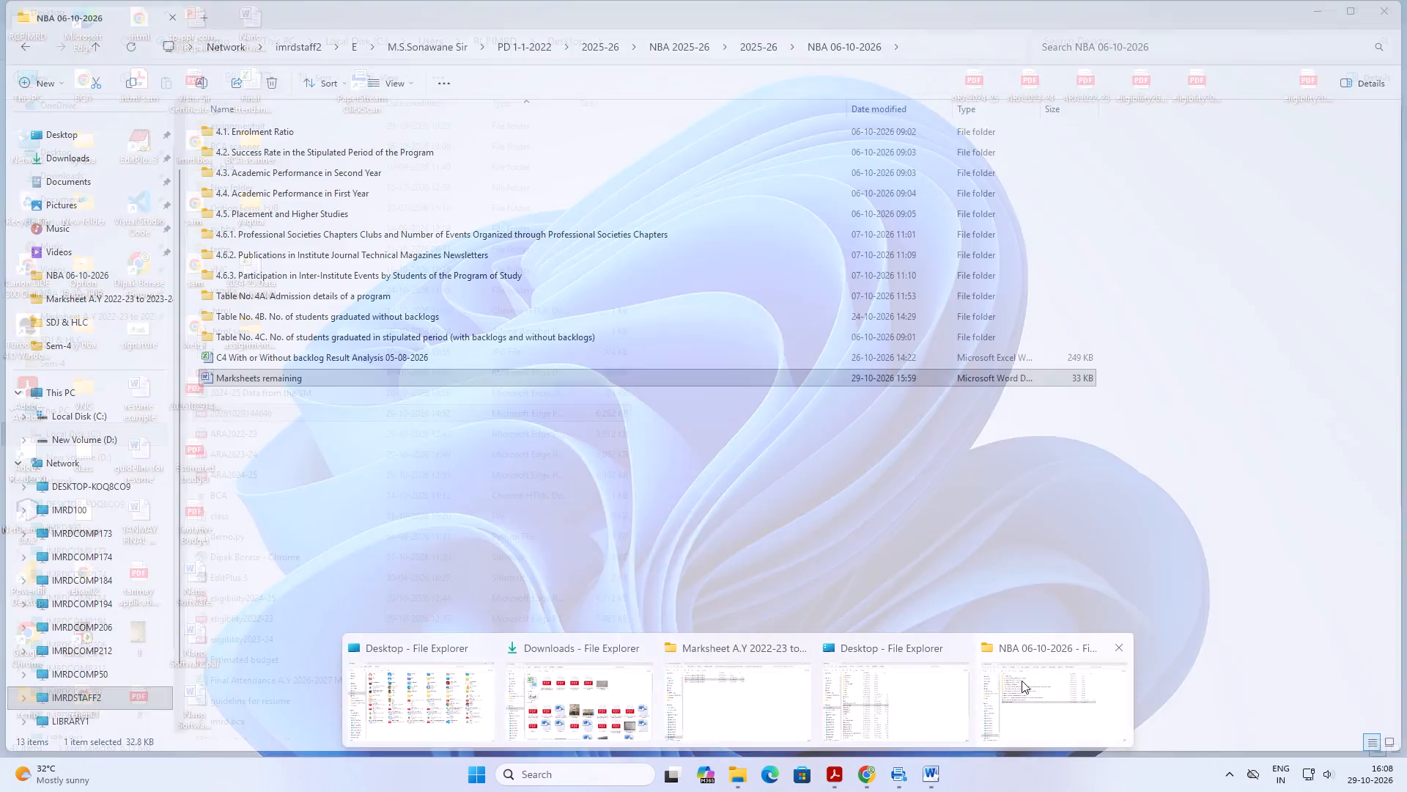
click(753, 694)
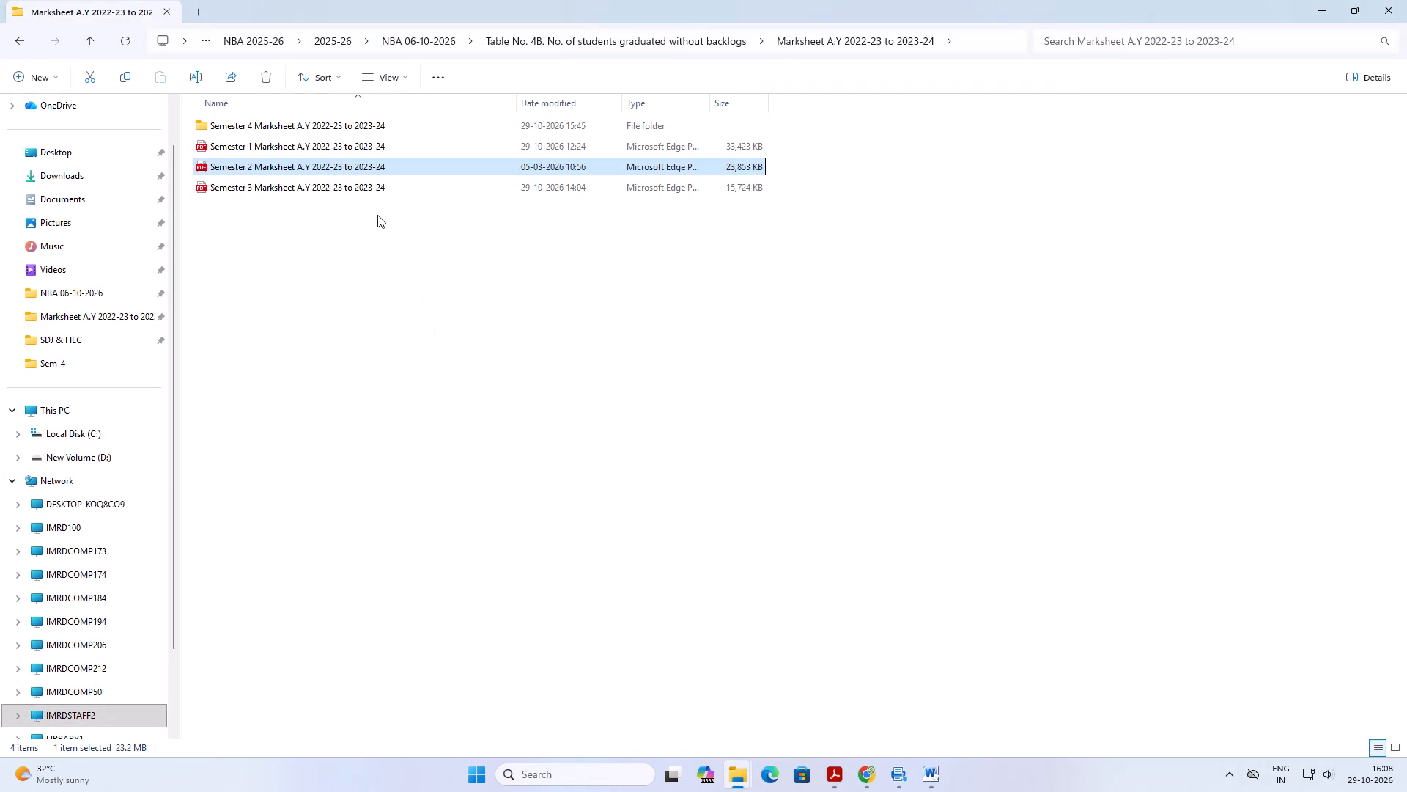
click(942, 771)
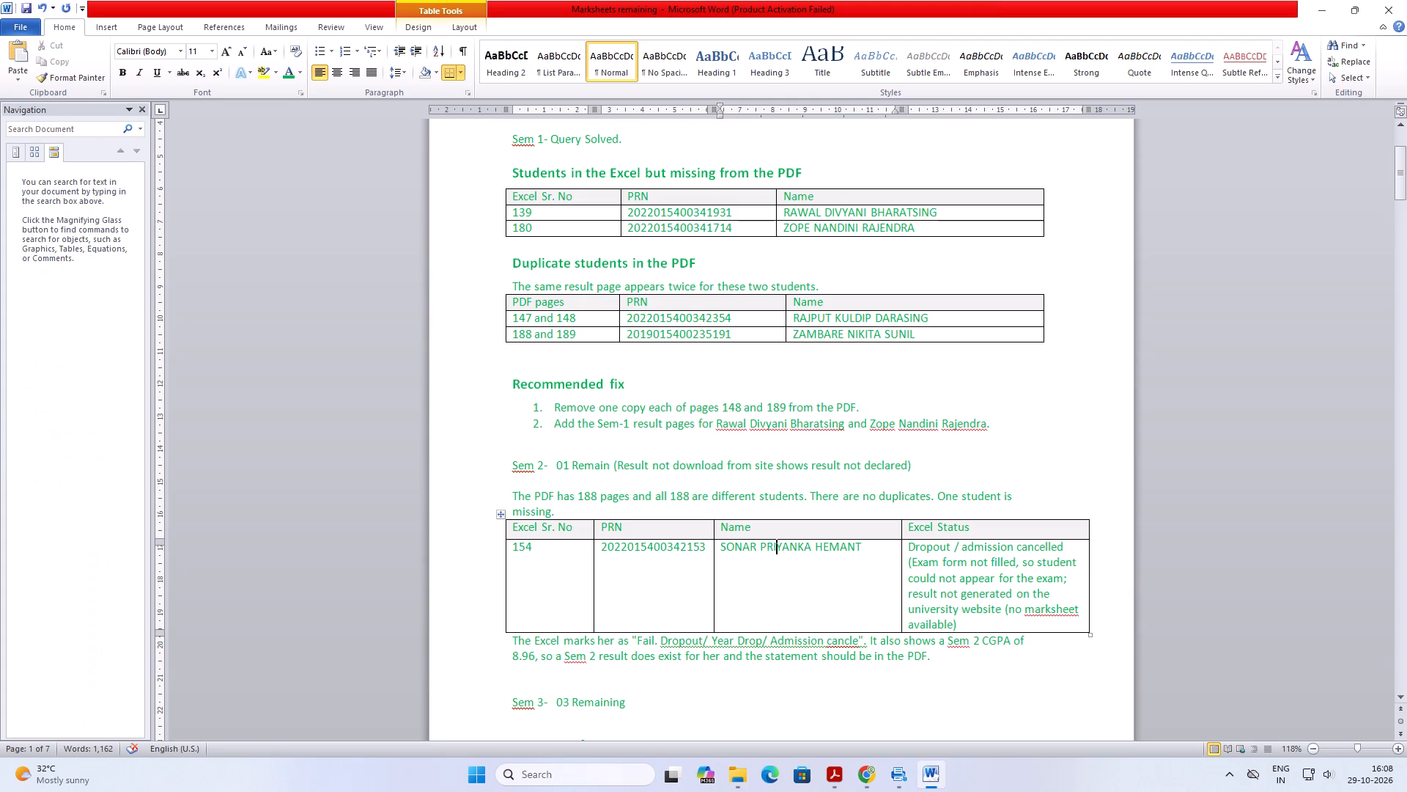
click(684, 496)
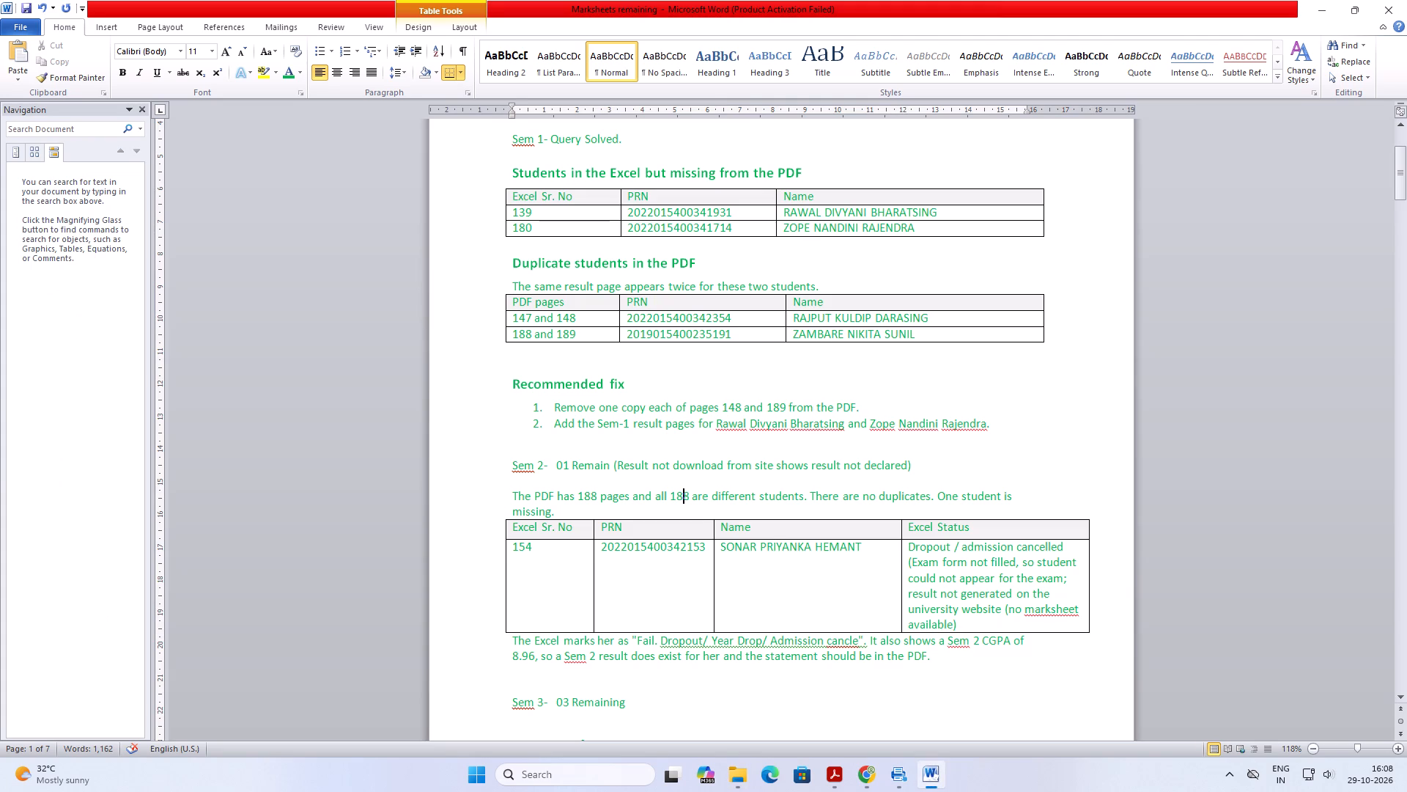
click(798, 494)
scroll(798, 494, down, 11)
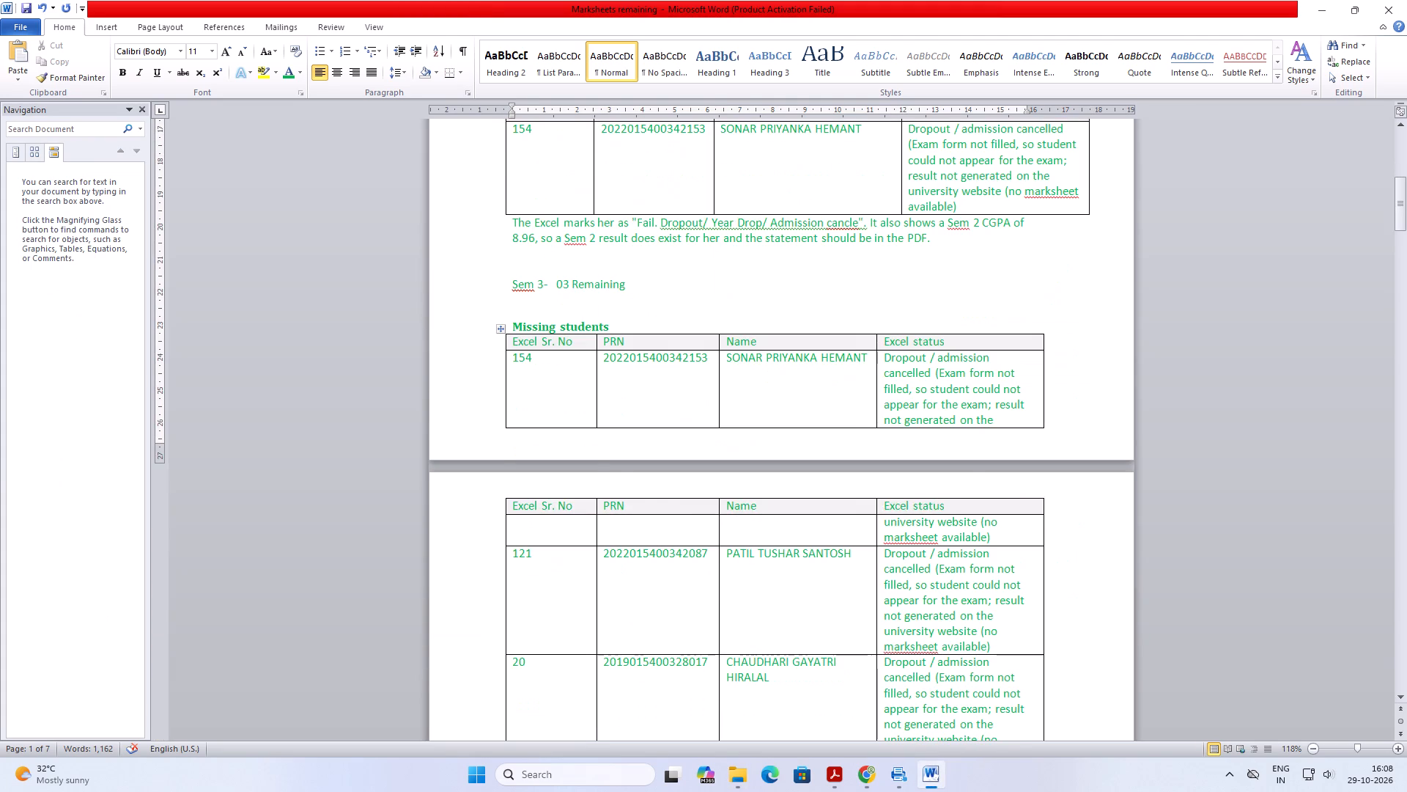
click(703, 251)
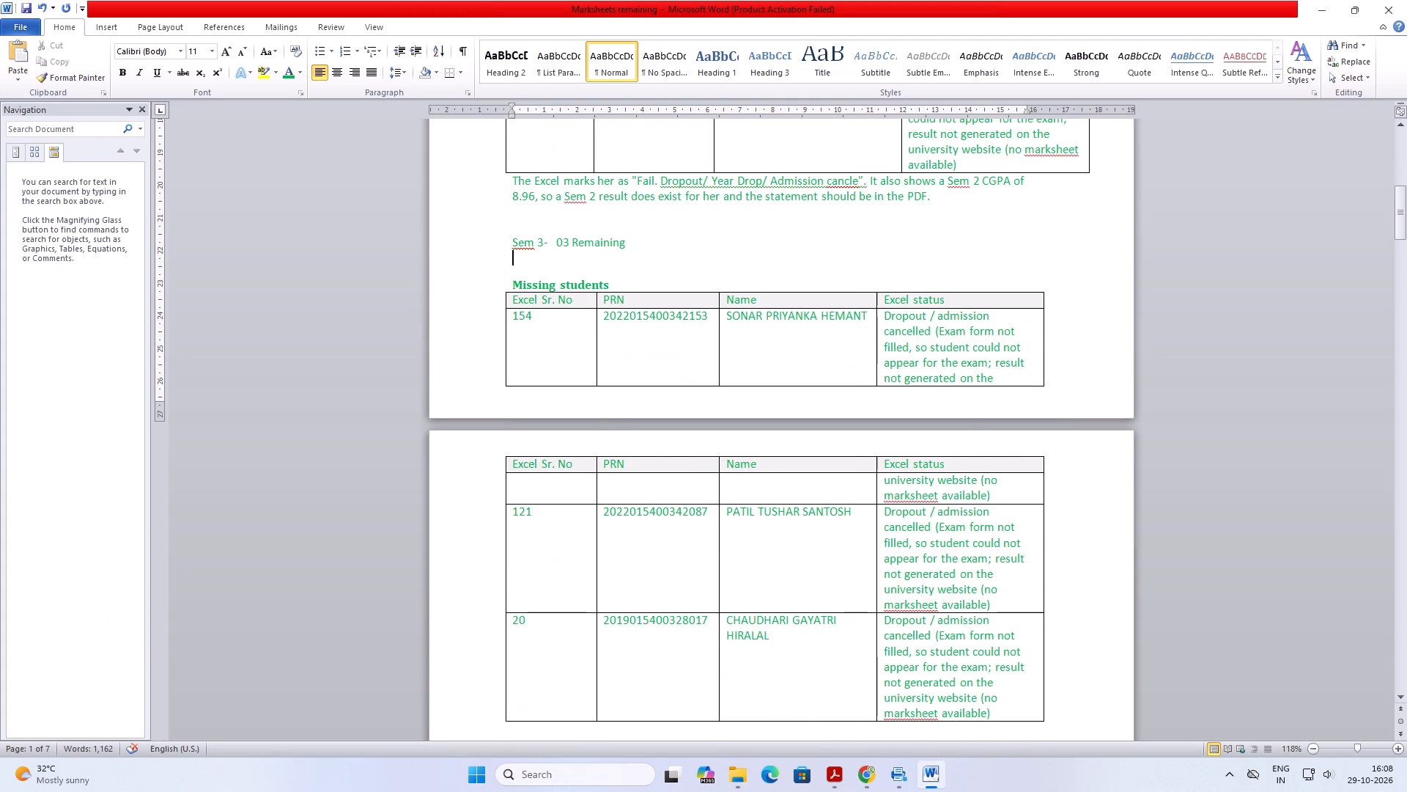
click(657, 245)
text(())
key(Left)
text(186 out of 189)
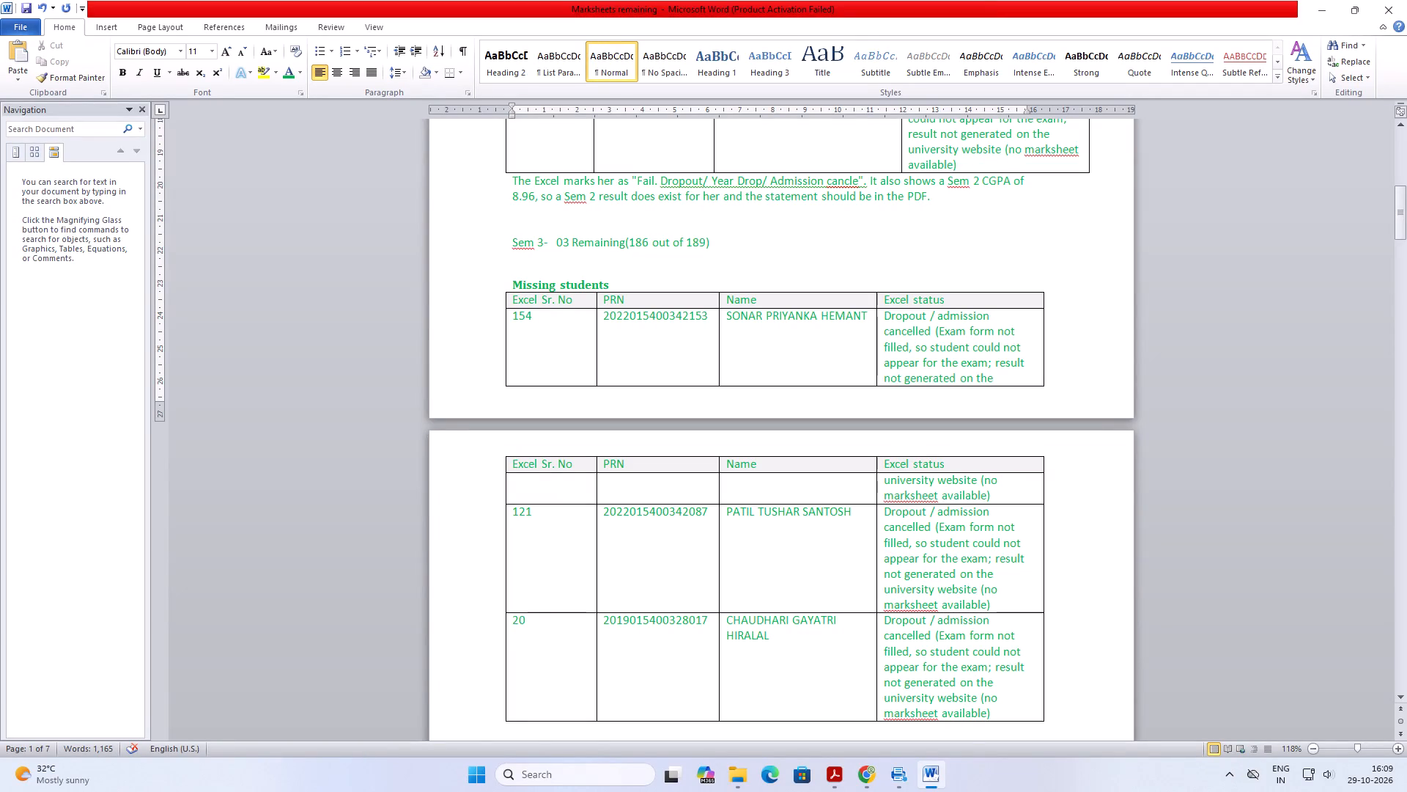
click(626, 240)
key(space)
drag(626, 241, 676, 240)
click(677, 238)
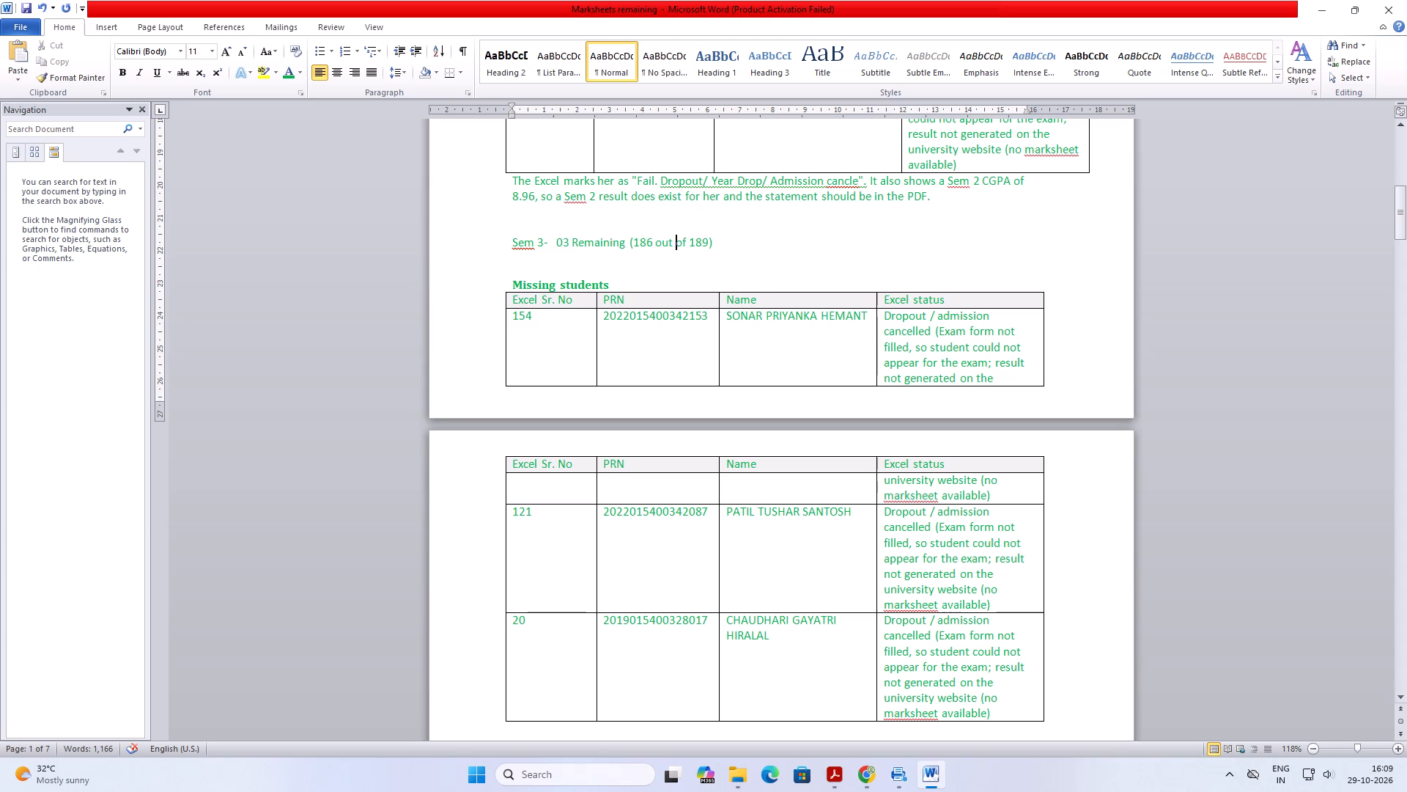
Copy the "(186 out of 189)" note from the Sem 3 line to the end of the "Sem 4- 03 remaining" line.
drag(631, 243, 700, 242)
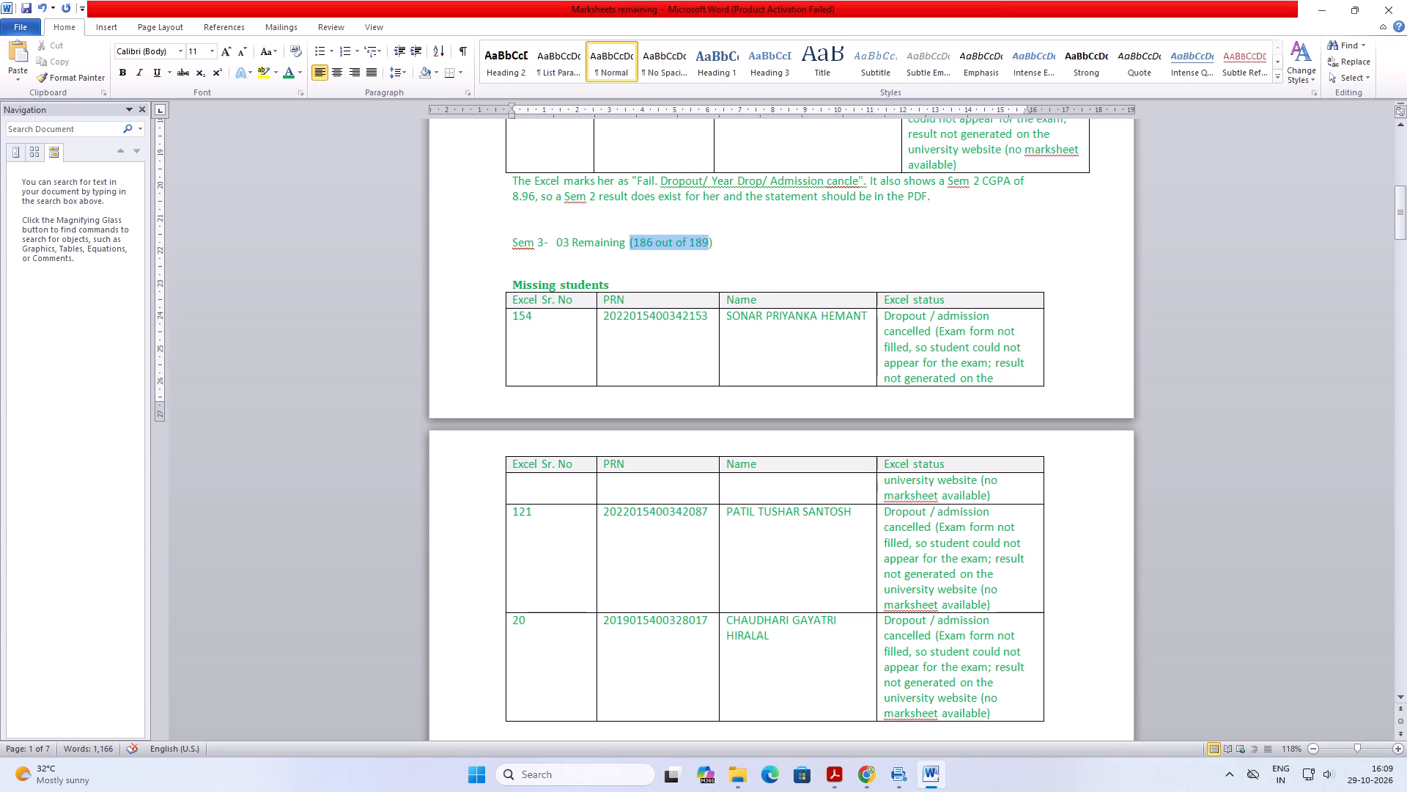
drag(700, 242, 718, 247)
key(ctrl+c)
key(ctrl+c)
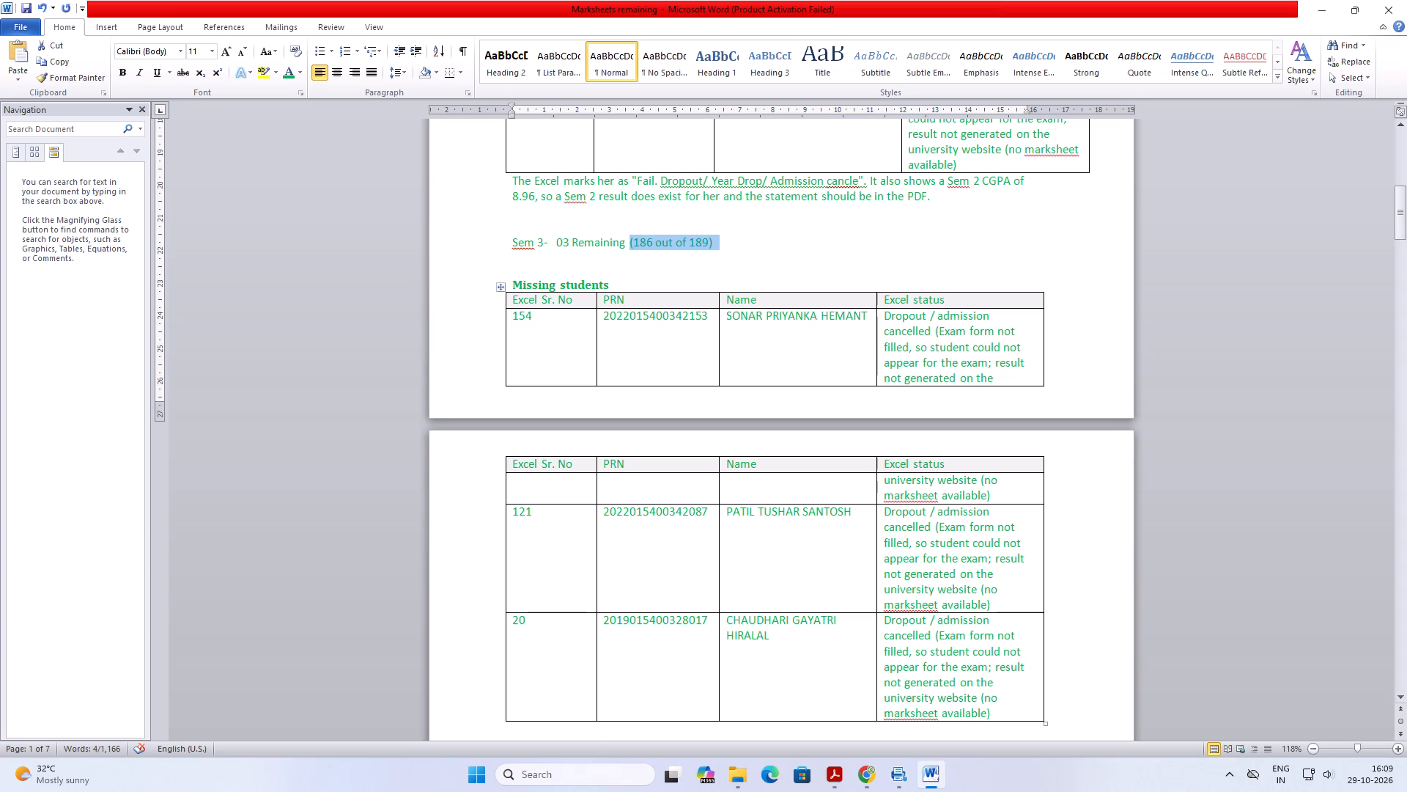
scroll(742, 566, down, 8)
click(643, 404)
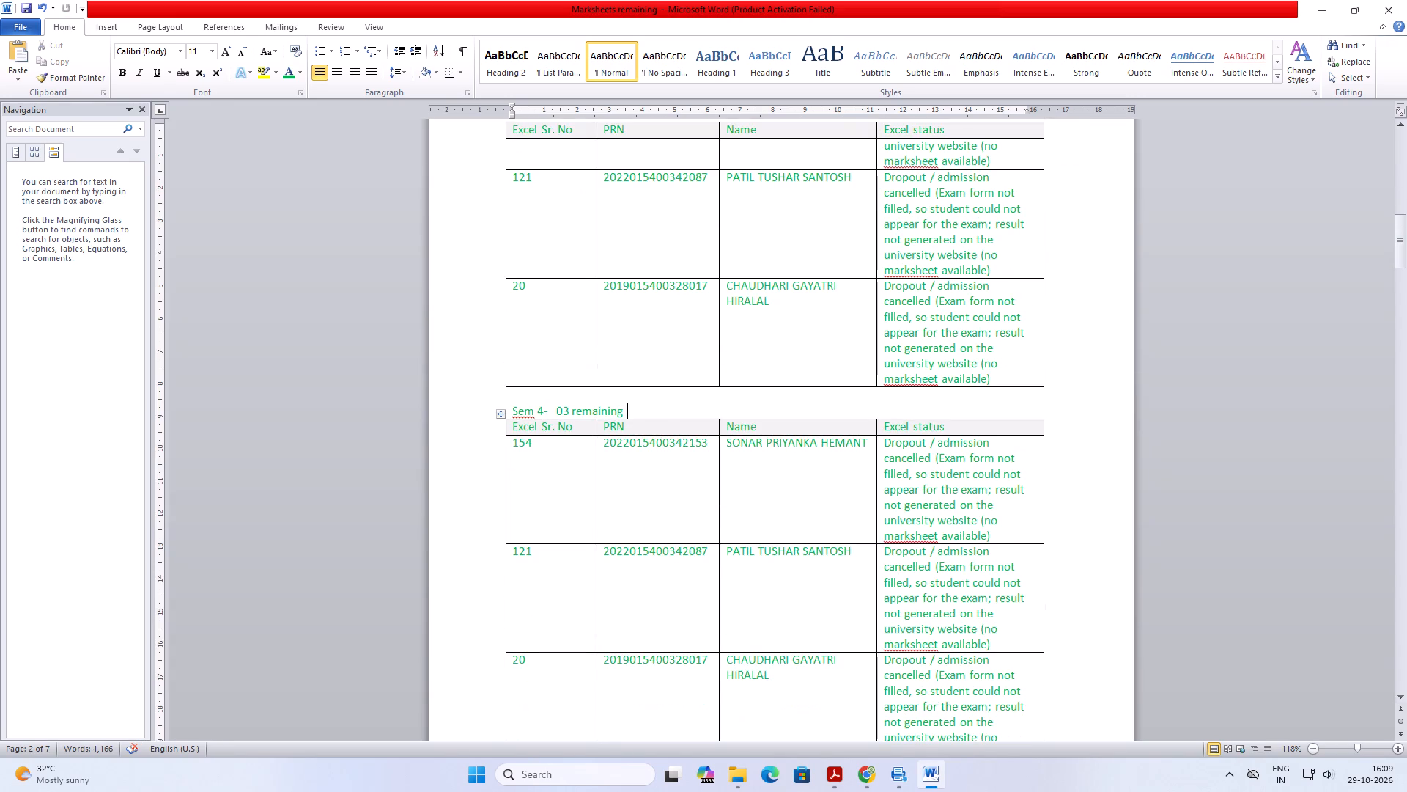
key(ctrl+v)
Add the copied count note to the end of the Sem 2 line and change it to "(188 out of 189)".
scroll(667, 469, up, 15)
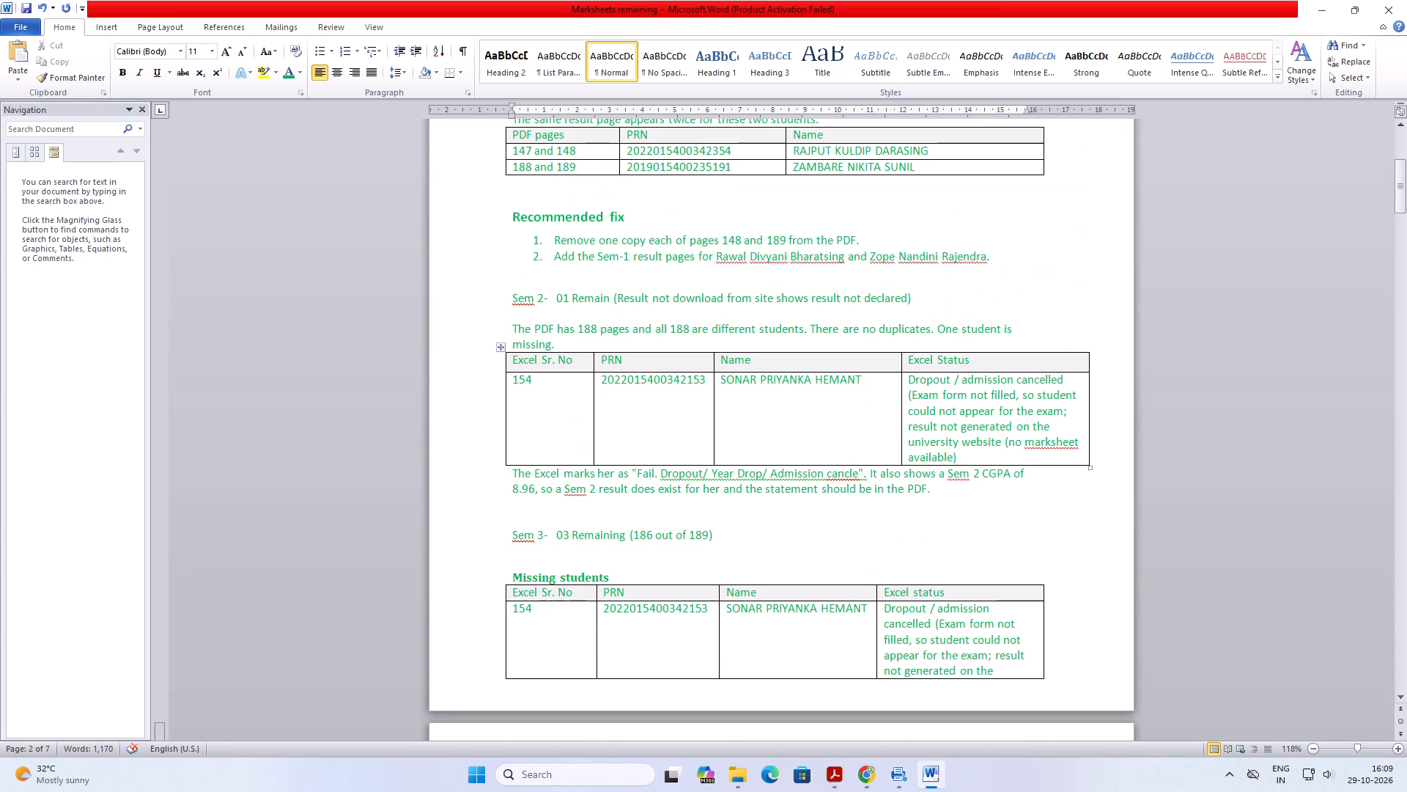
drag(928, 293, 898, 299)
click(923, 302)
key(space)
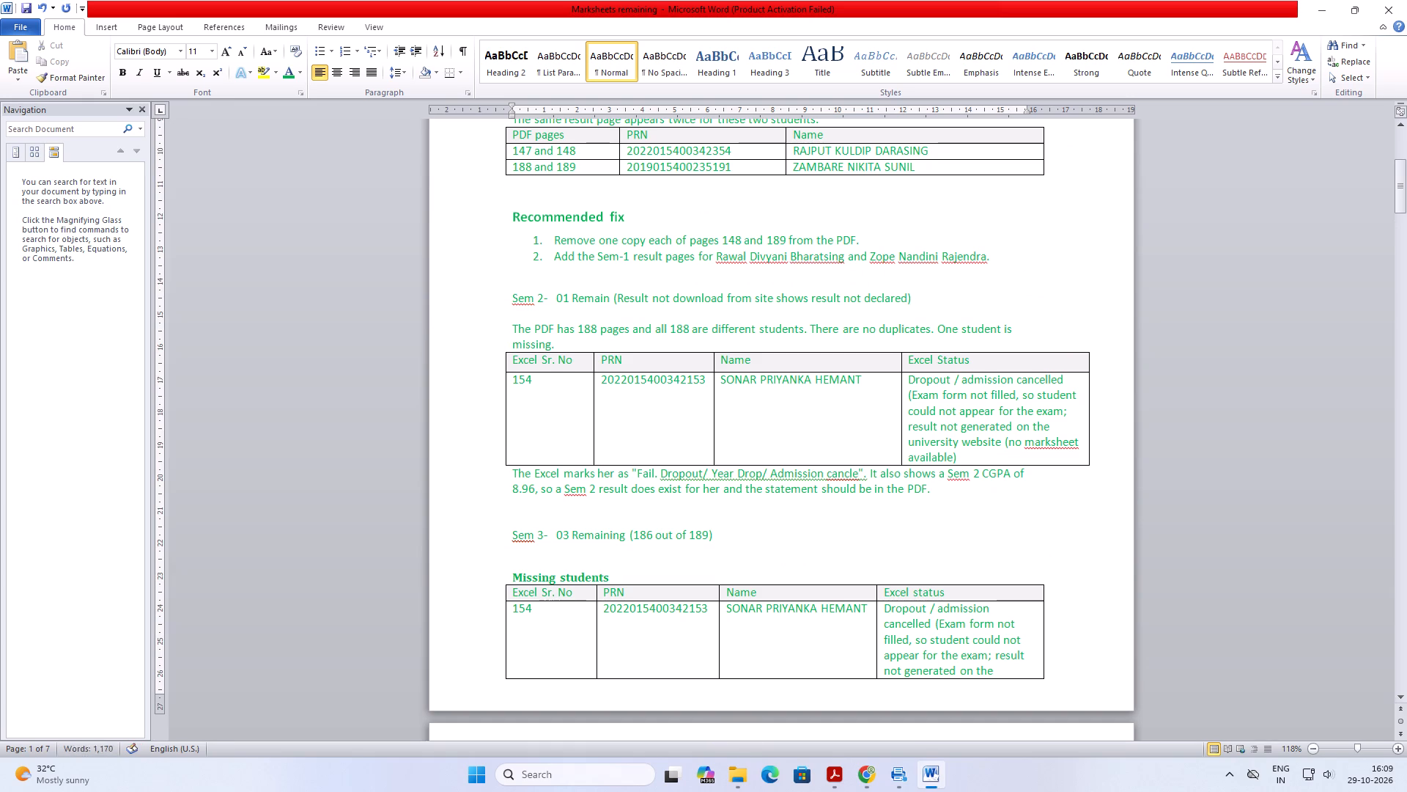
key(ctrl+v)
click(937, 299)
key(BackSpace)
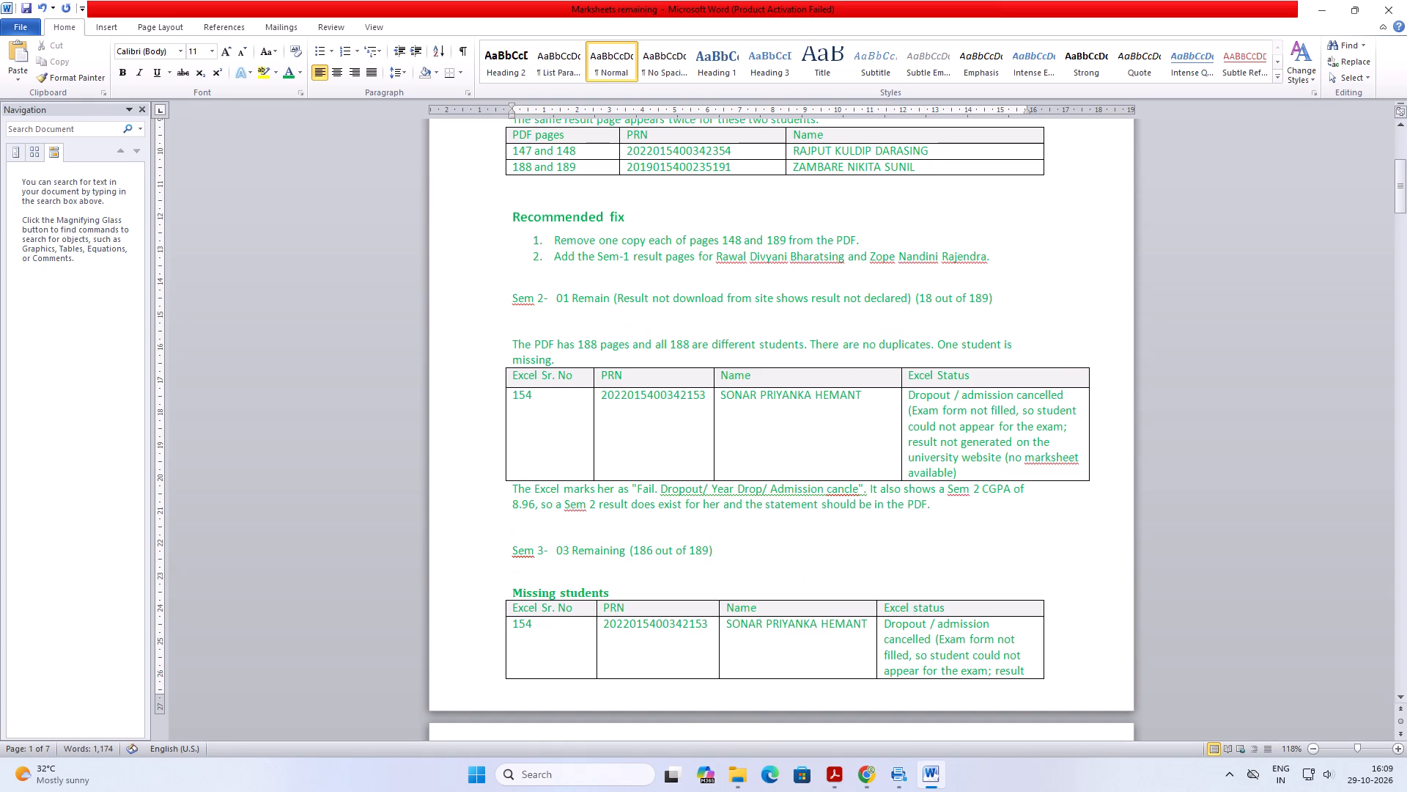
key(8)
Add the copied count note after "Query Solved." on the Sem 1 line and change it to "(189 out of 189)".
scroll(781, 470, up, 4)
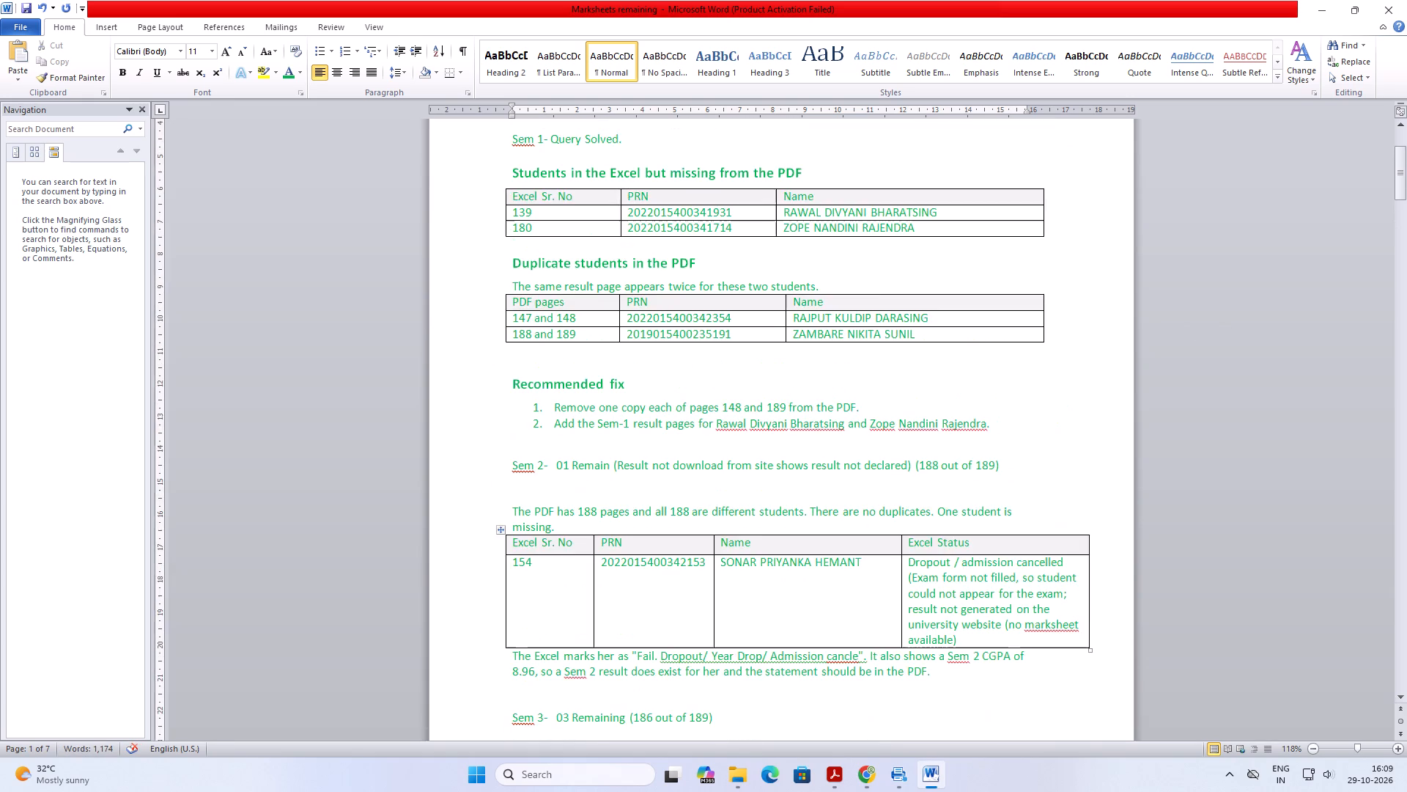
scroll(755, 455, up, 6)
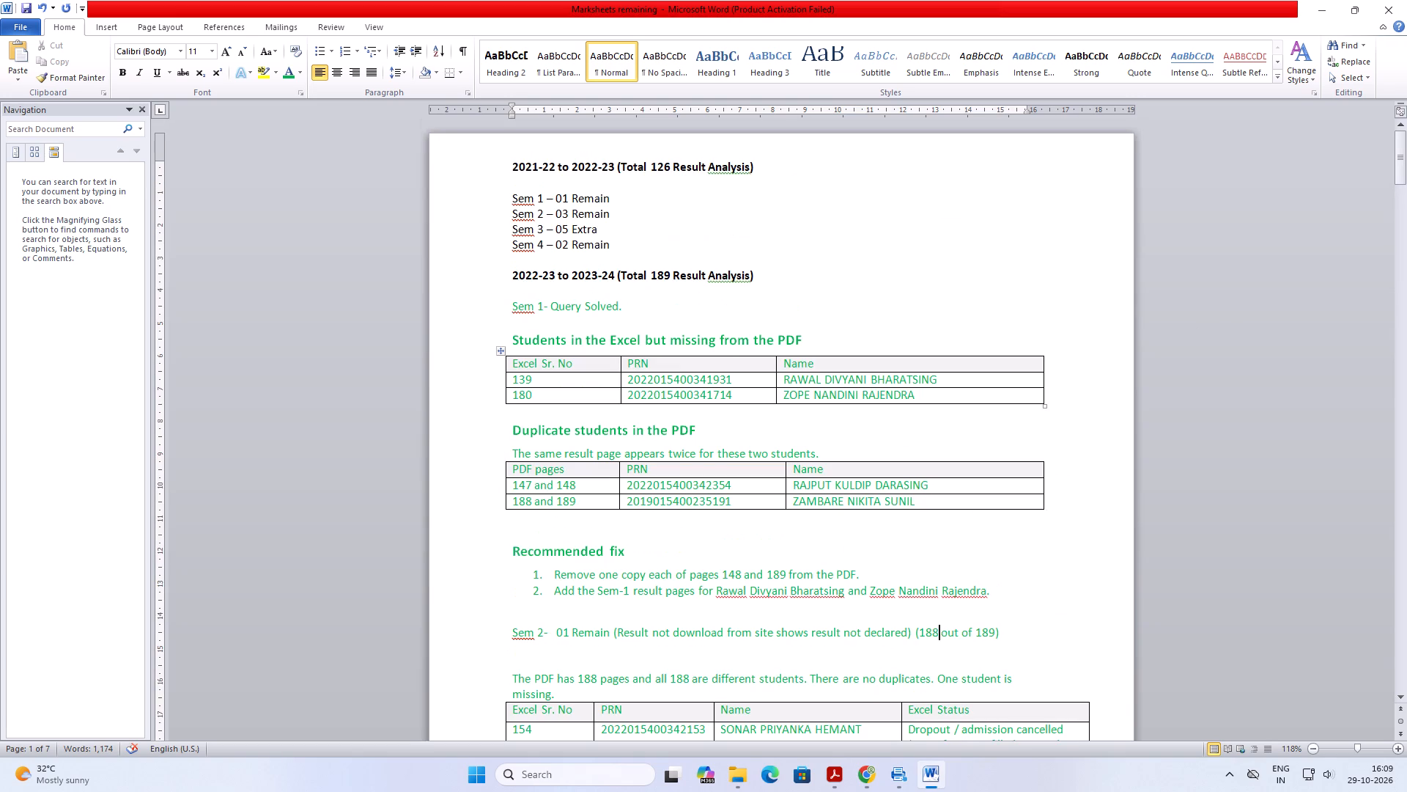
click(664, 307)
key(space)
key(ctrl+v)
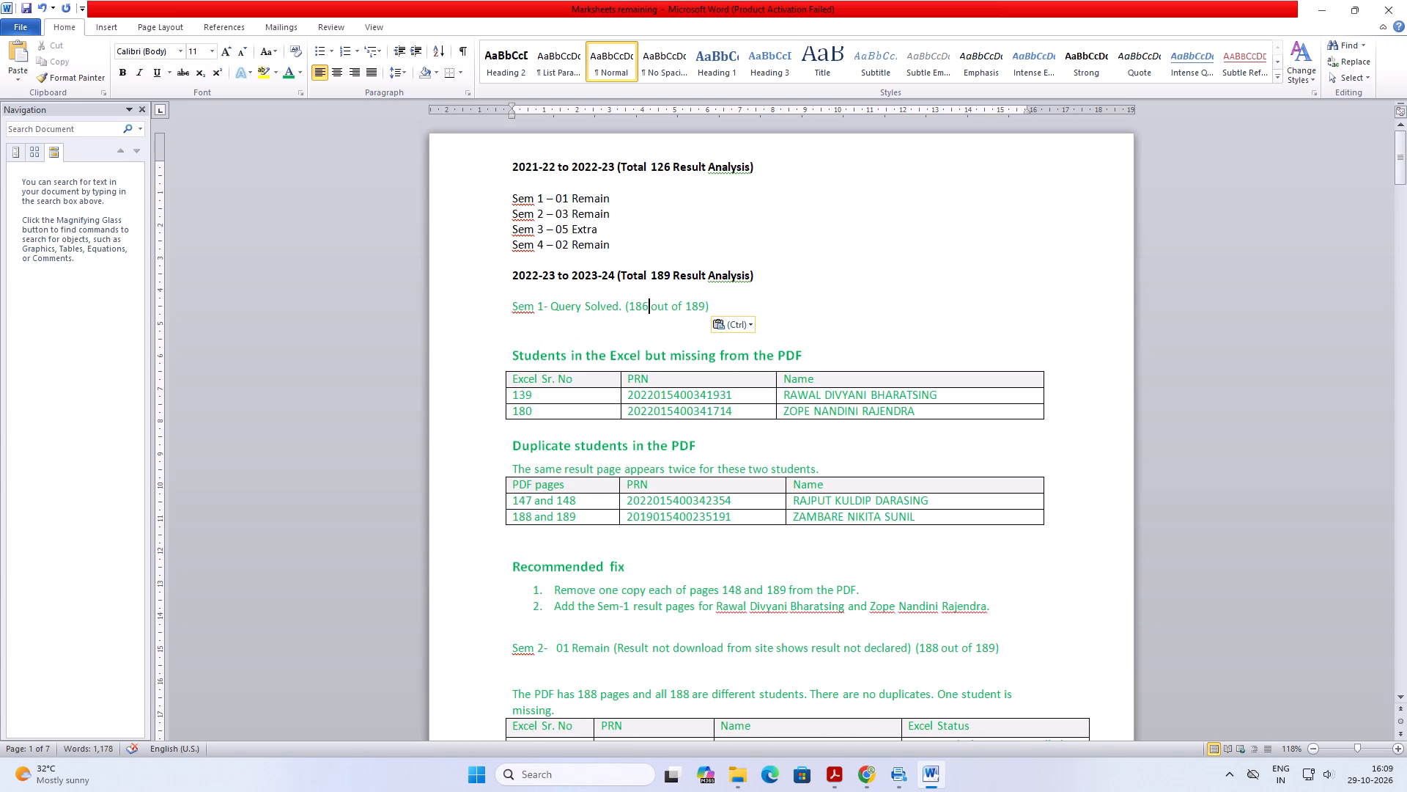
click(648, 306)
key(BackSpace)
key(9)
click(1265, 384)
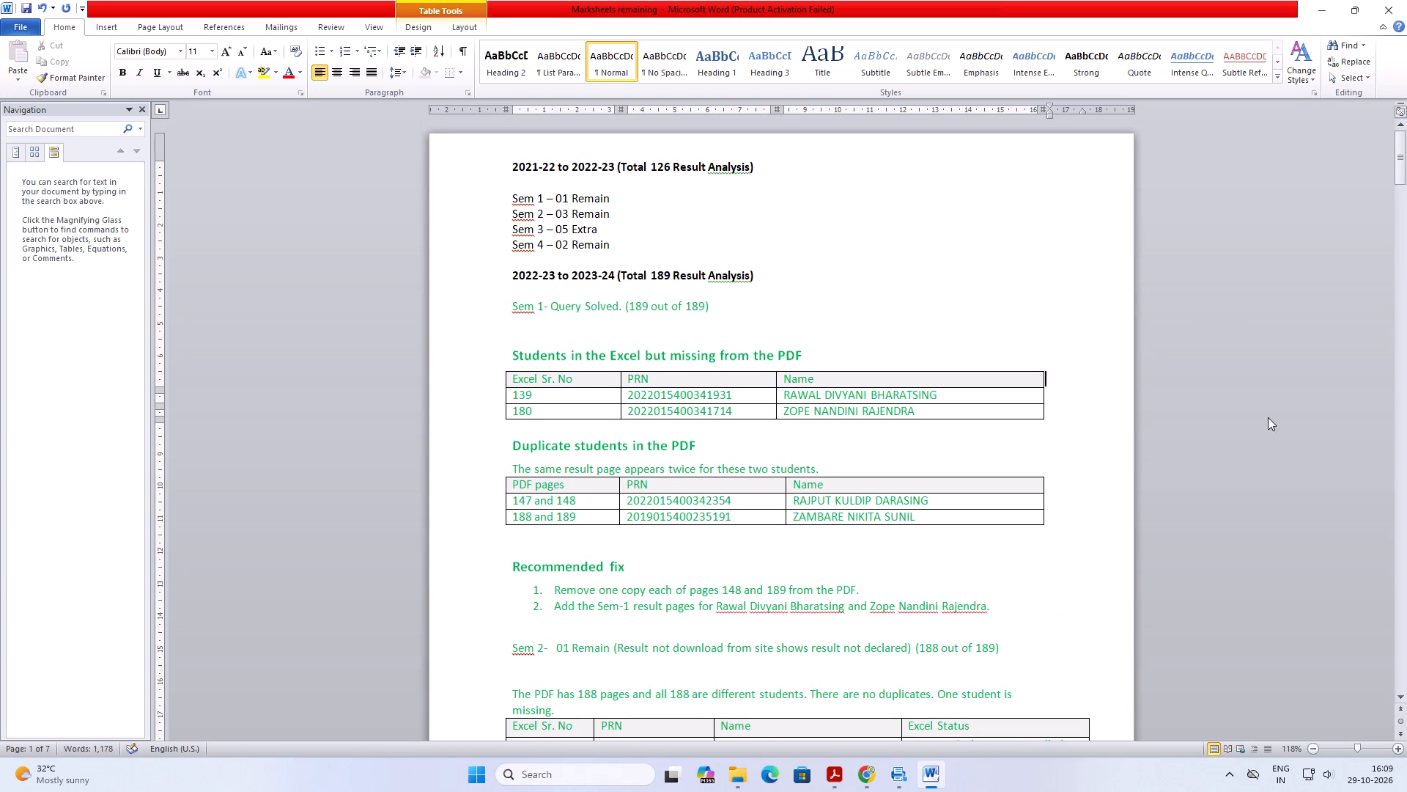
Save the Marksheets remaining document.
key(ctrl+s)
Open the Semester 3 Marksheet A.Y 2022-23 to 2023-24 PDF and check its page count against the document's Sem 3 line.
scroll(700, 618, down, 16)
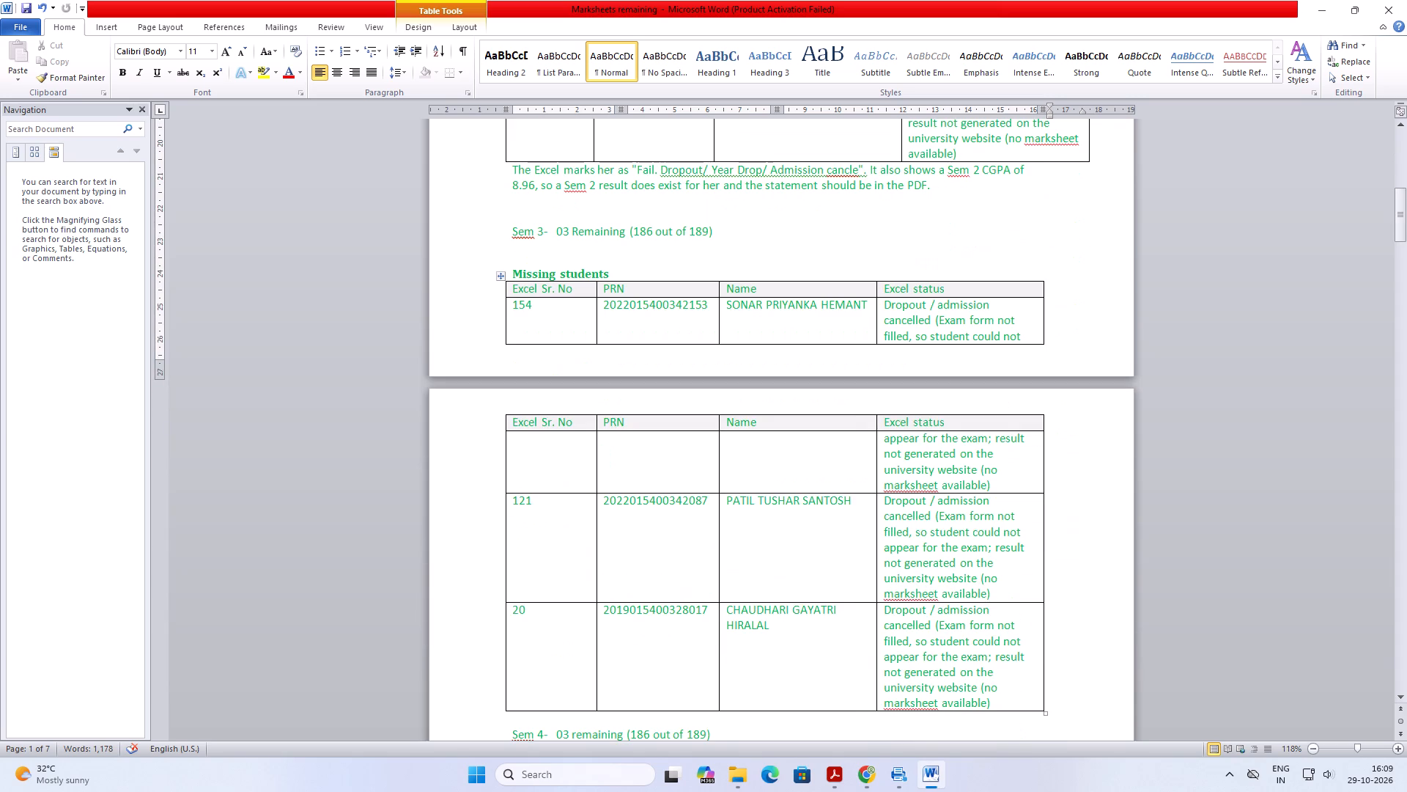
scroll(635, 295, down, 2)
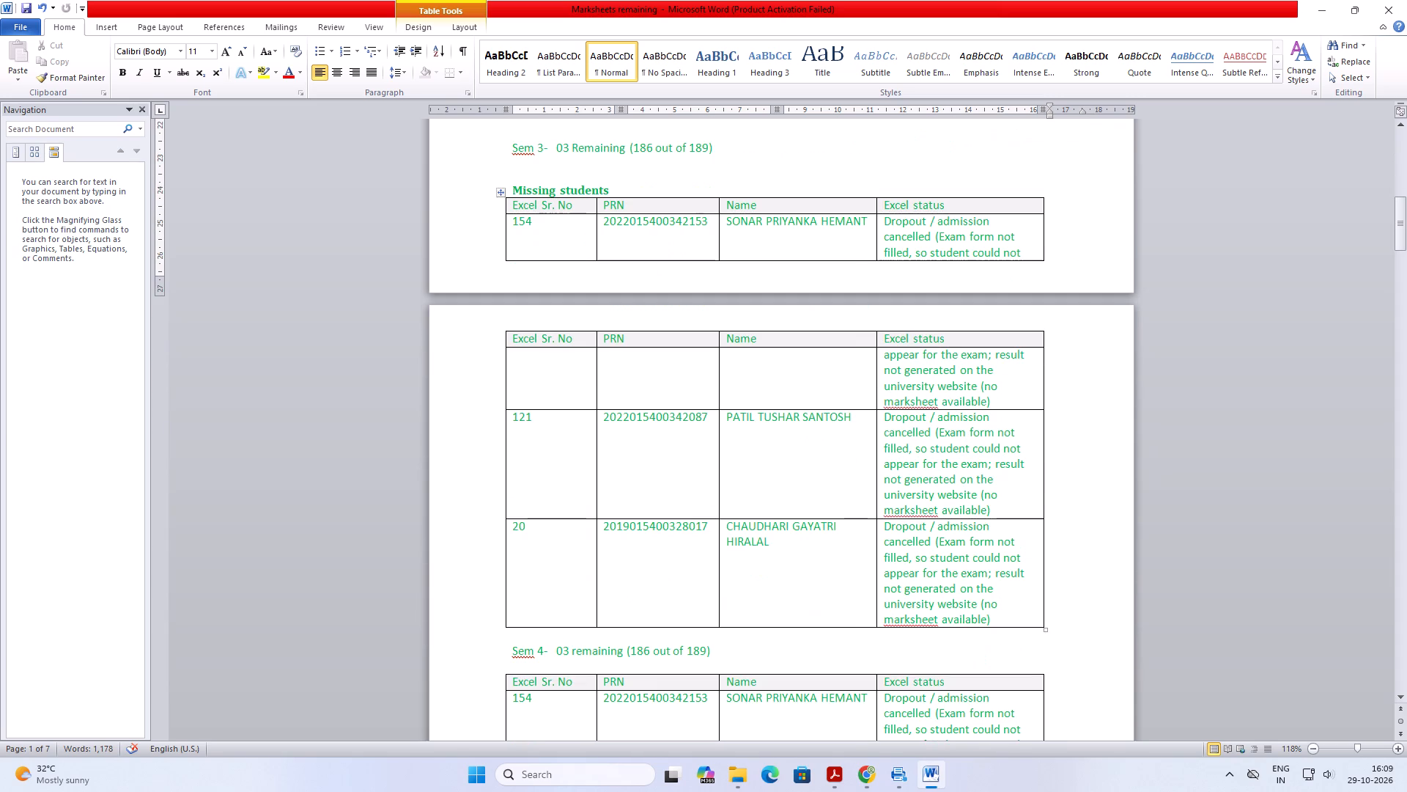
click(740, 705)
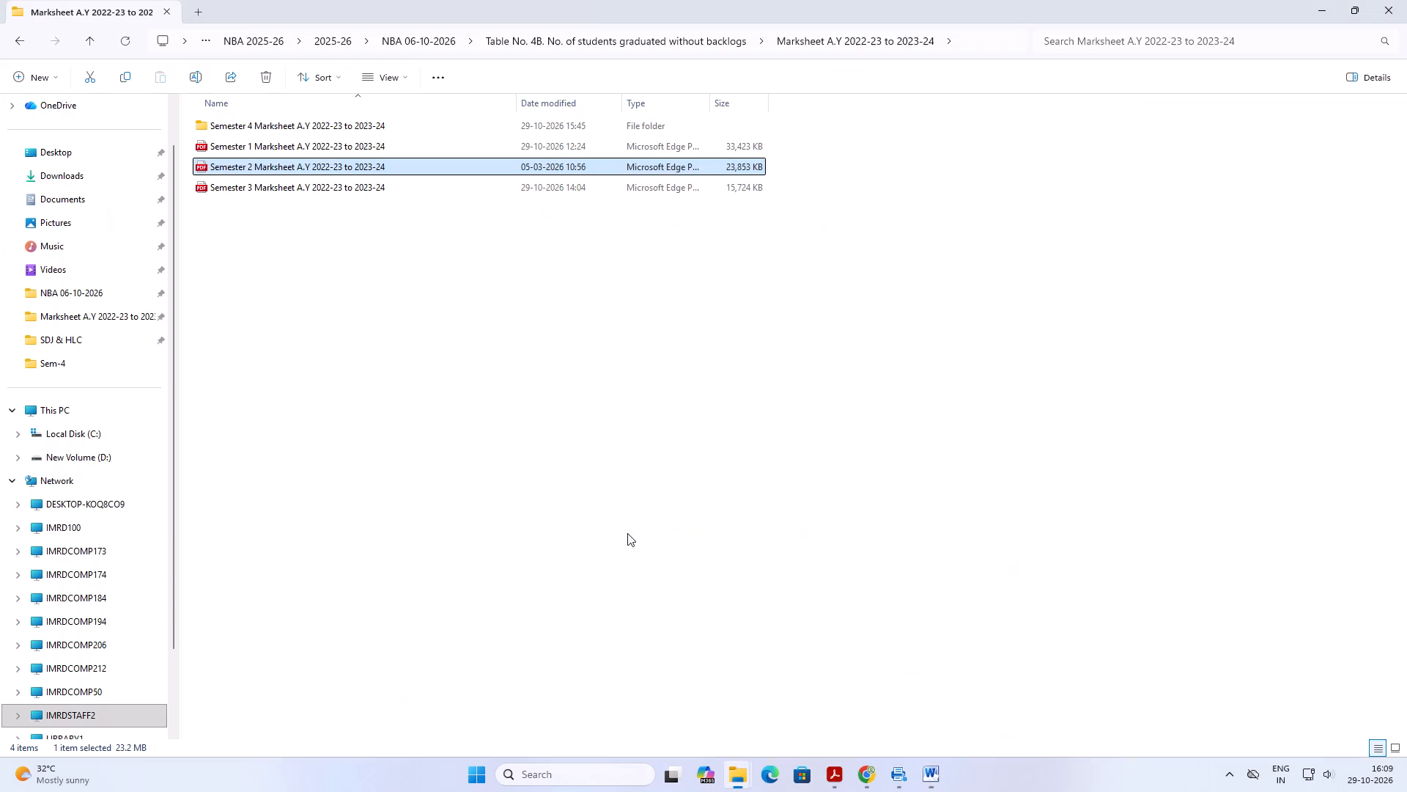
click(332, 270)
double_click(328, 185)
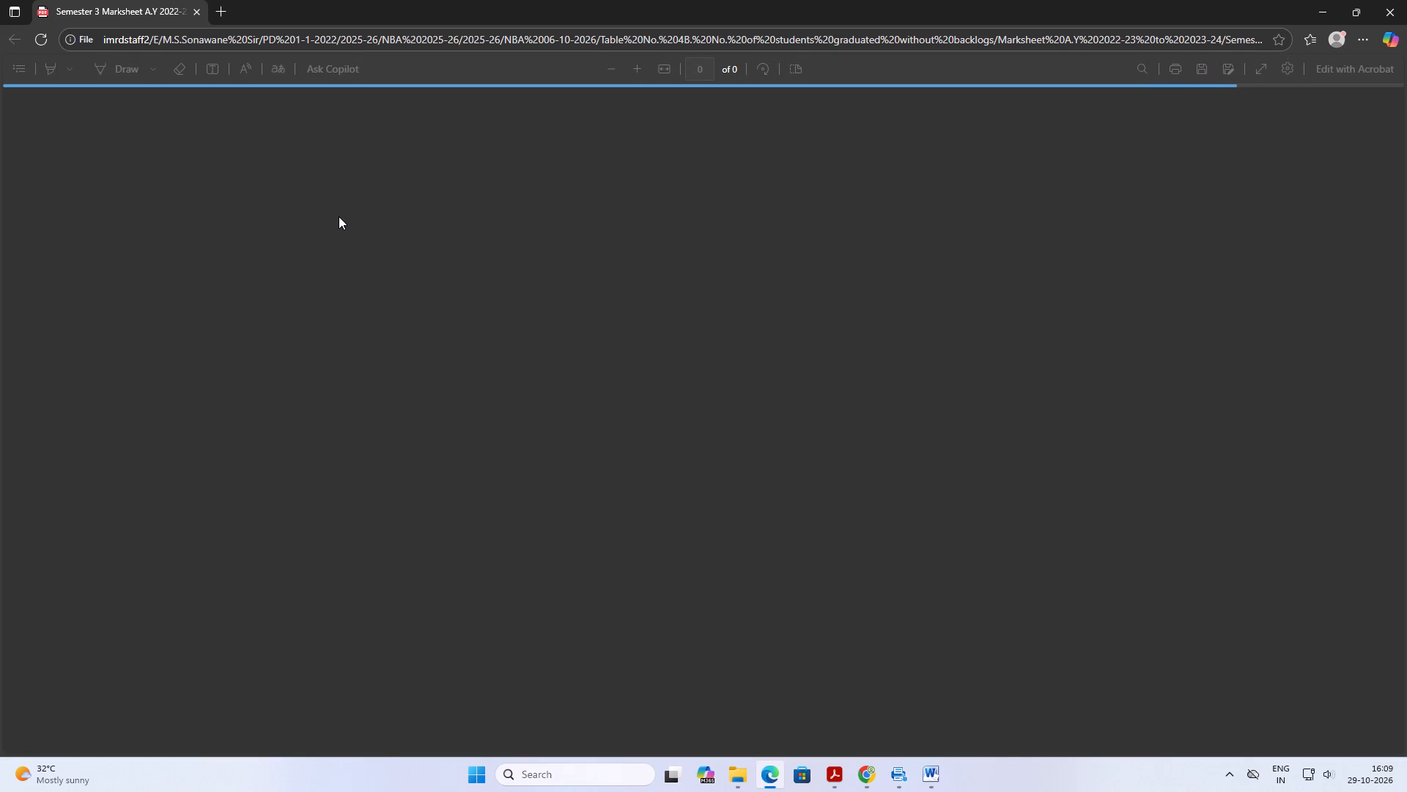
click(731, 73)
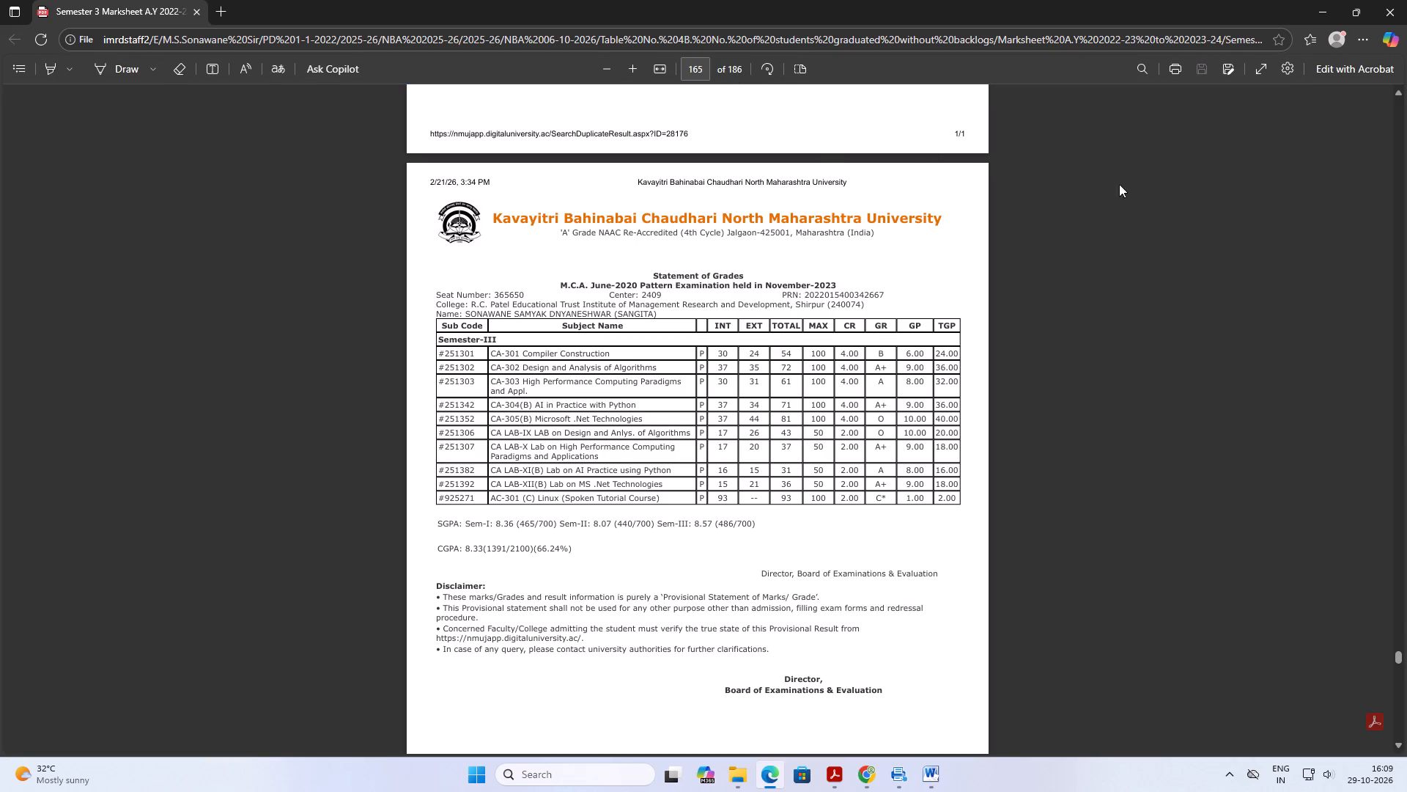
drag(1403, 661, 1404, 791)
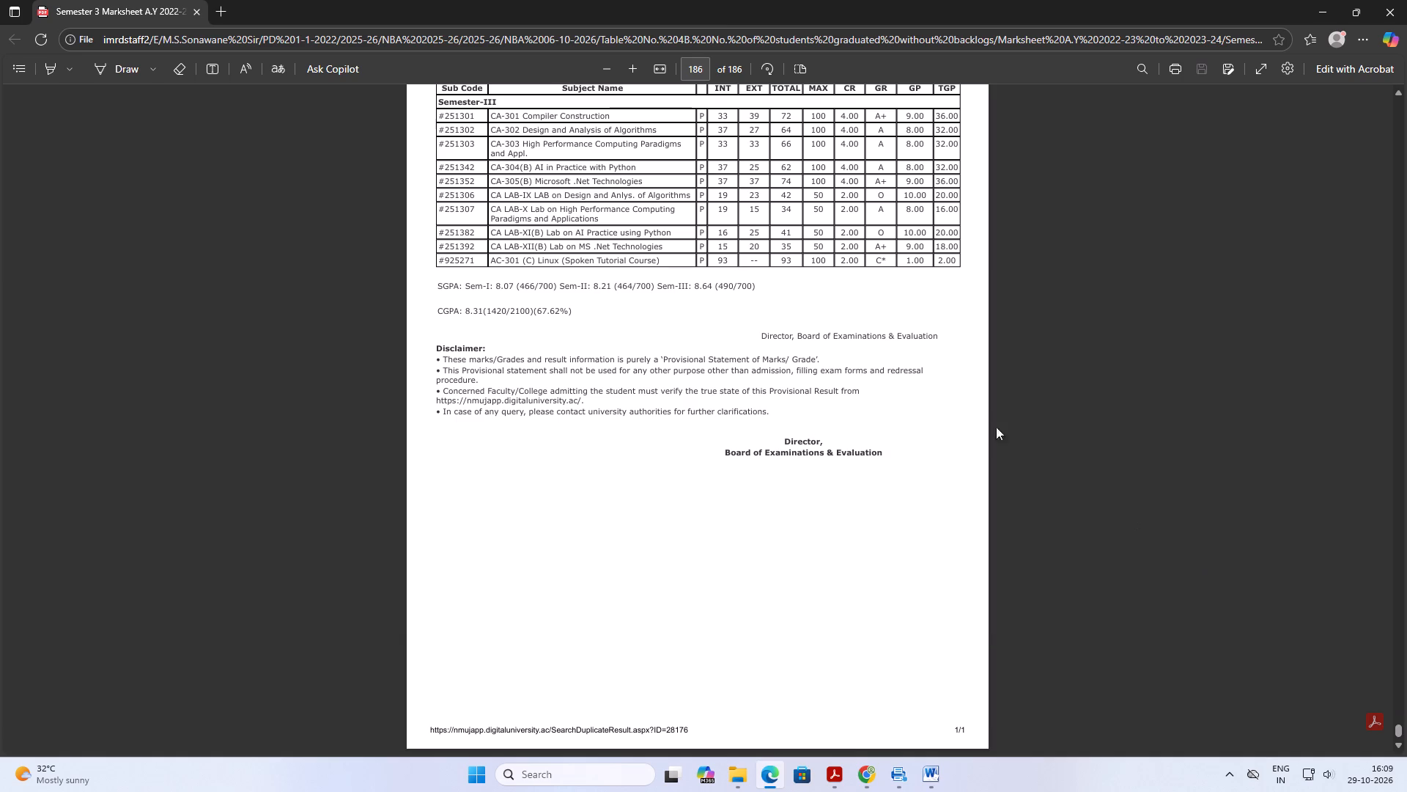
Search the Semester 3 PDF for the PRN of missing student Sr. No 154, copied from the document's Sem 3 table.
click(942, 791)
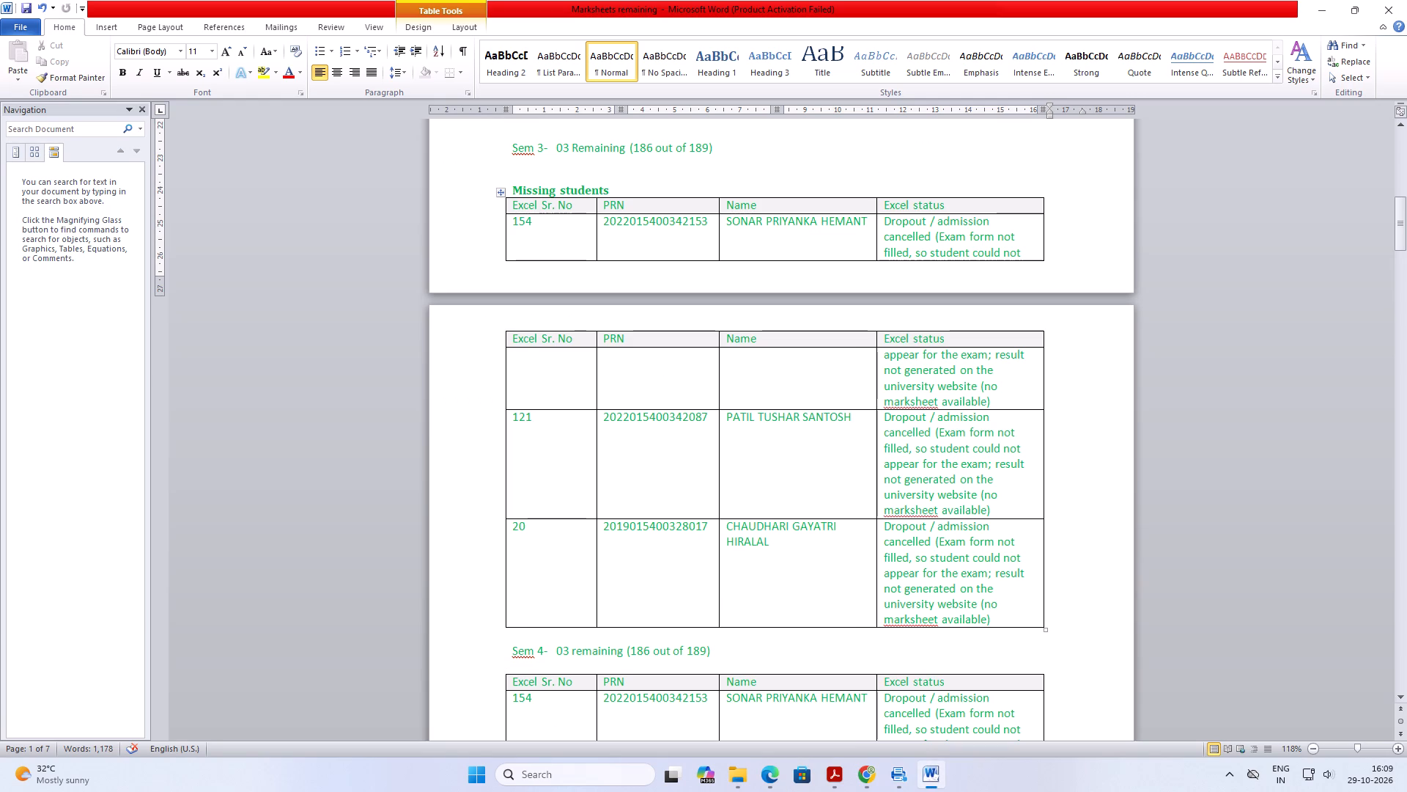
click(602, 217)
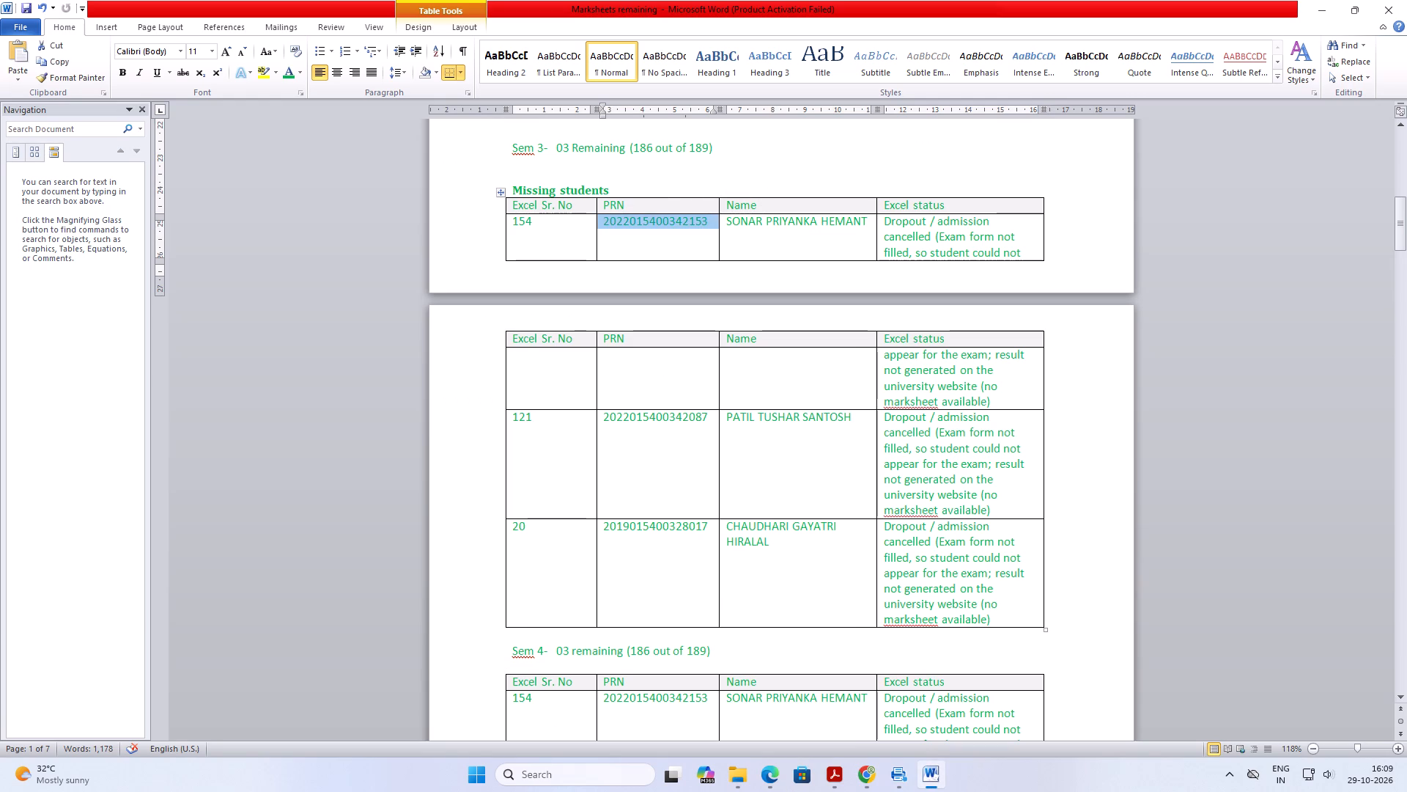
key(ctrl+c)
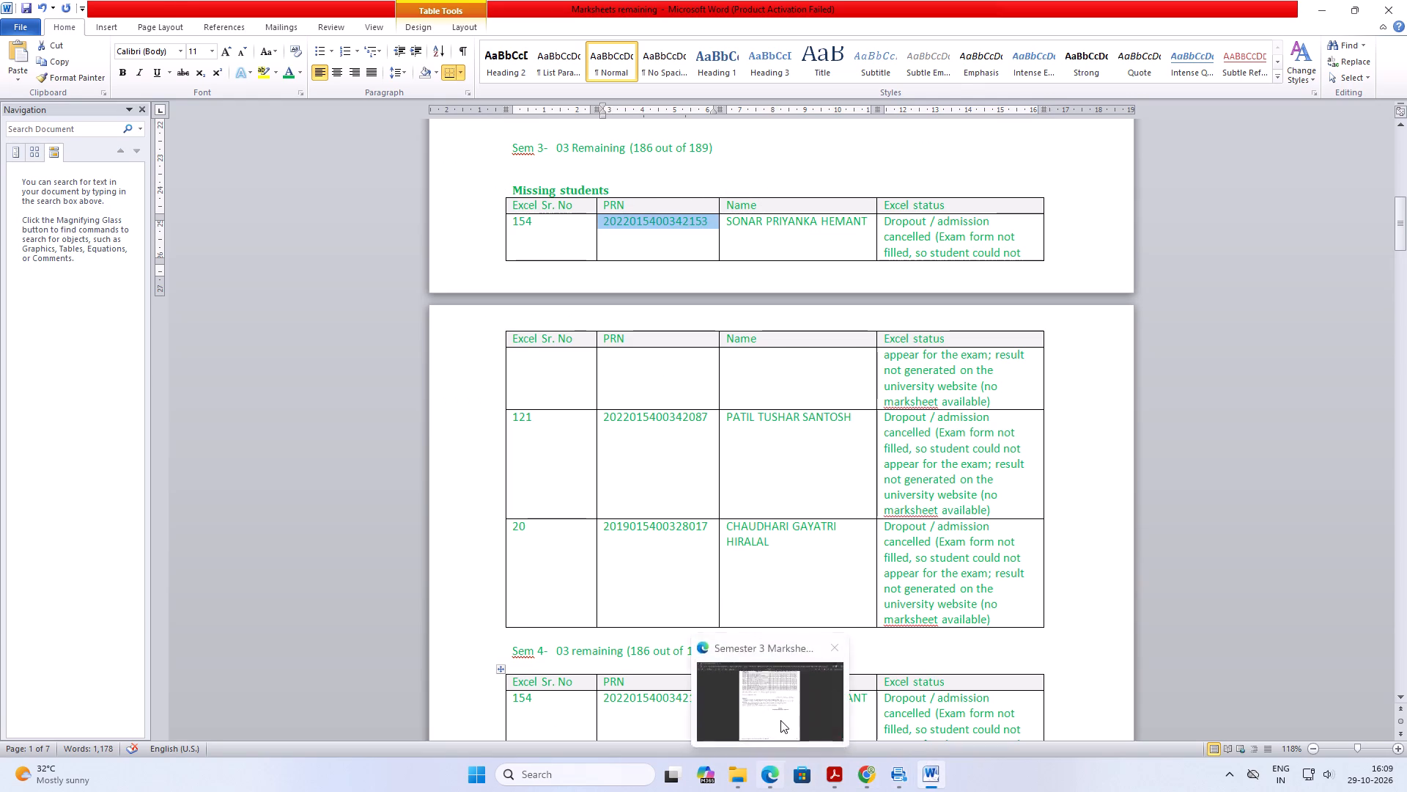
click(780, 720)
key(ctrl+f)
key(ctrl+v)
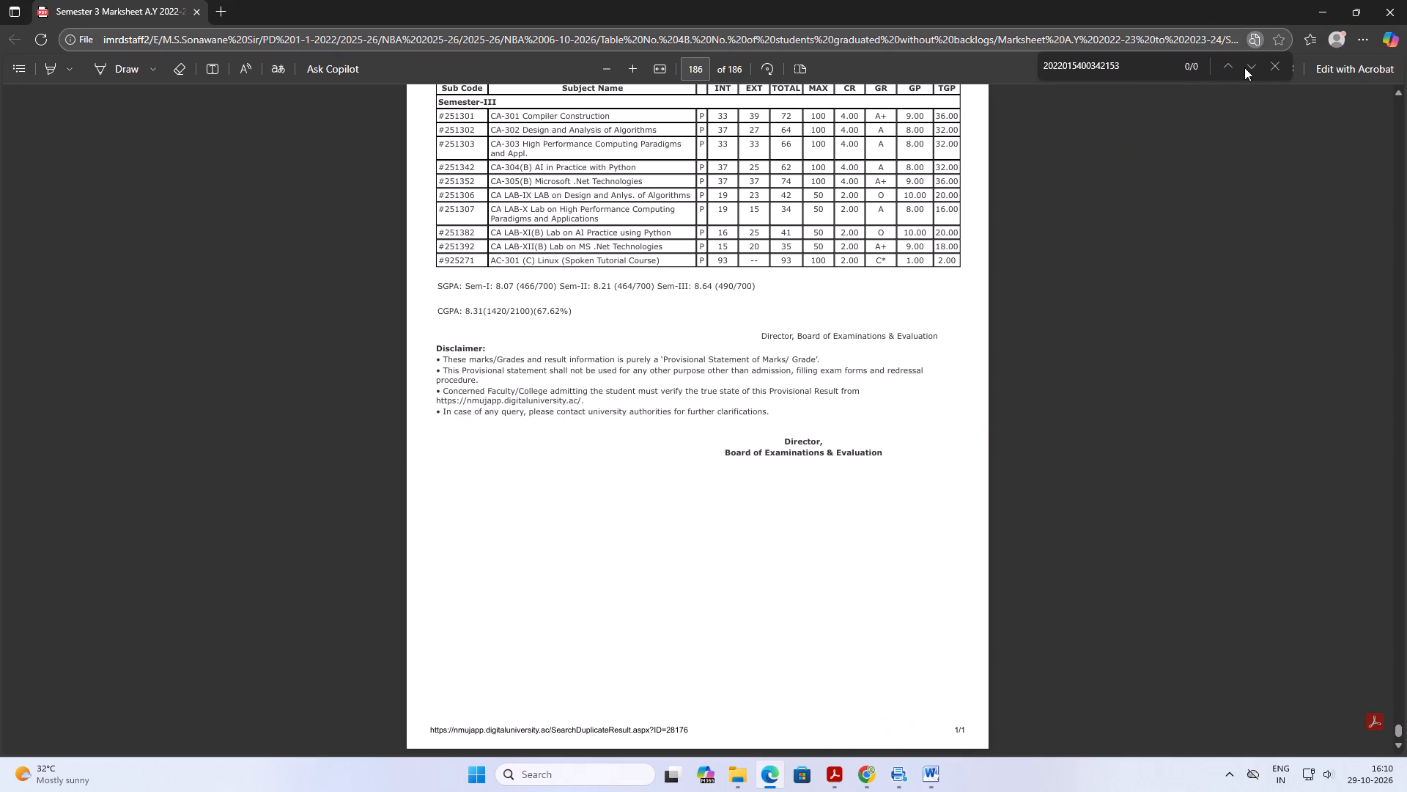
click(1276, 63)
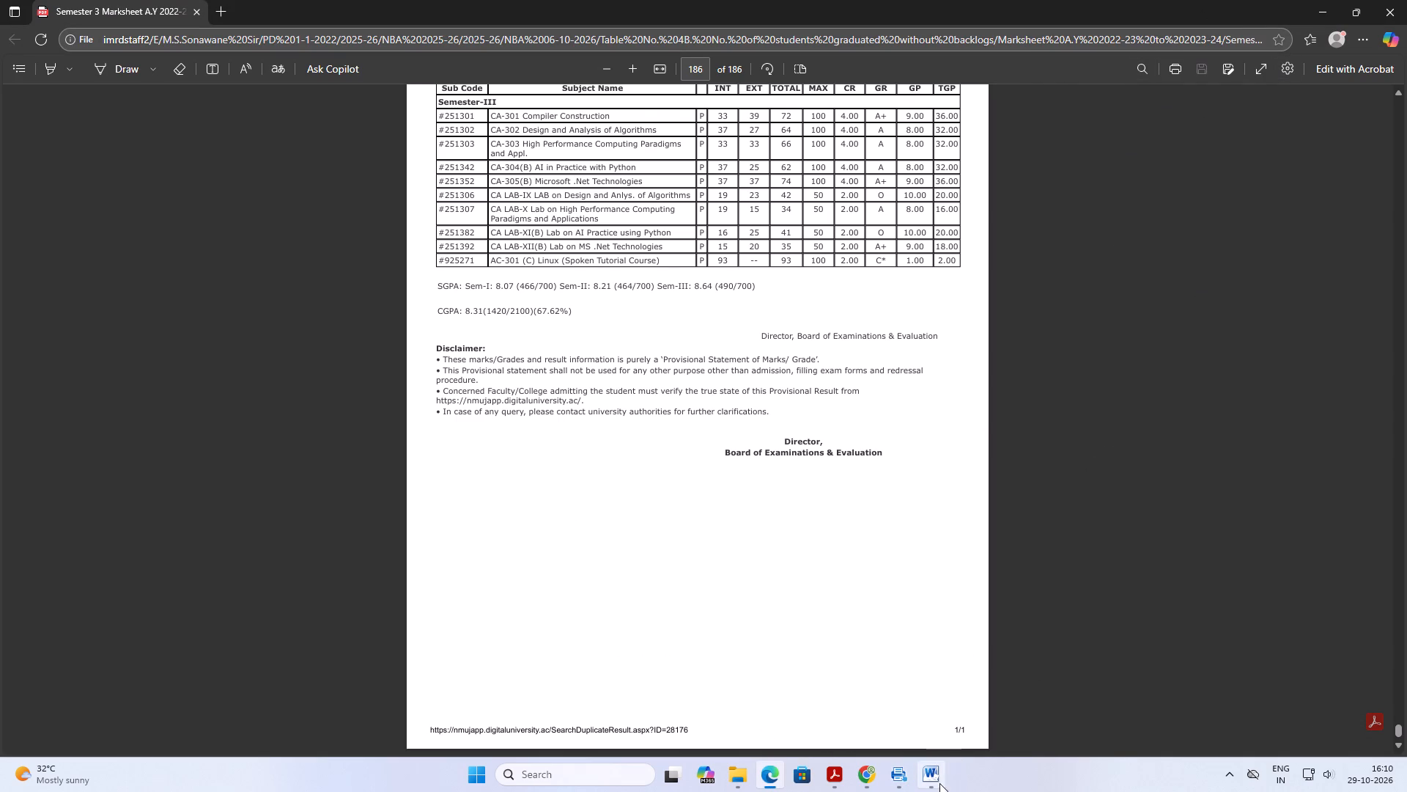
Search the Semester 3 PDF for the PRN of missing student Sr. No 121, copied from the document's Sem 3 table.
click(934, 788)
drag(602, 417, 612, 419)
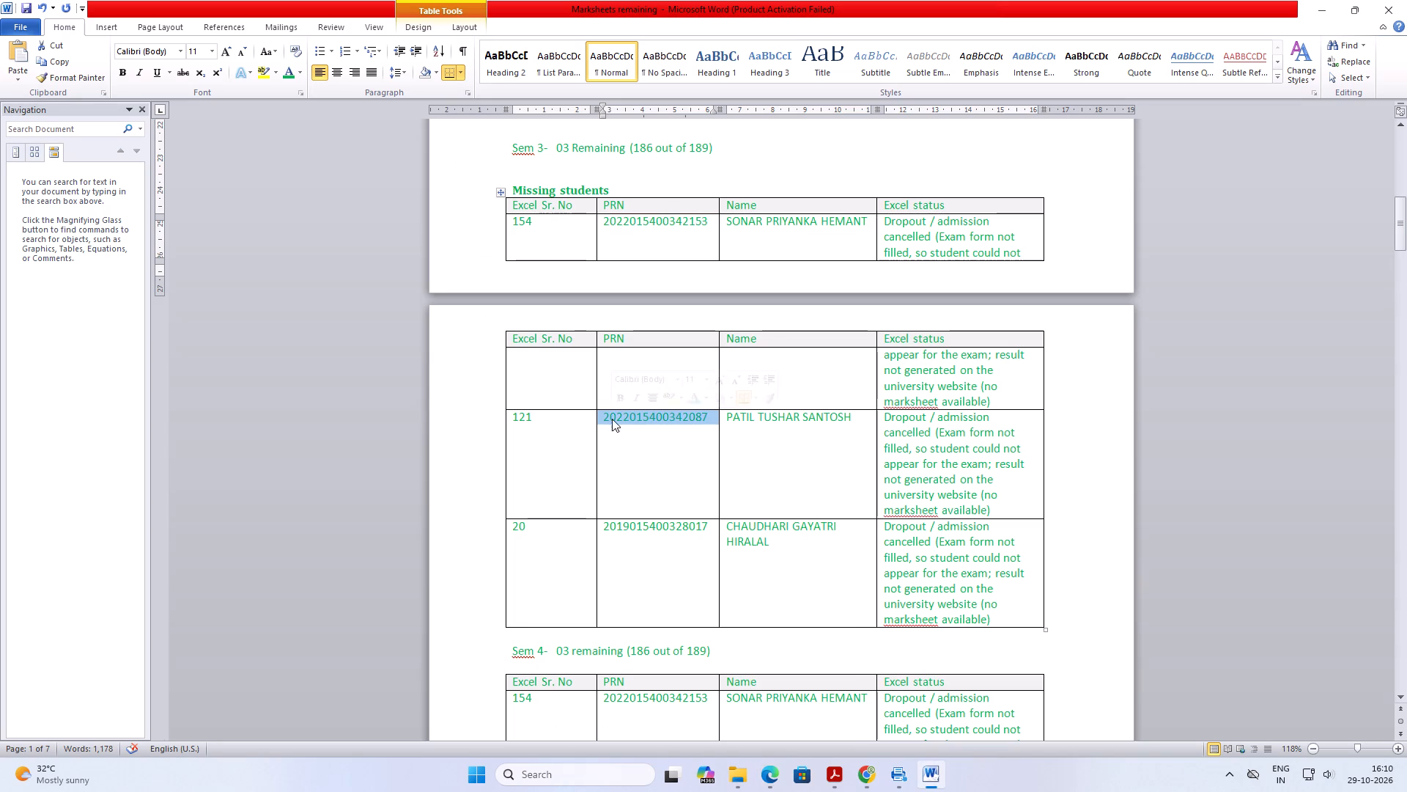
key(ctrl+c)
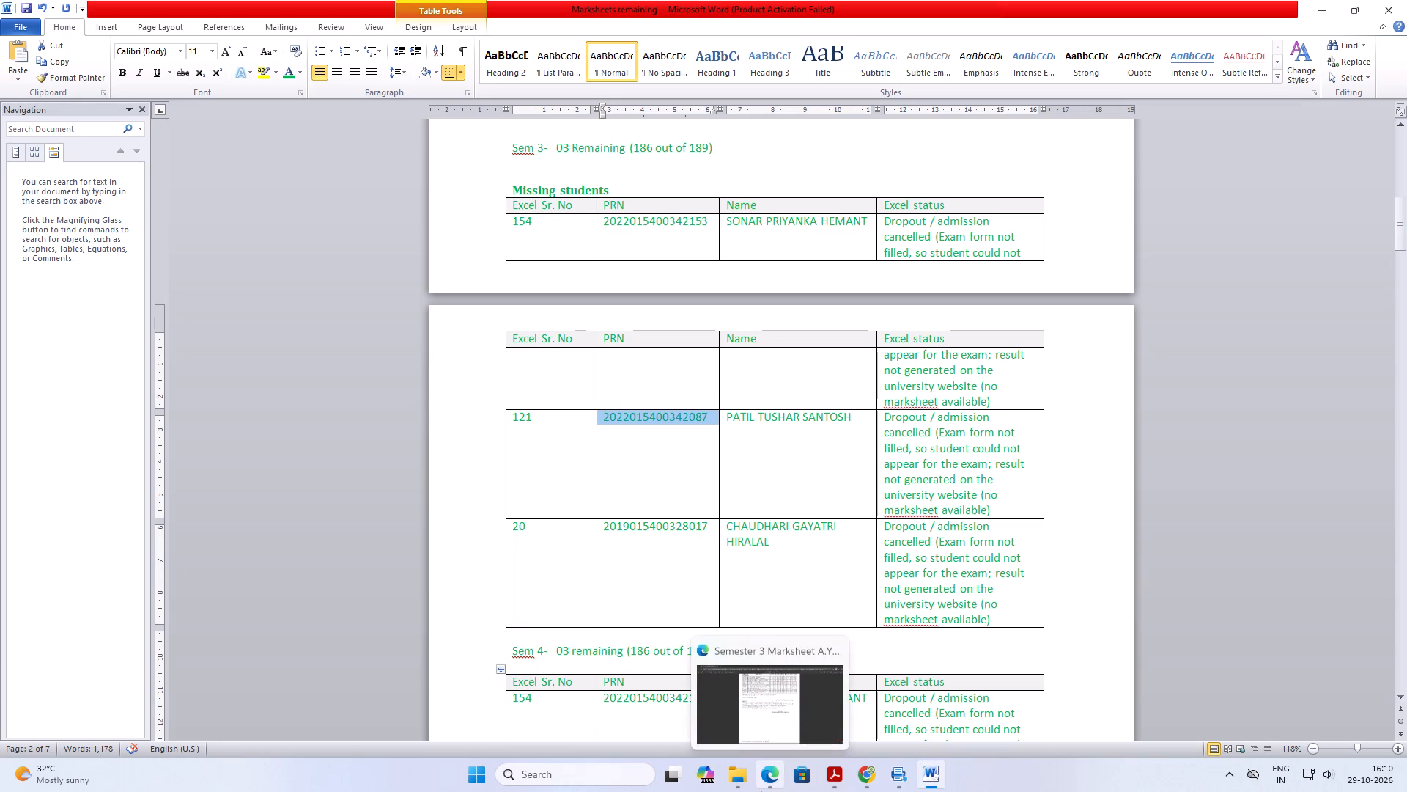
click(764, 683)
key(ctrl+f)
key(ctrl+v)
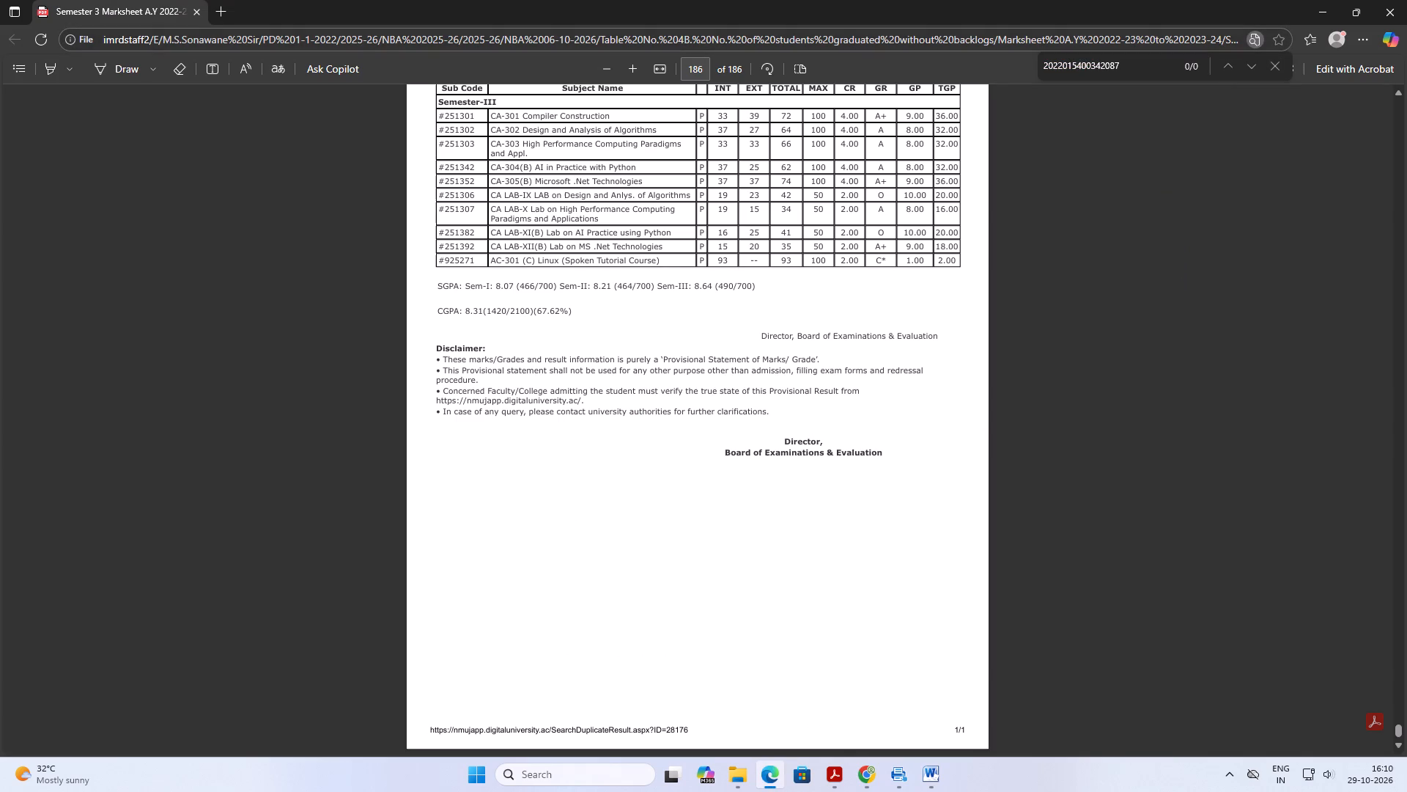
key(Return)
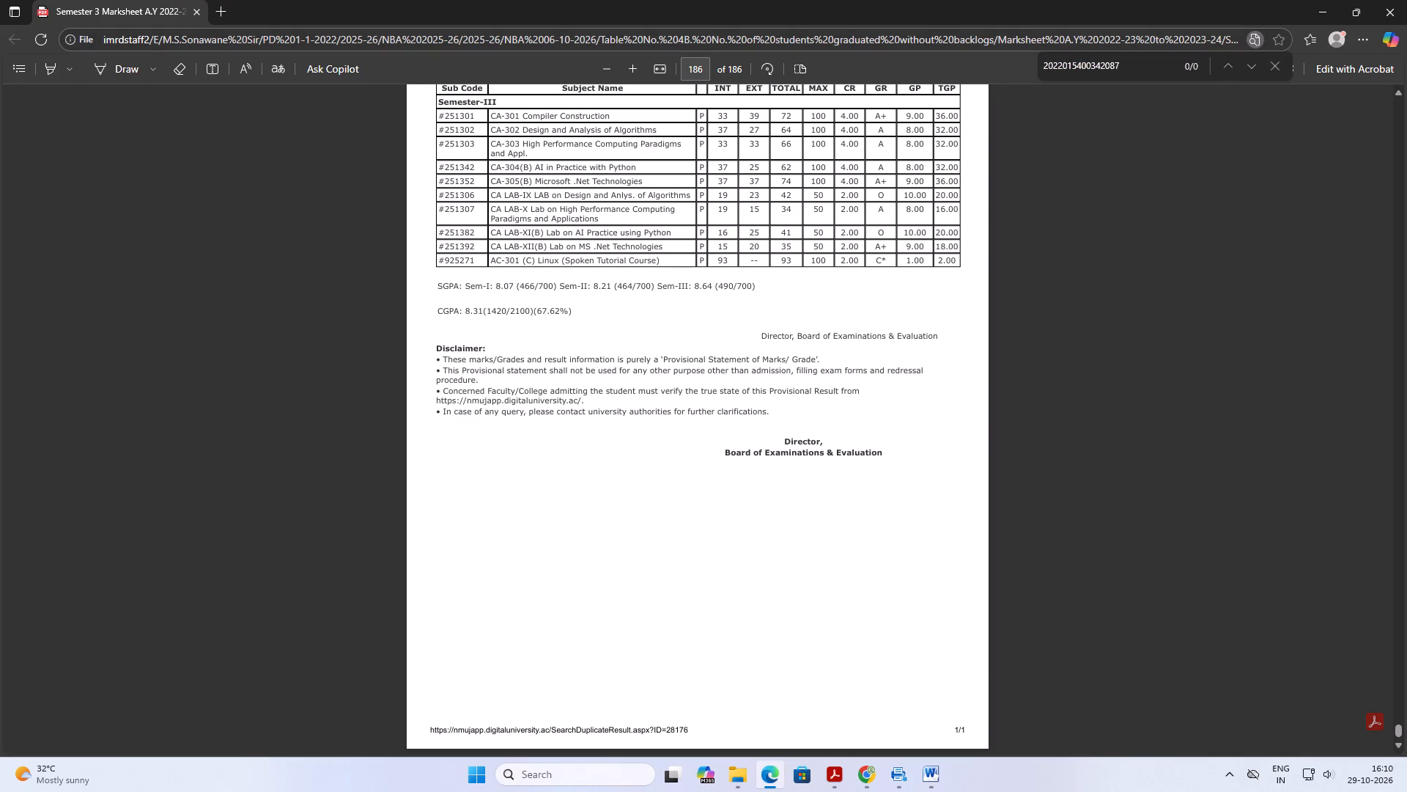
Search the Semester 3 PDF for the PRN of missing student Sr. No 20 from the document, and close the PDF.
click(940, 787)
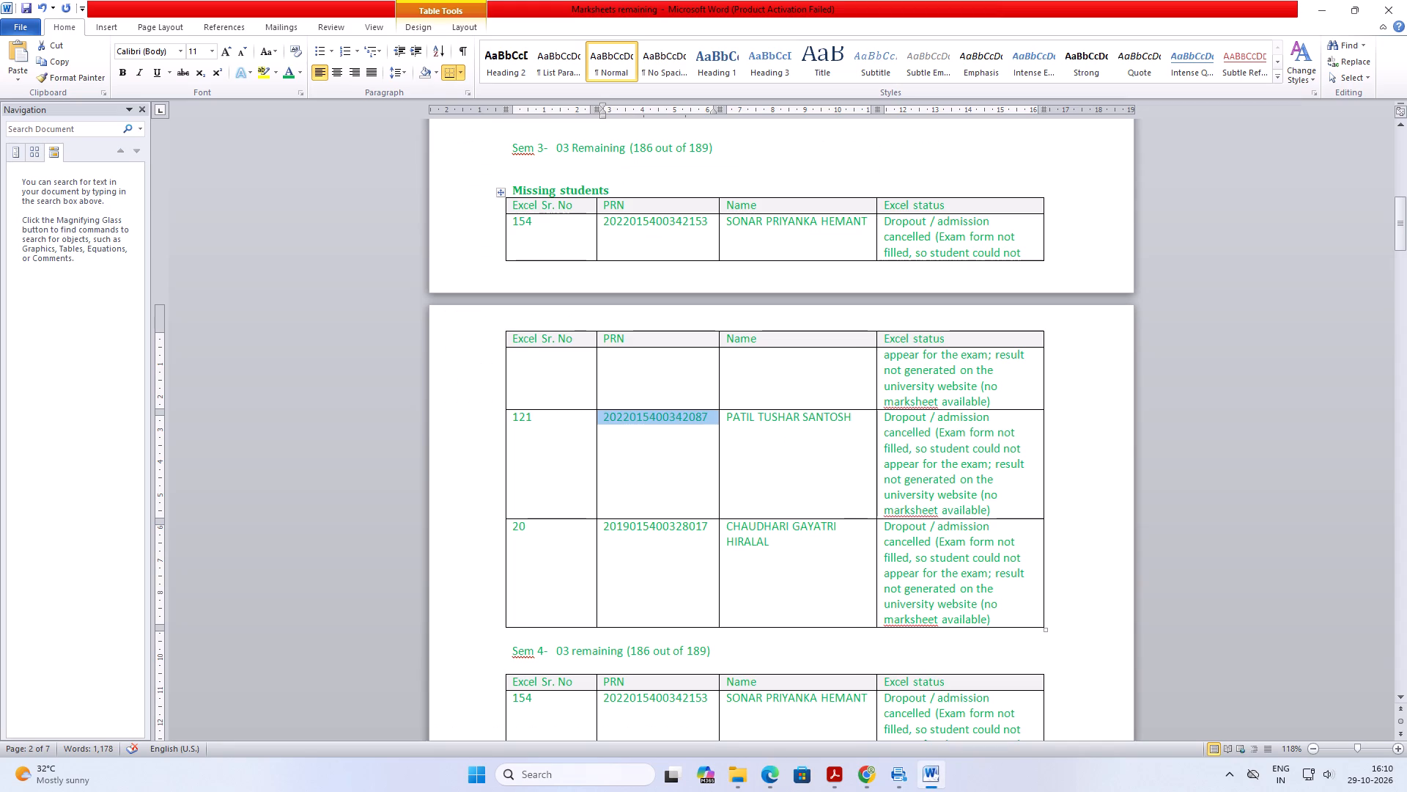
drag(605, 527, 706, 531)
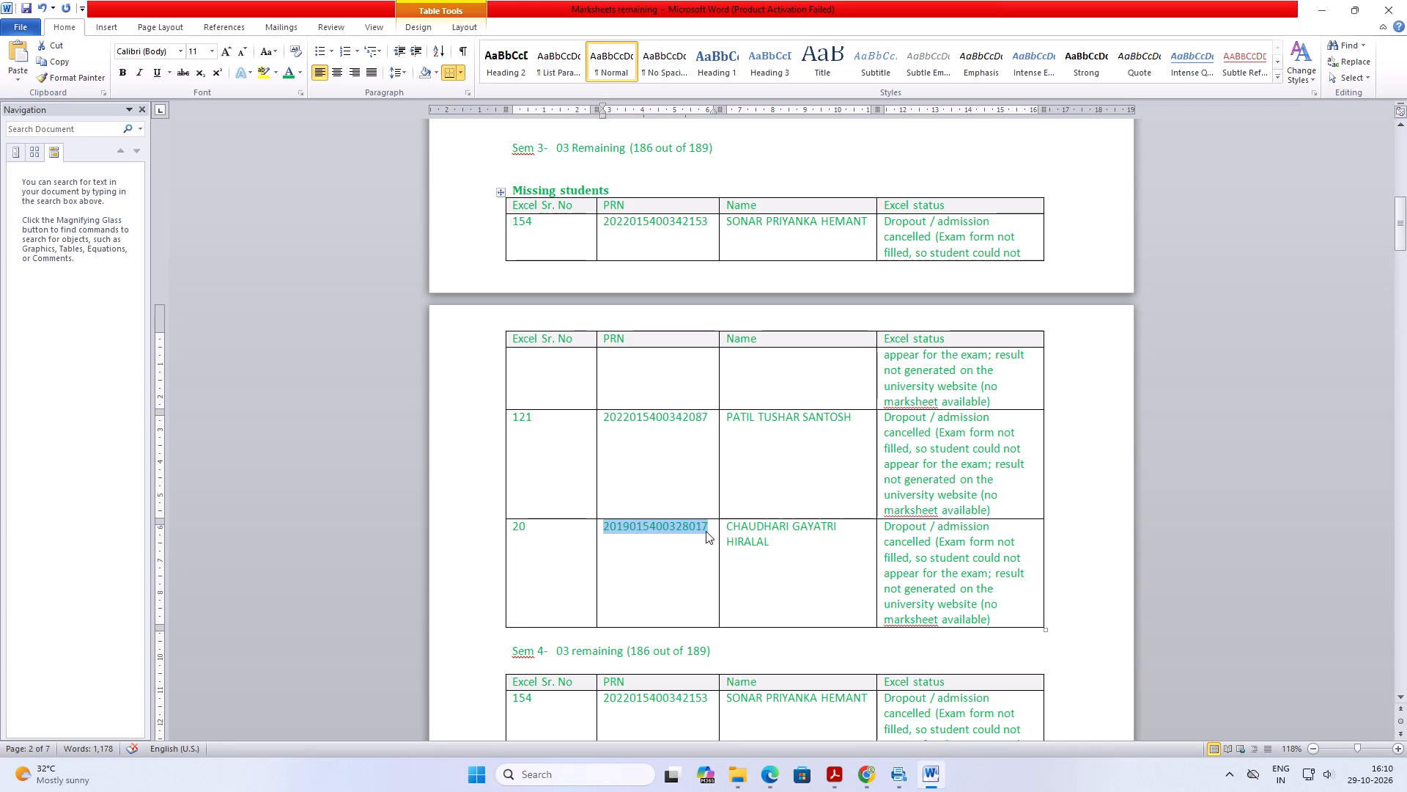
key(ctrl+c)
key(ctrl+c)
click(766, 774)
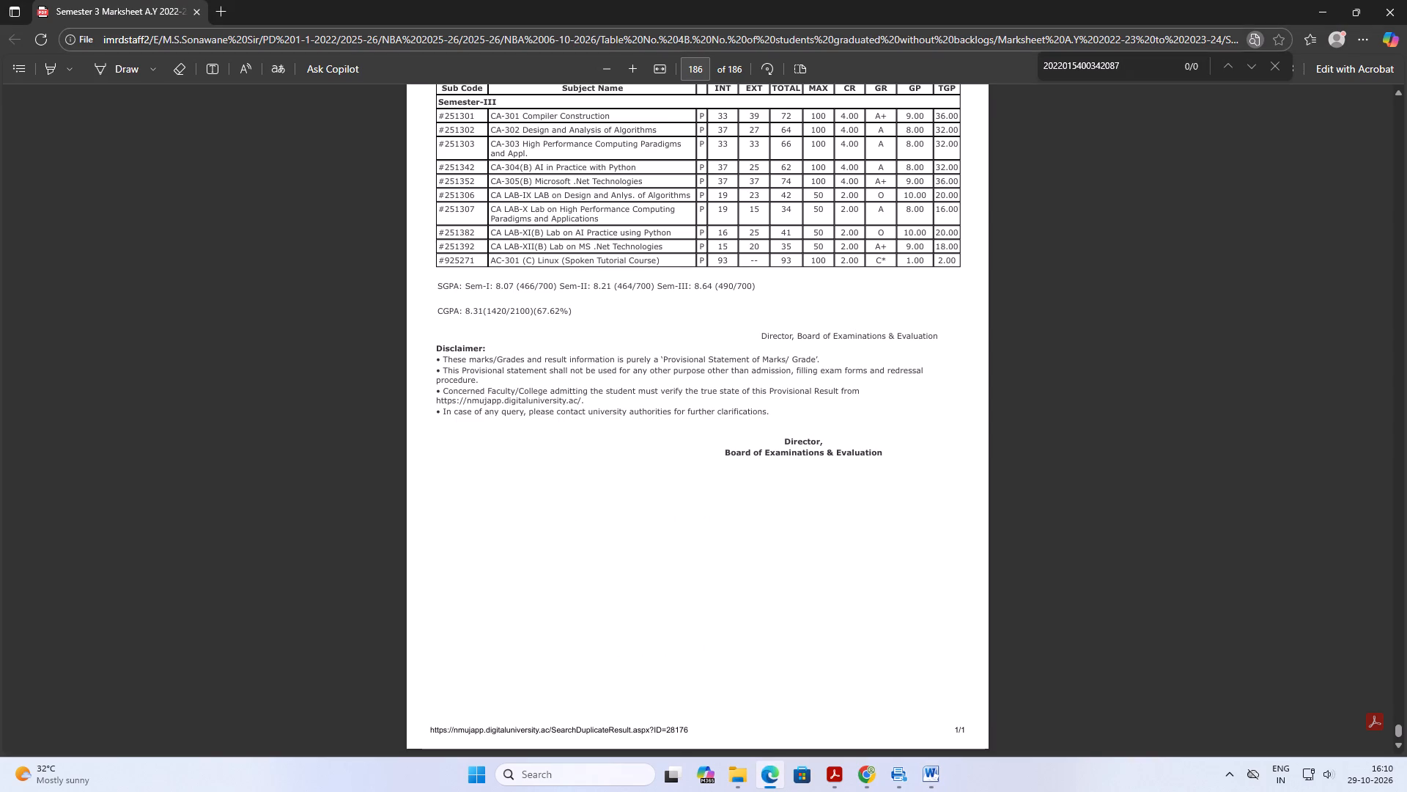
drag(1123, 71, 1000, 74)
key(ctrl+v)
key(Return)
click(1085, 197)
click(1405, 0)
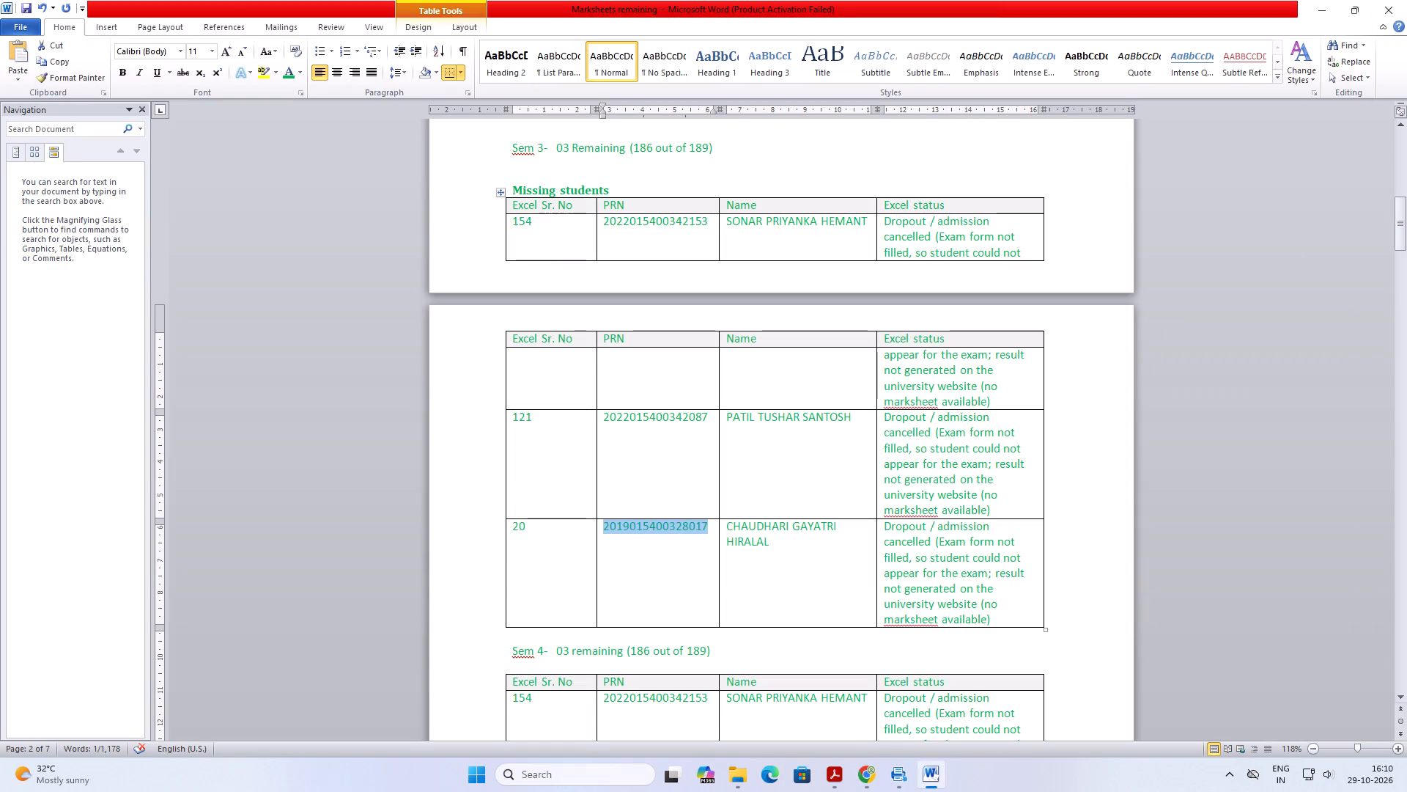
Check the Semester 4 Marksheet A.Y 2022-23 to 2023-24 folder's item count against the document's Sem 4 line.
scroll(767, 461, down, 8)
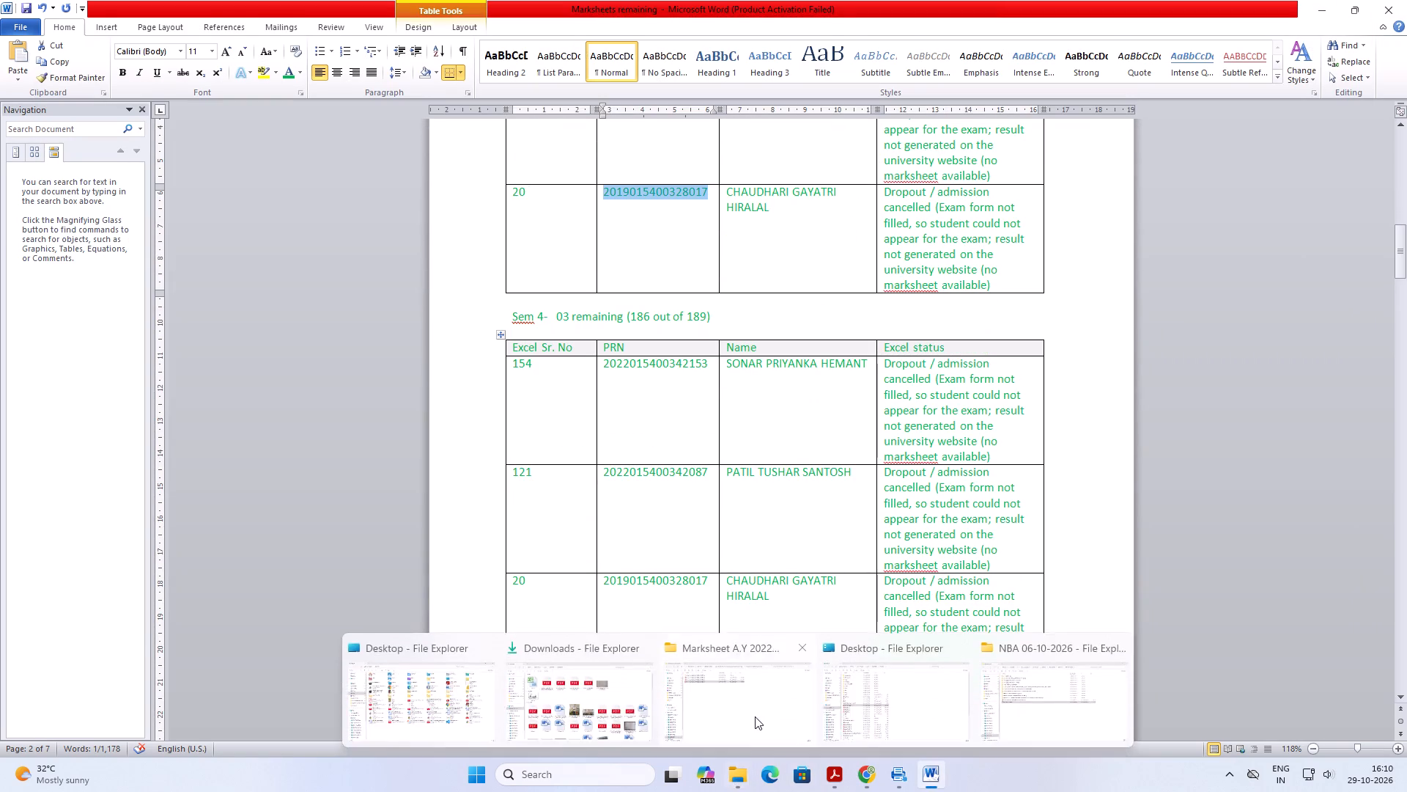
click(755, 716)
double_click(379, 120)
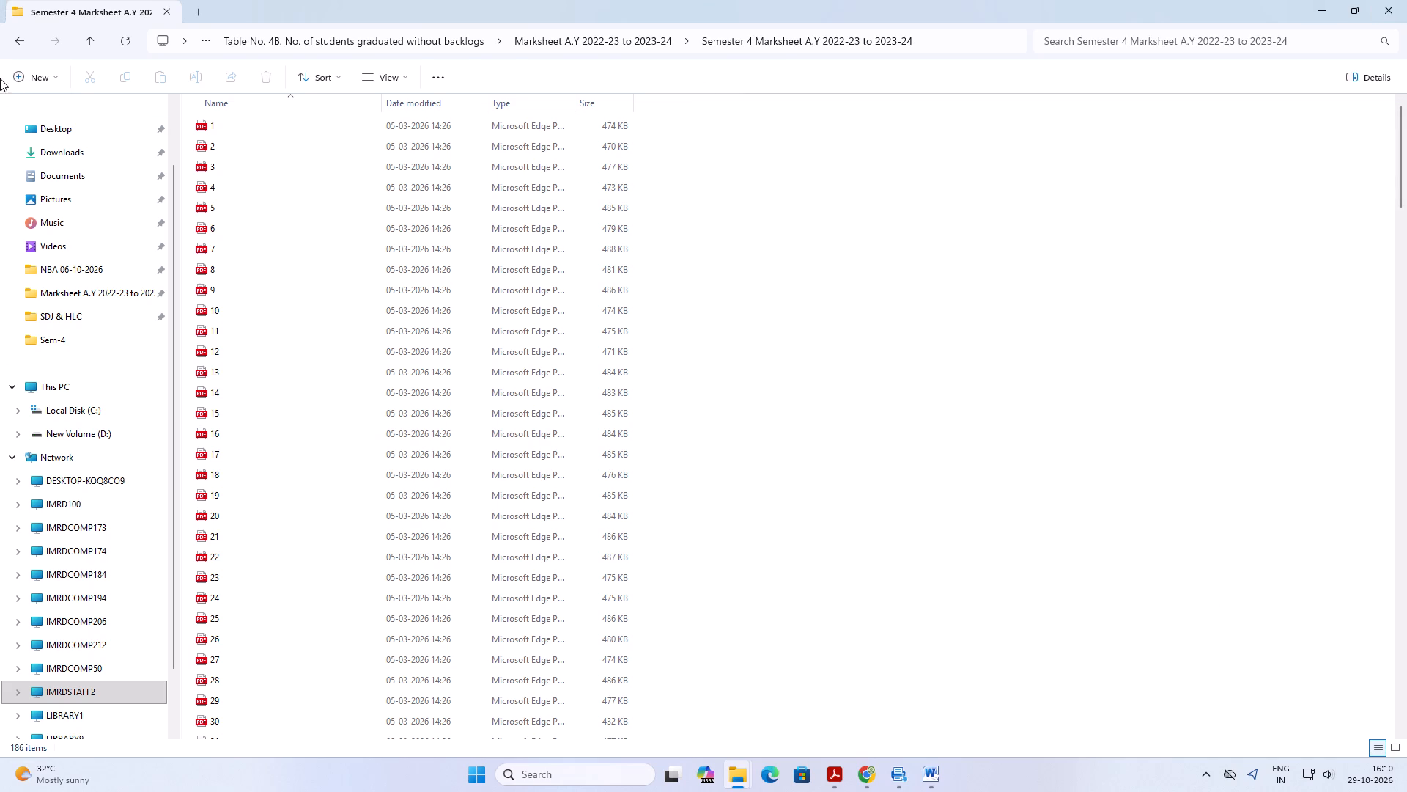
click(92, 32)
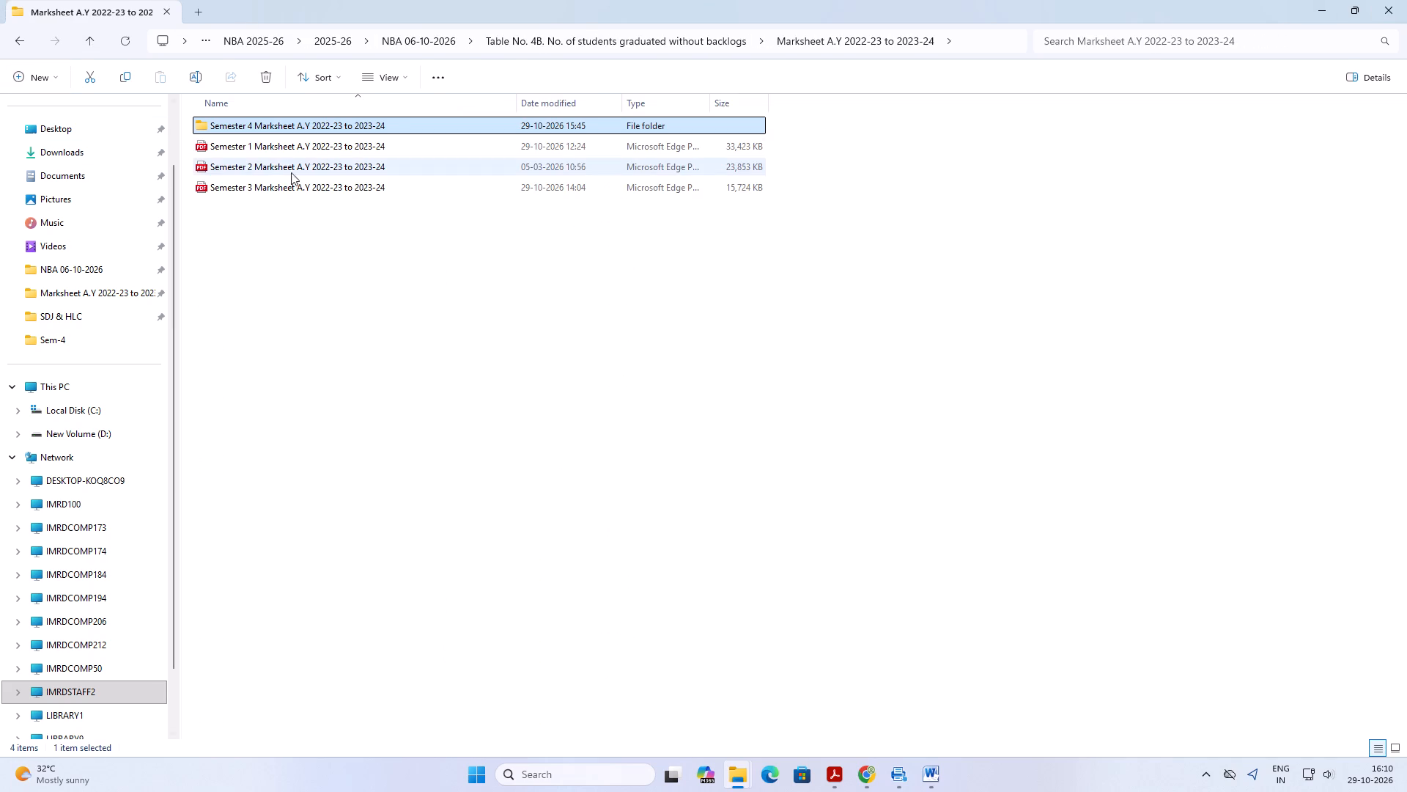
Go through the semester marksheet files, examine the Semester 4 folder's list to its end, and compare it with the document's Sem 4 table.
click(287, 150)
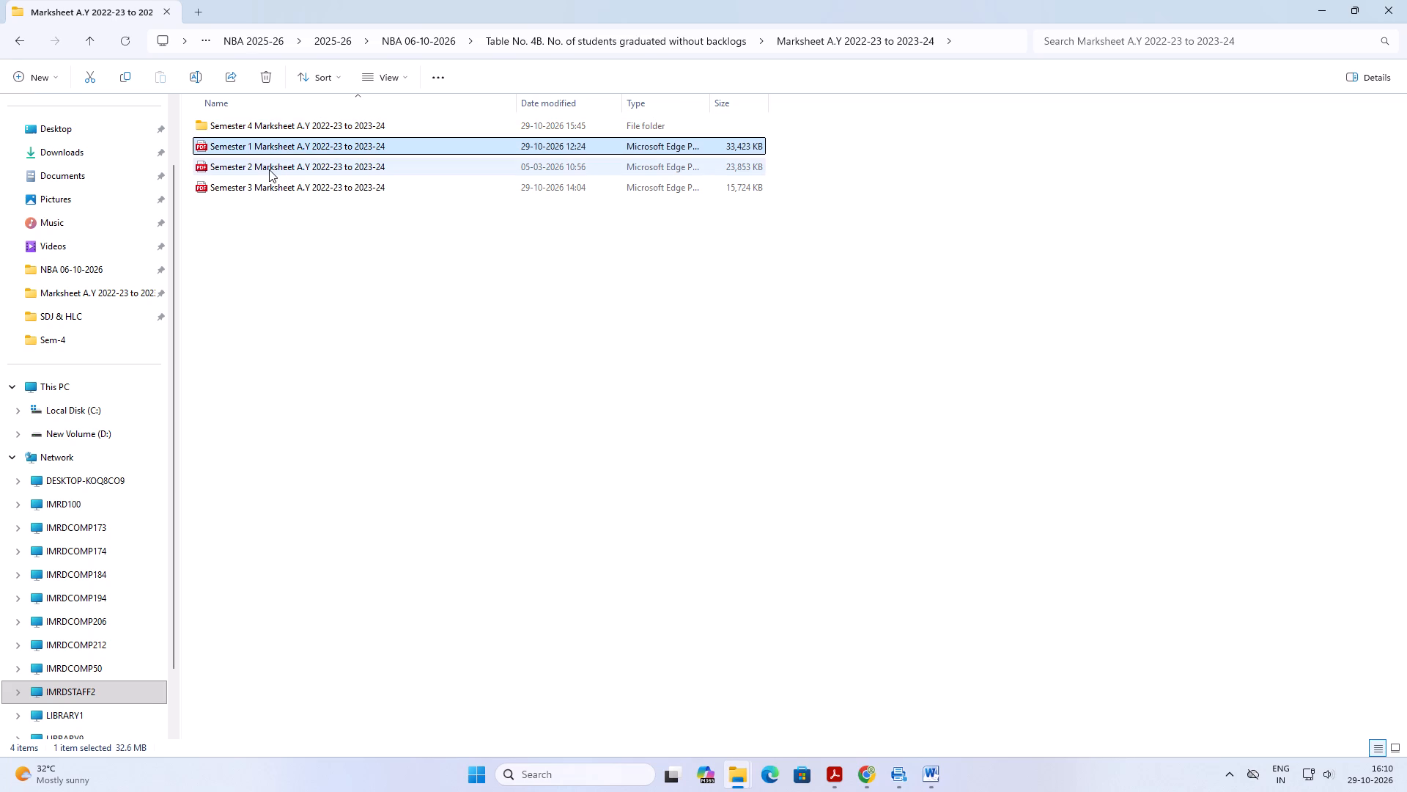
click(269, 169)
click(269, 189)
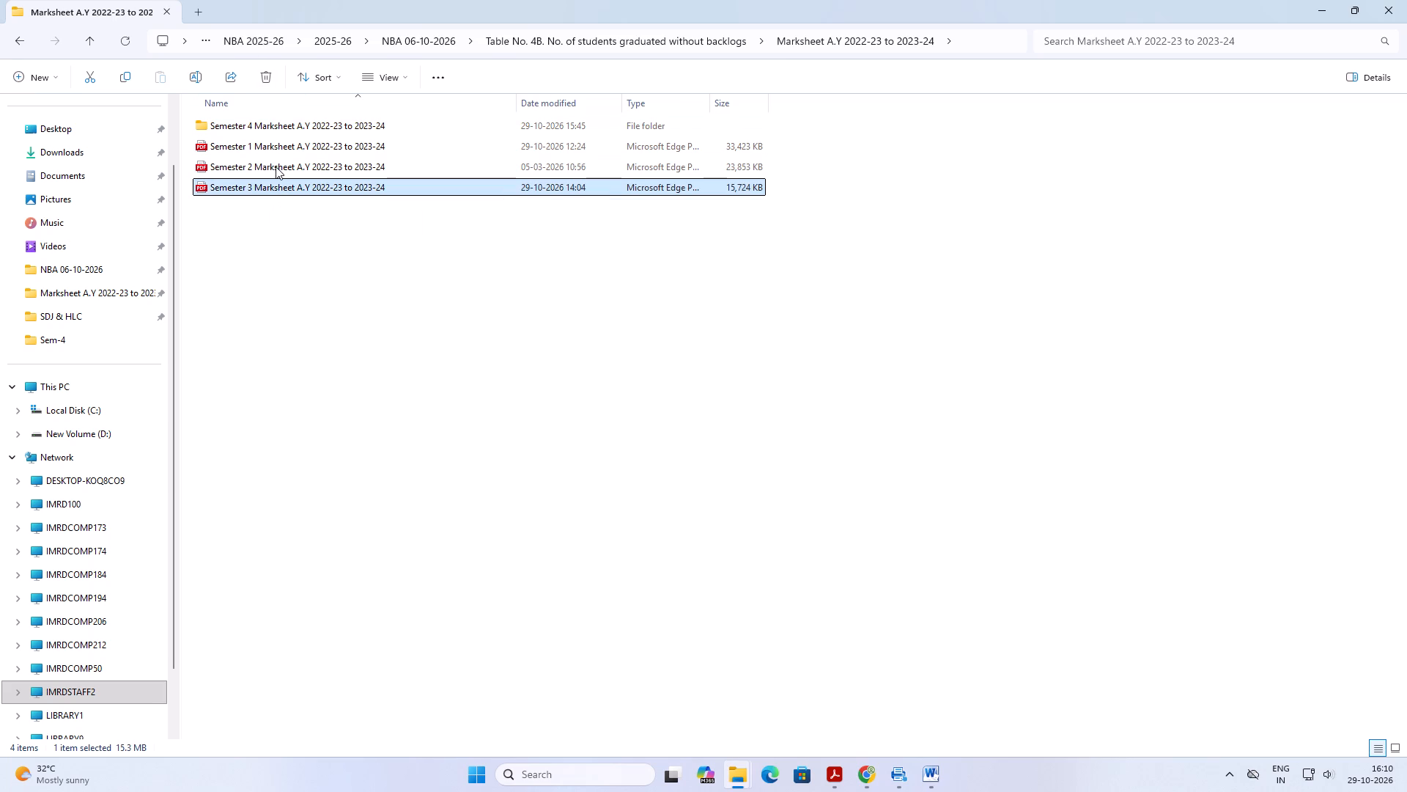
double_click(270, 121)
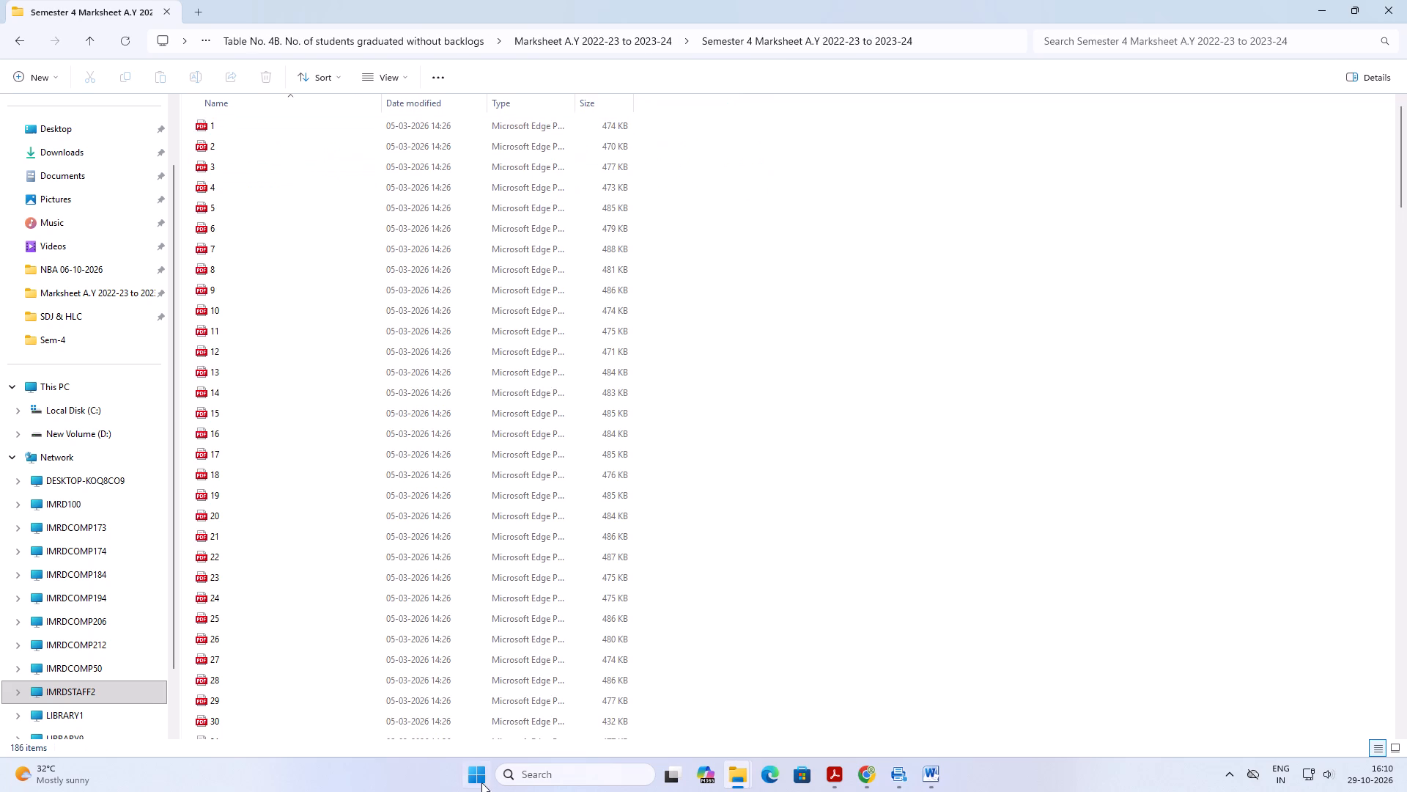
scroll(321, 559, down, 14)
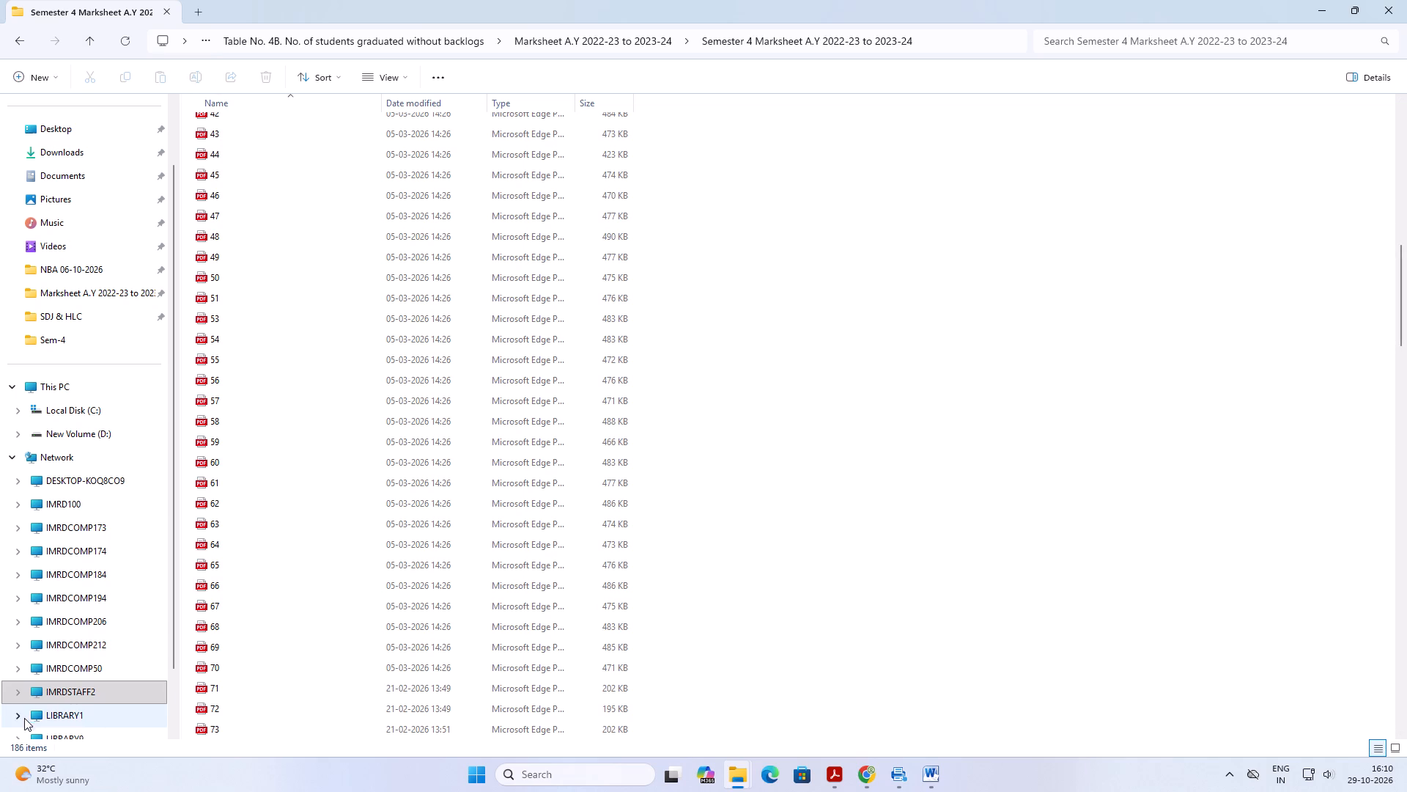
drag(1396, 286, 1400, 316)
drag(1400, 316, 1374, 760)
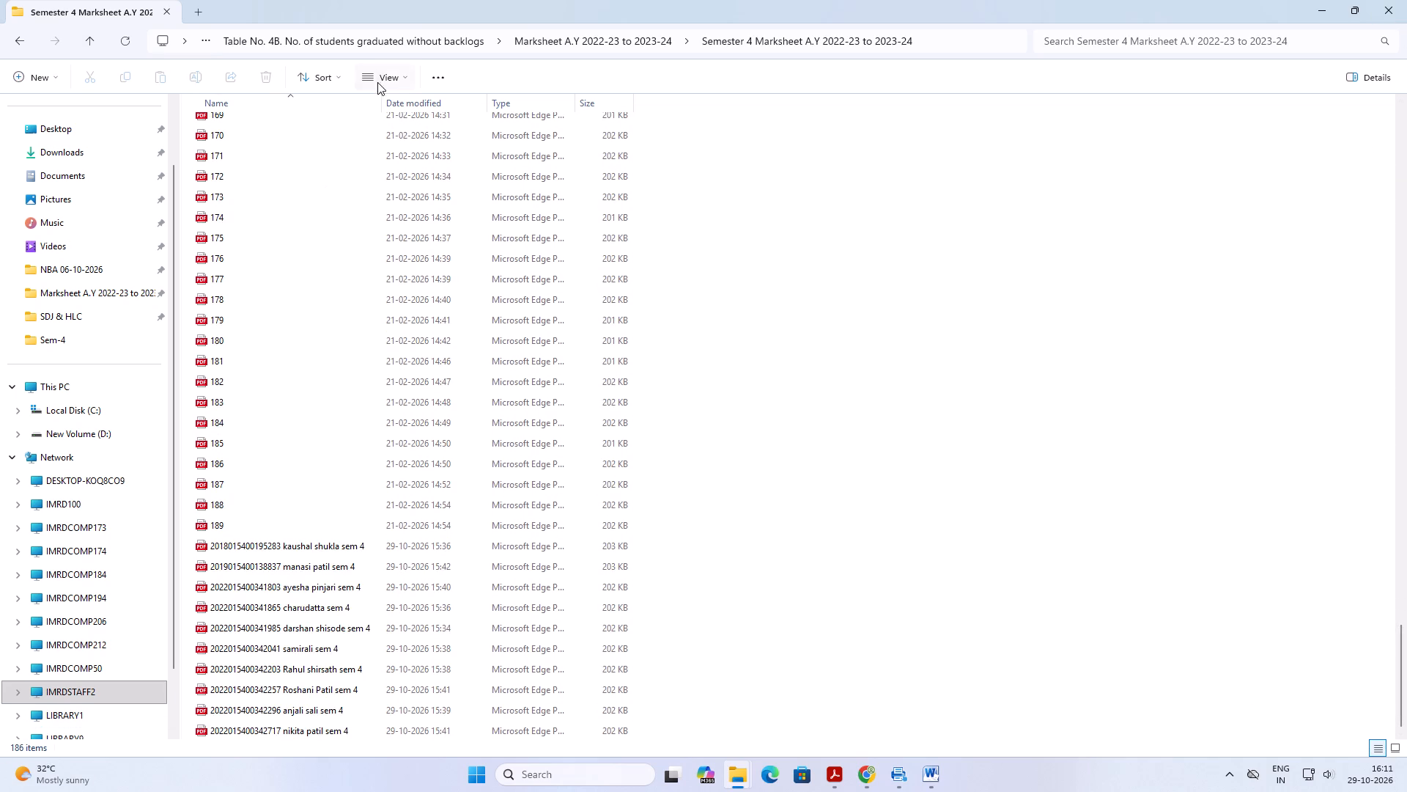
drag(383, 100, 818, 143)
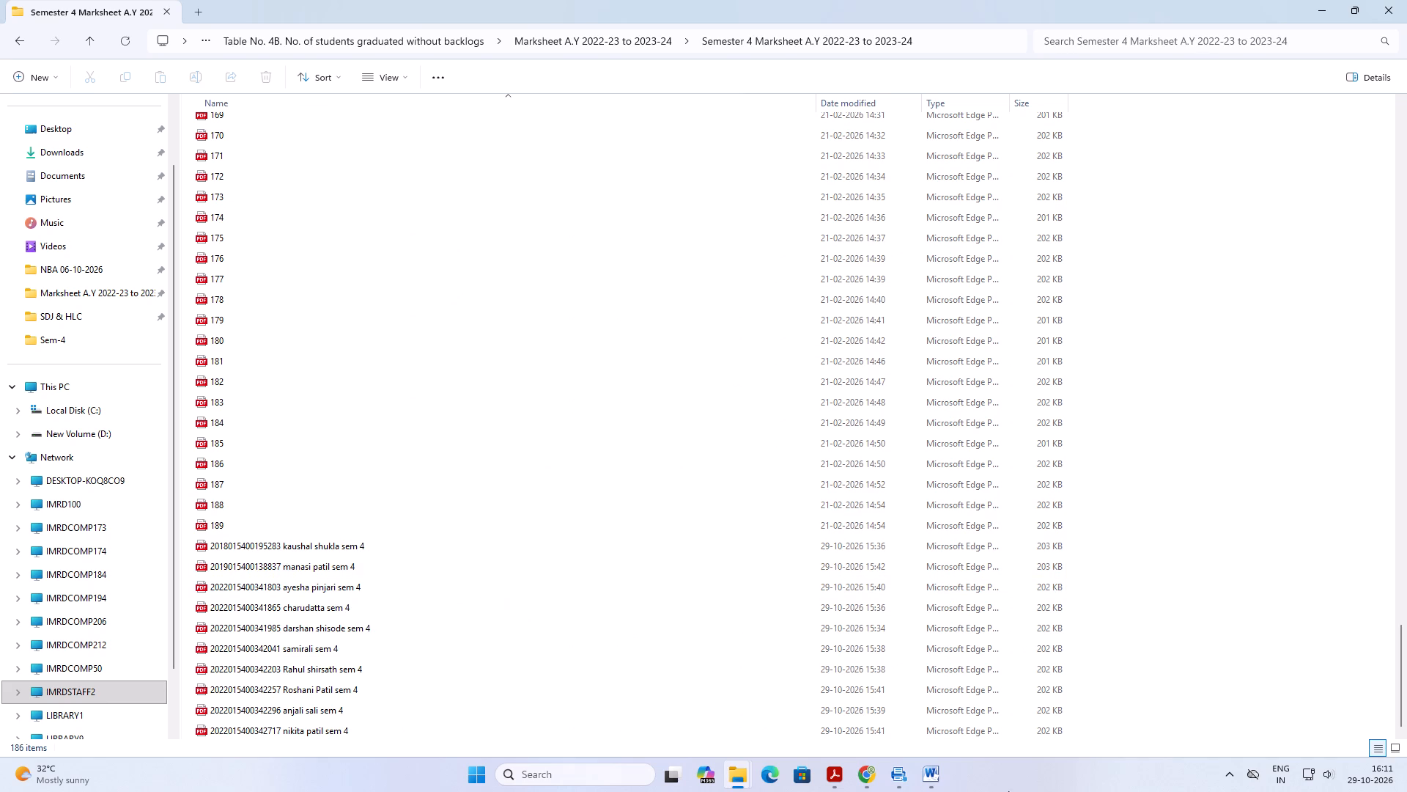
click(934, 771)
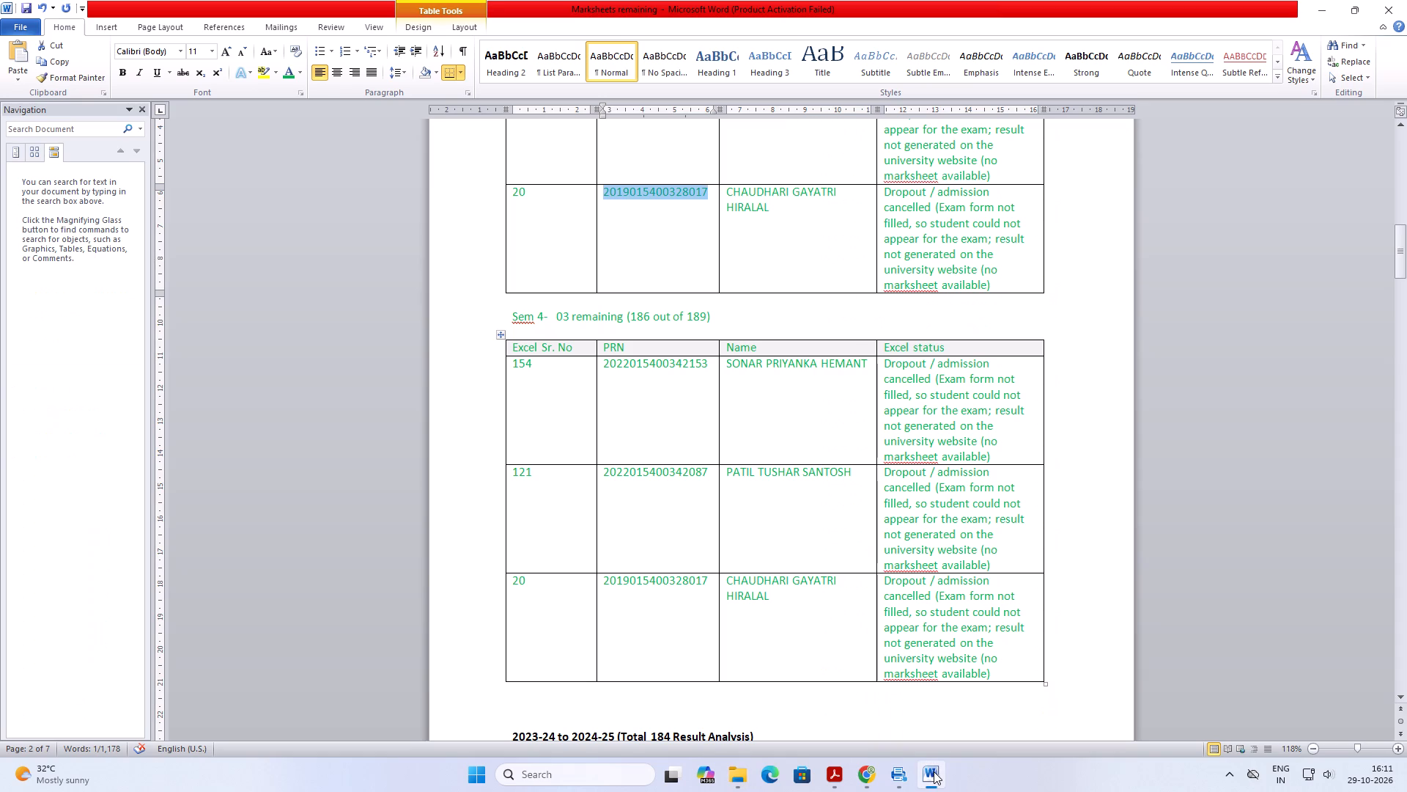
click(934, 771)
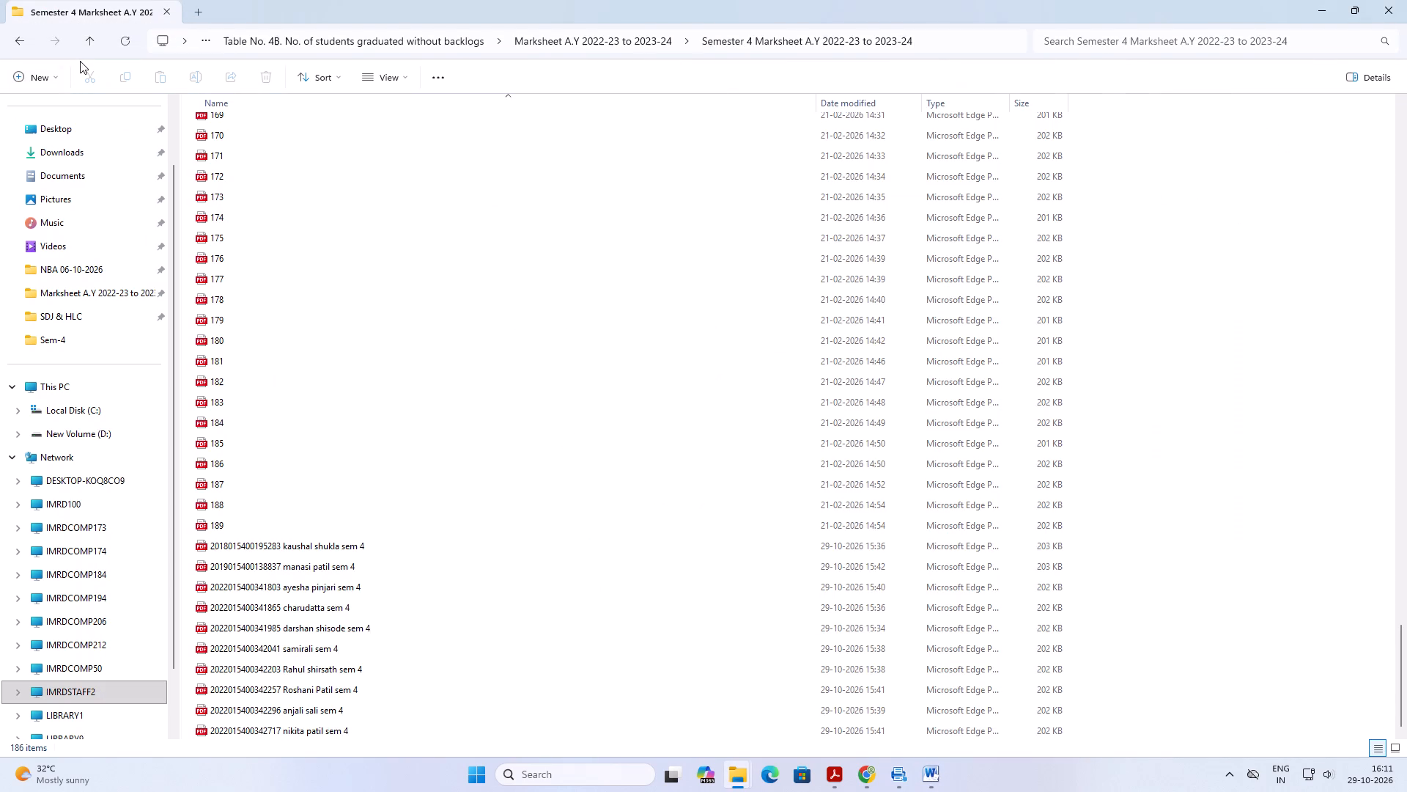
Look through the Semester 4 marksheet file list again and return to the Marksheet A.Y 2022-23 to 2023-24 folder.
click(92, 38)
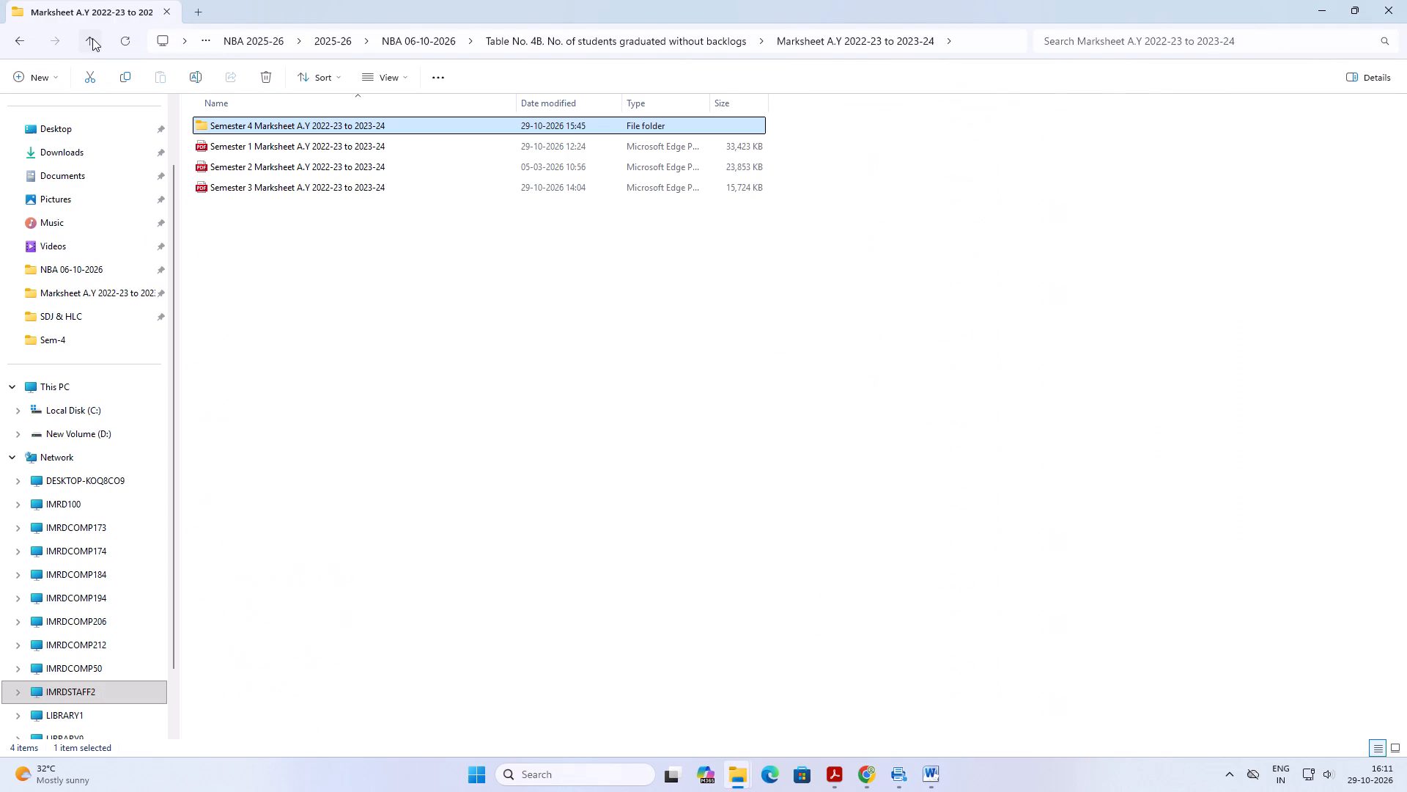
click(270, 144)
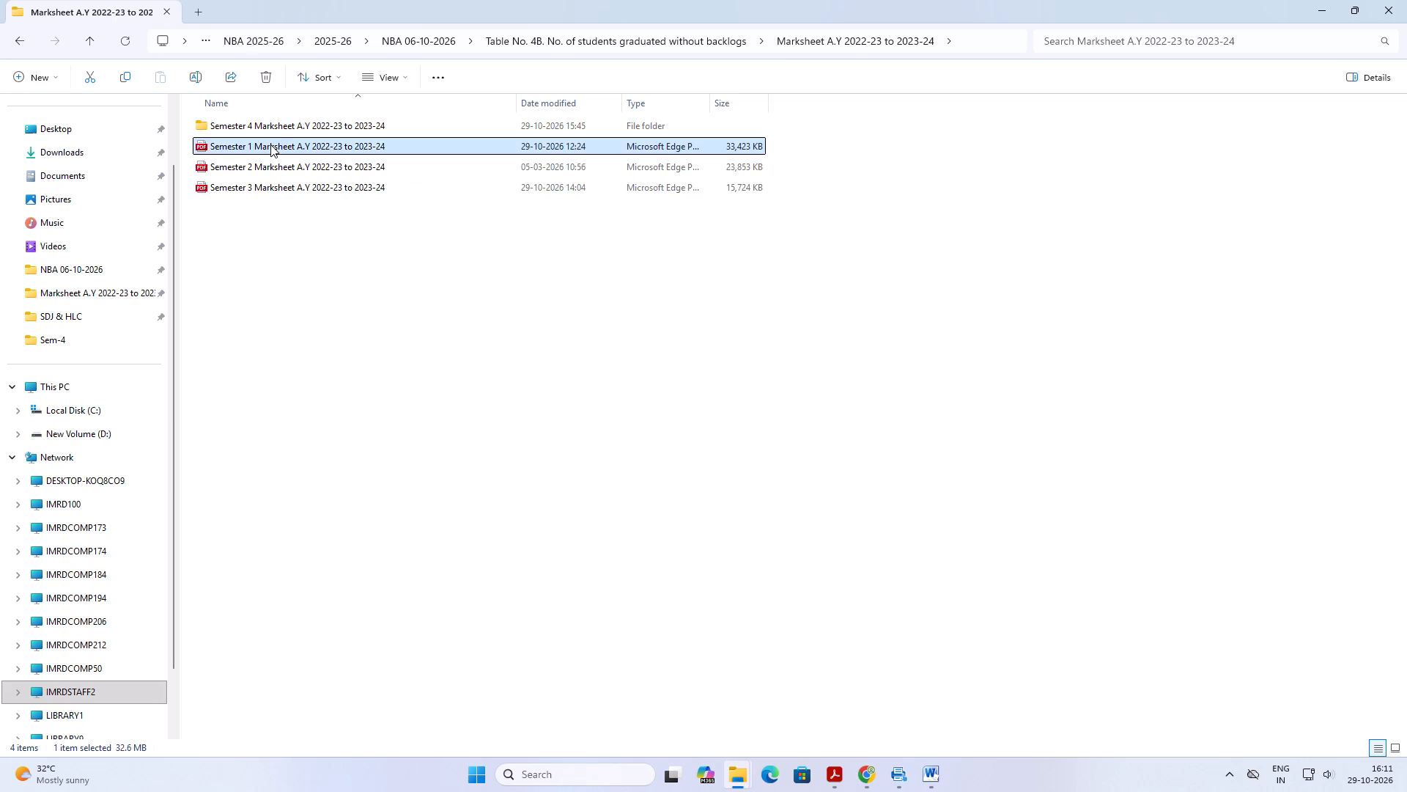
double_click(275, 124)
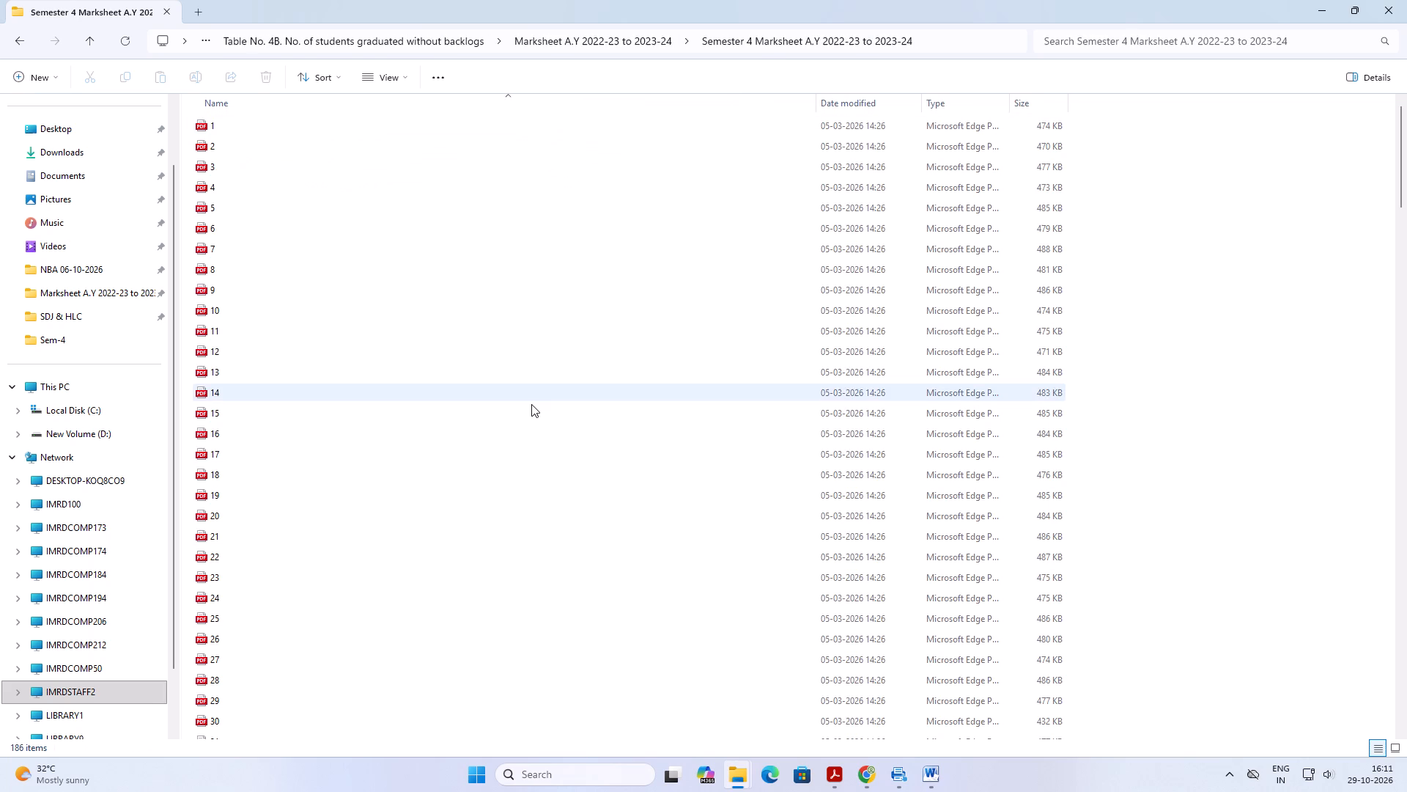
scroll(531, 404, down, 20)
scroll(531, 404, down, 3)
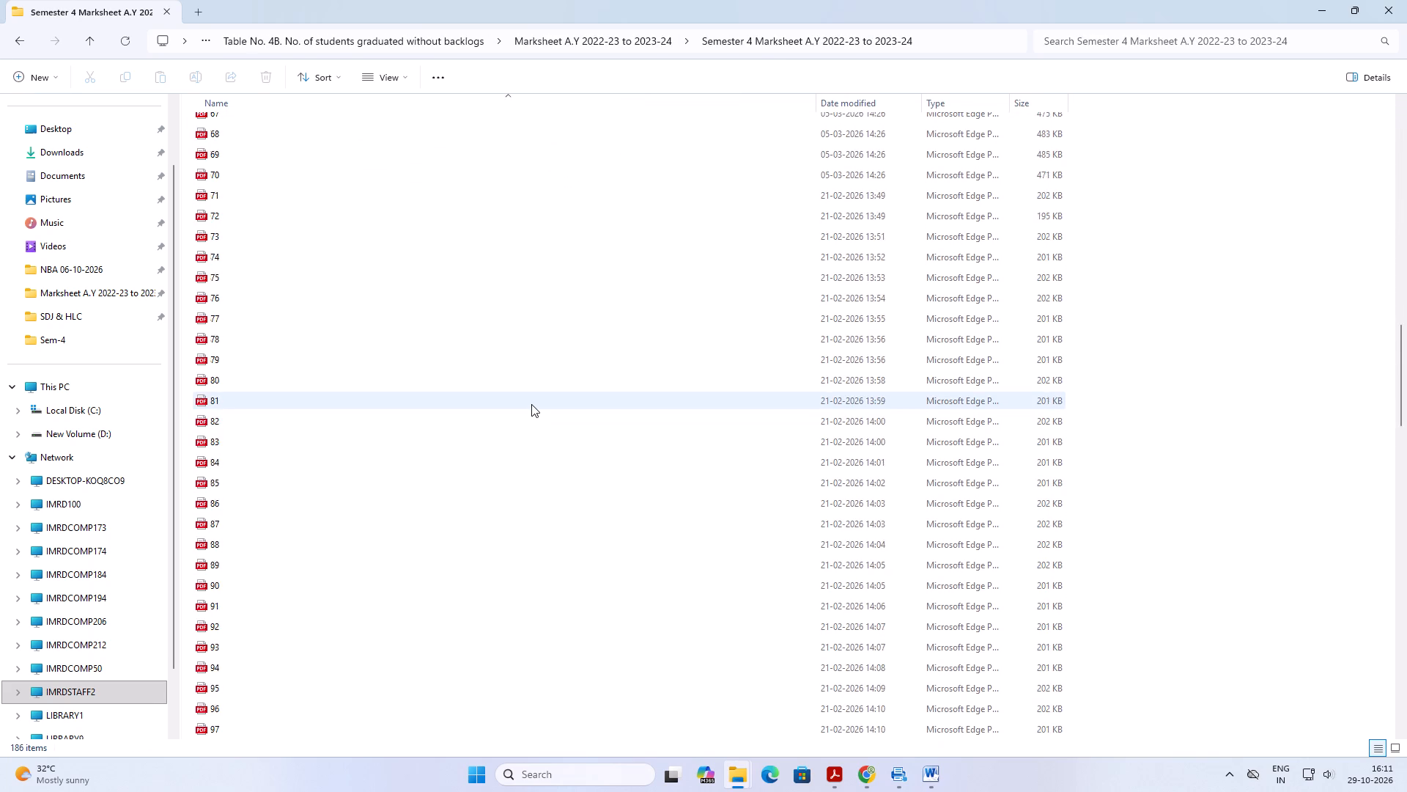
scroll(531, 404, down, 10)
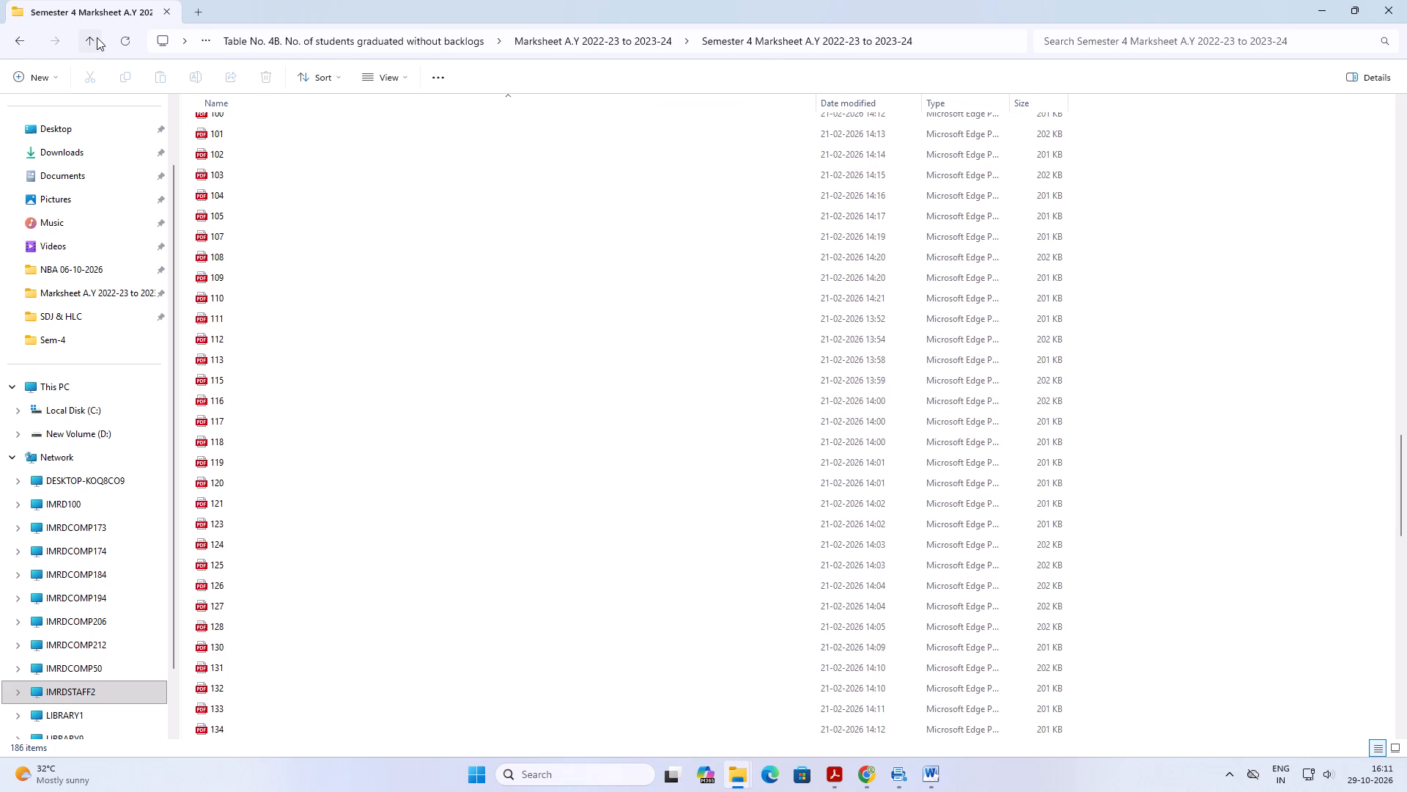
click(92, 40)
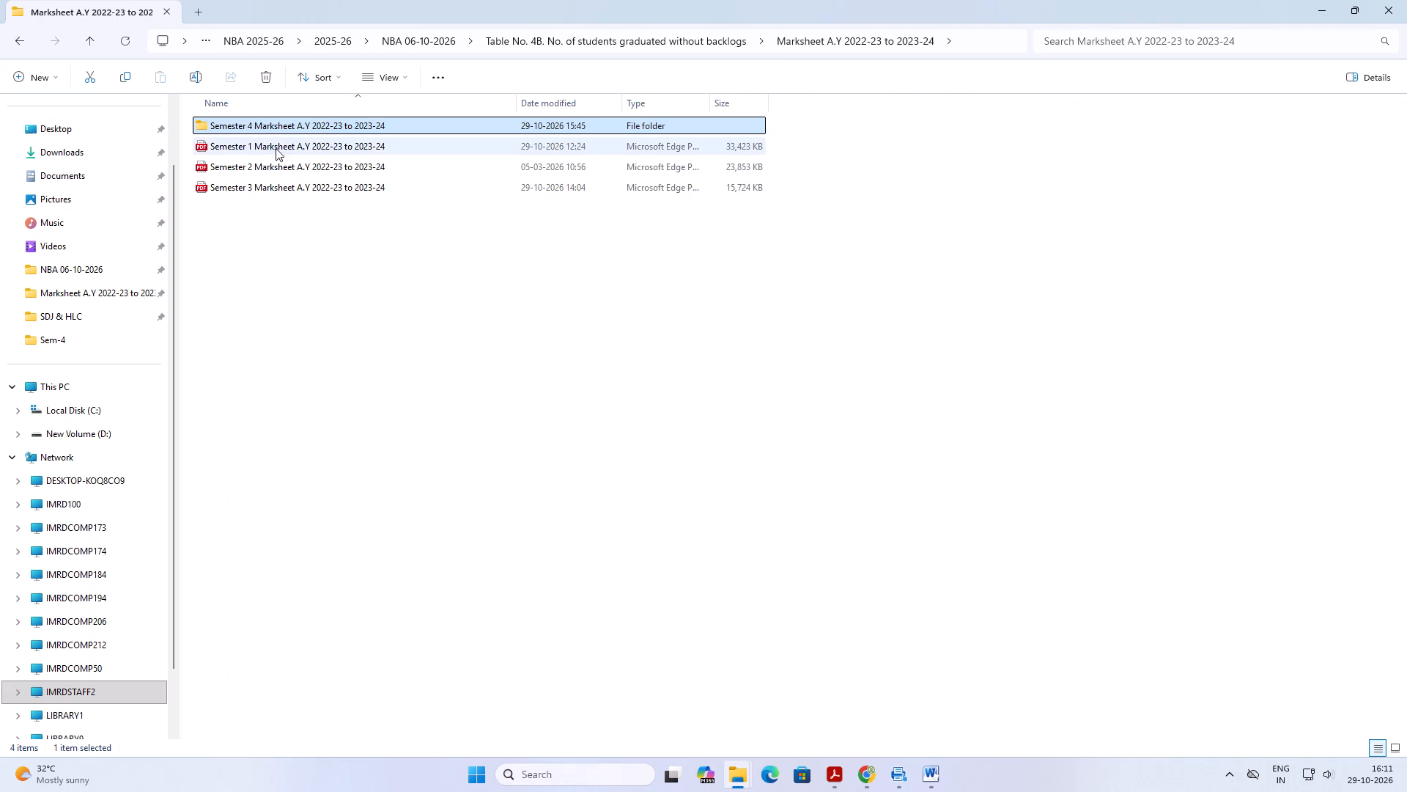
In the Marksheets remaining Word document, colour the heading "2022-23 to 2023-24 (Total 189 Result Analysis)" green and save.
click(938, 775)
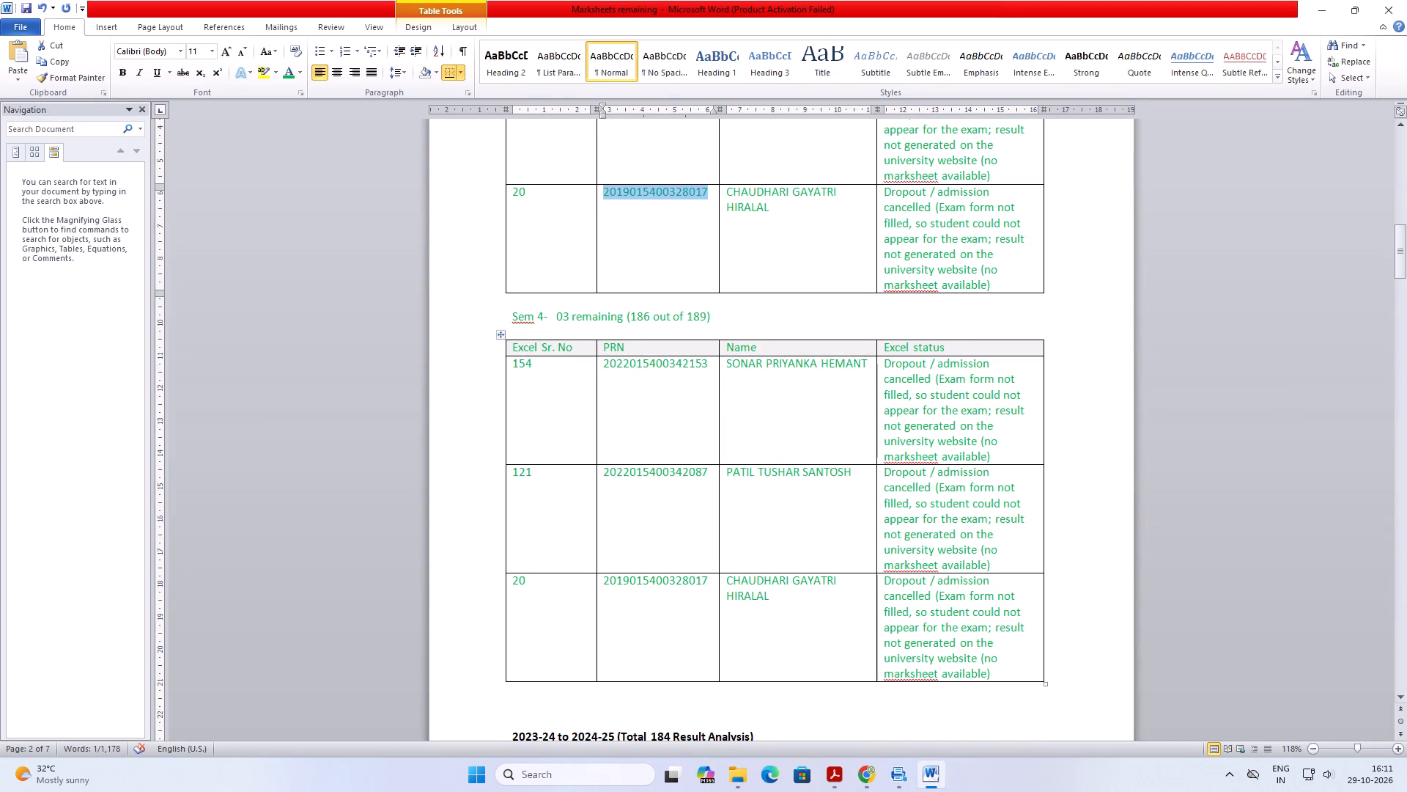
scroll(610, 606, up, 20)
scroll(610, 606, up, 3)
scroll(576, 400, up, 3)
click(533, 348)
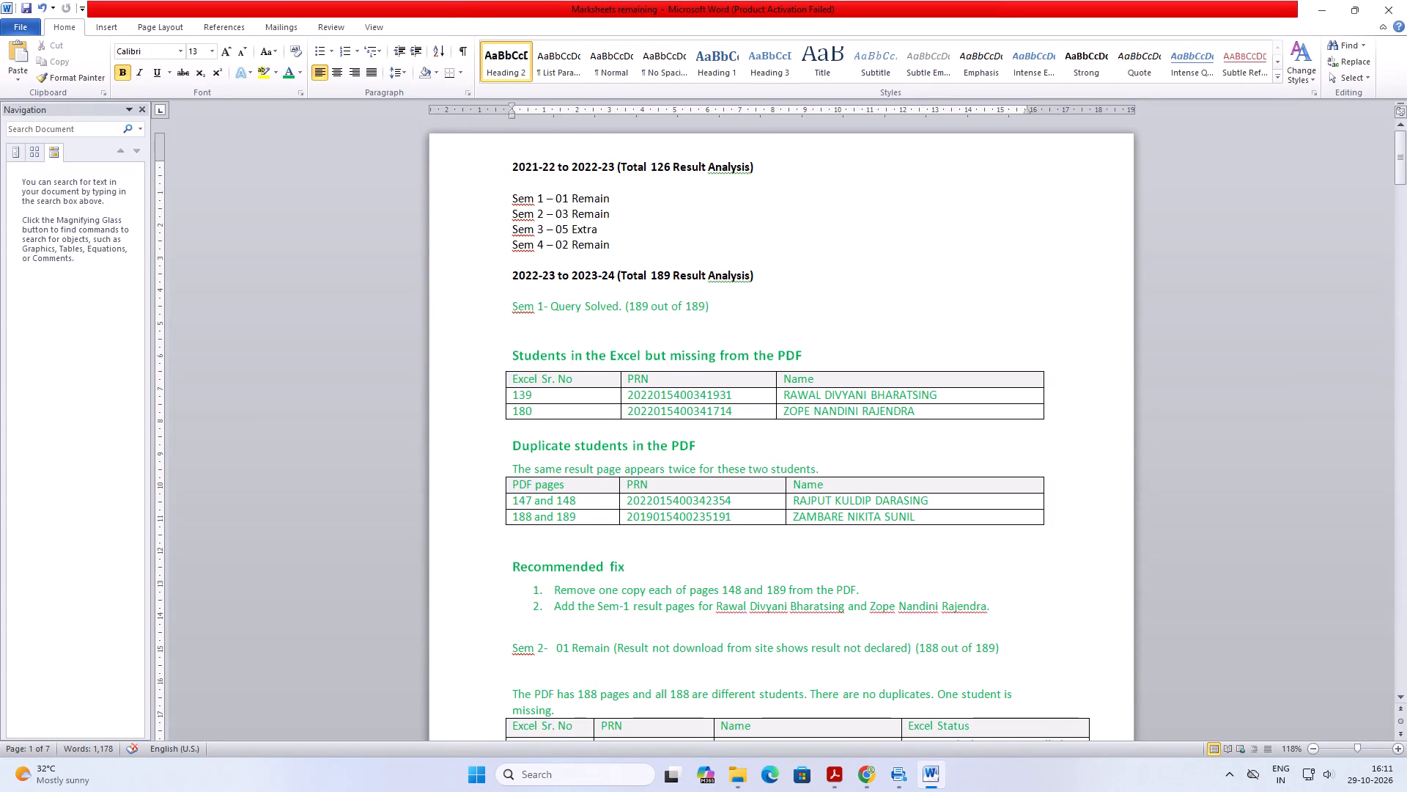
drag(509, 271, 917, 274)
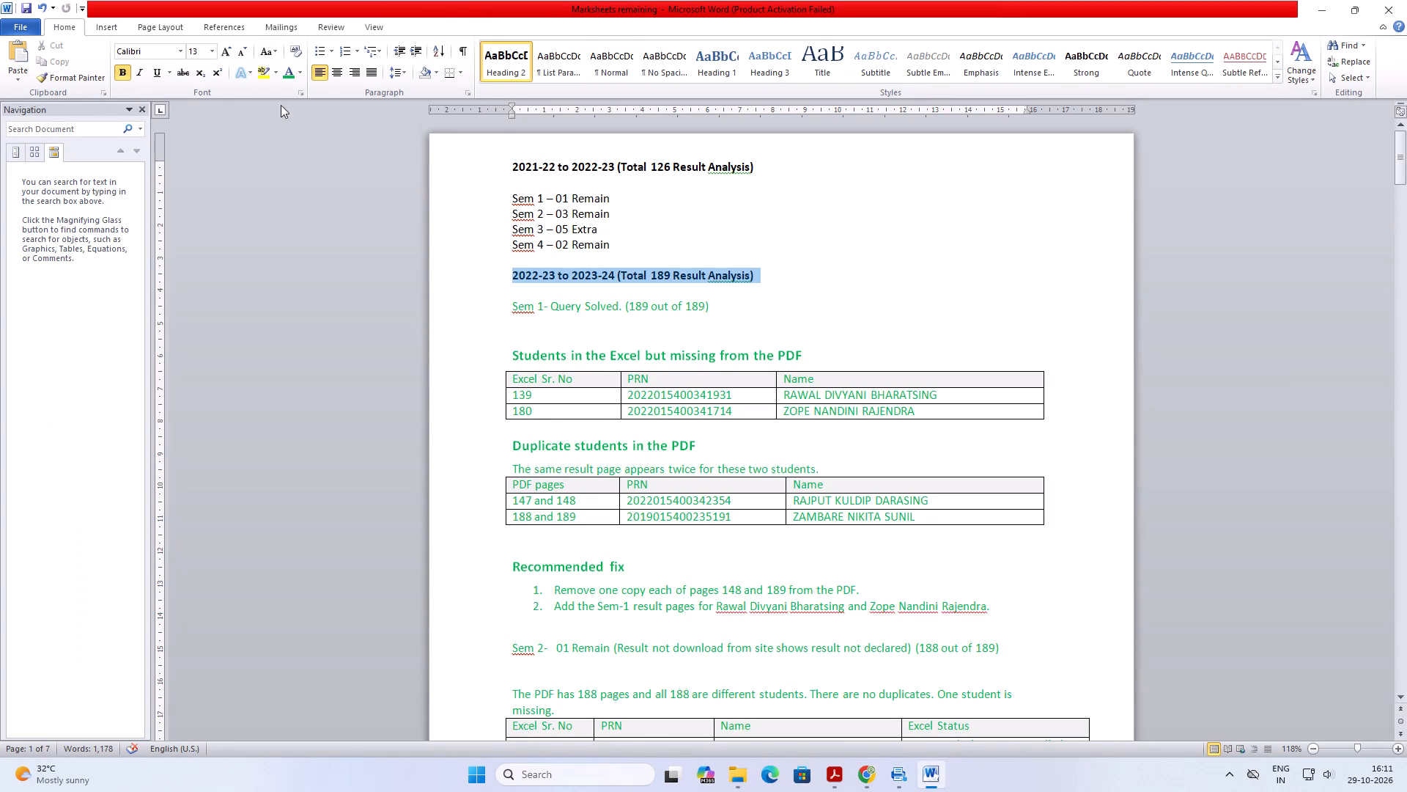
click(292, 76)
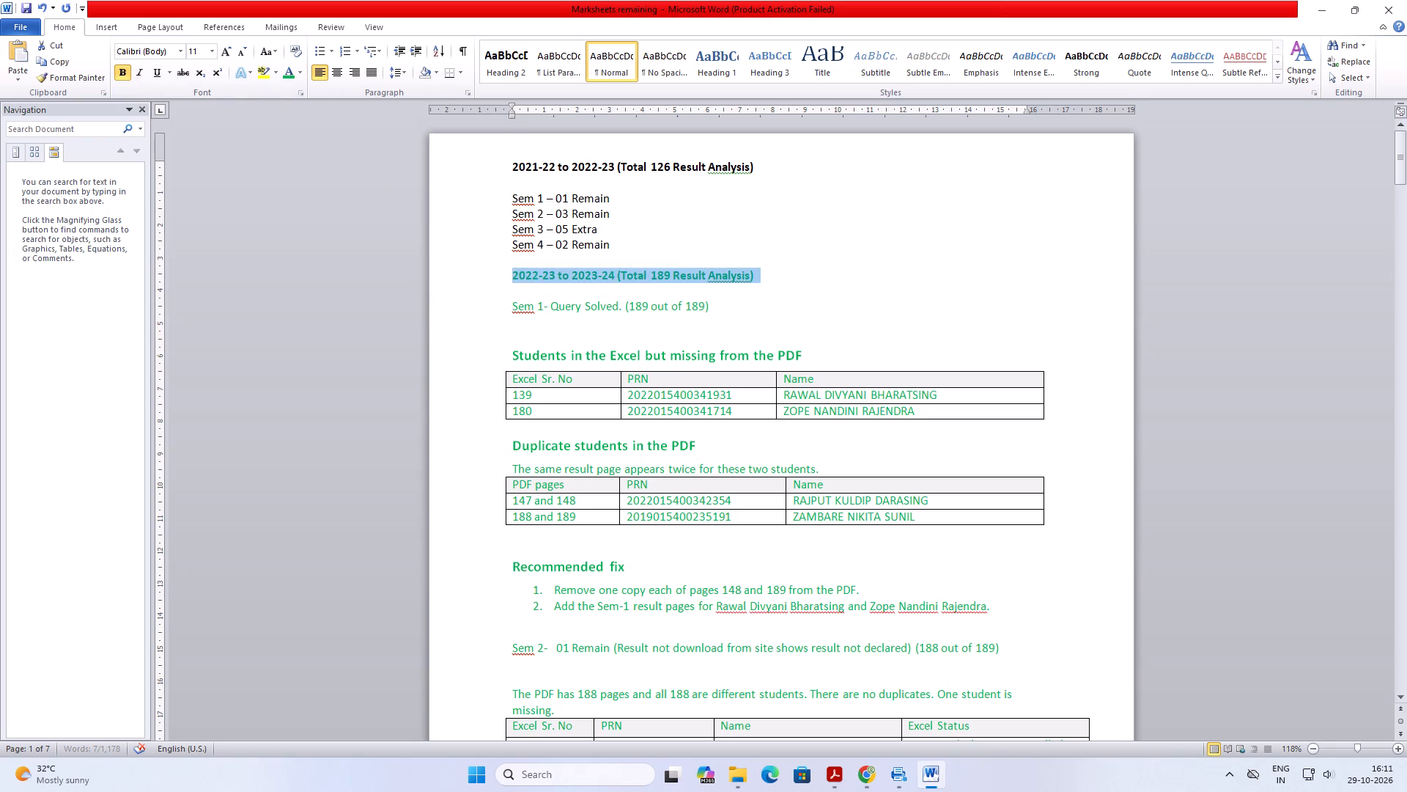
click(551, 334)
click(495, 334)
click(613, 331)
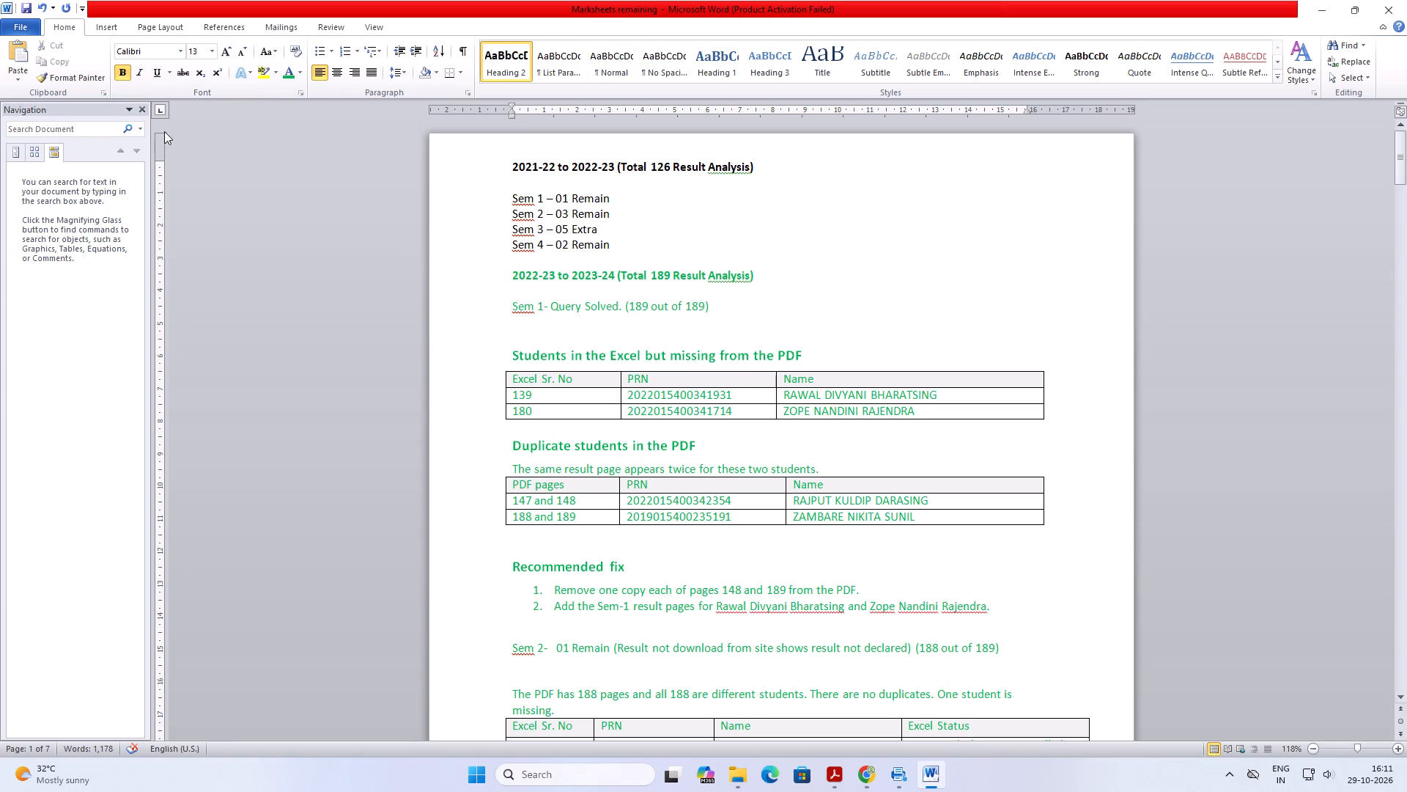
click(28, 9)
Insert blank lines above the "2023-24 to 2024-25 (Total 184 Result Analysis)" heading so that it starts on a new page.
scroll(608, 506, down, 11)
scroll(608, 506, up, 12)
scroll(608, 506, down, 14)
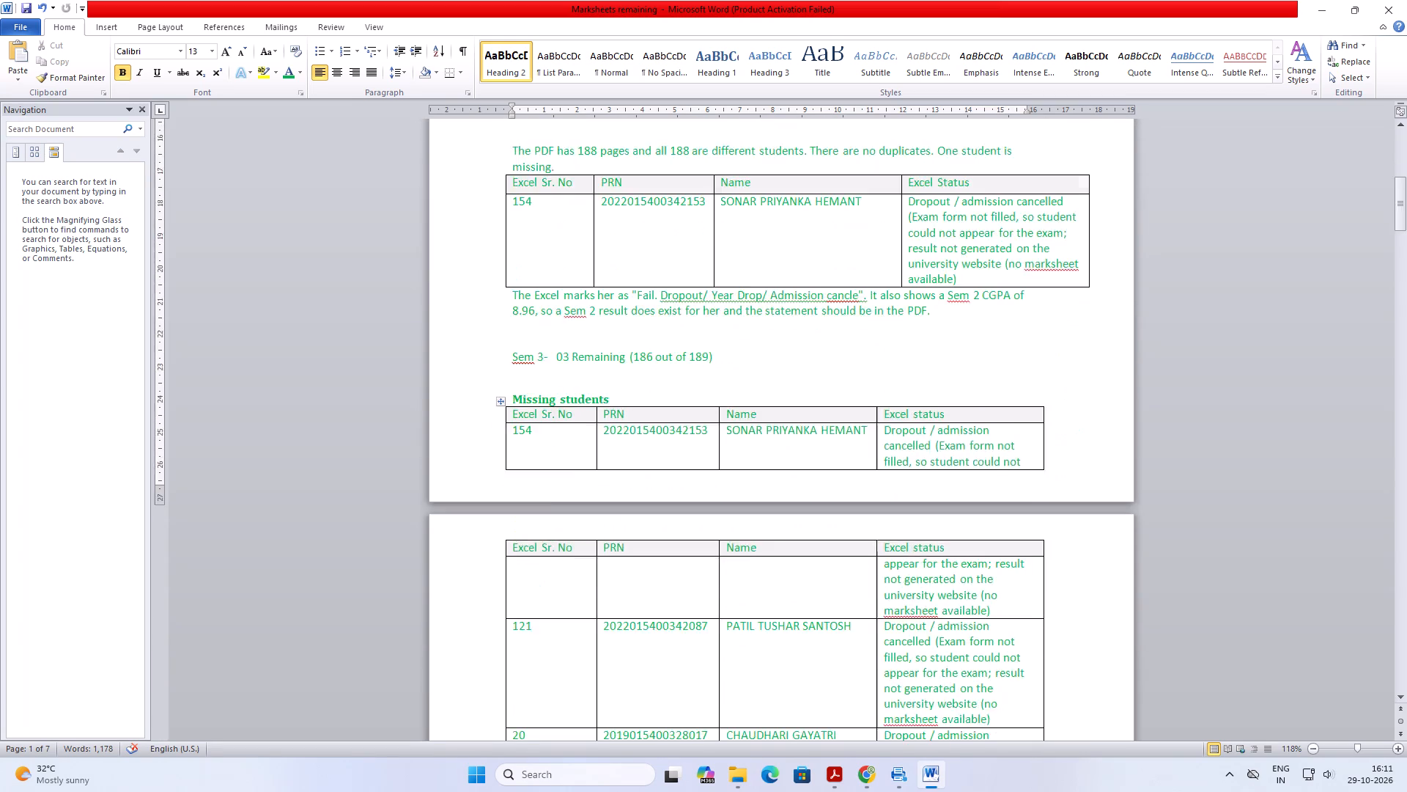
scroll(608, 506, down, 19)
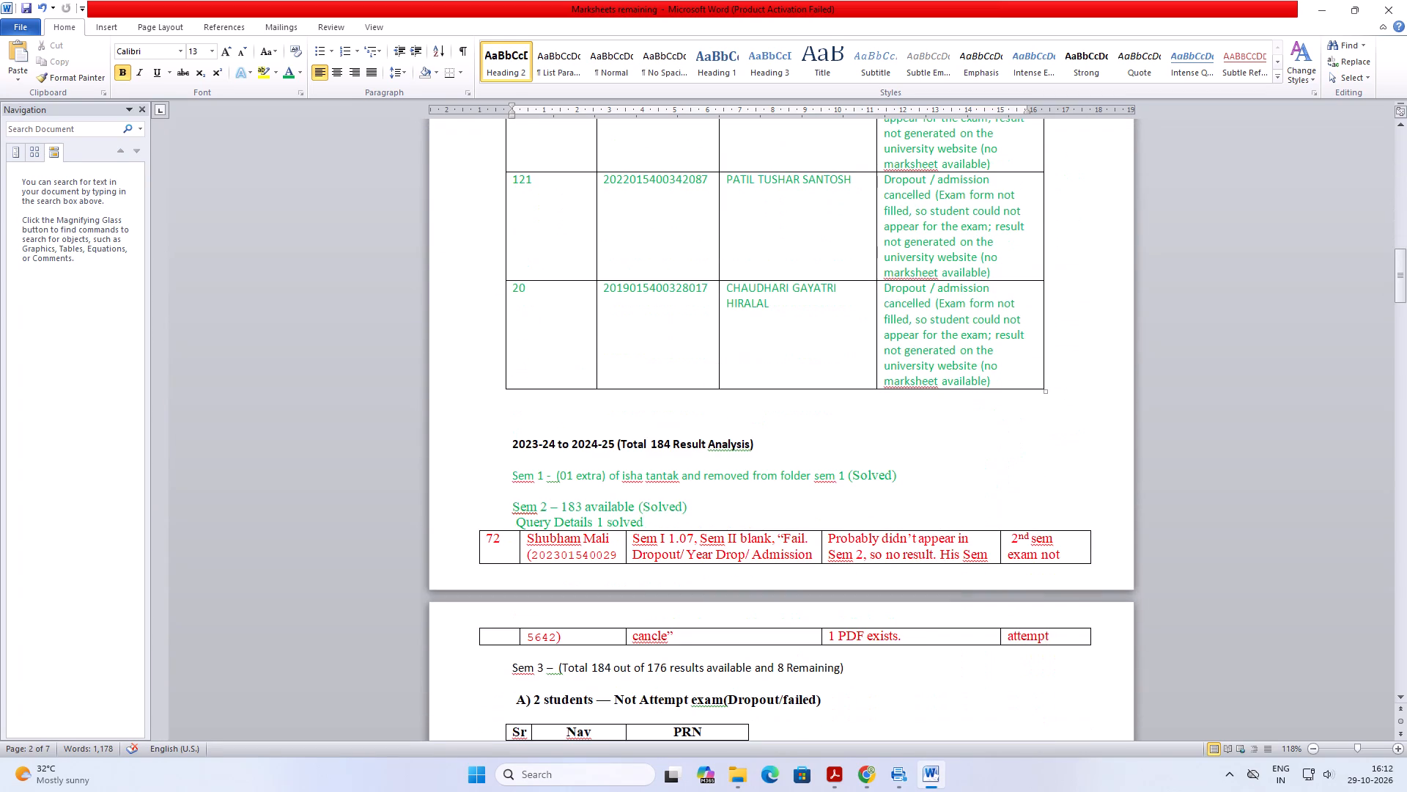
click(519, 424)
key(Return)
key(Return)
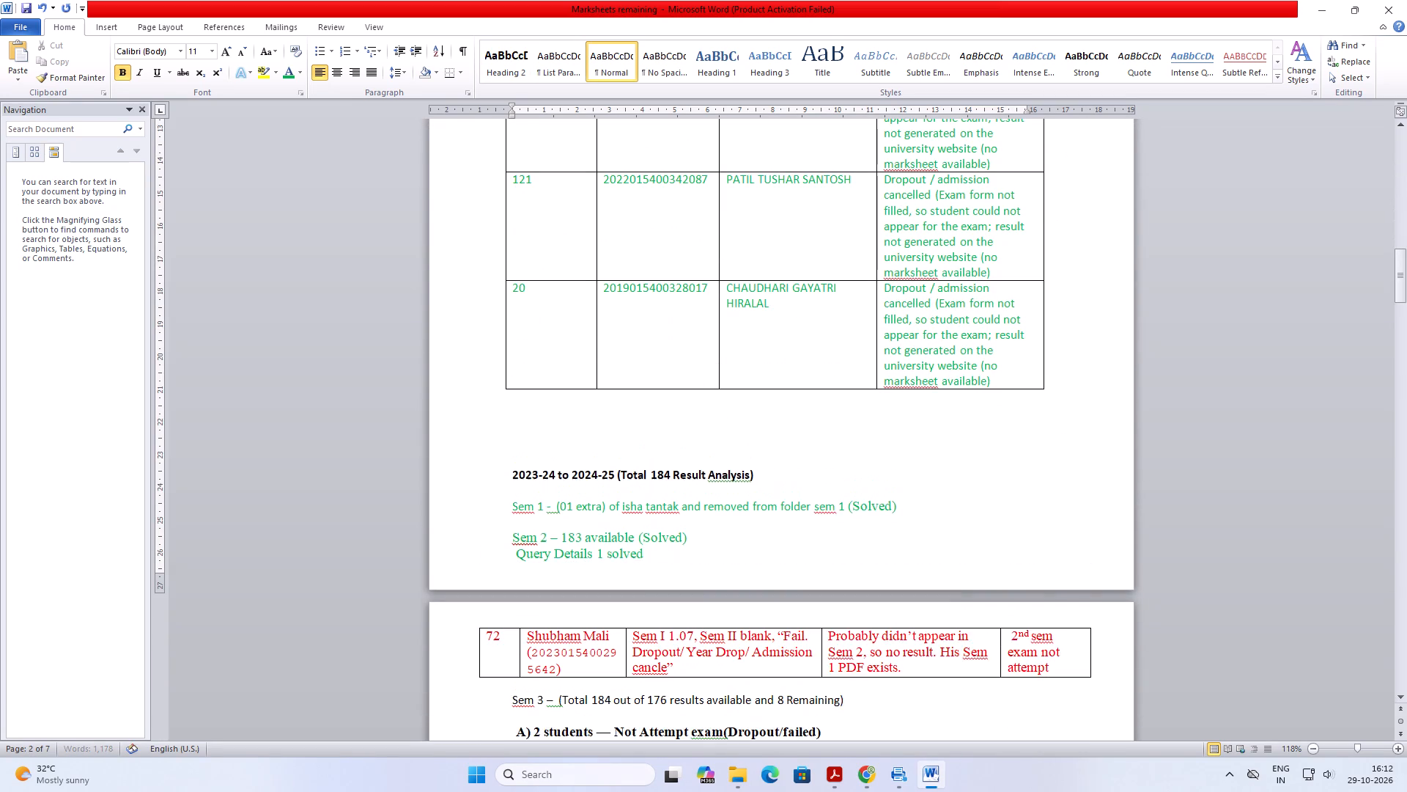
key(Return)
key(Return)
key(Return)
key(Return)
key(Return)
key(Return)
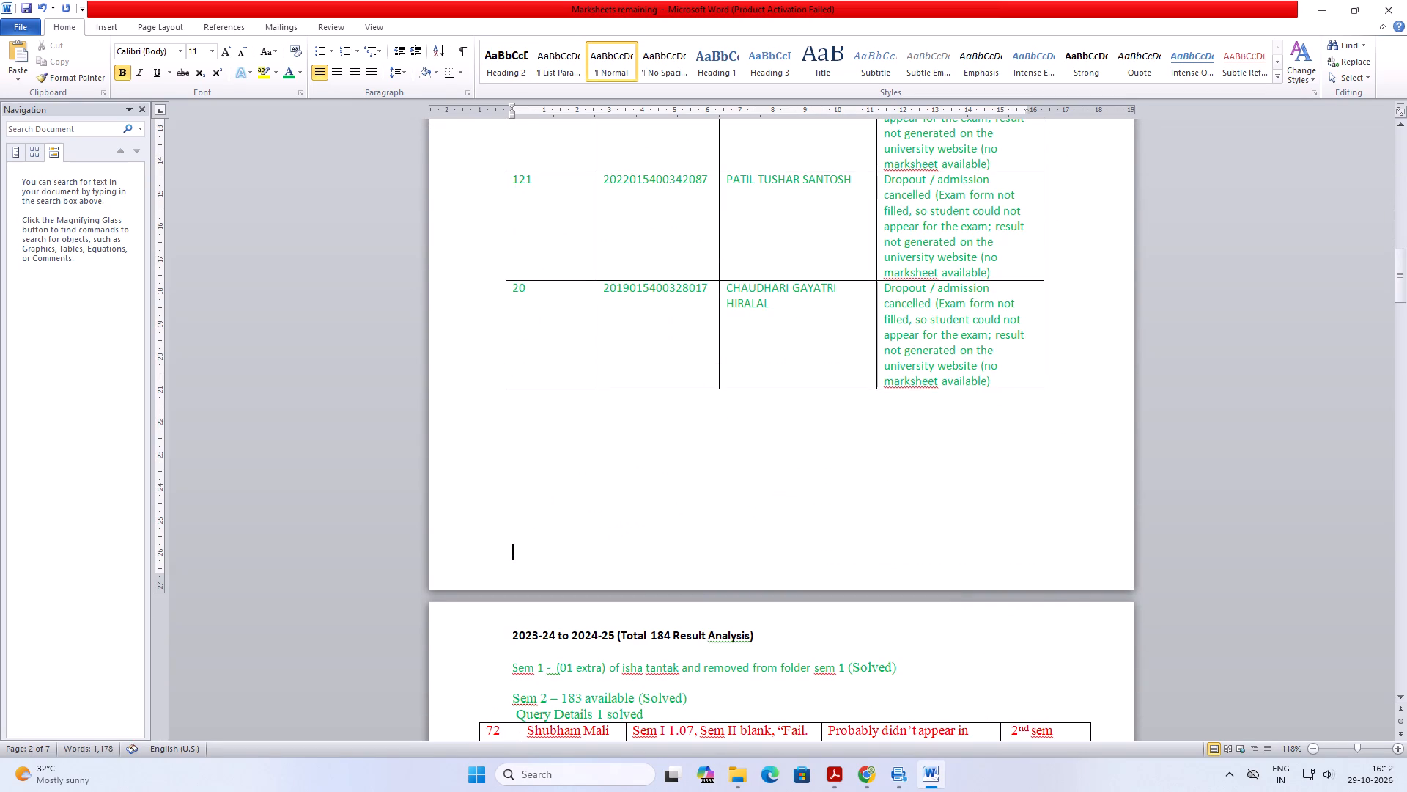
Delete the "Recommended fix" heading and its two numbered points from the 2022-23 to 2023-24 Sem 1 section.
scroll(618, 634, down, 4)
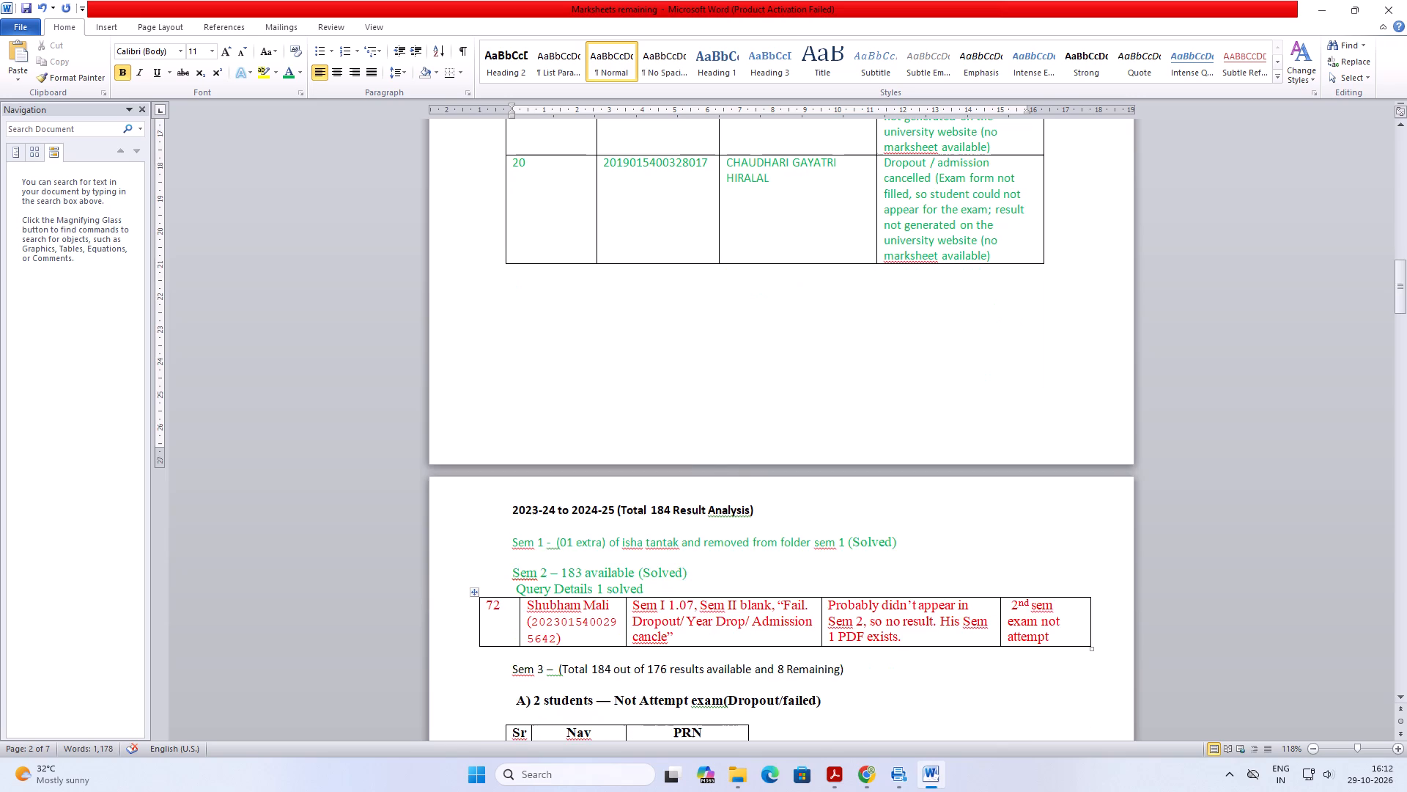
scroll(608, 637, down, 4)
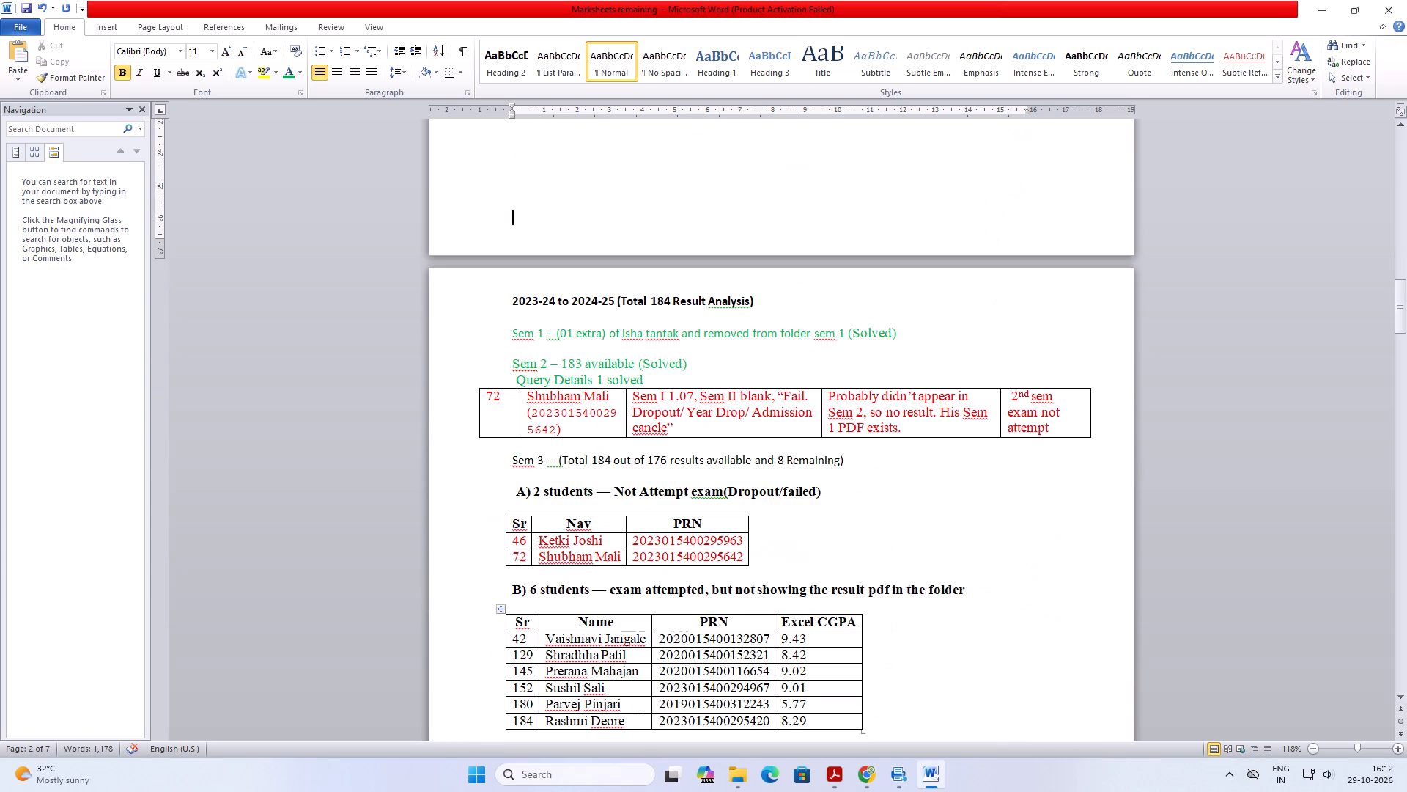
scroll(608, 637, up, 4)
scroll(610, 479, up, 5)
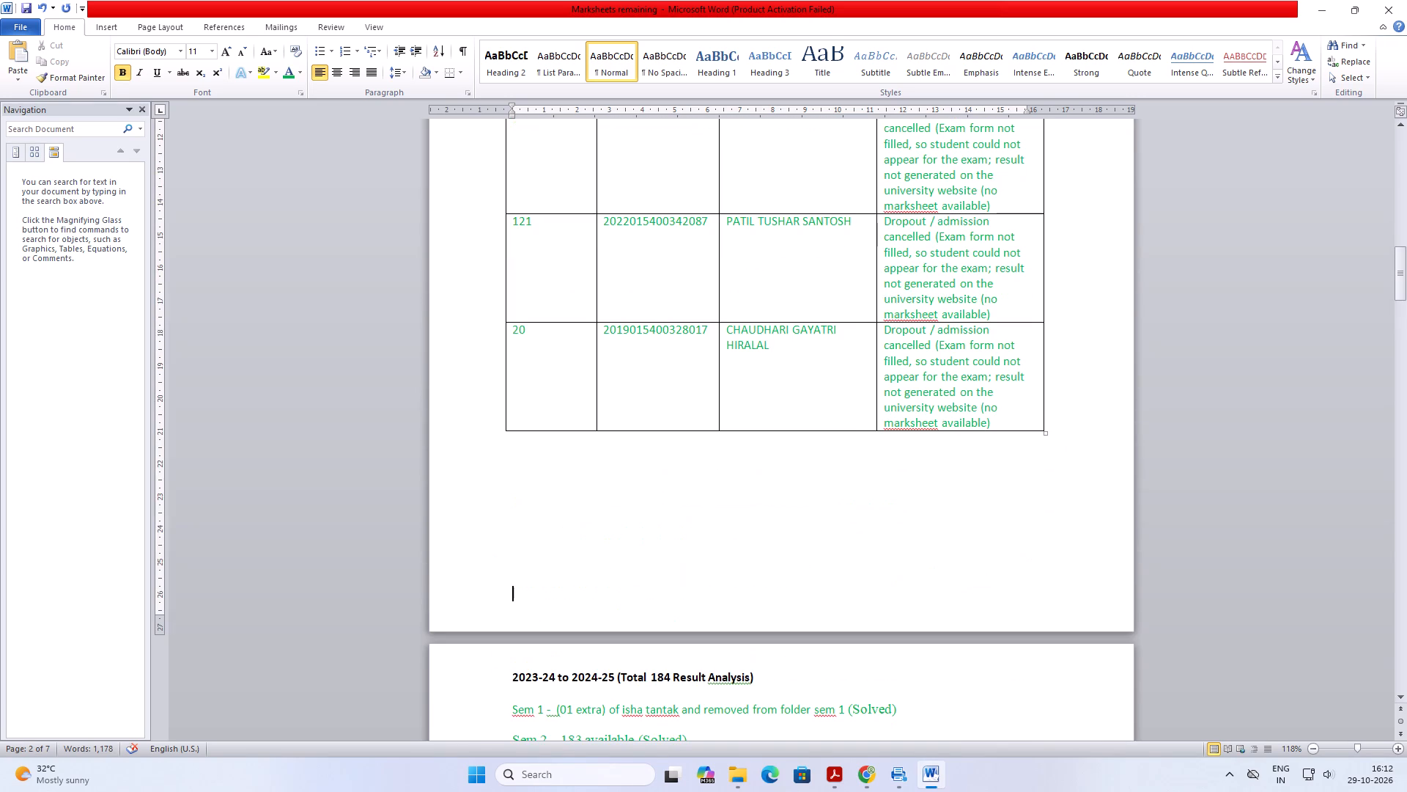
scroll(832, 413, up, 6)
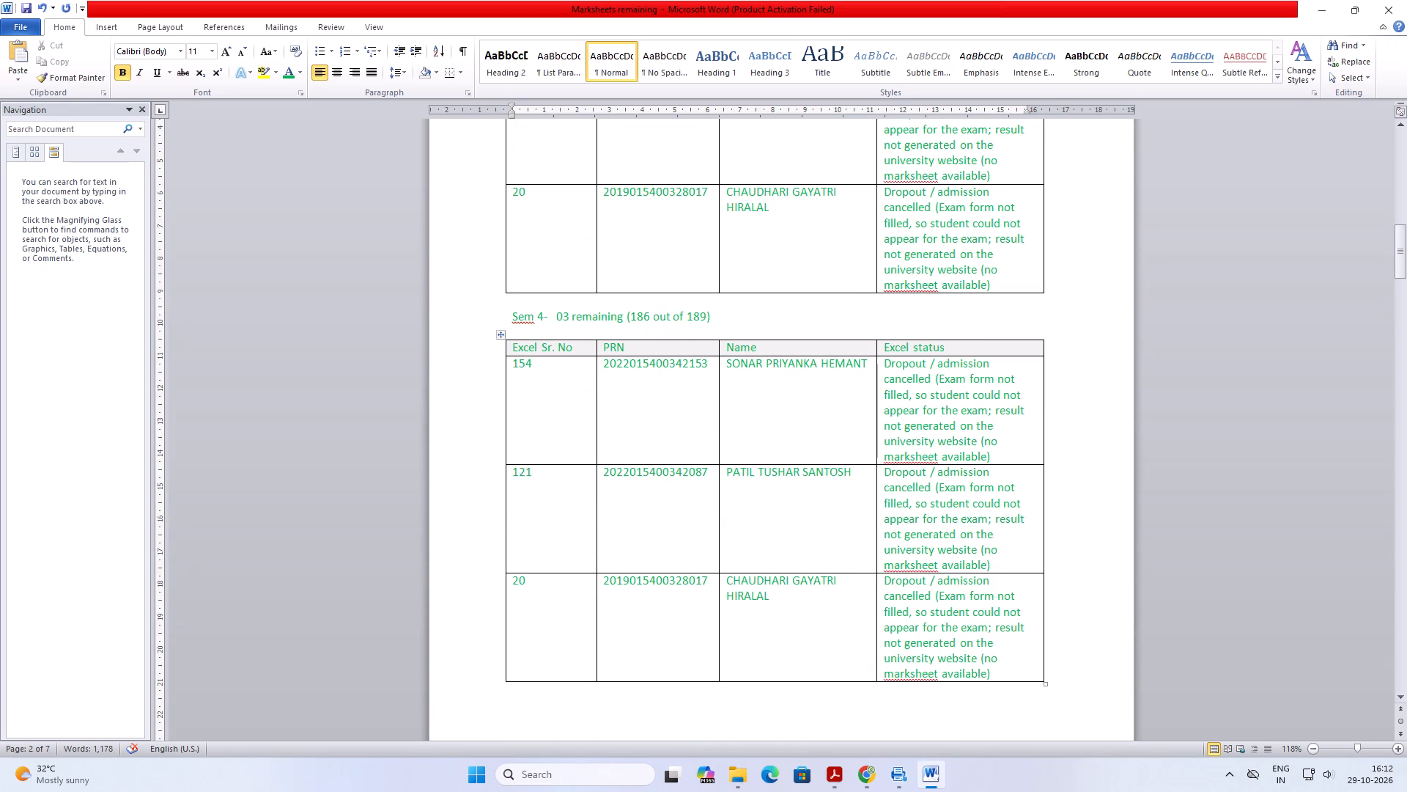
scroll(830, 285, up, 20)
scroll(830, 285, up, 4)
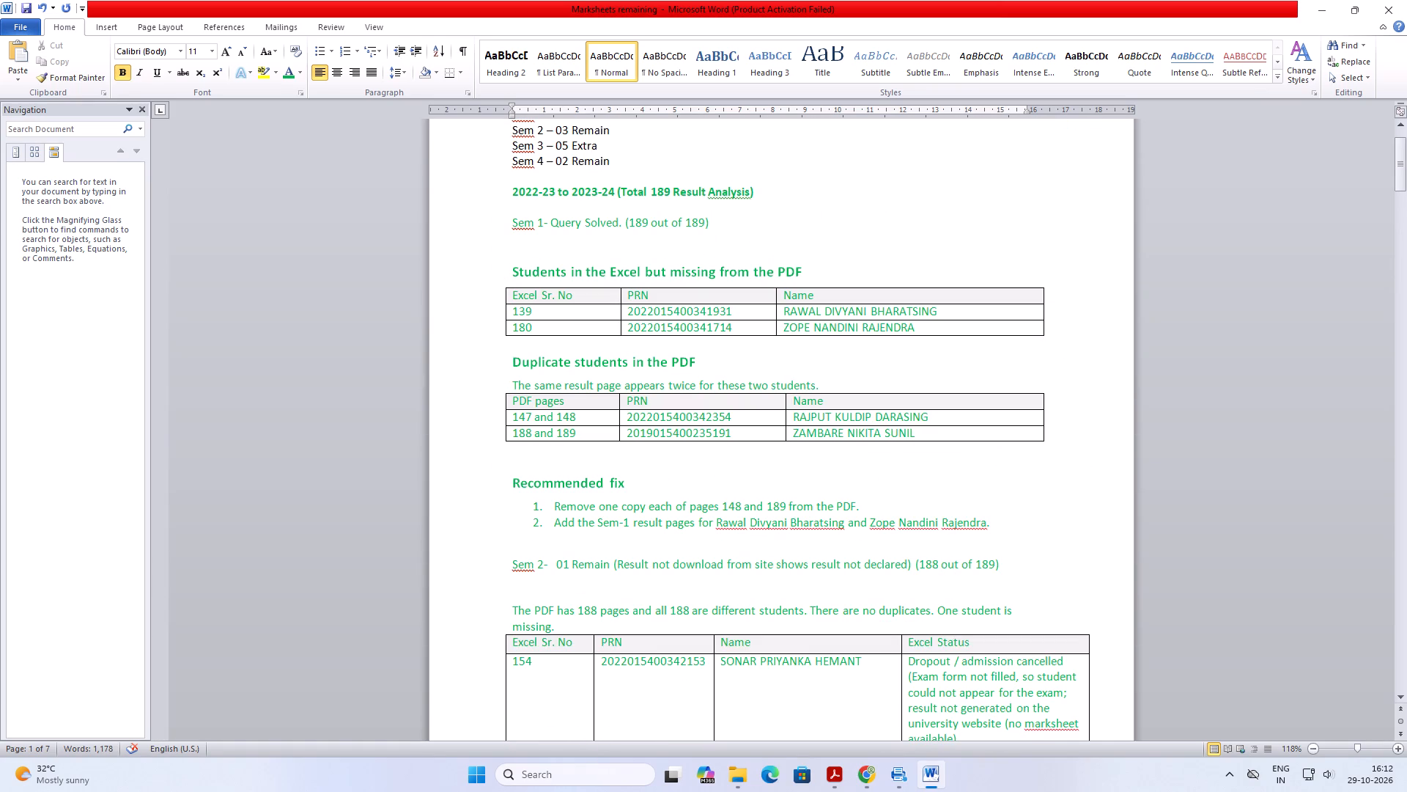
drag(512, 485, 1055, 537)
key(Delete)
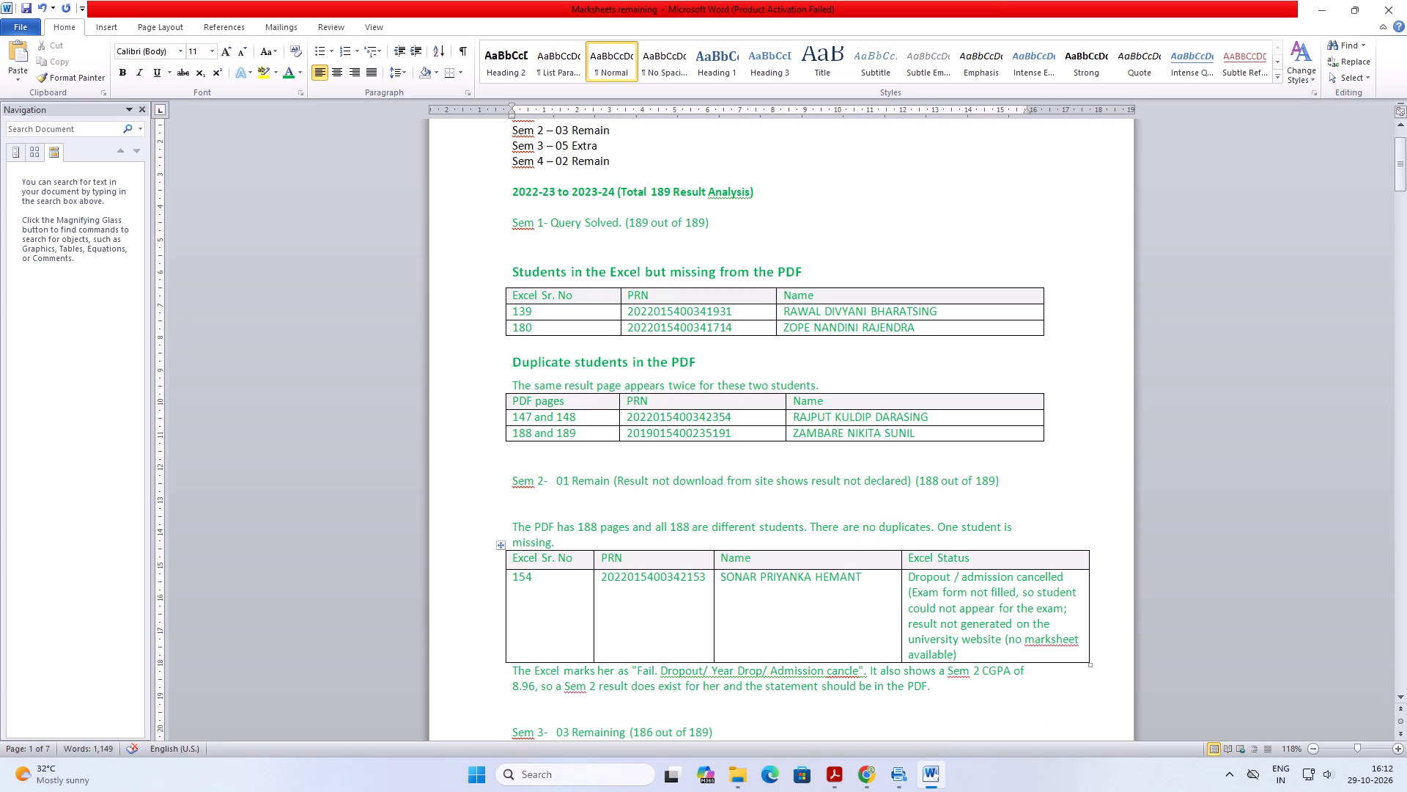
Add more blank lines above the "2023-24 to 2024-25 (Total 184 Result Analysis)" heading to move it back to the next page's start.
scroll(574, 503, down, 9)
click(542, 379)
scroll(570, 499, down, 3)
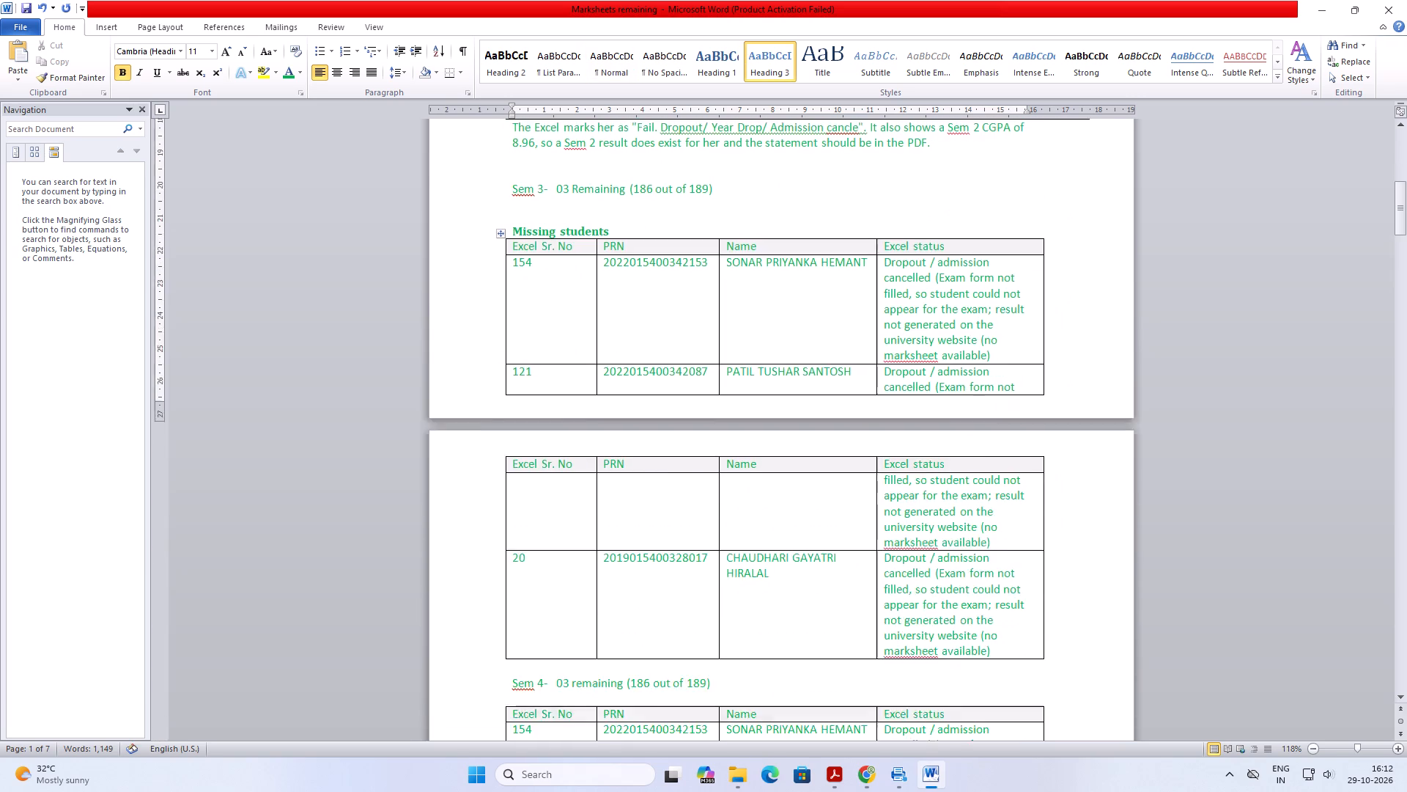
scroll(570, 499, down, 19)
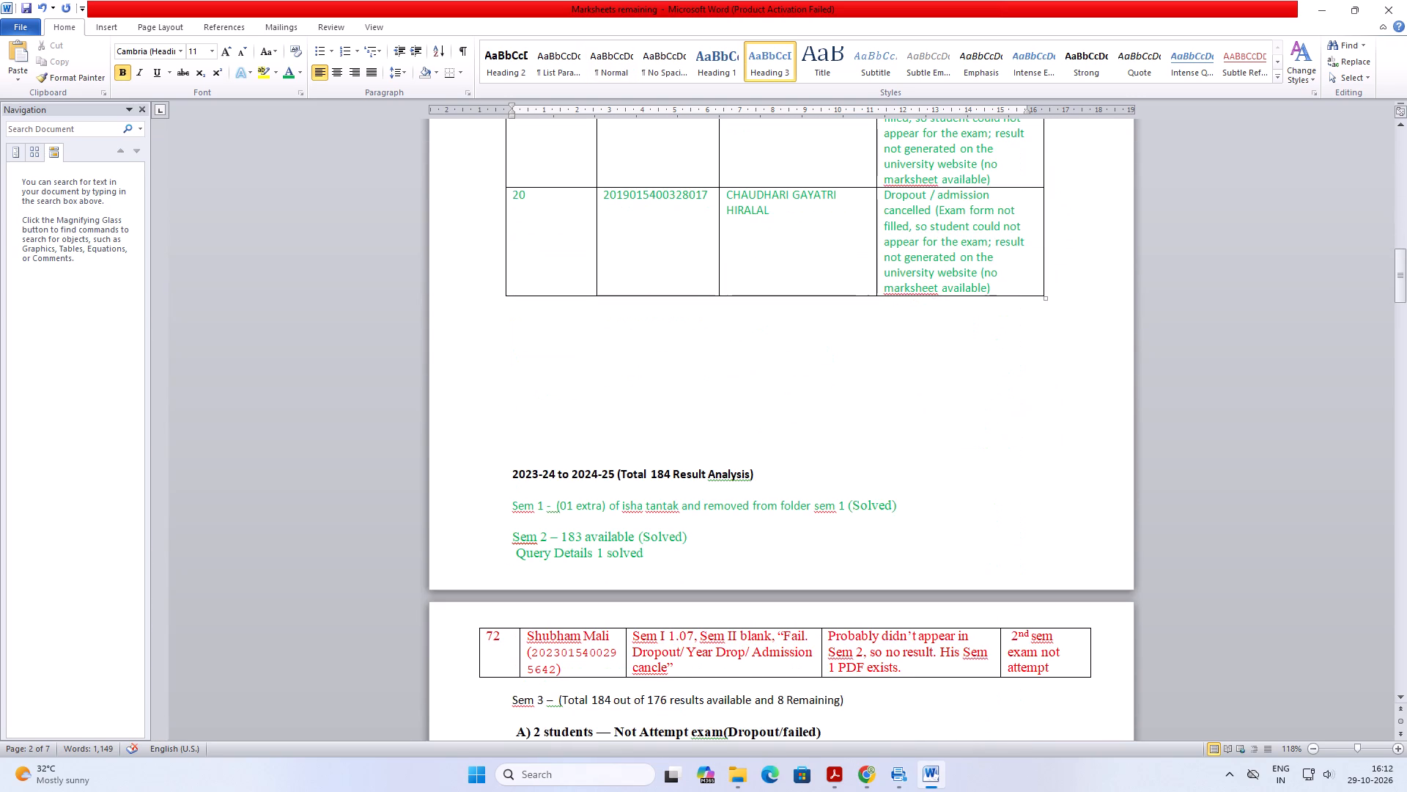
click(570, 449)
key(Return)
key(Return)
key(Return)
key(Return)
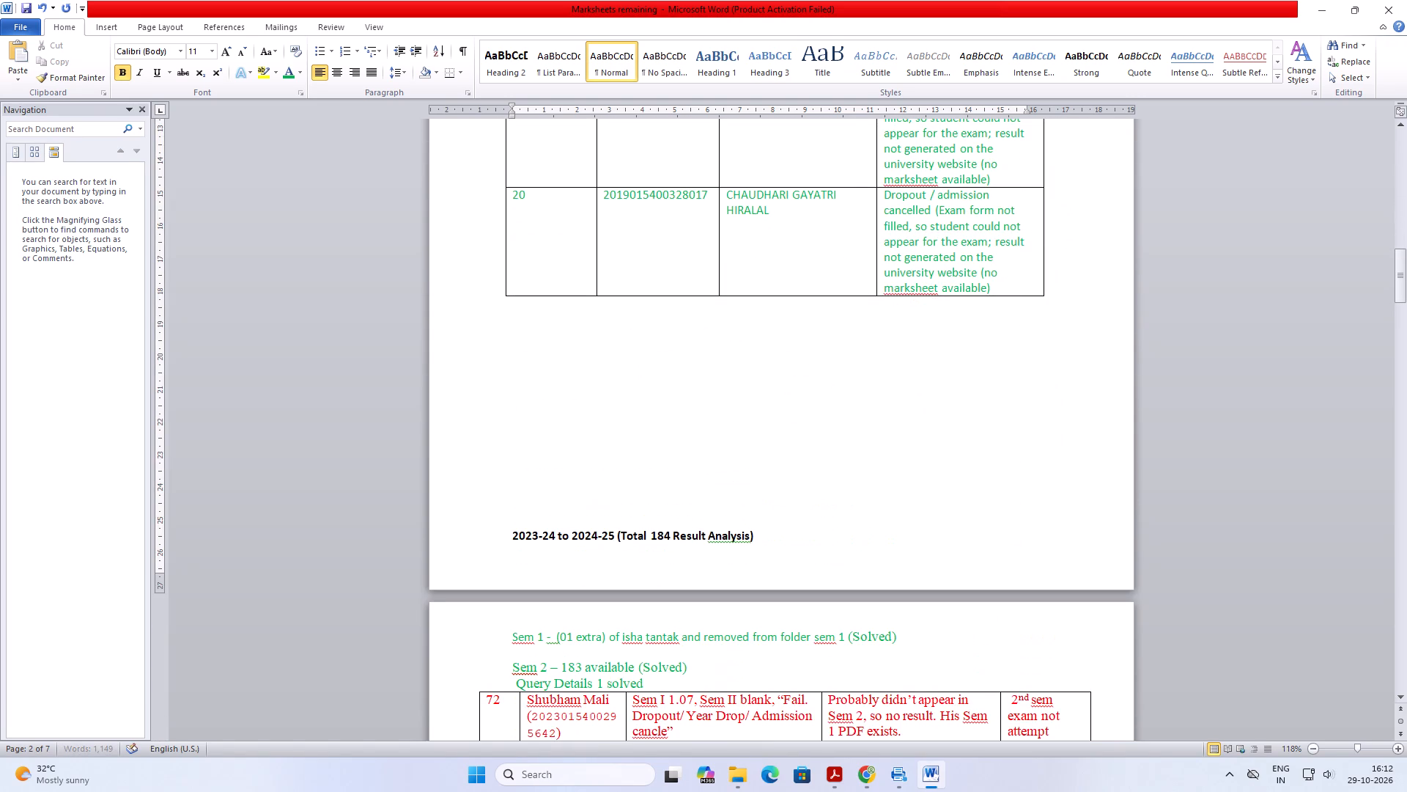
key(Return)
key(Return)
Return to the beginning of the document and save it.
scroll(570, 449, up, 19)
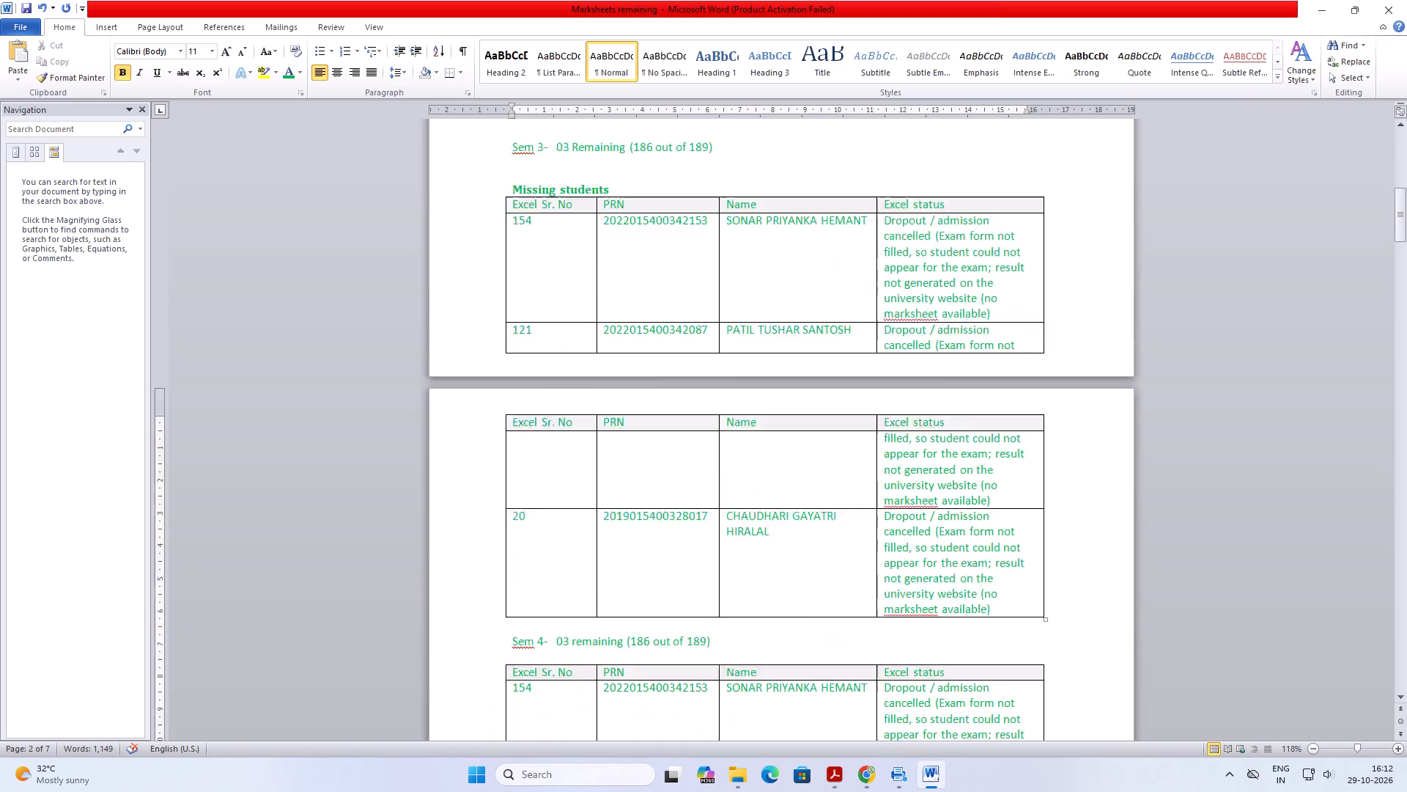
scroll(565, 431, up, 15)
scroll(492, 398, up, 5)
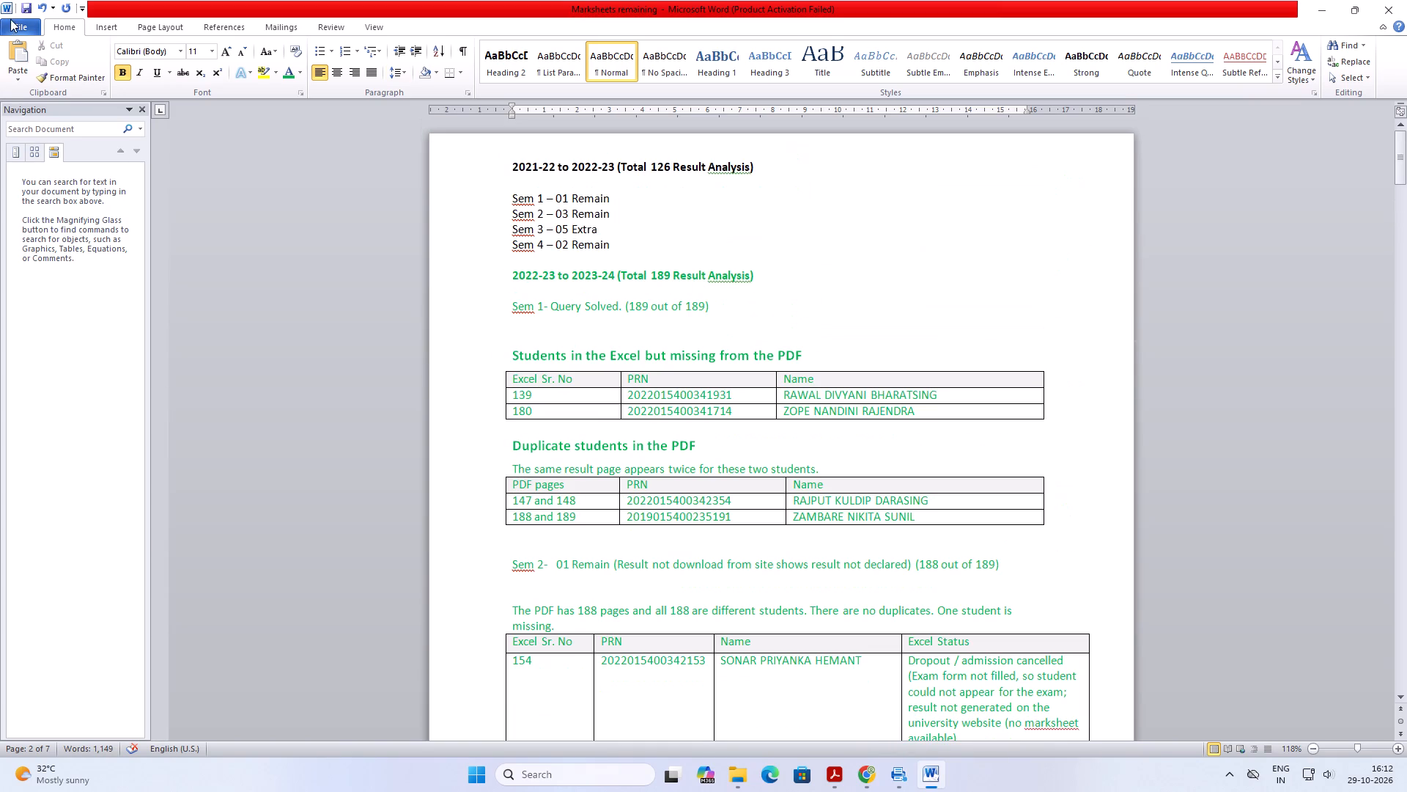
click(26, 7)
click(26, 7)
Examine the Sem 1–4 entries of the 2023-24 to 2024-25 section and the start of the 2024-25 to 2025-26 section.
scroll(819, 553, down, 20)
scroll(819, 553, down, 20)
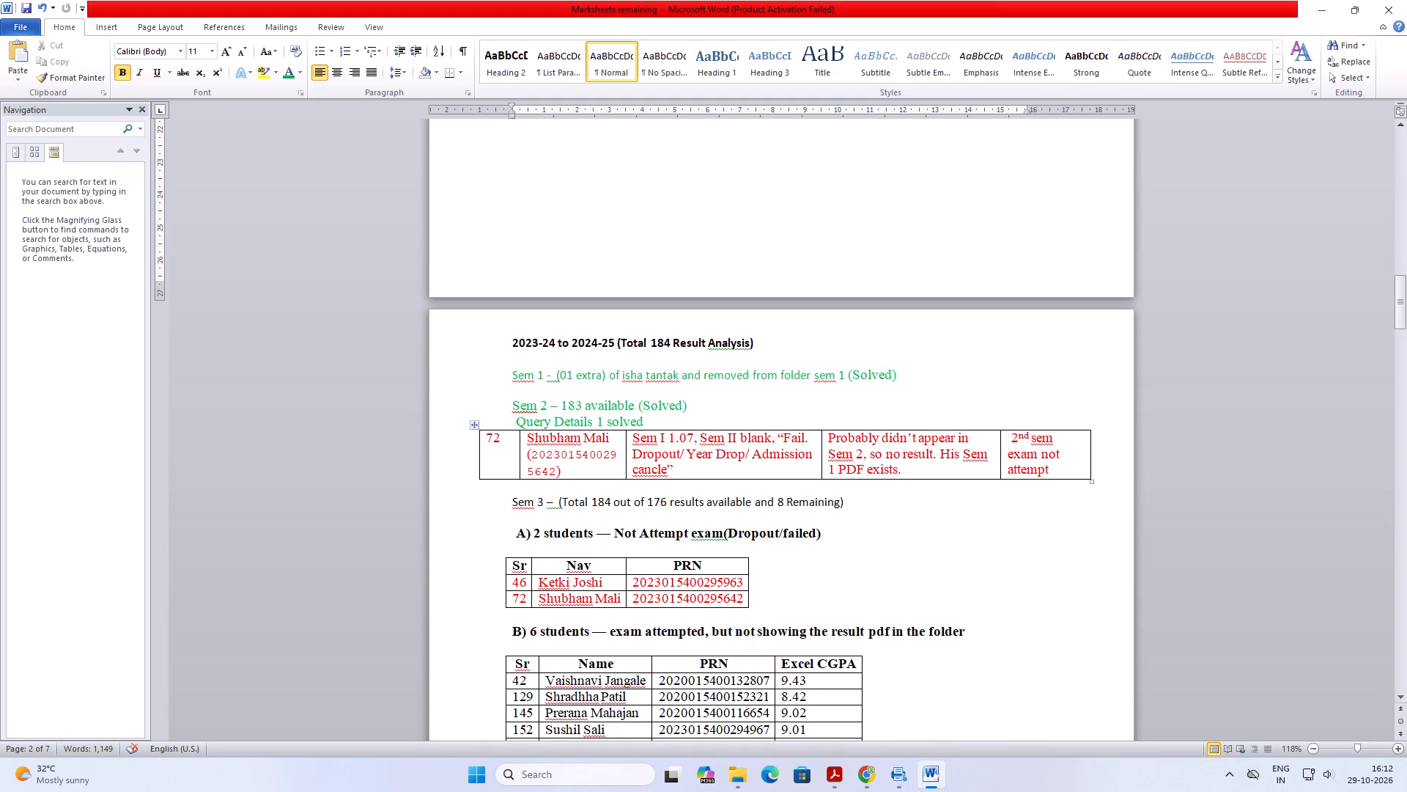
scroll(578, 568, down, 3)
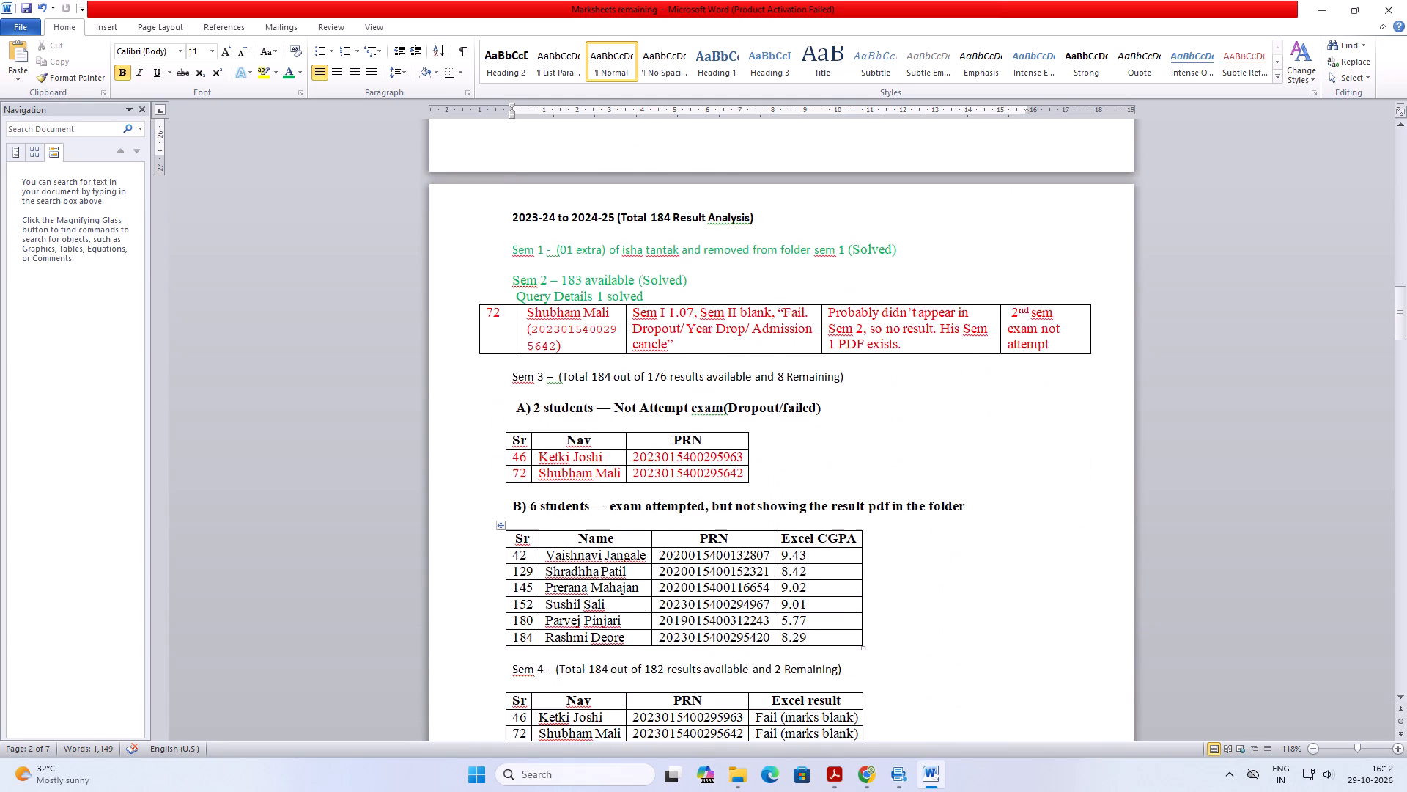
scroll(578, 568, down, 1)
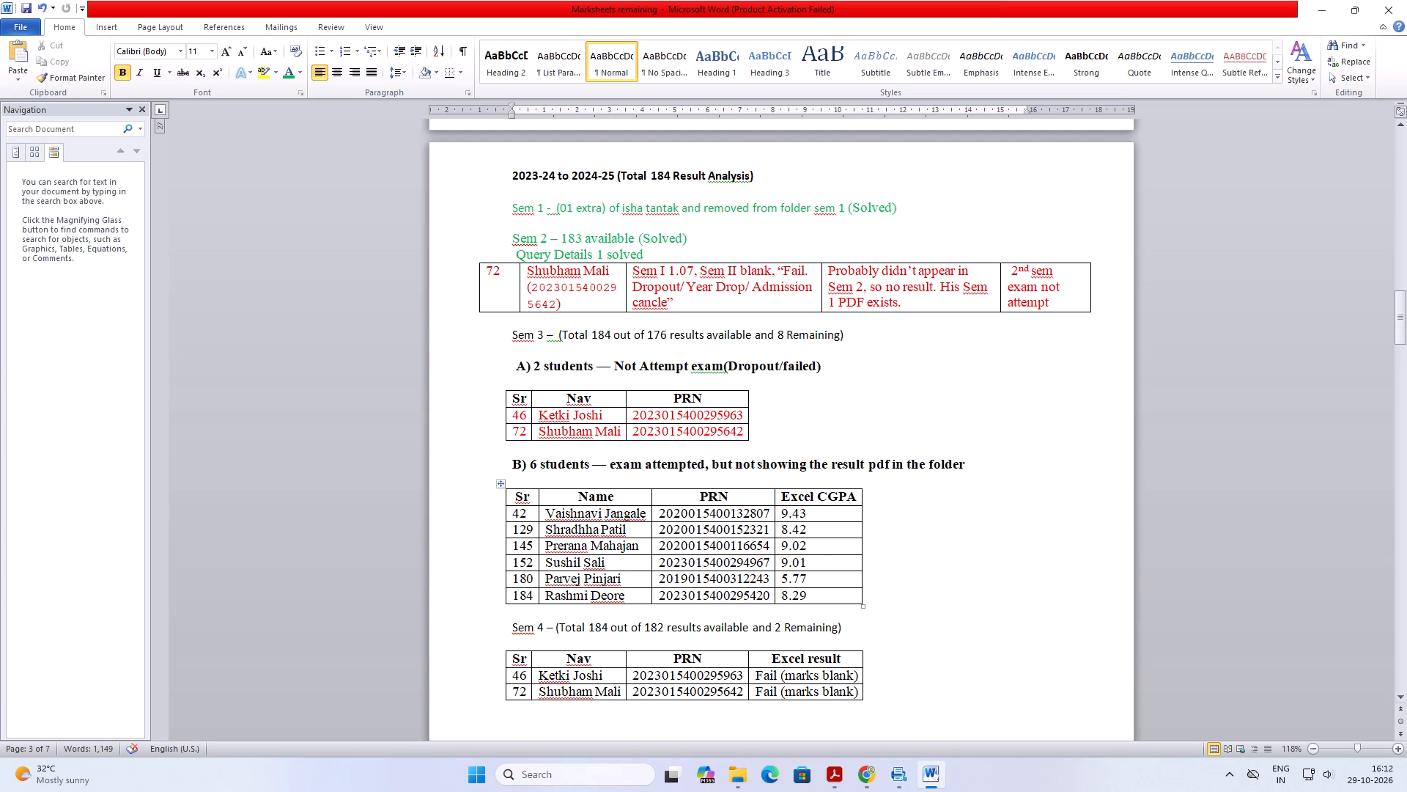
scroll(728, 587, down, 10)
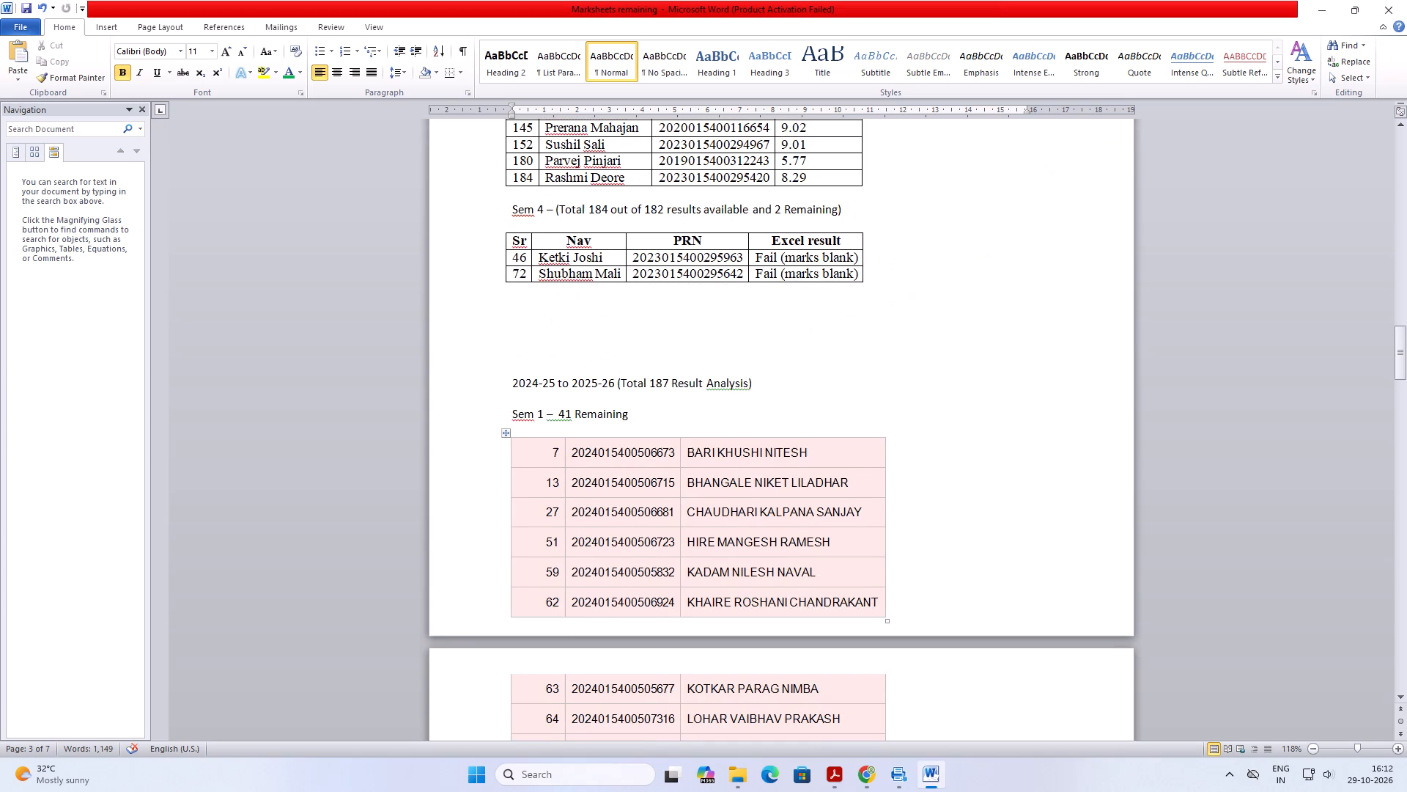
scroll(659, 544, up, 3)
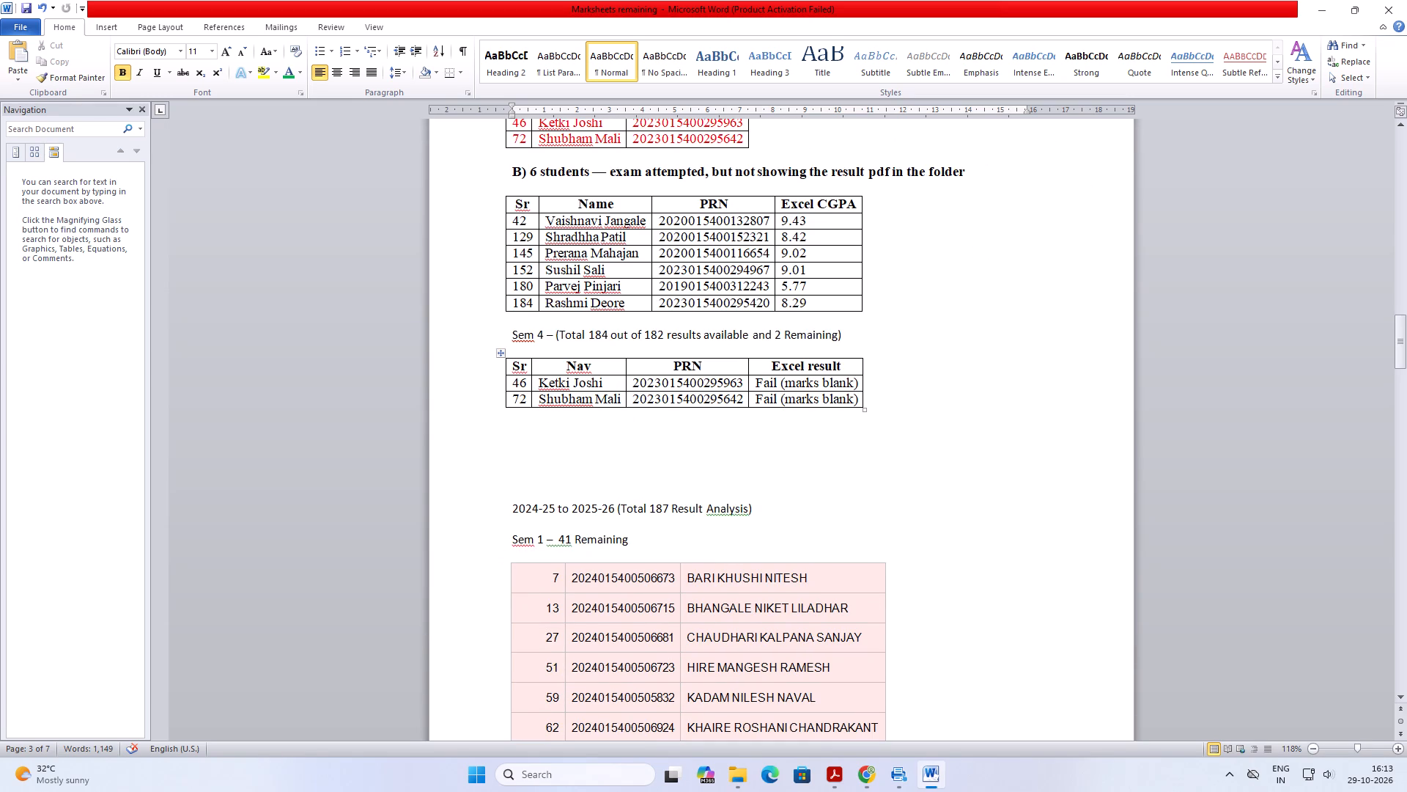
scroll(600, 435, up, 4)
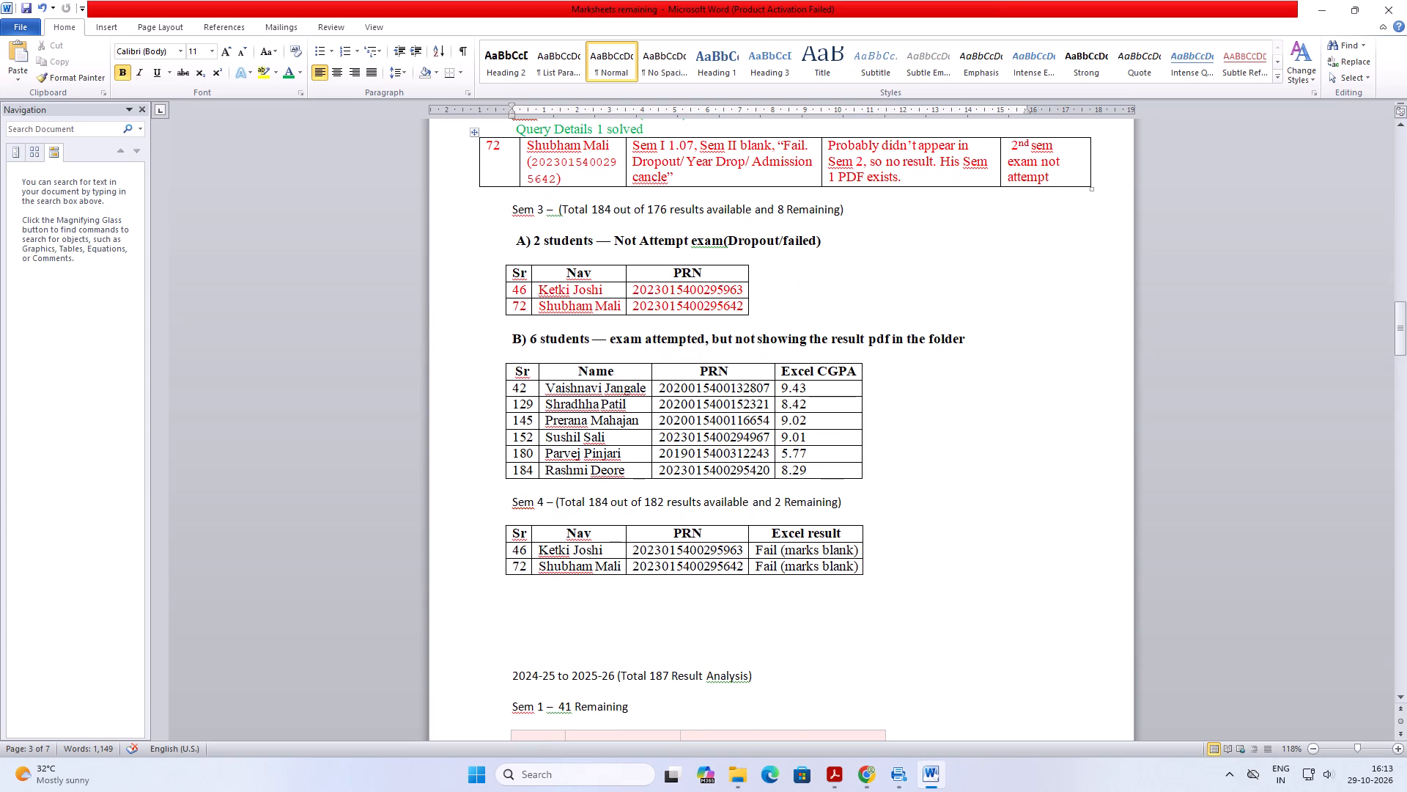
scroll(664, 525, down, 3)
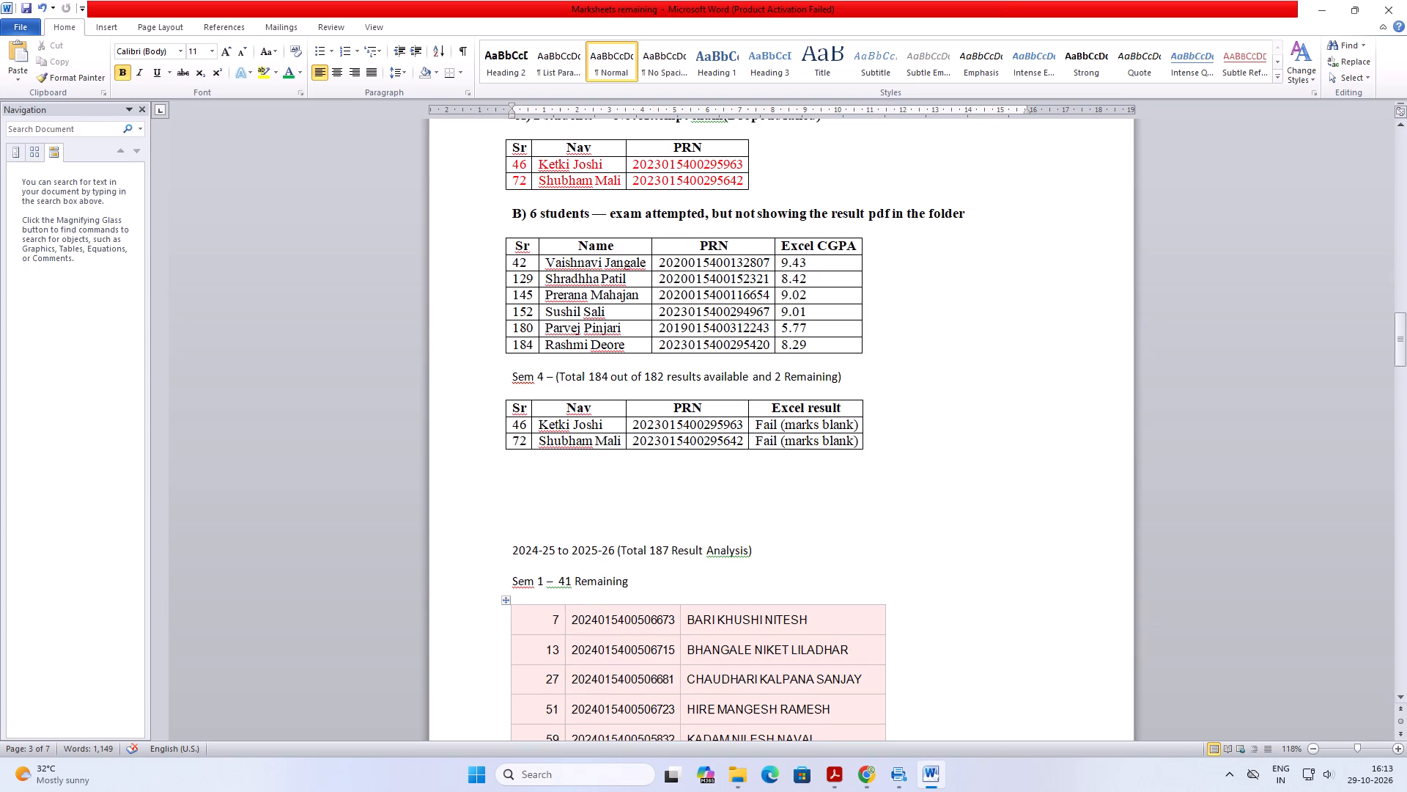
Examine the Sem 1–4 entries of the 2024-25 to 2025-26 section and the 2025-26 to 2026-27 section.
scroll(656, 657, down, 2)
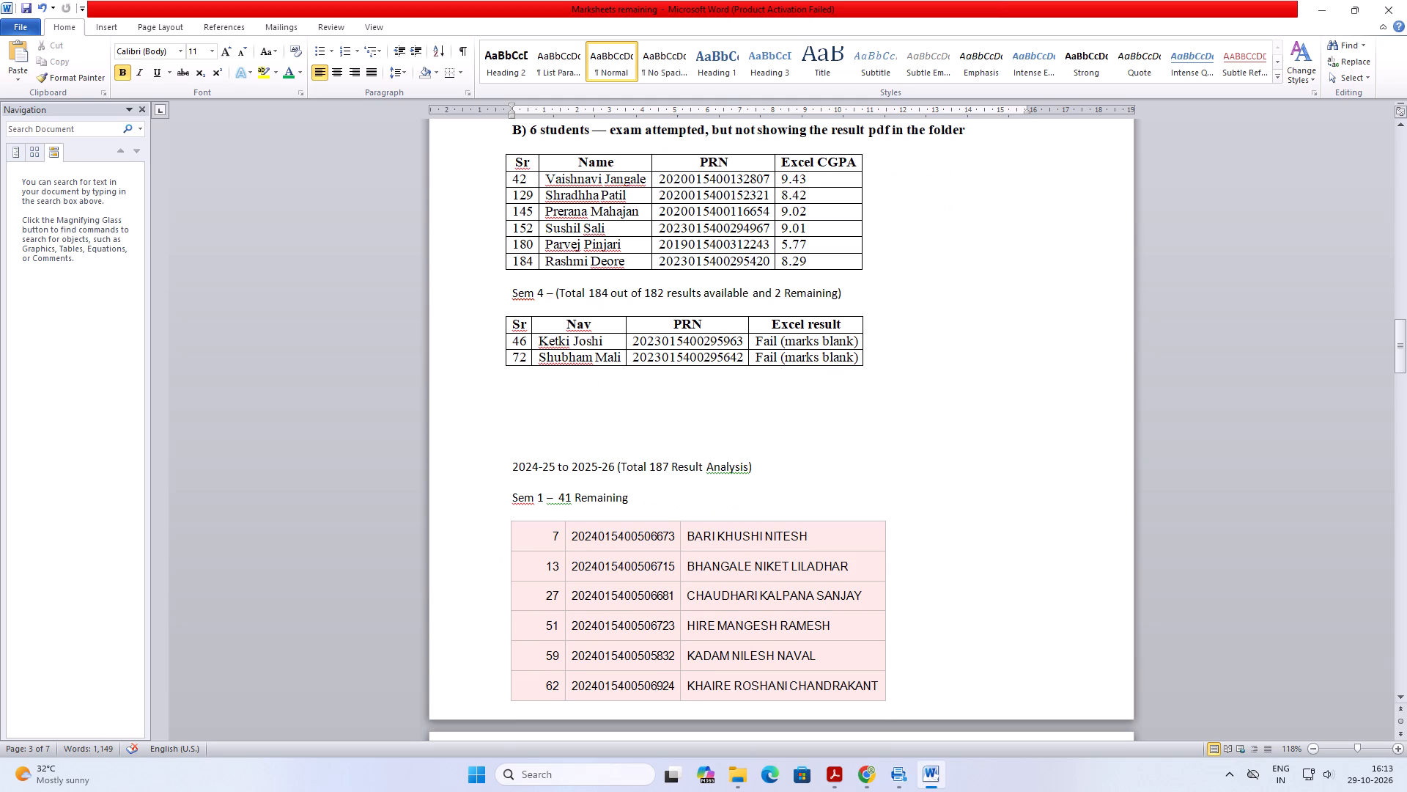
scroll(533, 538, down, 12)
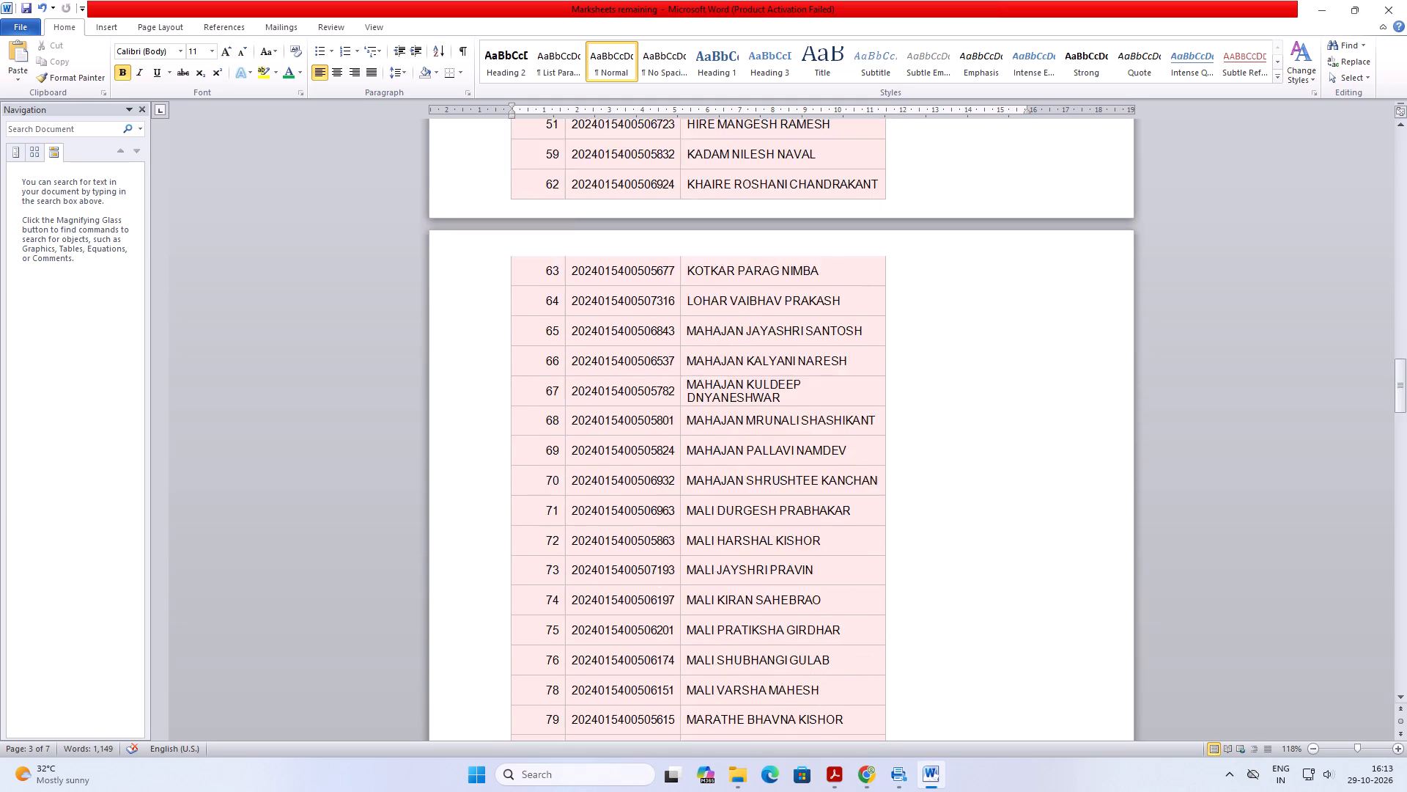
scroll(559, 581, down, 17)
scroll(559, 581, down, 5)
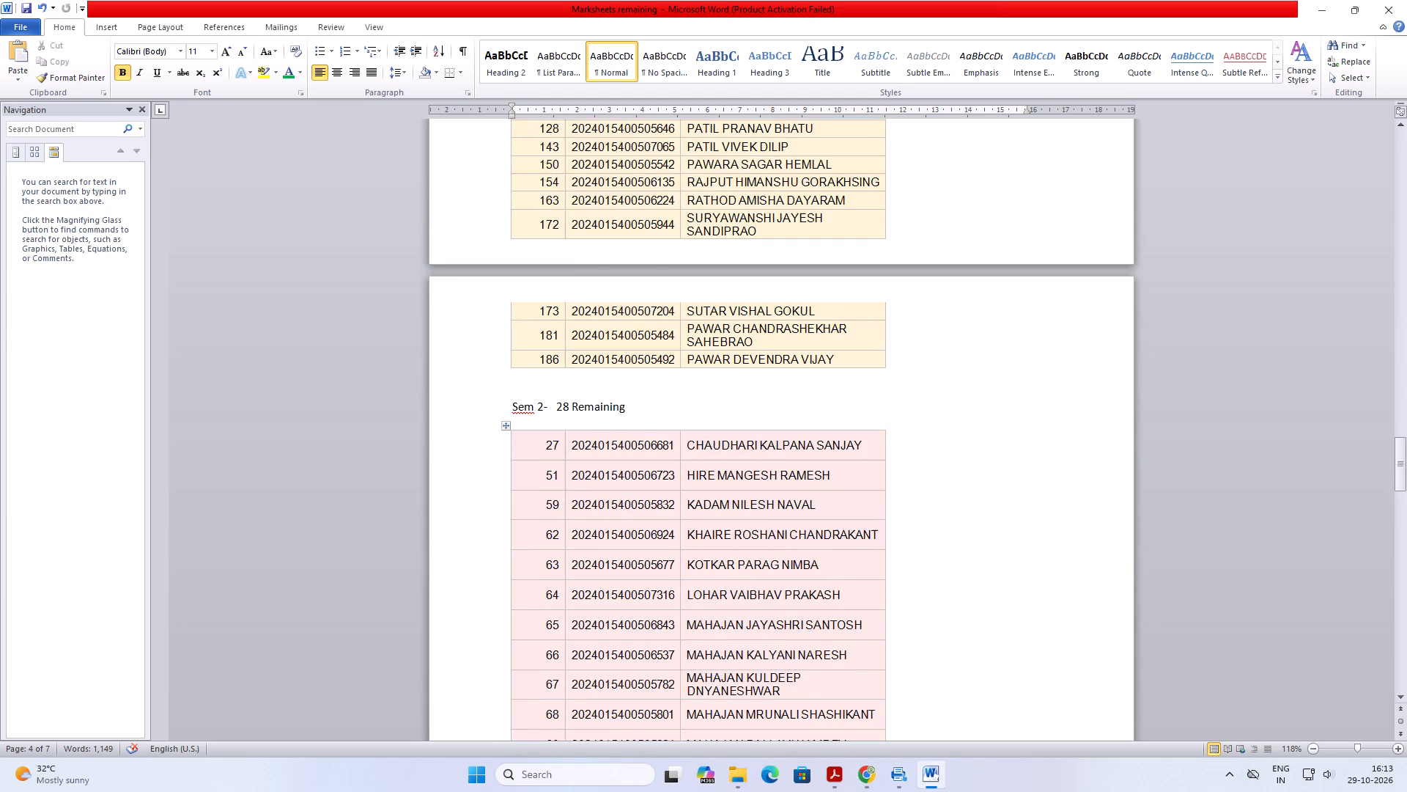
scroll(559, 581, down, 19)
scroll(559, 581, down, 5)
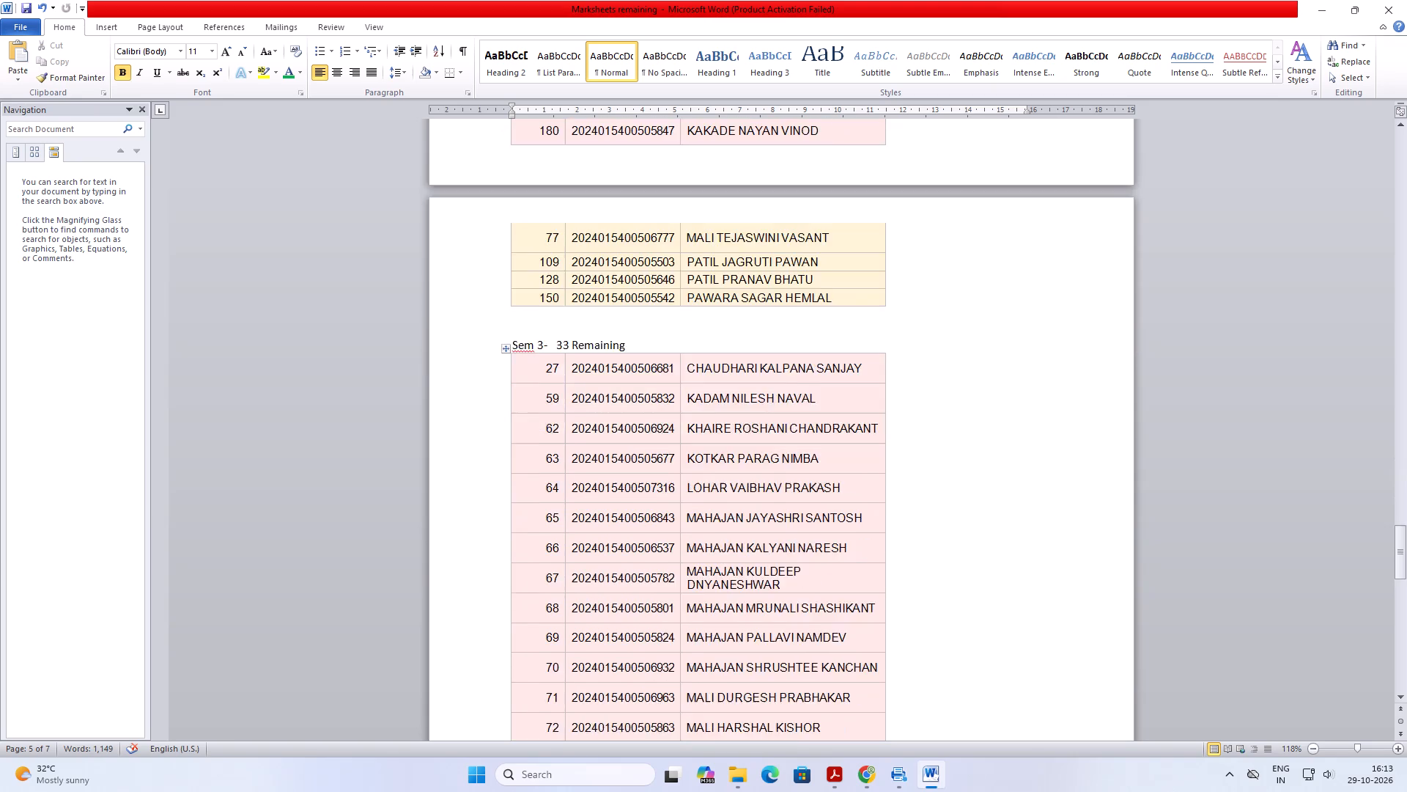
scroll(559, 581, down, 20)
scroll(559, 581, down, 2)
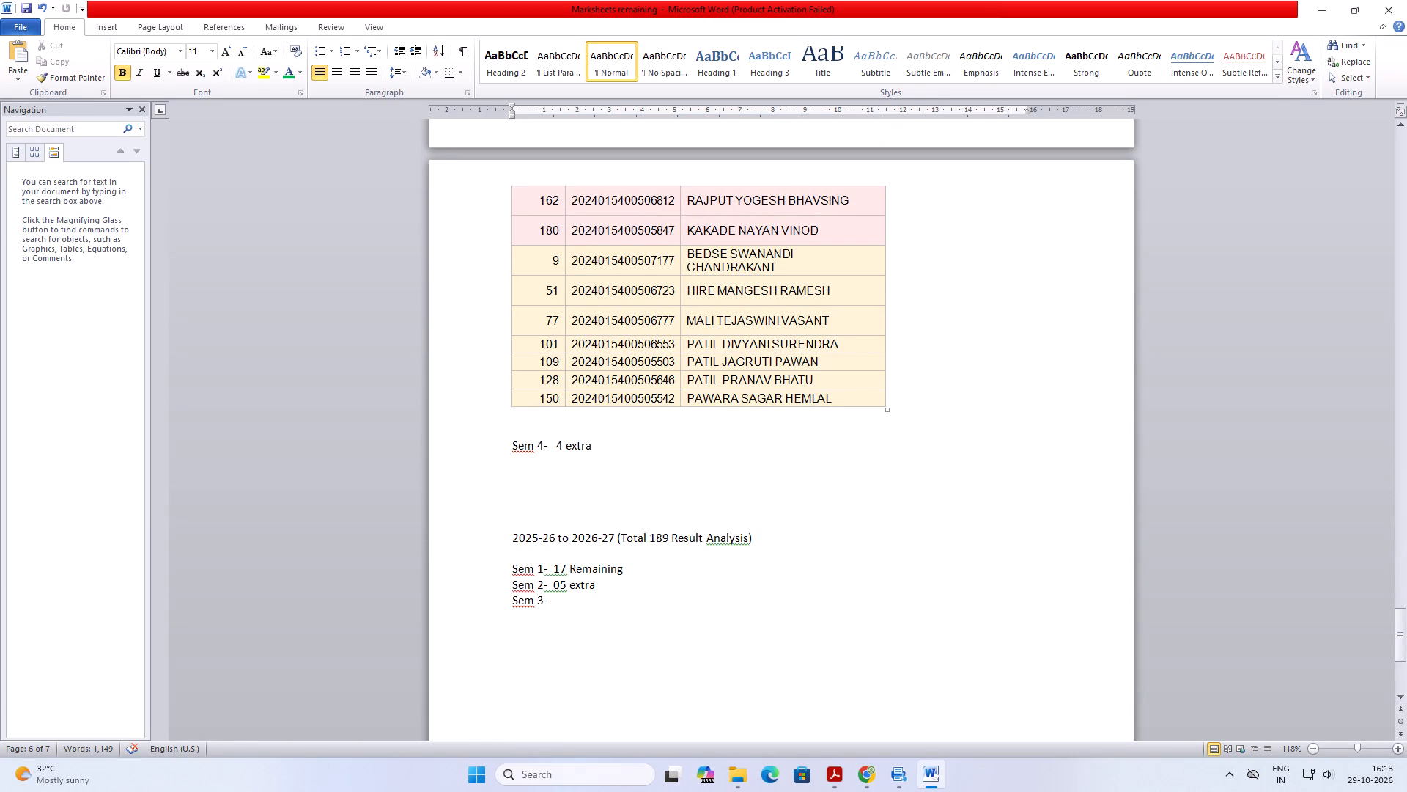
scroll(576, 551, up, 19)
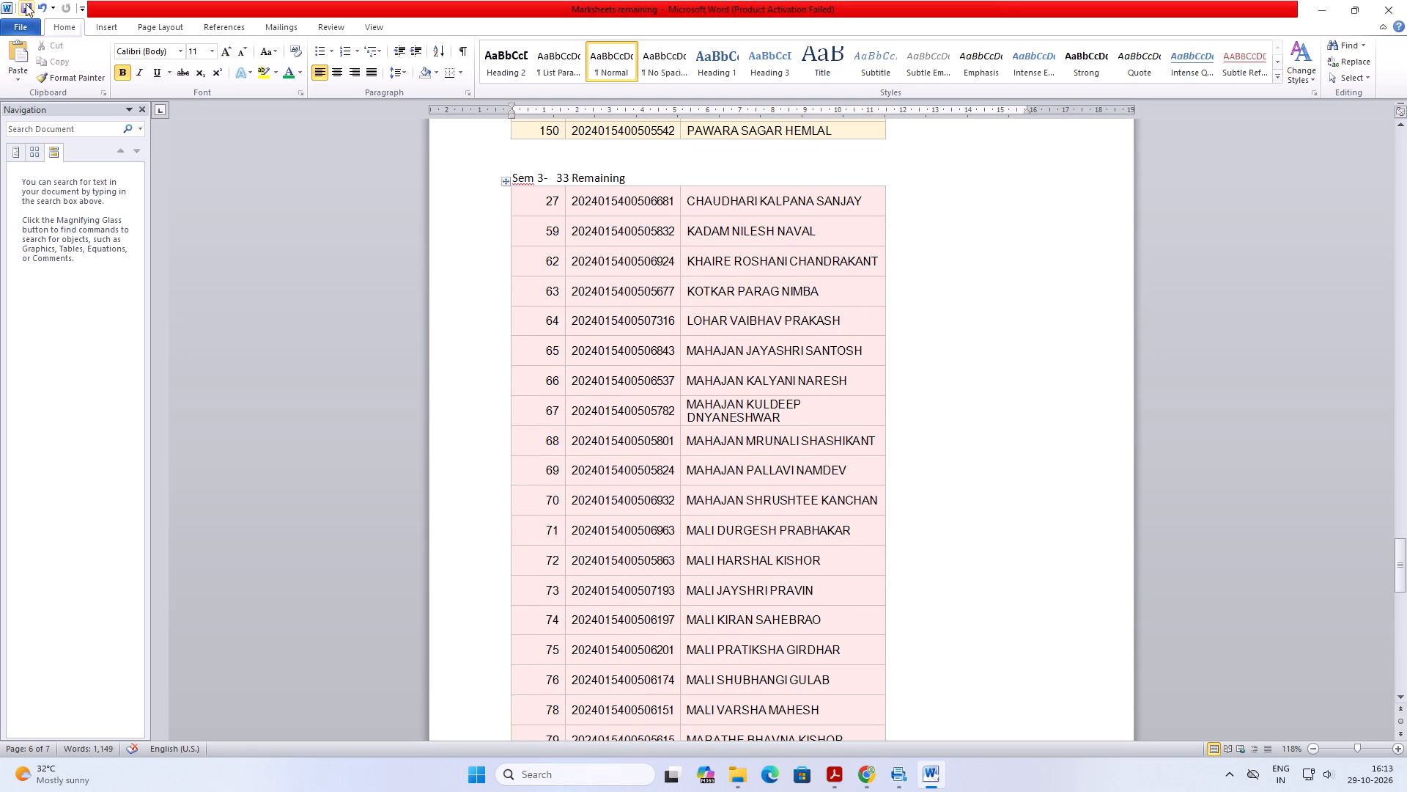
Save the Marksheets remaining document.
click(26, 4)
triple_click(26, 4)
triple_click(26, 4)
triple_click(26, 4)
triple_click(26, 4)
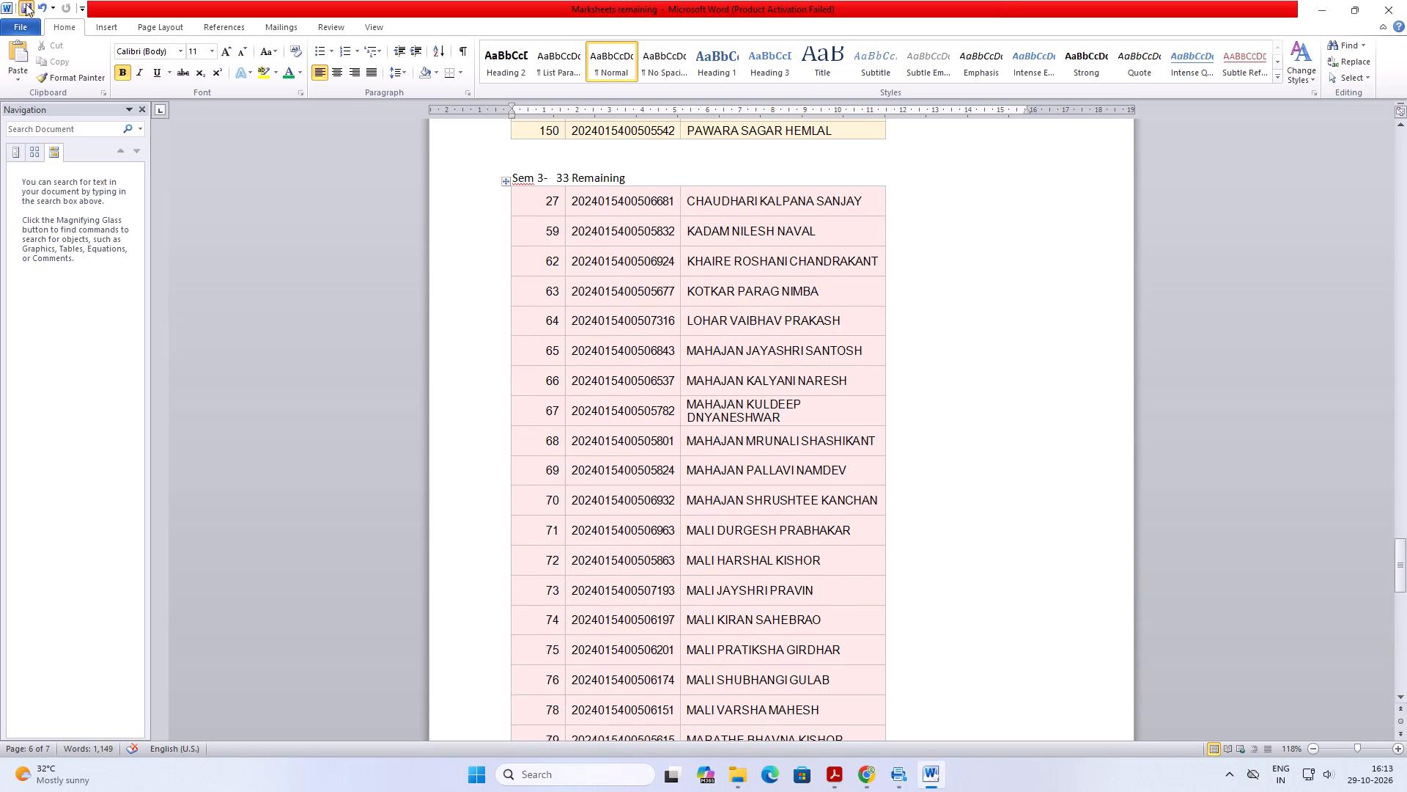